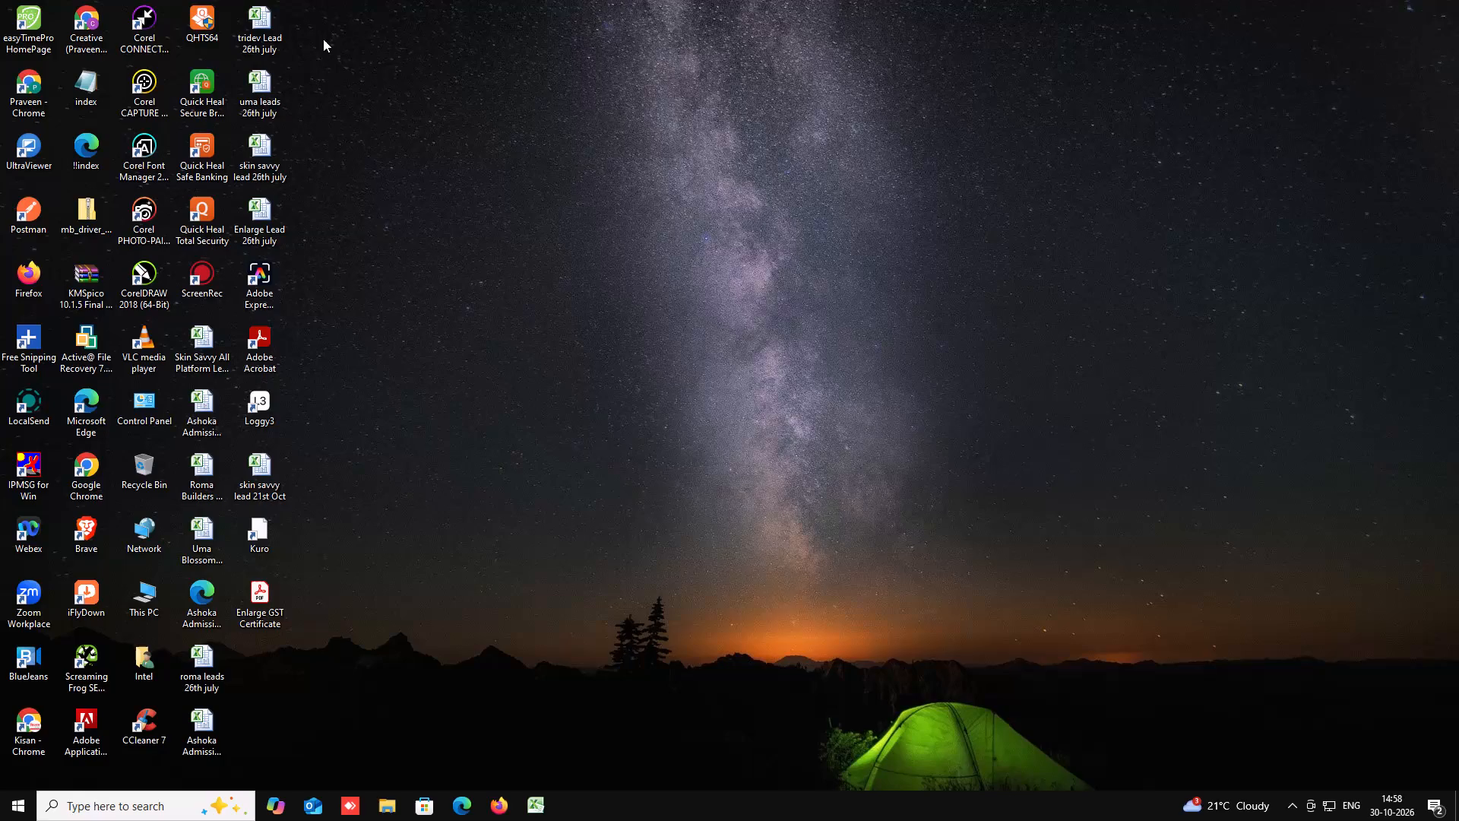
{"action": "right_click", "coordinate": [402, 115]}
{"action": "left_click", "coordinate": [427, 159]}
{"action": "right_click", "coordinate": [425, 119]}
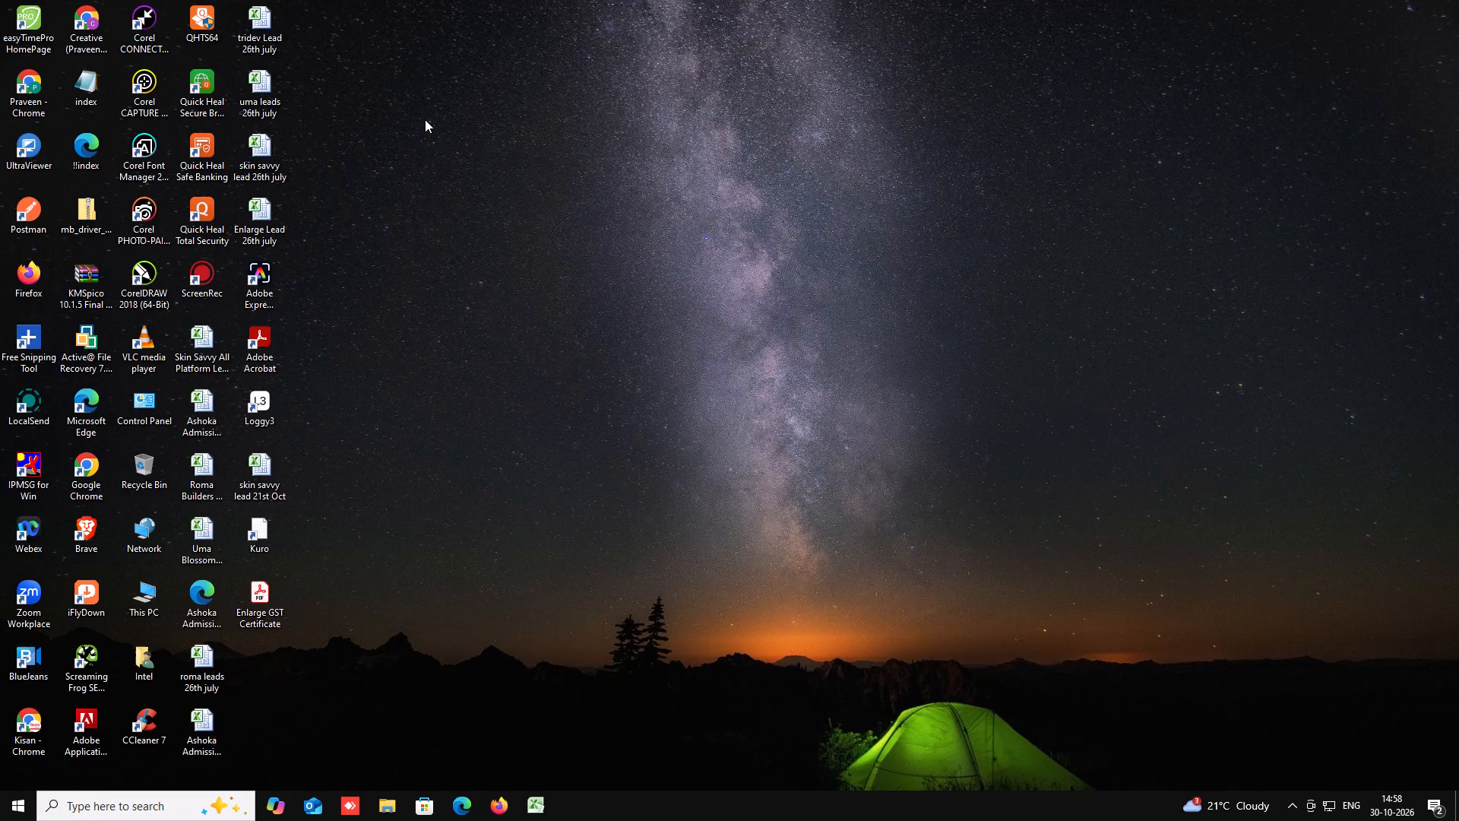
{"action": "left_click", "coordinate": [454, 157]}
Launch Google Chrome from the desktop and open the browser profile labelled "Praveen new".
{"action": "double_click", "coordinate": [87, 472]}
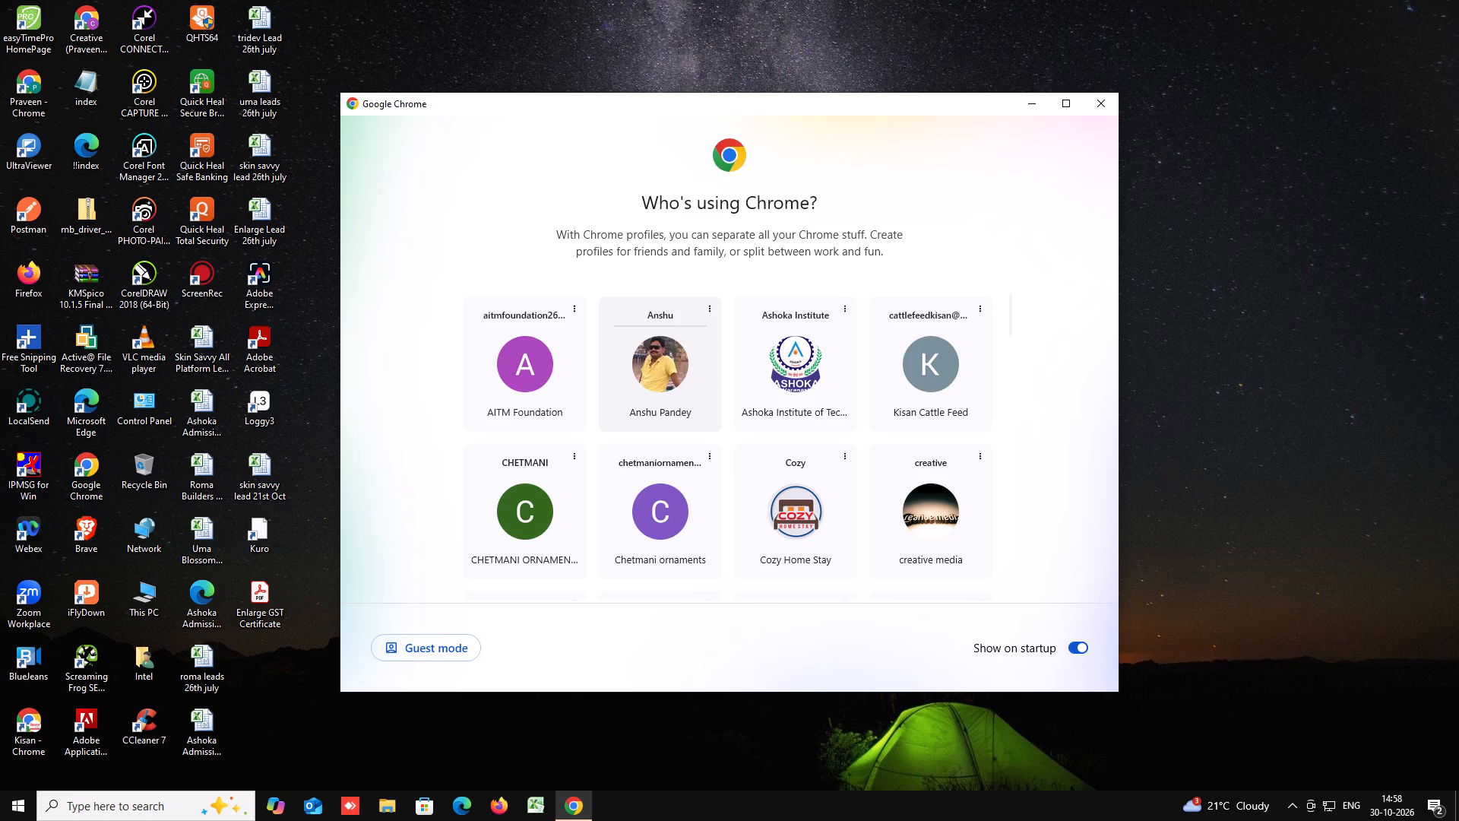
{"action": "scroll", "coordinate": [740, 437], "scroll_direction": "down", "scroll_amount": 3}
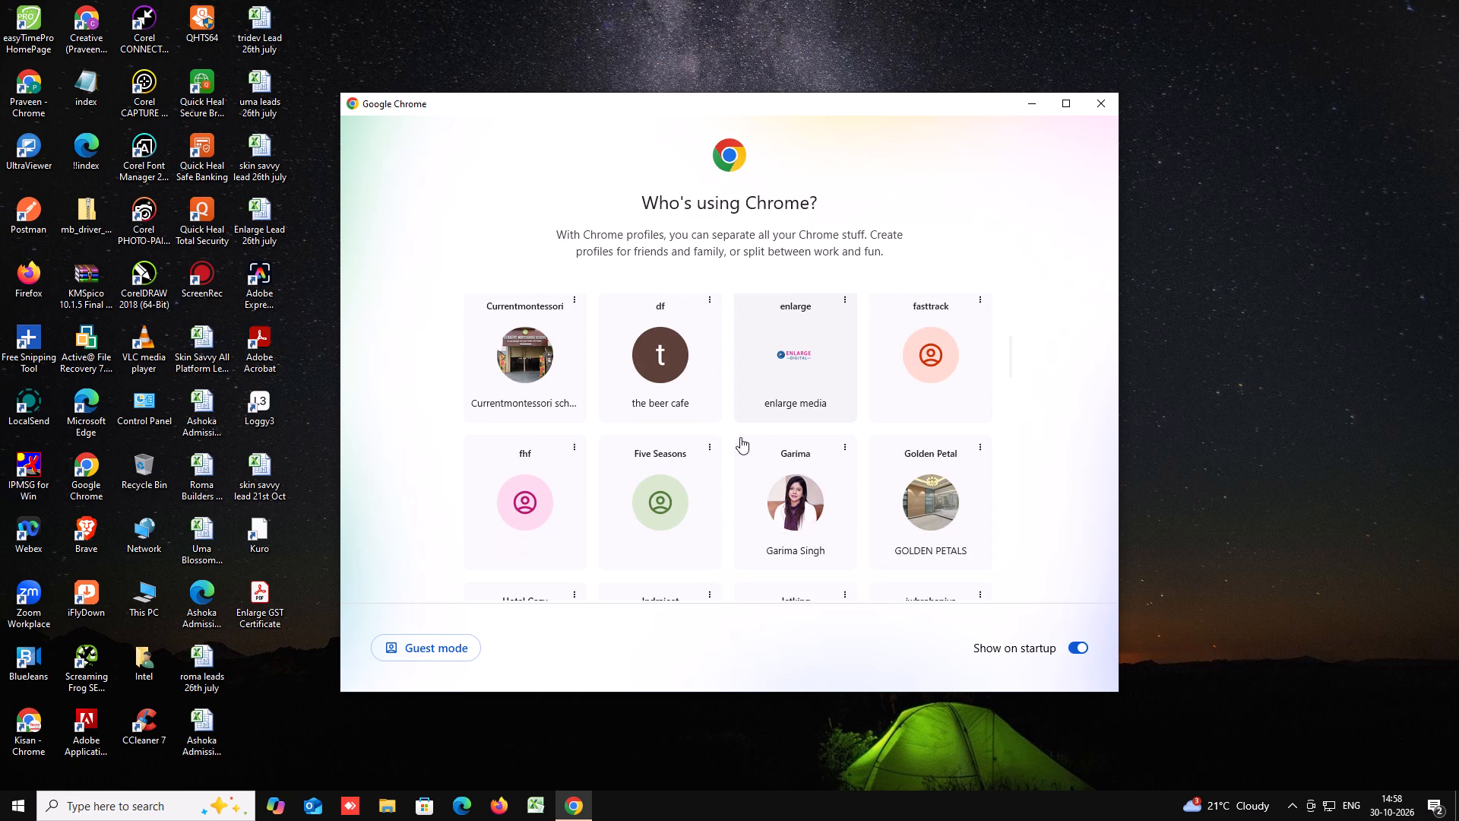
{"action": "scroll", "coordinate": [740, 437], "scroll_direction": "down", "scroll_amount": 8}
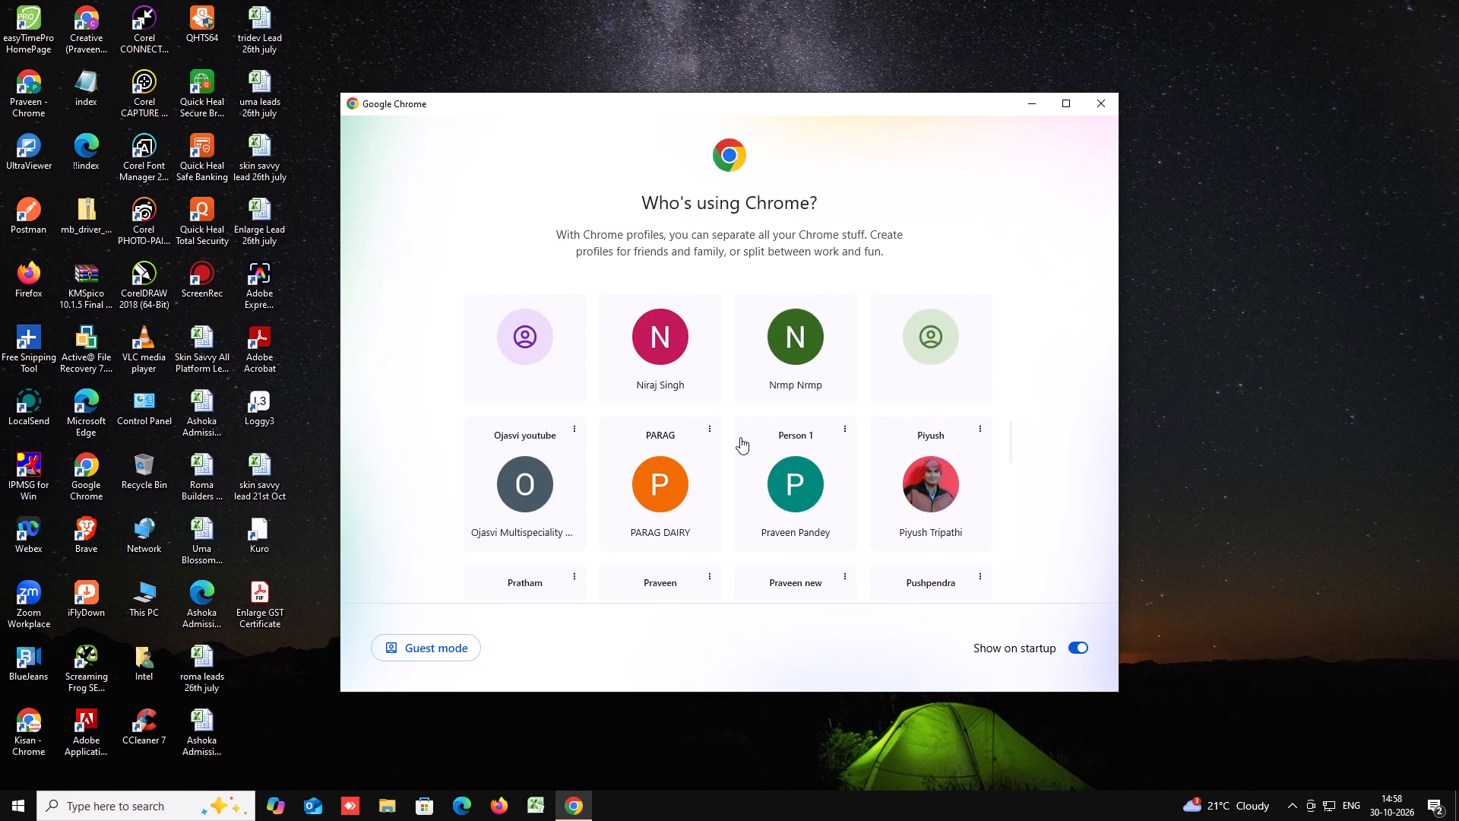
{"action": "scroll", "coordinate": [740, 437], "scroll_direction": "down", "scroll_amount": 4}
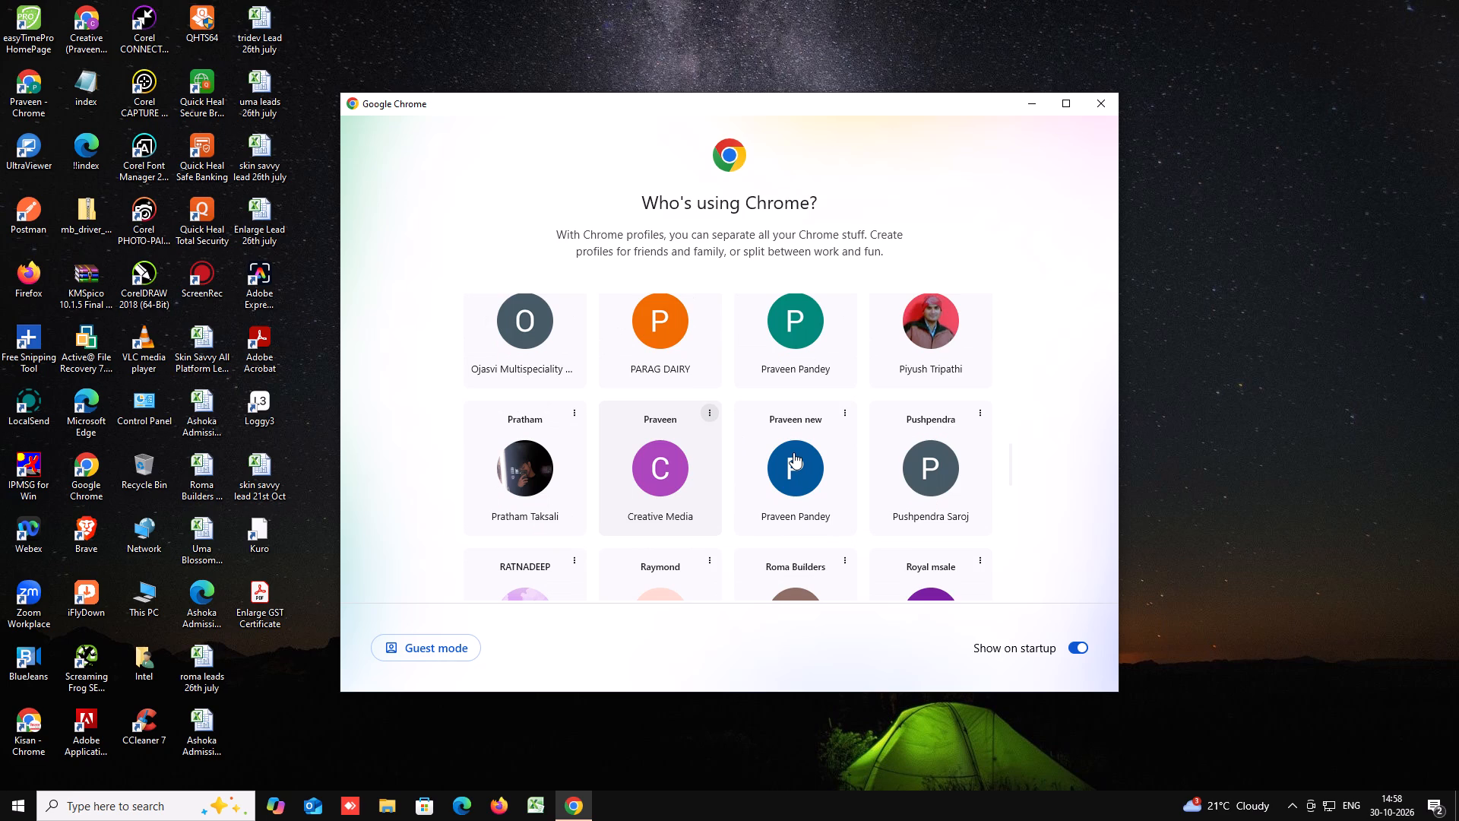
{"action": "left_click", "coordinate": [793, 452]}
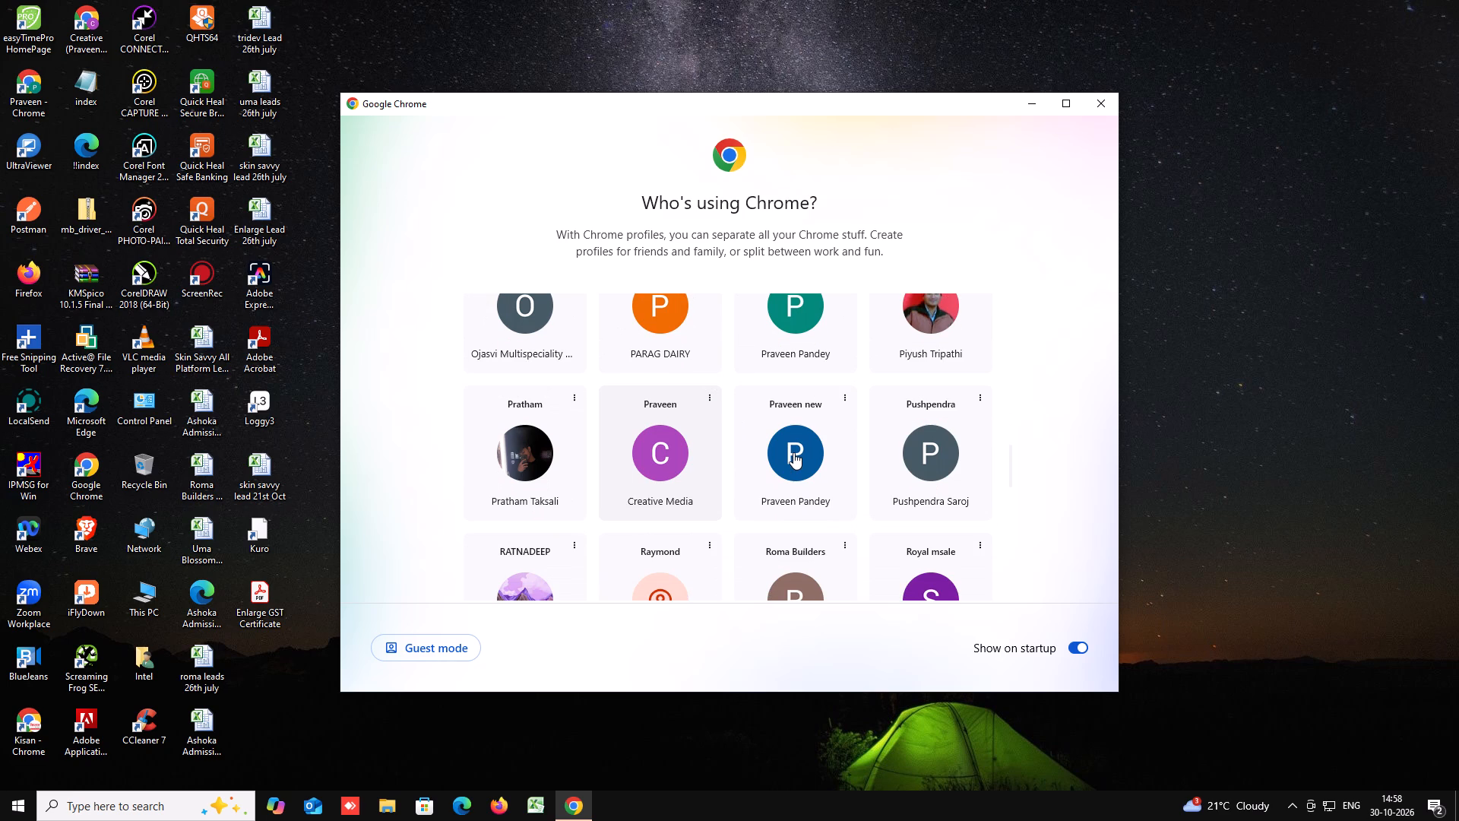
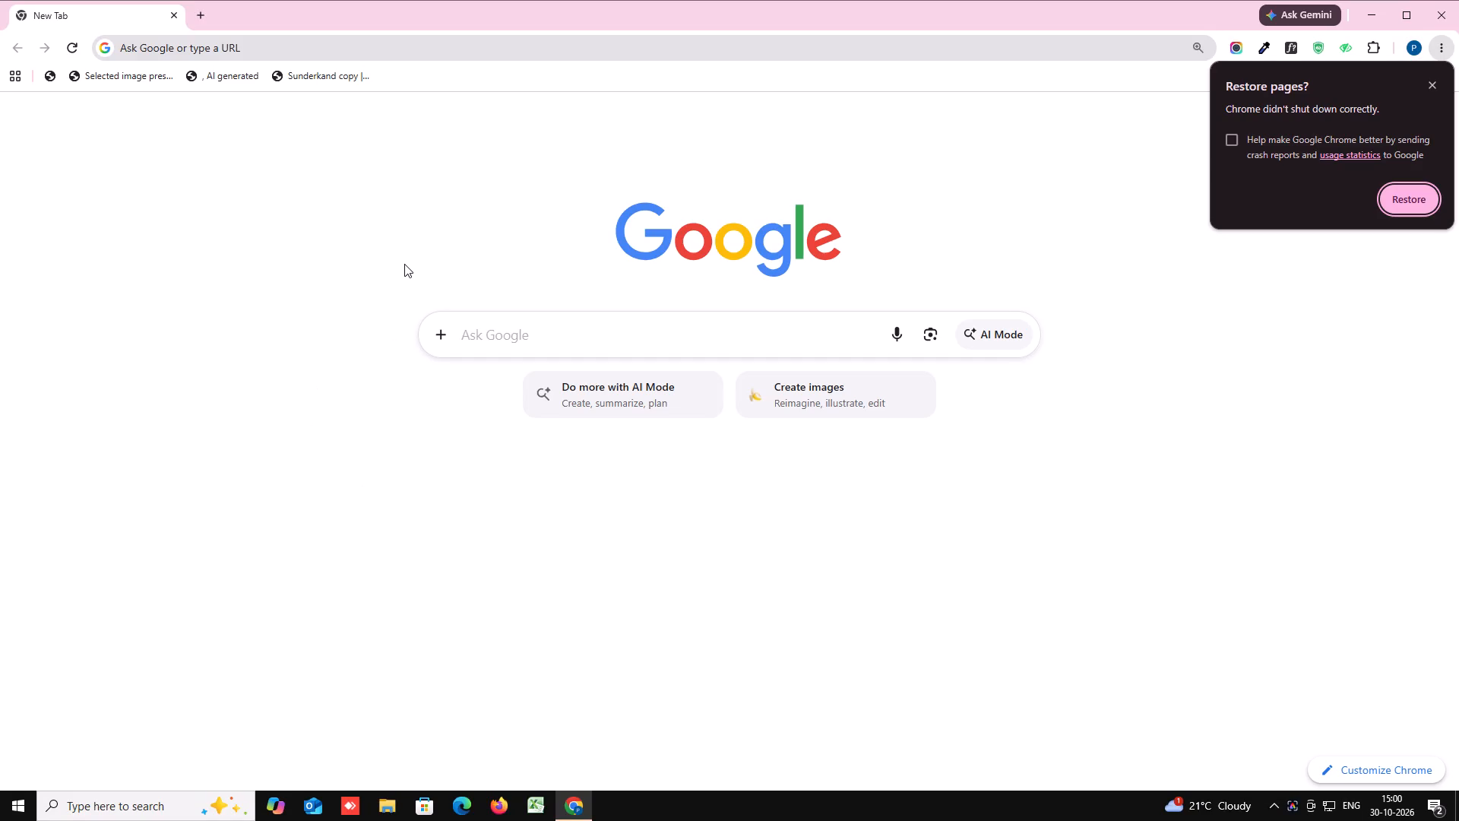
Restore the browser pages from the previous session that did not shut down correctly.
{"action": "left_click", "coordinate": [1402, 204]}
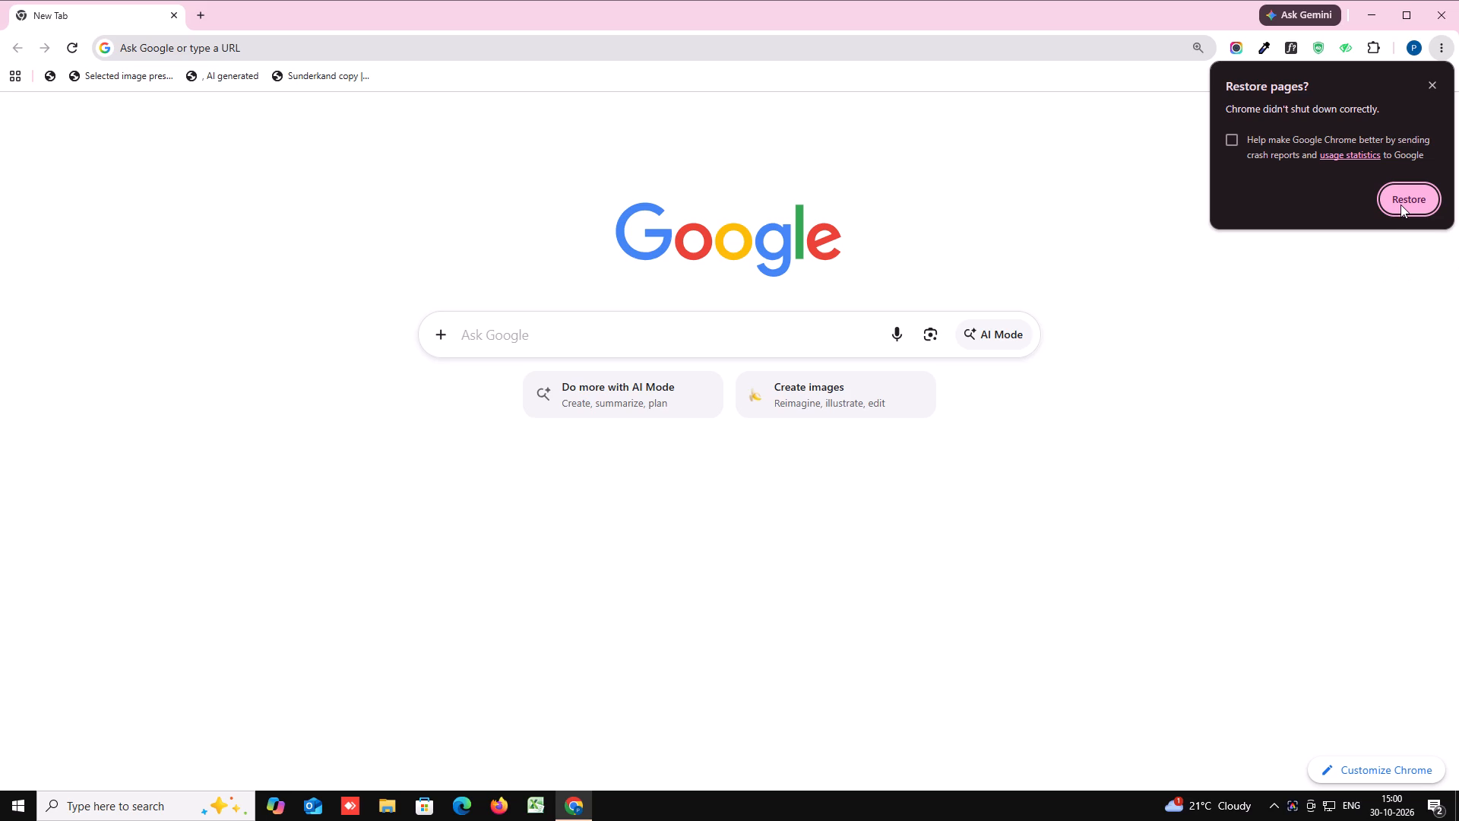
{"action": "left_click", "coordinate": [1400, 204]}
{"action": "left_click", "coordinate": [1409, 204]}
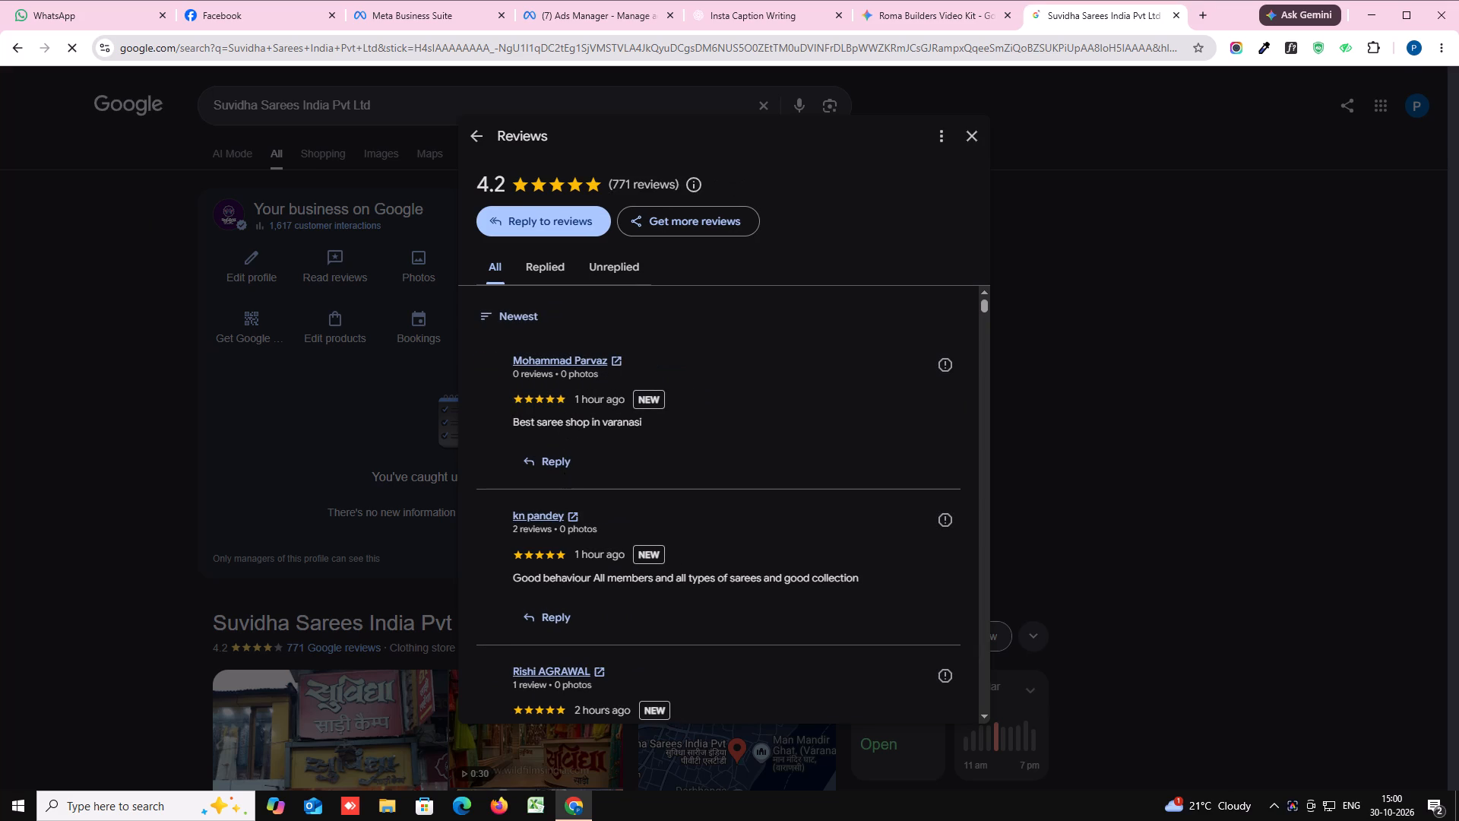
Launch Kuro from the recent items in Windows search.
{"action": "left_click", "coordinate": [141, 810]}
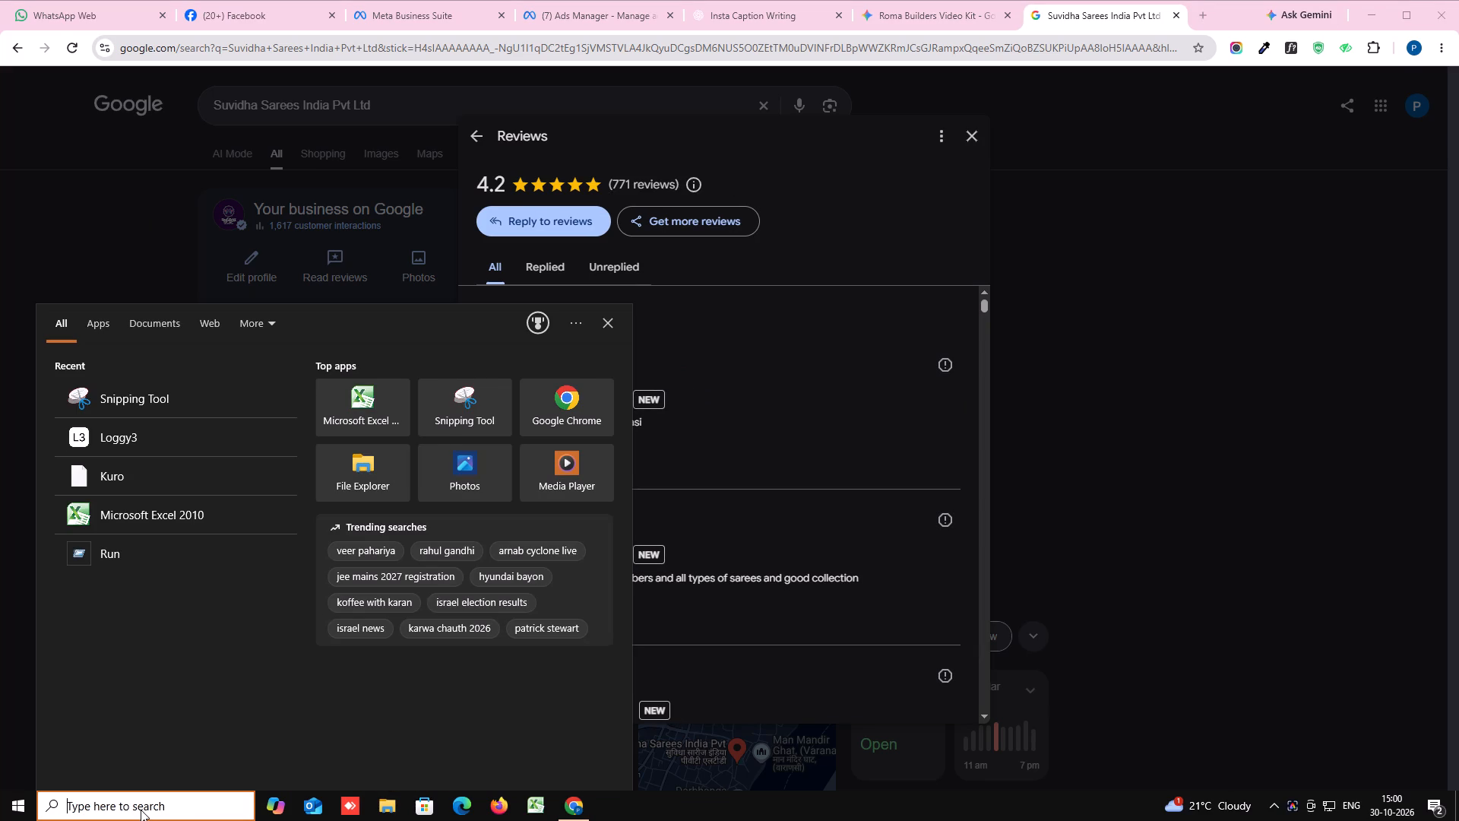
{"action": "left_click", "coordinate": [106, 476]}
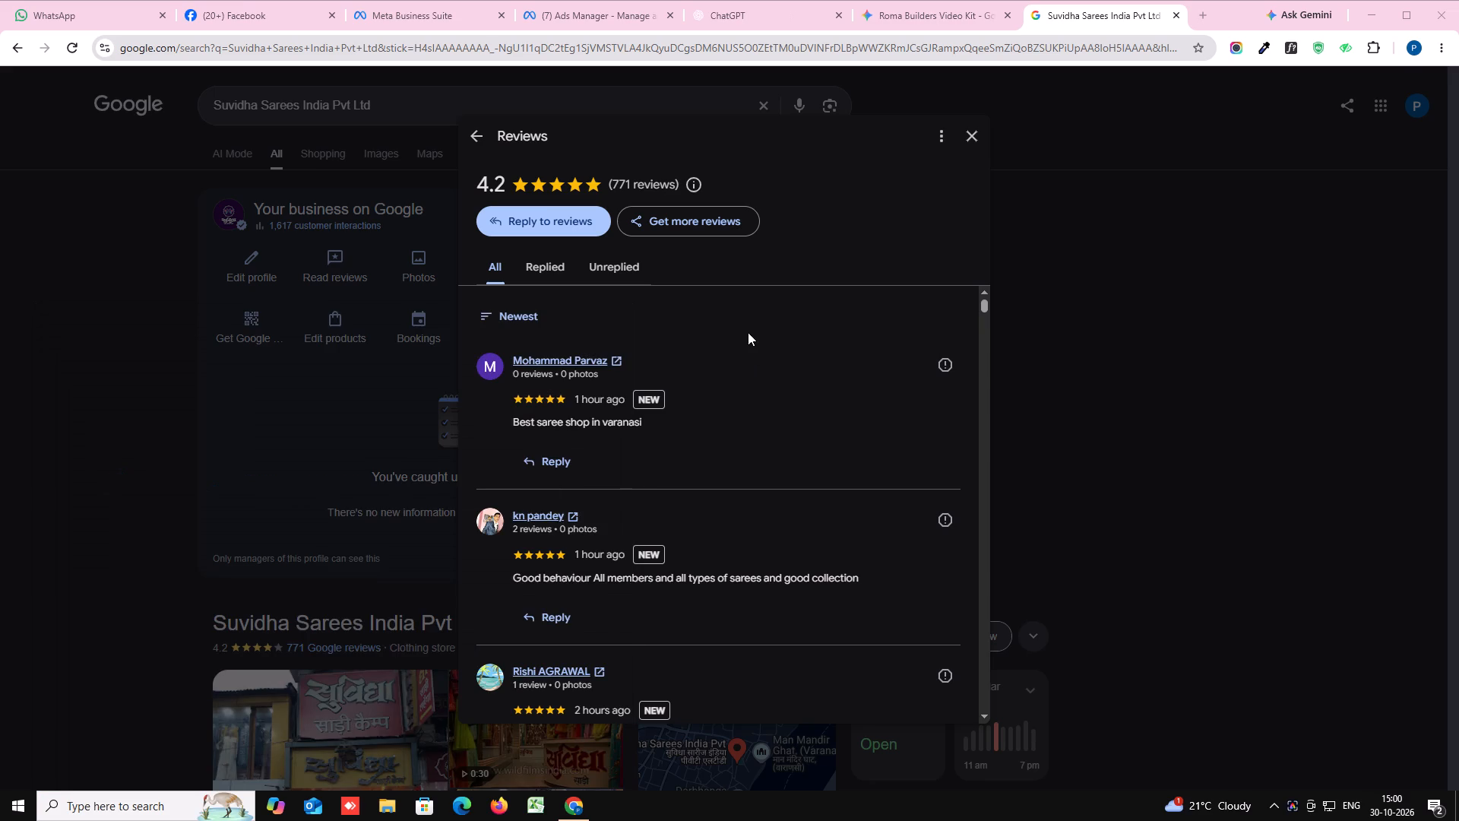
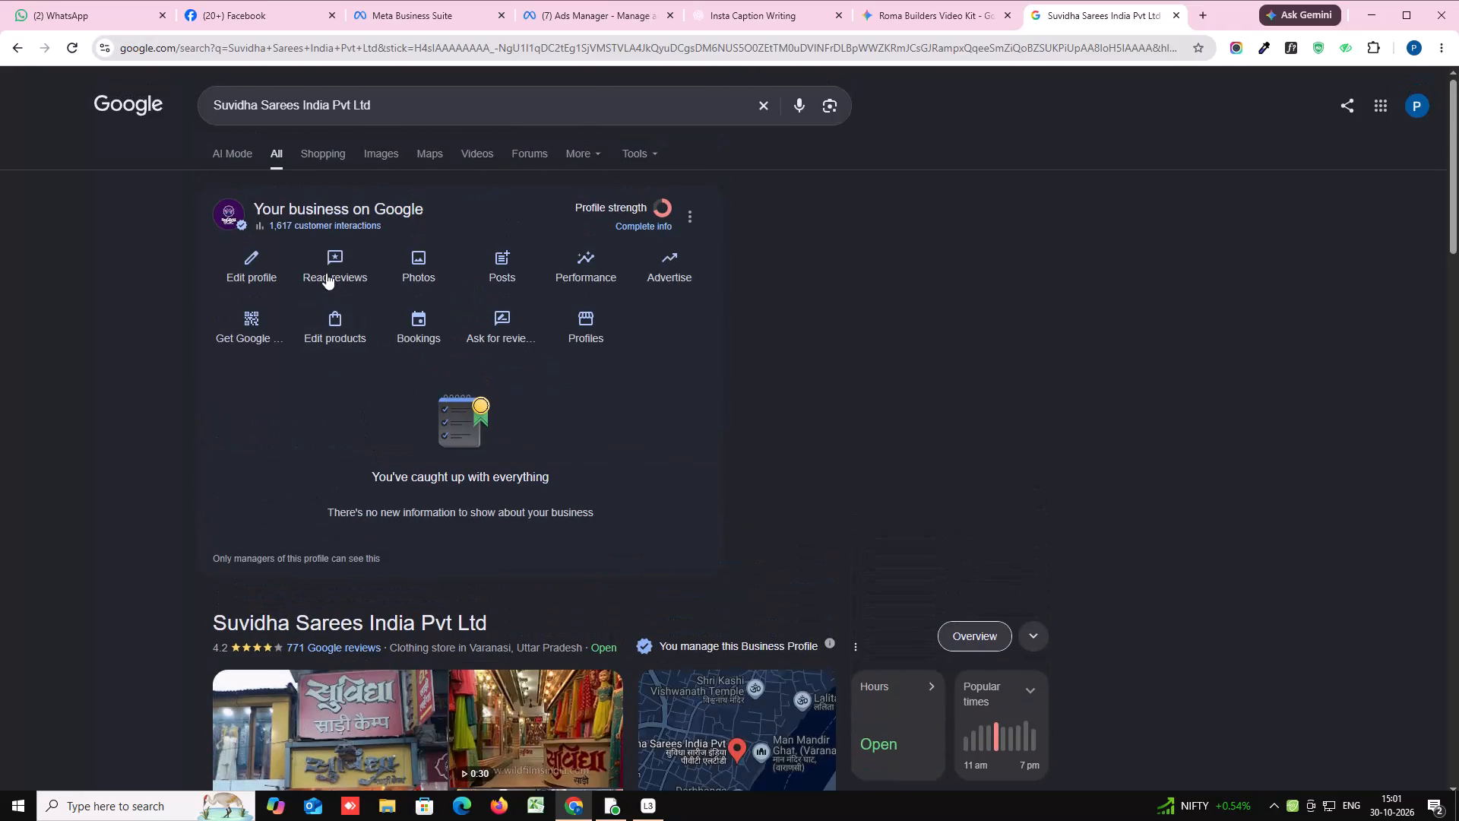
Open the Suvidha Sarees business reviews and look through the recent ones for an existing owner reply.
{"action": "left_click", "coordinate": [331, 258]}
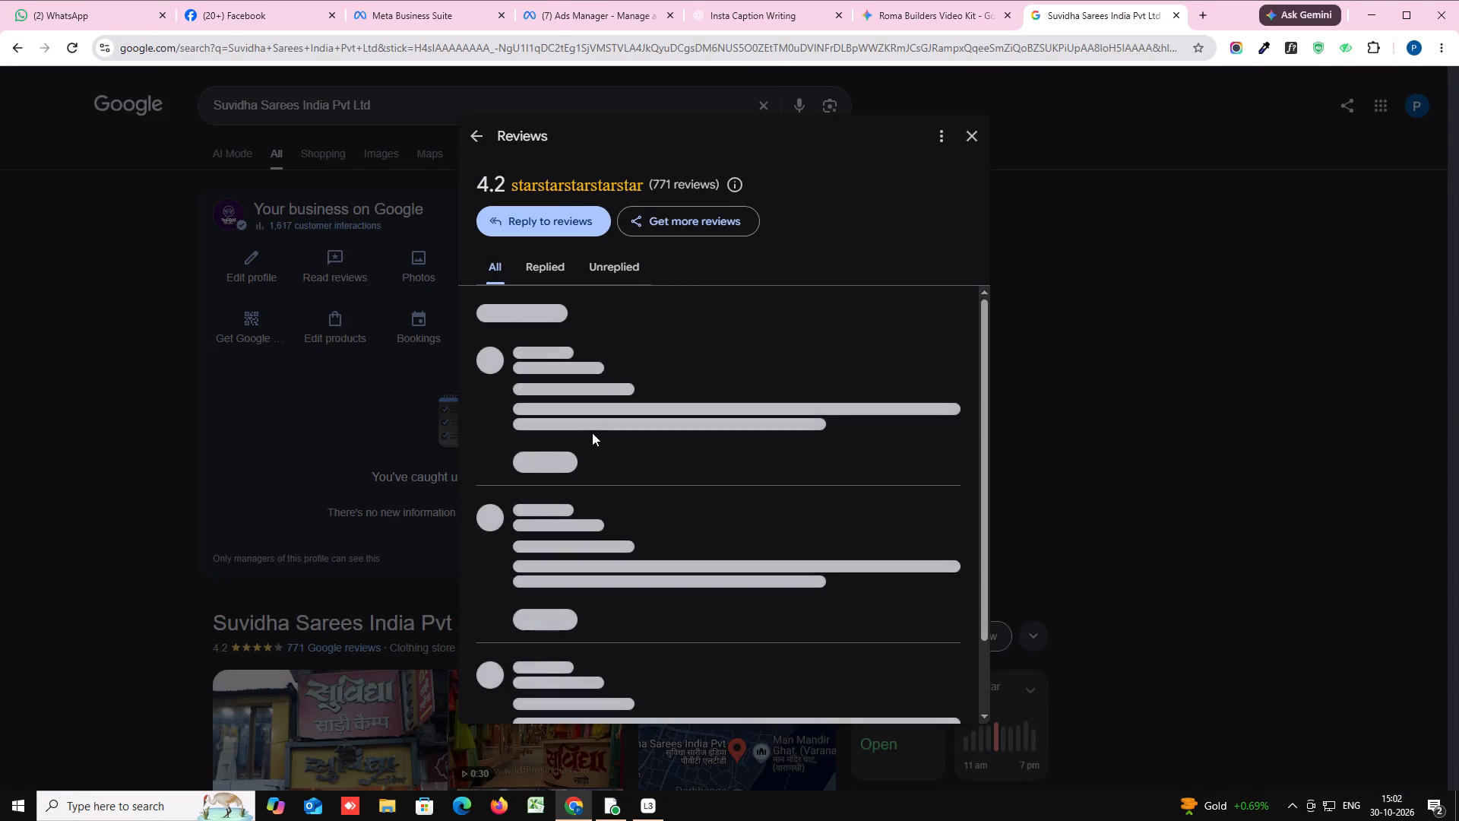
{"action": "scroll", "coordinate": [587, 523], "scroll_direction": "down", "scroll_amount": 4}
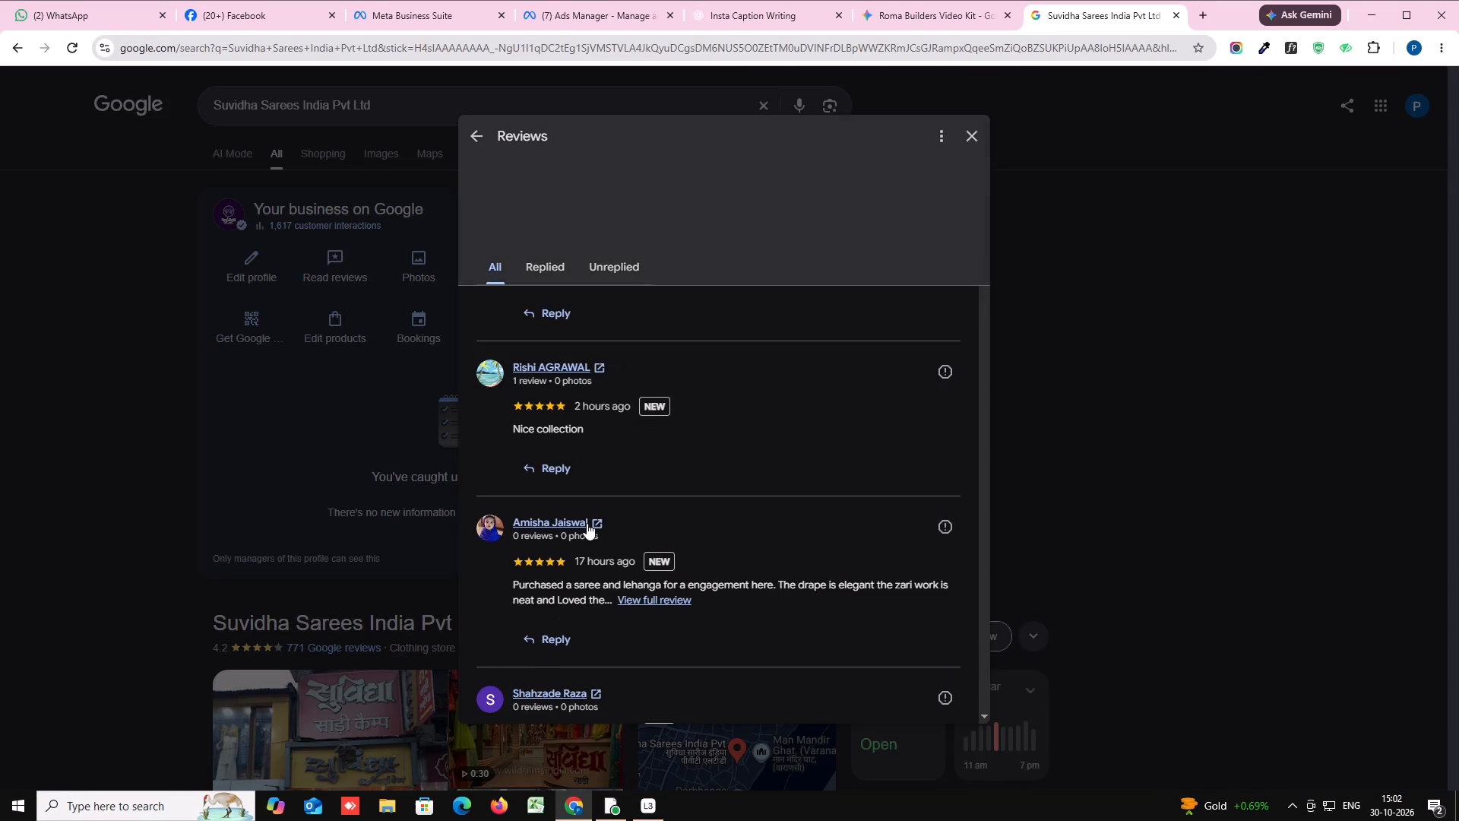
{"action": "scroll", "coordinate": [587, 523], "scroll_direction": "down", "scroll_amount": 13}
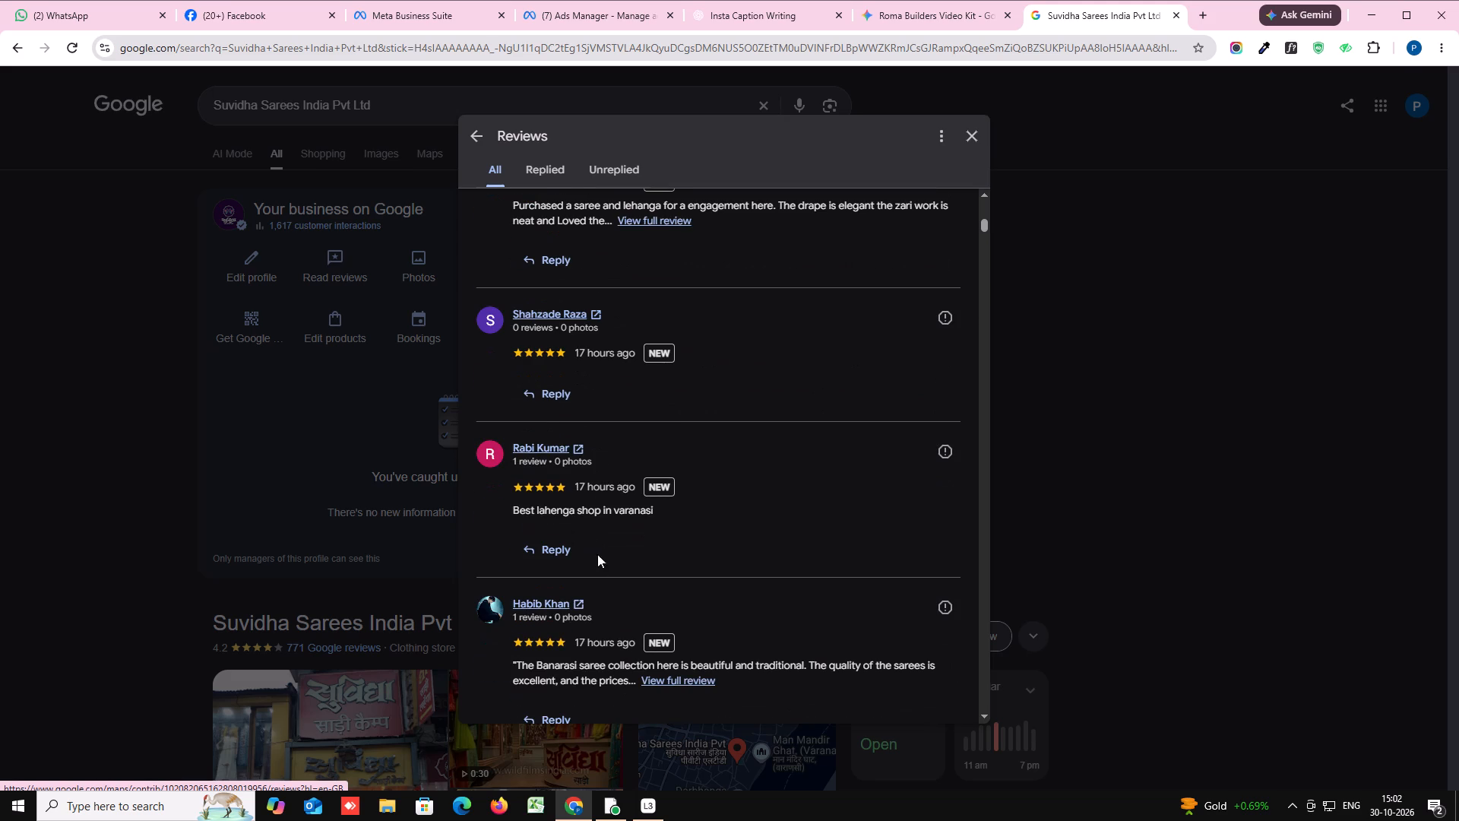
{"action": "scroll", "coordinate": [578, 429], "scroll_direction": "down", "scroll_amount": 7}
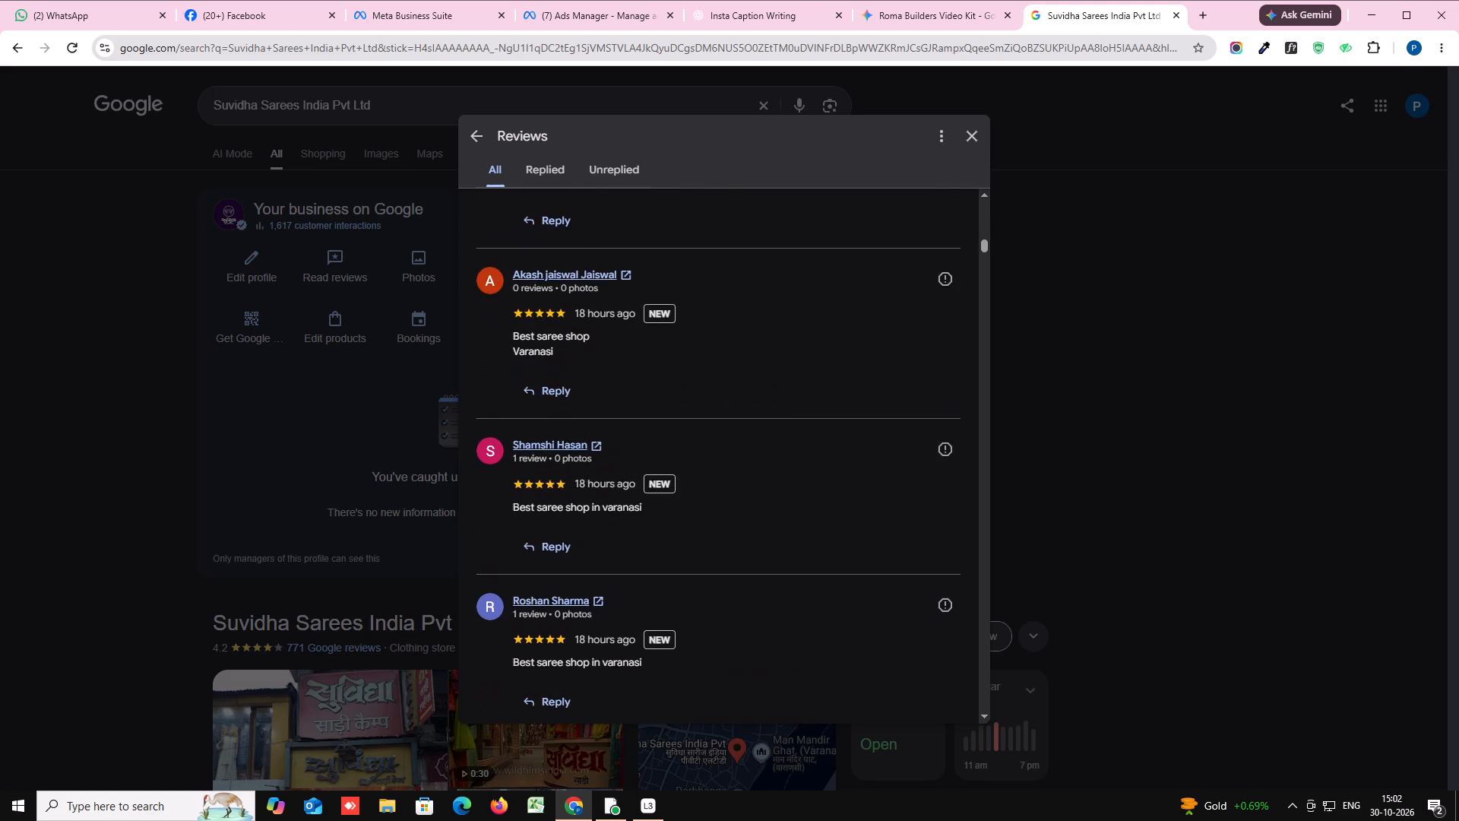
{"action": "scroll", "coordinate": [578, 429], "scroll_direction": "down", "scroll_amount": 19}
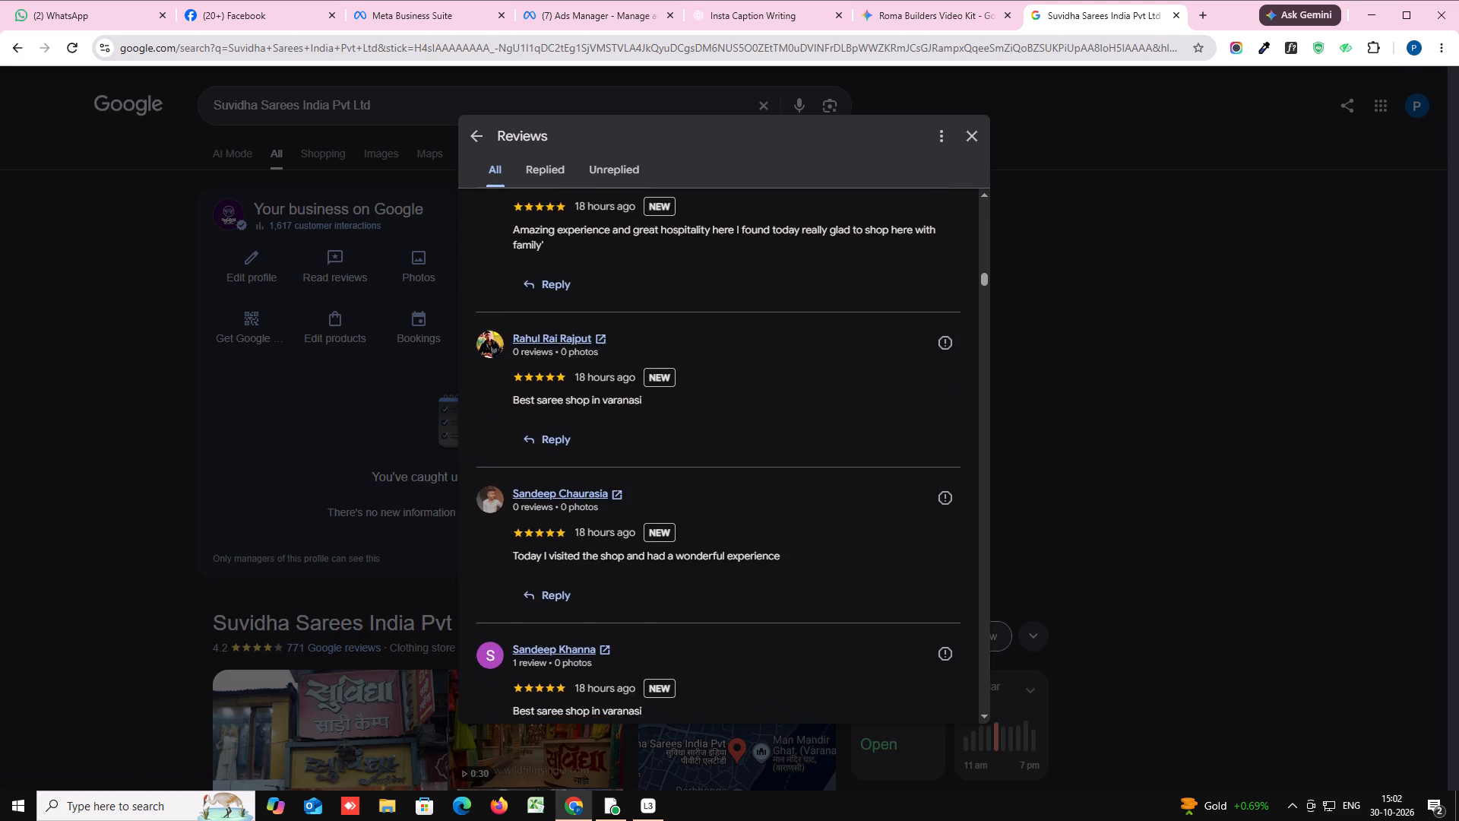
{"action": "scroll", "coordinate": [578, 429], "scroll_direction": "down", "scroll_amount": 19}
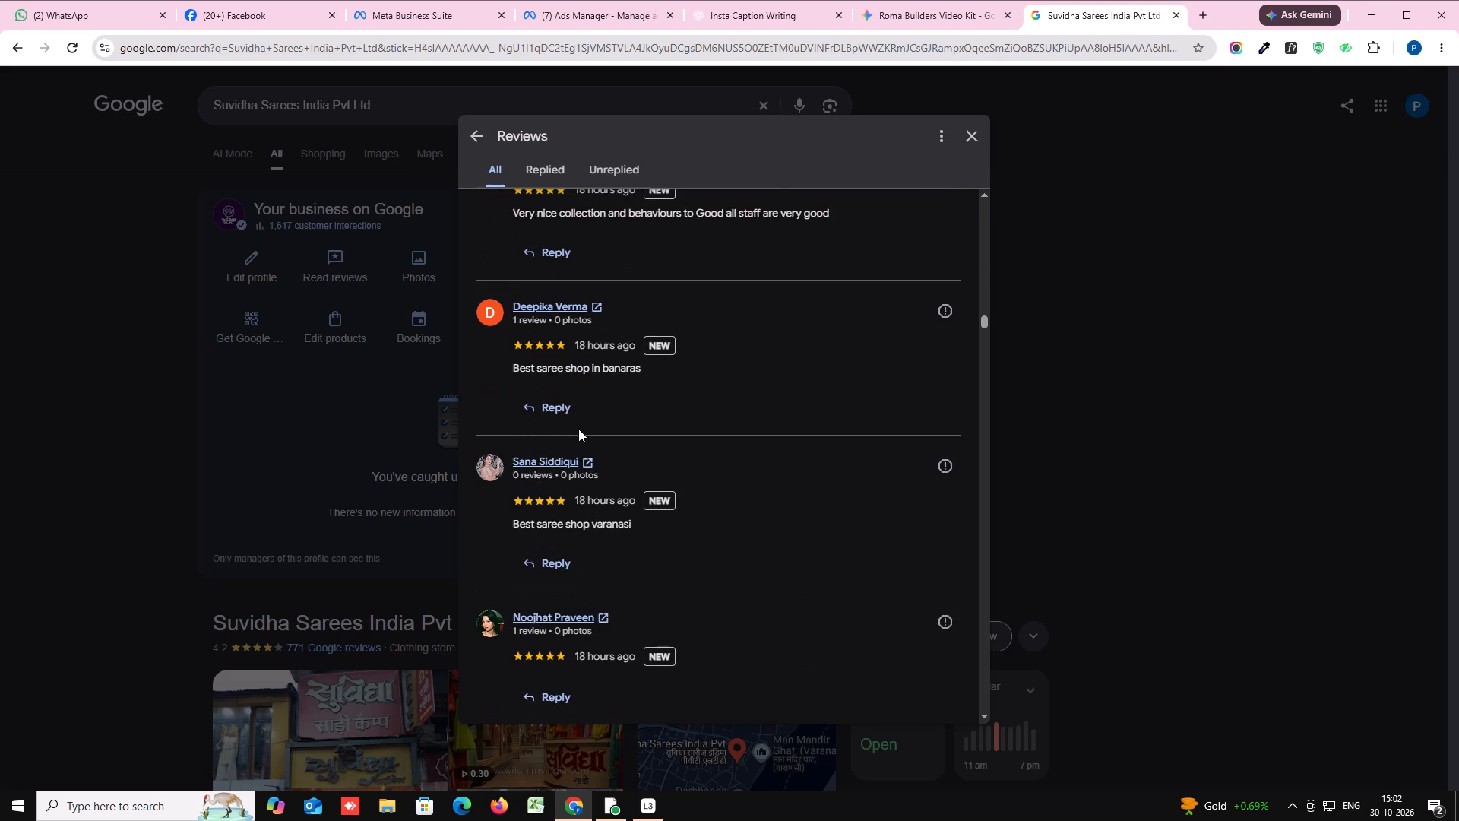
{"action": "scroll", "coordinate": [578, 429], "scroll_direction": "down", "scroll_amount": 18}
{"action": "scroll", "coordinate": [578, 429], "scroll_direction": "down", "scroll_amount": 6}
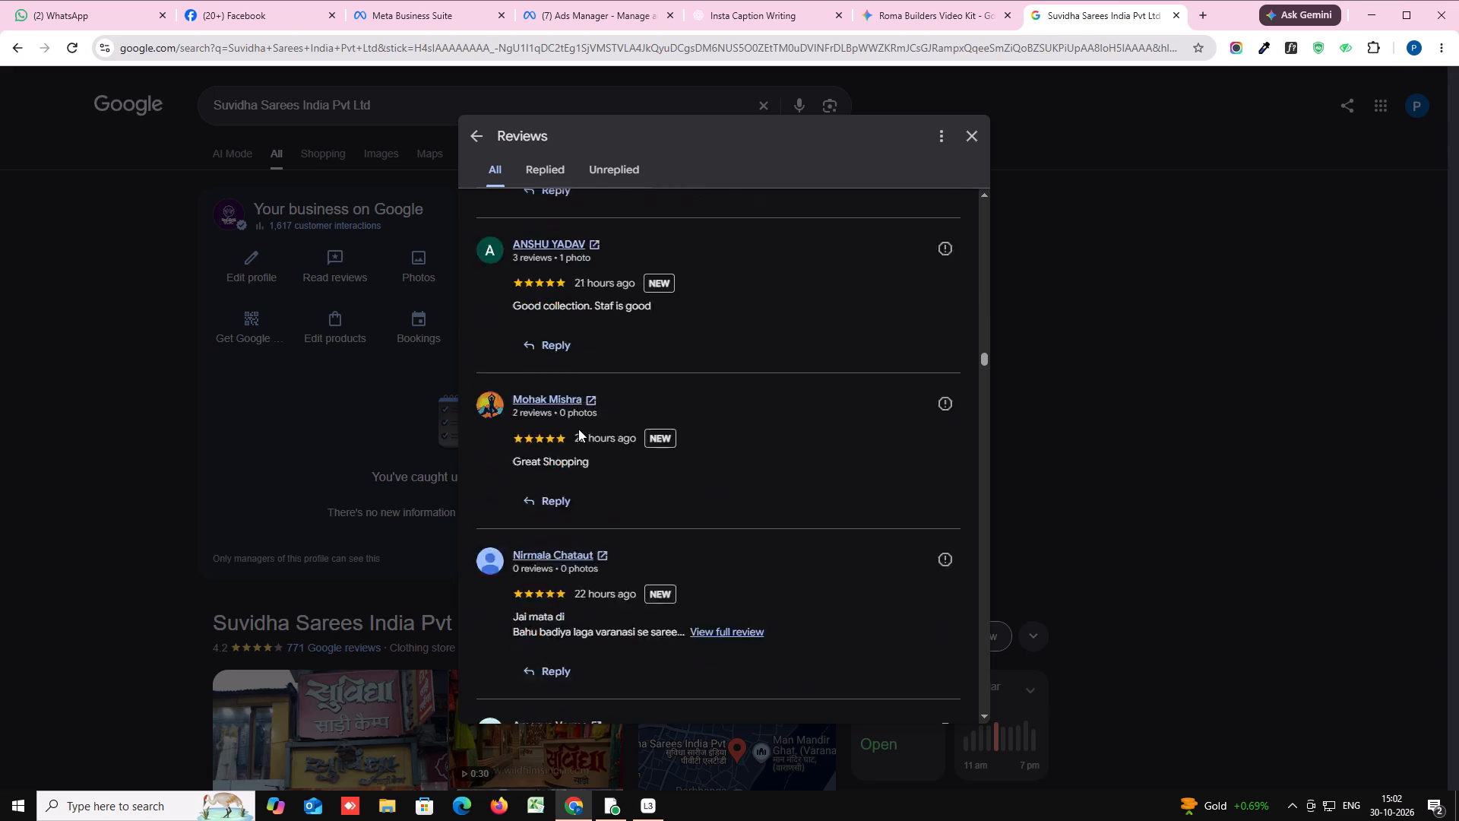
{"action": "scroll", "coordinate": [578, 429], "scroll_direction": "down", "scroll_amount": 12}
{"action": "scroll", "coordinate": [578, 429], "scroll_direction": "up", "scroll_amount": 3}
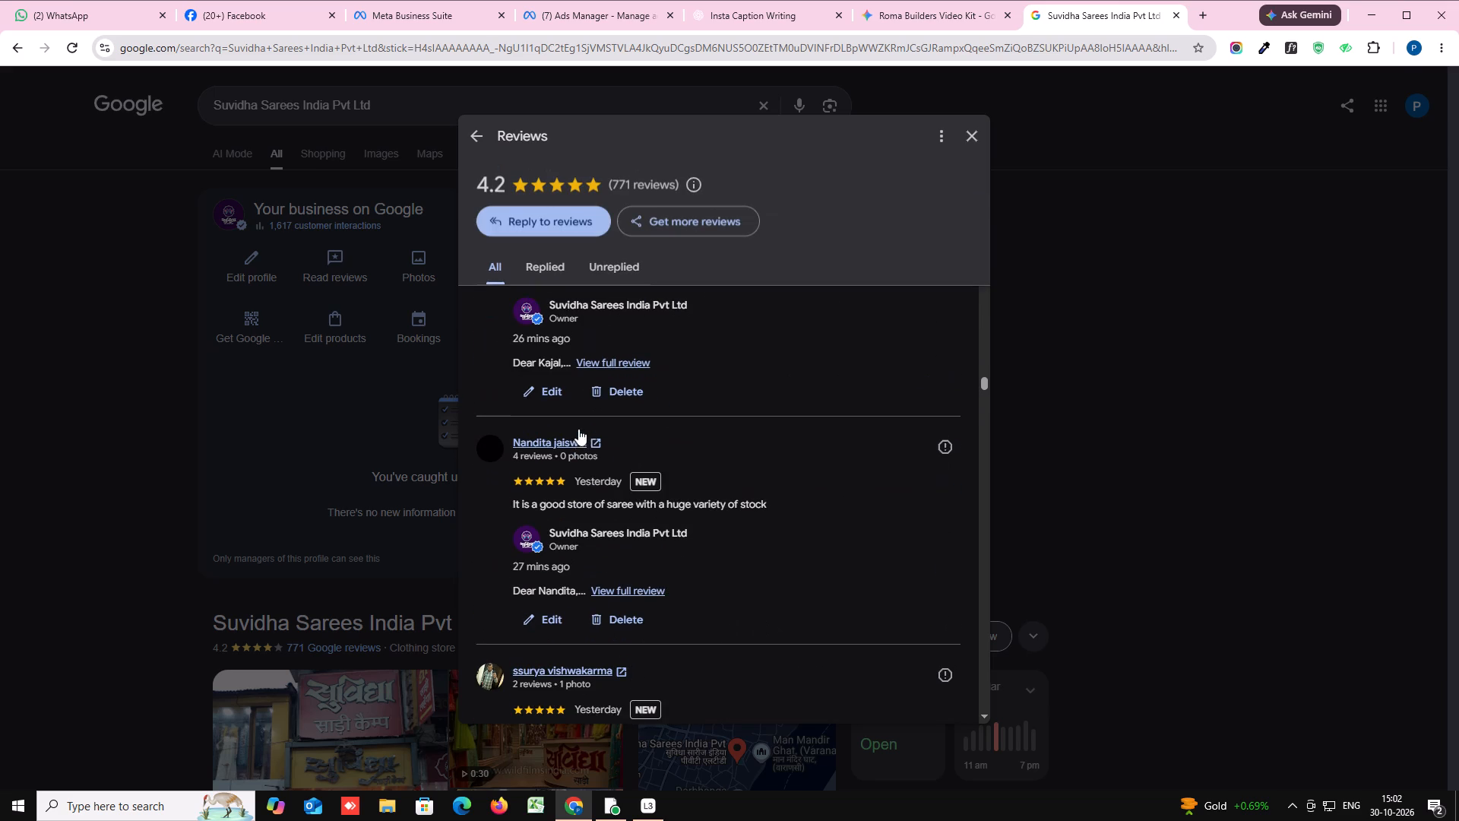
Expand the owner reply addressed to Kajal and copy its full text, from the greeting to the Team Suvidha Sarees sign-off.
{"action": "left_click", "coordinate": [621, 362]}
{"action": "left_click_drag", "start_coordinate": [511, 359], "coordinate": [635, 529]}
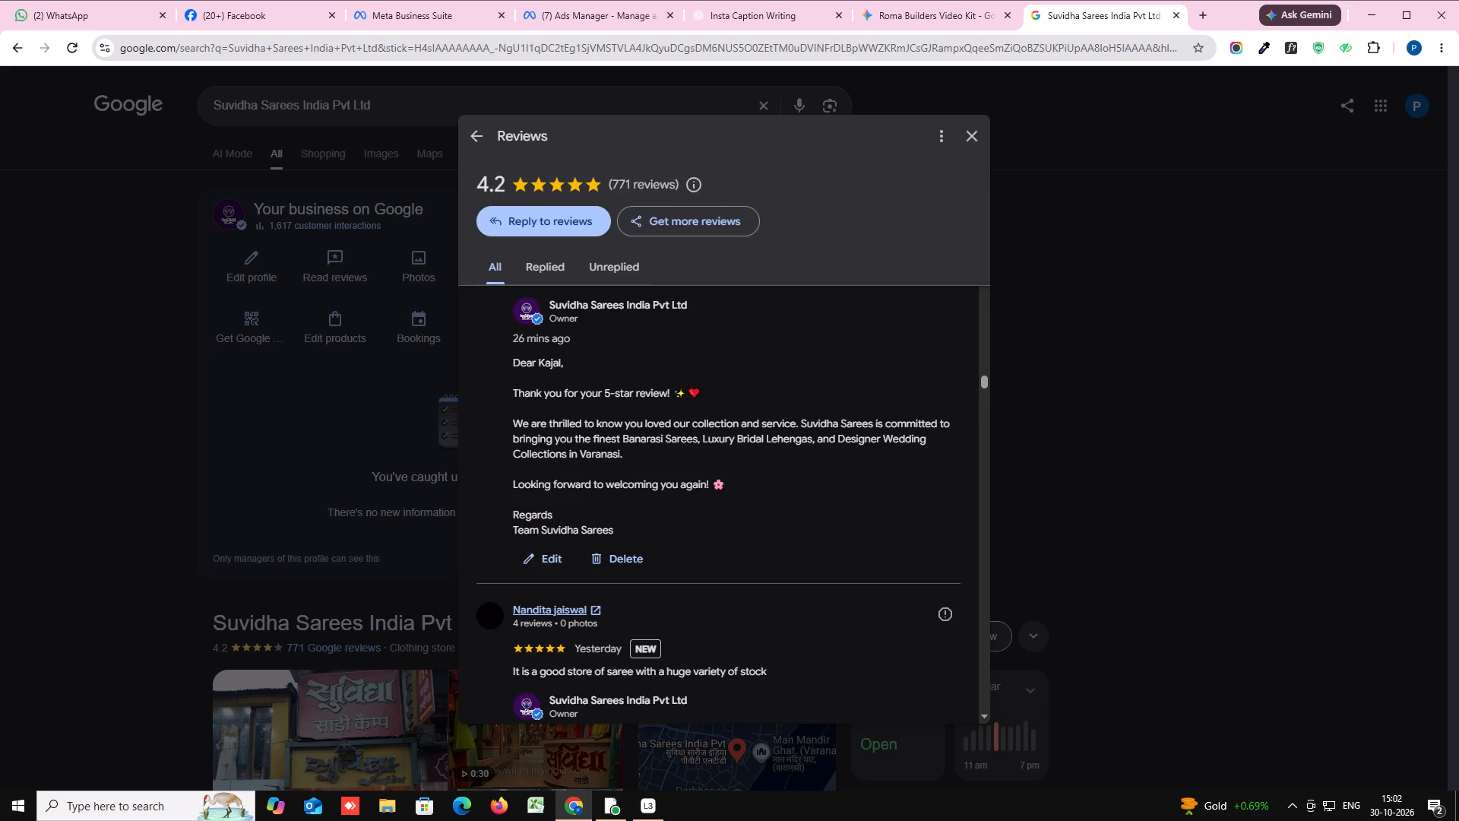
{"action": "left_click_drag", "start_coordinate": [628, 534], "coordinate": [578, 529]}
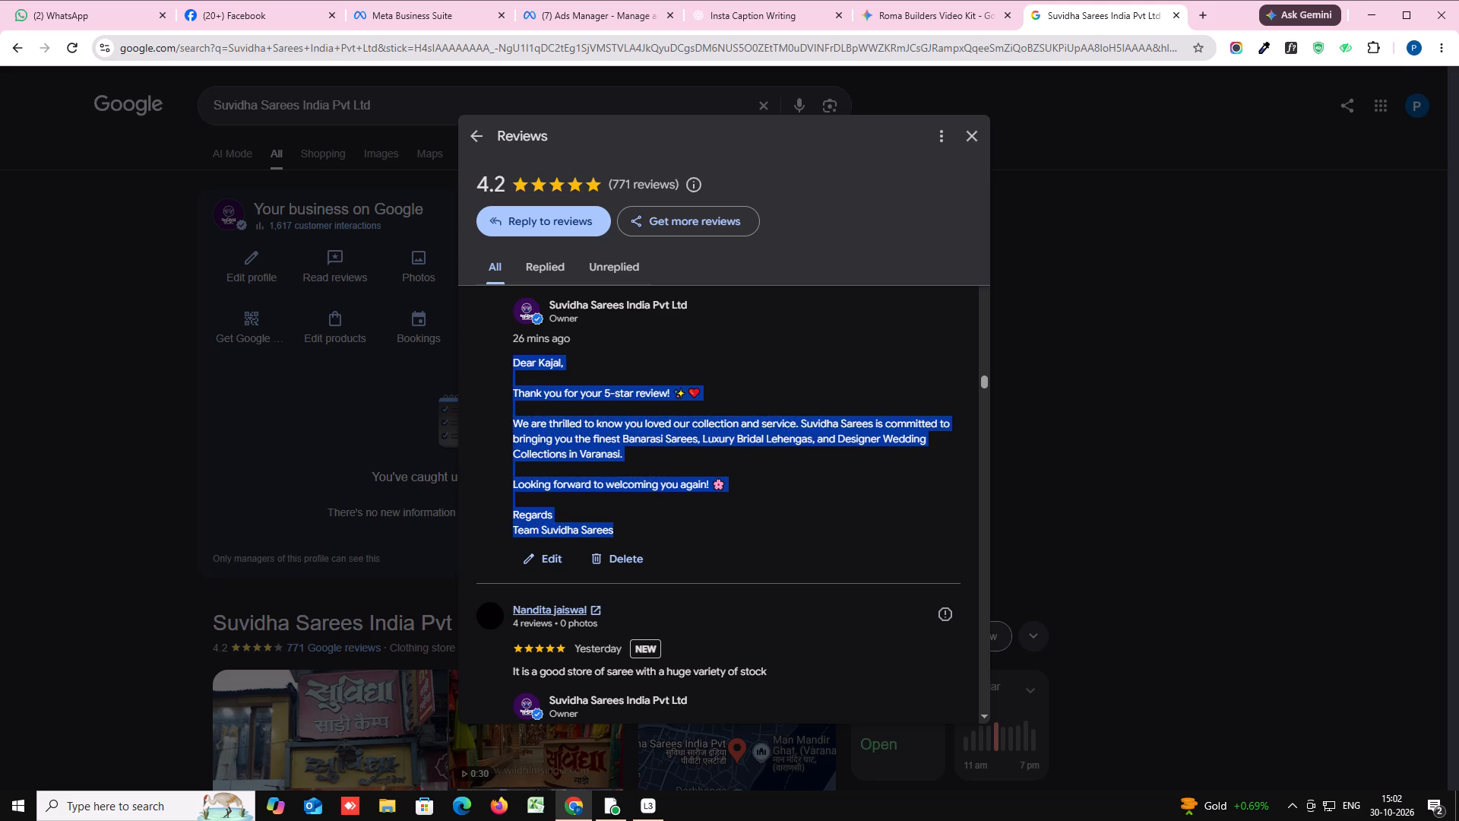
{"action": "right_click", "coordinate": [539, 424]}
{"action": "left_click", "coordinate": [566, 441]}
Start a public reply to Vinod's unanswered review, just above the already answered ones, and paste the copied thank-you text.
{"action": "scroll", "coordinate": [579, 431], "scroll_direction": "up", "scroll_amount": 8}
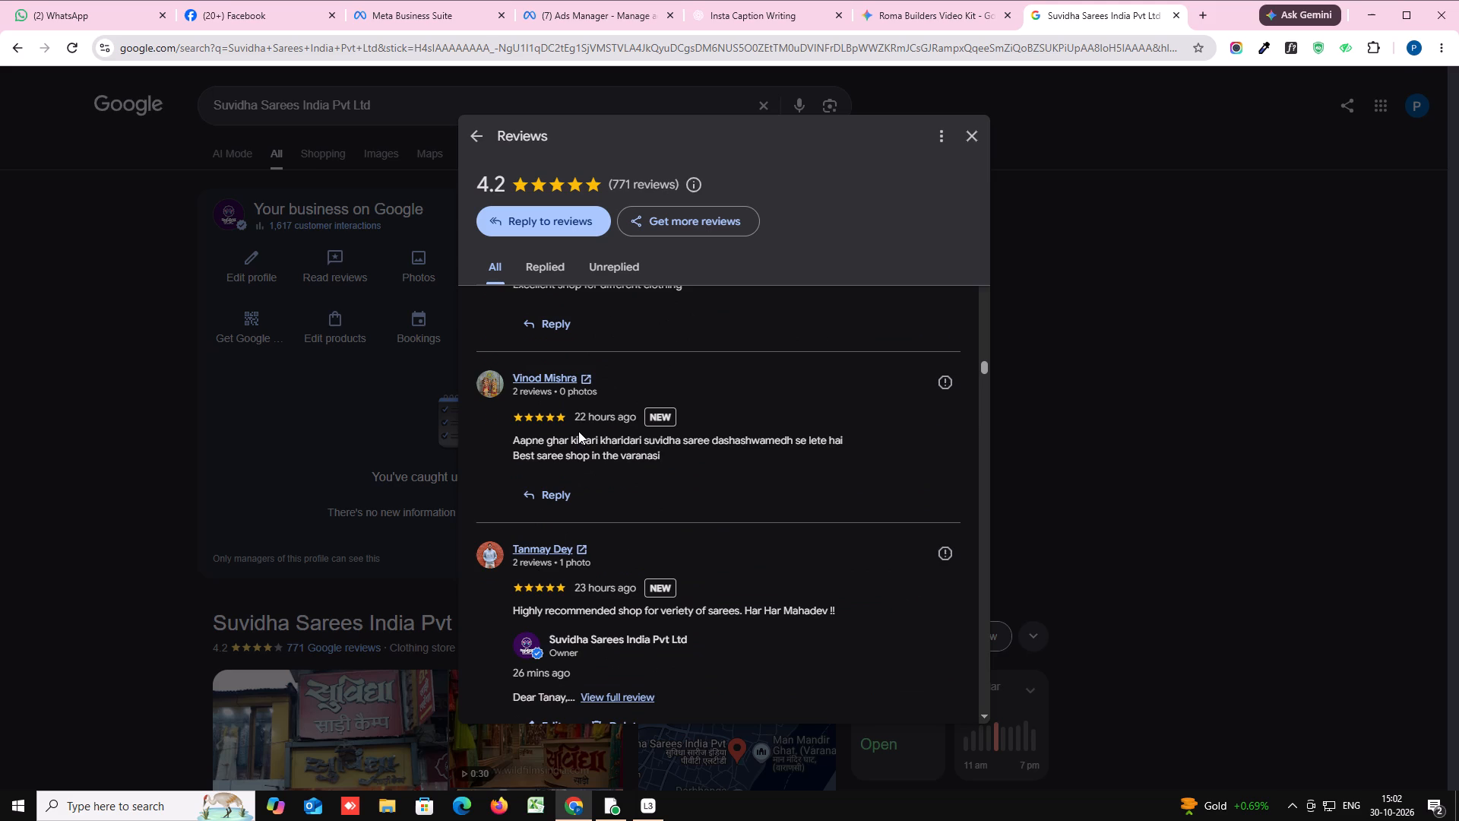
{"action": "left_click", "coordinate": [554, 522]}
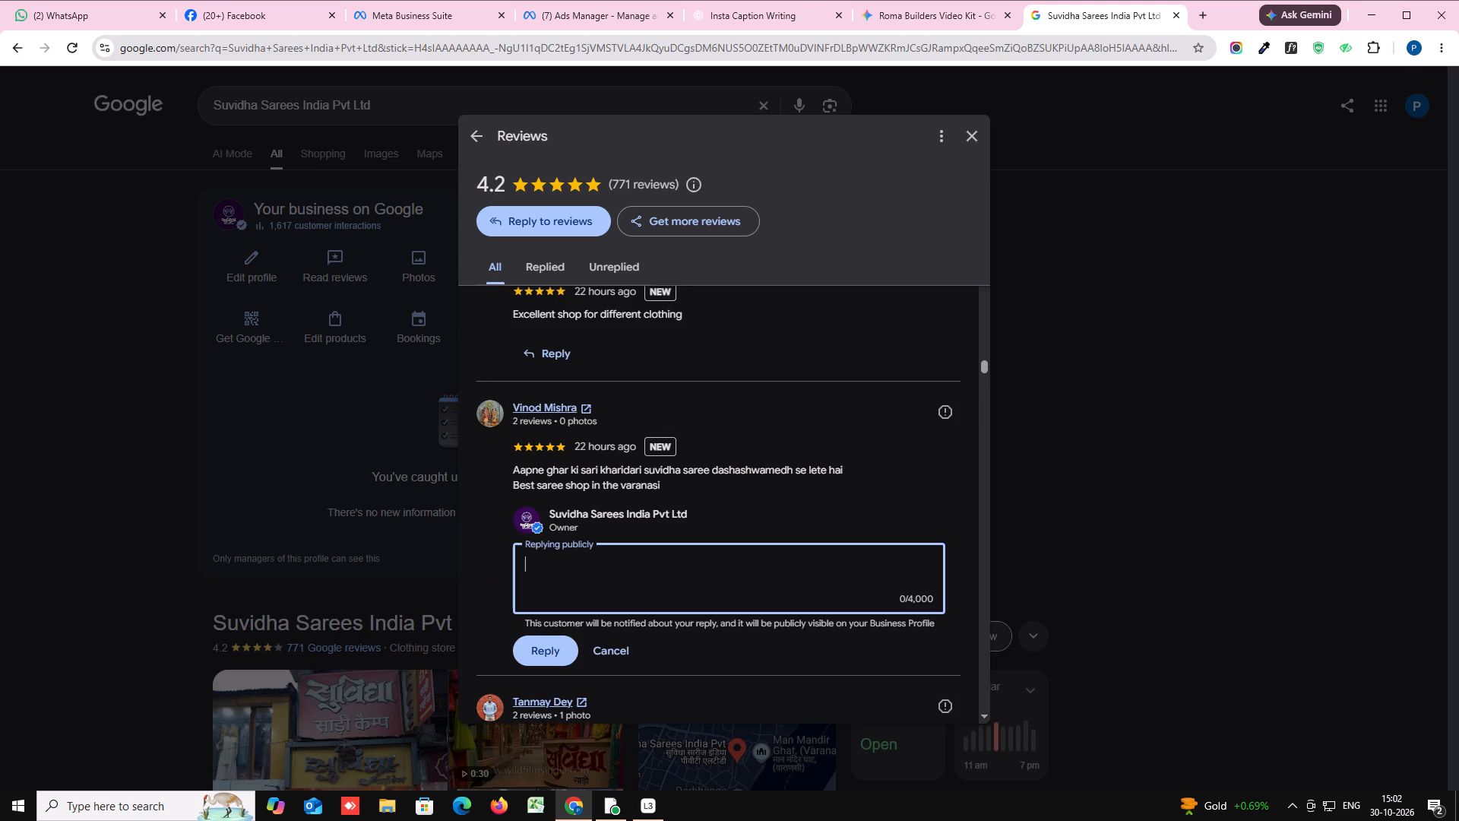
{"action": "right_click", "coordinate": [580, 566]}
{"action": "left_click", "coordinate": [621, 360]}
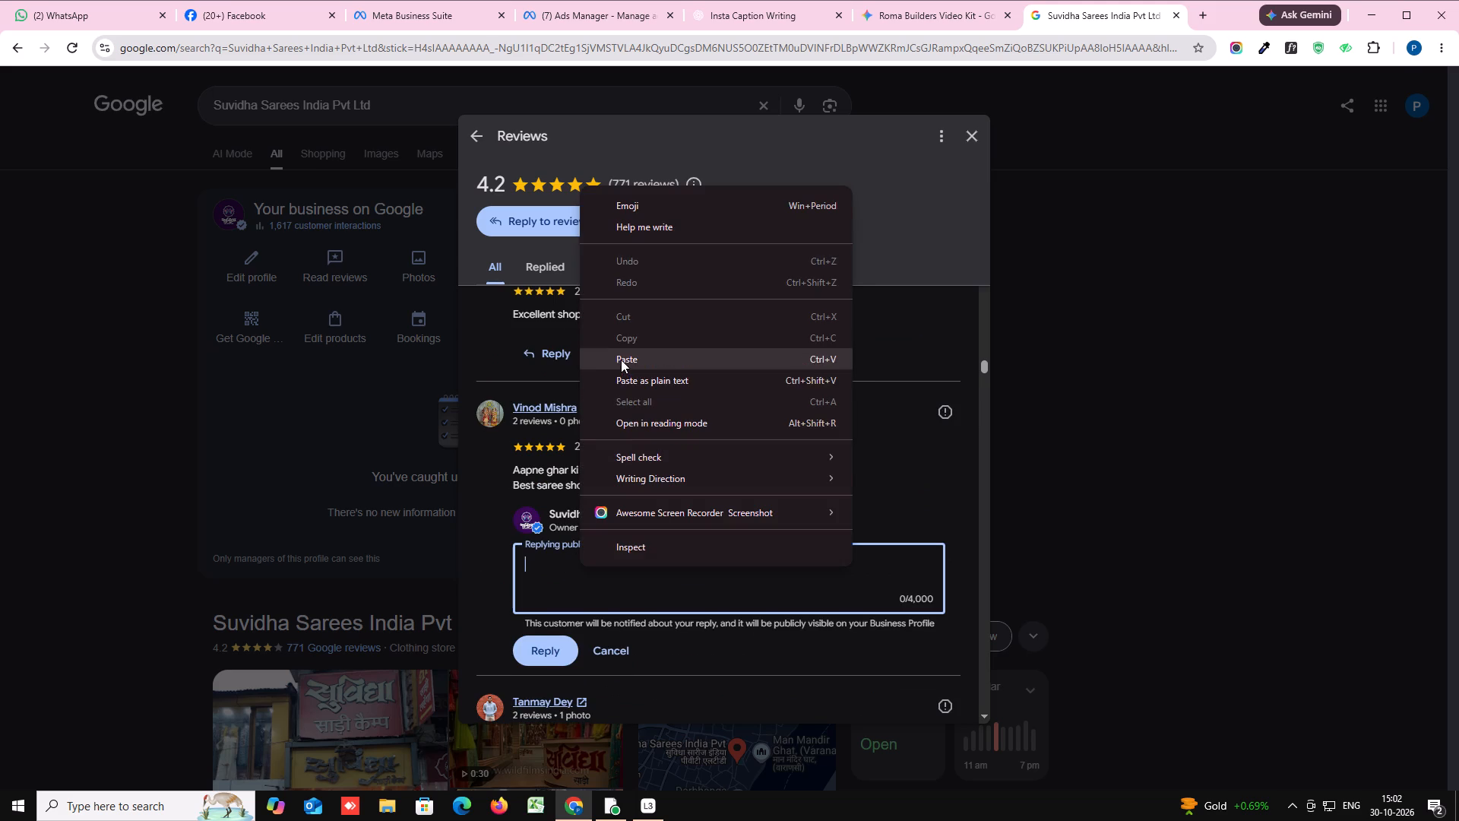
Change the greeting in the pasted reply to "Dear Vinod," and submit the reply.
{"action": "scroll", "coordinate": [584, 566], "scroll_direction": "up", "scroll_amount": 3}
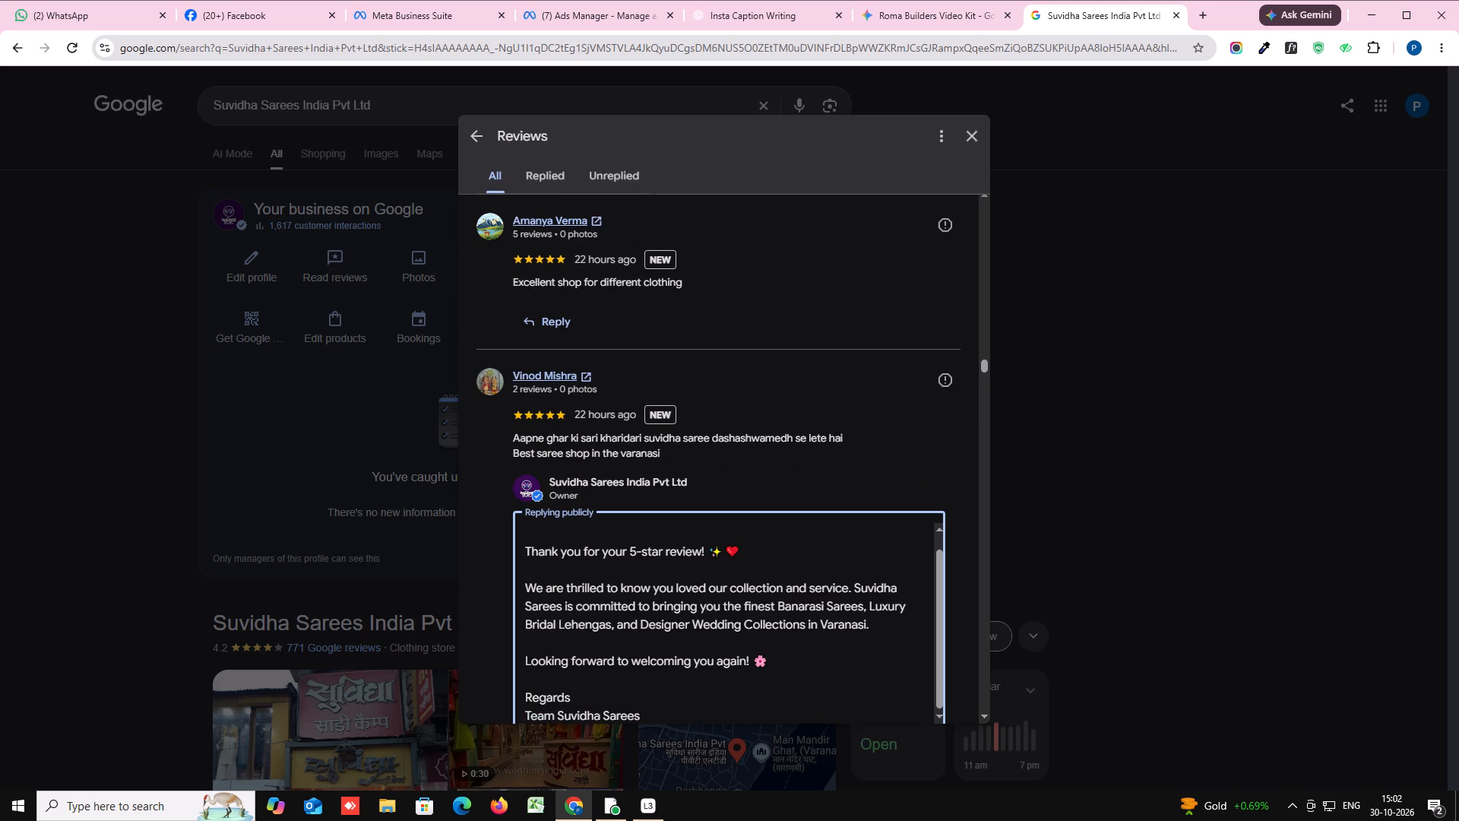
{"action": "left_click", "coordinate": [582, 535]}
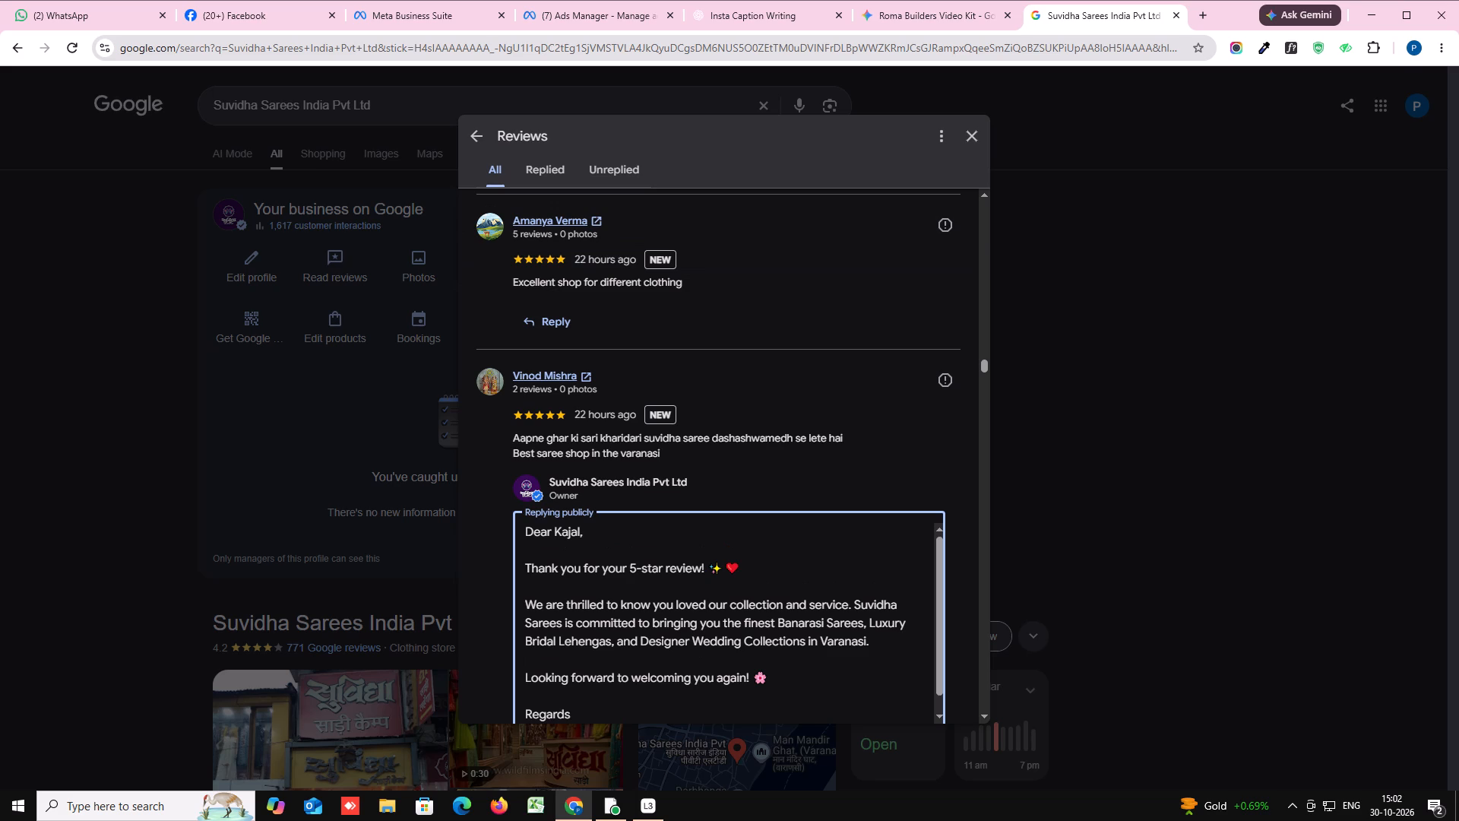
{"action": "left_click", "coordinate": [579, 531]}
{"action": "key", "text": "BackSpace"}
{"action": "key", "text": "BackSpace"}
{"action": "key", "text": "BackSpace"}
{"action": "key", "text": "BackSpace"}
{"action": "type", "text": "Vino"}
{"action": "key", "text": "d"}
{"action": "scroll", "coordinate": [495, 543], "scroll_direction": "down", "scroll_amount": 2}
{"action": "left_click", "coordinate": [543, 620]}
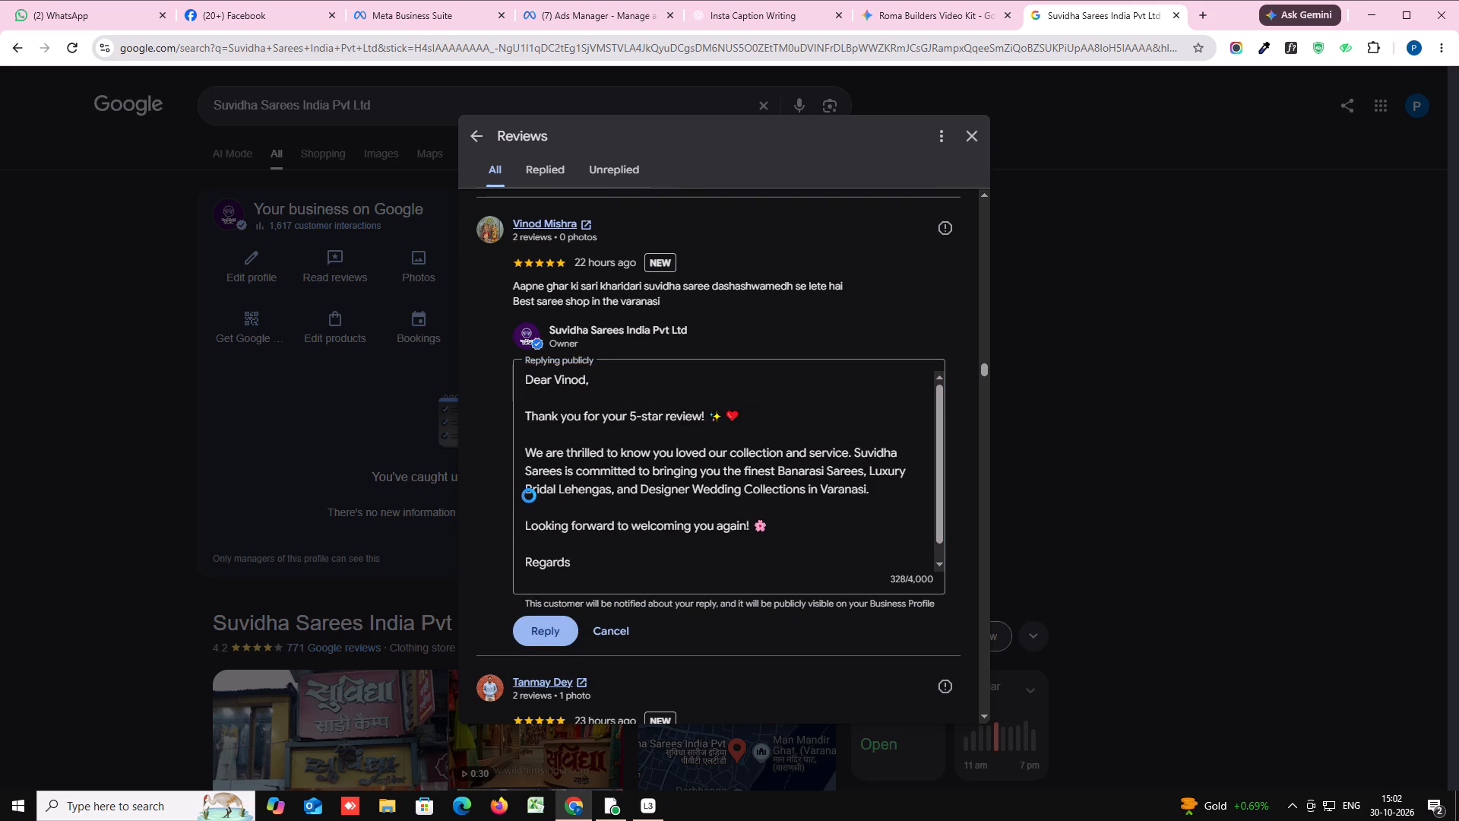
Start a public reply to Amanya's review, directly above Vinod's, and paste the copied thank-you text.
{"action": "scroll", "coordinate": [555, 509], "scroll_direction": "up", "scroll_amount": 1}
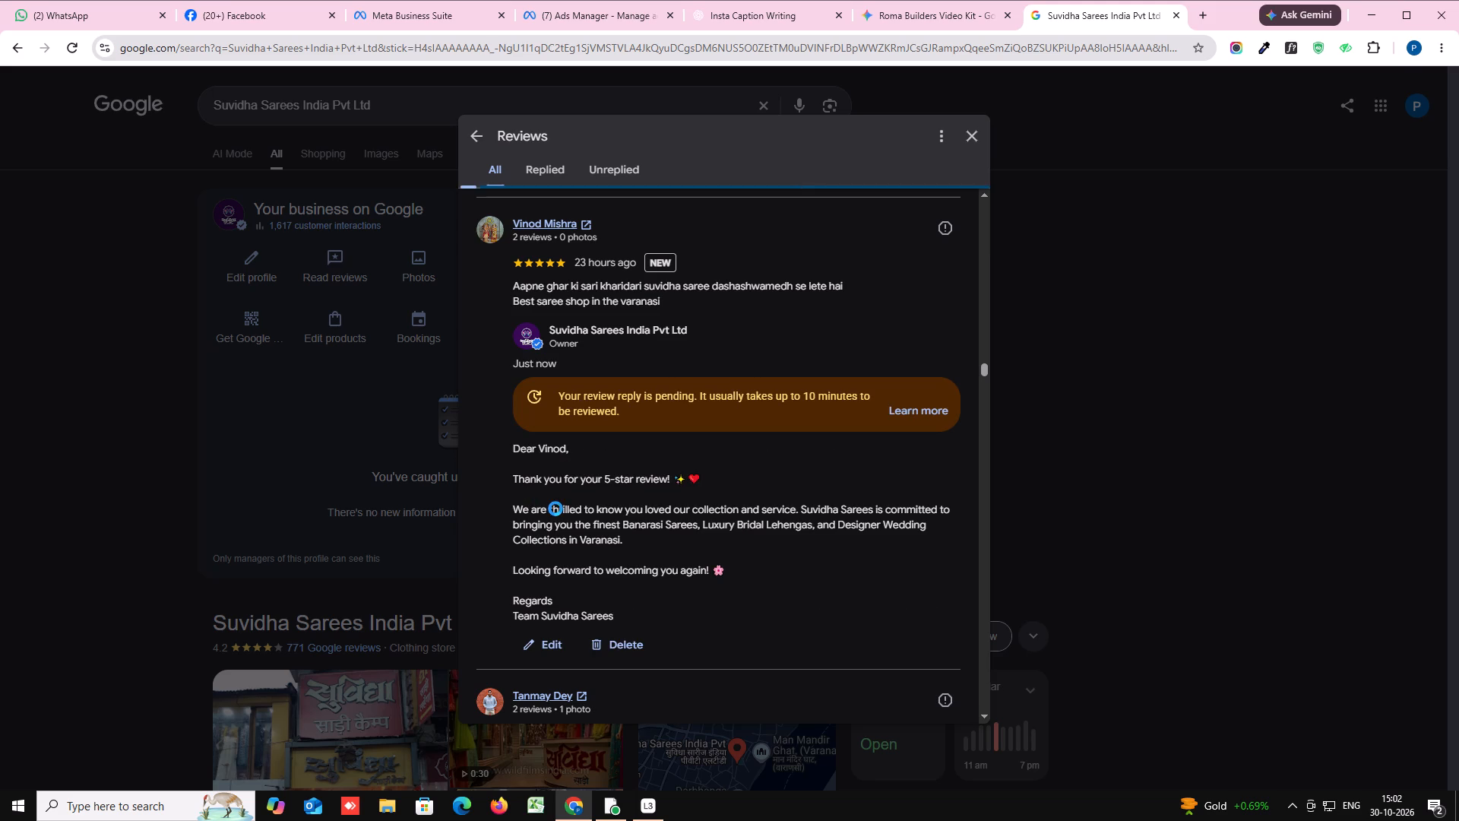
{"action": "scroll", "coordinate": [555, 509], "scroll_direction": "up", "scroll_amount": 1}
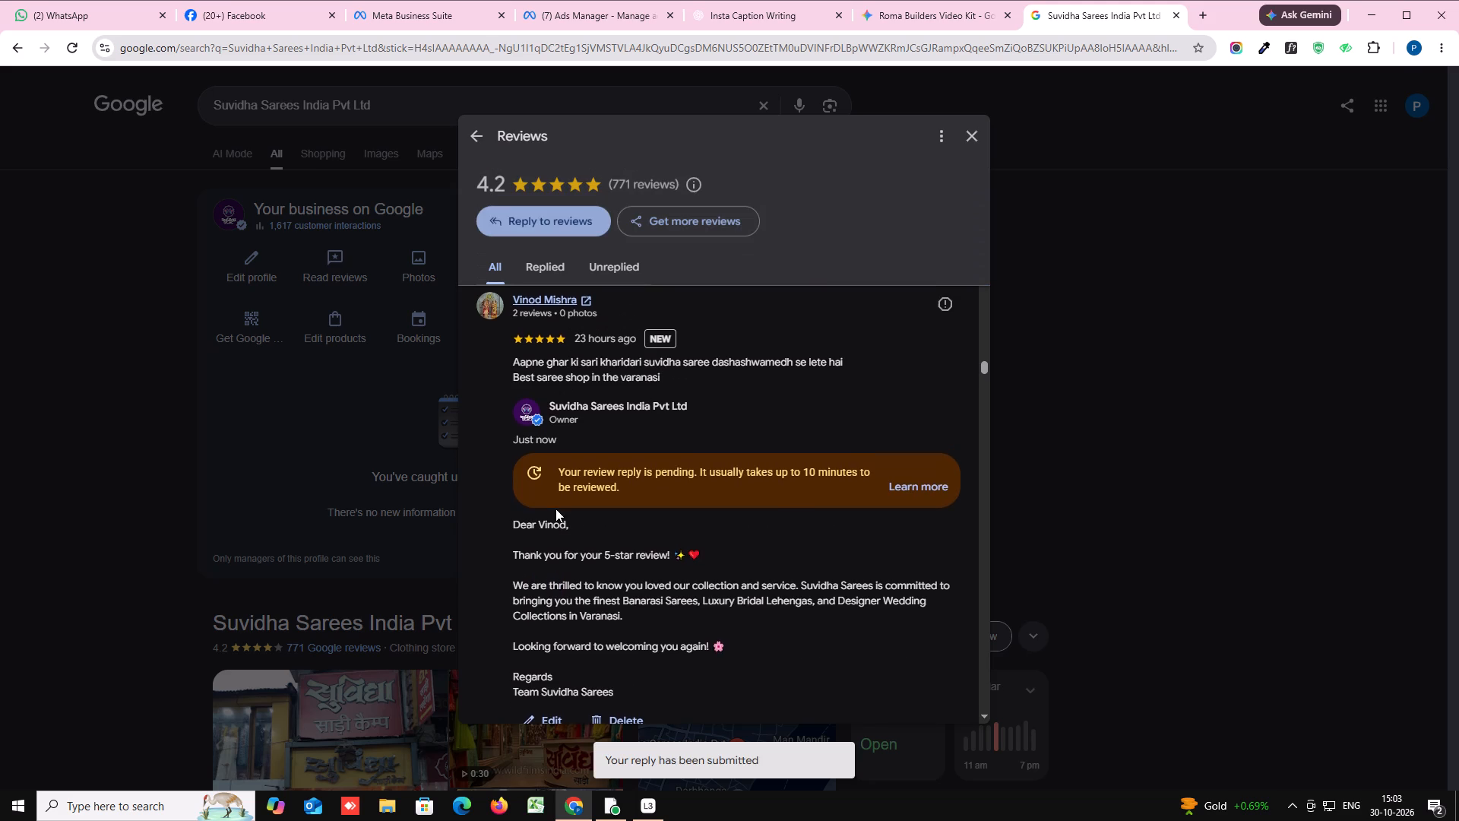
{"action": "scroll", "coordinate": [555, 509], "scroll_direction": "up", "scroll_amount": 3}
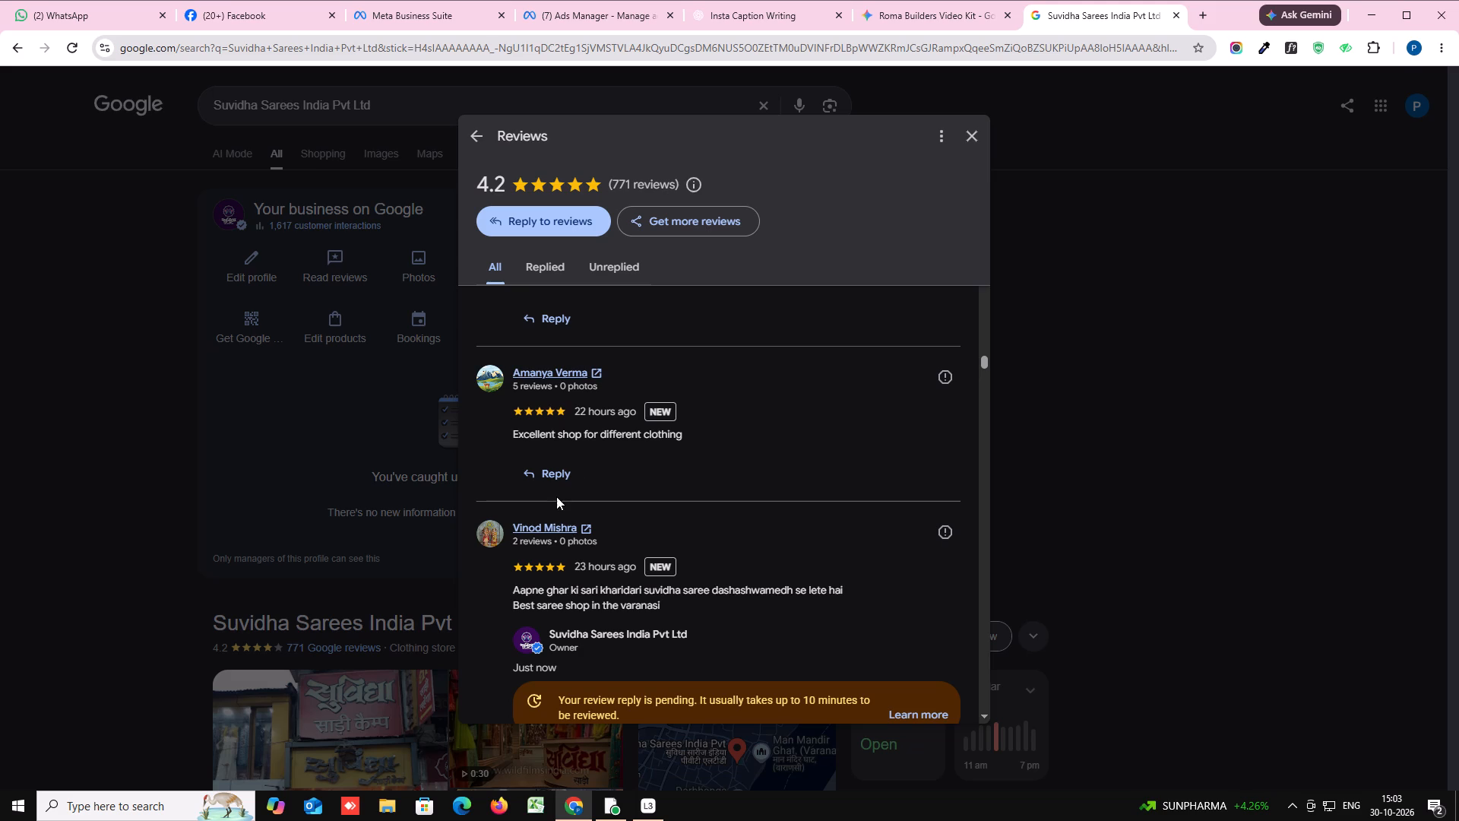
{"action": "left_click", "coordinate": [555, 486]}
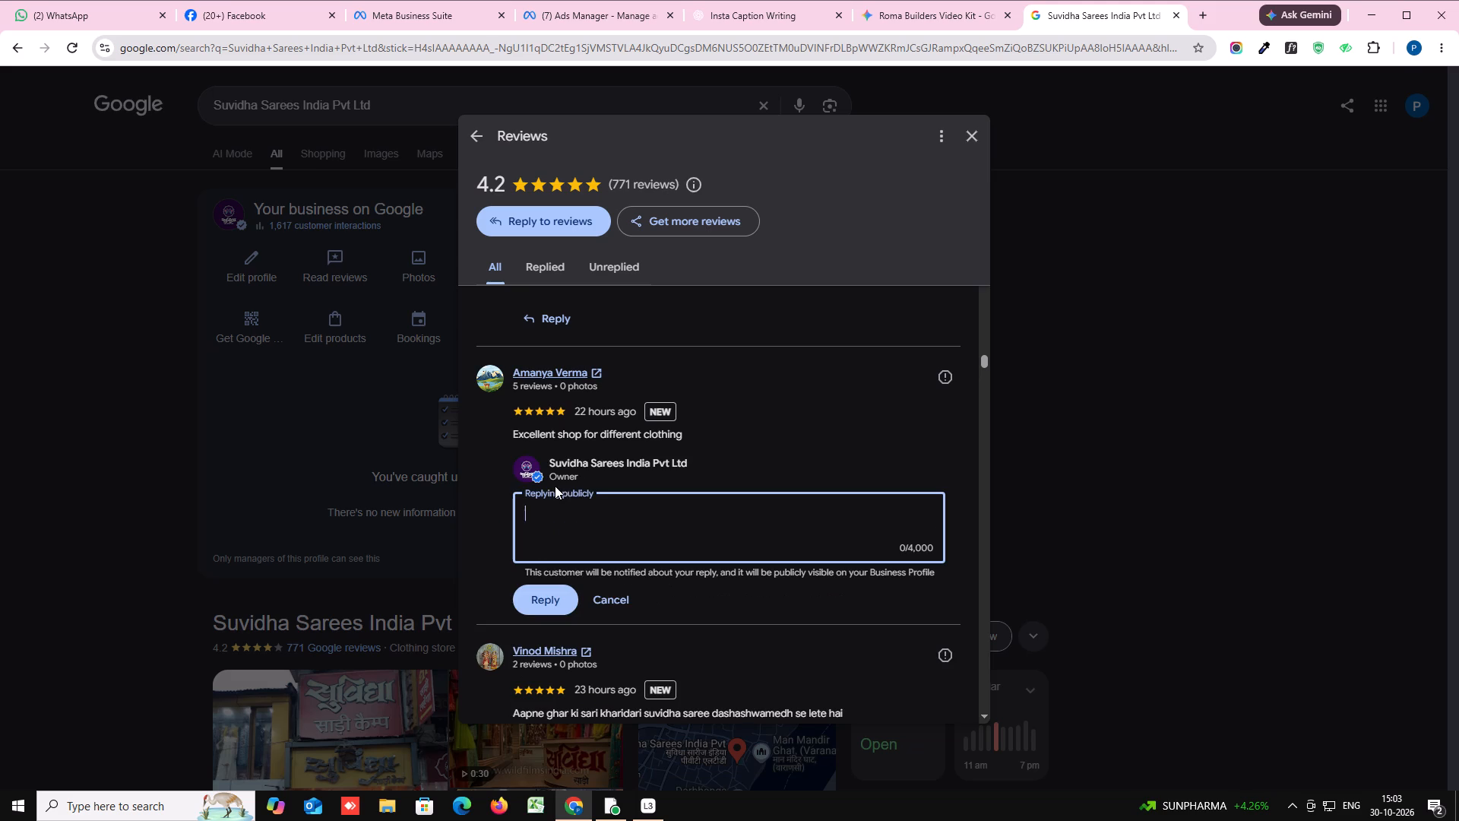
{"action": "right_click", "coordinate": [546, 516]}
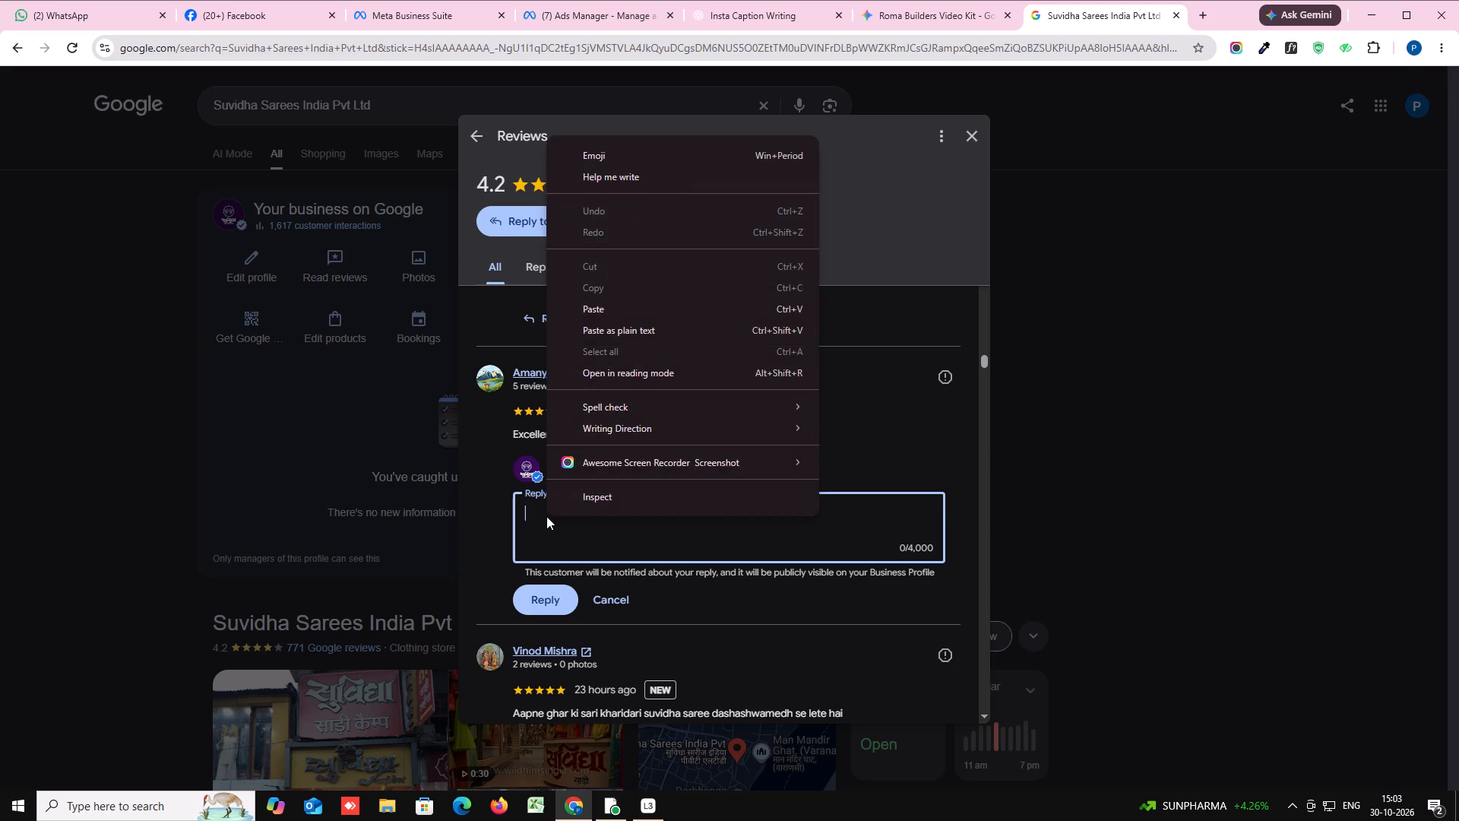
{"action": "left_click", "coordinate": [597, 308]}
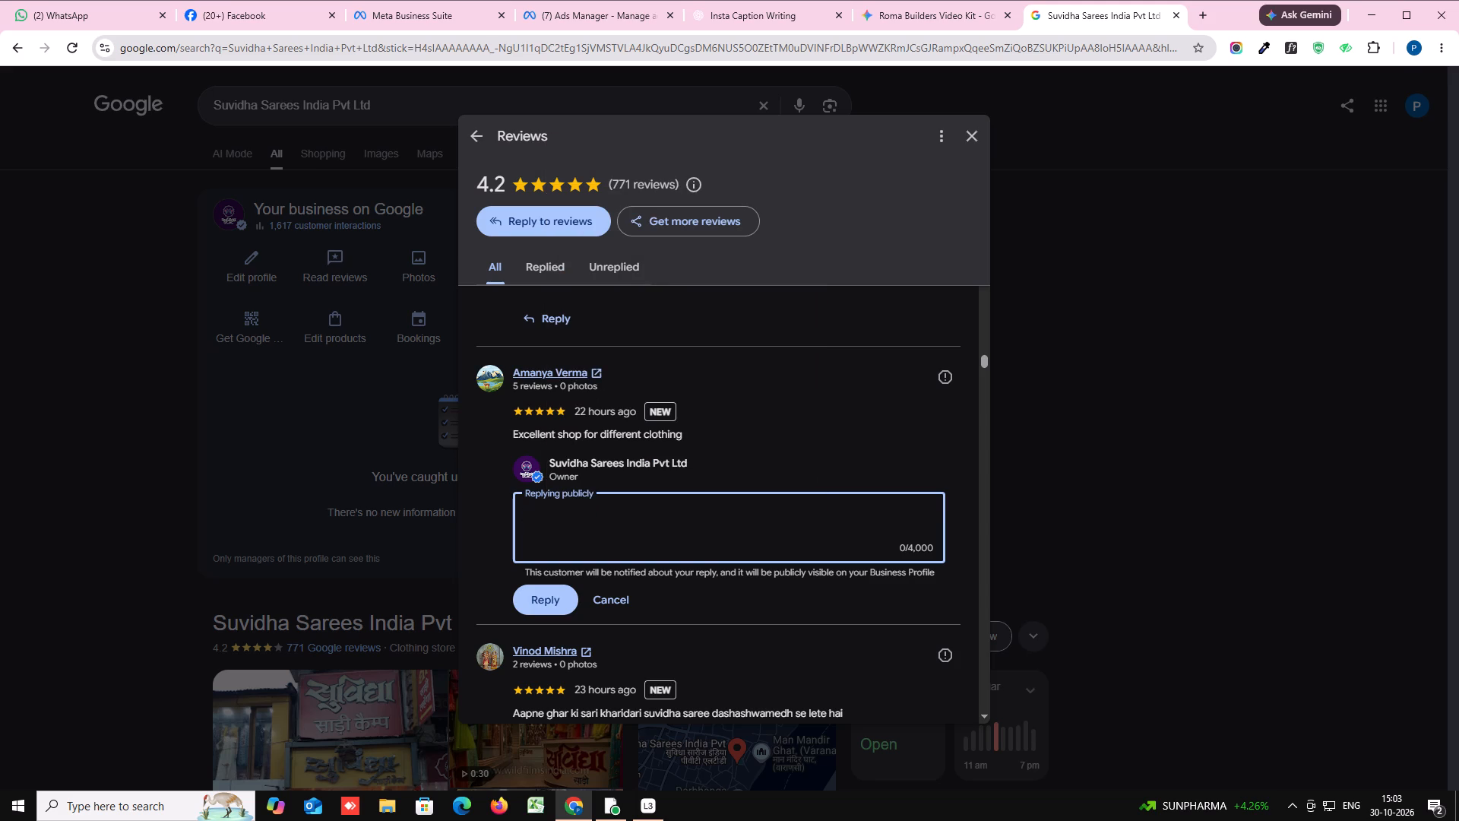
Change the greeting in the pasted reply to "Dear Amanya," and submit the reply.
{"action": "scroll", "coordinate": [582, 544], "scroll_direction": "up", "scroll_amount": 4}
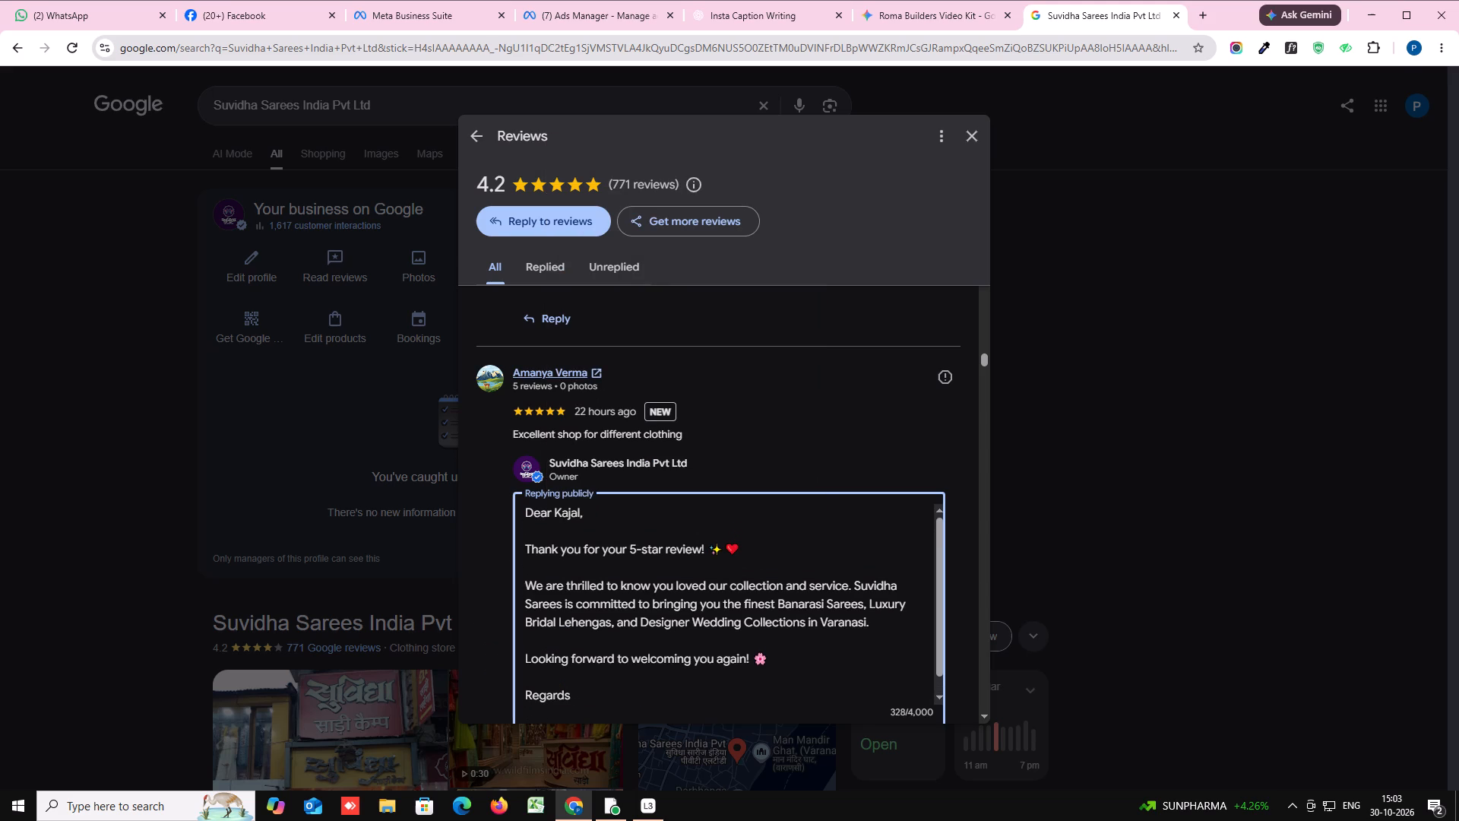
{"action": "left_click", "coordinate": [580, 507]}
{"action": "key", "text": "BackSpace"}
{"action": "key", "text": "BackSpace"}
{"action": "key", "text": "BackSpace"}
{"action": "key", "text": "BackSpace"}
{"action": "key", "text": "BackSpace"}
{"action": "type", "text": "Am"}
{"action": "type", "text": "anya"}
{"action": "scroll", "coordinate": [585, 544], "scroll_direction": "down", "scroll_amount": 1}
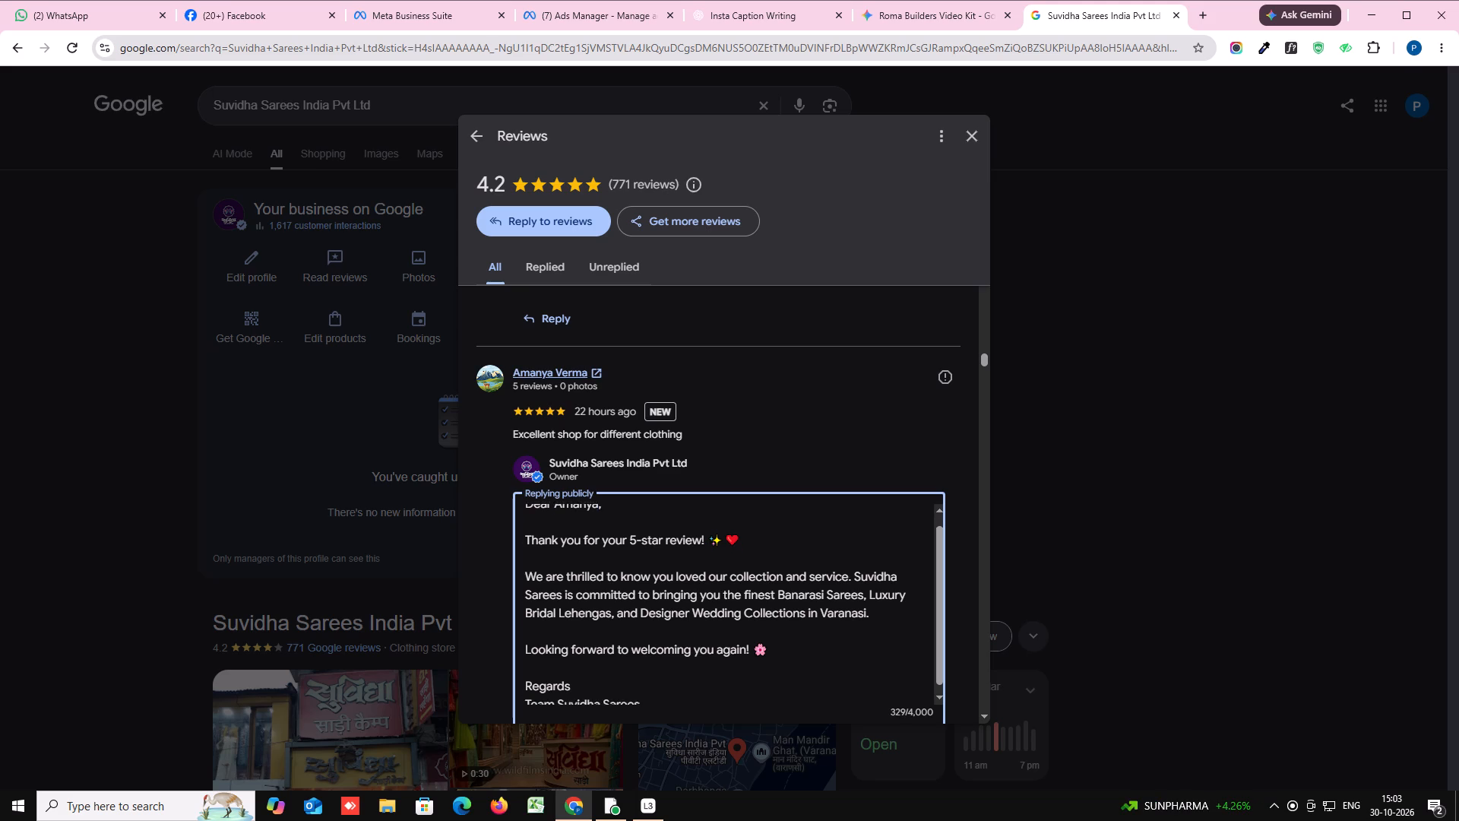
{"action": "scroll", "coordinate": [584, 544], "scroll_direction": "down", "scroll_amount": 1}
{"action": "scroll", "coordinate": [518, 533], "scroll_direction": "down", "scroll_amount": 2}
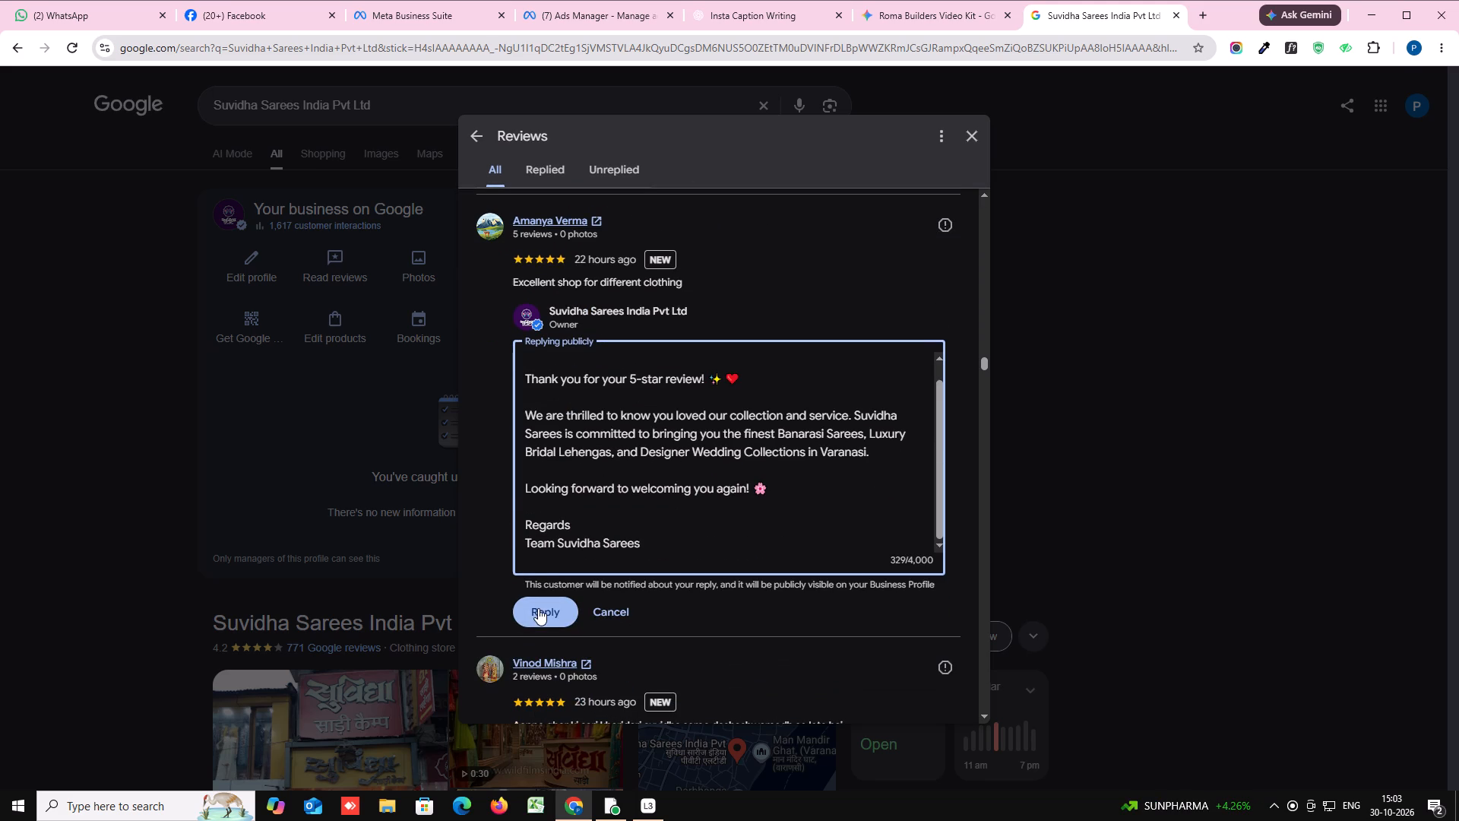
{"action": "left_click", "coordinate": [538, 608]}
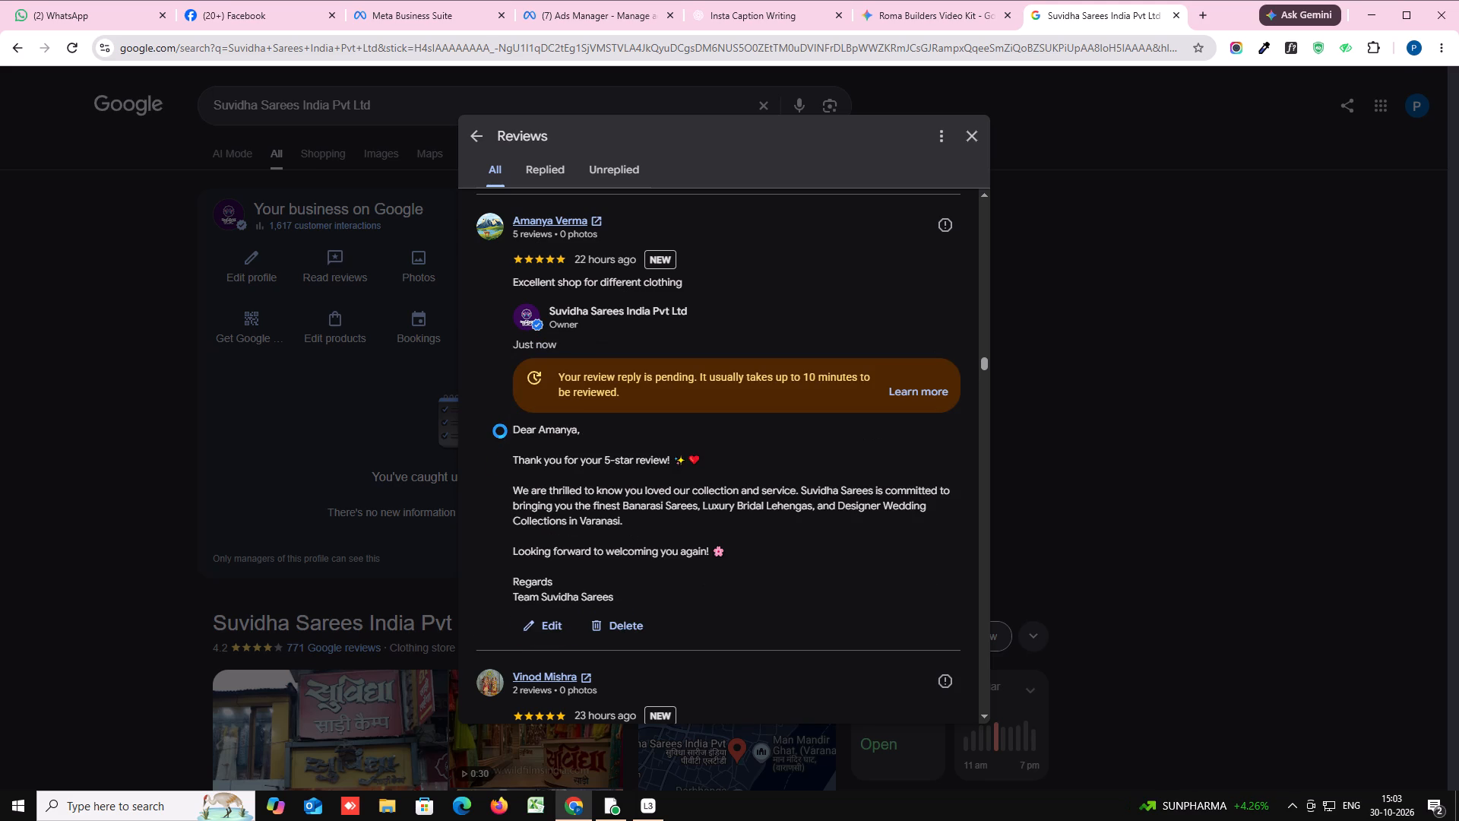
Start a public reply to Nirmala's review, directly above Amanya's, and paste the copied thank-you text.
{"action": "scroll", "coordinate": [500, 431], "scroll_direction": "up", "scroll_amount": 4}
{"action": "left_click", "coordinate": [543, 472]}
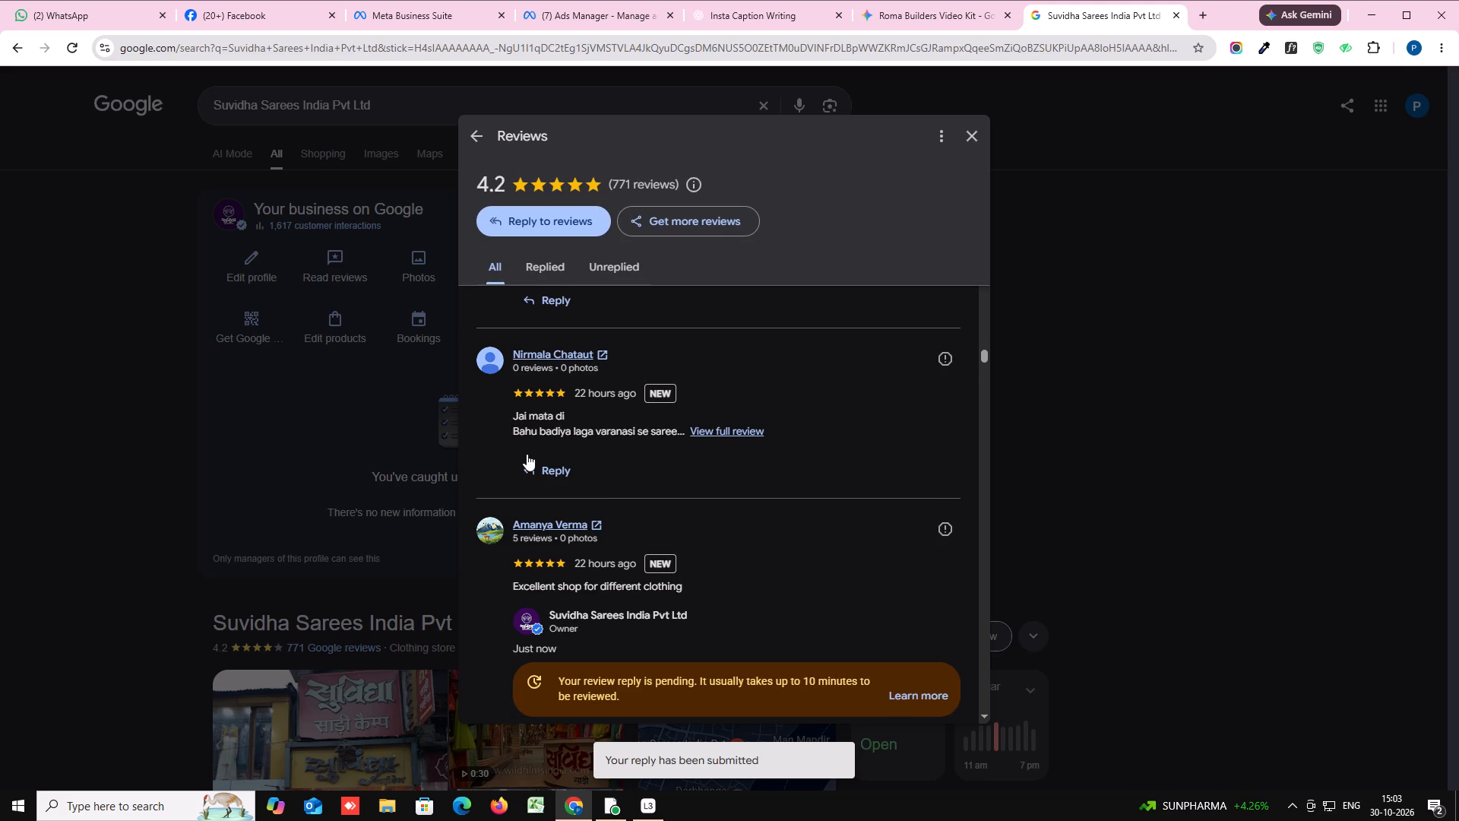
{"action": "right_click", "coordinate": [567, 514]}
{"action": "left_click", "coordinate": [638, 305]}
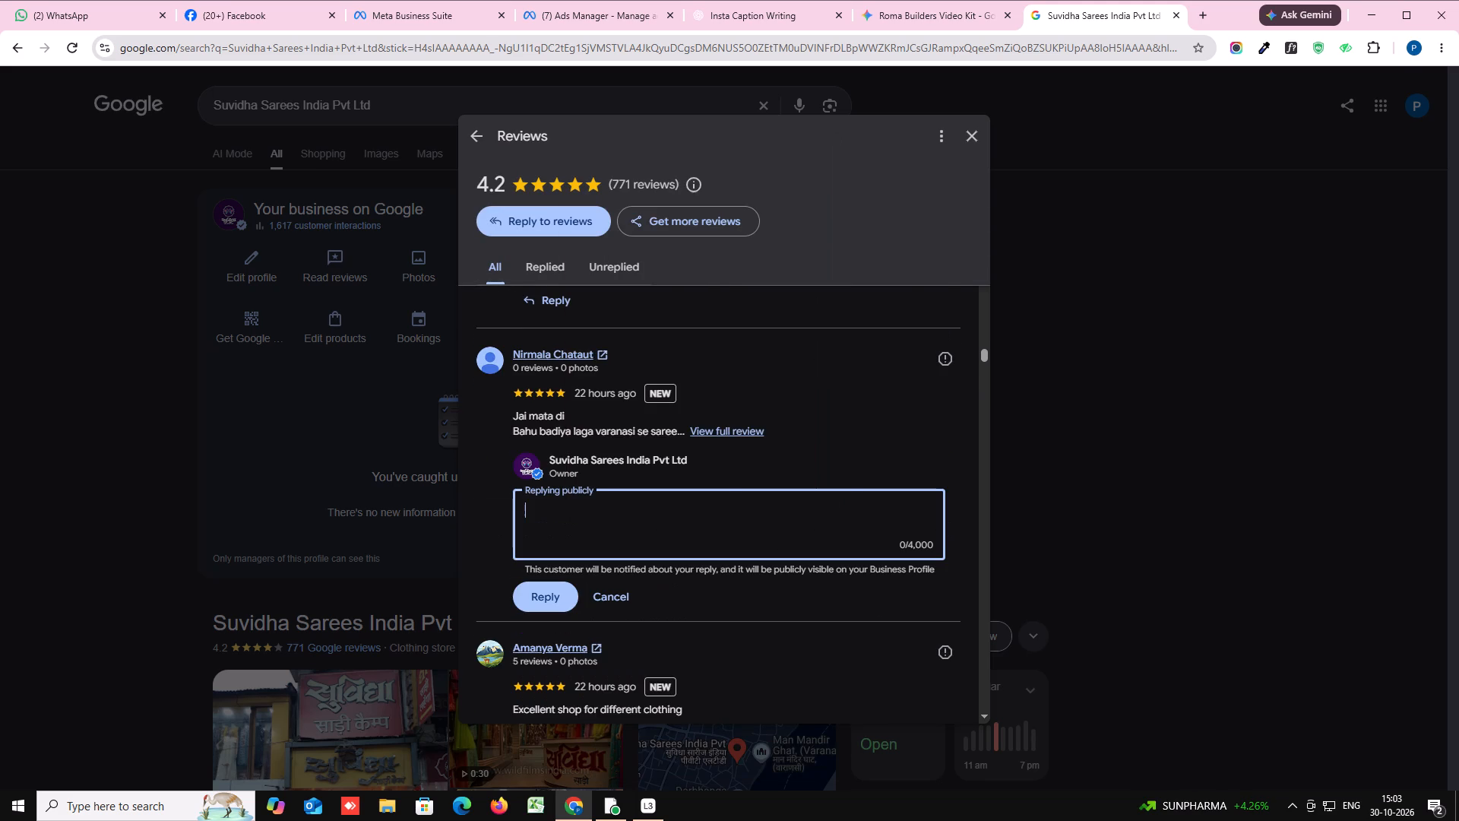
Change the greeting in the pasted reply to "Dear Nirmala," and submit the reply.
{"action": "scroll", "coordinate": [586, 537], "scroll_direction": "up", "scroll_amount": 3}
{"action": "left_click", "coordinate": [581, 512]}
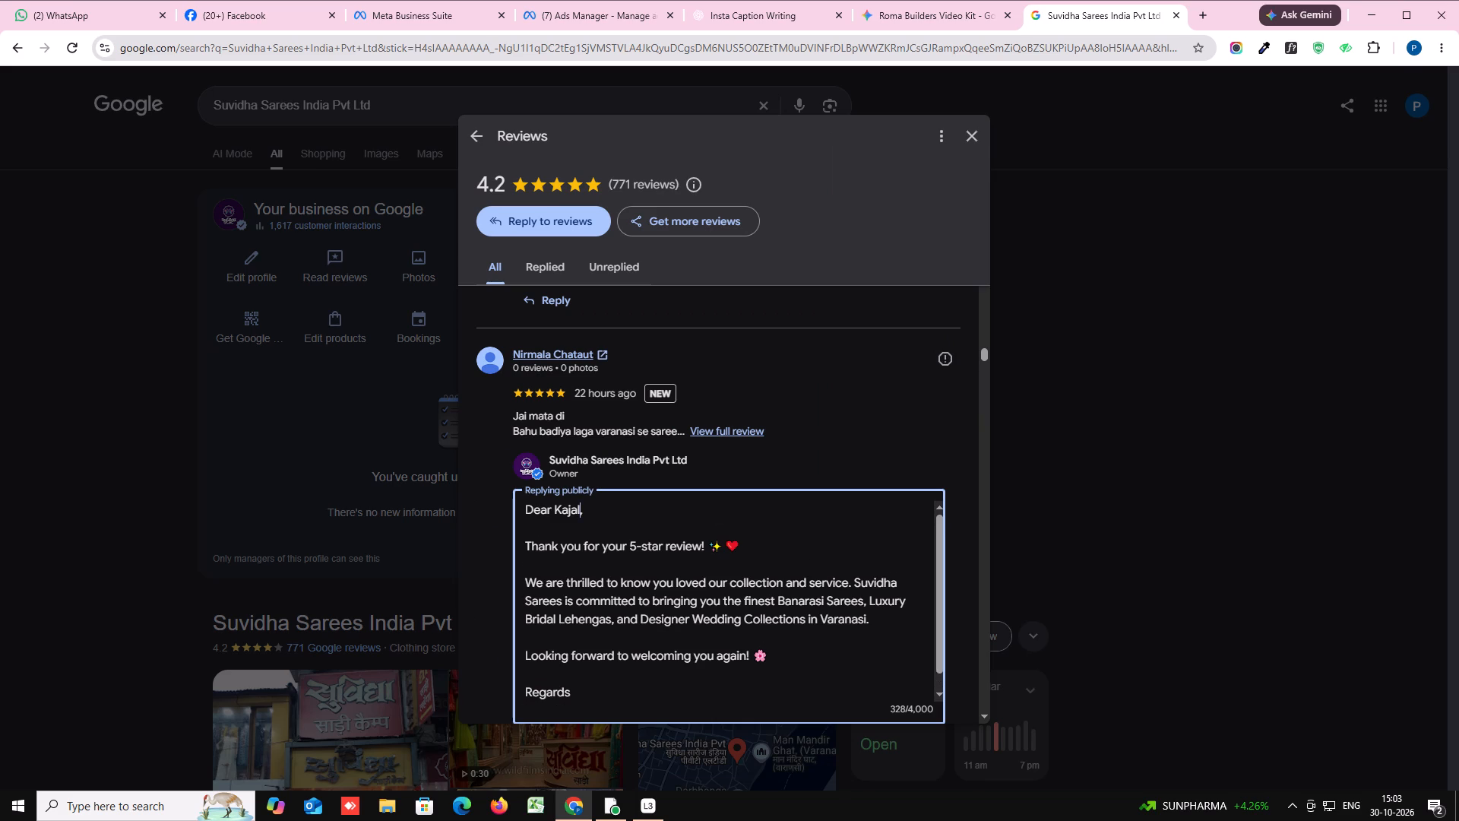
{"action": "key", "text": "BackSpace"}
{"action": "key", "text": "BackSpace"}
{"action": "key", "text": "BackSpace"}
{"action": "key", "text": "BackSpace"}
{"action": "key", "text": "BackSpace"}
{"action": "type", "text": "Ni"}
{"action": "type", "text": "rmala"}
{"action": "scroll", "coordinate": [500, 504], "scroll_direction": "down", "scroll_amount": 3}
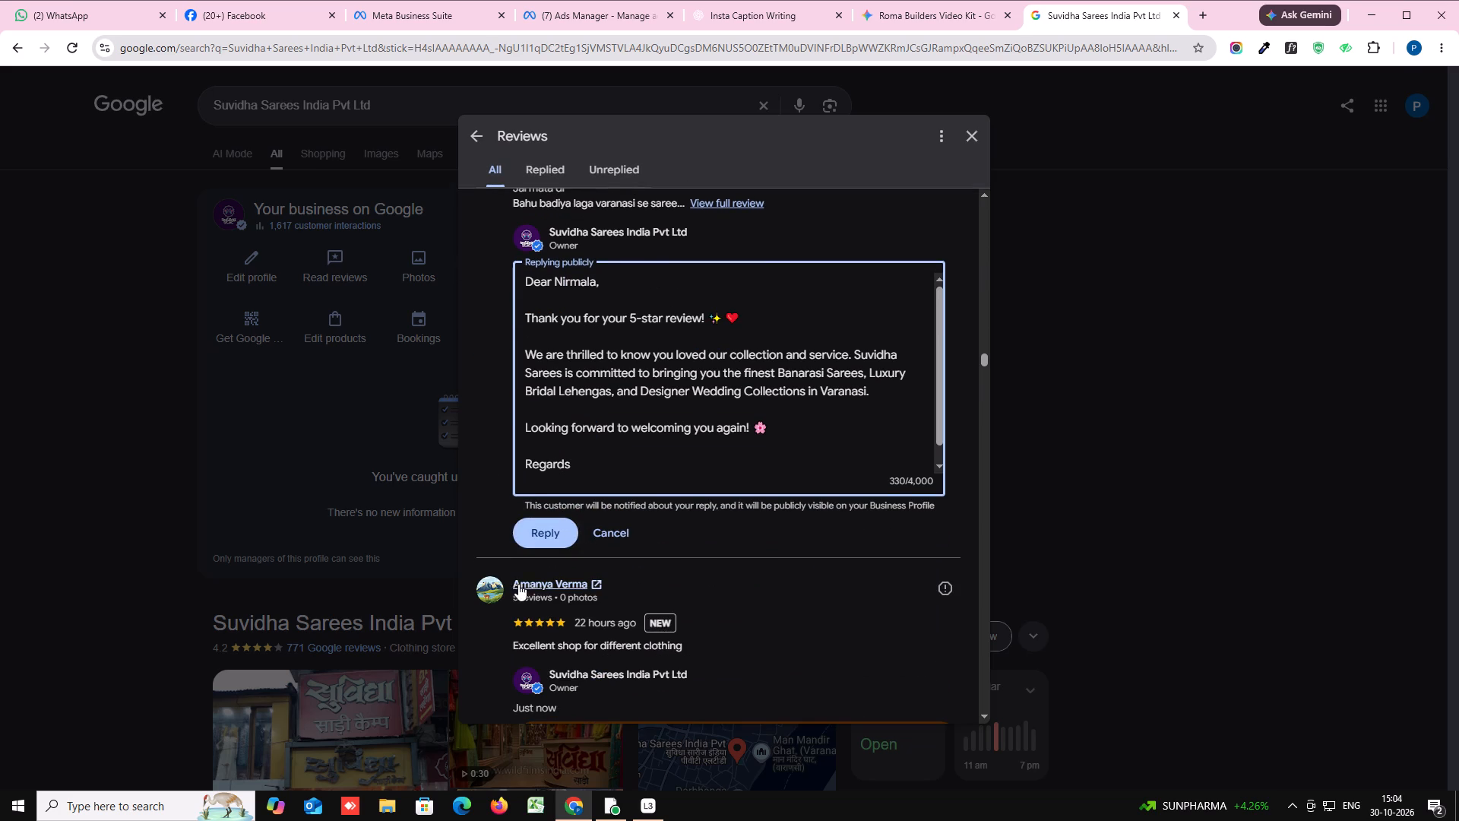
{"action": "left_click", "coordinate": [533, 538]}
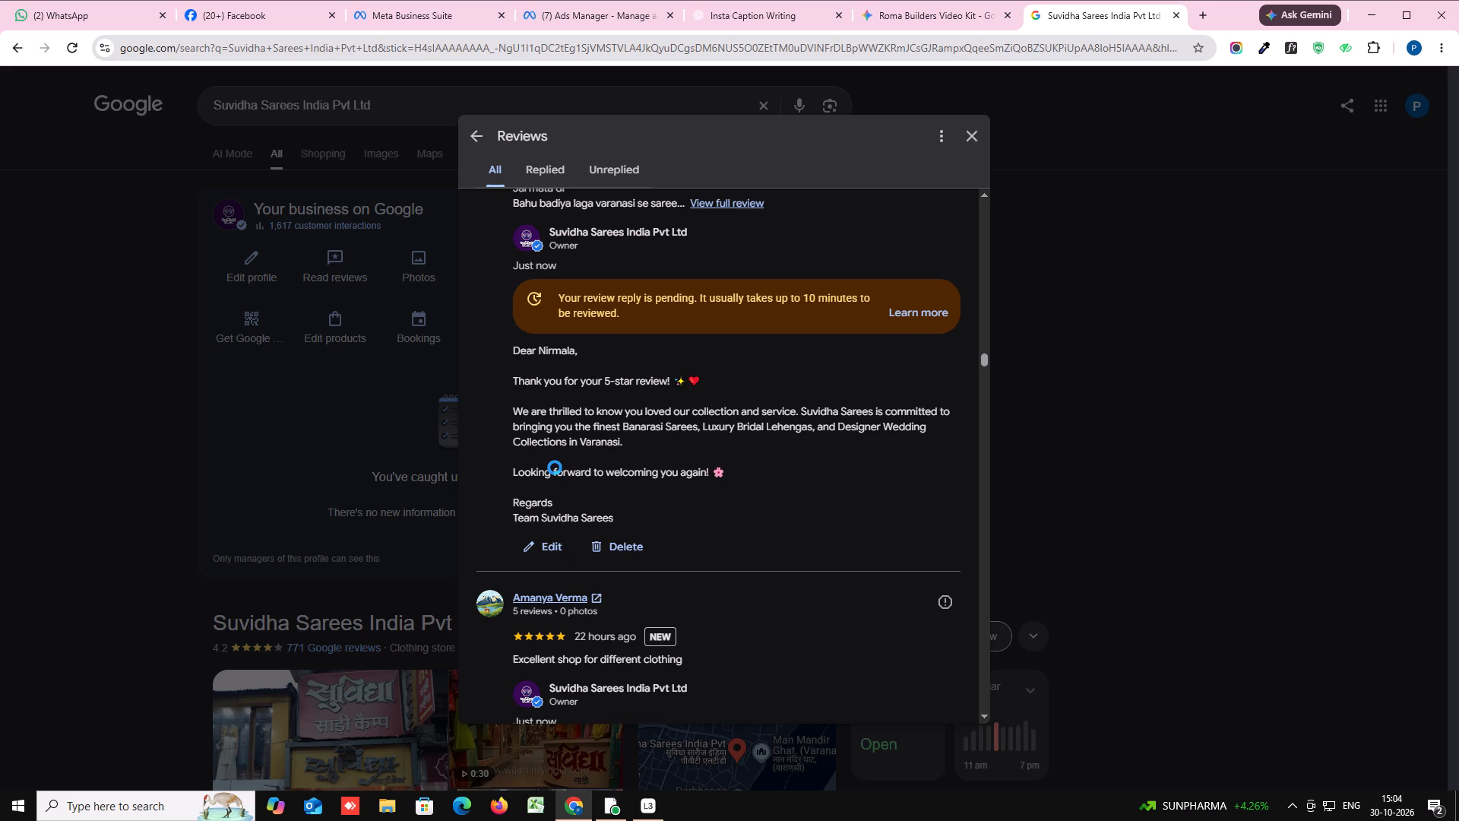
Start a public reply to Mohak's "Great Shopping" review, directly above Nirmala's, and paste the copied thank-you text.
{"action": "scroll", "coordinate": [555, 468], "scroll_direction": "up", "scroll_amount": 3}
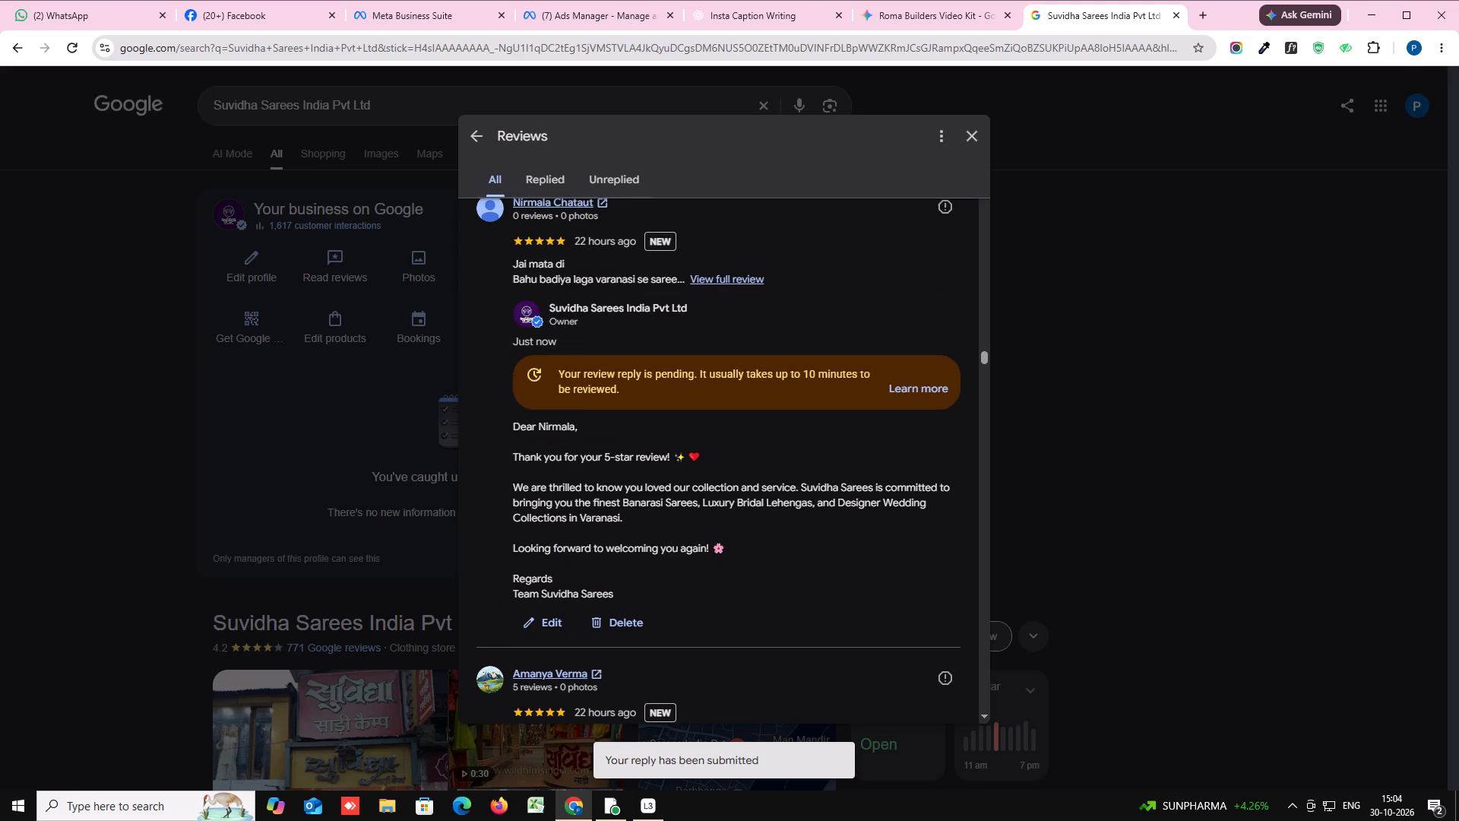
{"action": "scroll", "coordinate": [555, 468], "scroll_direction": "up", "scroll_amount": 3}
{"action": "left_click", "coordinate": [549, 540]}
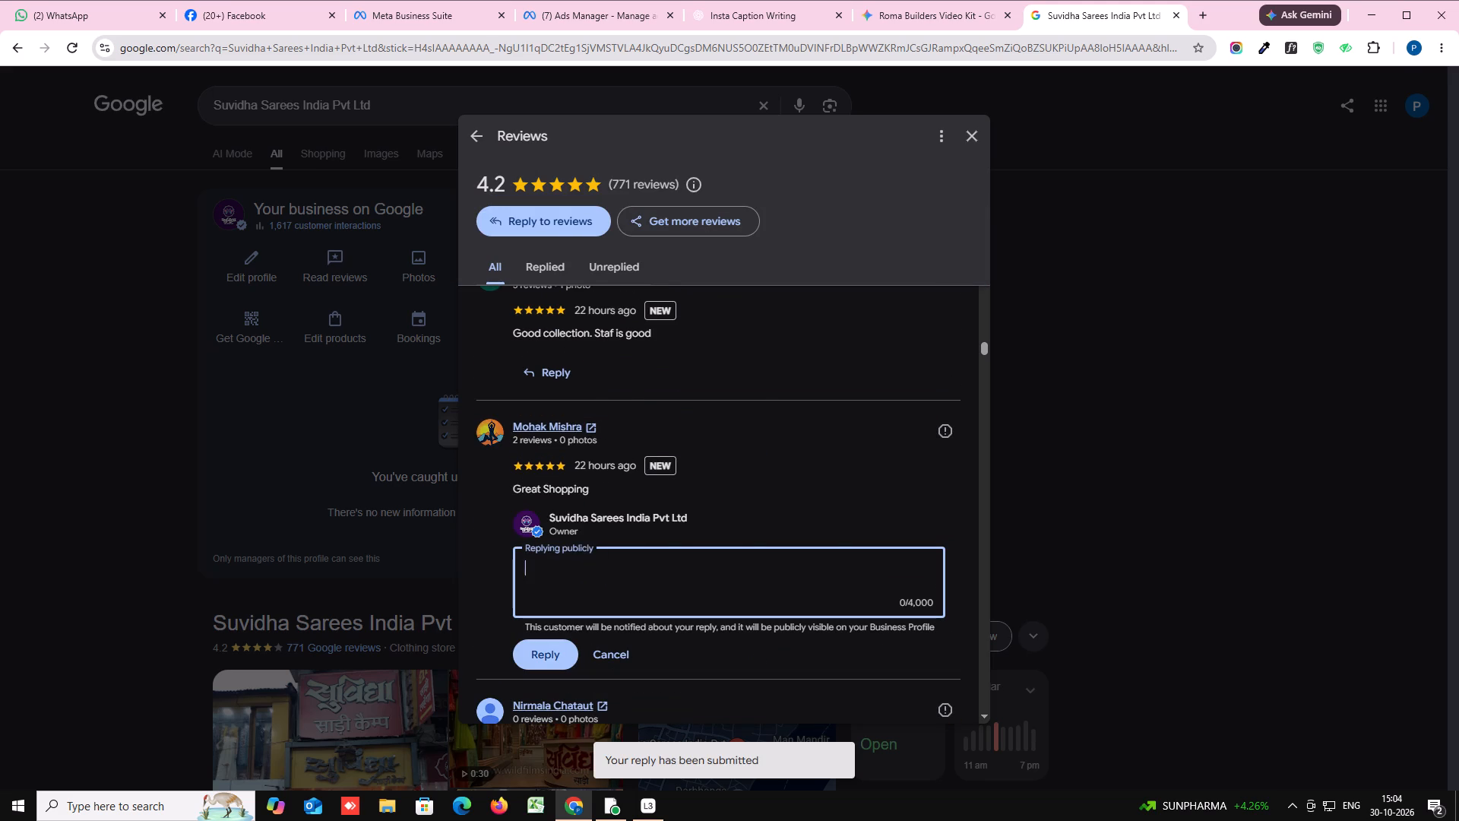
{"action": "right_click", "coordinate": [562, 587]}
{"action": "left_click", "coordinate": [609, 386]}
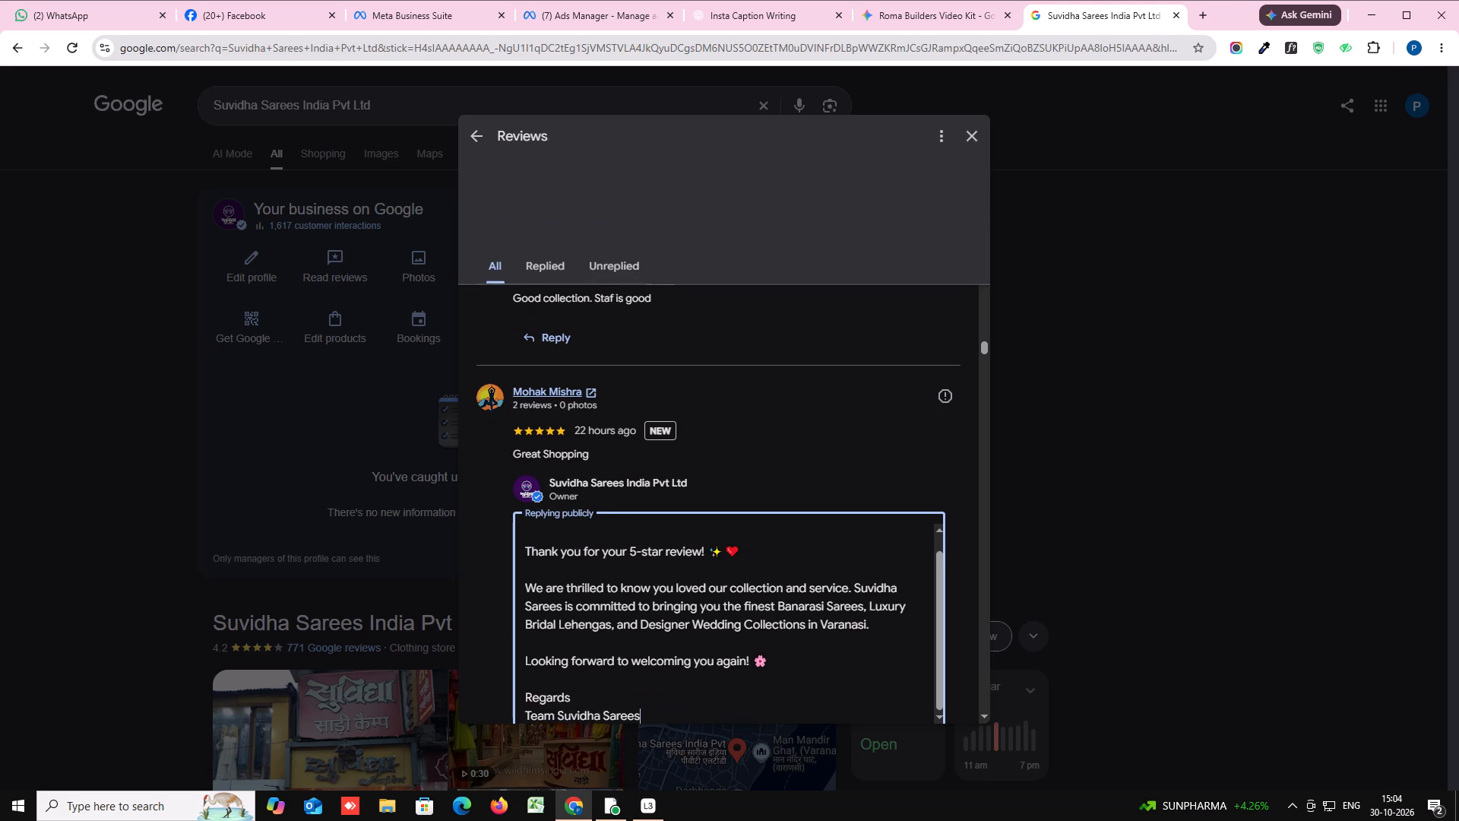
Change the greeting in the pasted reply to "Dear Mohak," and submit the reply.
{"action": "scroll", "coordinate": [581, 598], "scroll_direction": "up", "scroll_amount": 4}
{"action": "left_click", "coordinate": [578, 529]}
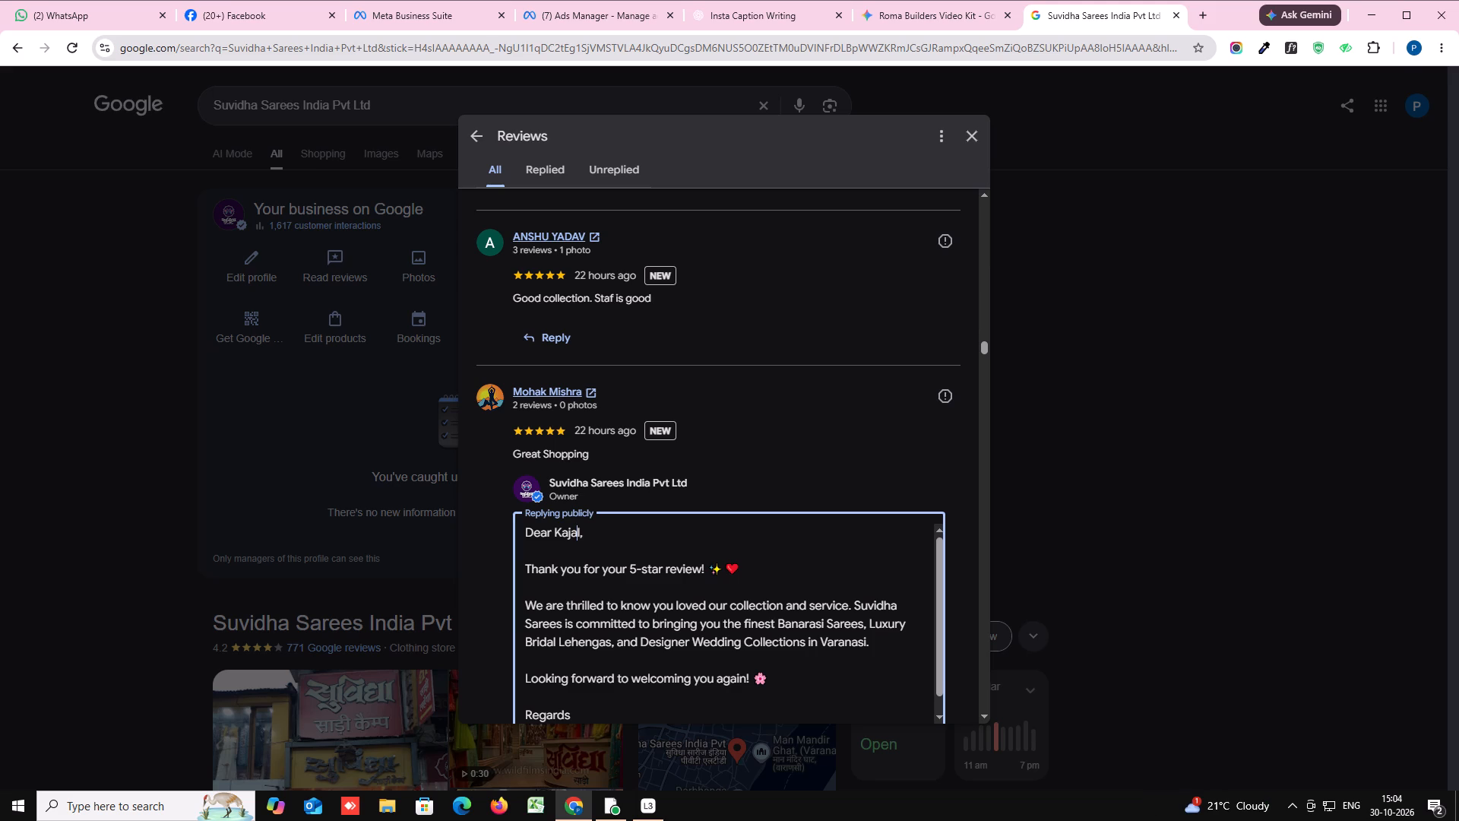
{"action": "key", "text": "Right"}
{"action": "key", "text": "BackSpace"}
{"action": "key", "text": "BackSpace"}
{"action": "key", "text": "BackSpace"}
{"action": "key", "text": "BackSpace"}
{"action": "key", "text": "BackSpace"}
{"action": "type", "text": "Mohak"}
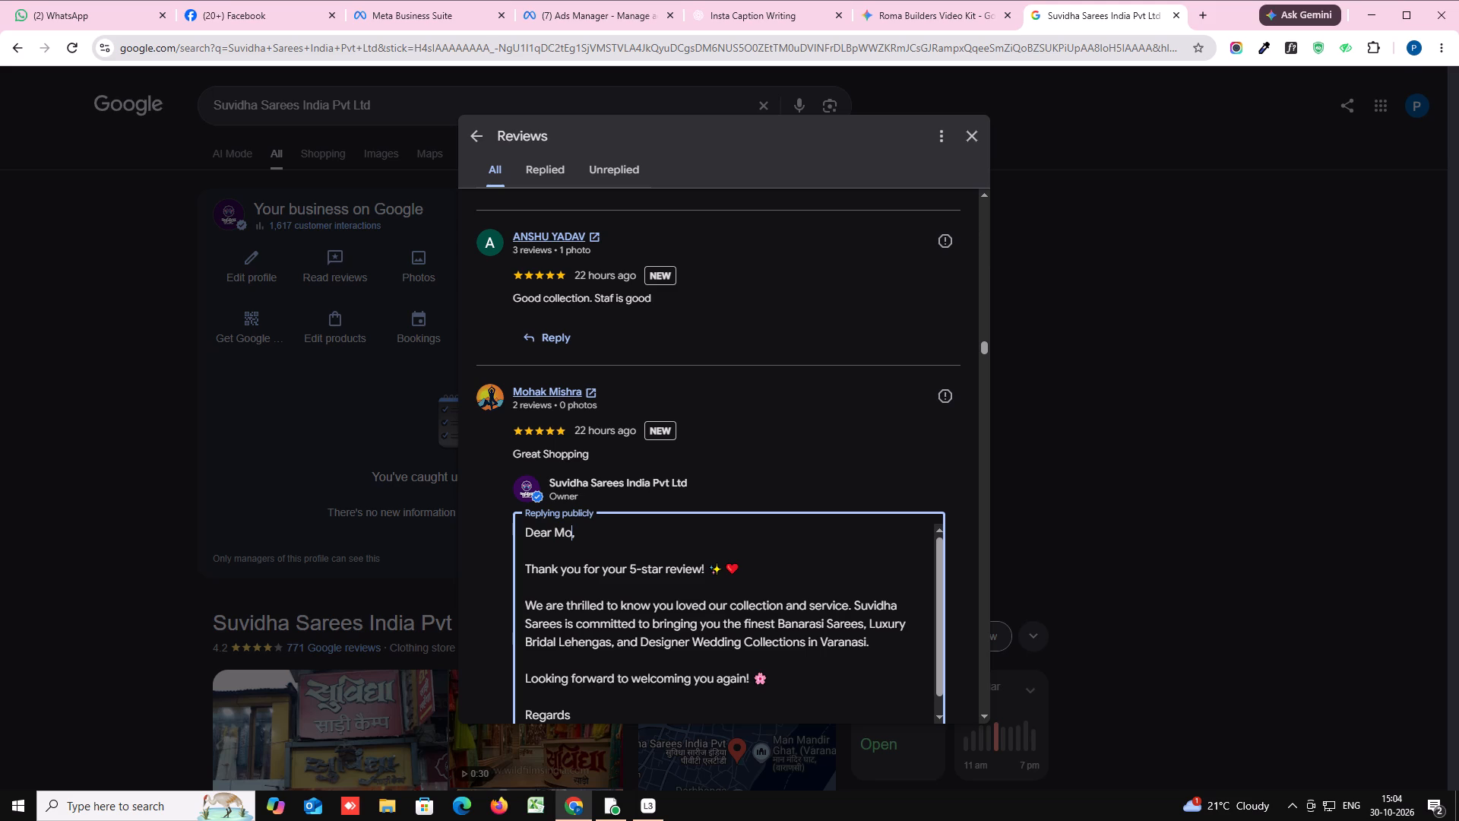
{"action": "scroll", "coordinate": [482, 544], "scroll_direction": "down", "scroll_amount": 2}
{"action": "left_click", "coordinate": [533, 629]}
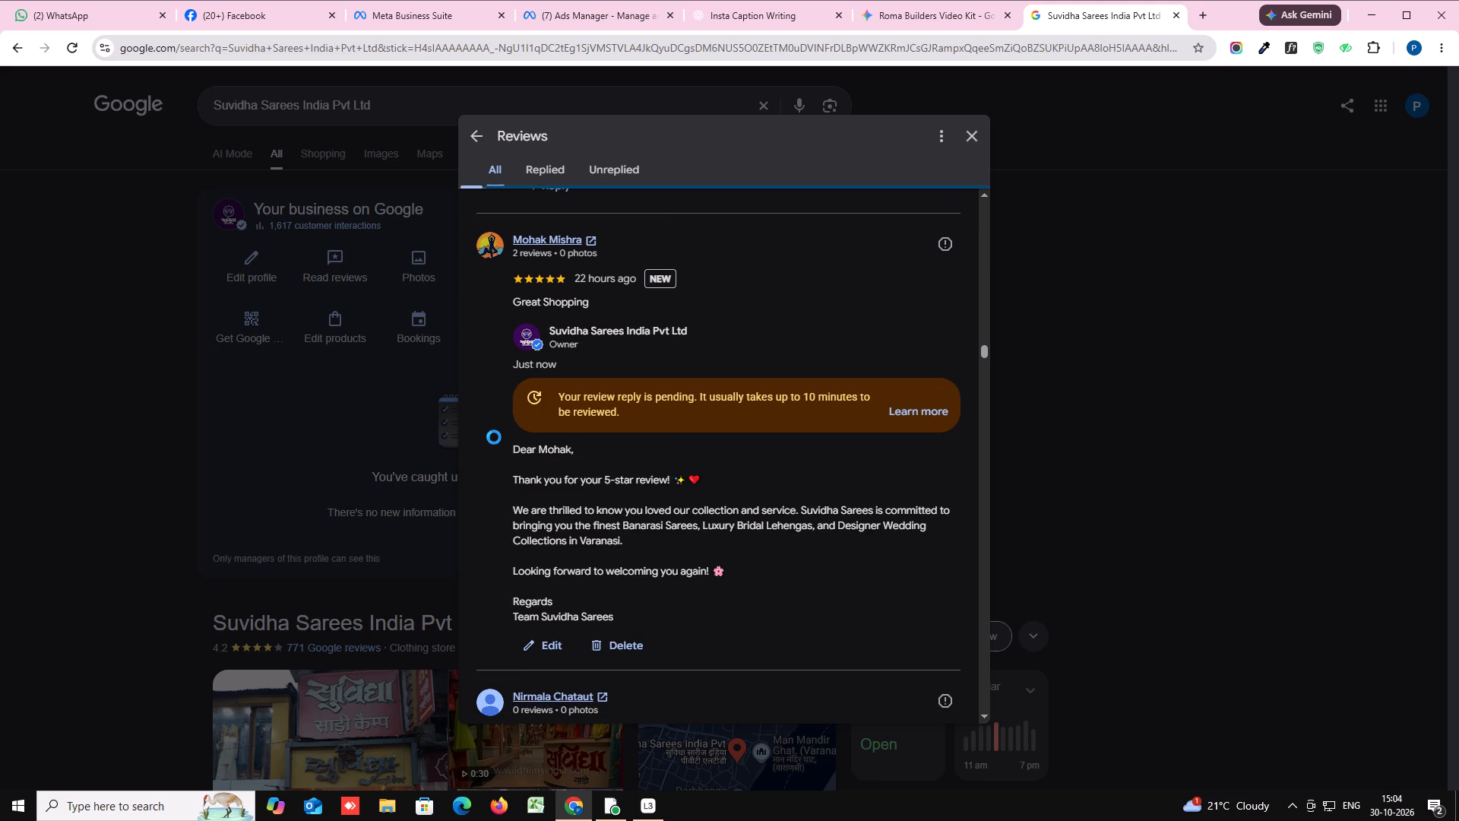
Start a public reply to Anshu's review, directly above Mohak's, and paste the copied thank-you text.
{"action": "scroll", "coordinate": [494, 437], "scroll_direction": "up", "scroll_amount": 6}
{"action": "left_click", "coordinate": [545, 492]}
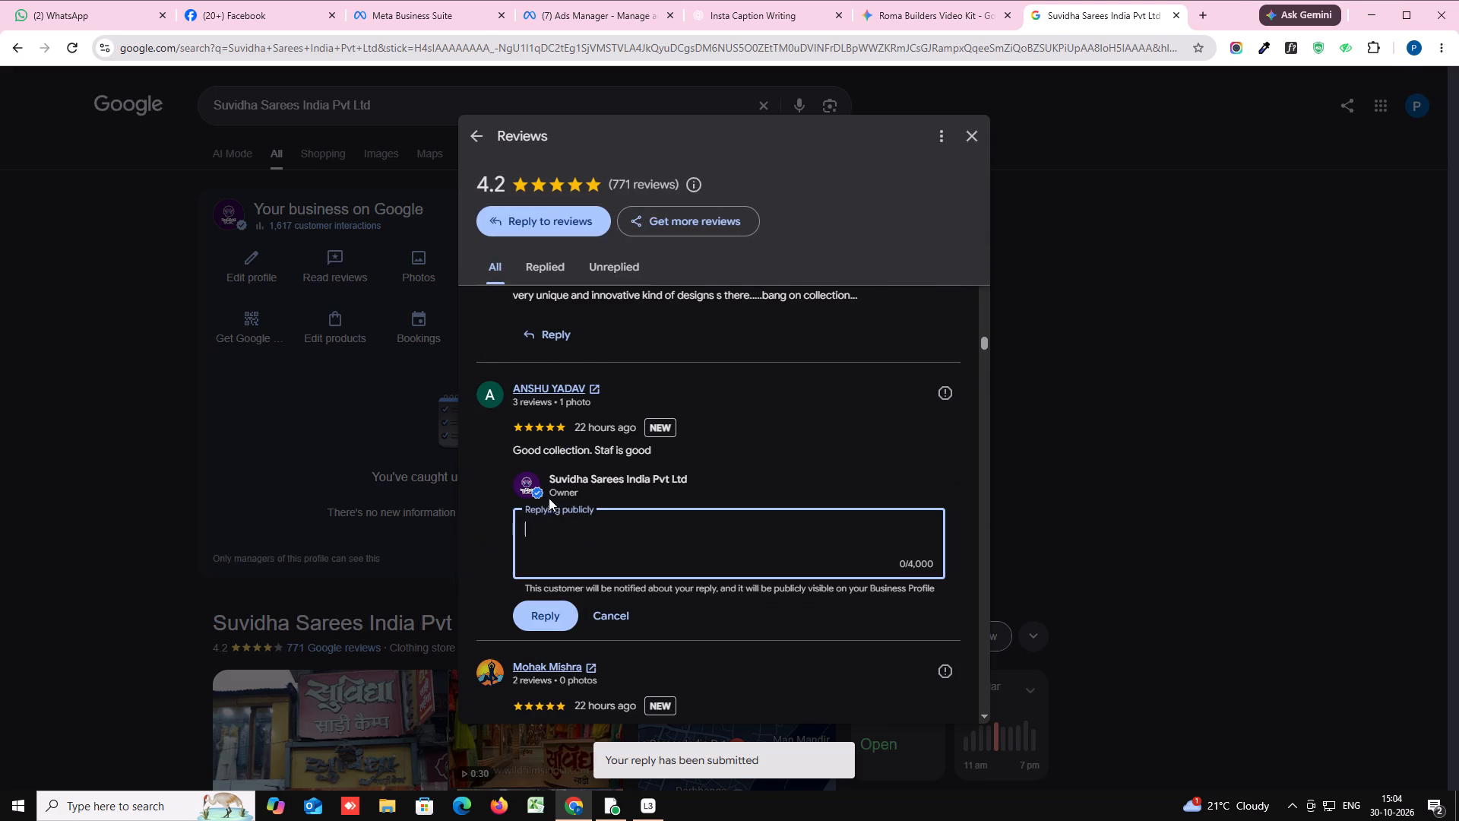
{"action": "right_click", "coordinate": [561, 532]}
{"action": "left_click", "coordinate": [599, 325]}
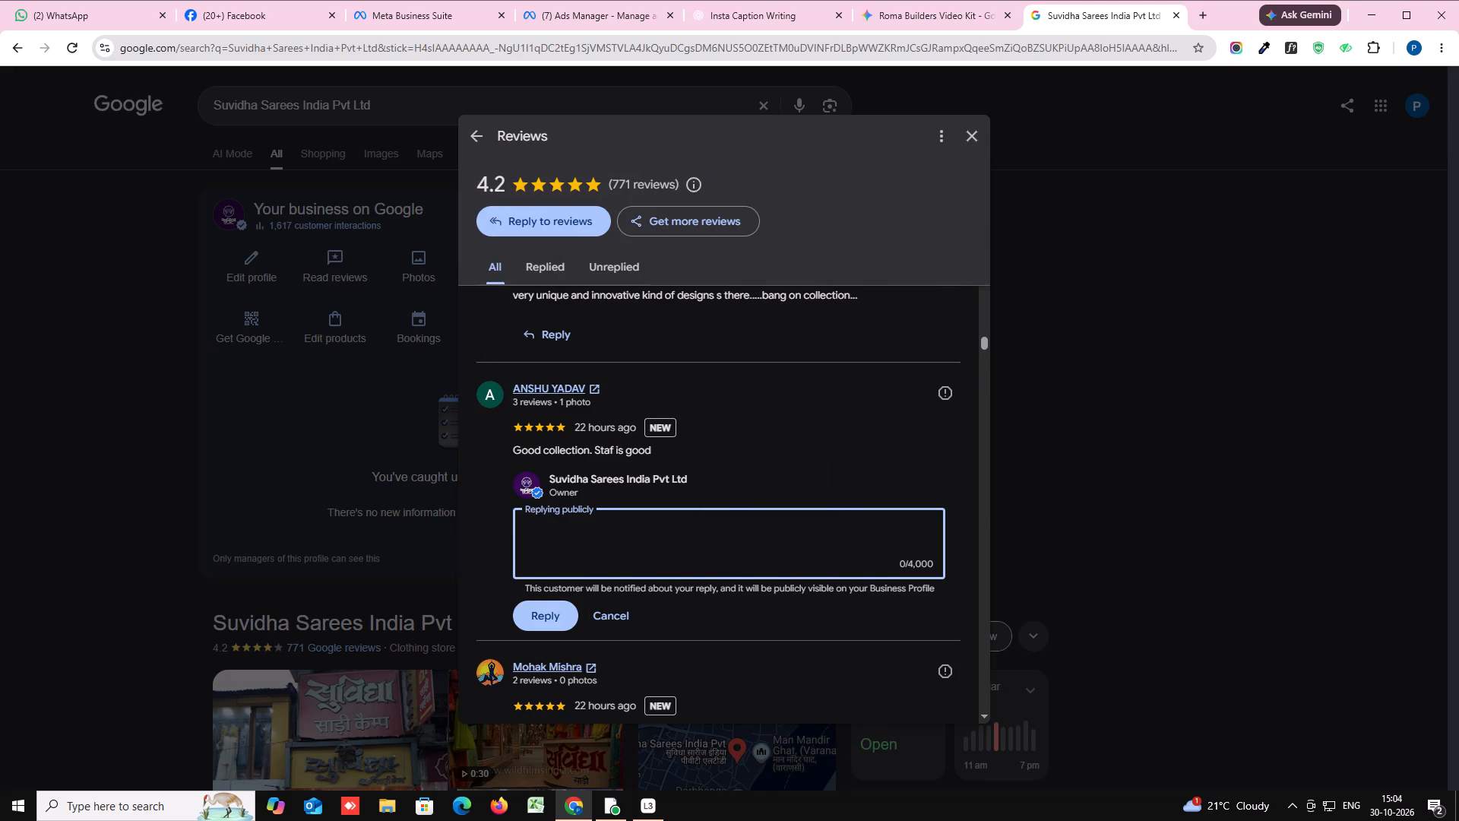
Change the greeting in the pasted reply to "Dear Anshu," and submit the reply.
{"action": "scroll", "coordinate": [586, 557], "scroll_direction": "up", "scroll_amount": 2}
{"action": "left_click", "coordinate": [582, 525]}
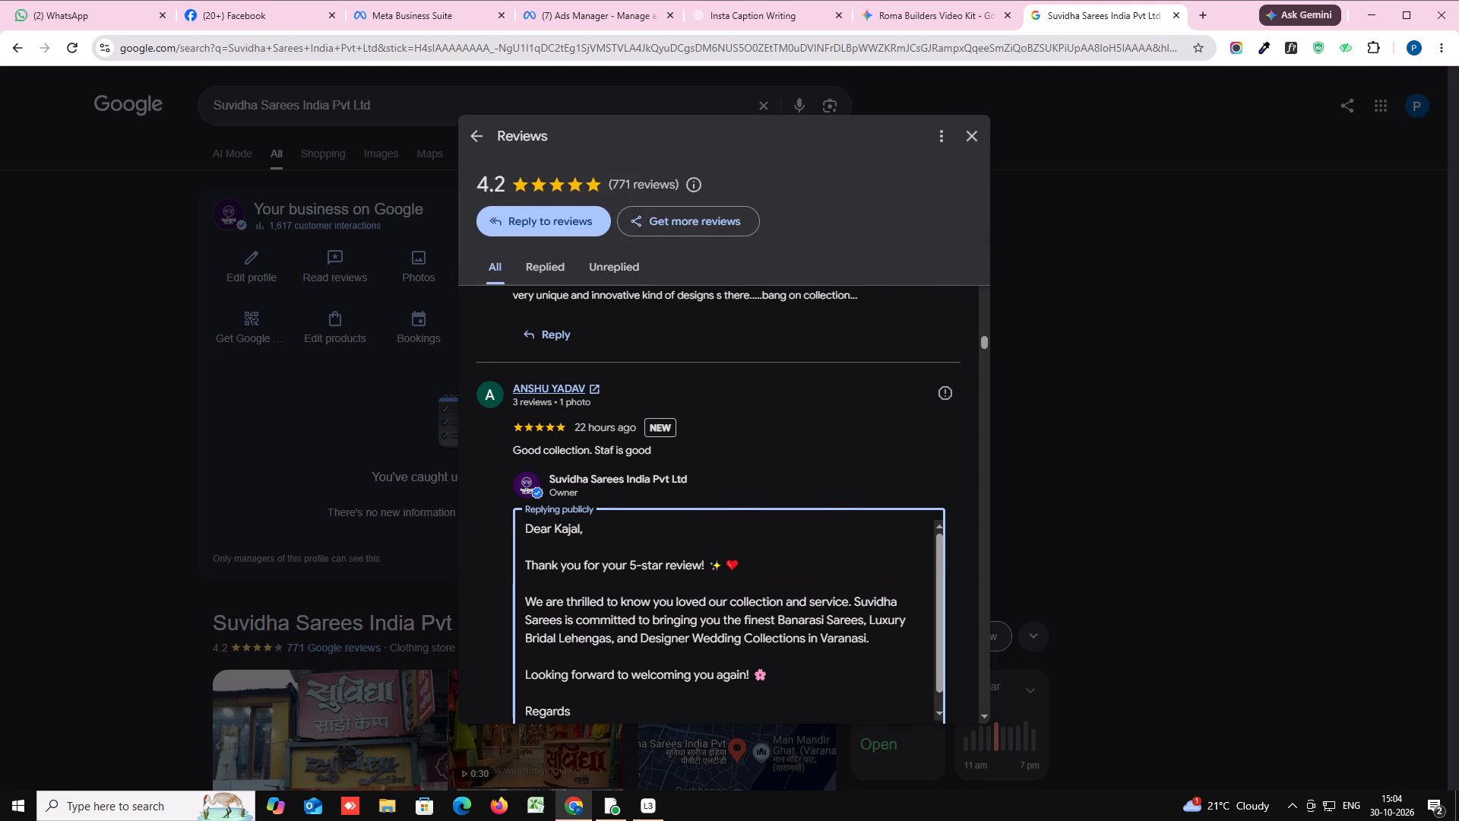
{"action": "key", "text": "Left"}
{"action": "key", "text": "BackSpace"}
{"action": "key", "text": "BackSpace"}
{"action": "key", "text": "BackSpace"}
{"action": "key", "text": "BackSpace"}
{"action": "key", "text": "BackSpace"}
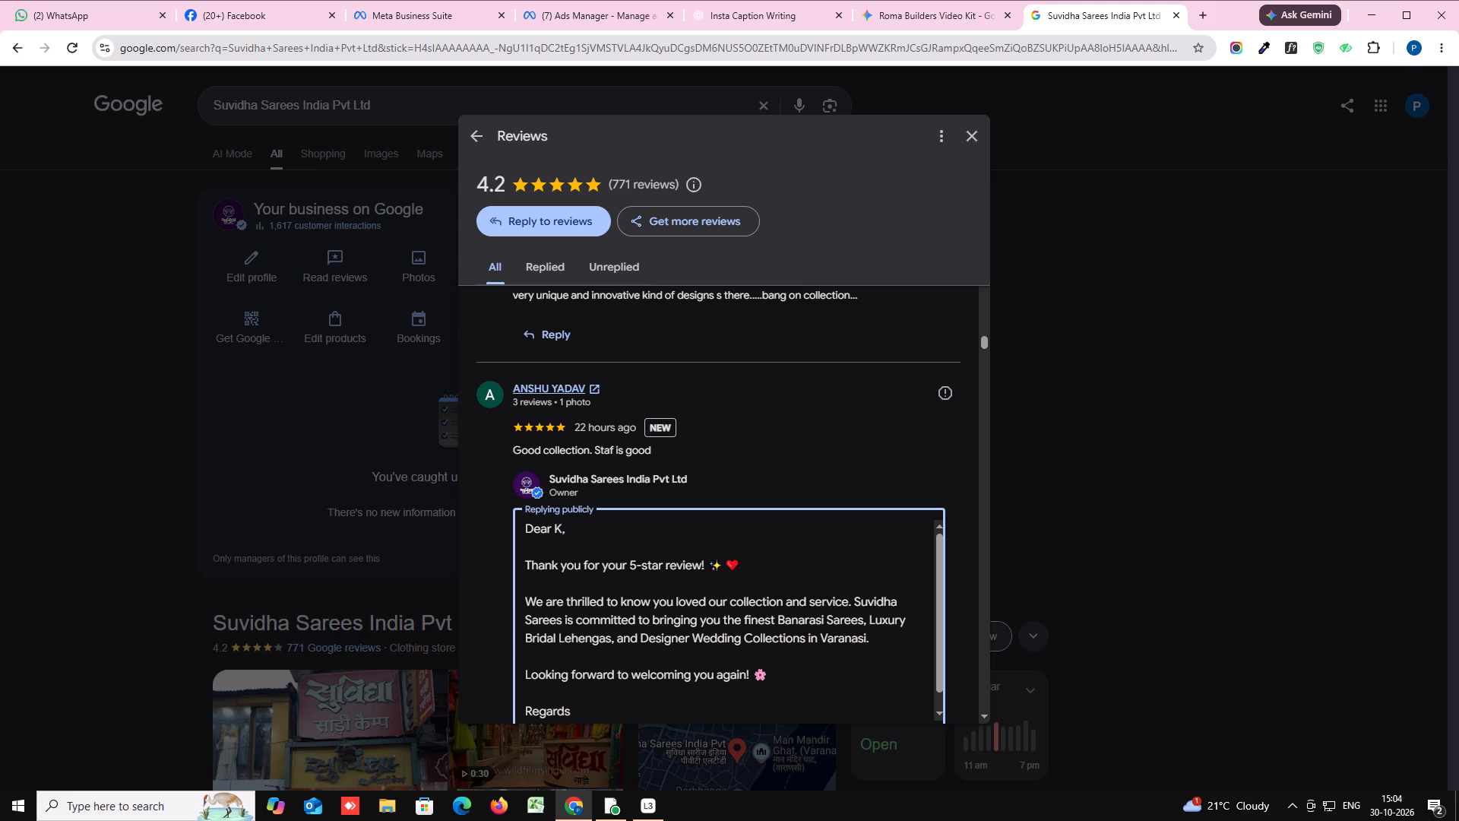
{"action": "type", "text": "Anshu"}
{"action": "scroll", "coordinate": [485, 518], "scroll_direction": "down", "scroll_amount": 3}
{"action": "left_click", "coordinate": [530, 554]}
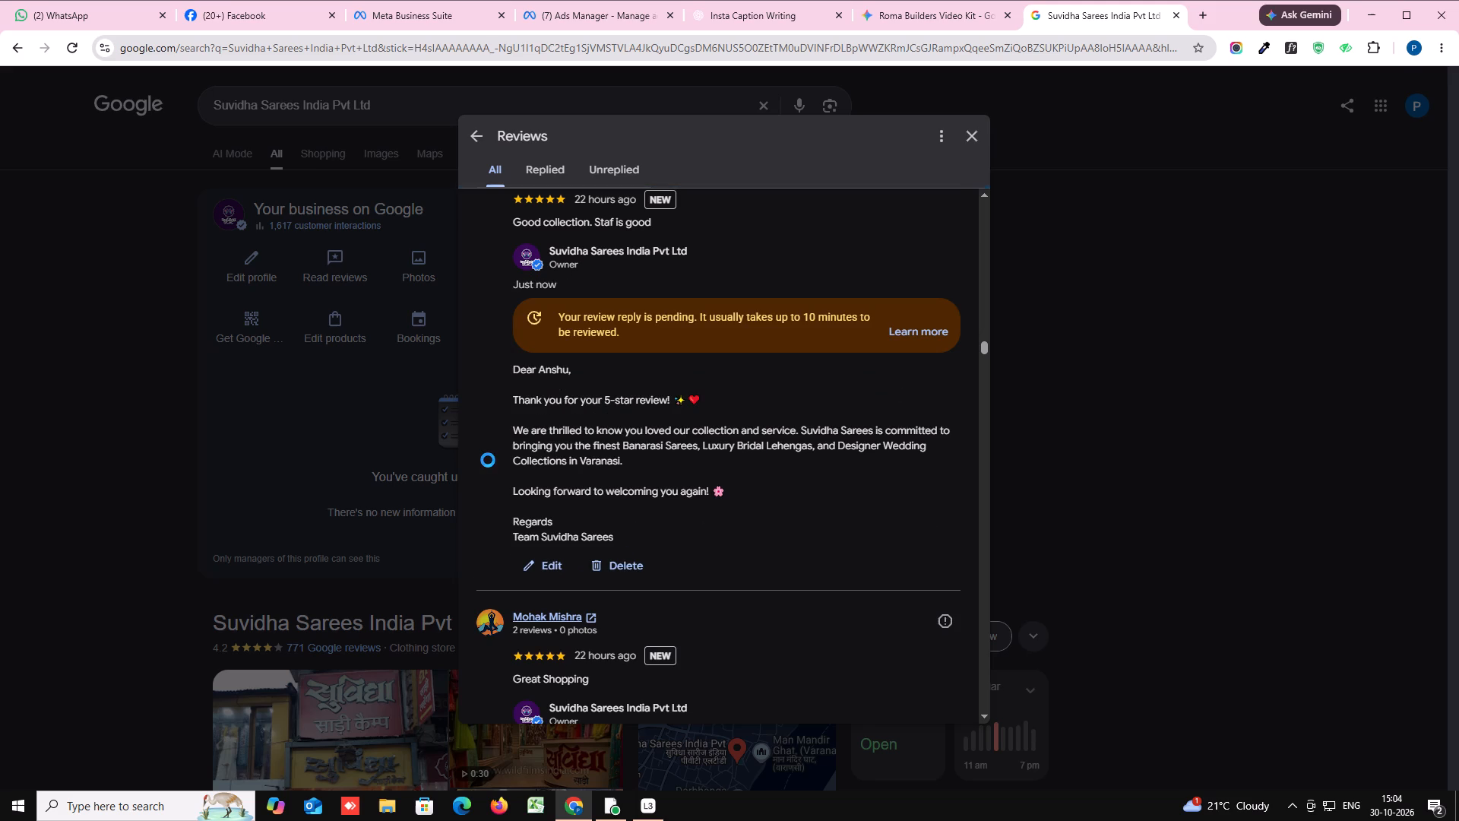
Start a public reply to Oindrila's "HIGHLY RECOMMENDED" review, directly above Anshu's, and paste the copied thank-you text.
{"action": "scroll", "coordinate": [511, 468], "scroll_direction": "up", "scroll_amount": 5}
{"action": "scroll", "coordinate": [511, 469], "scroll_direction": "down", "scroll_amount": 1}
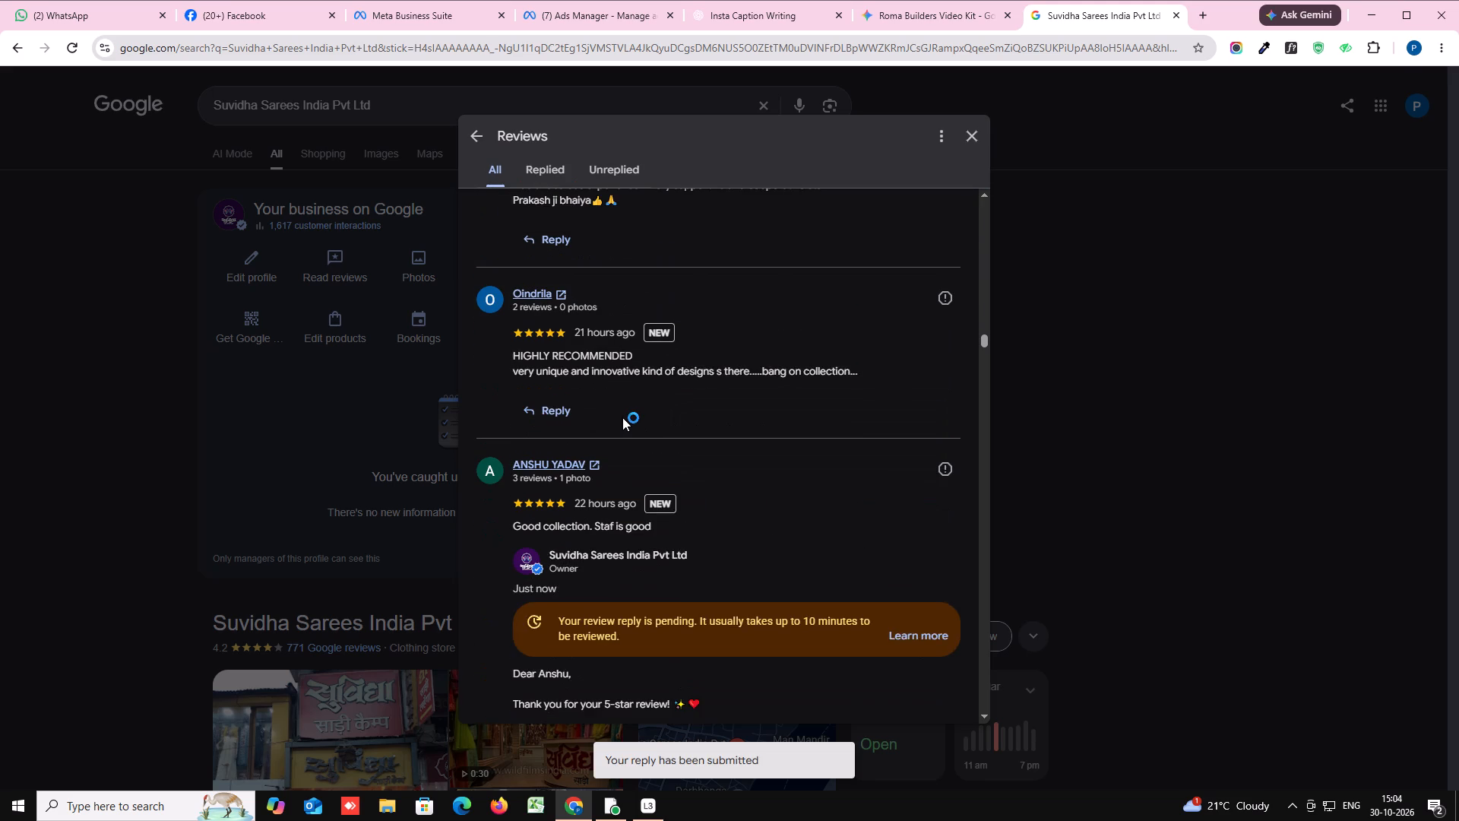
{"action": "scroll", "coordinate": [622, 417], "scroll_direction": "up", "scroll_amount": 1}
{"action": "left_click", "coordinate": [555, 475]}
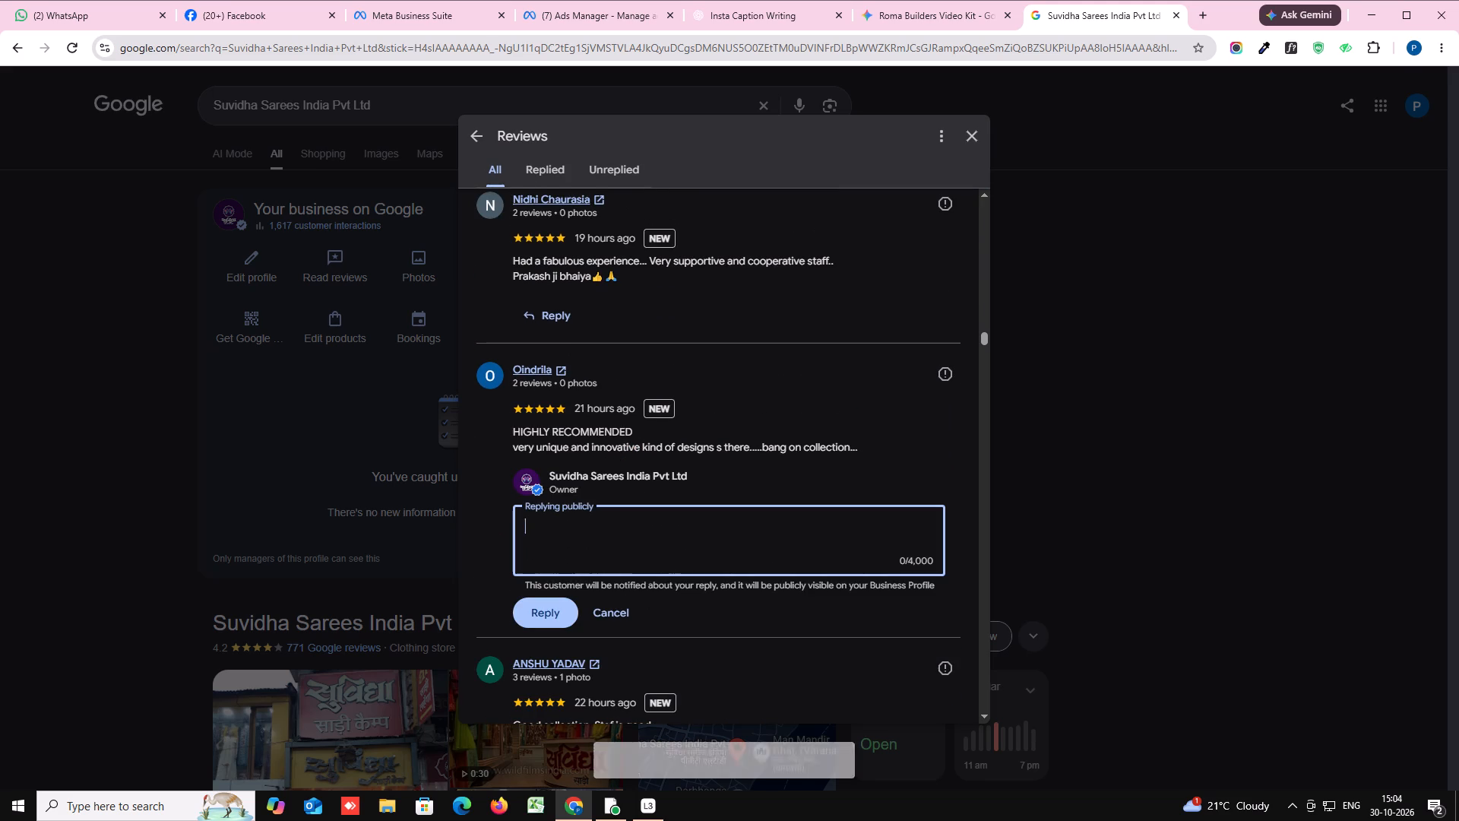
{"action": "right_click", "coordinate": [574, 545]}
{"action": "left_click", "coordinate": [617, 335]}
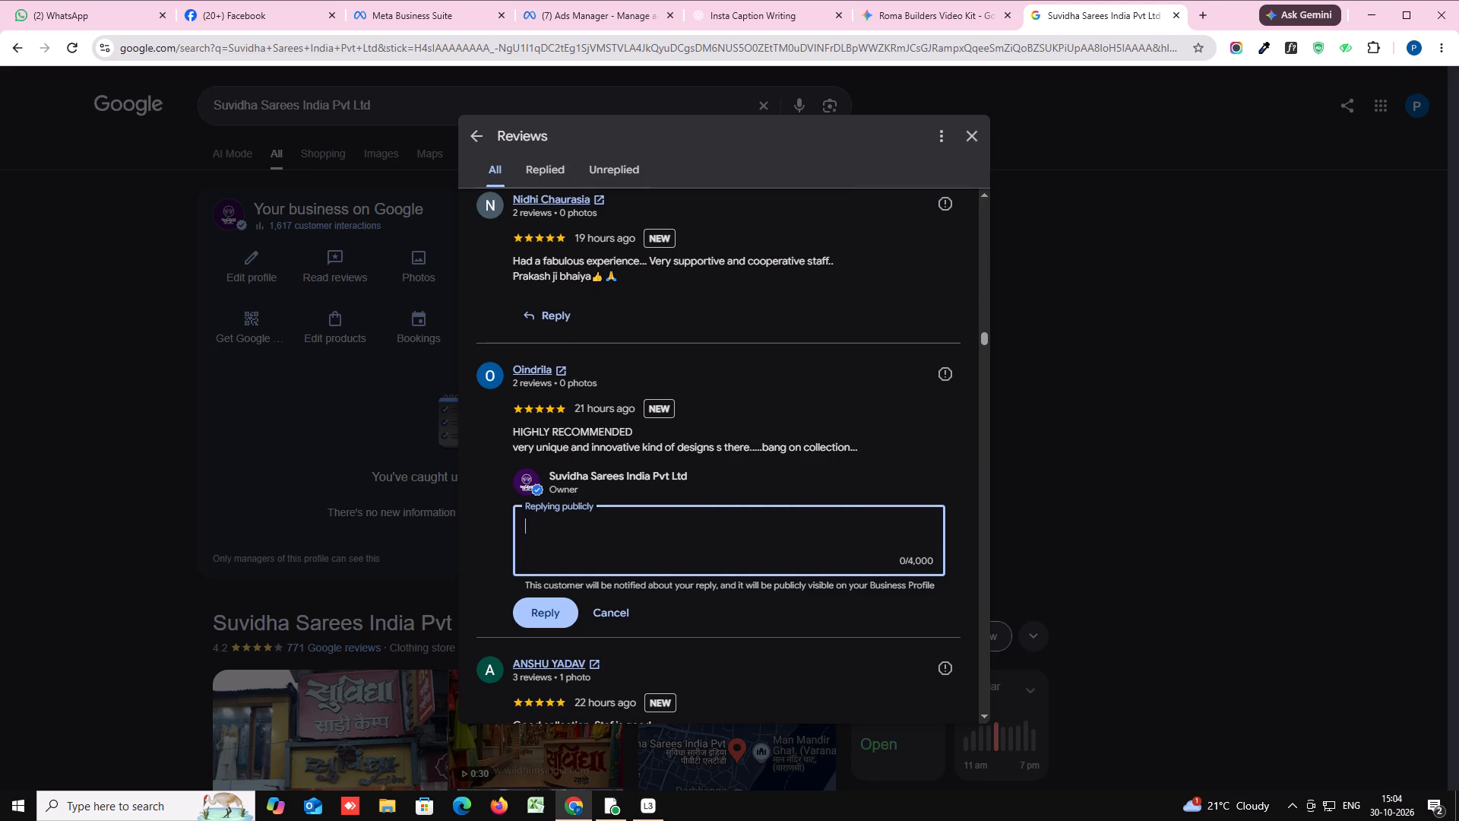
Change the greeting in the pasted reply to "Dear Customer," and submit the reply to Oindrila's review.
{"action": "scroll", "coordinate": [578, 570], "scroll_direction": "up", "scroll_amount": 2}
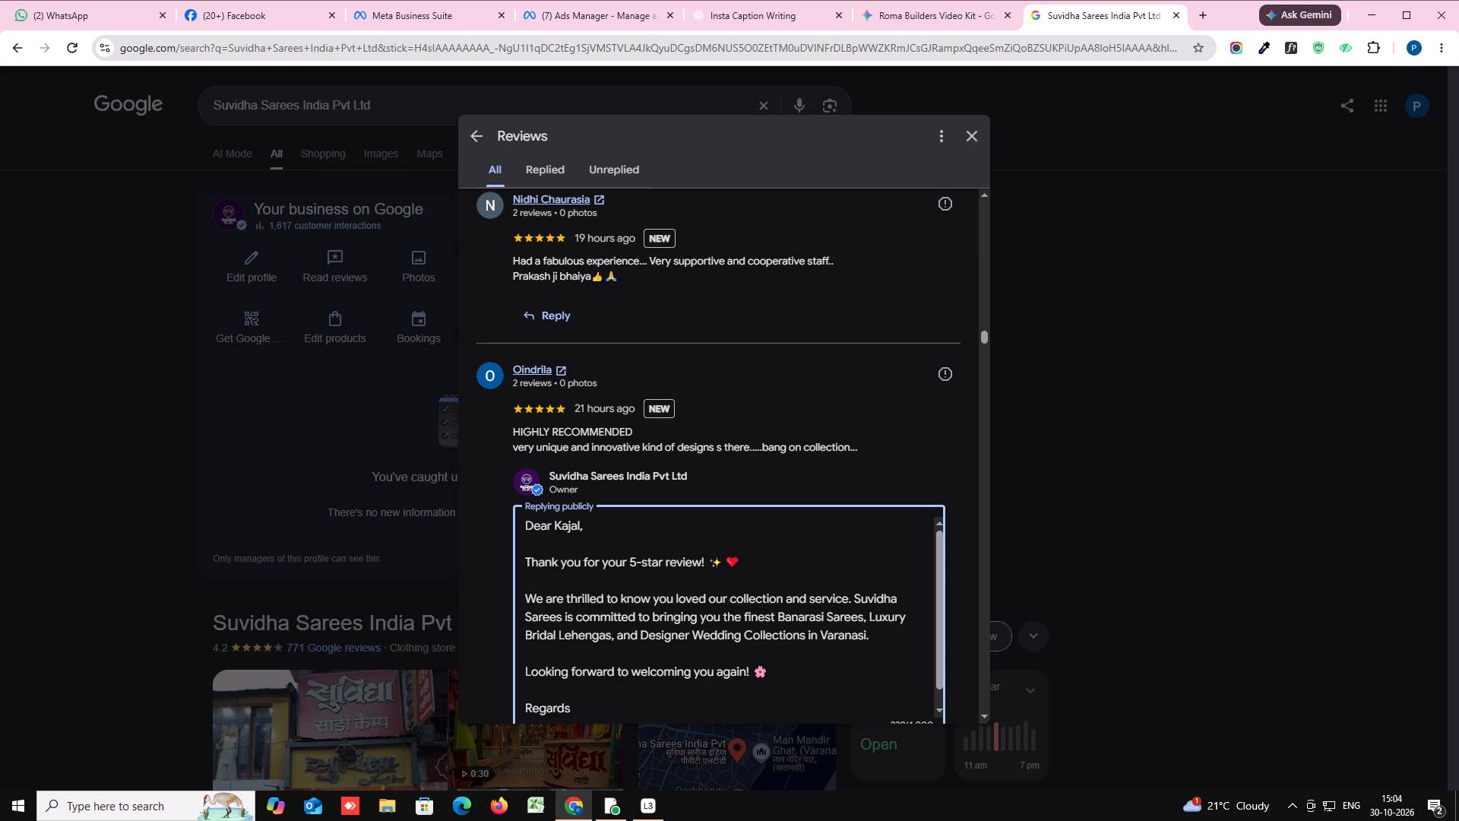
{"action": "left_click", "coordinate": [580, 527]}
{"action": "key", "text": "BackSpace"}
{"action": "key", "text": "BackSpace"}
{"action": "key", "text": "BackSpace"}
{"action": "key", "text": "BackSpace"}
{"action": "key", "text": "BackSpace"}
{"action": "key", "text": "shift+c"}
{"action": "type", "text": "istomer"}
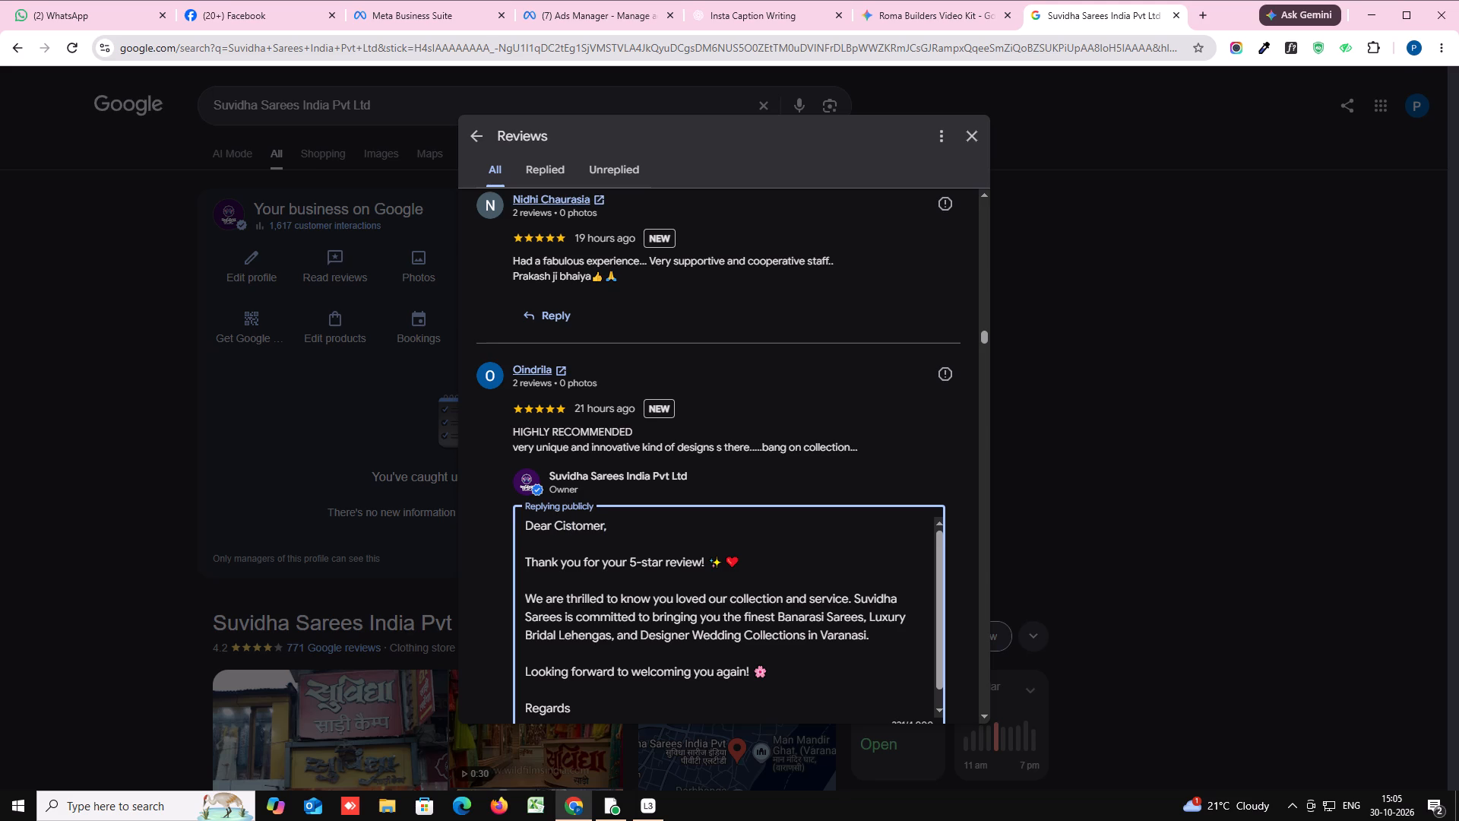
{"action": "left_click", "coordinate": [566, 521]}
{"action": "key", "text": "BackSpace"}
{"action": "key", "text": "u"}
{"action": "scroll", "coordinate": [505, 544], "scroll_direction": "down", "scroll_amount": 3}
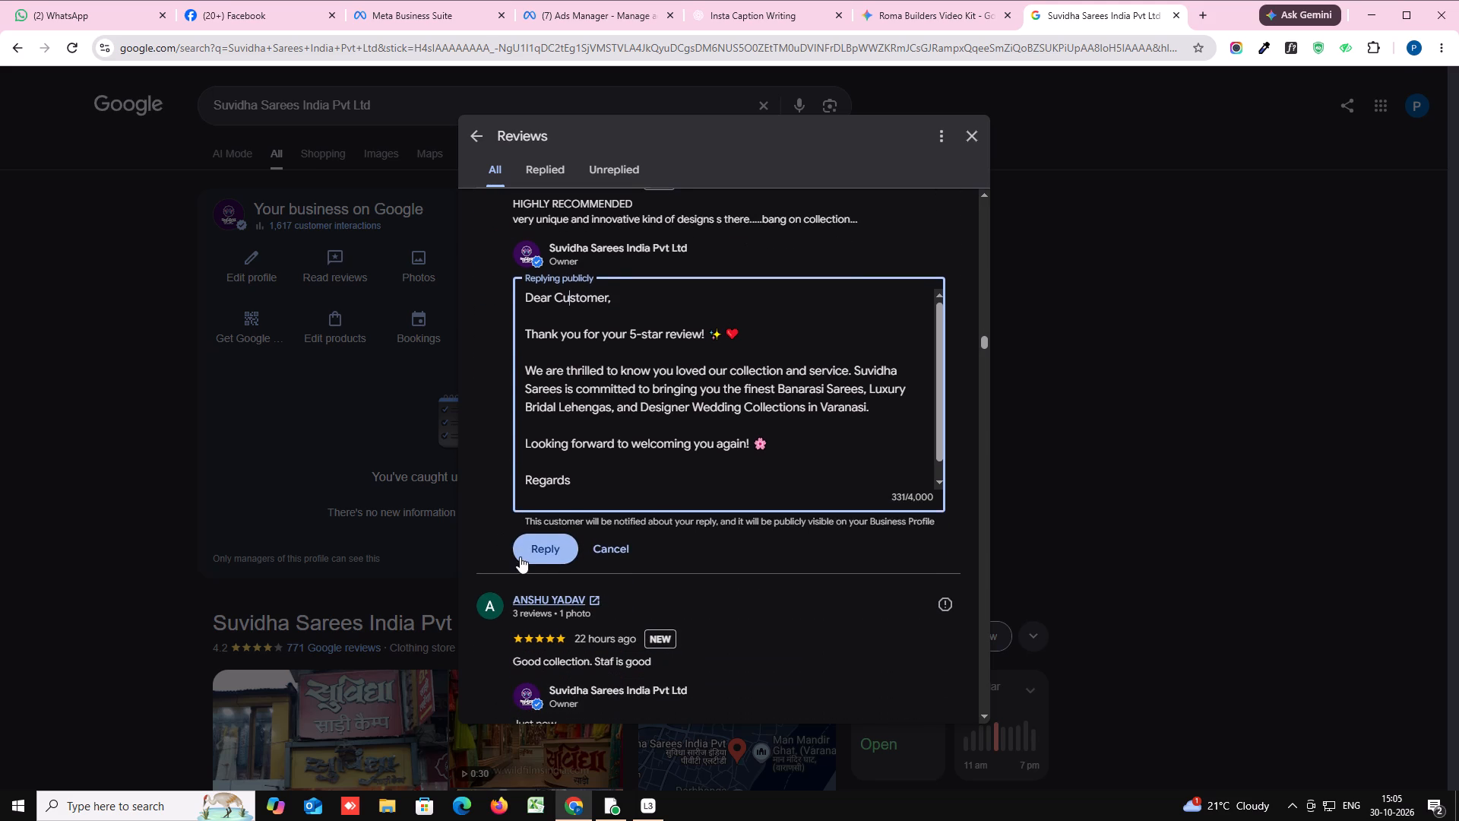
{"action": "left_click", "coordinate": [523, 556]}
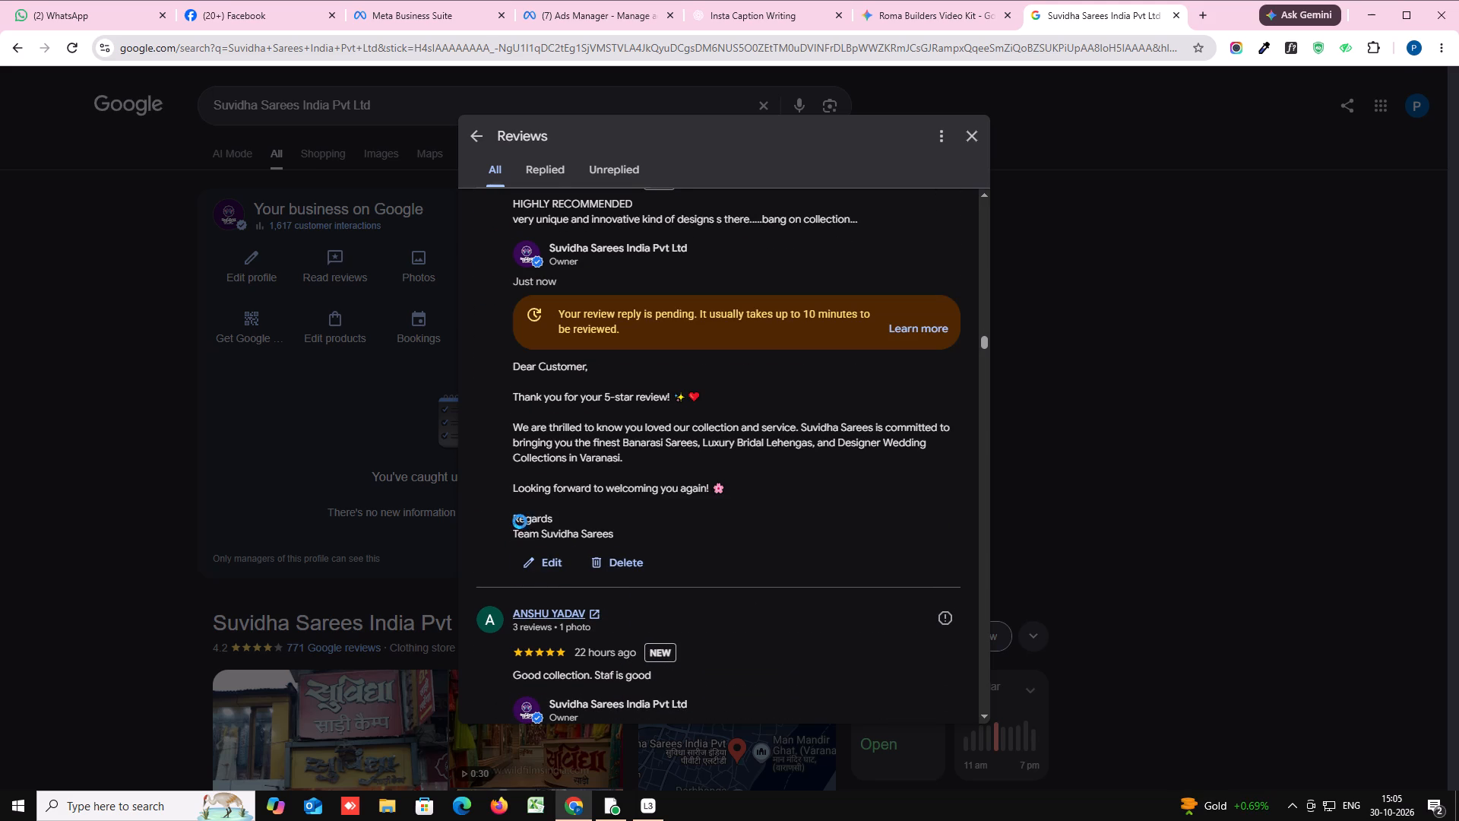
Start a public reply to Nidhi's "Had a fabulous experience" review, directly above Oindrila's, and paste the copied thank-you text.
{"action": "scroll", "coordinate": [636, 503], "scroll_direction": "up", "scroll_amount": 6}
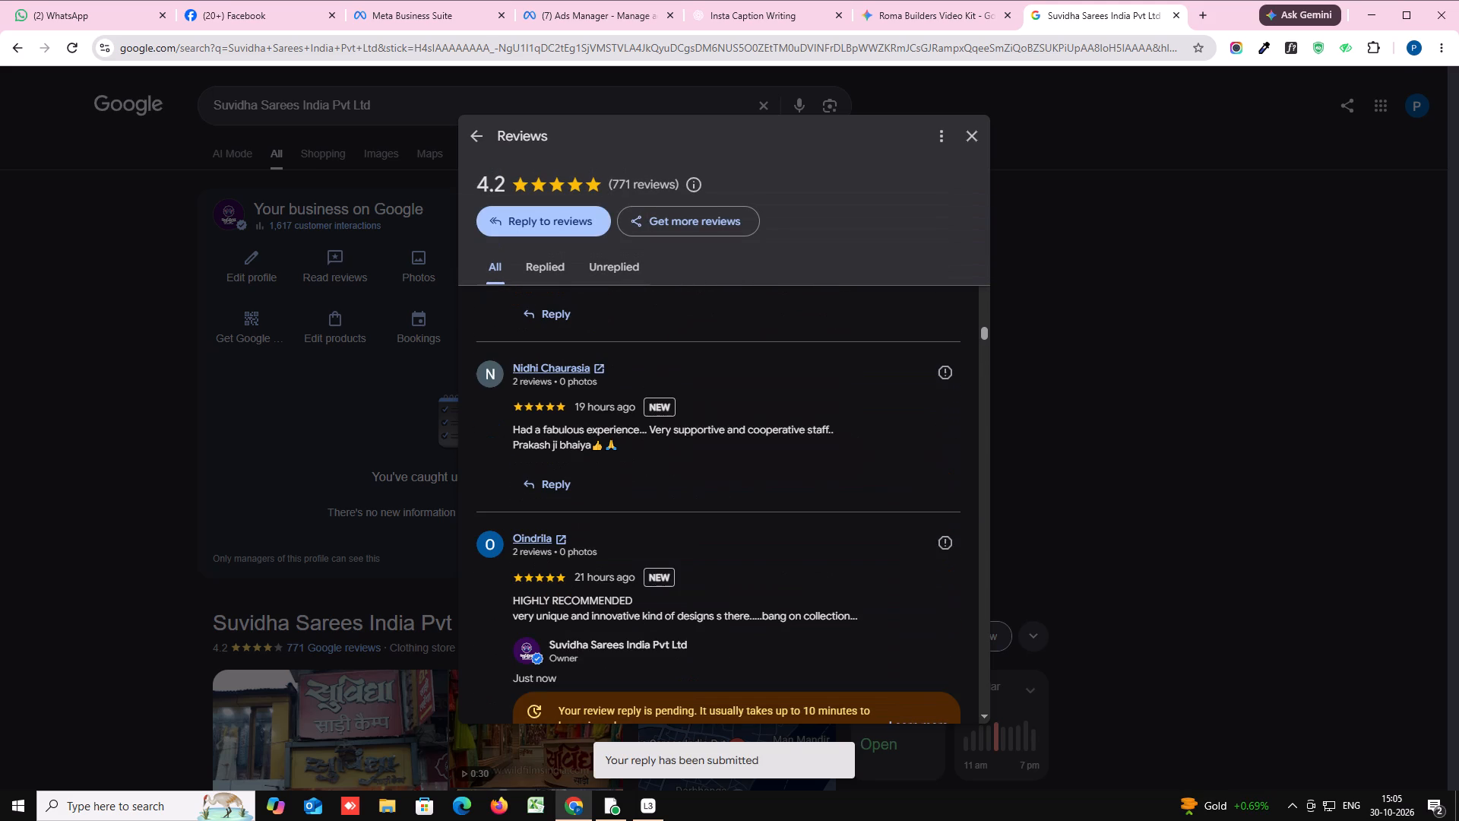
{"action": "left_click", "coordinate": [553, 541]}
{"action": "right_click", "coordinate": [580, 588]}
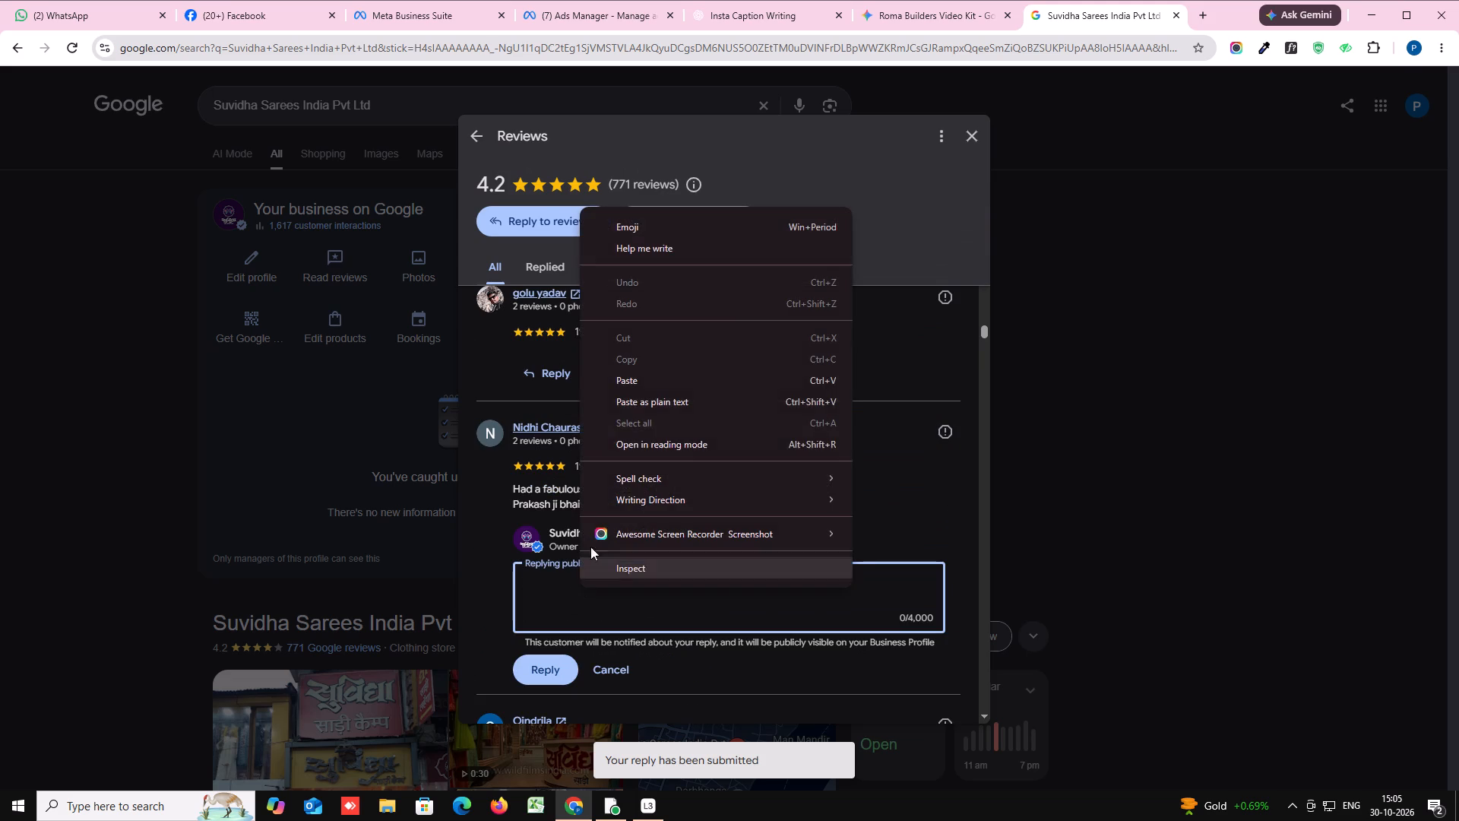
{"action": "left_click", "coordinate": [622, 377]}
Change the greeting in the pasted reply to "Dear Nidhi," and submit the reply.
{"action": "scroll", "coordinate": [588, 588], "scroll_direction": "up", "scroll_amount": 3}
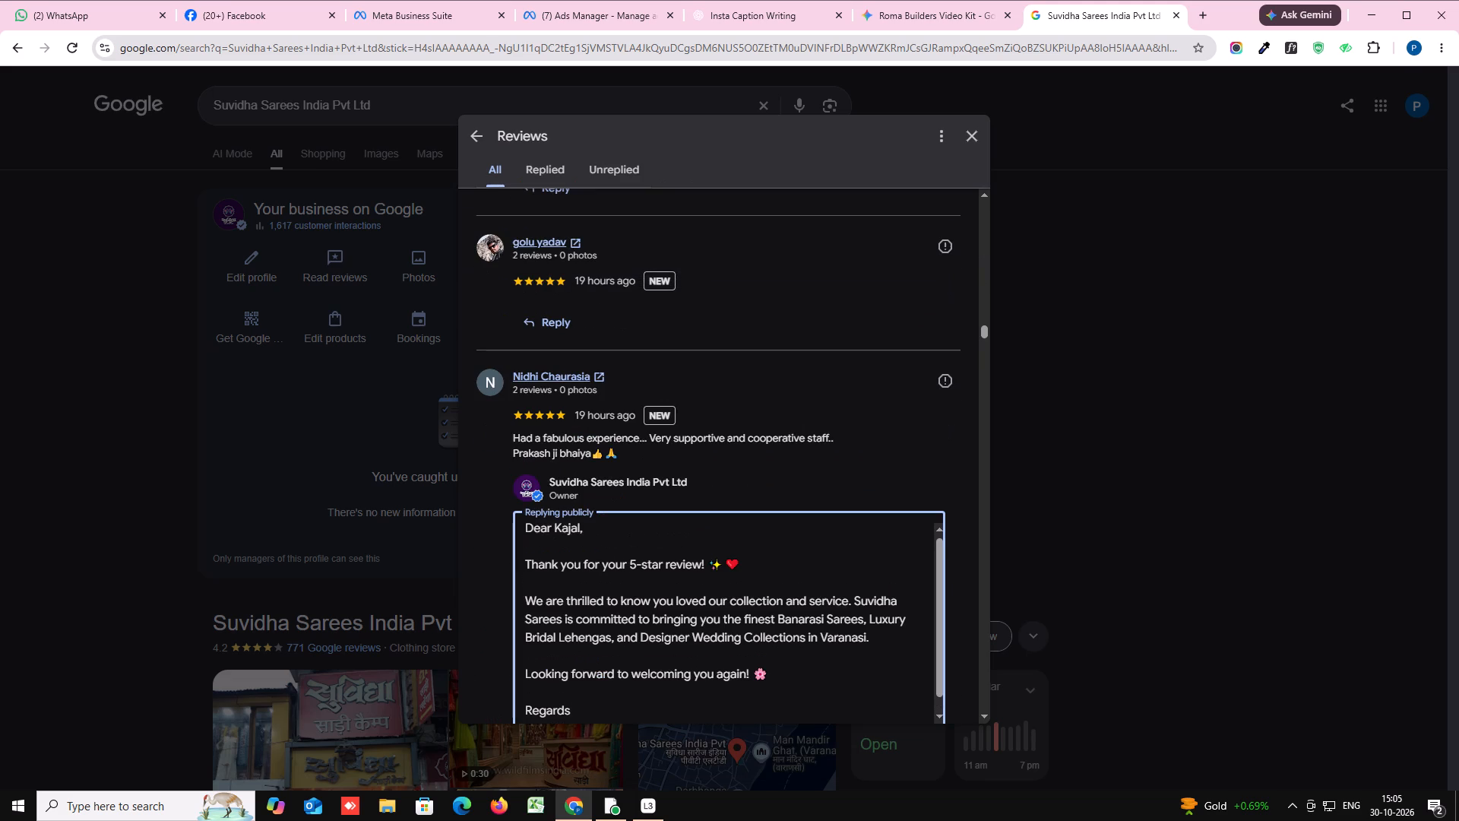
{"action": "left_click", "coordinate": [581, 534]}
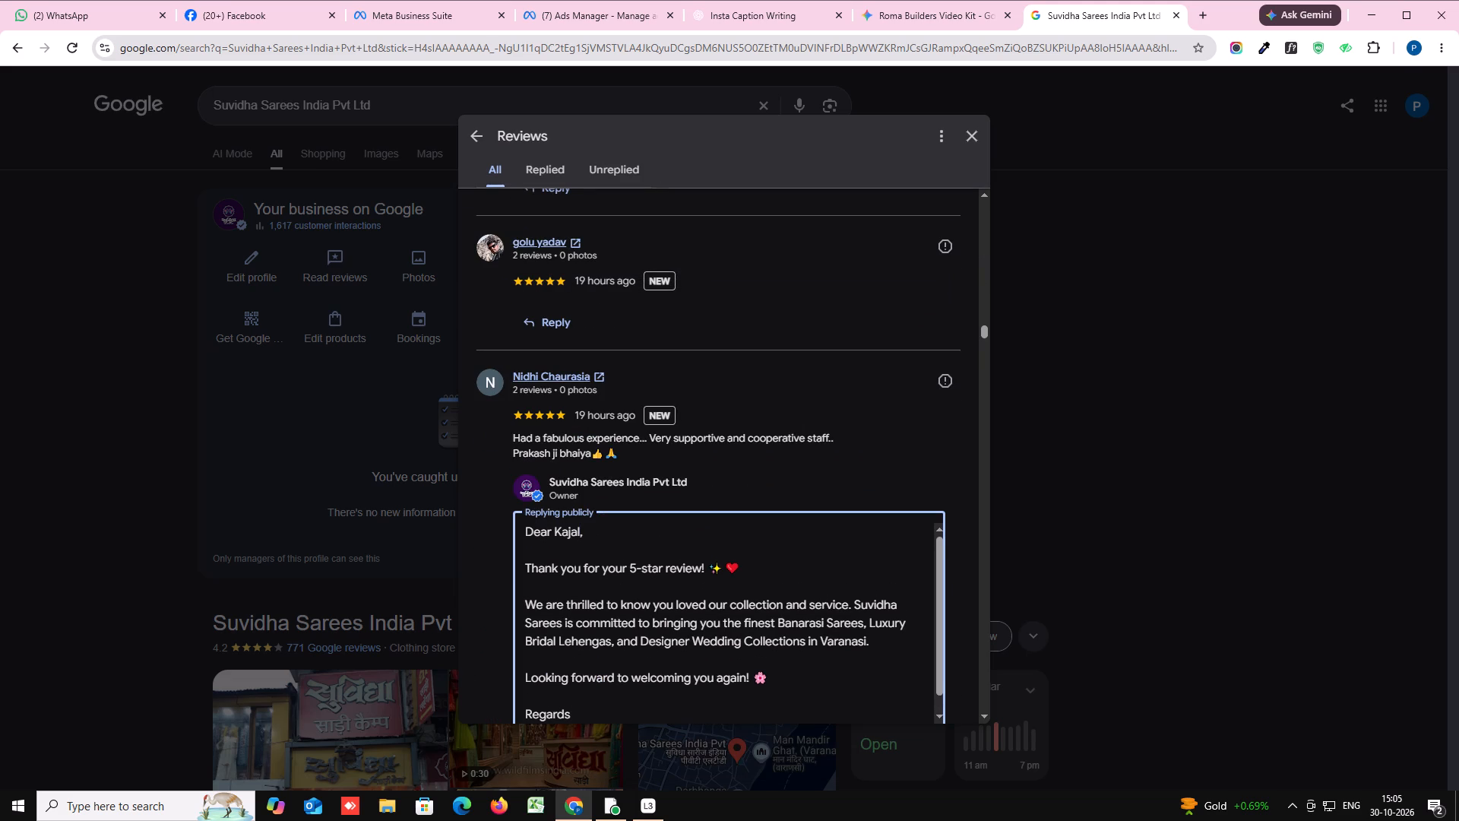
{"action": "key", "text": "BackSpace"}
{"action": "key", "text": "BackSpace"}
{"action": "key", "text": "BackSpace"}
{"action": "key", "text": "BackSpace"}
{"action": "key", "text": "BackSpace"}
{"action": "type", "text": "Ni"}
{"action": "type", "text": "dhi"}
{"action": "scroll", "coordinate": [492, 512], "scroll_direction": "down", "scroll_amount": 1}
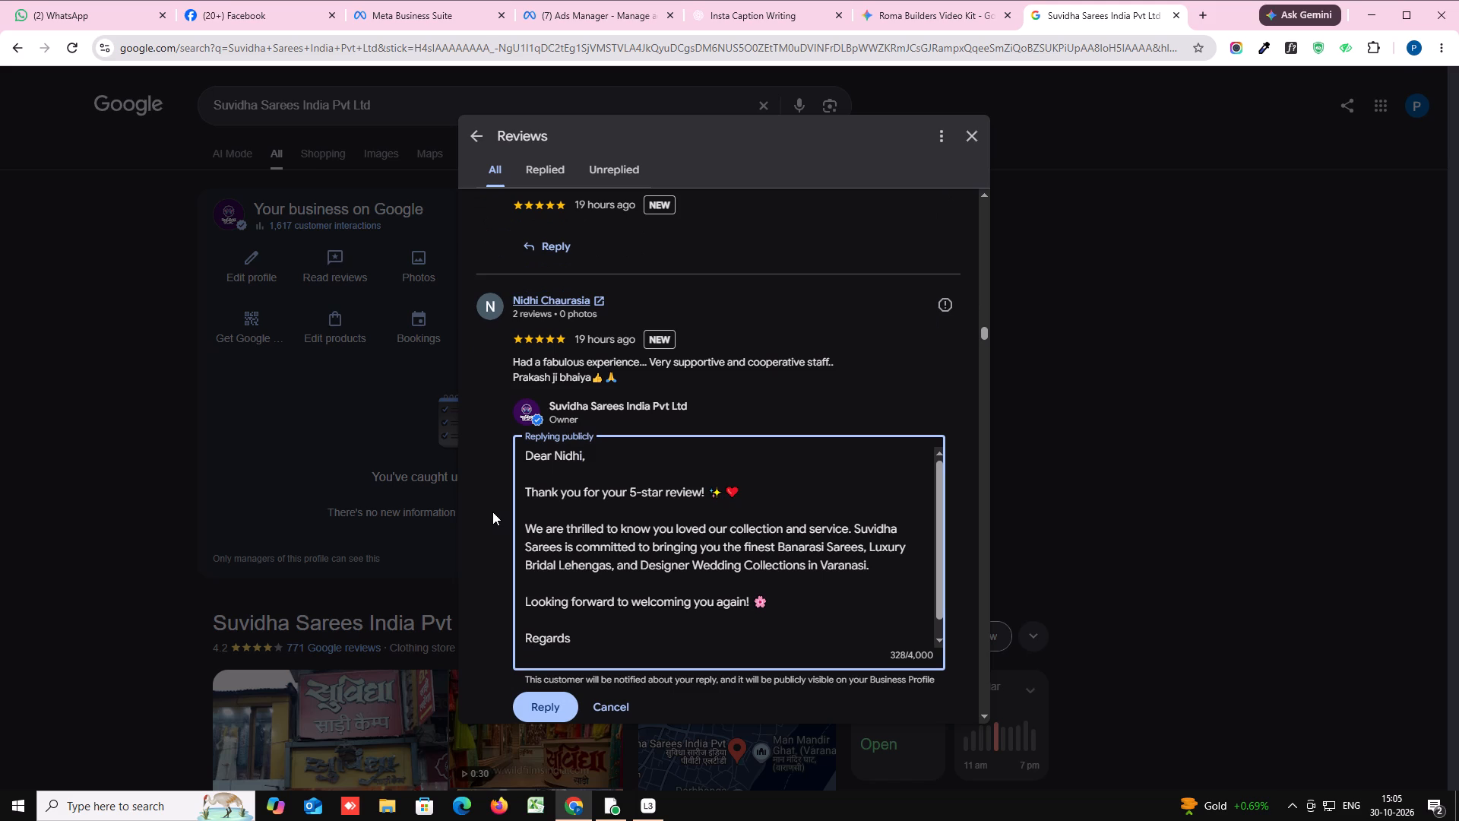
{"action": "scroll", "coordinate": [508, 521], "scroll_direction": "down", "scroll_amount": 1}
{"action": "left_click", "coordinate": [559, 628]}
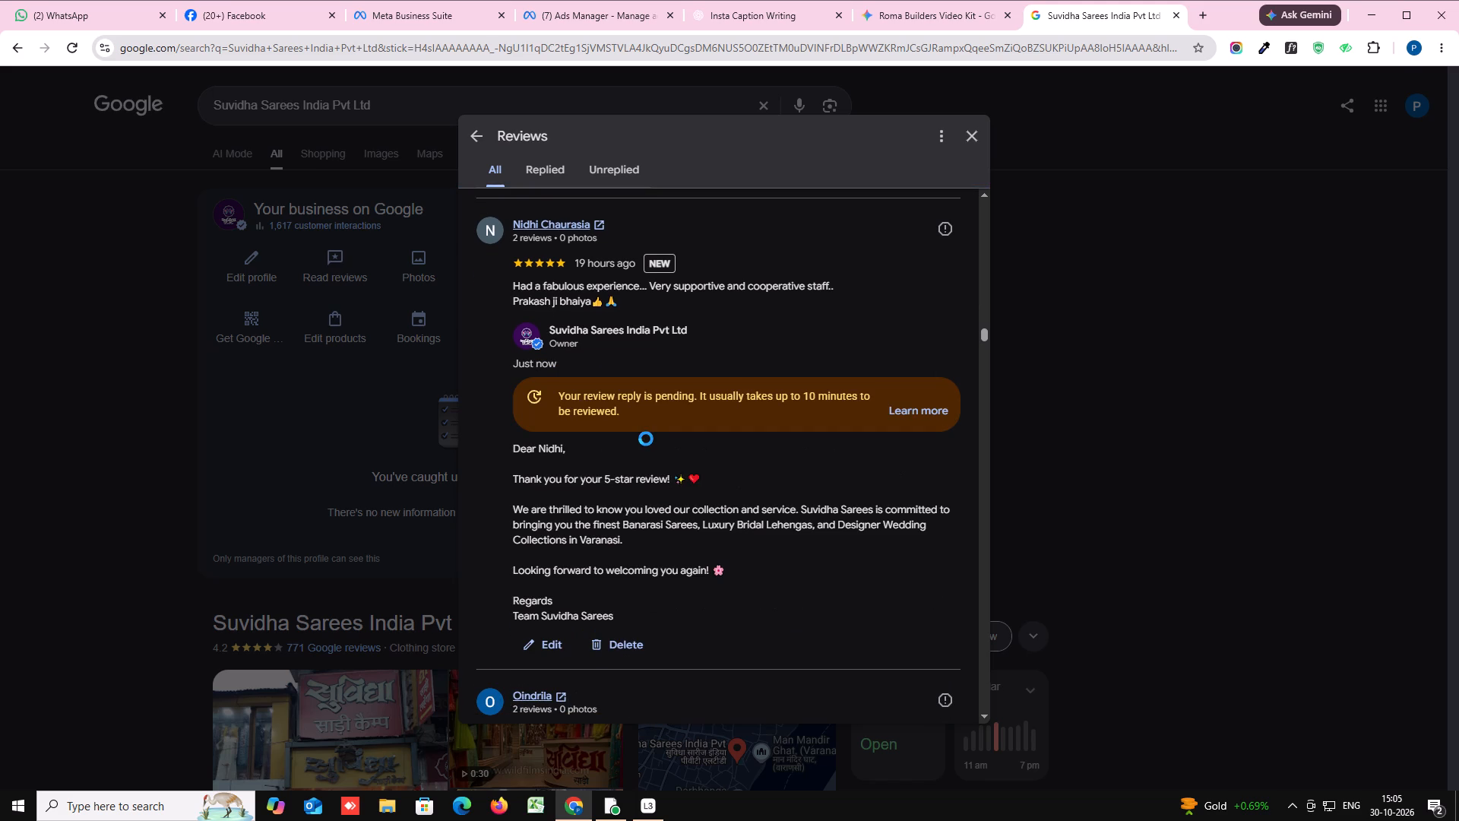
Start a public reply to Golu's text-free five-star review, directly above Nidhi's, and paste the copied thank-you text.
{"action": "scroll", "coordinate": [646, 439], "scroll_direction": "up", "scroll_amount": 4}
{"action": "left_click", "coordinate": [555, 468]}
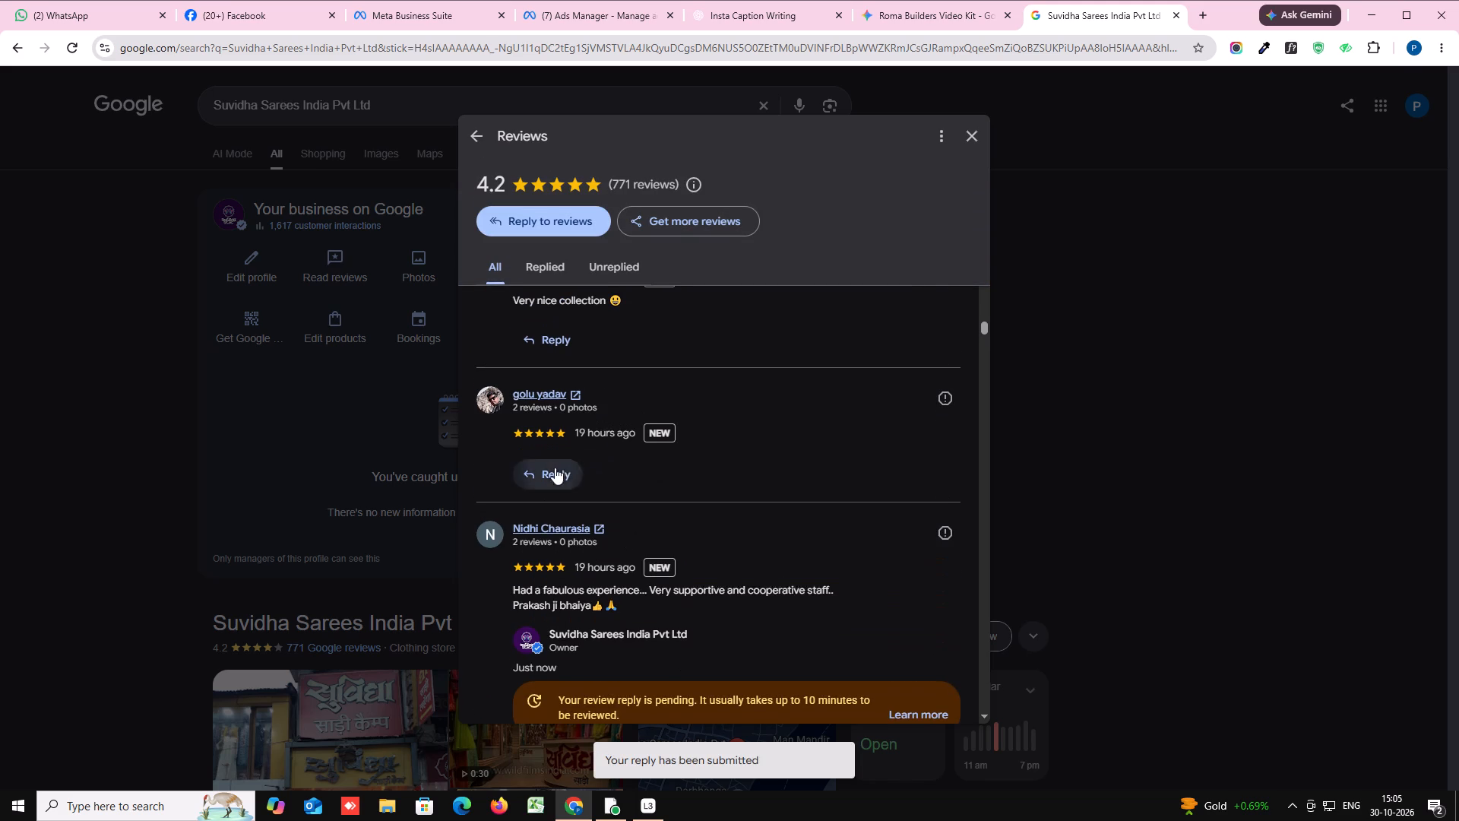
{"action": "right_click", "coordinate": [536, 516]}
{"action": "left_click", "coordinate": [587, 300]}
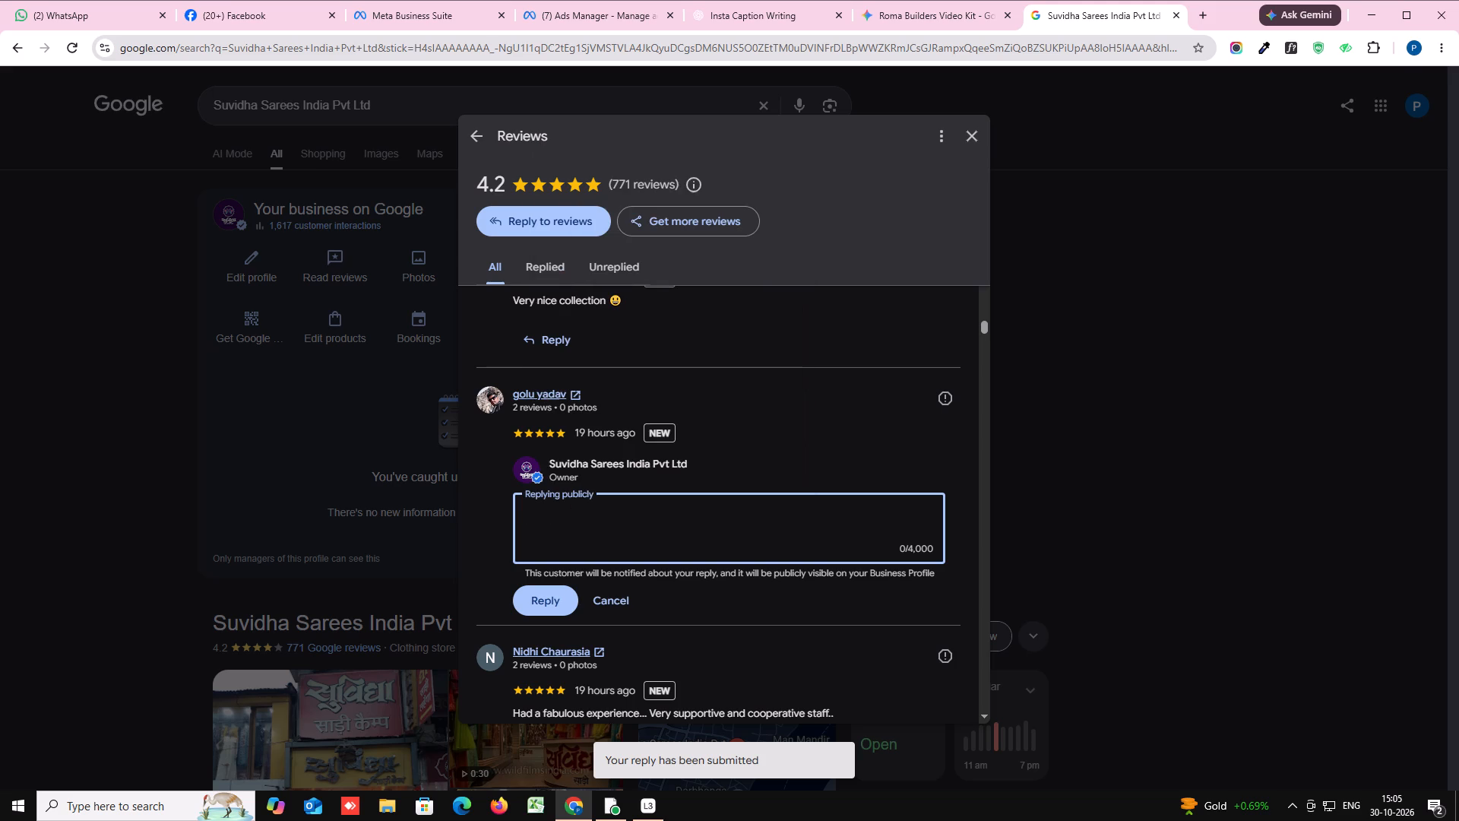
Change the greeting in the pasted reply to "Dear Golu," and submit the reply.
{"action": "scroll", "coordinate": [630, 540], "scroll_direction": "up", "scroll_amount": 2}
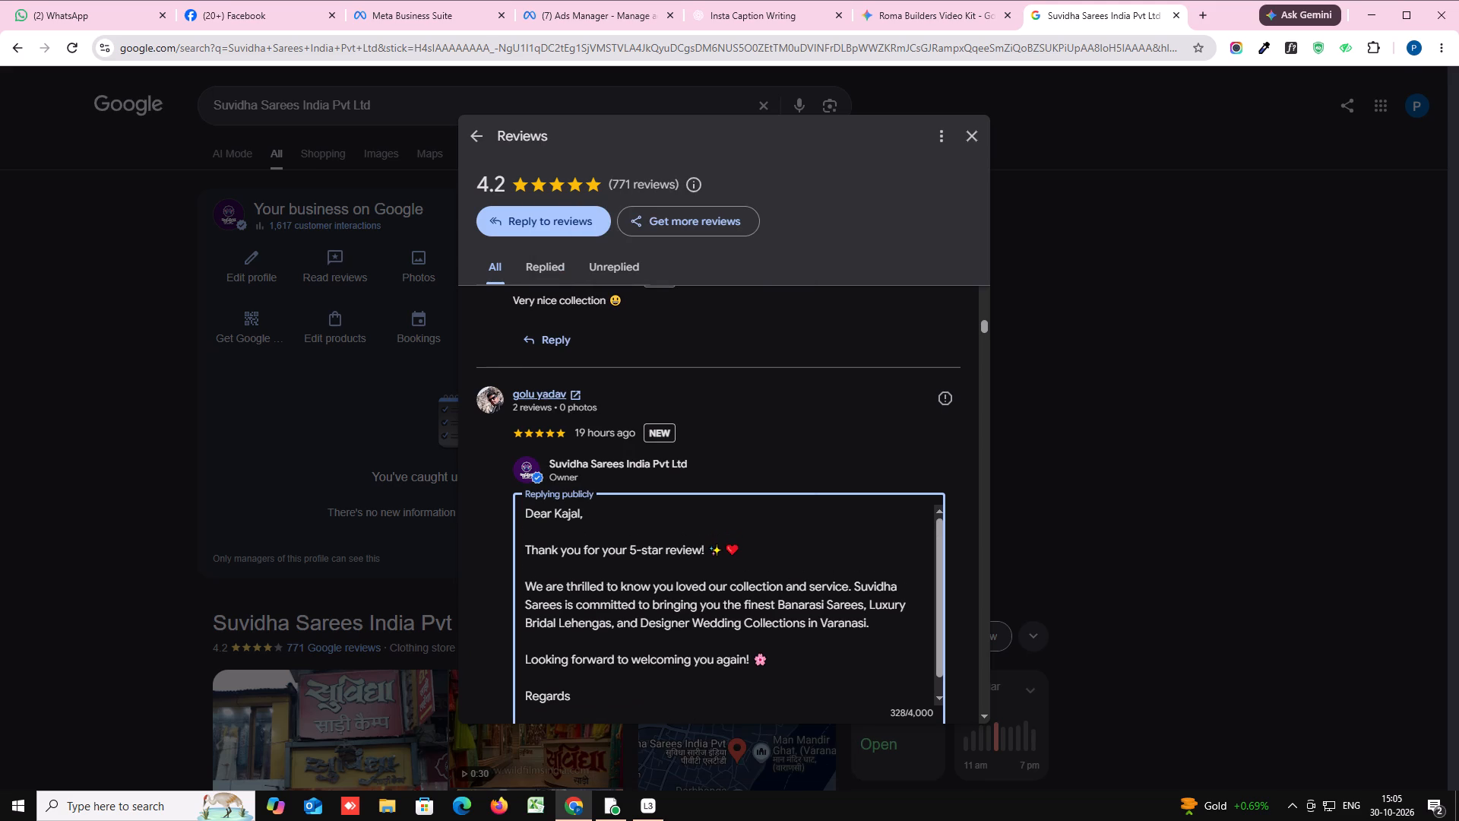
{"action": "left_click", "coordinate": [580, 512]}
{"action": "key", "text": "BackSpace"}
{"action": "key", "text": "BackSpace"}
{"action": "key", "text": "BackSpace"}
{"action": "key", "text": "BackSpace"}
{"action": "key", "text": "BackSpace"}
{"action": "type", "text": "Golu"}
{"action": "scroll", "coordinate": [502, 496], "scroll_direction": "down", "scroll_amount": 2}
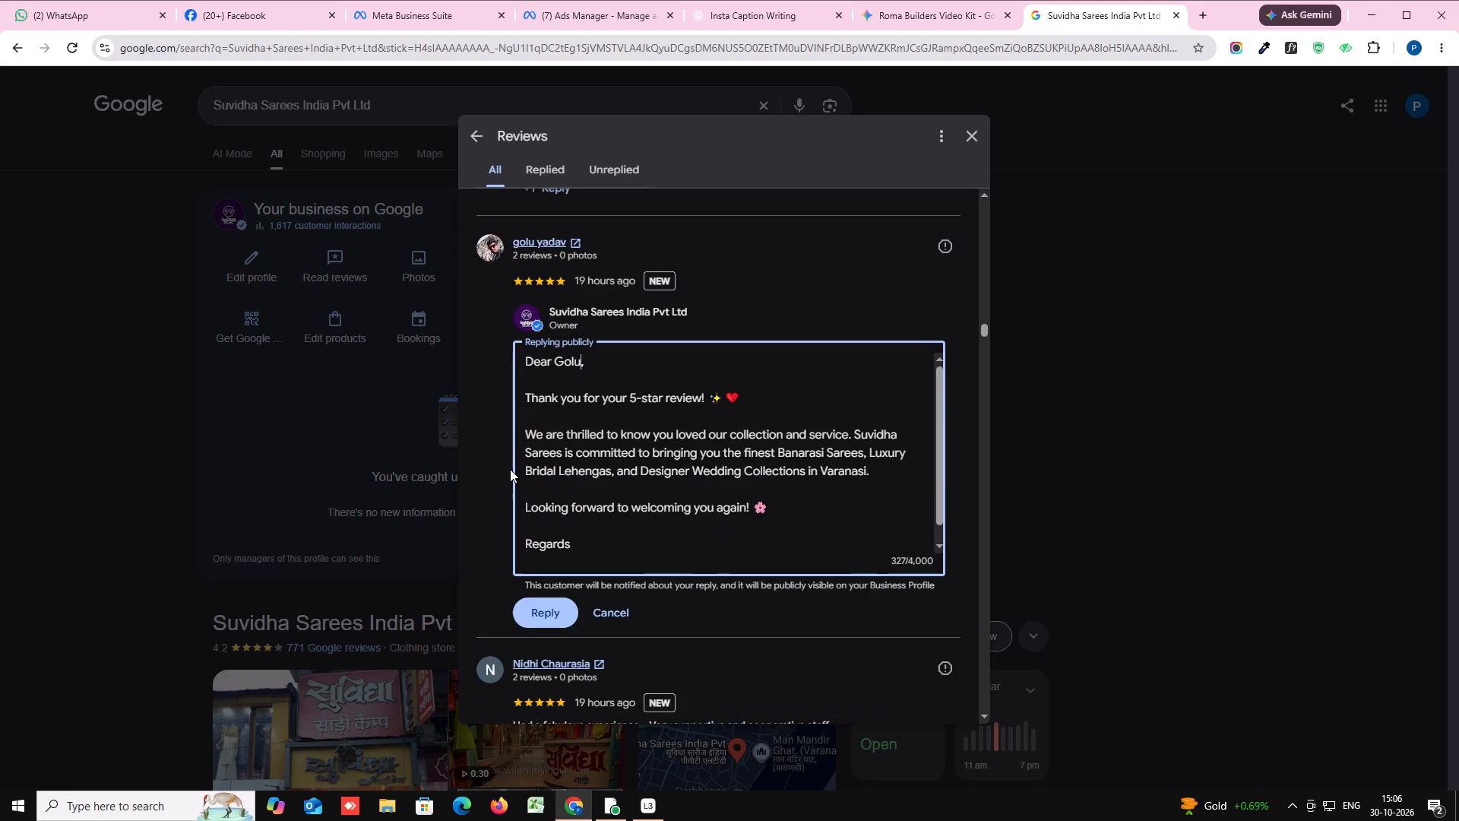
{"action": "scroll", "coordinate": [510, 452], "scroll_direction": "down", "scroll_amount": 2}
{"action": "left_click", "coordinate": [538, 459]}
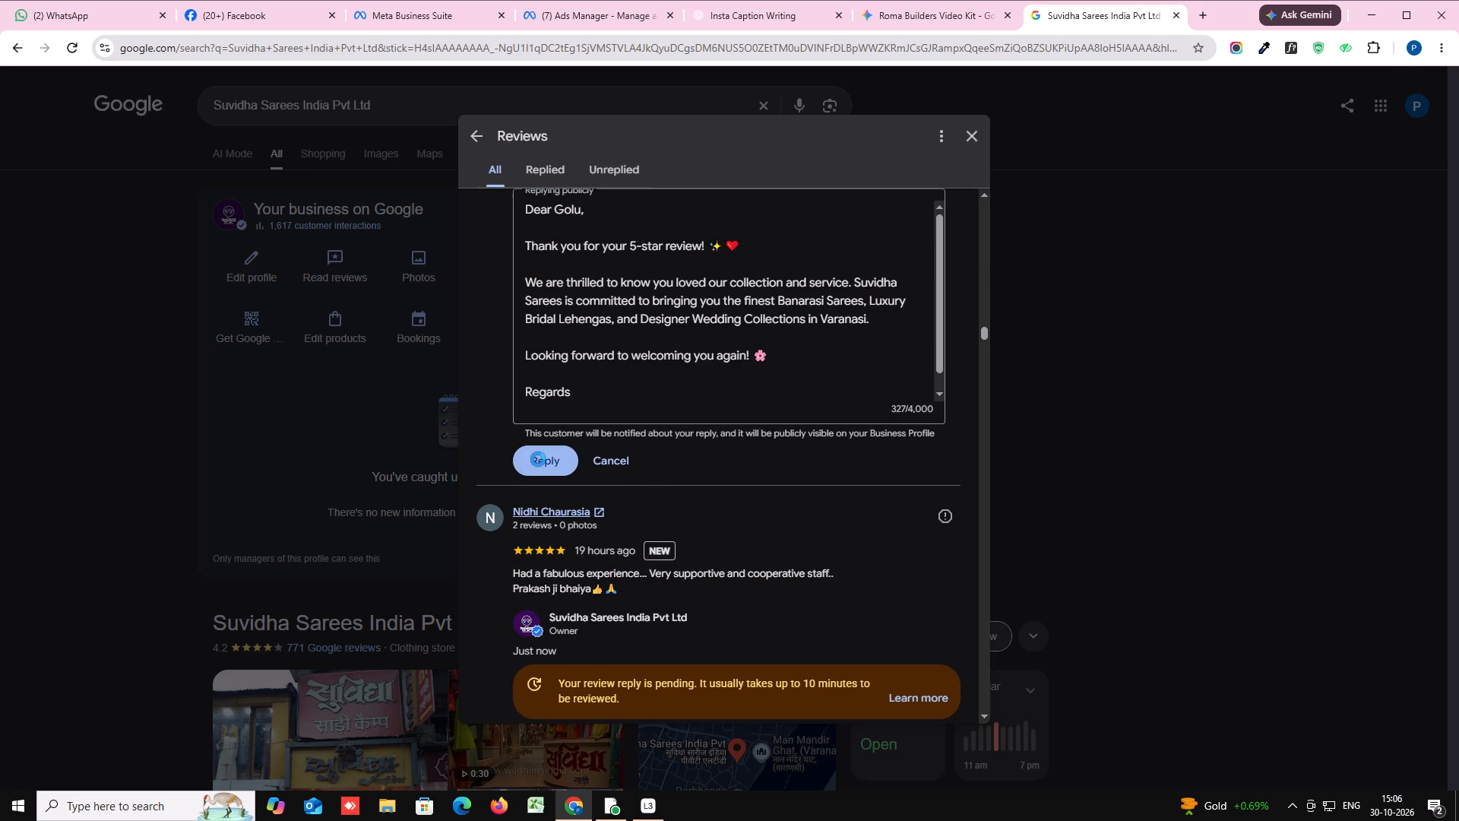
Start a public reply to Neha's "Very nice collection" review, directly above Golu's, and paste the copied thank-you text.
{"action": "scroll", "coordinate": [538, 459], "scroll_direction": "up", "scroll_amount": 1}
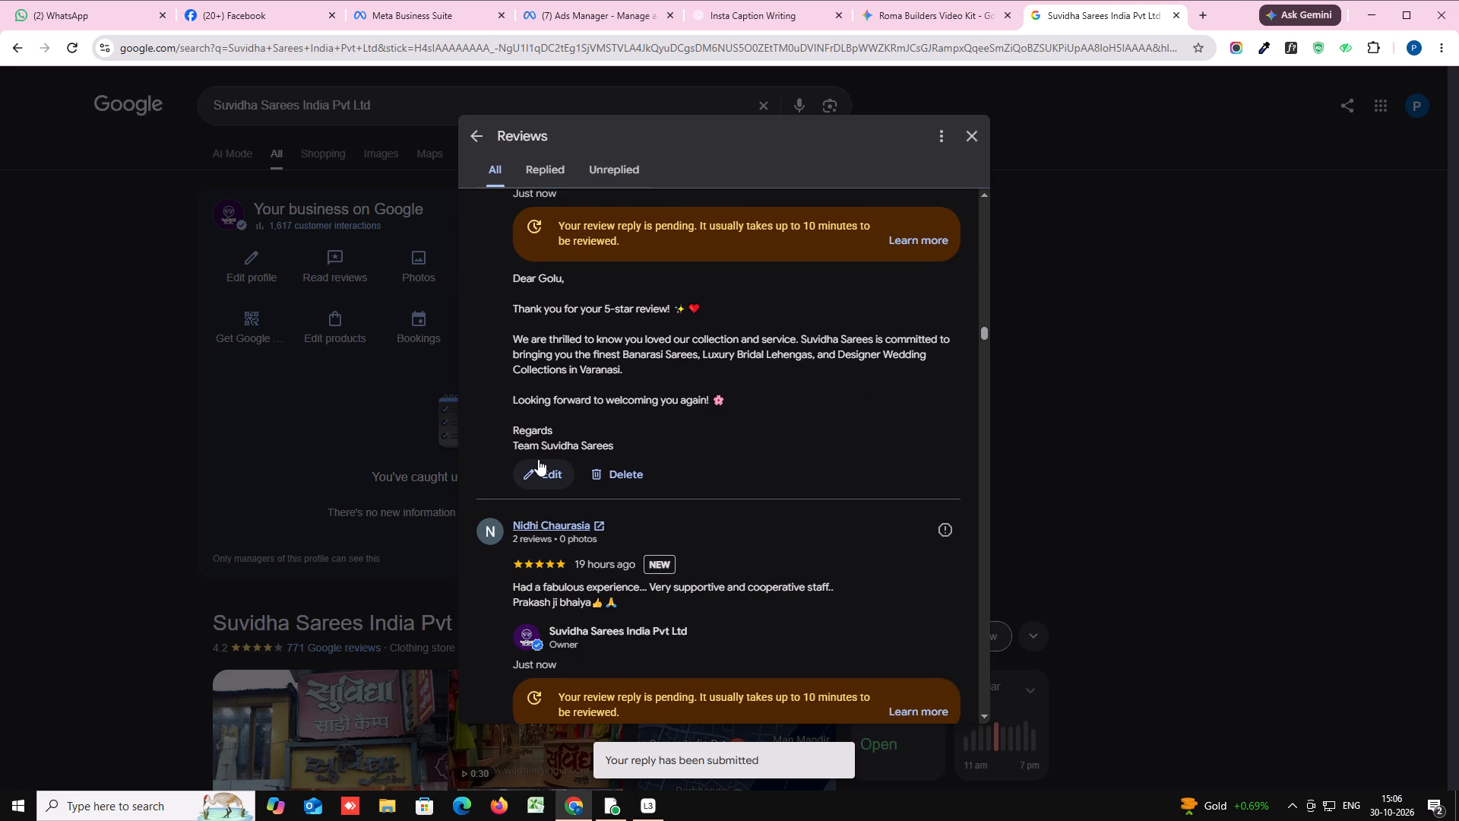
{"action": "scroll", "coordinate": [538, 459], "scroll_direction": "up", "scroll_amount": 5}
{"action": "left_click", "coordinate": [556, 490]}
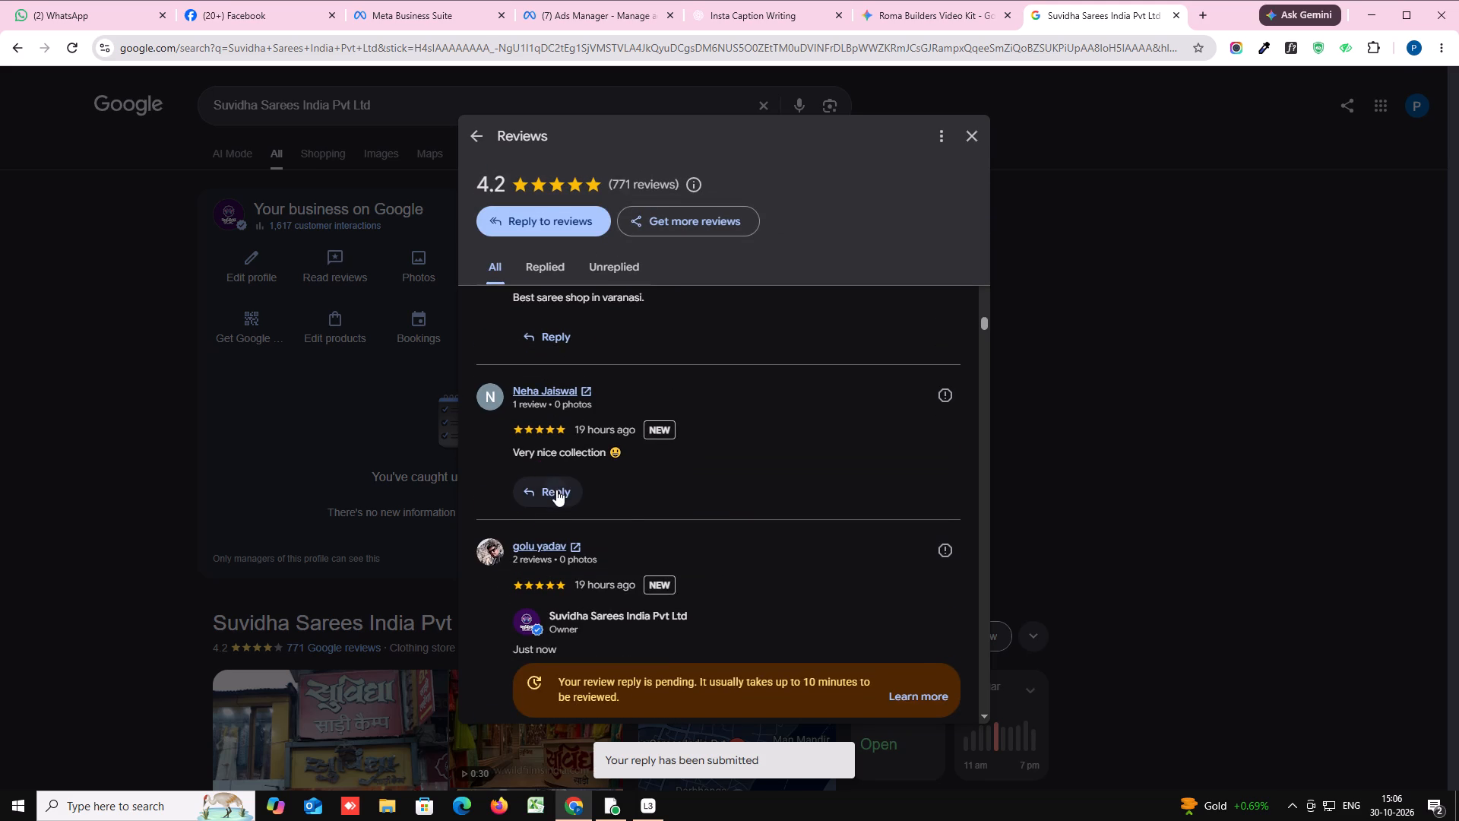
{"action": "right_click", "coordinate": [575, 534]}
{"action": "left_click", "coordinate": [642, 328]}
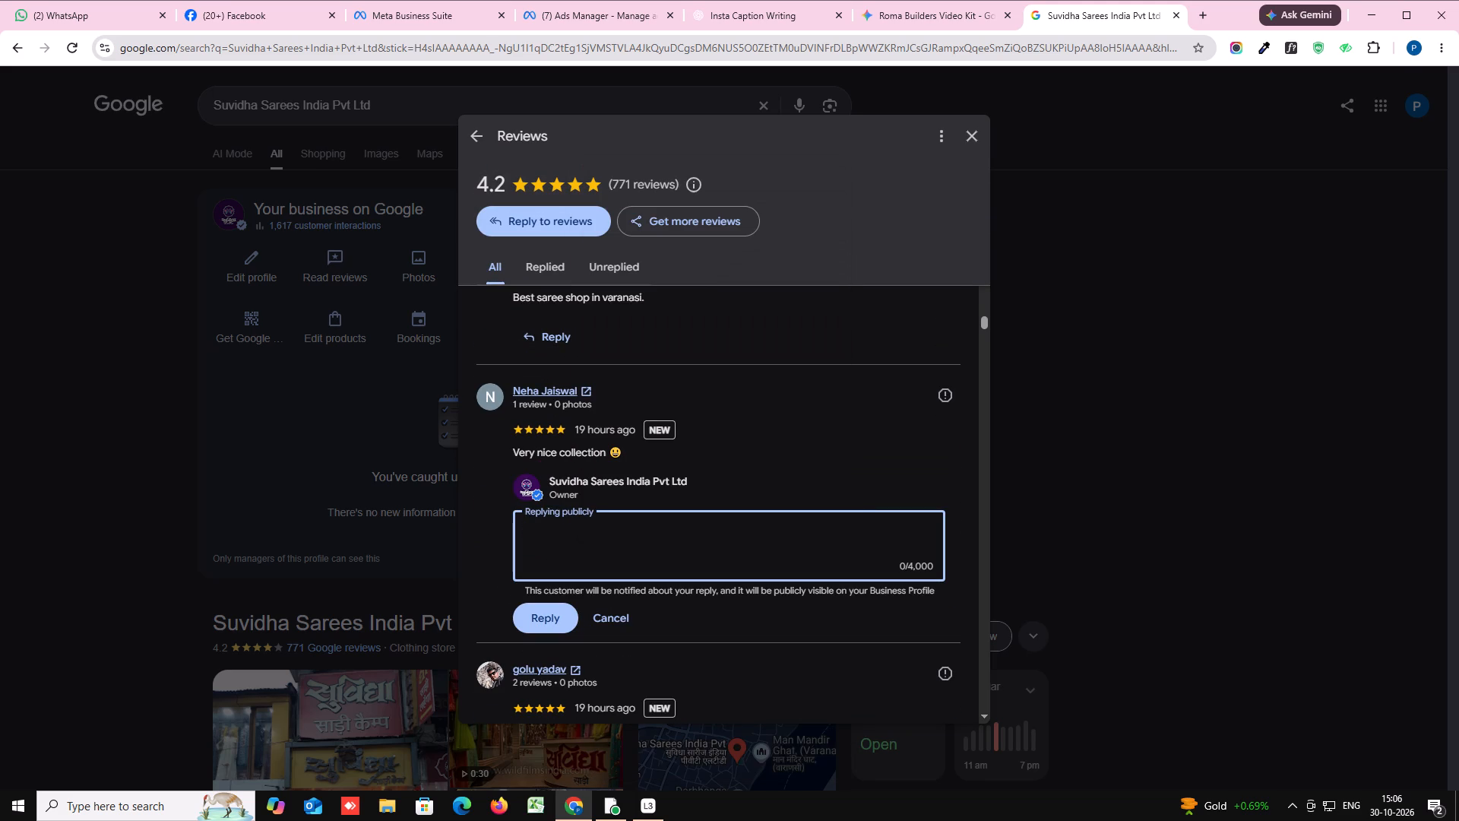
Change the greeting in the pasted reply to "Dear Neha," and submit the reply.
{"action": "scroll", "coordinate": [608, 578], "scroll_direction": "up", "scroll_amount": 3}
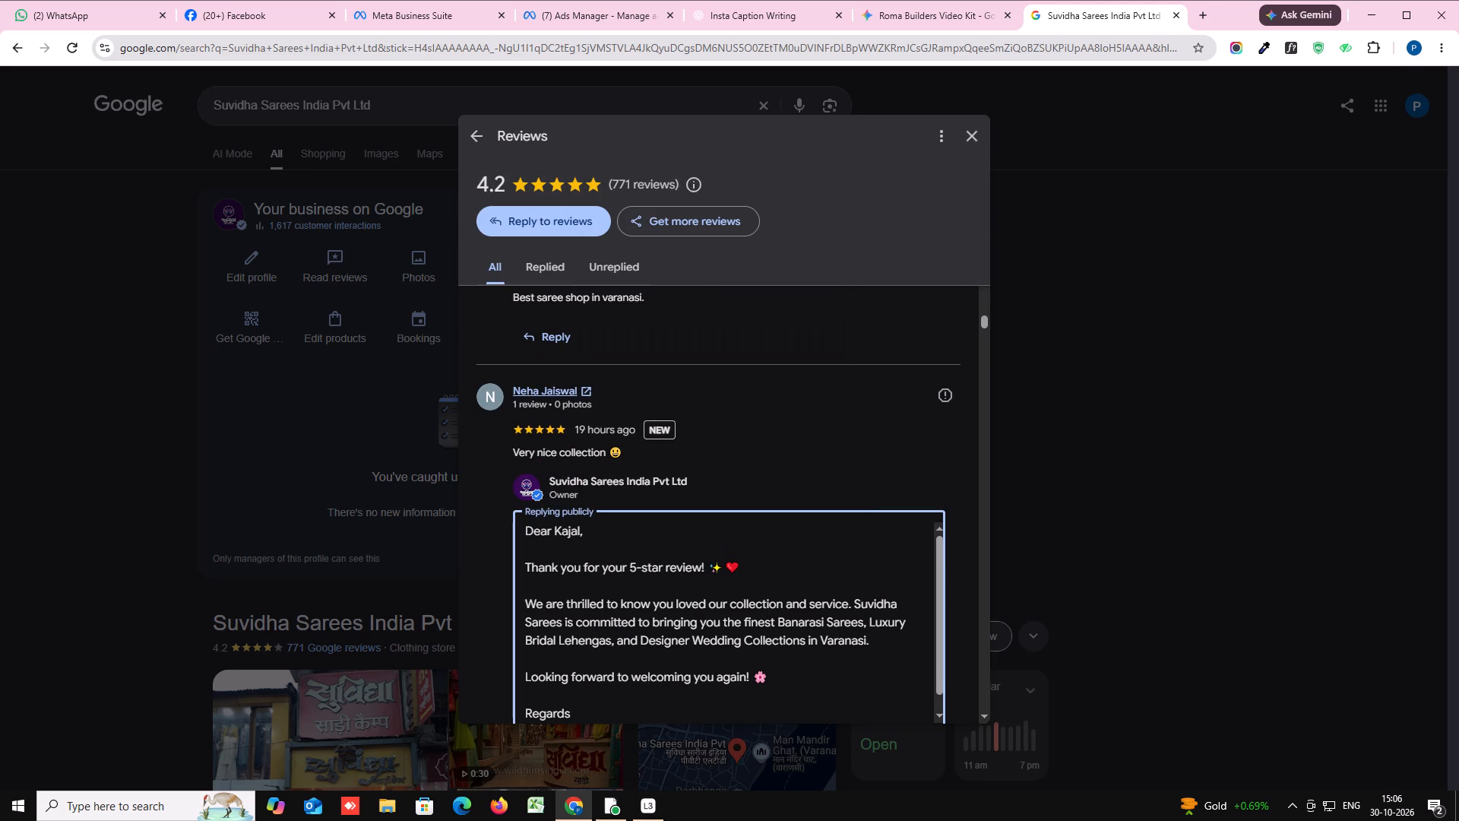
{"action": "left_click", "coordinate": [580, 525]}
{"action": "key", "text": "BackSpace"}
{"action": "key", "text": "BackSpace"}
{"action": "key", "text": "BackSpace"}
{"action": "key", "text": "BackSpace"}
{"action": "key", "text": "BackSpace"}
{"action": "key", "text": "shift+m"}
{"action": "key", "text": "BackSpace"}
{"action": "type", "text": "Neha"}
{"action": "scroll", "coordinate": [494, 503], "scroll_direction": "down", "scroll_amount": 4}
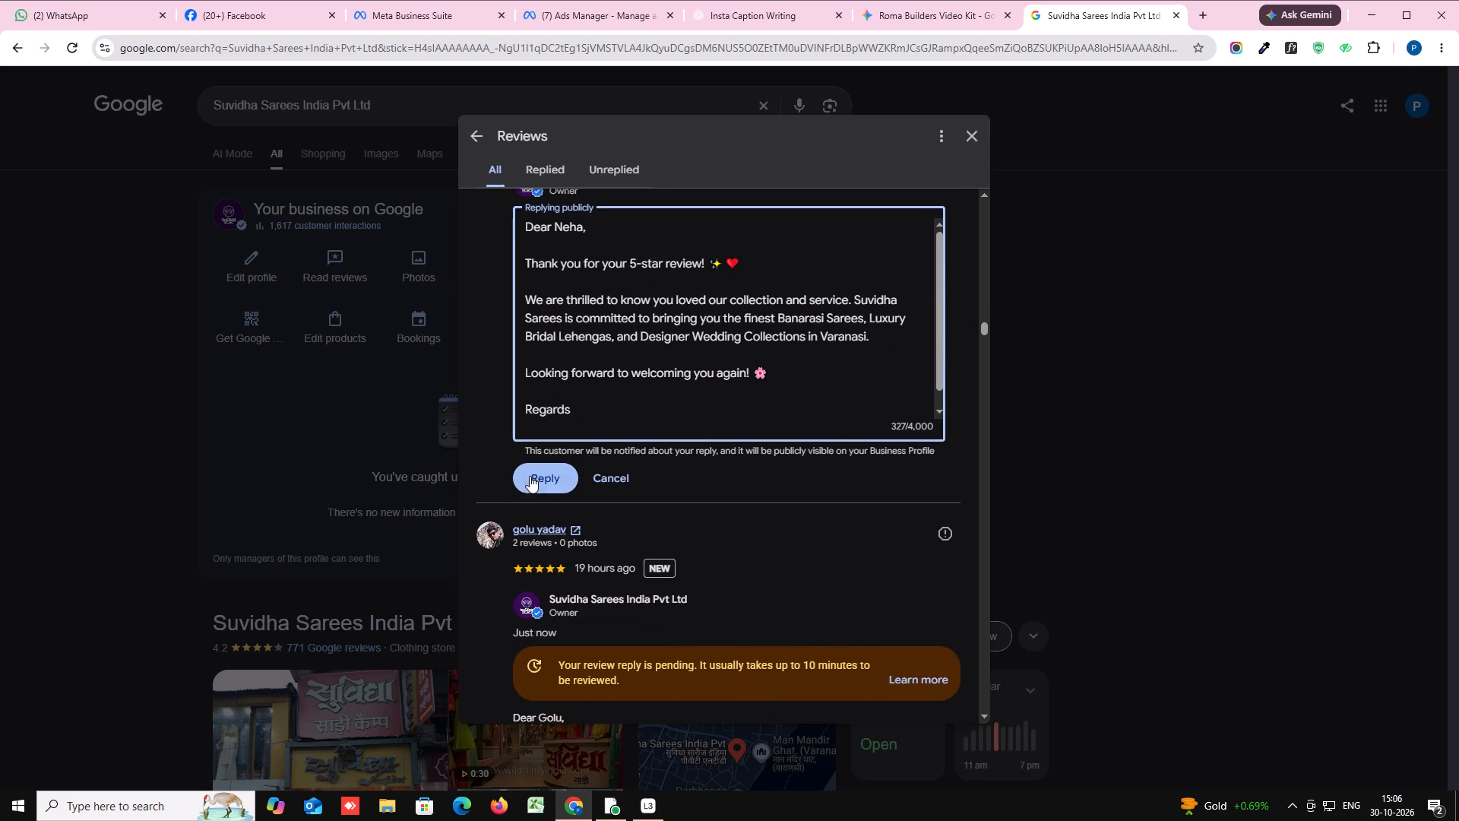
{"action": "left_click", "coordinate": [530, 476]}
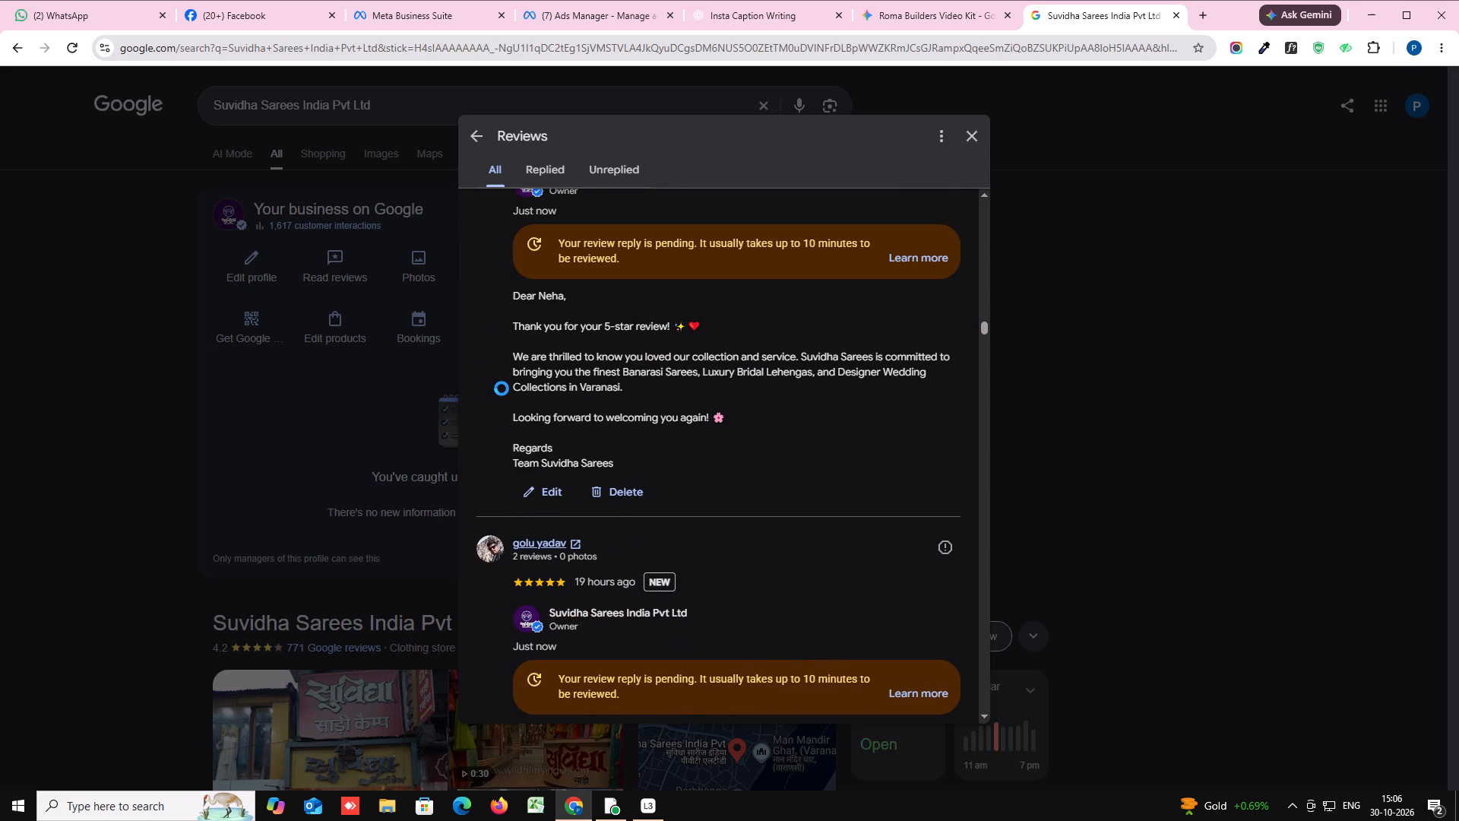
Start a public reply to Satyam's "Best saree shop in varanasi." review, directly above Neha's, and paste the copied thank-you text.
{"action": "scroll", "coordinate": [502, 388], "scroll_direction": "up", "scroll_amount": 6}
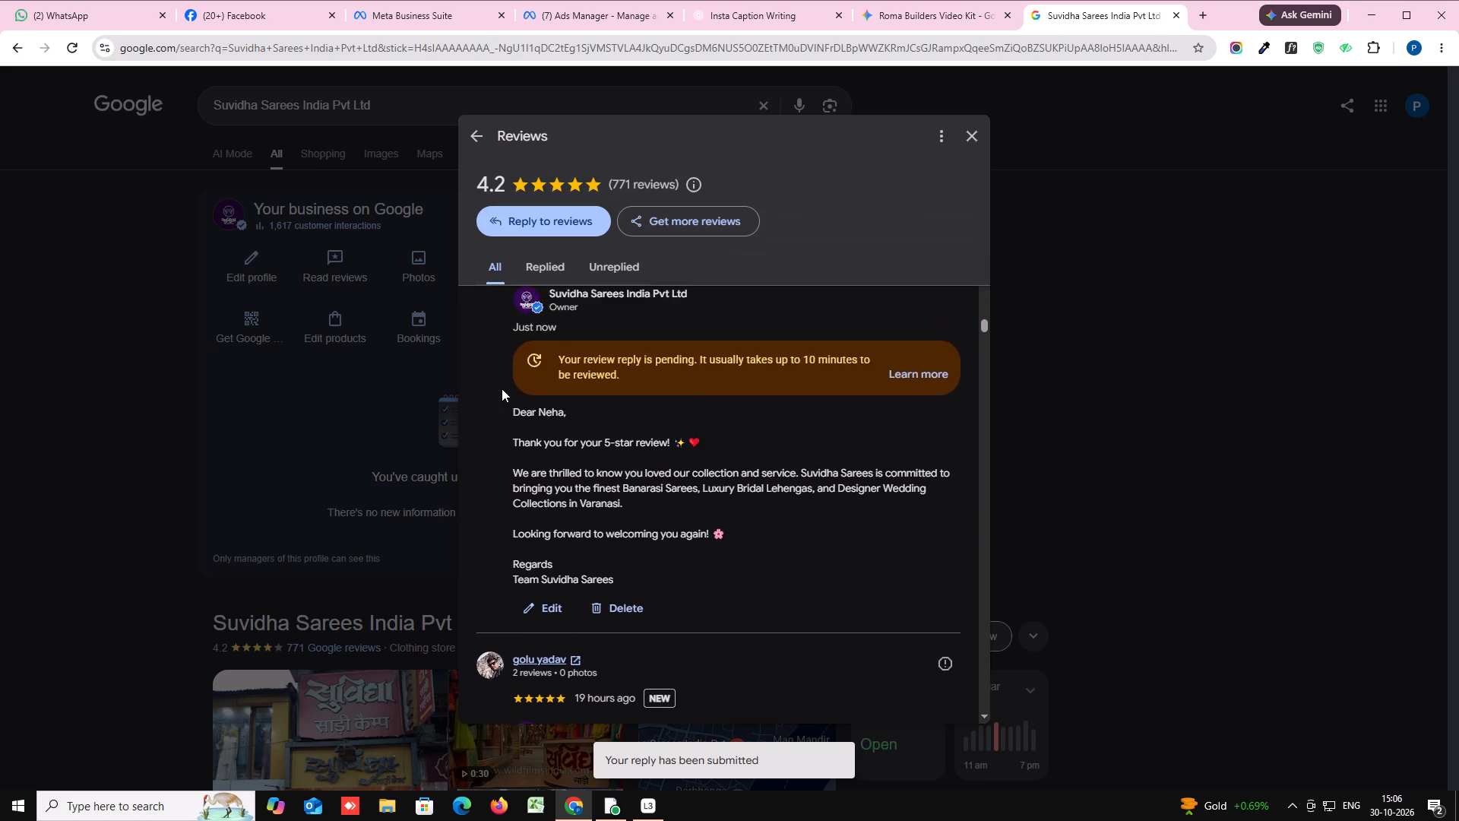
{"action": "scroll", "coordinate": [502, 388], "scroll_direction": "up", "scroll_amount": 2}
{"action": "left_click", "coordinate": [553, 406]}
{"action": "right_click", "coordinate": [568, 459]}
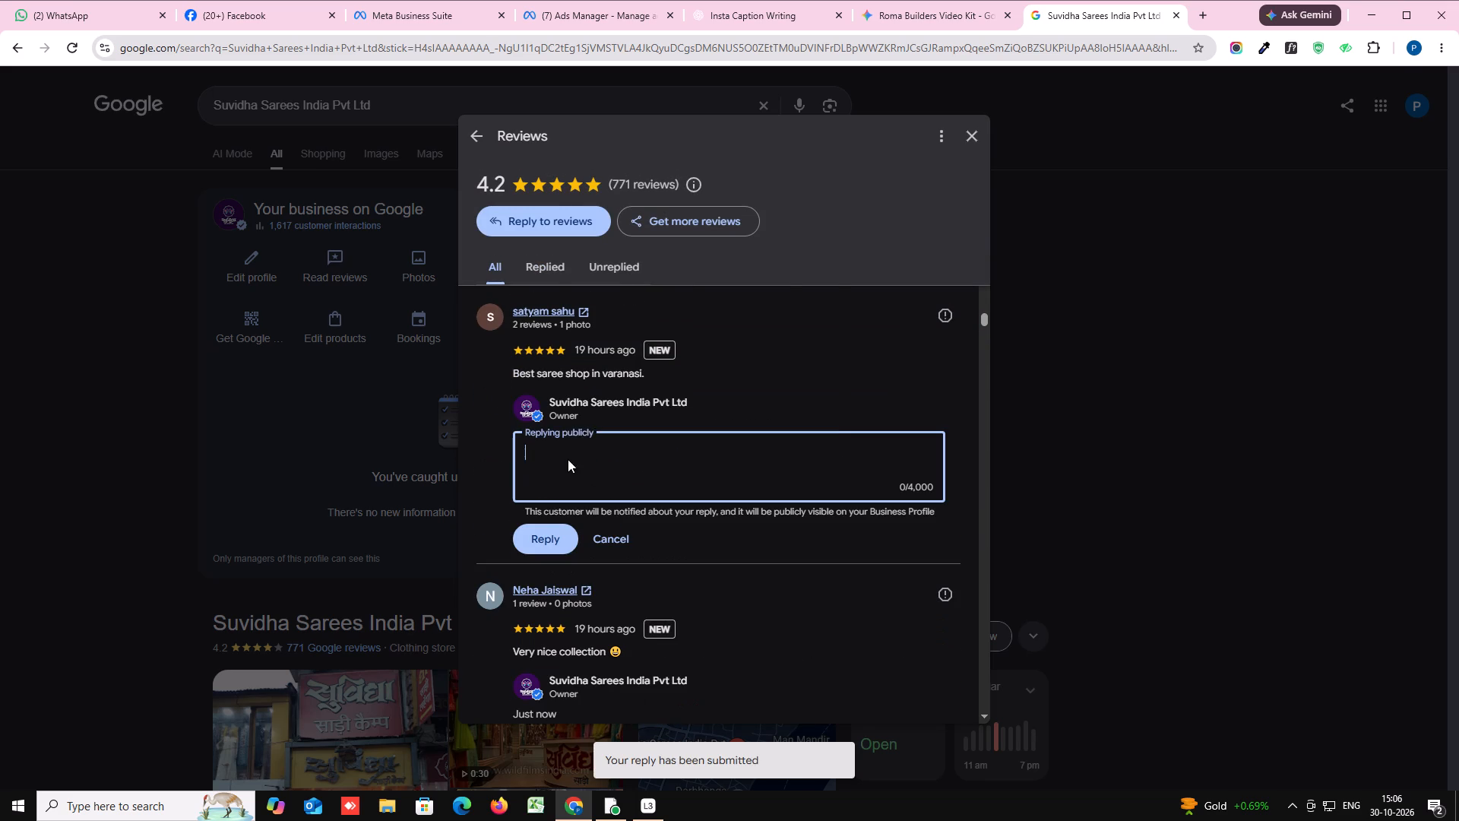
{"action": "left_click", "coordinate": [626, 257]}
Change the greeting in the pasted reply to "Dear Satyam," and submit the reply.
{"action": "scroll", "coordinate": [581, 490], "scroll_direction": "up", "scroll_amount": 2}
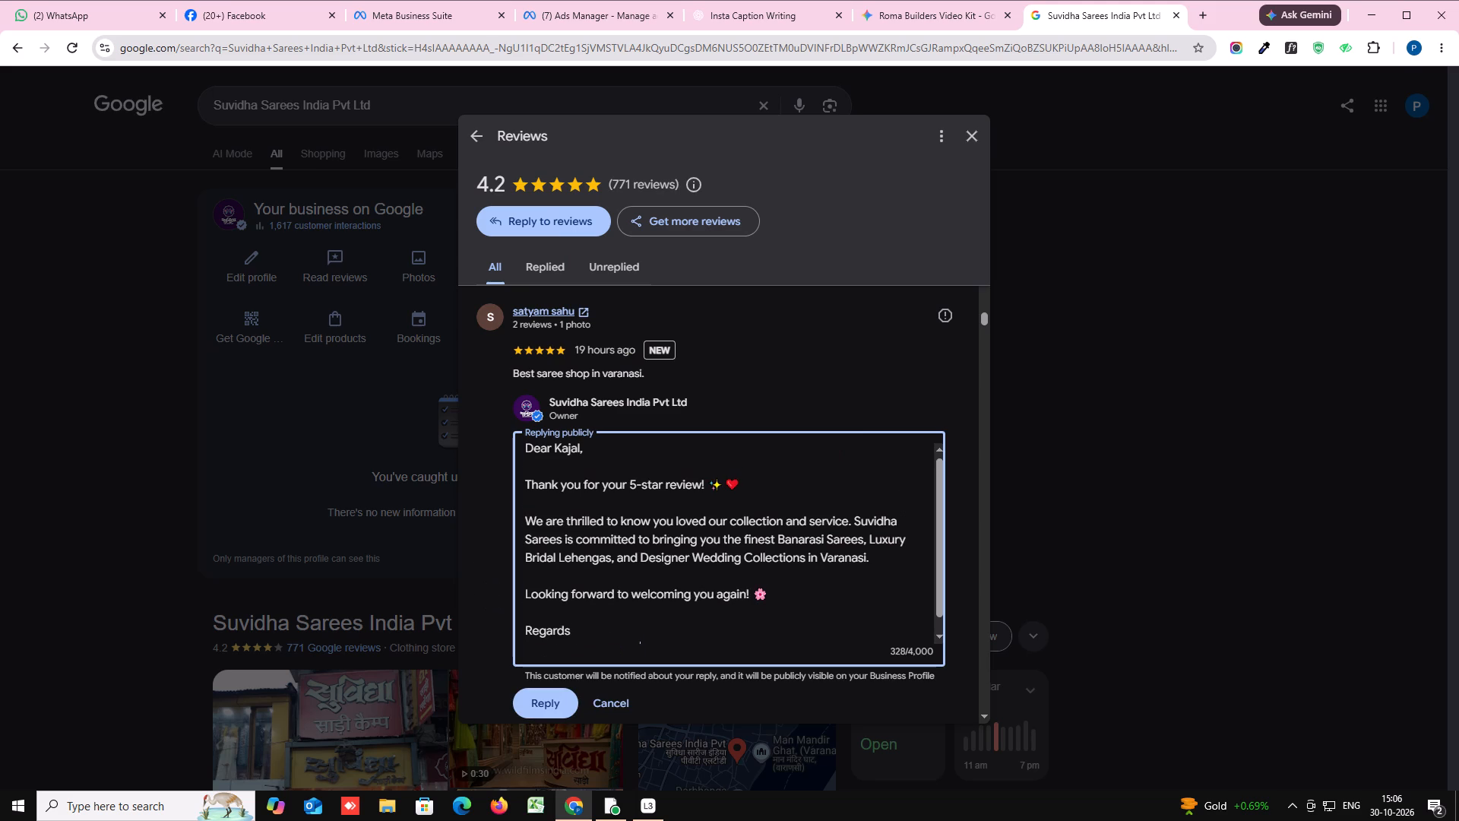
{"action": "left_click", "coordinate": [581, 449]}
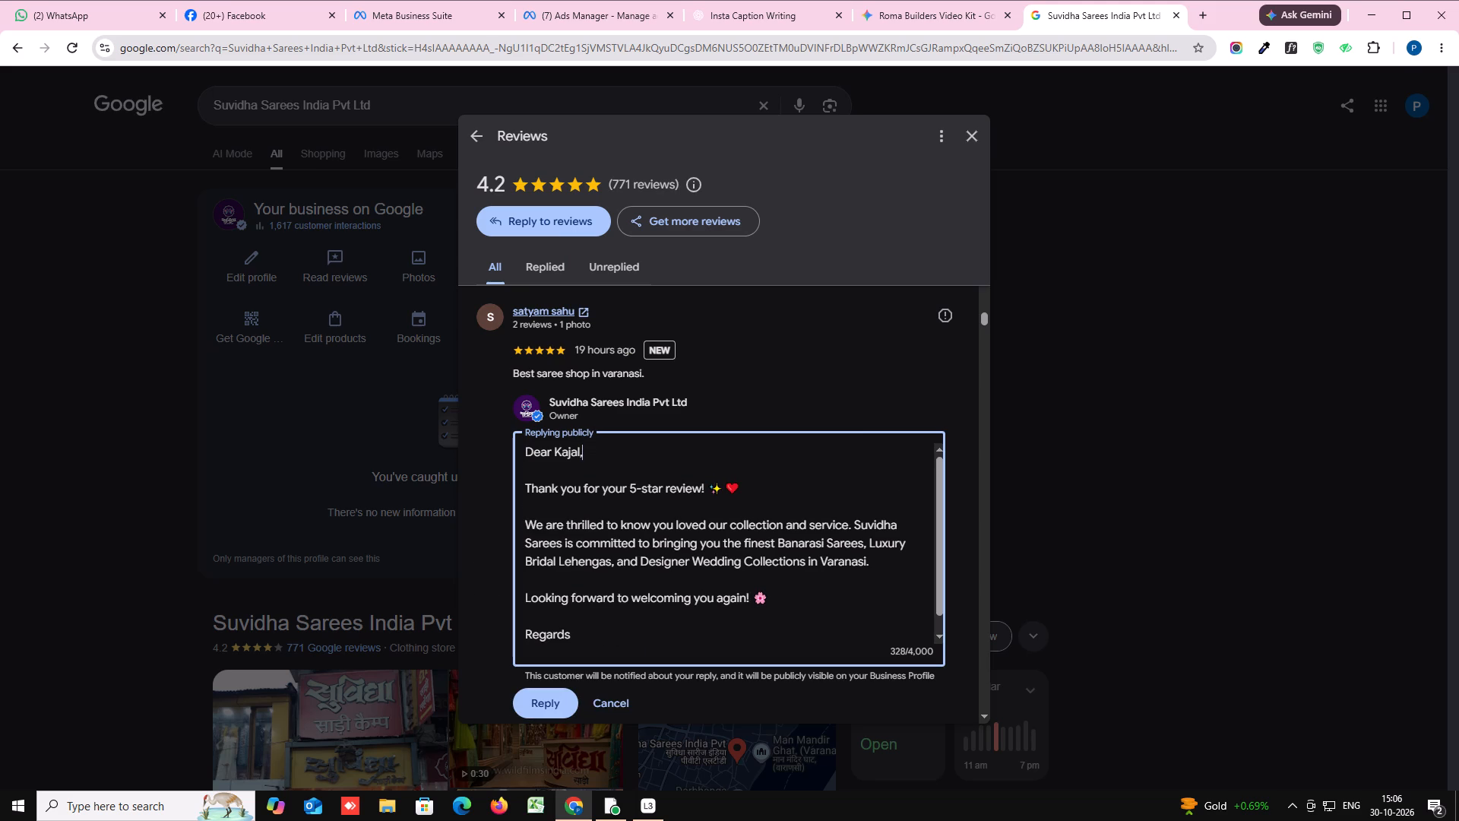
{"action": "key", "text": "Left"}
{"action": "key", "text": "BackSpace"}
{"action": "key", "text": "BackSpace"}
{"action": "key", "text": "BackSpace"}
{"action": "key", "text": "BackSpace"}
{"action": "key", "text": "BackSpace"}
{"action": "type", "text": "Satyam"}
{"action": "scroll", "coordinate": [489, 483], "scroll_direction": "down", "scroll_amount": 2}
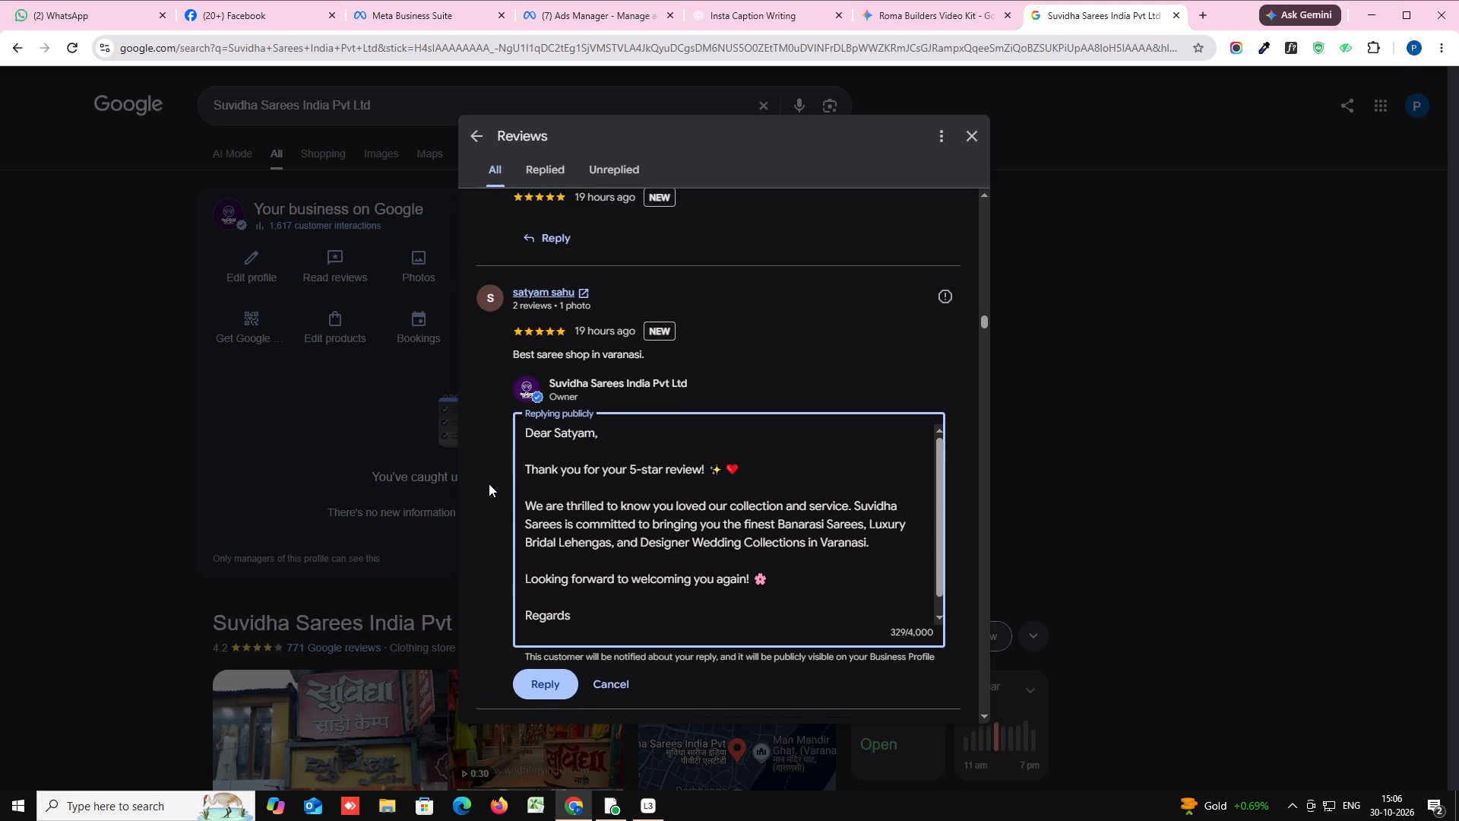
{"action": "left_click", "coordinate": [537, 553]}
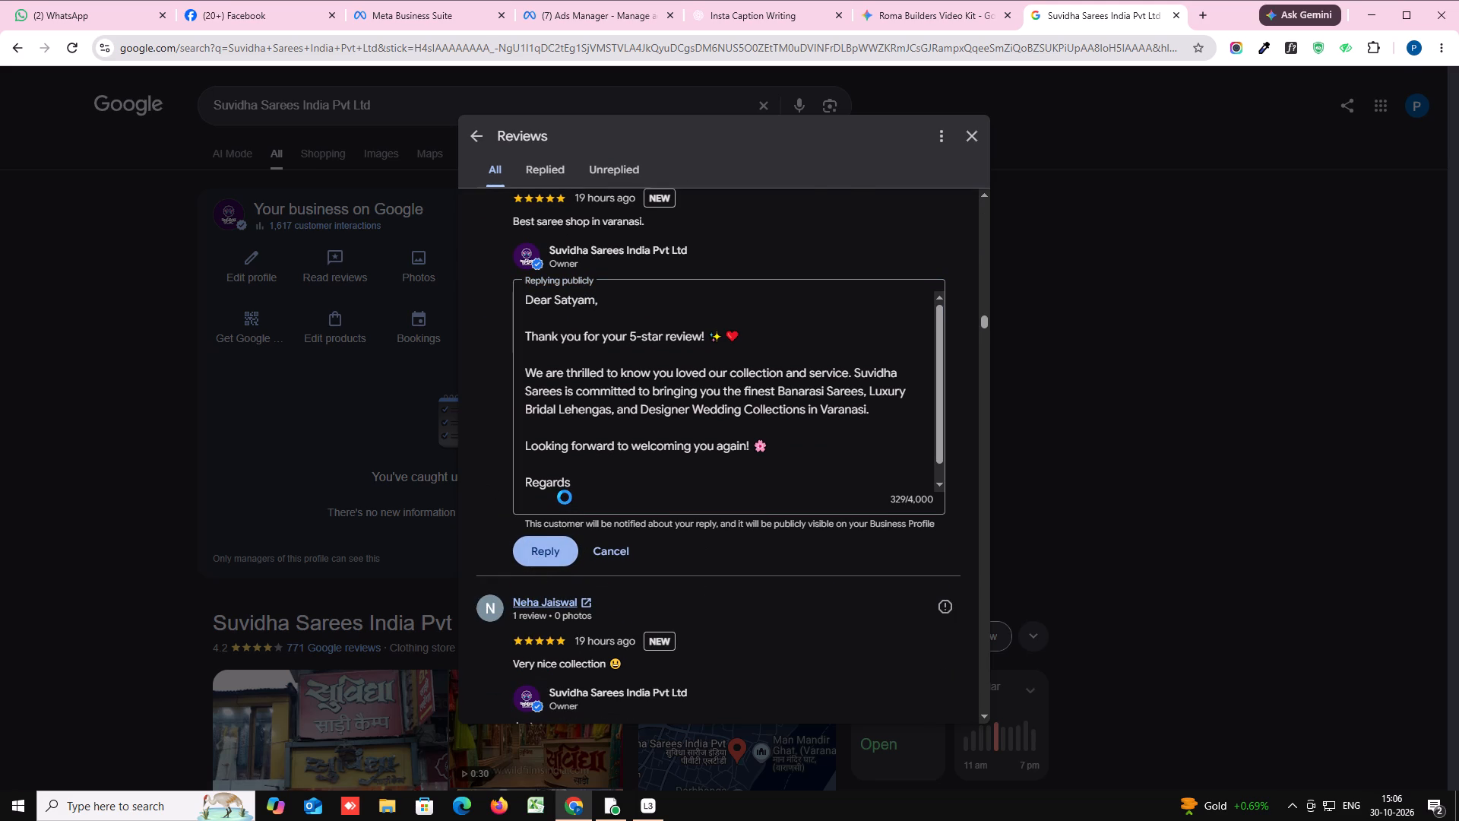
Start a public reply to Swaraj's text-free five-star review, directly above Satyam's, and paste the copied thank-you text.
{"action": "scroll", "coordinate": [600, 449], "scroll_direction": "up", "scroll_amount": 2}
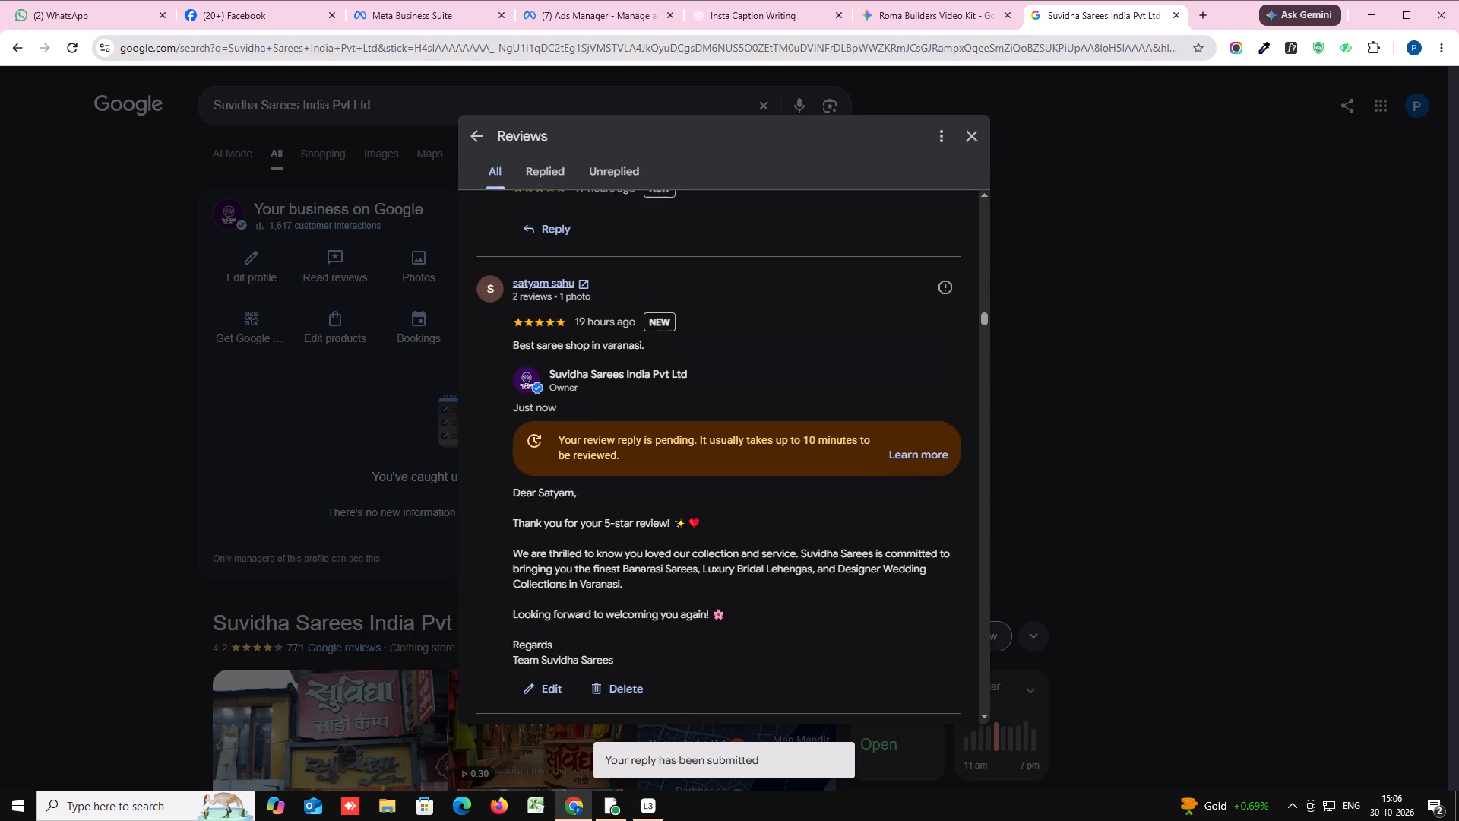
{"action": "scroll", "coordinate": [597, 452], "scroll_direction": "up", "scroll_amount": 3}
{"action": "left_click", "coordinate": [552, 481]}
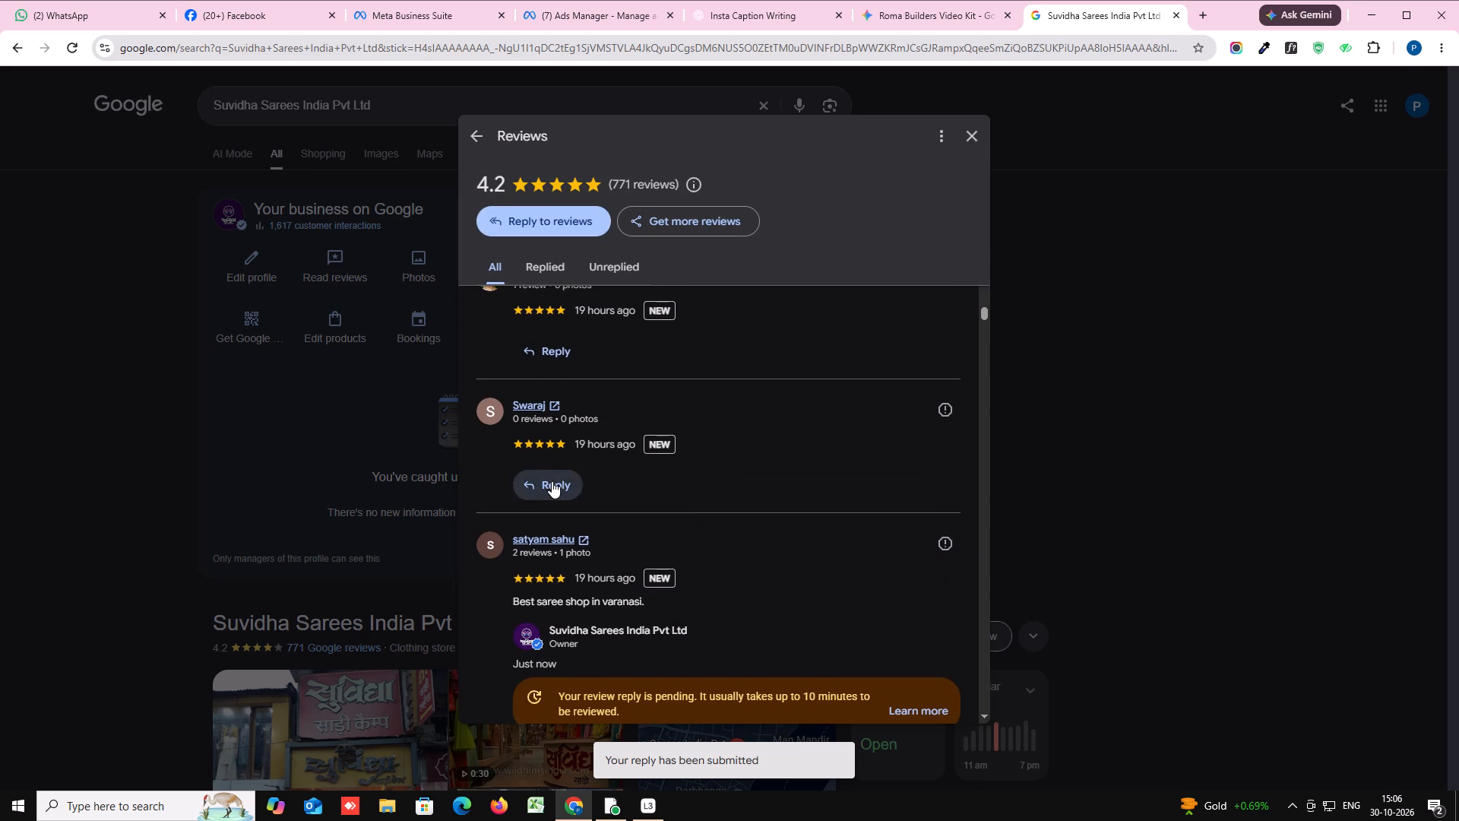
{"action": "right_click", "coordinate": [570, 531]}
{"action": "left_click", "coordinate": [606, 322]}
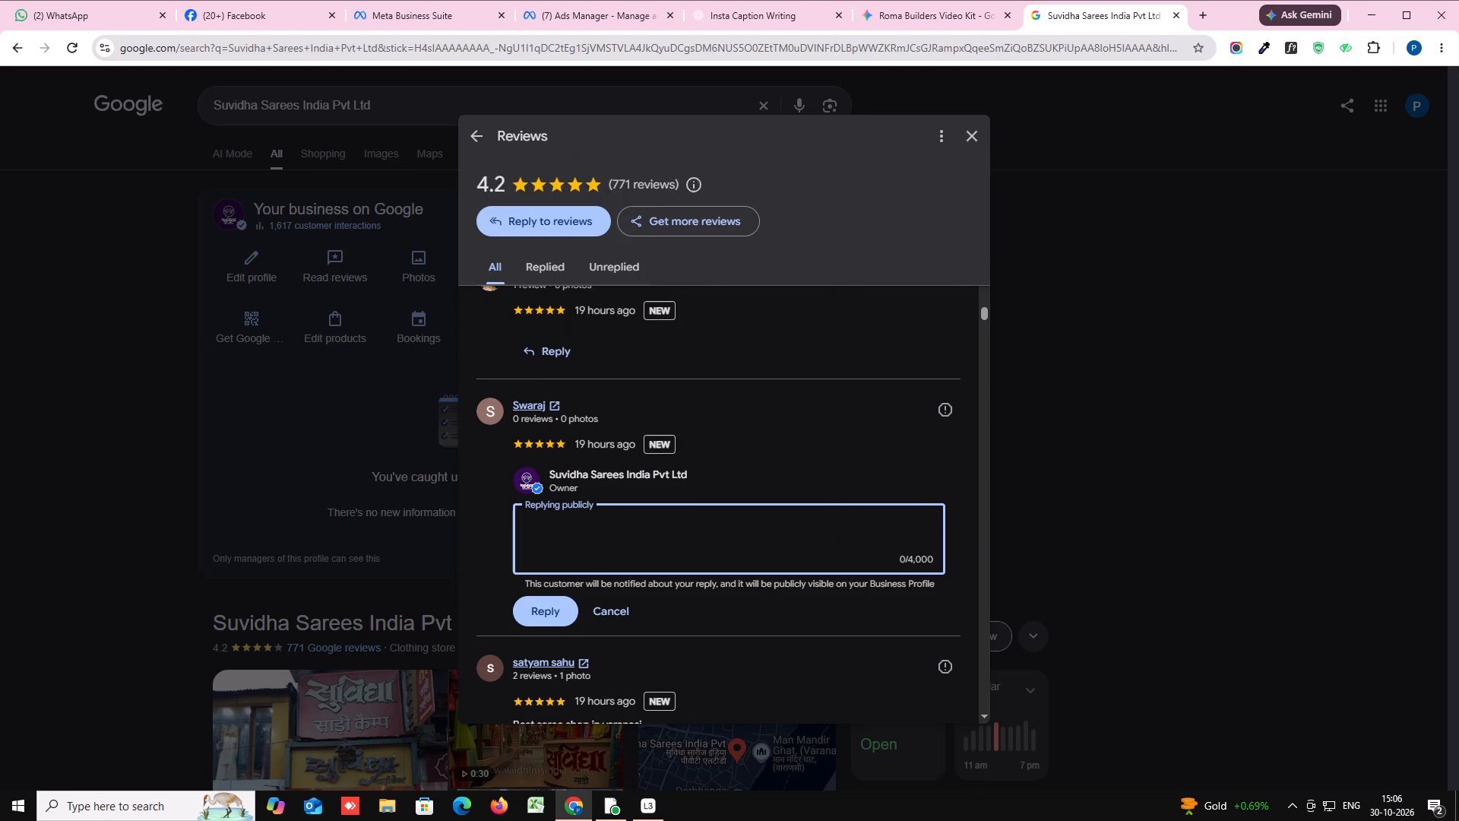
Change the greeting in the pasted reply to "Dear Swaraj," and submit the reply.
{"action": "scroll", "coordinate": [592, 553], "scroll_direction": "up", "scroll_amount": 2}
{"action": "left_click", "coordinate": [579, 525]}
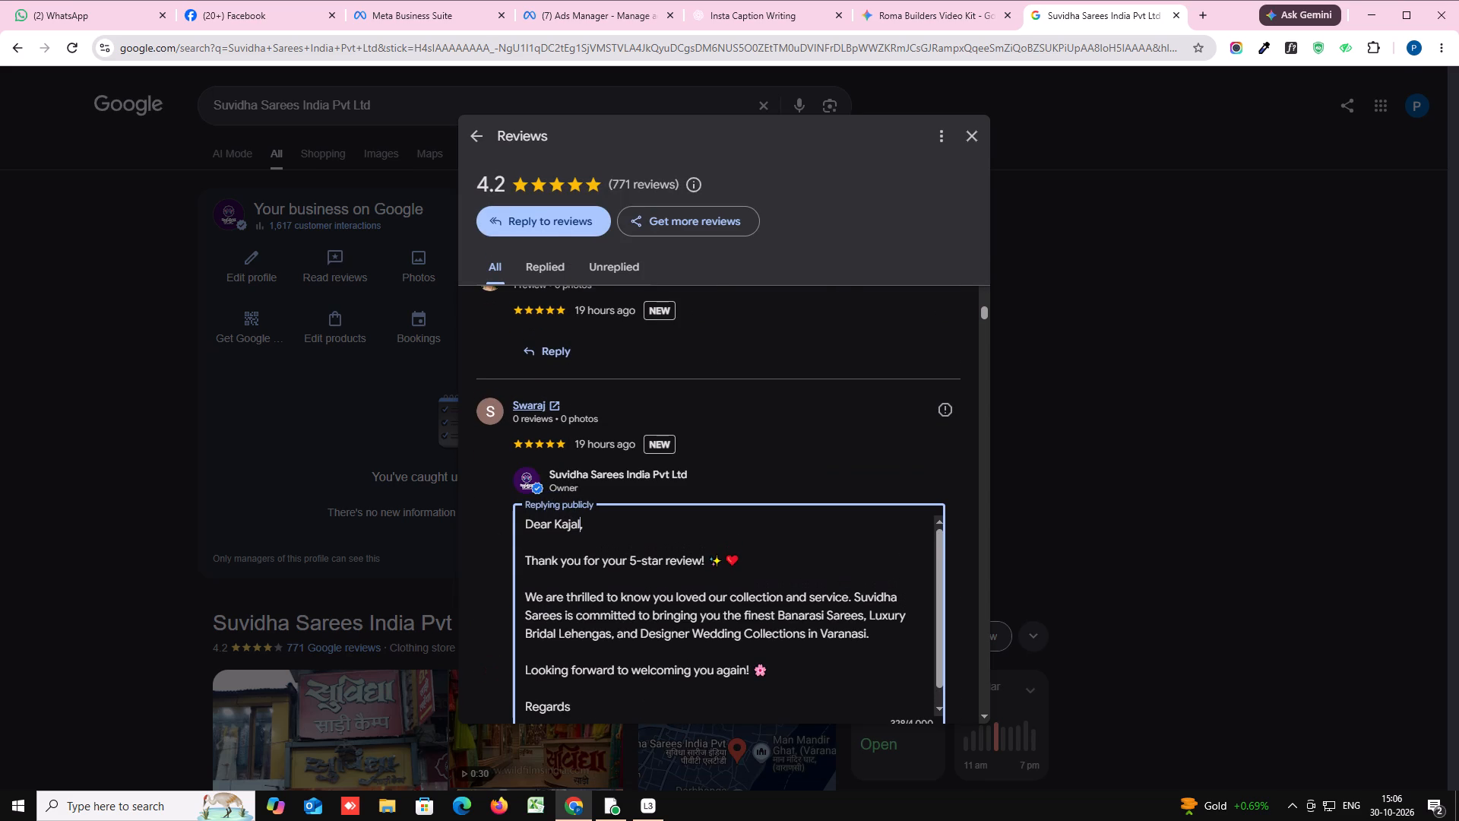
{"action": "key", "text": "BackSpace"}
{"action": "key", "text": "BackSpace"}
{"action": "key", "text": "BackSpace"}
{"action": "key", "text": "BackSpace"}
{"action": "key", "text": "BackSpace"}
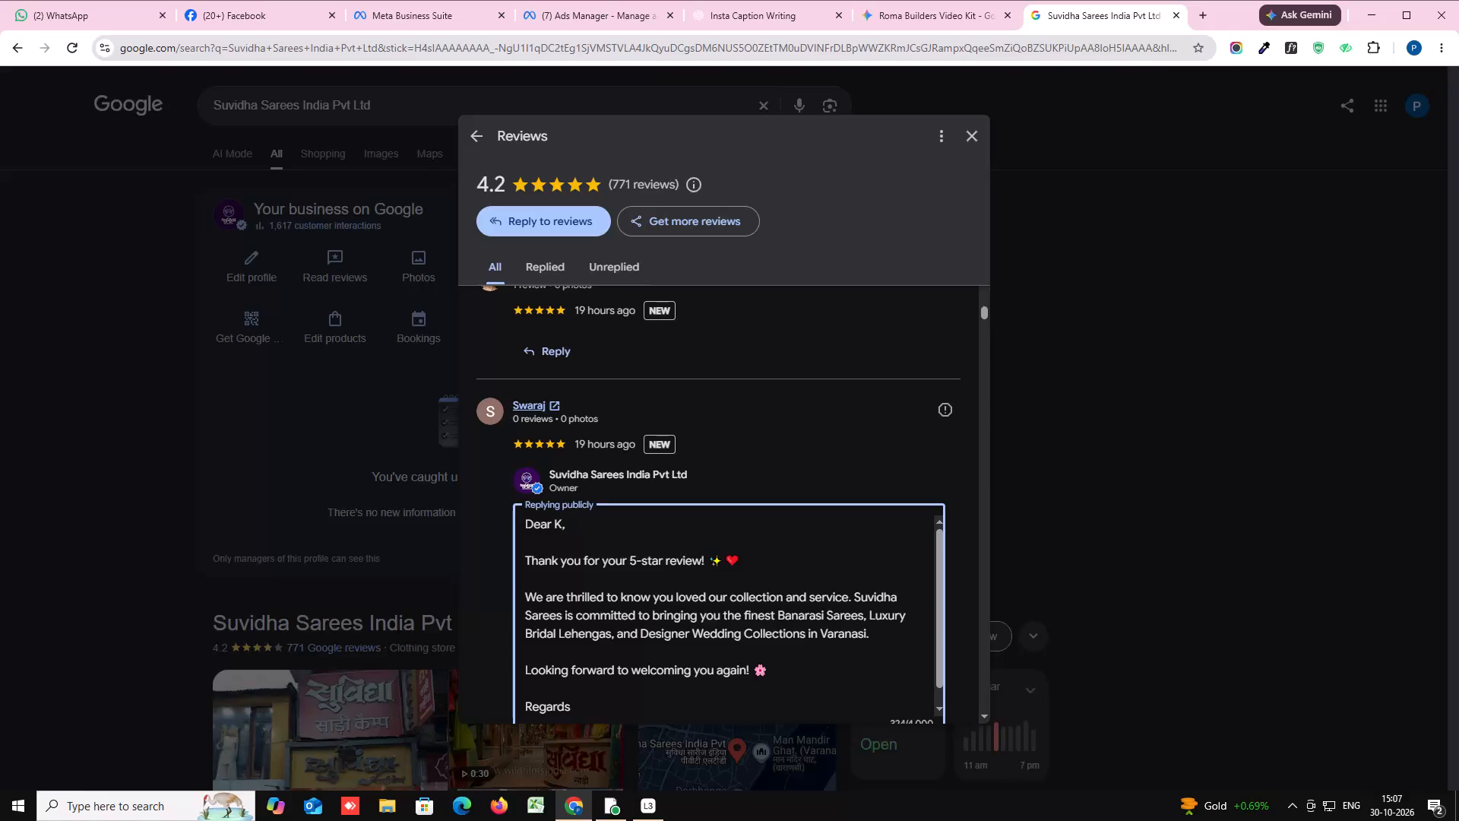
{"action": "key", "text": "shift+s"}
{"action": "key", "text": "w"}
{"action": "type", "text": "araj"}
{"action": "scroll", "coordinate": [481, 534], "scroll_direction": "down", "scroll_amount": 3}
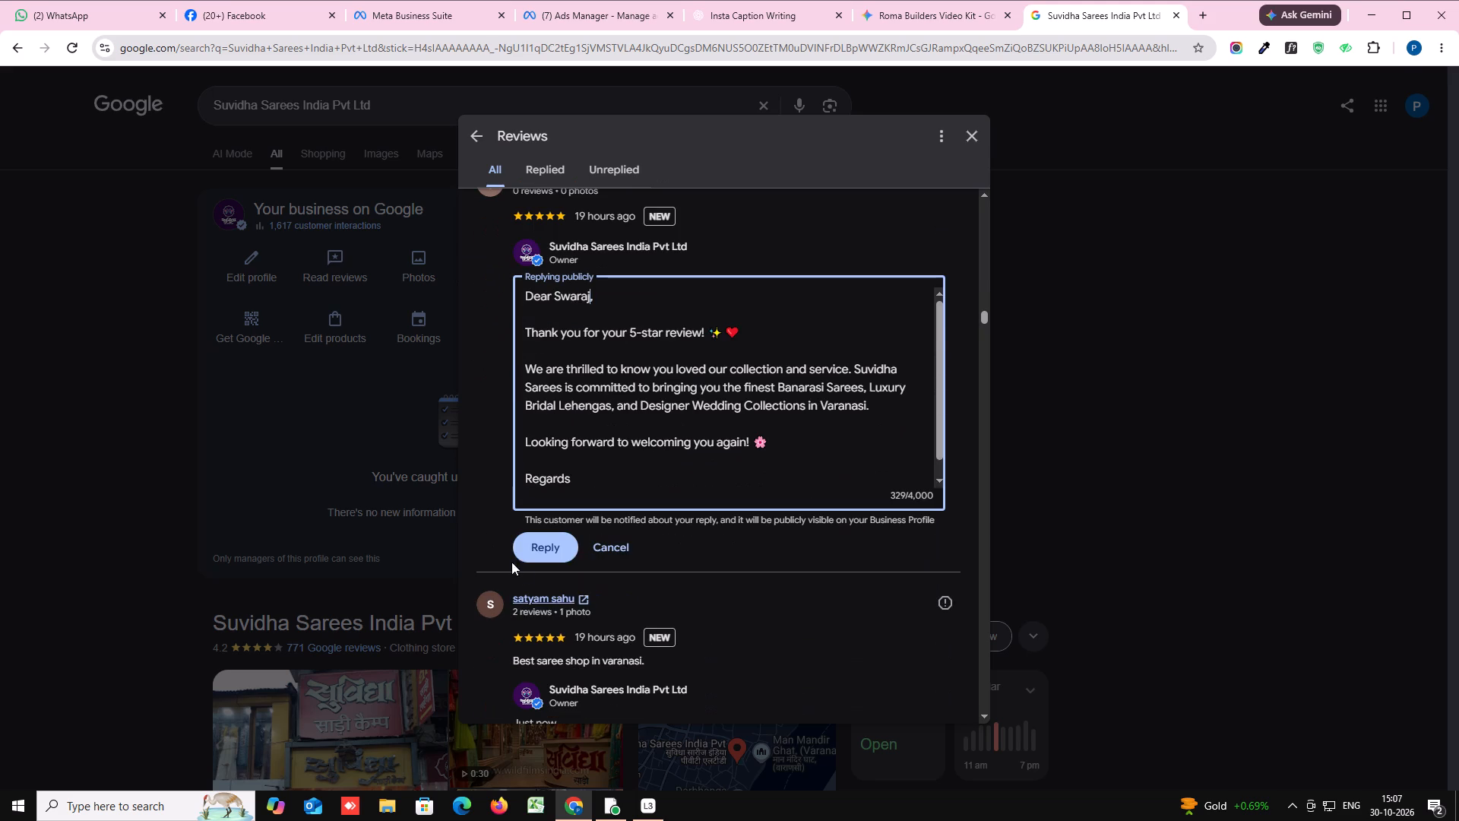
{"action": "left_click", "coordinate": [531, 542]}
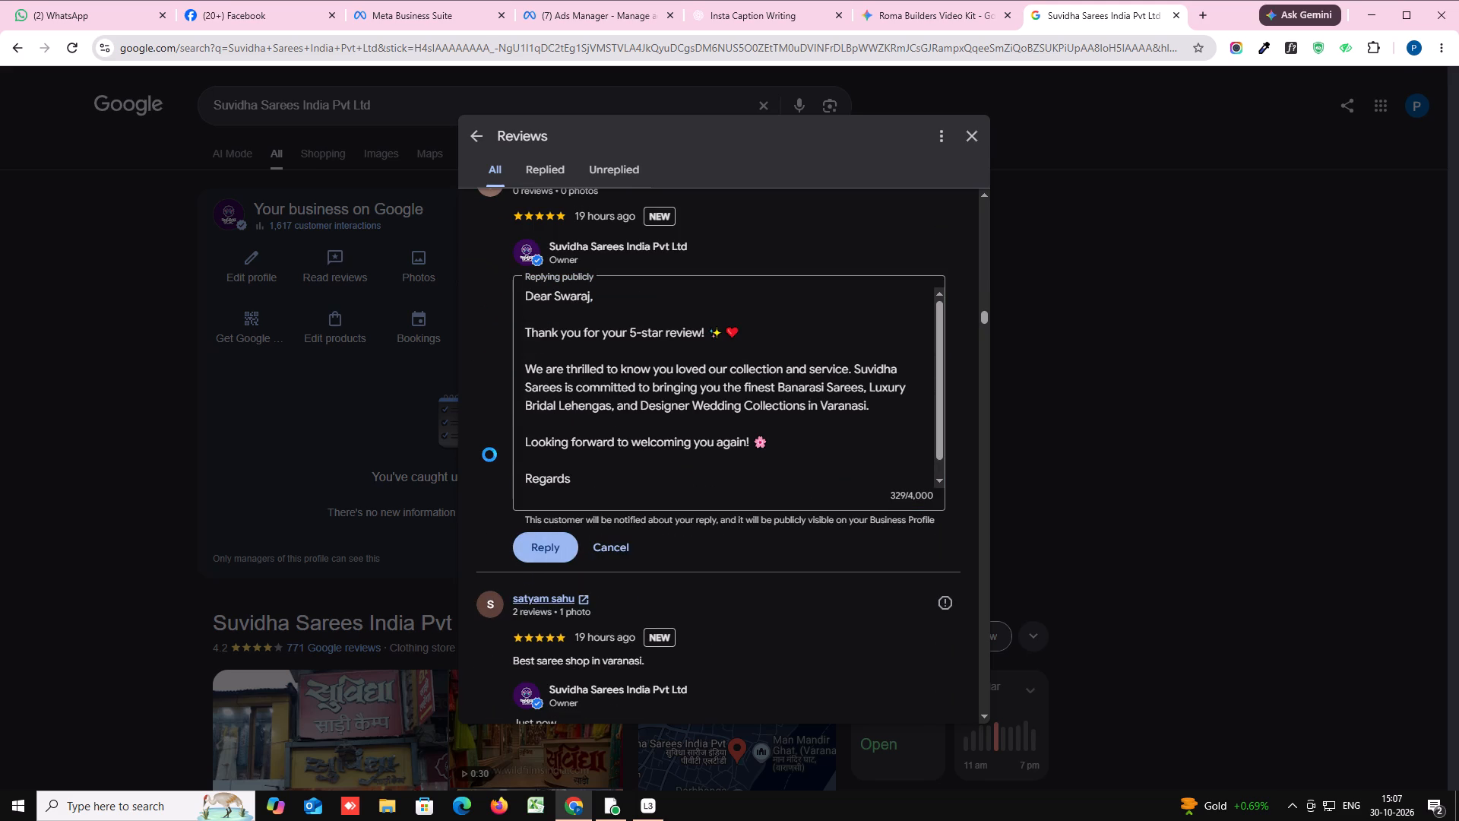
Start a public reply to Noojhat's text-free five-star review, directly above Swaraj's, and paste the copied thank-you text.
{"action": "scroll", "coordinate": [489, 455], "scroll_direction": "up", "scroll_amount": 3}
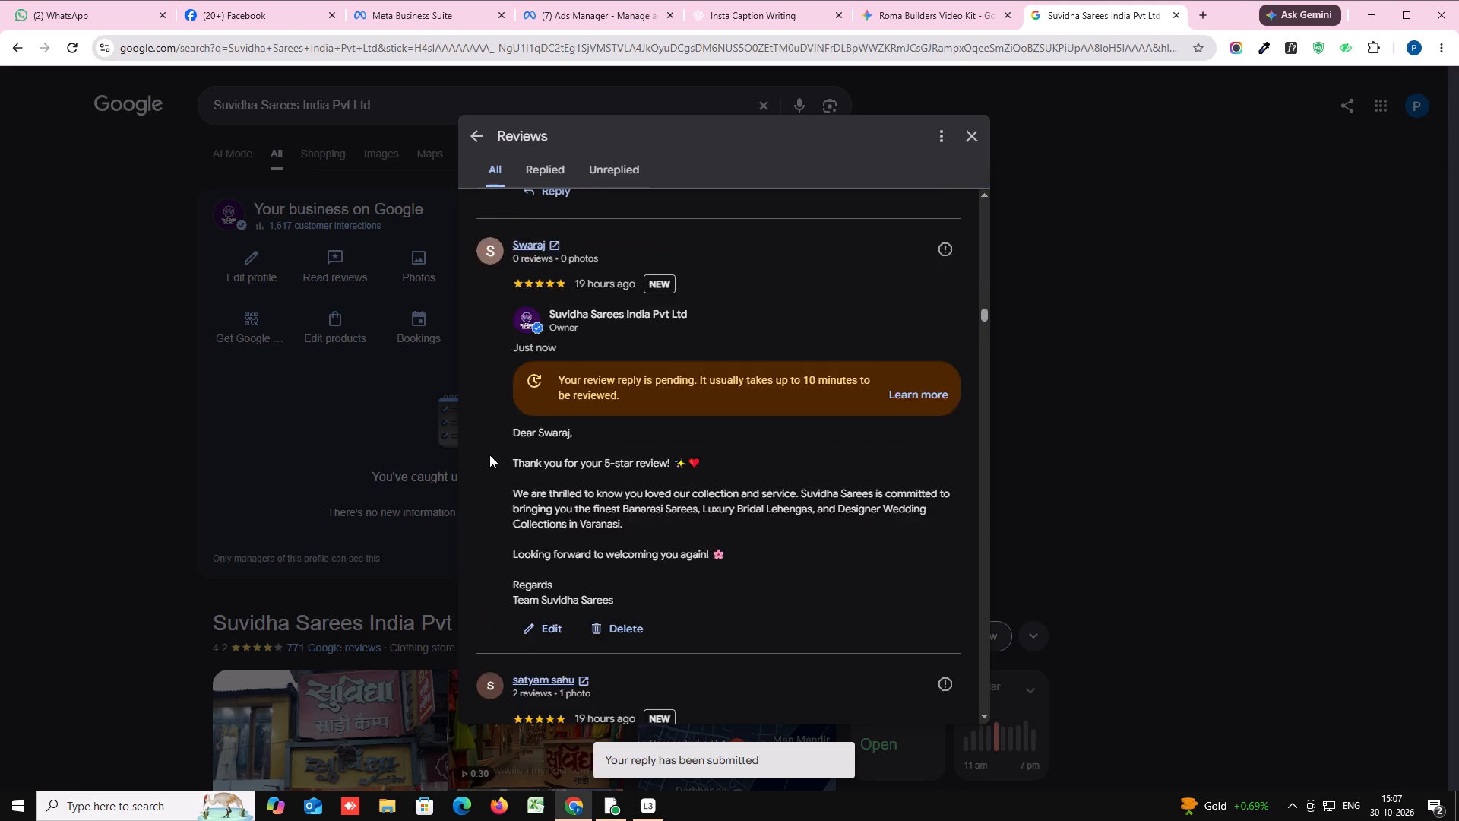
{"action": "scroll", "coordinate": [489, 455], "scroll_direction": "up", "scroll_amount": 2}
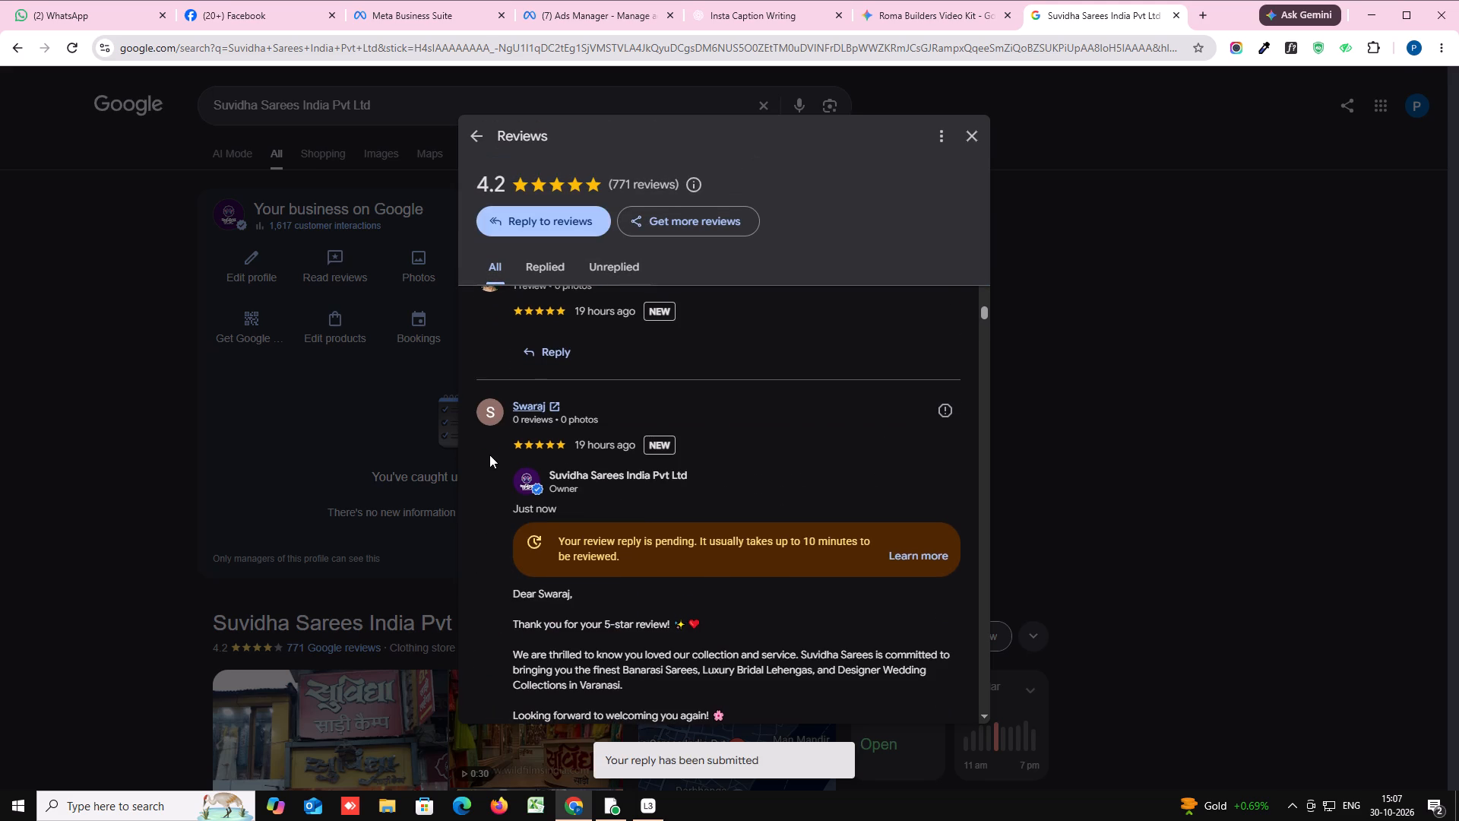
{"action": "left_click", "coordinate": [552, 498]}
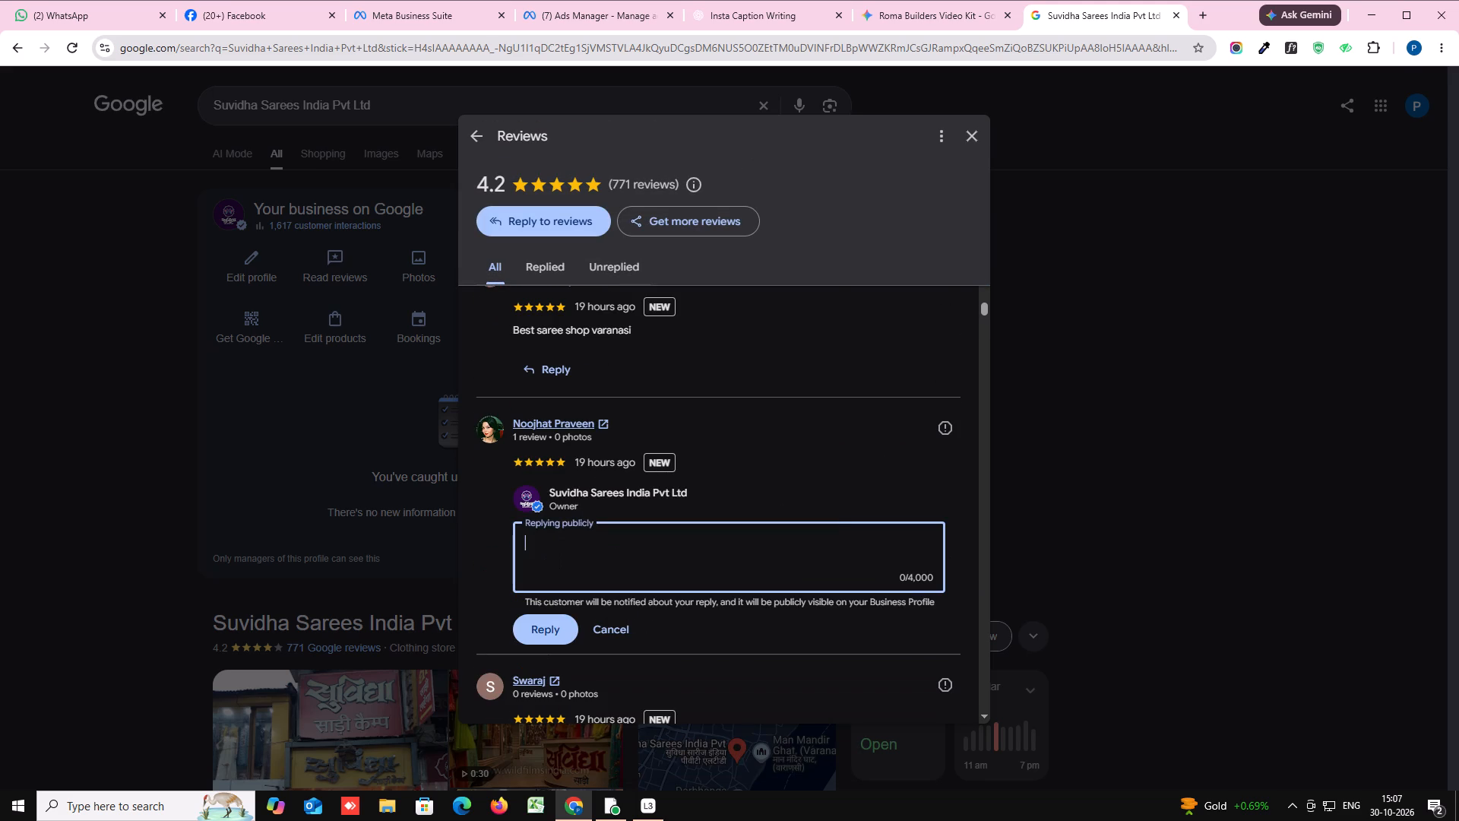
{"action": "right_click", "coordinate": [565, 544]}
{"action": "left_click", "coordinate": [622, 340]}
Change the greeting in the pasted reply to "Dear Noojhat," and submit the reply.
{"action": "scroll", "coordinate": [607, 556], "scroll_direction": "up", "scroll_amount": 3}
{"action": "left_click", "coordinate": [580, 528]}
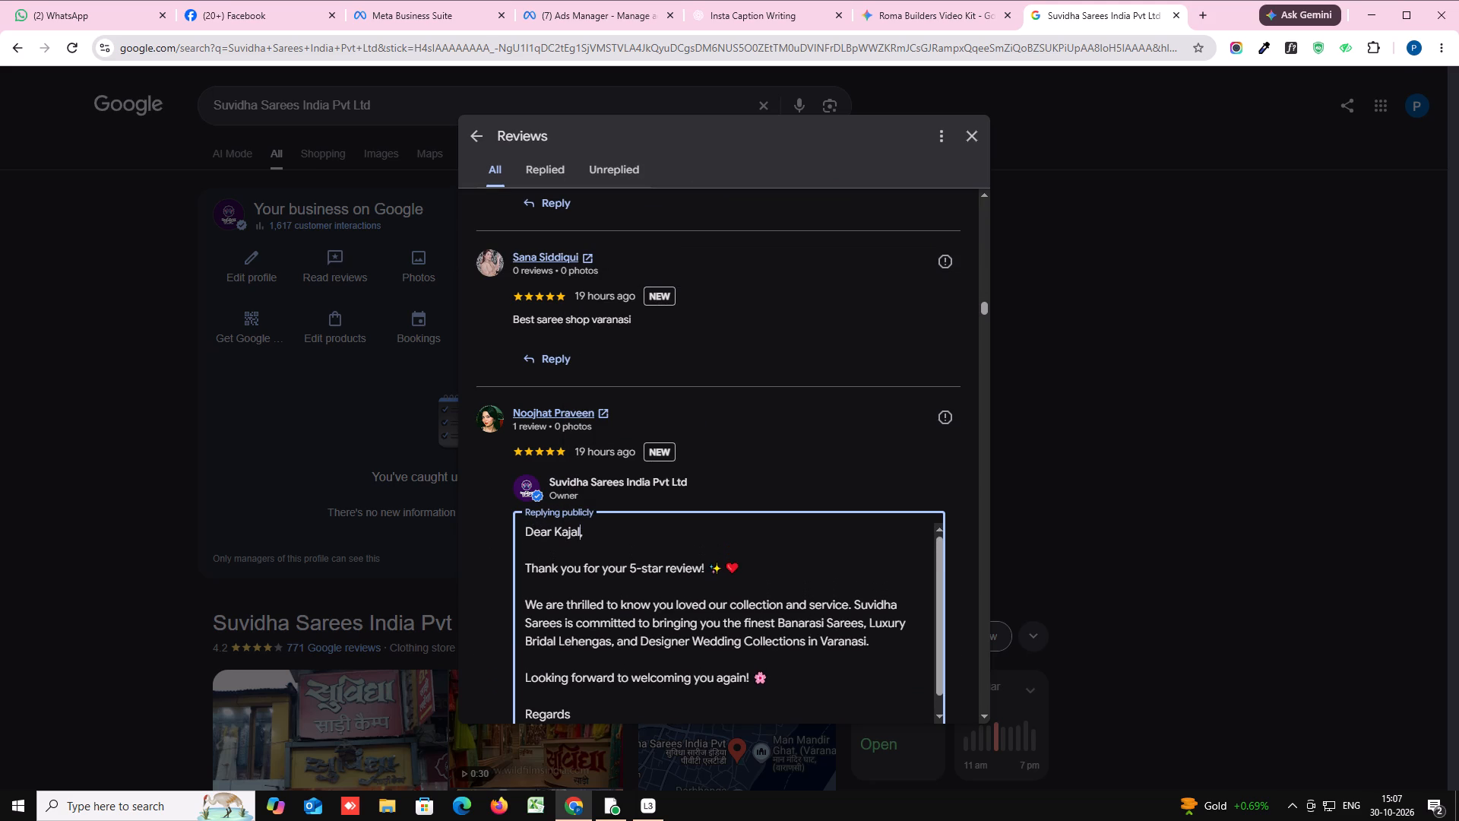
{"action": "key", "text": "BackSpace"}
{"action": "key", "text": "BackSpace"}
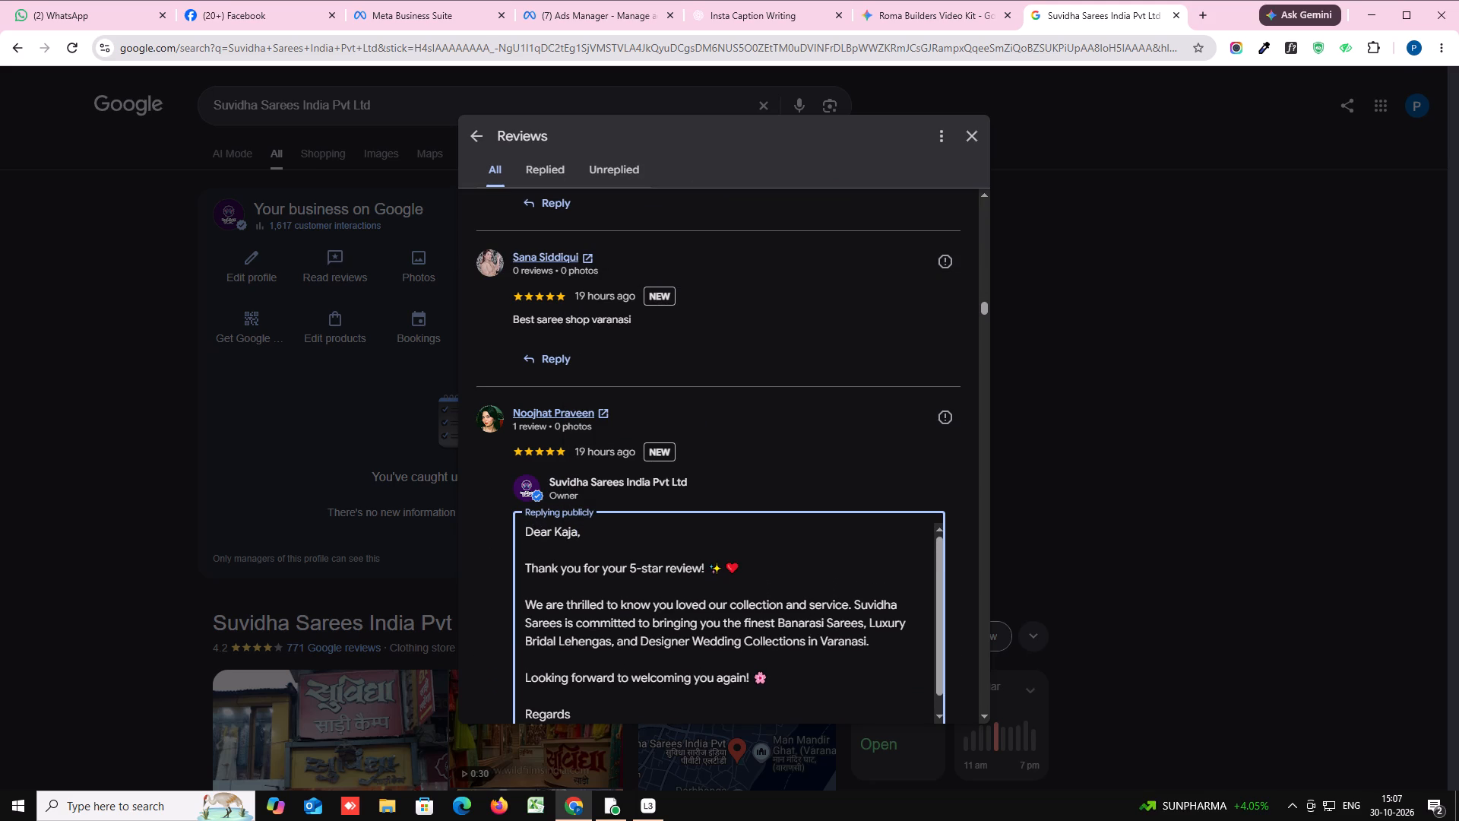
{"action": "key", "text": "BackSpace"}
{"action": "key", "text": "BackSpace"}
{"action": "key", "text": "BackSpace"}
{"action": "type", "text": "Noo"}
{"action": "type", "text": "jhat"}
{"action": "scroll", "coordinate": [501, 552], "scroll_direction": "down", "scroll_amount": 2}
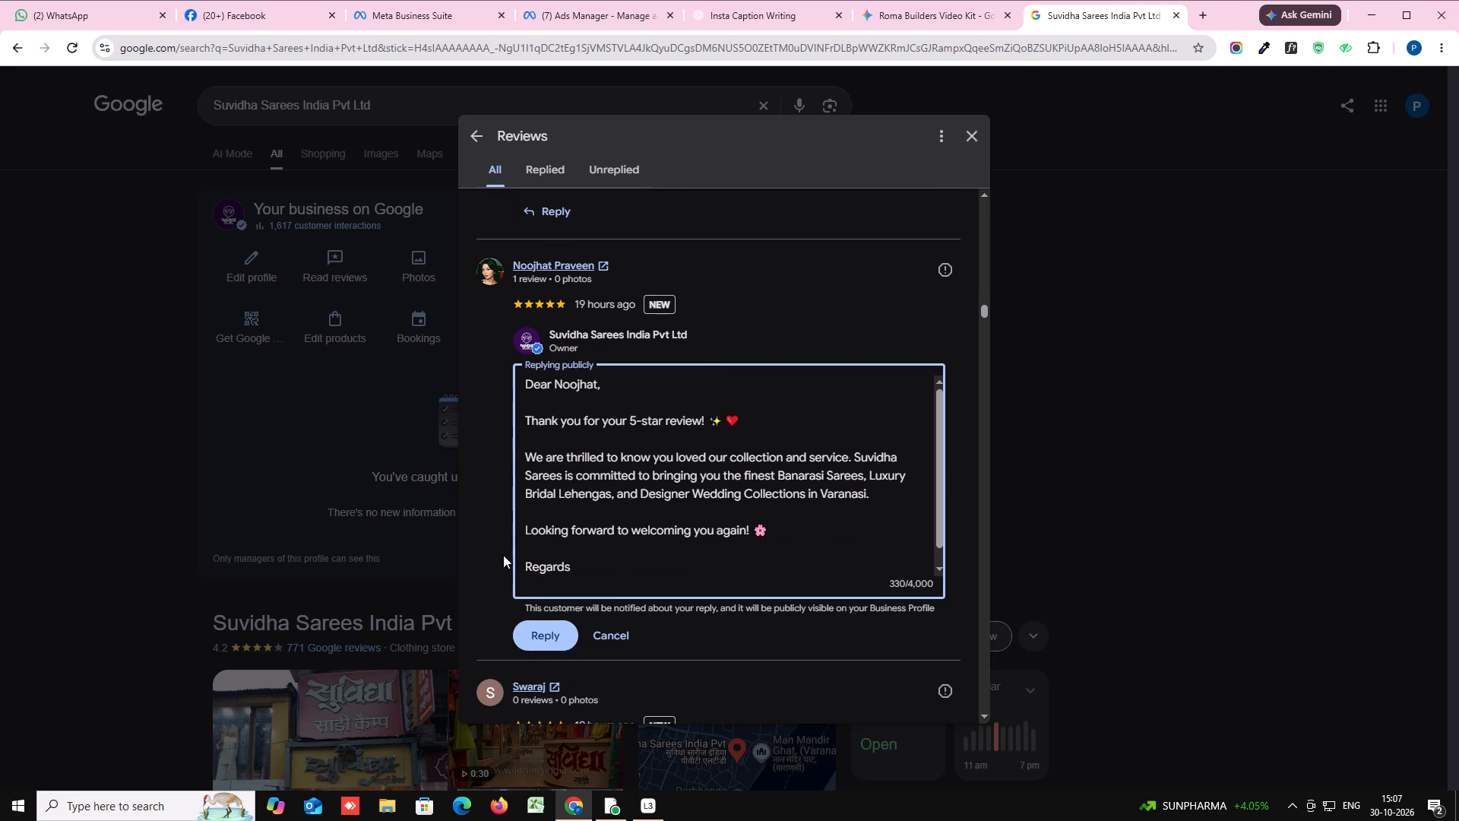
{"action": "left_click", "coordinate": [556, 629]}
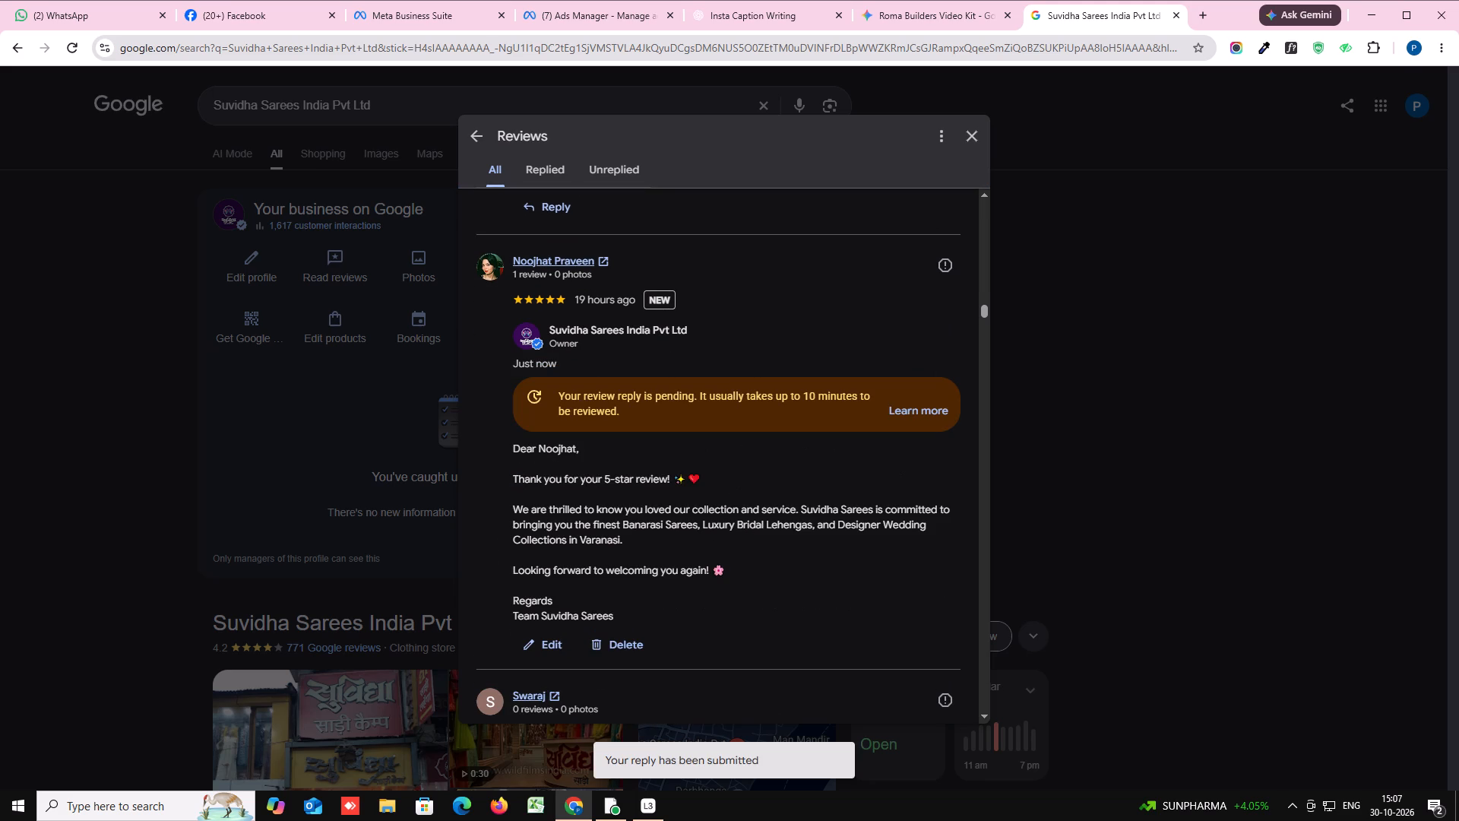
Start a public reply to Sana's "Best saree shop varanasi" review, directly above Noojhat's, and paste the copied thank-you text.
{"action": "scroll", "coordinate": [520, 480], "scroll_direction": "up", "scroll_amount": 3}
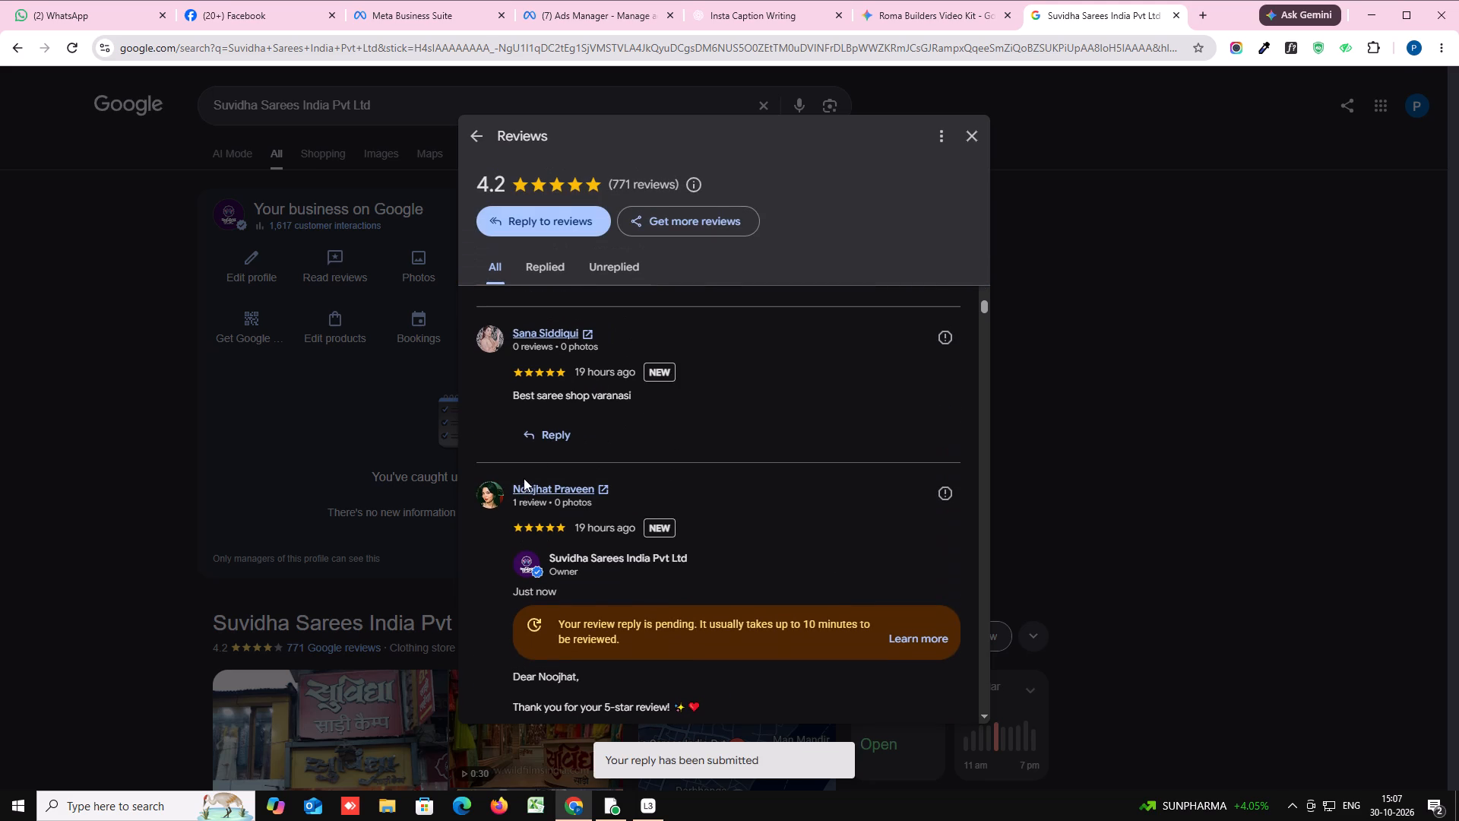
{"action": "left_click", "coordinate": [562, 429]}
{"action": "right_click", "coordinate": [576, 473]}
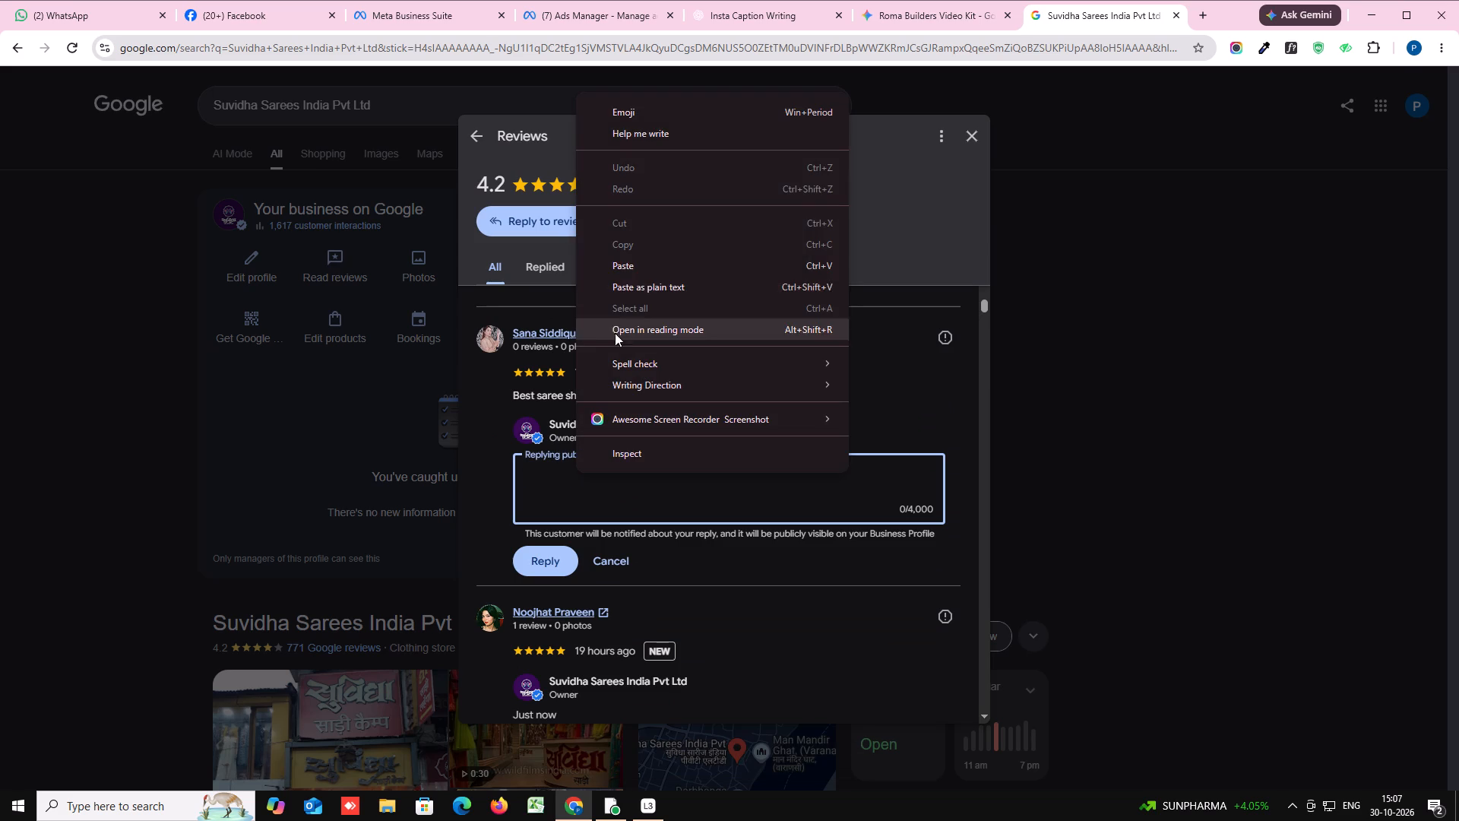
{"action": "left_click", "coordinate": [631, 272]}
Change the greeting in the pasted reply to "Dear Sana," and submit the reply.
{"action": "scroll", "coordinate": [596, 534], "scroll_direction": "up", "scroll_amount": 2}
{"action": "left_click", "coordinate": [579, 475]}
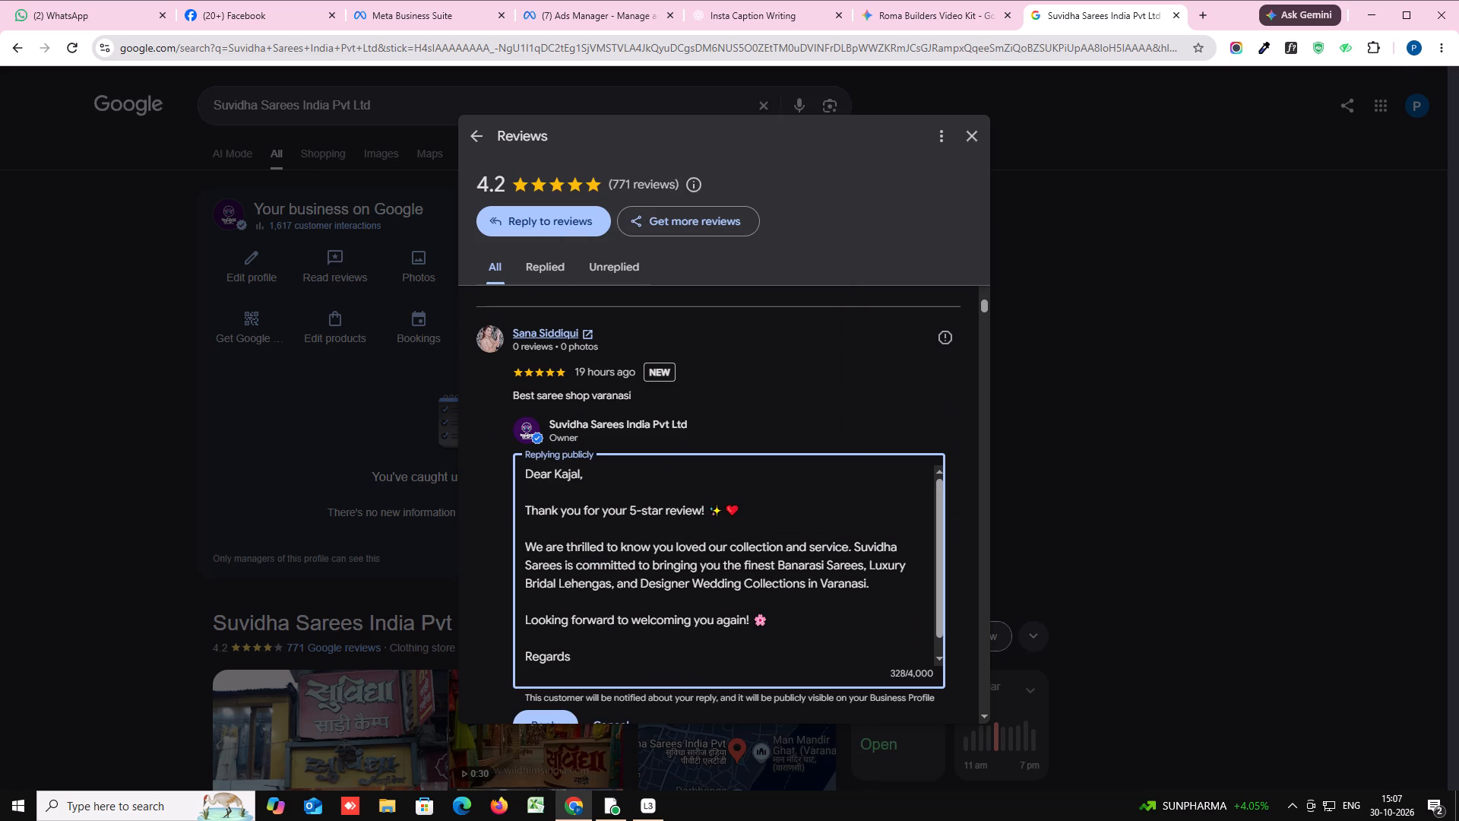
{"action": "key", "text": "BackSpace"}
{"action": "key", "text": "BackSpace"}
{"action": "key", "text": "BackSpace"}
{"action": "key", "text": "BackSpace"}
{"action": "key", "text": "BackSpace"}
{"action": "type", "text": "Sana"}
{"action": "scroll", "coordinate": [474, 493], "scroll_direction": "down", "scroll_amount": 1}
{"action": "left_click", "coordinate": [539, 645]}
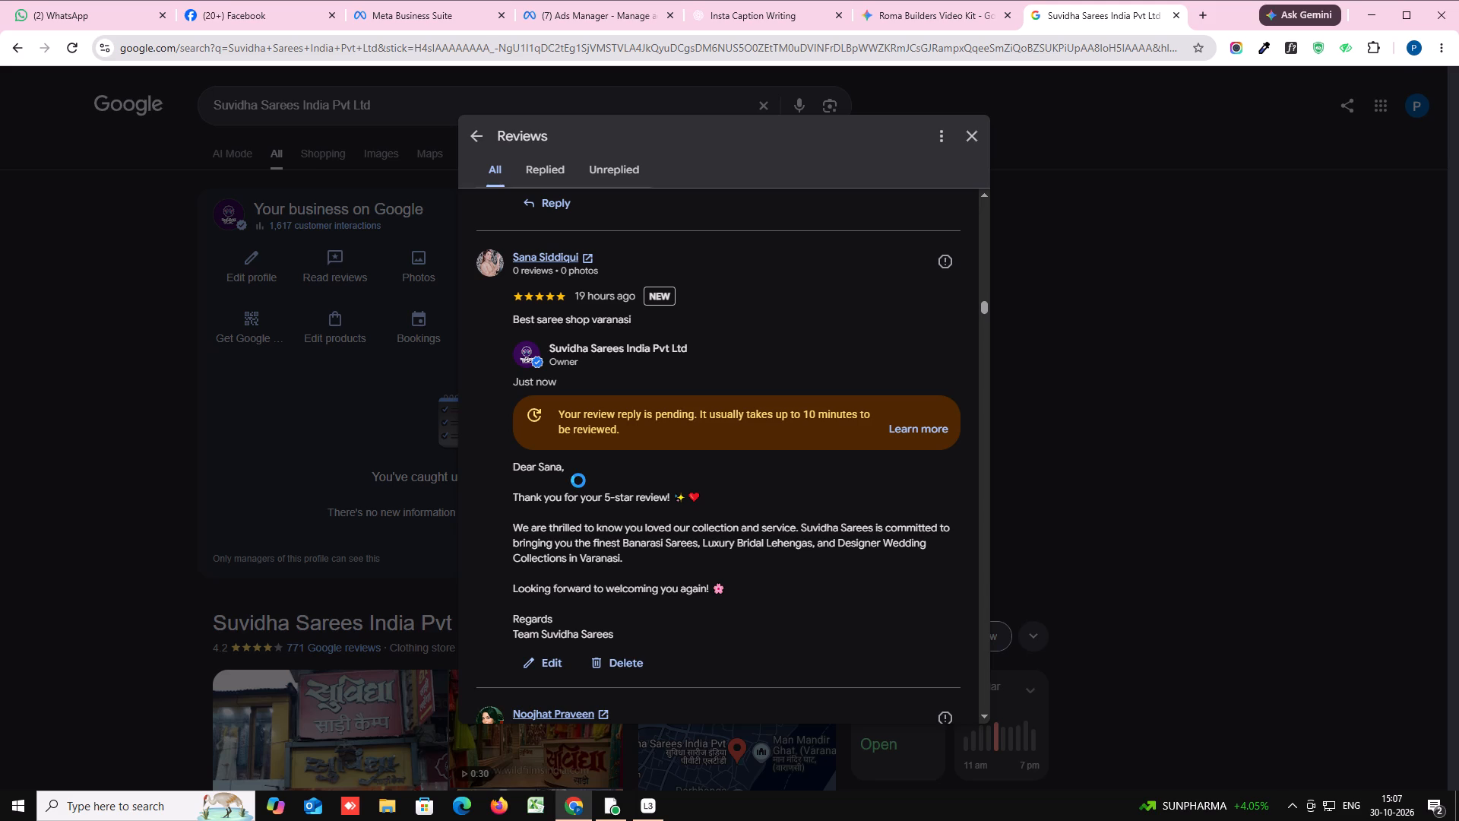
Start a public reply to Deepika's "Best saree shop in banaras" review, directly above Sana's, and paste the copied thank-you text.
{"action": "scroll", "coordinate": [578, 480], "scroll_direction": "up", "scroll_amount": 4}
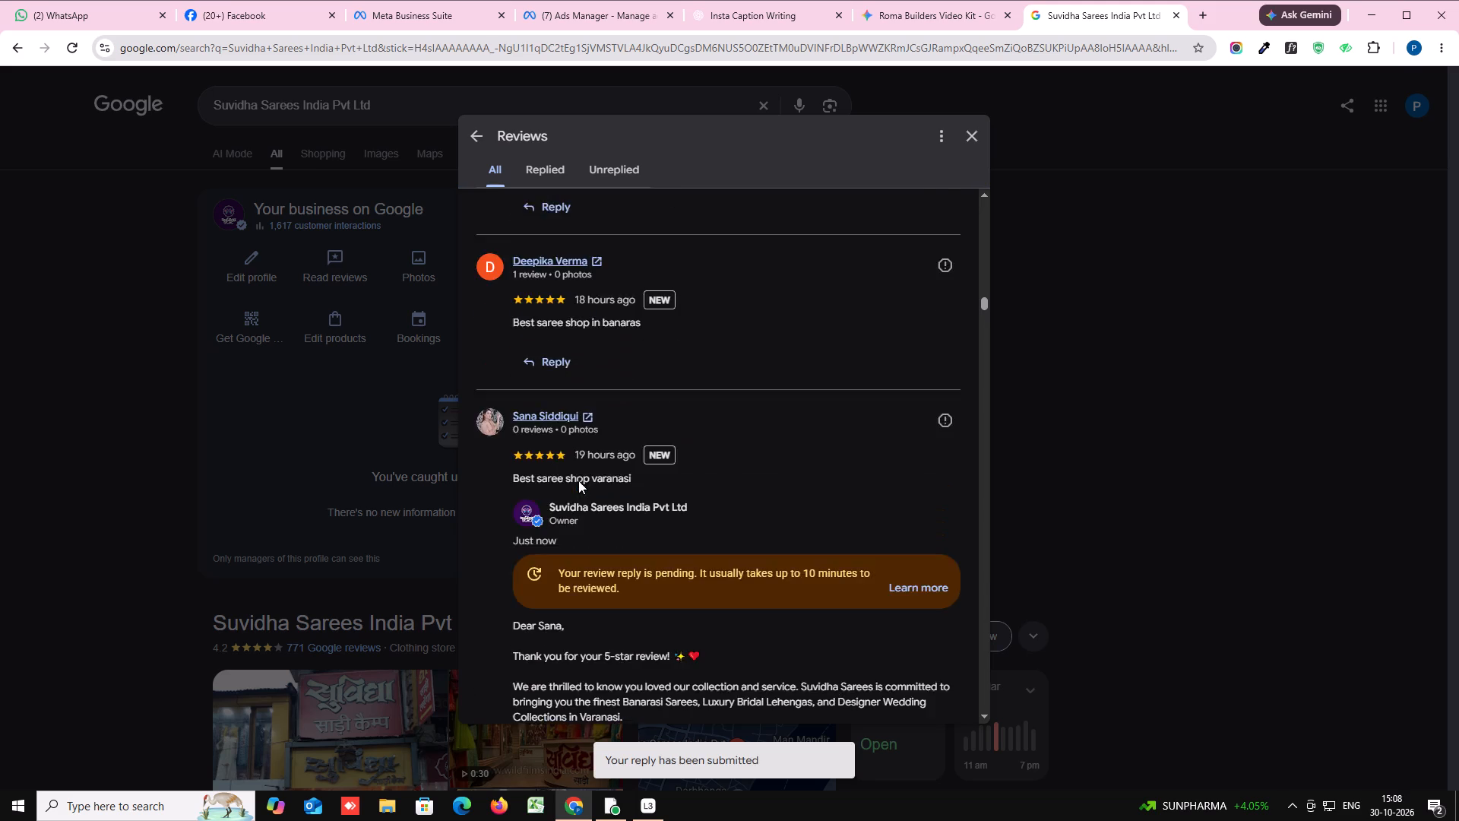
{"action": "left_click", "coordinate": [555, 428]}
{"action": "right_click", "coordinate": [567, 468]}
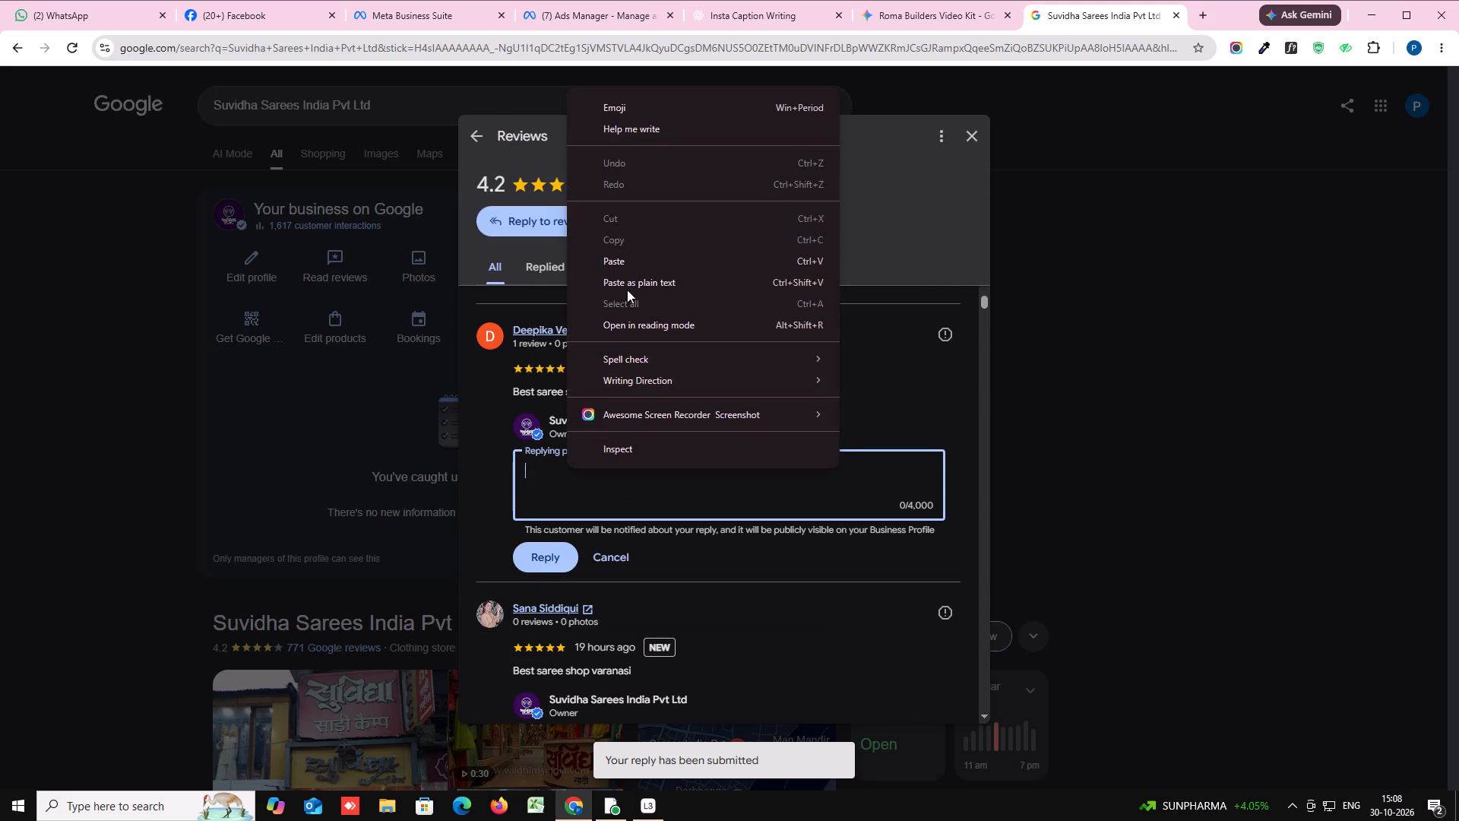
{"action": "left_click", "coordinate": [628, 256]}
Change the greeting in the pasted reply to "Dear Deepika," and submit the reply.
{"action": "scroll", "coordinate": [590, 521], "scroll_direction": "up", "scroll_amount": 3}
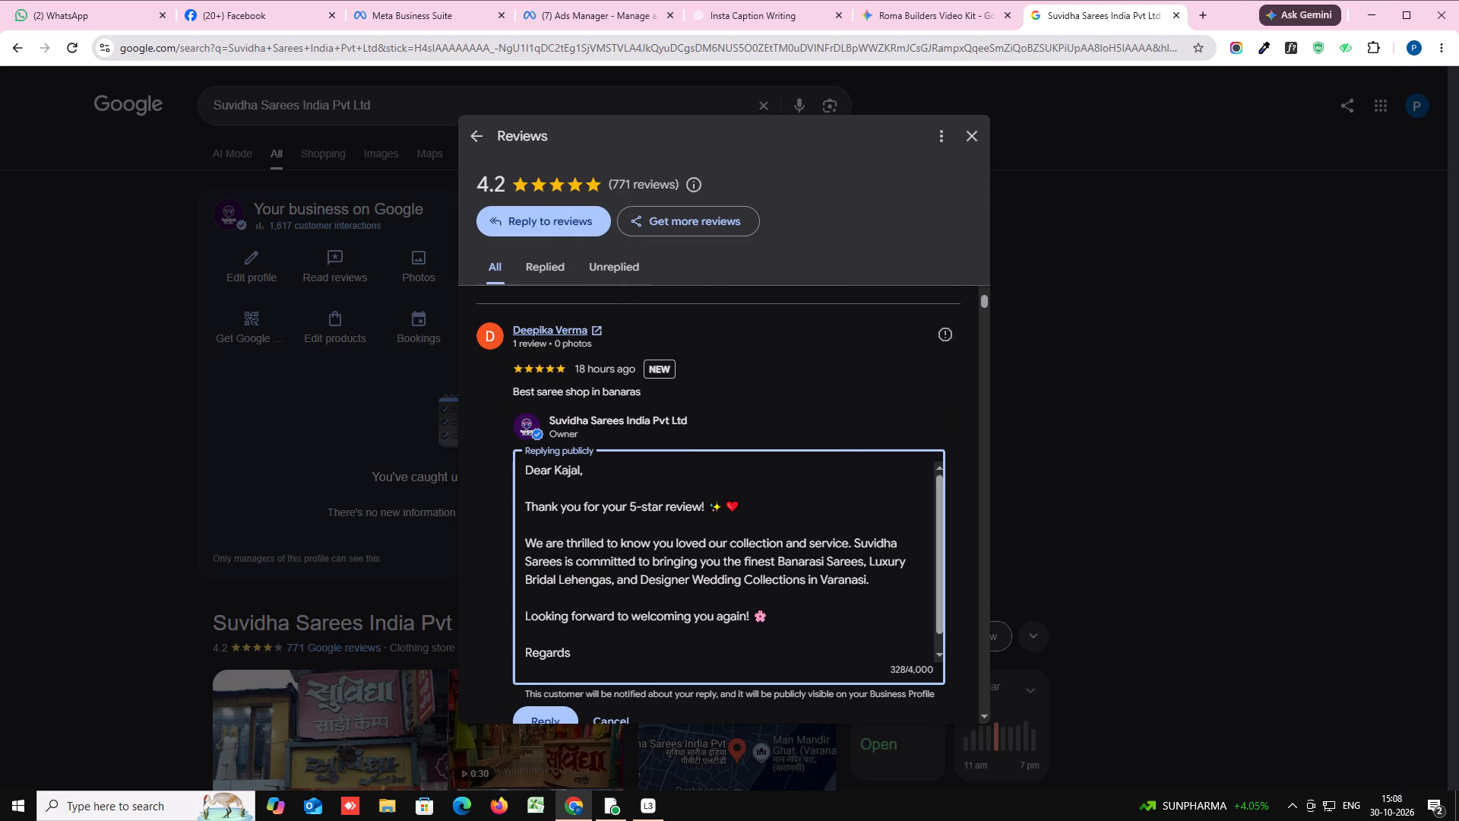
{"action": "left_click", "coordinate": [581, 465]}
{"action": "key", "text": "BackSpace"}
{"action": "key", "text": "BackSpace"}
{"action": "key", "text": "BackSpace"}
{"action": "key", "text": "BackSpace"}
{"action": "key", "text": "BackSpace"}
{"action": "type", "text": "Dee"}
{"action": "type", "text": "pika"}
{"action": "scroll", "coordinate": [486, 479], "scroll_direction": "down", "scroll_amount": 1}
{"action": "left_click", "coordinate": [543, 649]}
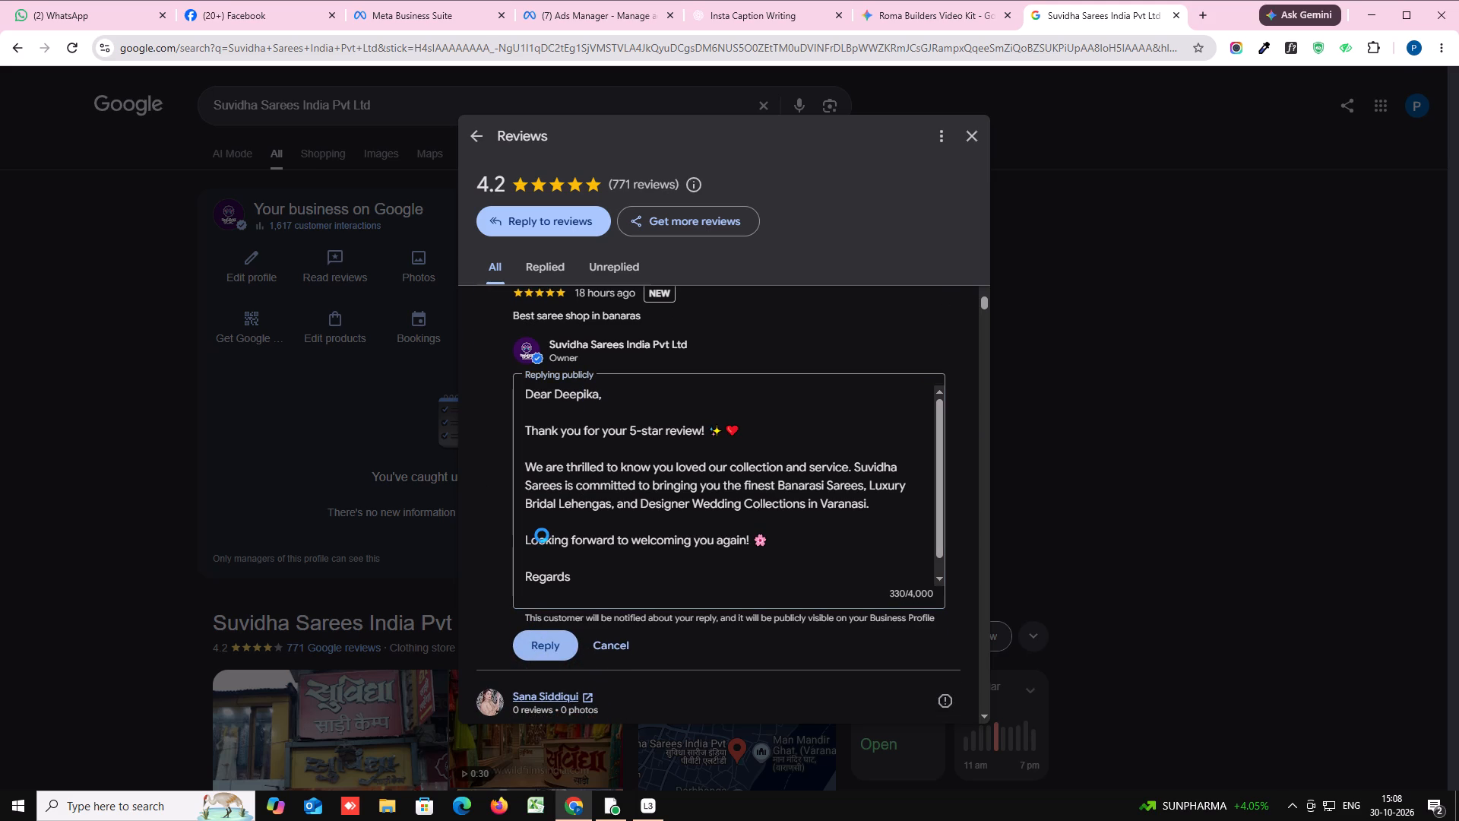
Start a public reply to Viraj's five-star review praising the collection and staff, directly above Deepika's, and paste the copied thank-you text.
{"action": "scroll", "coordinate": [542, 535], "scroll_direction": "up", "scroll_amount": 1}
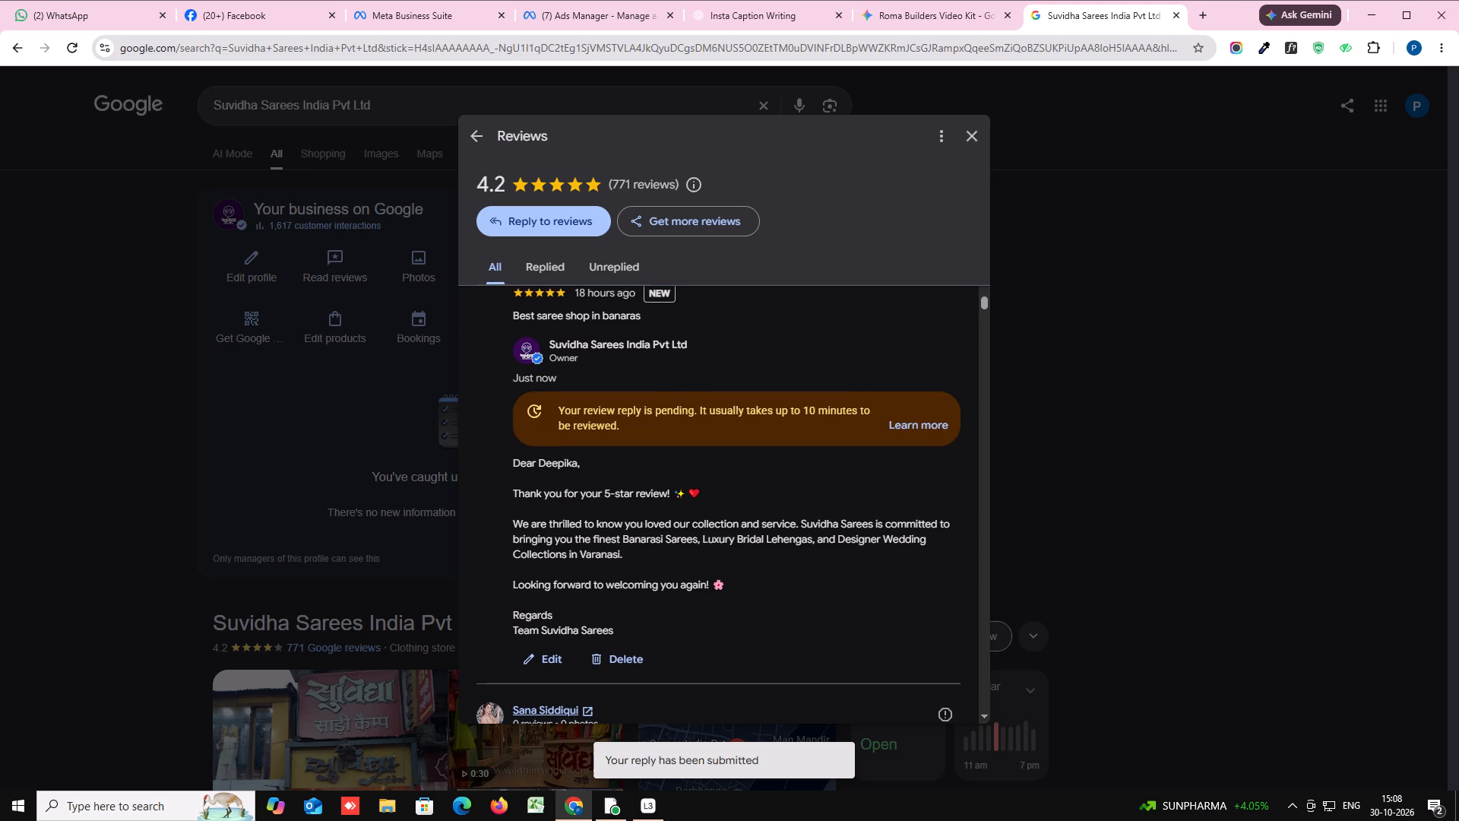
{"action": "scroll", "coordinate": [542, 535], "scroll_direction": "up", "scroll_amount": 4}
{"action": "left_click", "coordinate": [545, 509]}
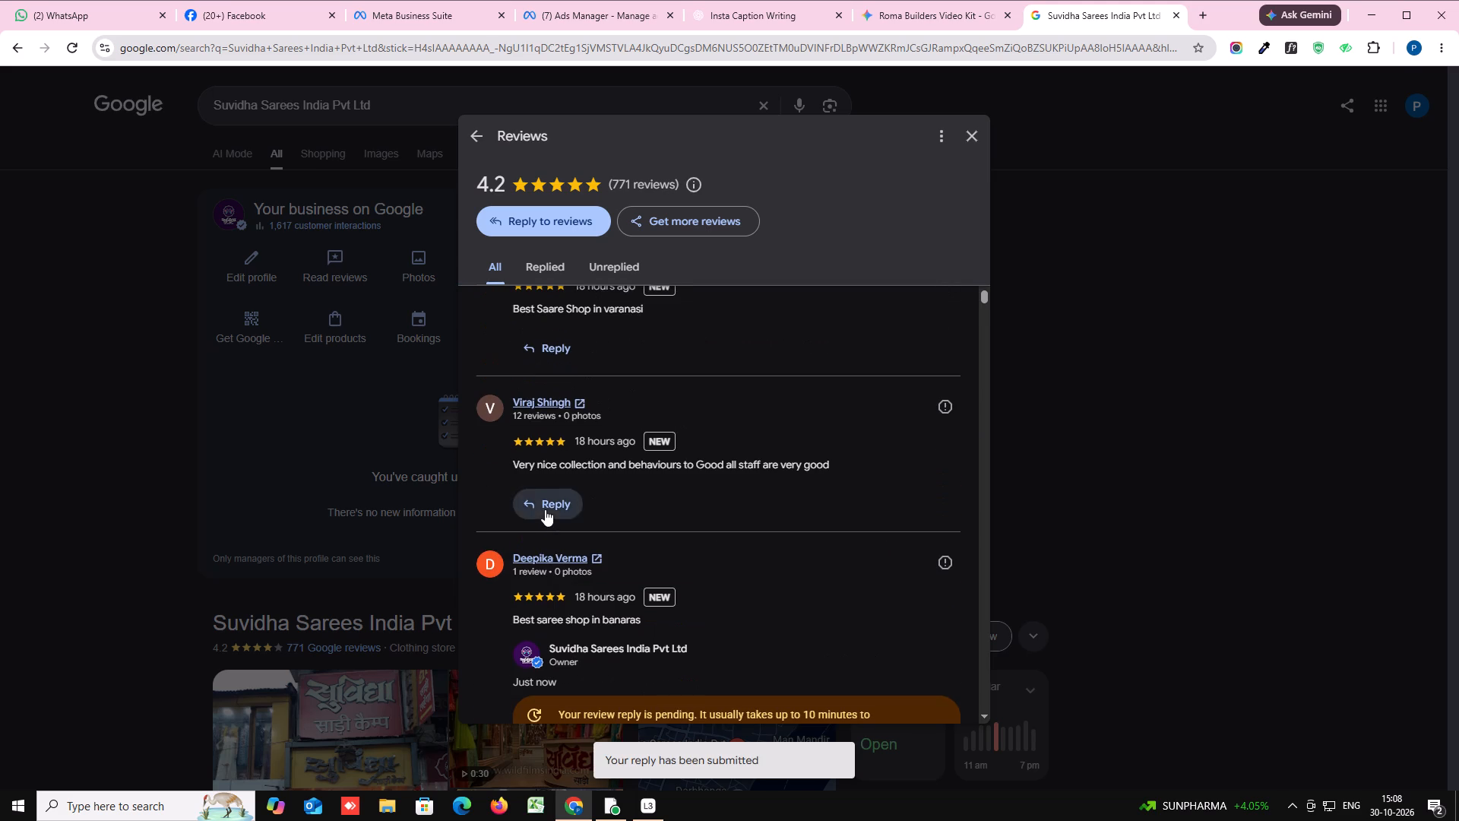
{"action": "right_click", "coordinate": [556, 543]}
{"action": "left_click", "coordinate": [619, 338]}
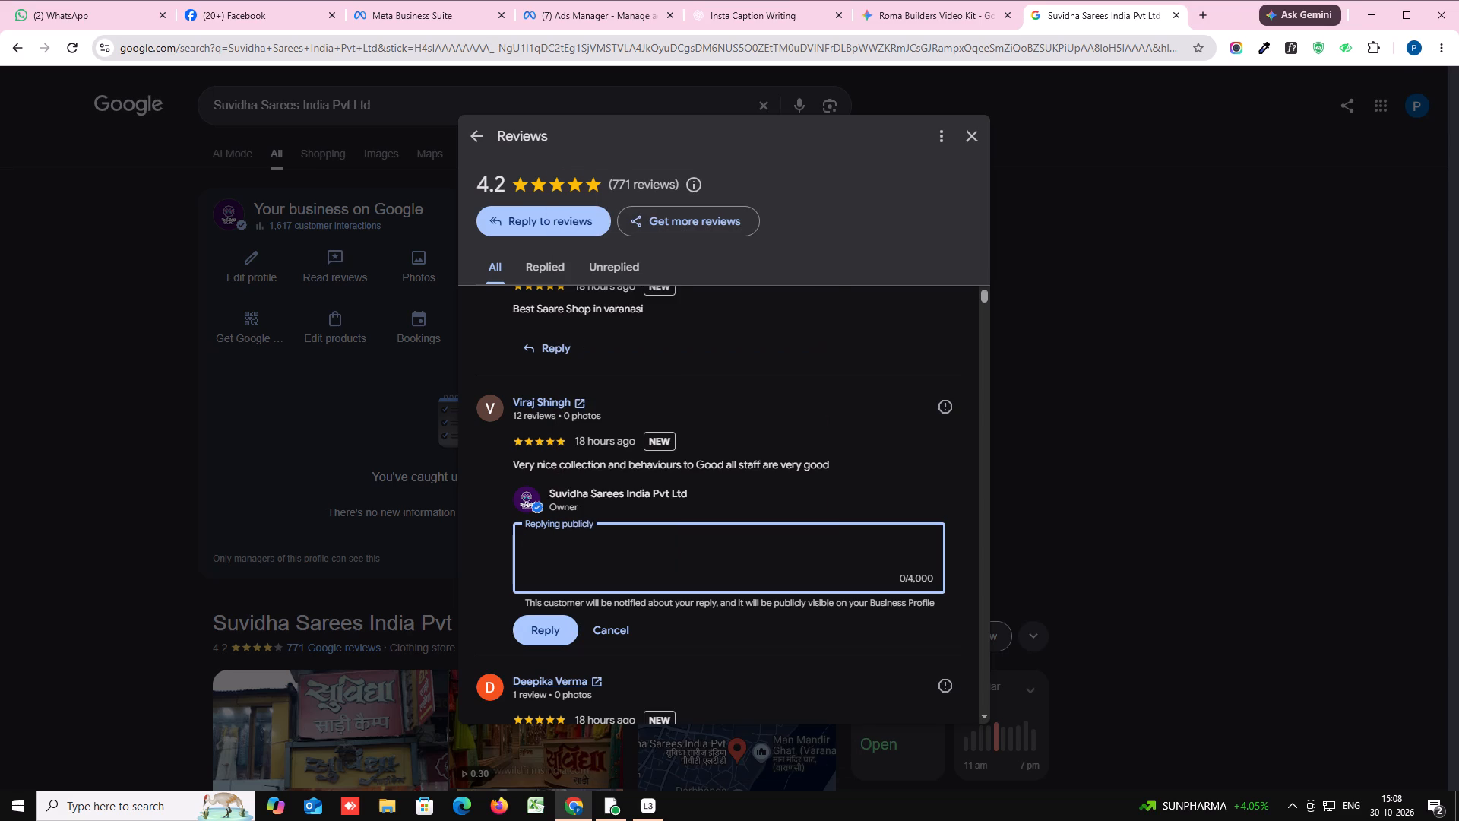
Change the greeting in the pasted reply to "Dear Viraj," and submit the reply.
{"action": "scroll", "coordinate": [596, 575], "scroll_direction": "up", "scroll_amount": 3}
{"action": "left_click", "coordinate": [579, 532]}
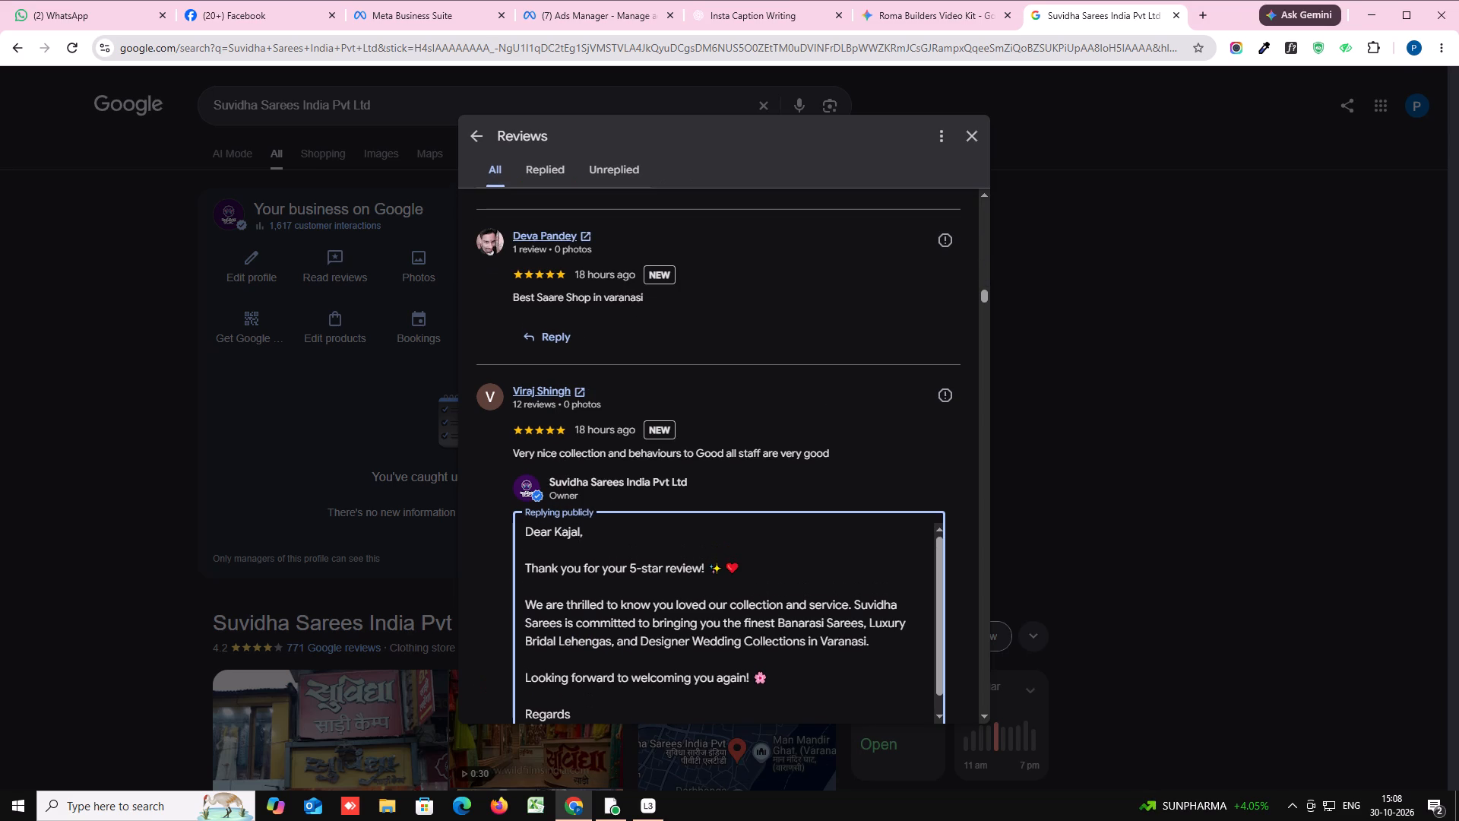
{"action": "key", "text": "BackSpace"}
{"action": "key", "text": "BackSpace"}
{"action": "key", "text": "BackSpace"}
{"action": "key", "text": "BackSpace"}
{"action": "key", "text": "BackSpace"}
{"action": "type", "text": "Viraj"}
{"action": "scroll", "coordinate": [493, 531], "scroll_direction": "down", "scroll_amount": 3}
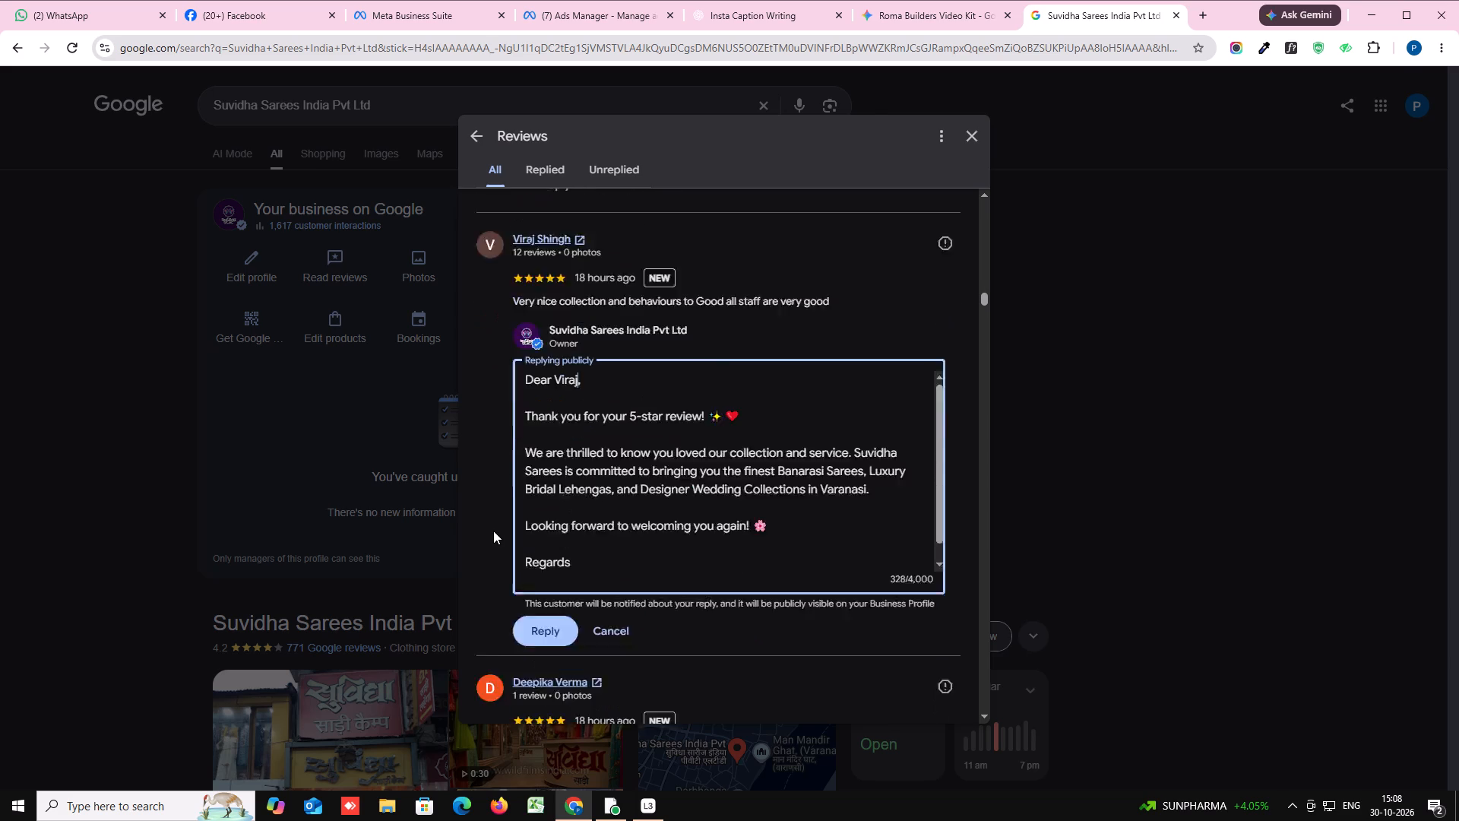
{"action": "left_click", "coordinate": [536, 549]}
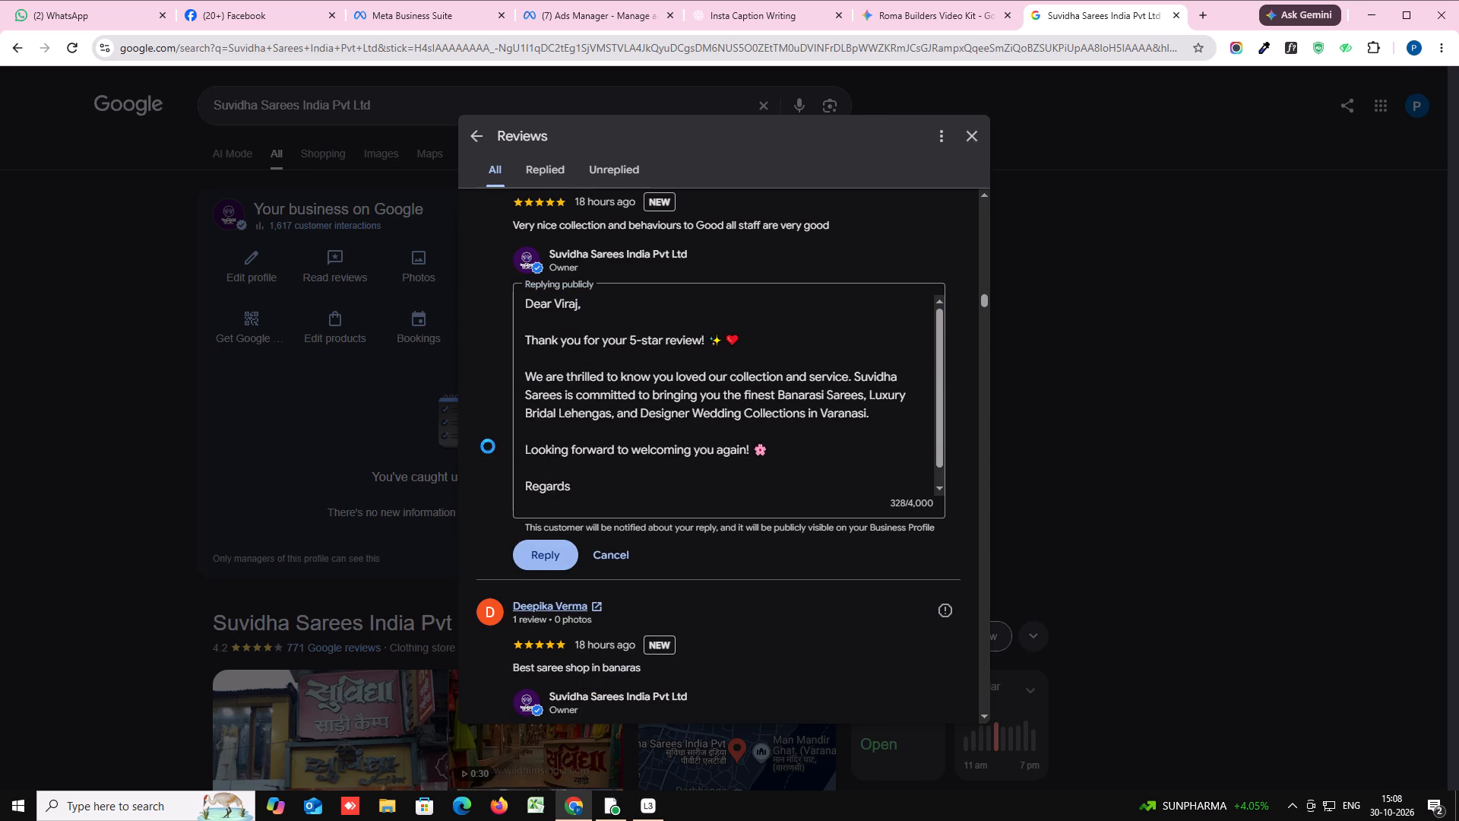
Start a public reply to Deva's "Best Saare Shop in varanasi" review, directly above Viraj's, and paste the copied thank-you text.
{"action": "scroll", "coordinate": [501, 423], "scroll_direction": "up", "scroll_amount": 2}
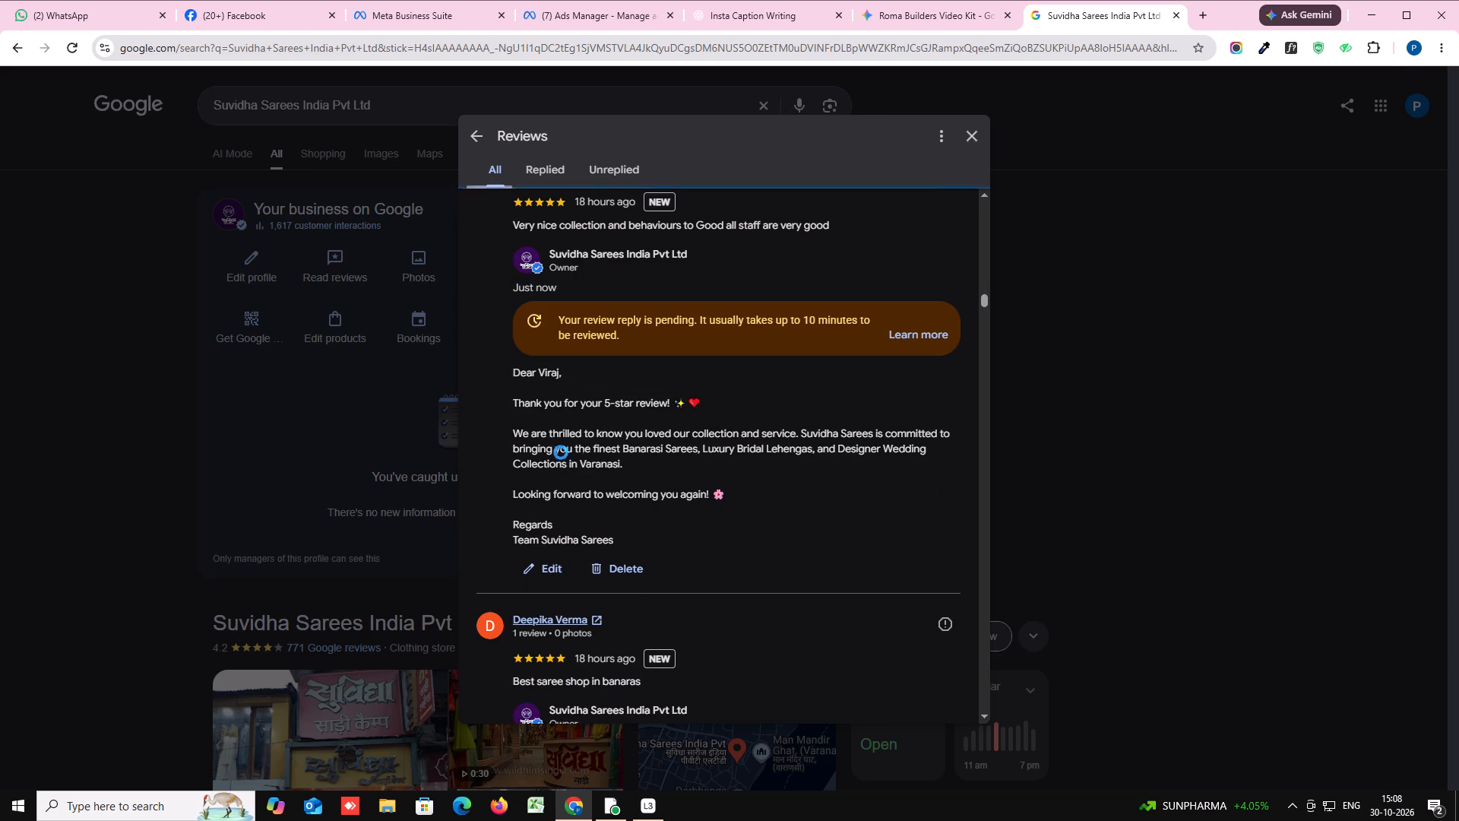
{"action": "scroll", "coordinate": [579, 440], "scroll_direction": "up", "scroll_amount": 5}
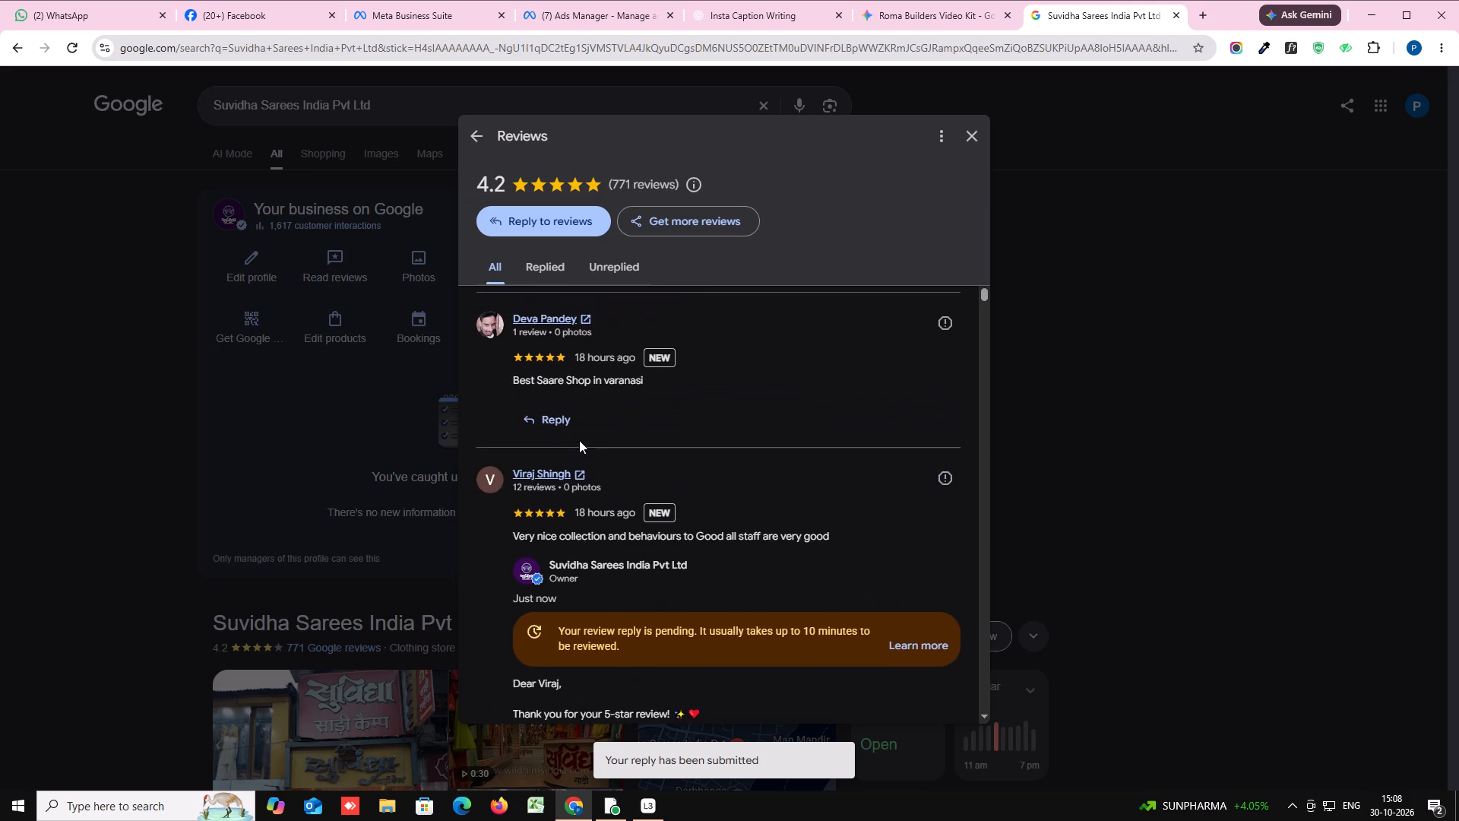
{"action": "left_click", "coordinate": [563, 486]}
{"action": "right_click", "coordinate": [571, 531]}
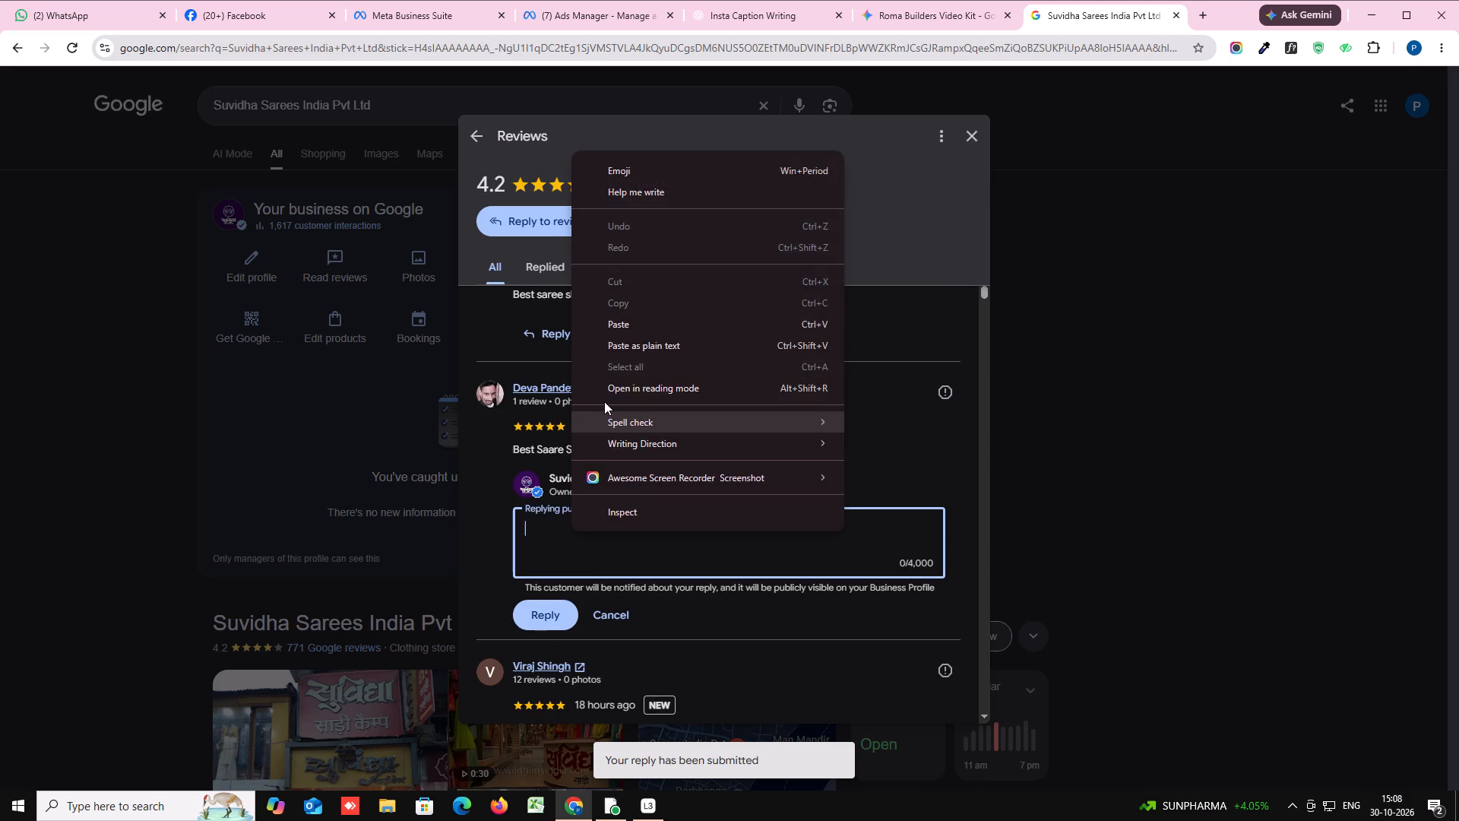
{"action": "left_click", "coordinate": [622, 322]}
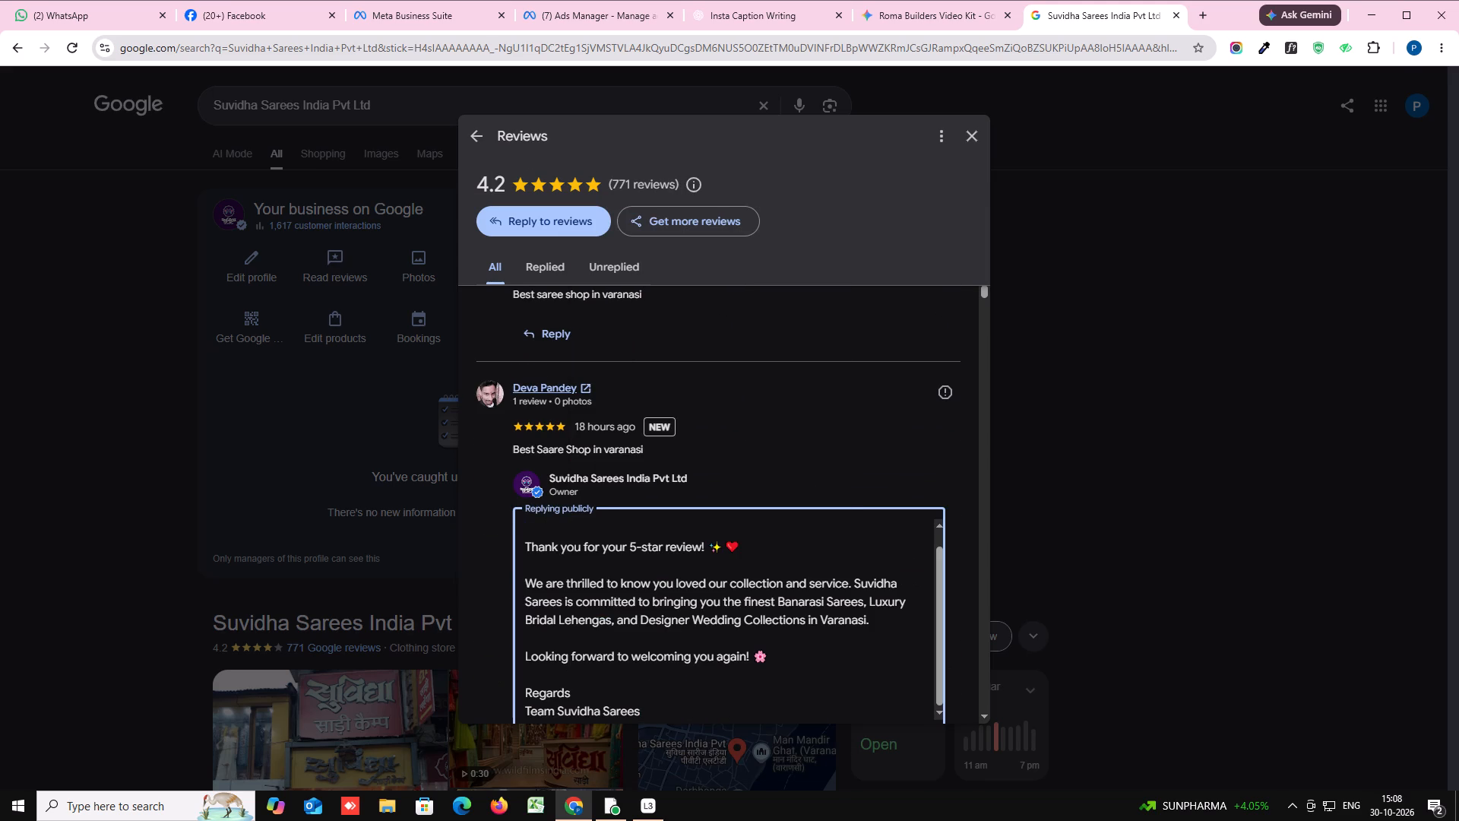
Change the greeting in the pasted reply to "Dear Deva," and submit the reply.
{"action": "scroll", "coordinate": [602, 574], "scroll_direction": "up", "scroll_amount": 3}
{"action": "left_click", "coordinate": [580, 529]}
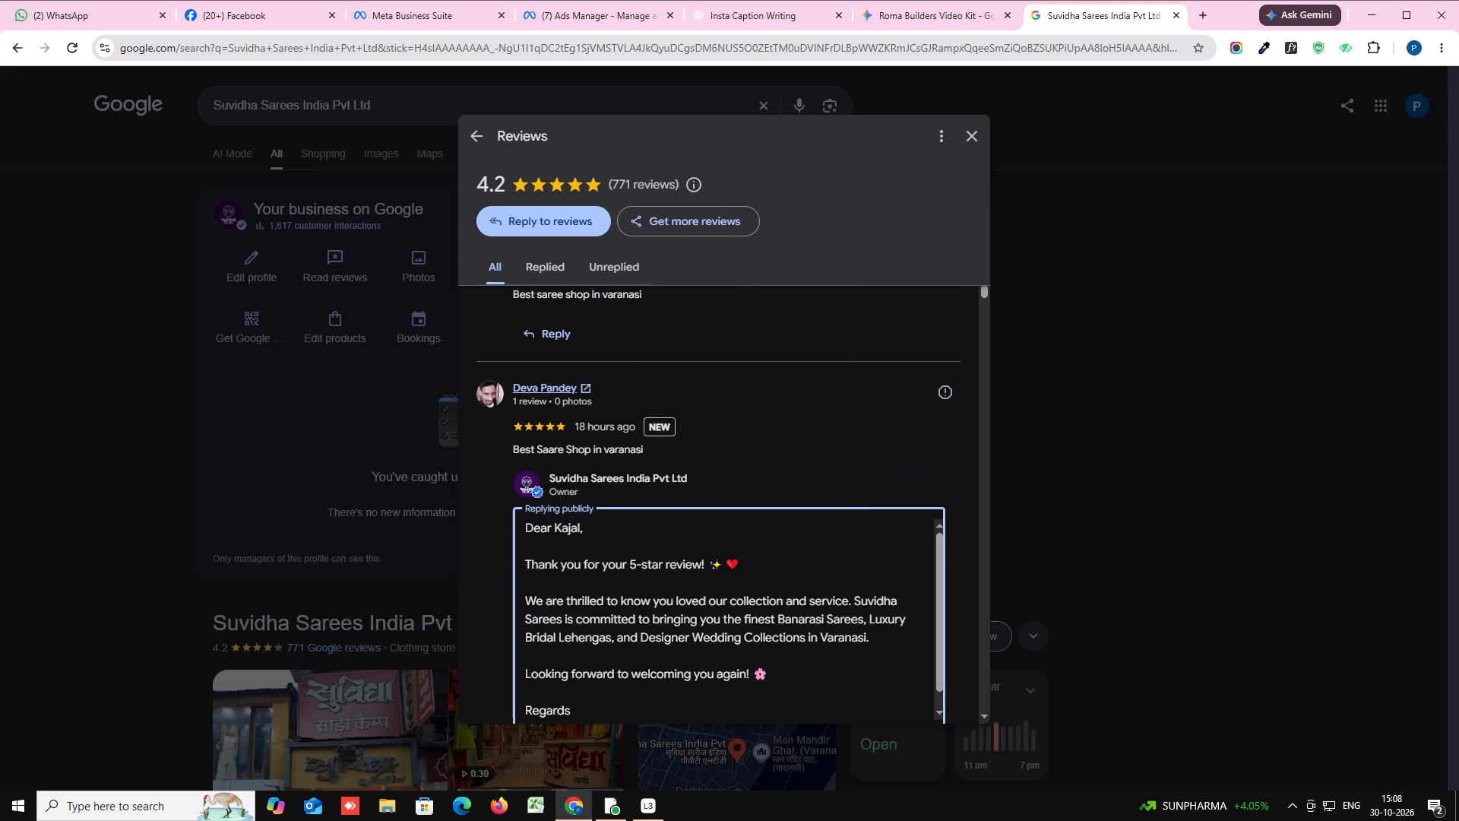
{"action": "key", "text": "BackSpace"}
{"action": "key", "text": "BackSpace"}
{"action": "key", "text": "BackSpace"}
{"action": "key", "text": "BackSpace"}
{"action": "key", "text": "BackSpace"}
{"action": "type", "text": "Deva"}
{"action": "scroll", "coordinate": [485, 520], "scroll_direction": "down", "scroll_amount": 3}
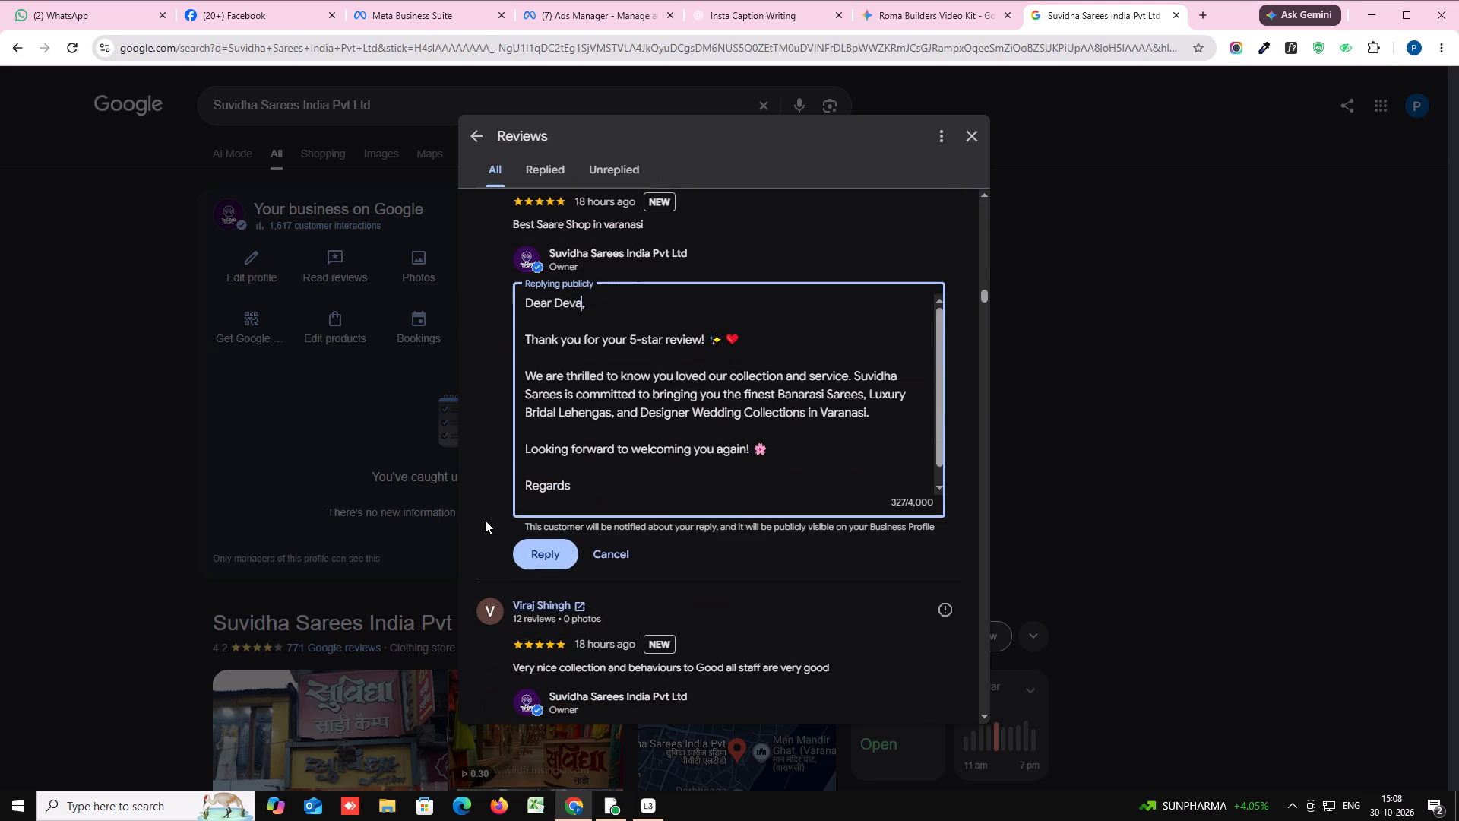
{"action": "left_click", "coordinate": [545, 550]}
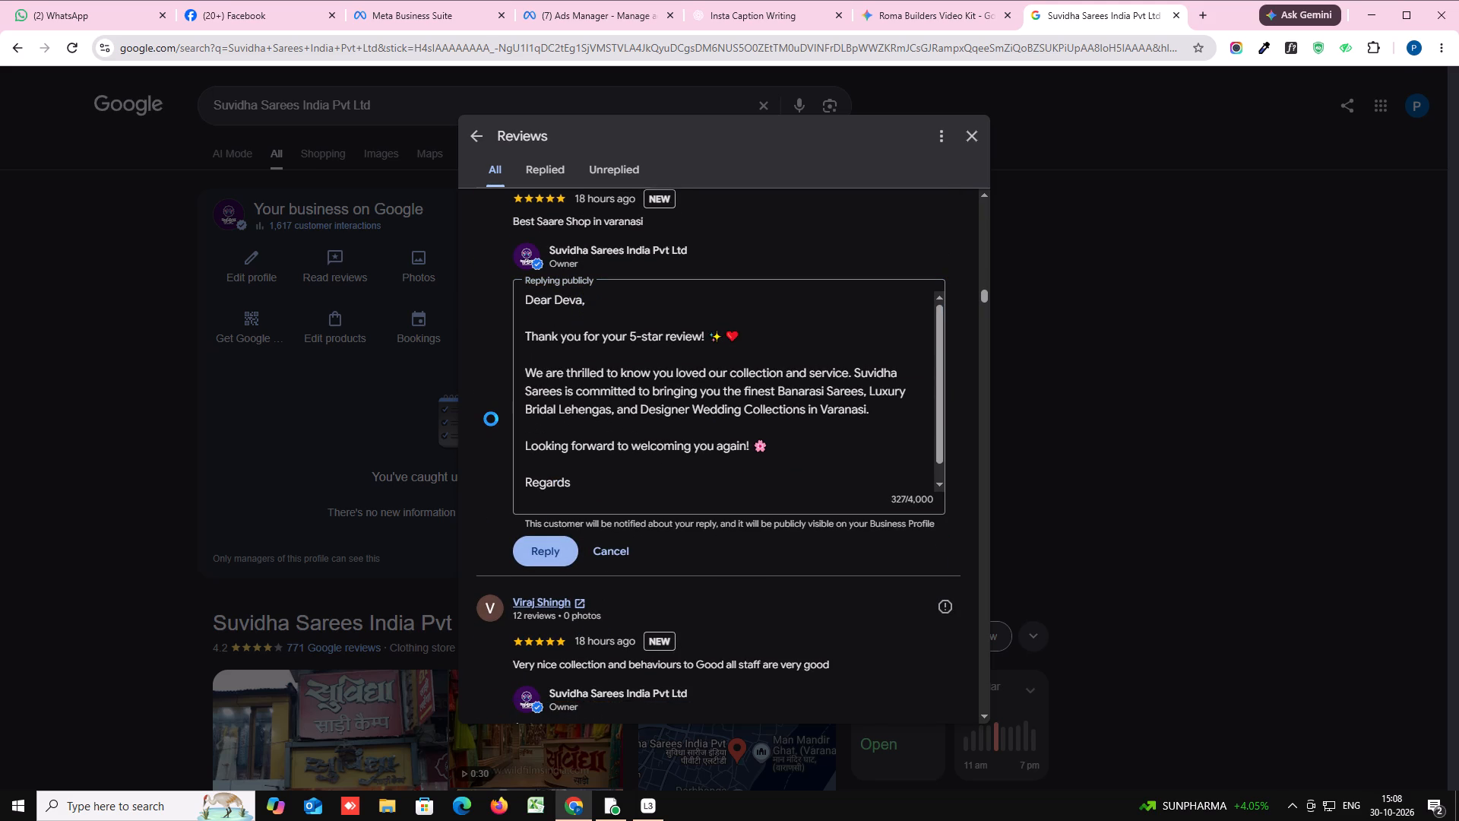
Start a public reply to Ayush's "Best saree shop in varanasi" review, directly above Deva's, and paste the copied thank-you text.
{"action": "scroll", "coordinate": [491, 419], "scroll_direction": "up", "scroll_amount": 2}
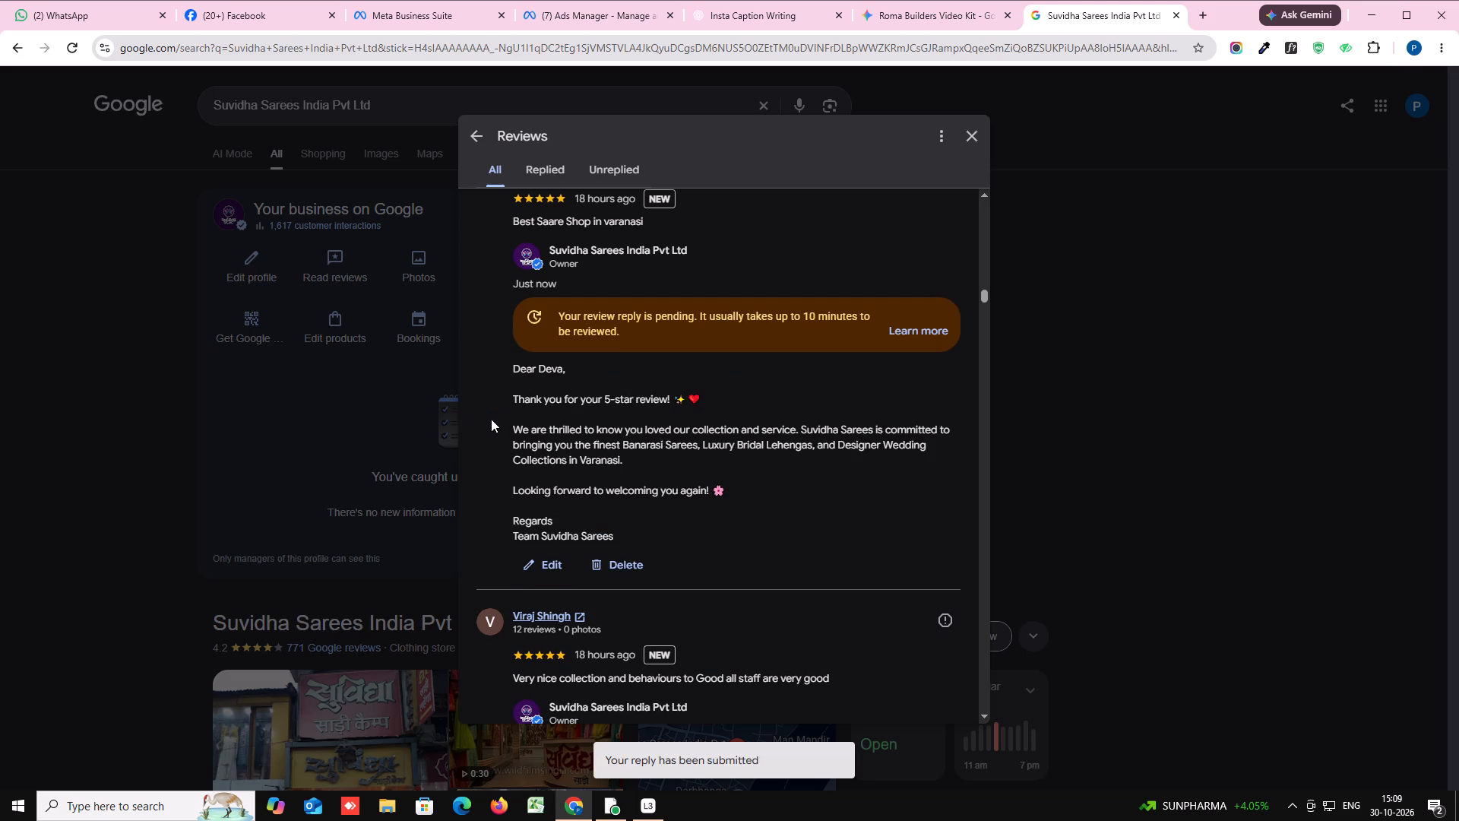
{"action": "scroll", "coordinate": [491, 419], "scroll_direction": "up", "scroll_amount": 5}
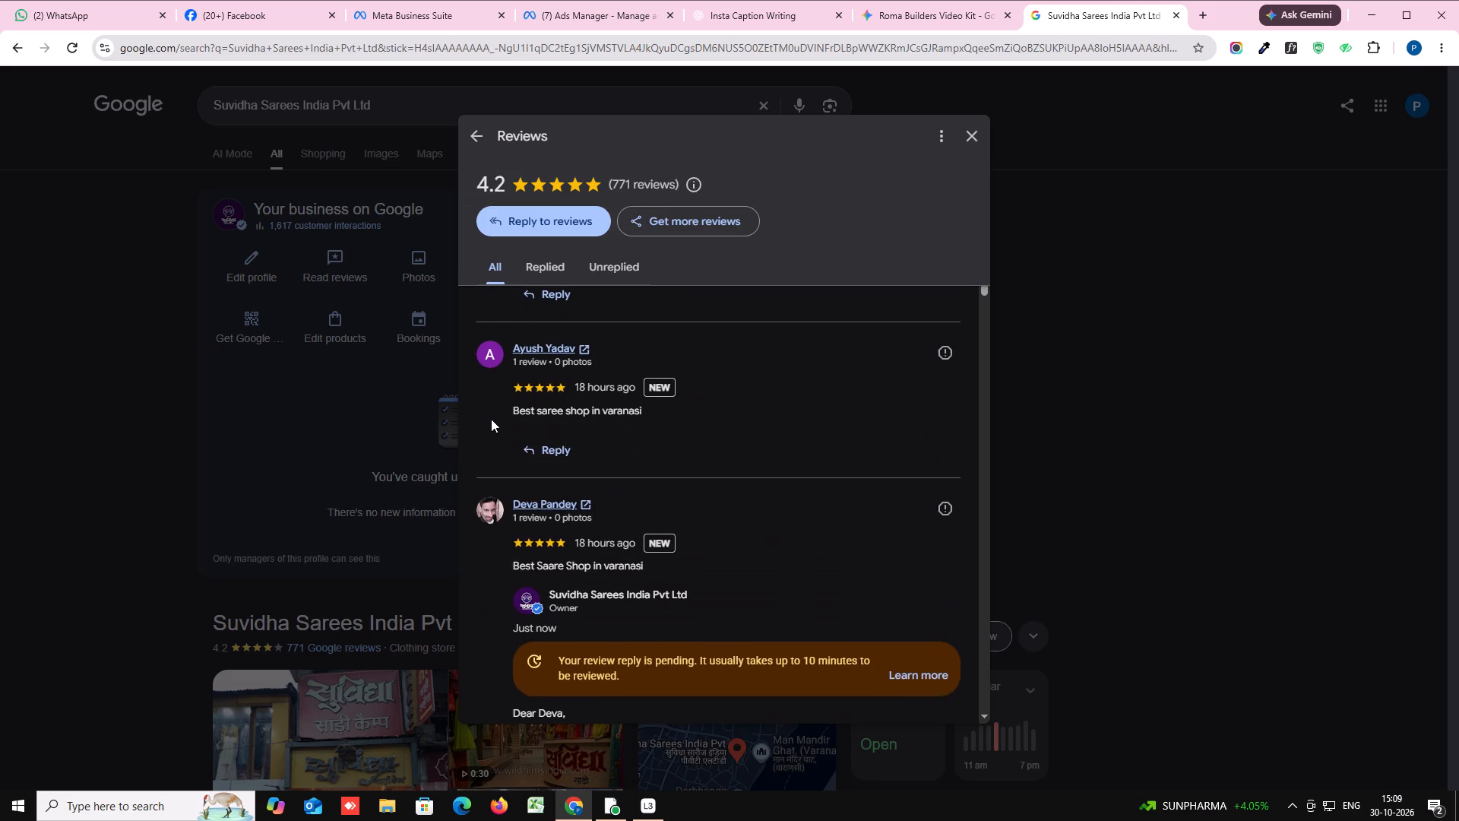
{"action": "left_click", "coordinate": [545, 483]}
{"action": "right_click", "coordinate": [574, 533]}
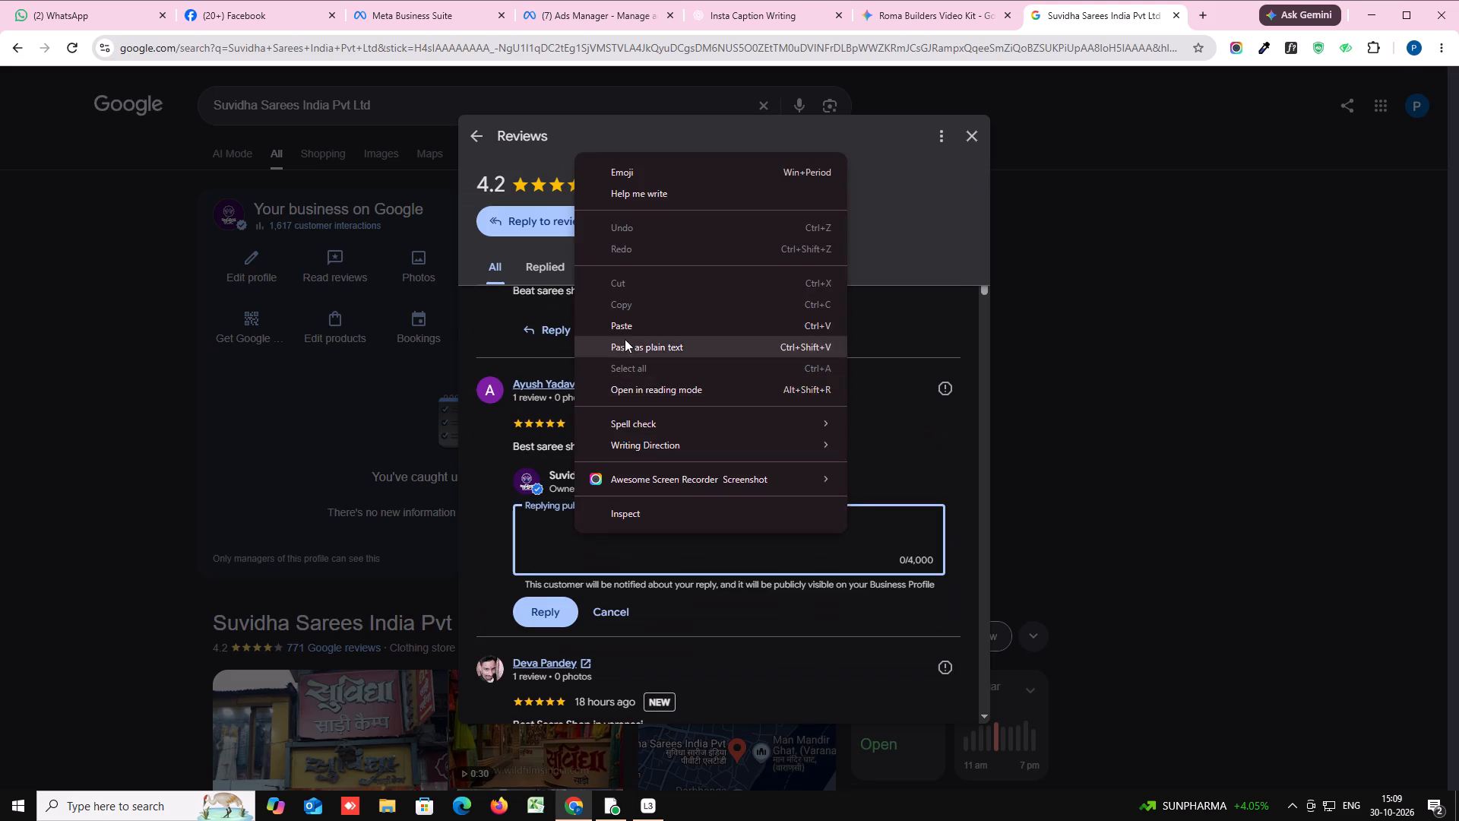
{"action": "left_click", "coordinate": [628, 320]}
Change the greeting in the pasted reply to "Dear Ayush," and submit the reply.
{"action": "scroll", "coordinate": [597, 556], "scroll_direction": "up", "scroll_amount": 3}
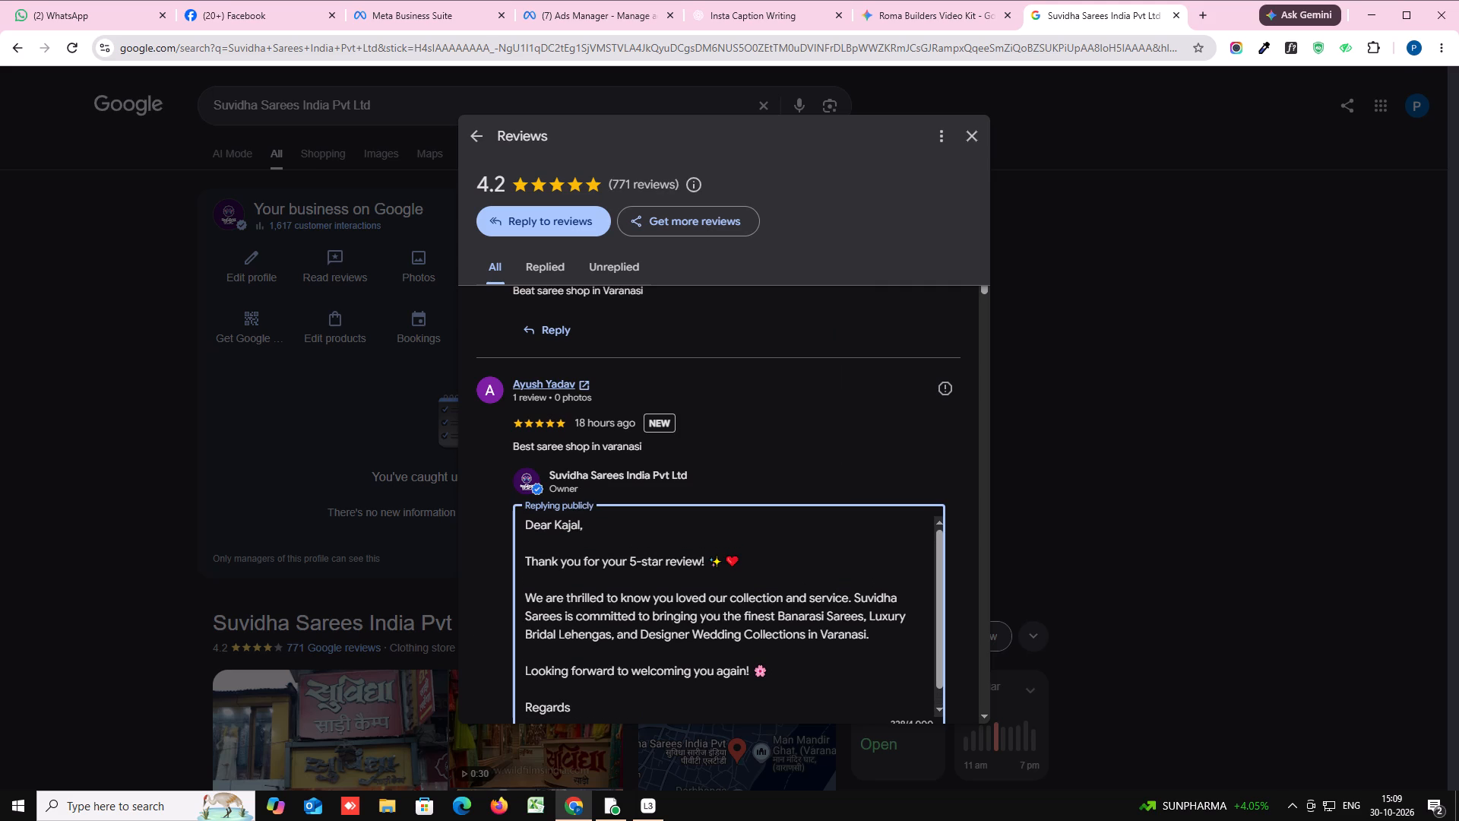
{"action": "left_click", "coordinate": [581, 526]}
{"action": "key", "text": "Left"}
{"action": "key", "text": "BackSpace"}
{"action": "key", "text": "BackSpace"}
{"action": "key", "text": "BackSpace"}
{"action": "key", "text": "BackSpace"}
{"action": "key", "text": "BackSpace"}
{"action": "type", "text": "Ayush"}
{"action": "scroll", "coordinate": [504, 512], "scroll_direction": "down", "scroll_amount": 2}
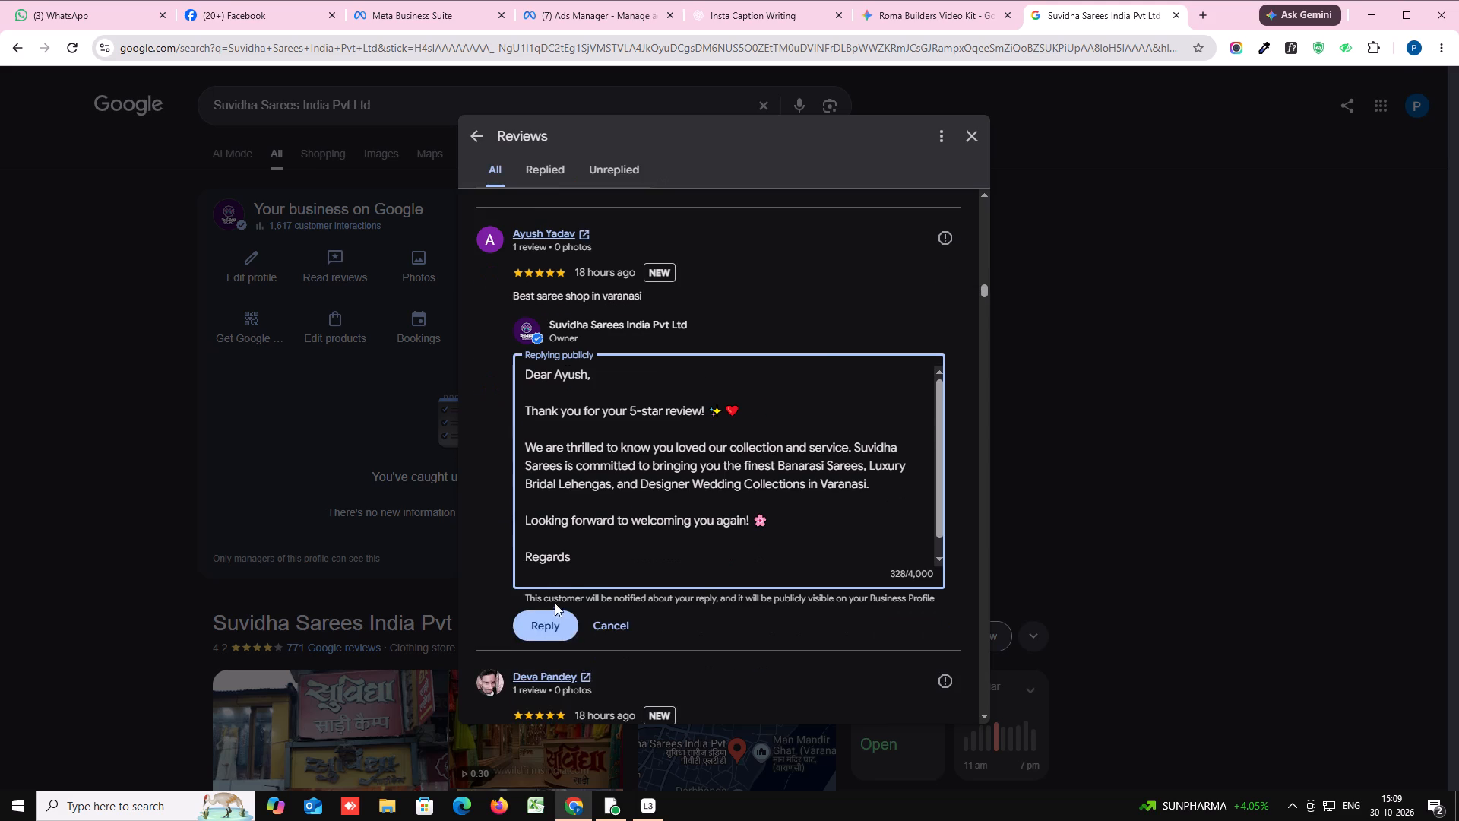
{"action": "left_click", "coordinate": [549, 617]}
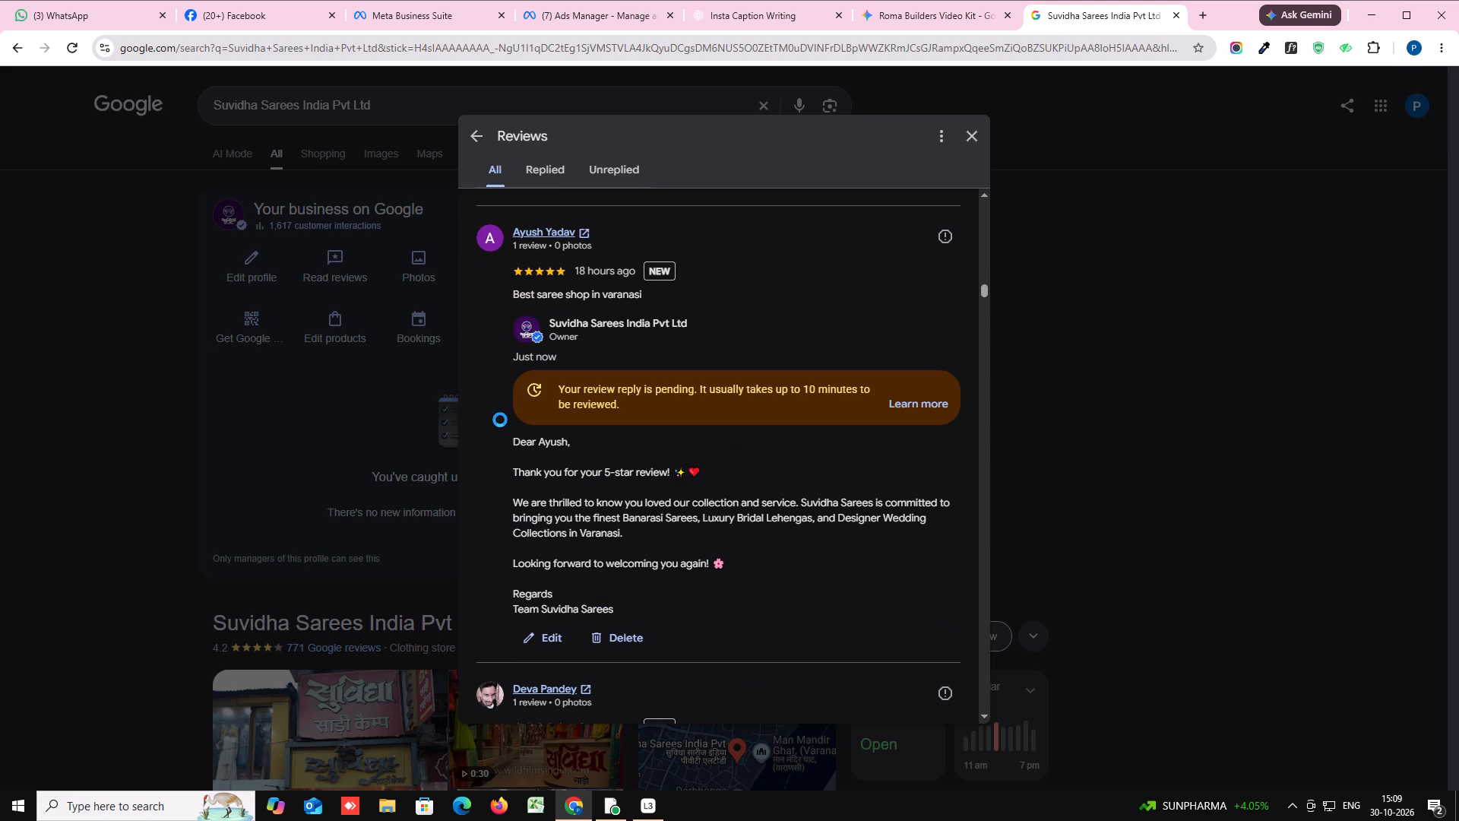
Start a public reply to Bipul's "Beat saree shop in Varanasi" review, directly above Ayush's, and paste the copied thank-you text.
{"action": "scroll", "coordinate": [500, 420], "scroll_direction": "up", "scroll_amount": 4}
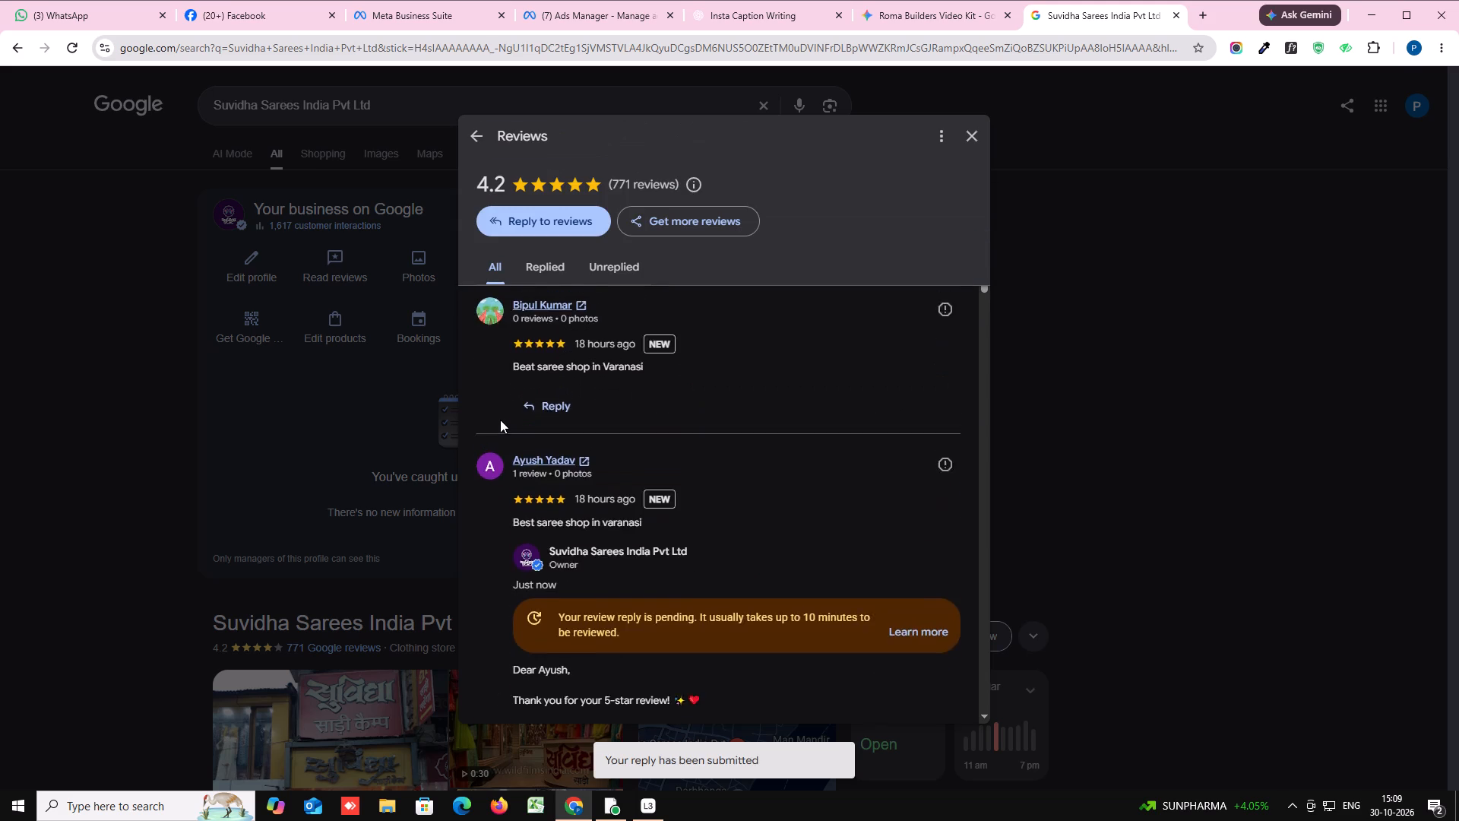
{"action": "scroll", "coordinate": [500, 420], "scroll_direction": "up", "scroll_amount": 1}
{"action": "left_click", "coordinate": [540, 483]}
{"action": "right_click", "coordinate": [560, 537]}
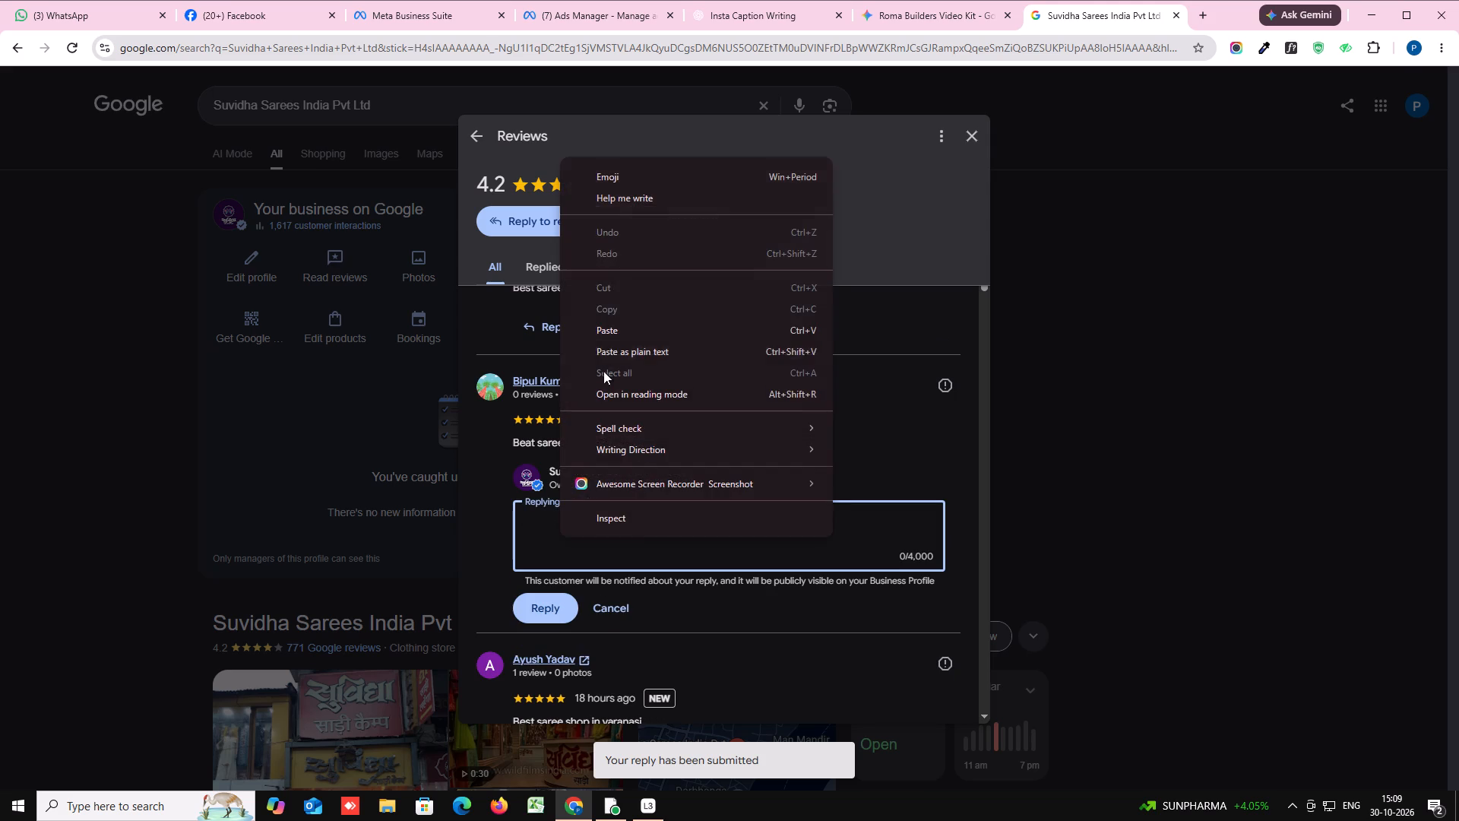
{"action": "left_click", "coordinate": [603, 329]}
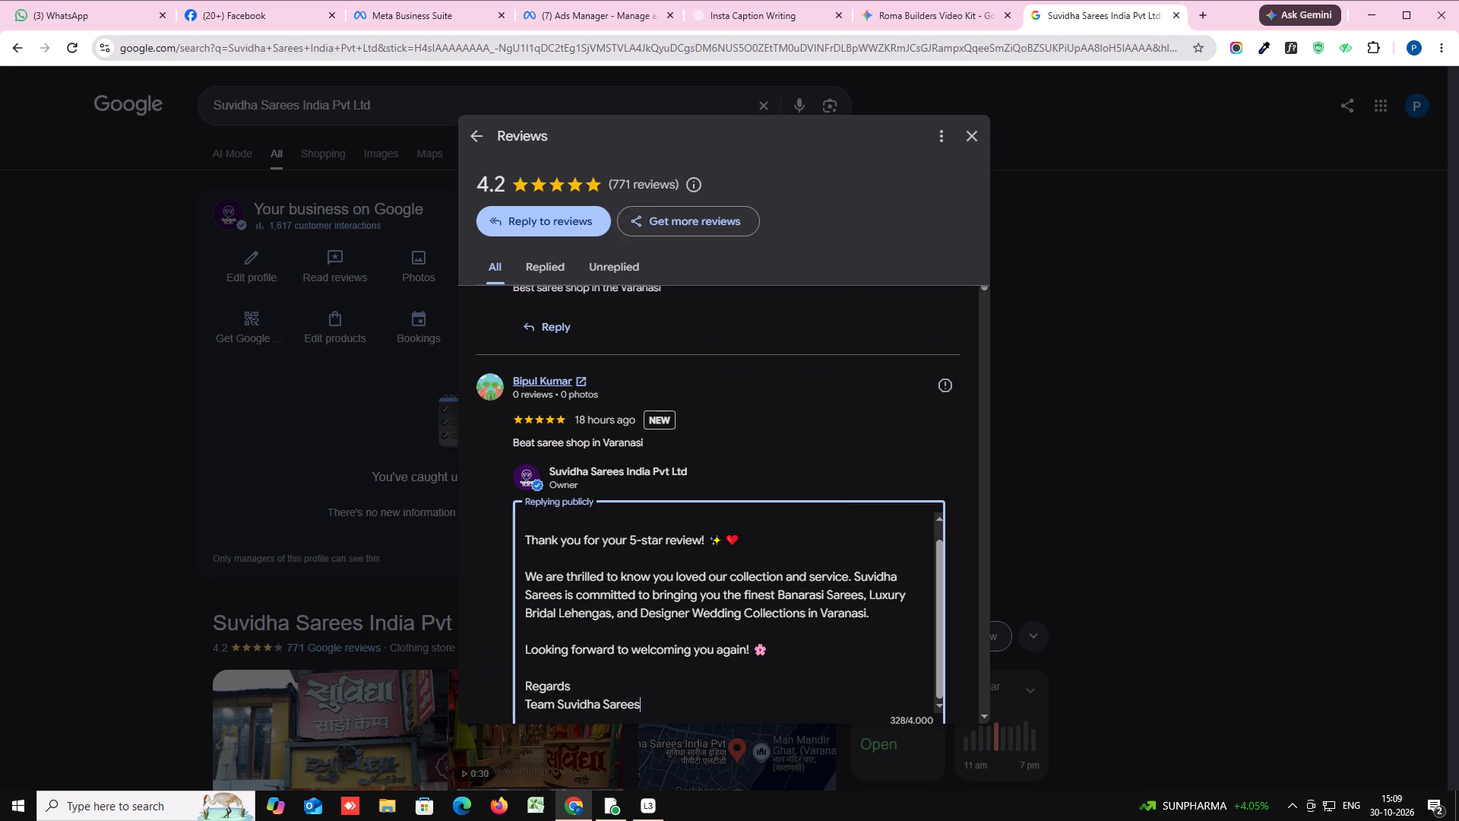
Change the greeting in the pasted reply to "Dear Bipul," and submit the reply.
{"action": "scroll", "coordinate": [590, 556], "scroll_direction": "up", "scroll_amount": 3}
{"action": "left_click", "coordinate": [579, 518]}
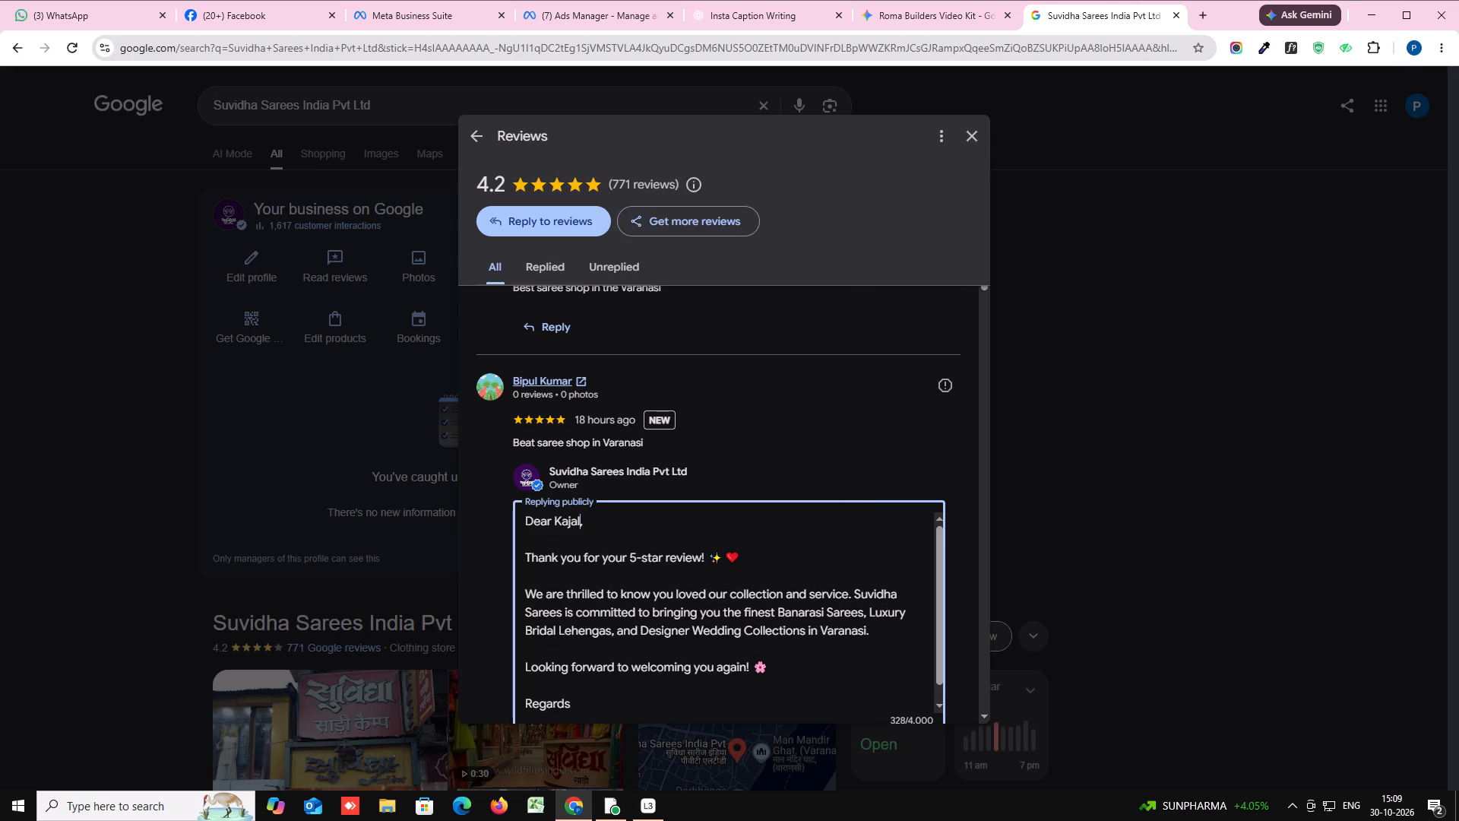
{"action": "key", "text": "BackSpace"}
{"action": "key", "text": "BackSpace"}
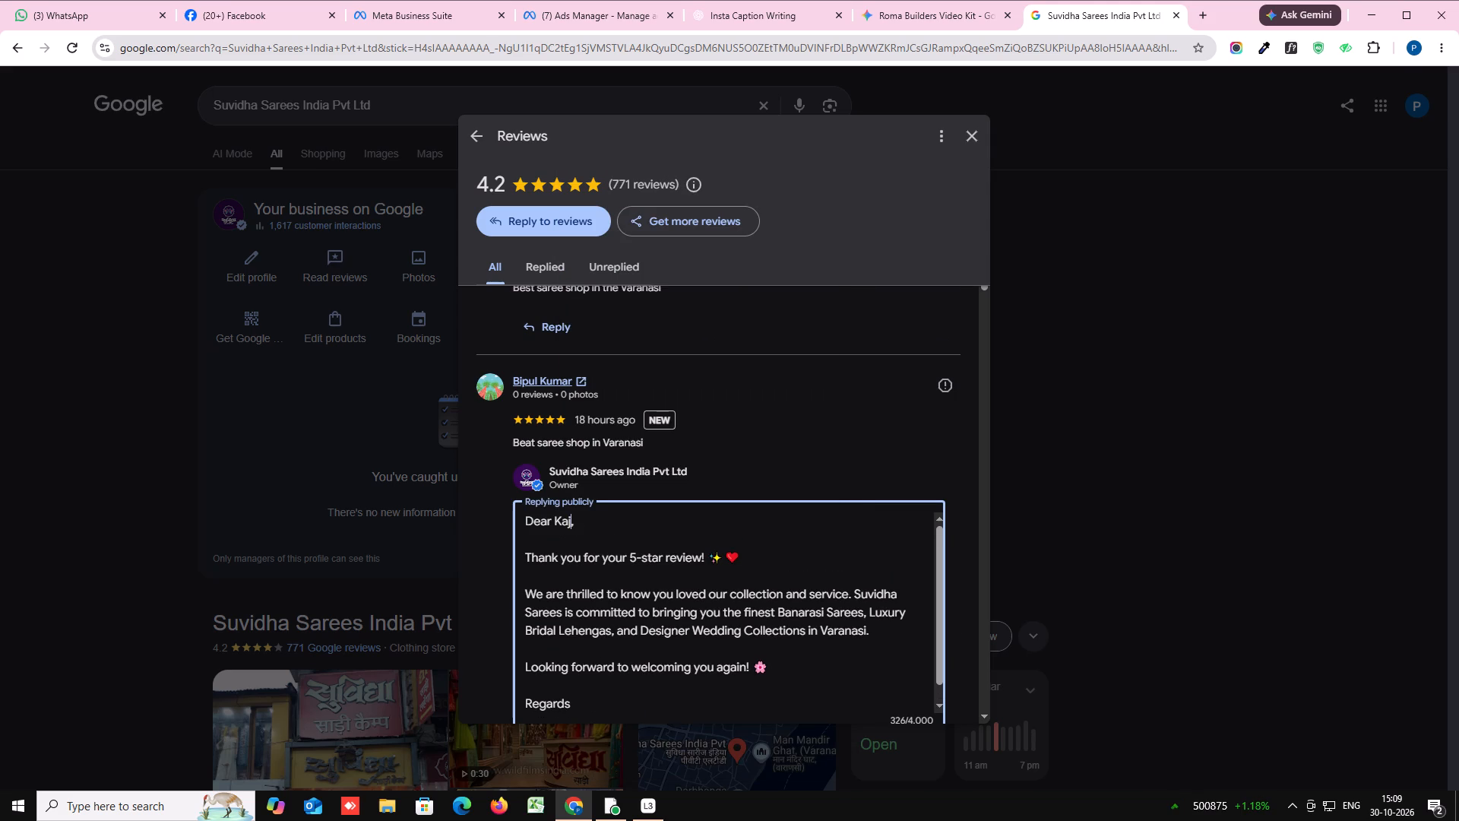
{"action": "key", "text": "BackSpace"}
{"action": "key", "text": "BackSpace"}
{"action": "key", "text": "BackSpace"}
{"action": "type", "text": "Bipu"}
{"action": "key", "text": "l"}
{"action": "scroll", "coordinate": [492, 512], "scroll_direction": "down", "scroll_amount": 2}
{"action": "left_click", "coordinate": [538, 622]}
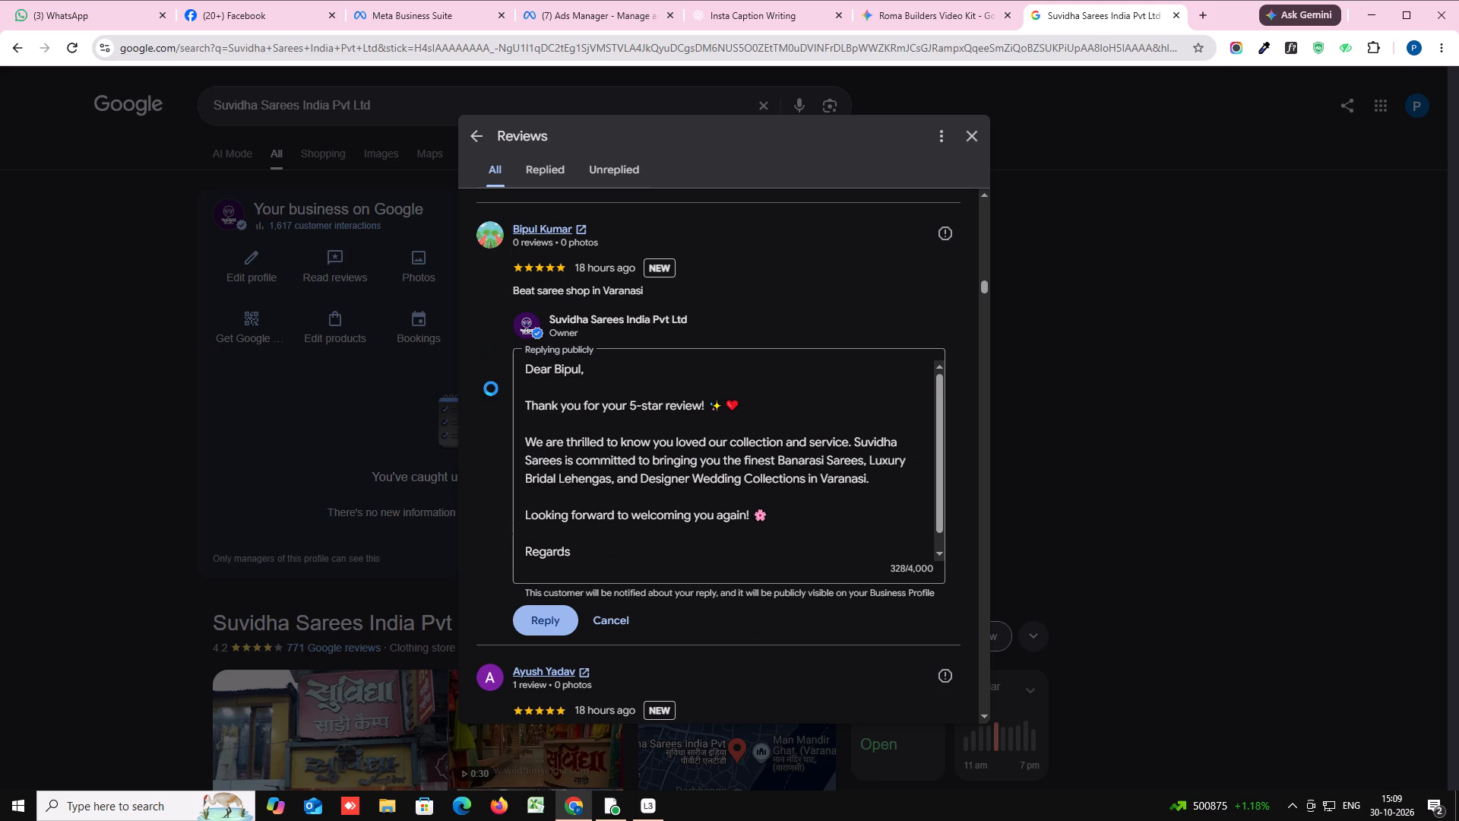
Start a public reply to Sunny's "Best saree shop in the Varanasi" review, directly above Bipul's, and paste the copied thank-you text.
{"action": "scroll", "coordinate": [489, 376], "scroll_direction": "up", "scroll_amount": 1}
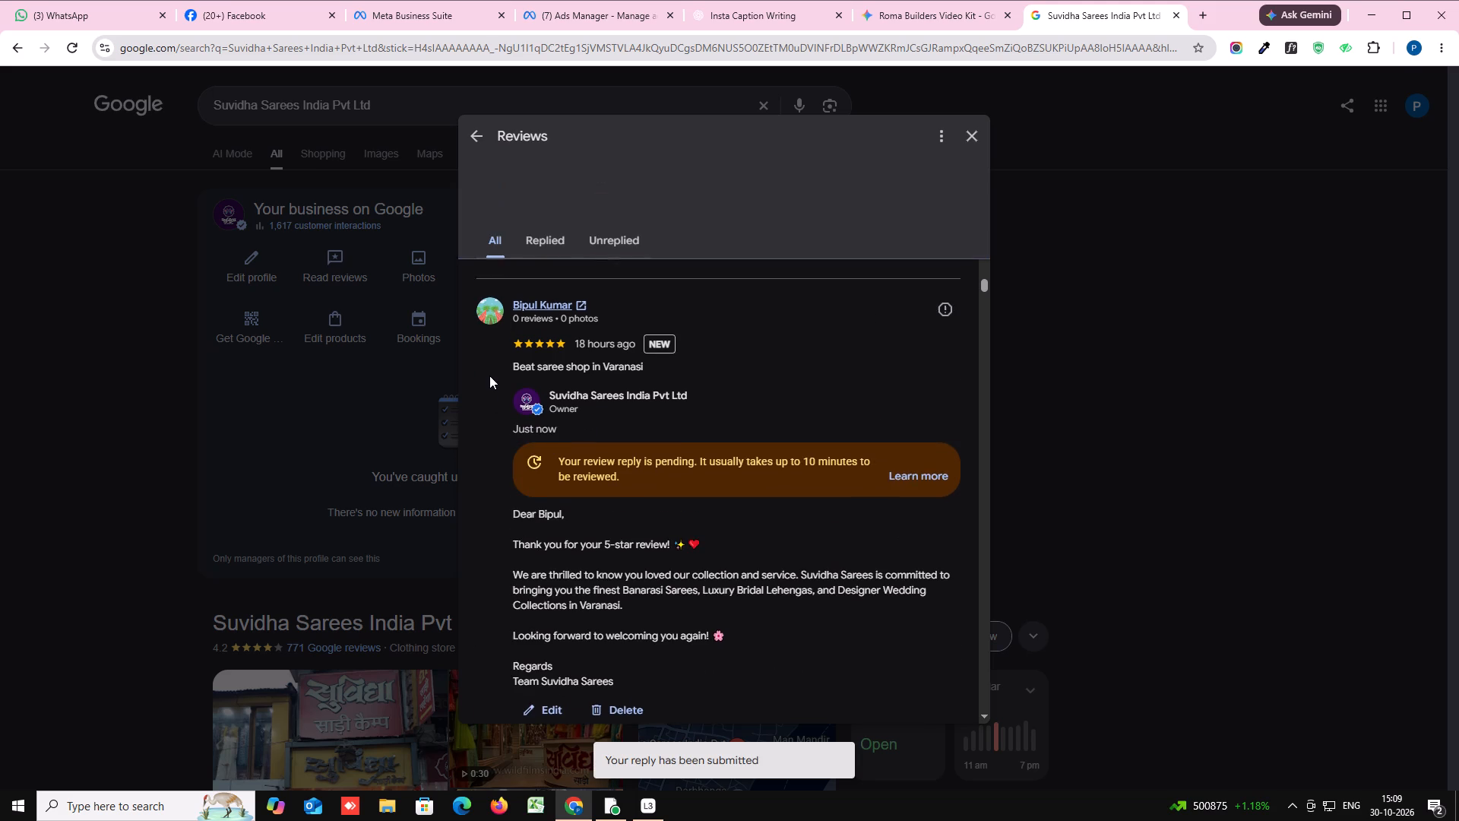
{"action": "scroll", "coordinate": [489, 376], "scroll_direction": "up", "scroll_amount": 3}
{"action": "left_click", "coordinate": [548, 477]}
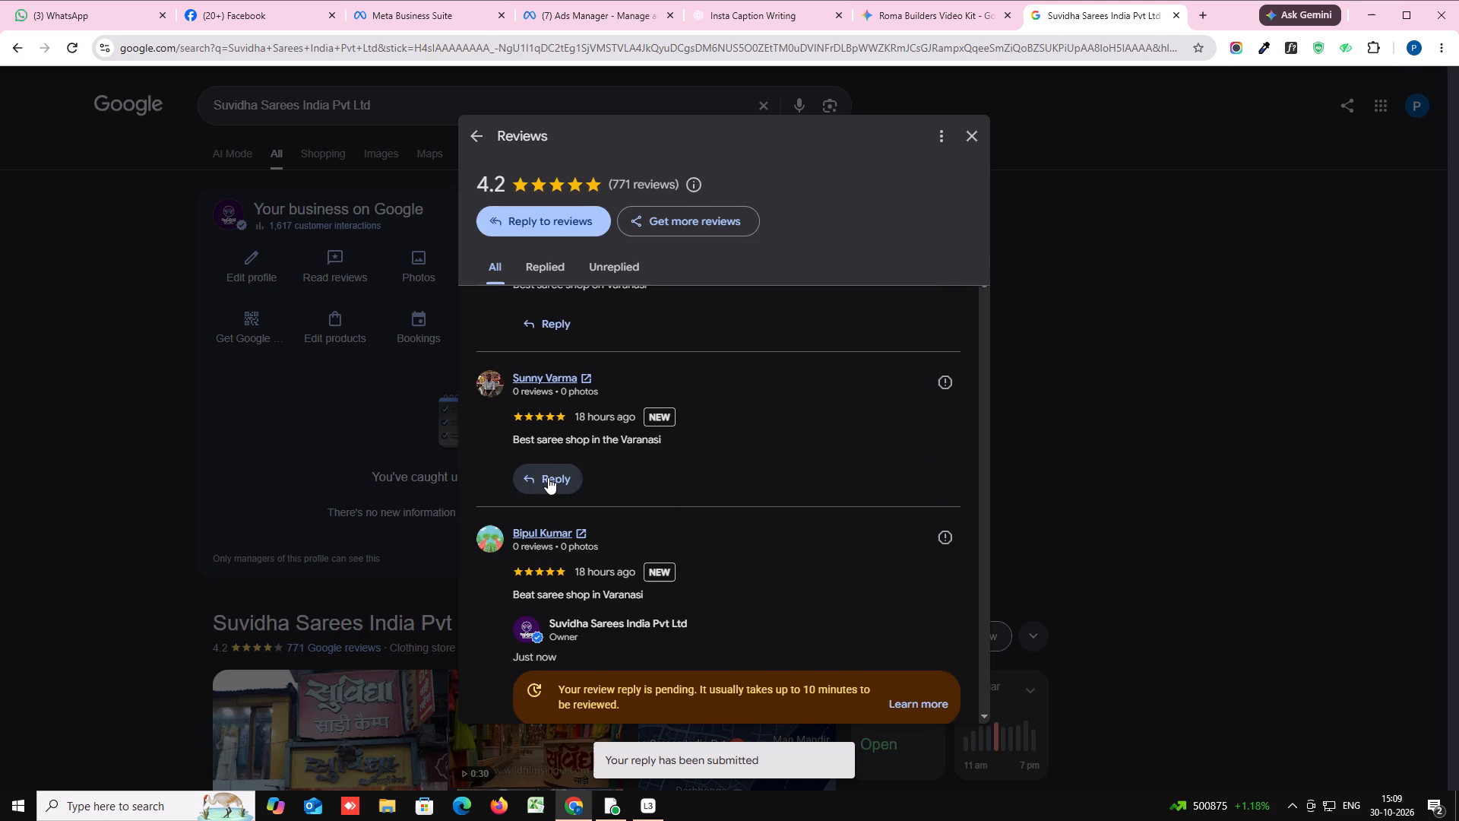
{"action": "right_click", "coordinate": [572, 529]}
{"action": "left_click", "coordinate": [619, 322]}
Change the greeting in the pasted reply to "Dear Sunny," and submit the reply.
{"action": "scroll", "coordinate": [590, 540], "scroll_direction": "up", "scroll_amount": 3}
{"action": "left_click", "coordinate": [581, 525]}
{"action": "key", "text": "BackSpace"}
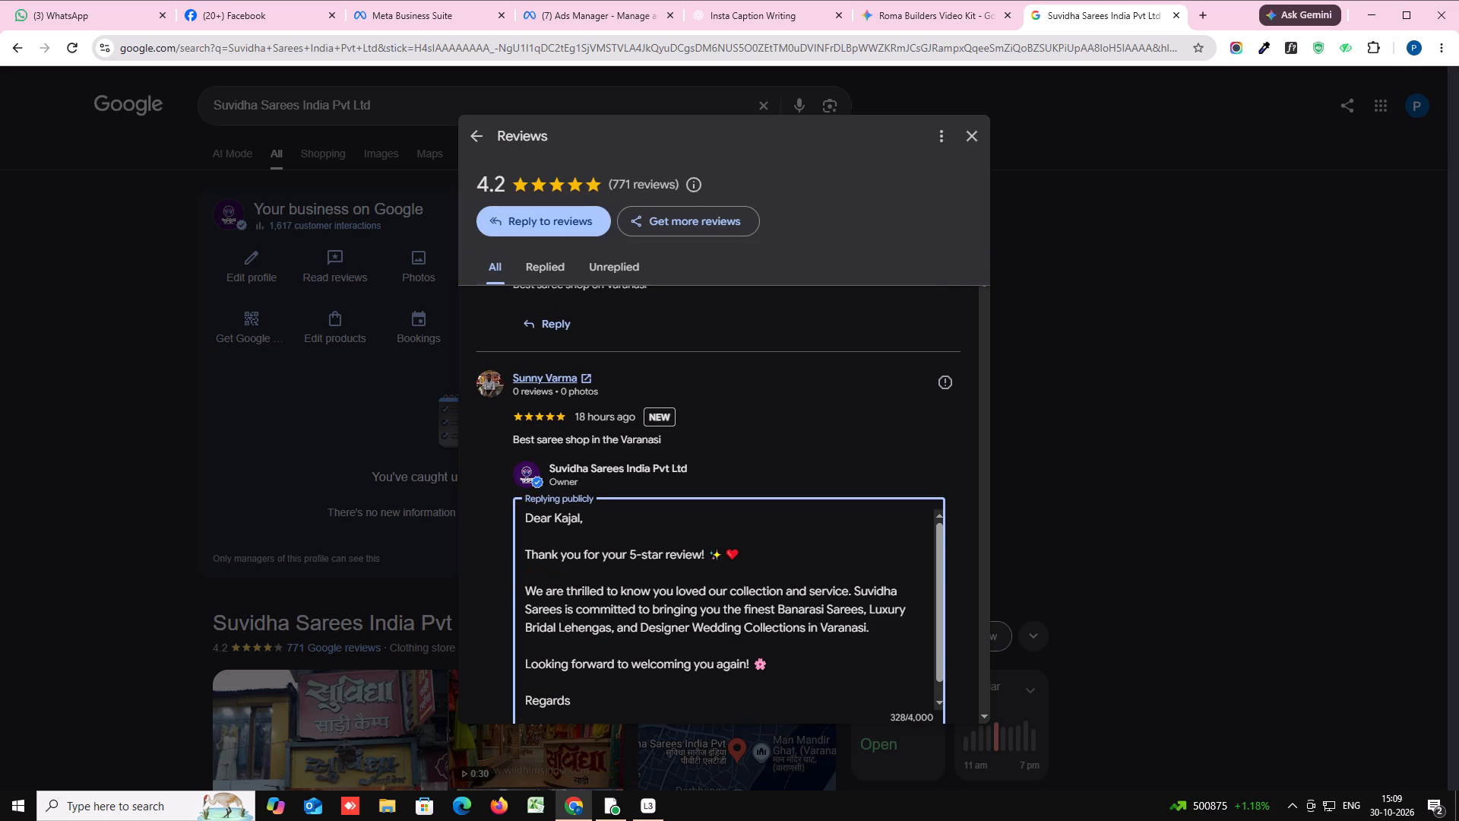
{"action": "key", "text": "BackSpace"}
{"action": "key", "text": "BackSpace"}
{"action": "key", "text": "BackSpace"}
{"action": "key", "text": "BackSpace"}
{"action": "type", "text": "Sunny"}
{"action": "scroll", "coordinate": [491, 490], "scroll_direction": "down", "scroll_amount": 3}
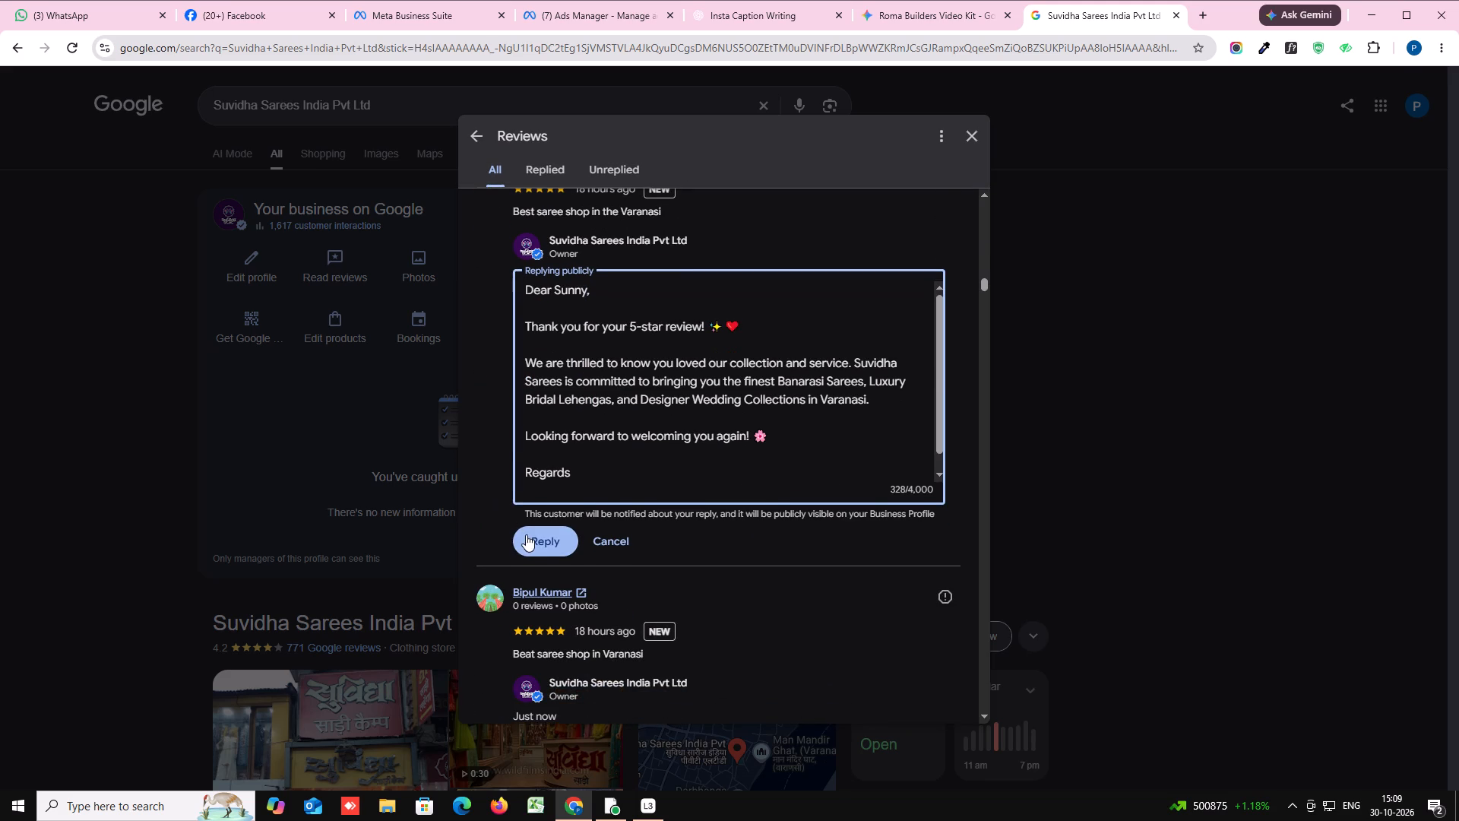
{"action": "left_click", "coordinate": [526, 534]}
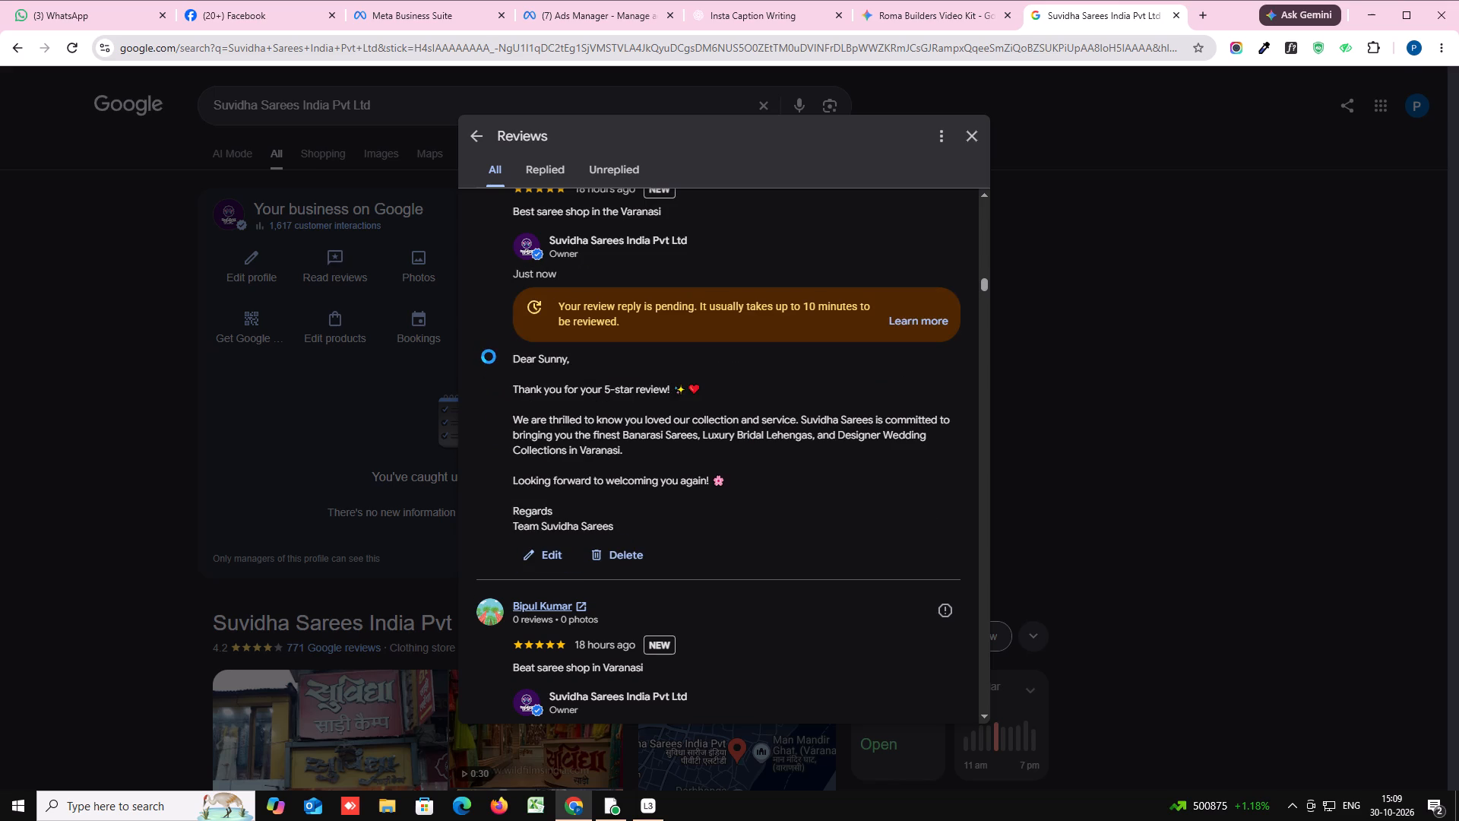
Start a public reply to Vishal's "Best saree shop on Varanasi" review, directly above Sunny's, and paste the copied thank-you text.
{"action": "scroll", "coordinate": [489, 357], "scroll_direction": "up", "scroll_amount": 5}
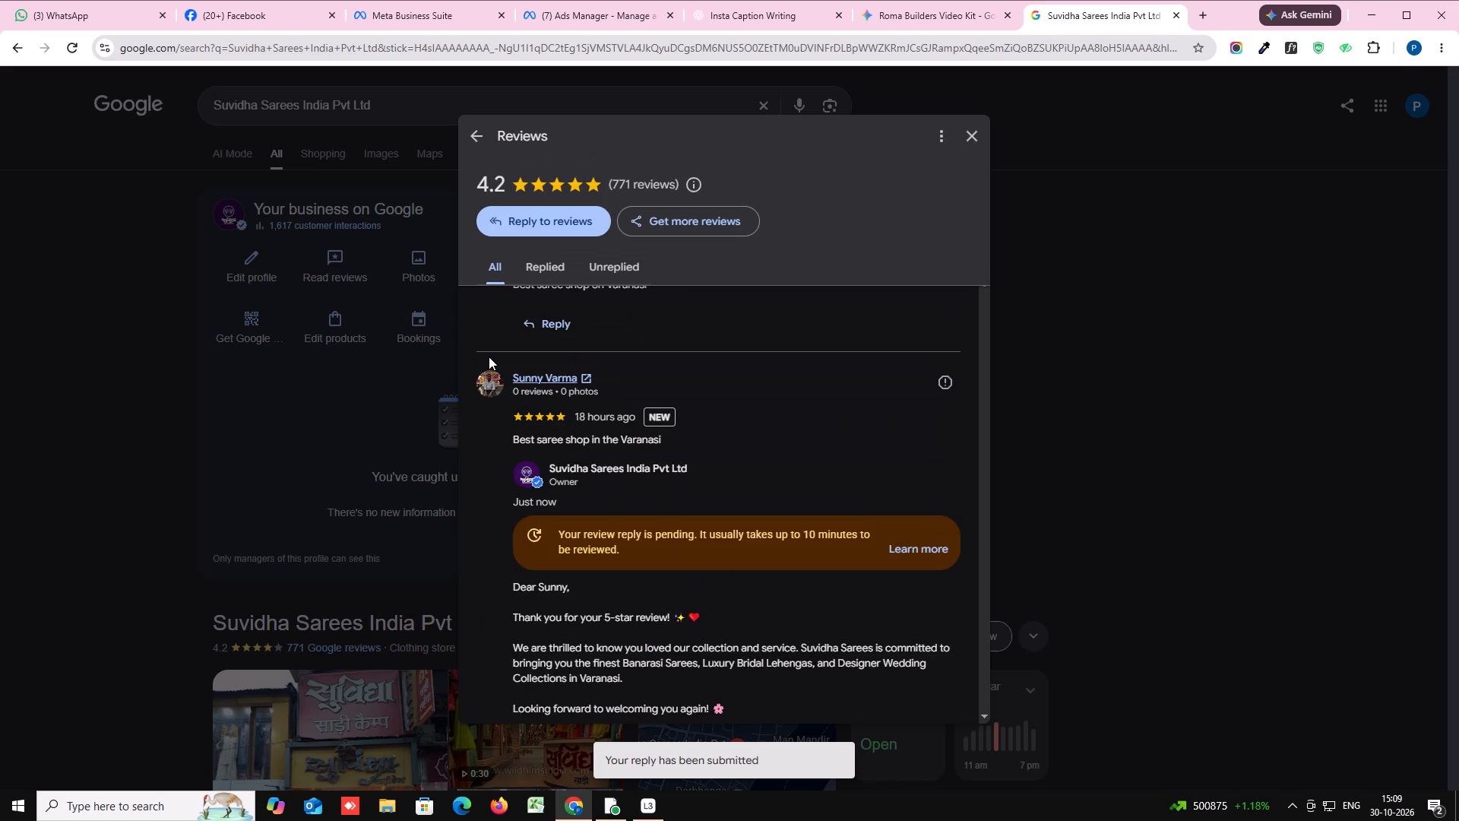
{"action": "scroll", "coordinate": [489, 357], "scroll_direction": "up", "scroll_amount": 3}
{"action": "left_click", "coordinate": [552, 558]}
{"action": "right_click", "coordinate": [579, 598]}
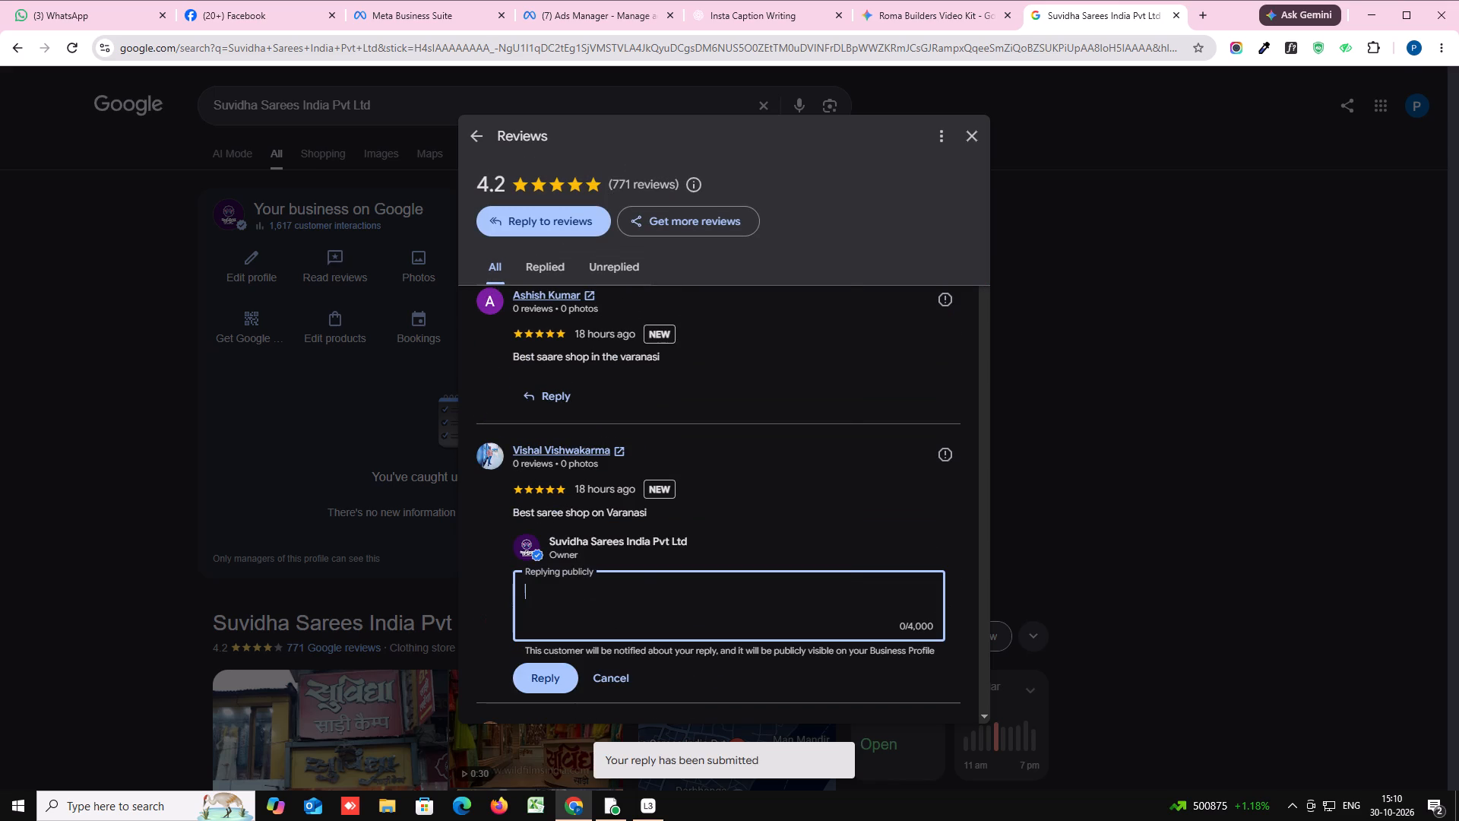
{"action": "left_click", "coordinate": [623, 393]}
Change the greeting in the pasted reply to "Dear Vishal," and submit the reply.
{"action": "scroll", "coordinate": [589, 618], "scroll_direction": "up", "scroll_amount": 1}
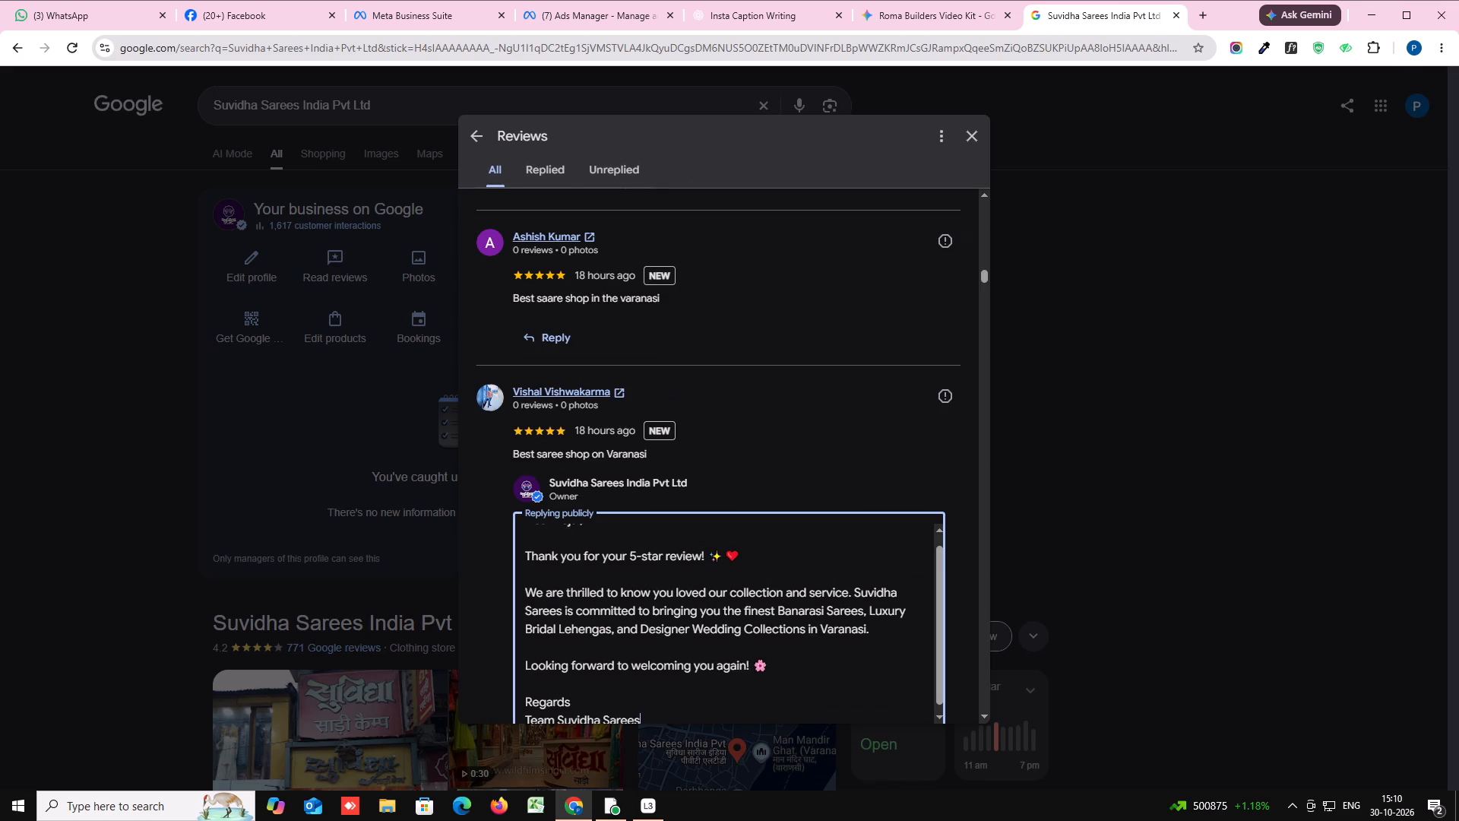
{"action": "scroll", "coordinate": [589, 618], "scroll_direction": "up", "scroll_amount": 1}
{"action": "left_click", "coordinate": [580, 534]}
{"action": "key", "text": "BackSpace"}
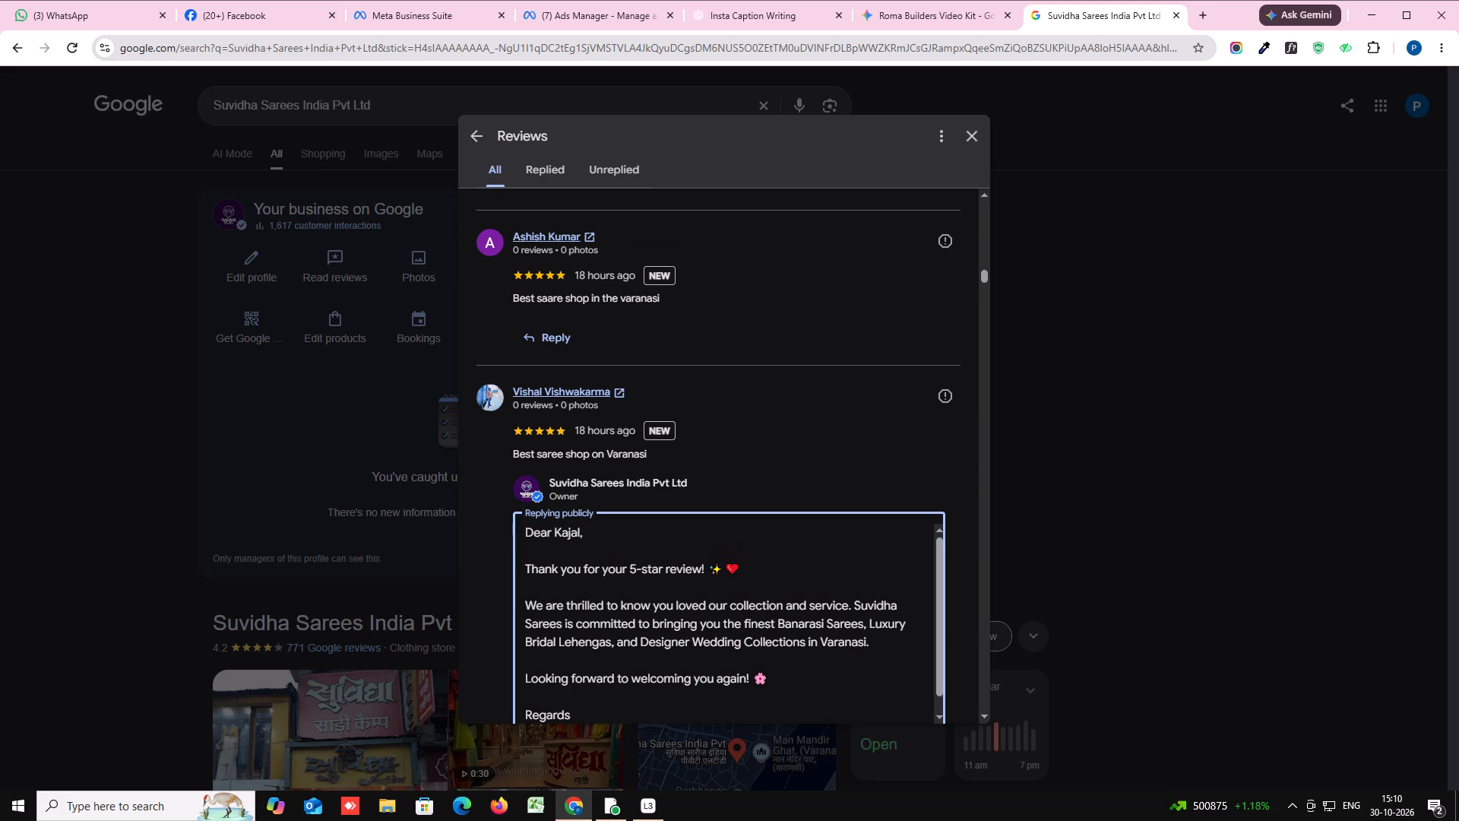
{"action": "key", "text": "BackSpace"}
{"action": "key", "text": "BackSpace"}
{"action": "key", "text": "BackSpace"}
{"action": "key", "text": "BackSpace"}
{"action": "type", "text": "Vishal"}
{"action": "scroll", "coordinate": [500, 534], "scroll_direction": "down", "scroll_amount": 2}
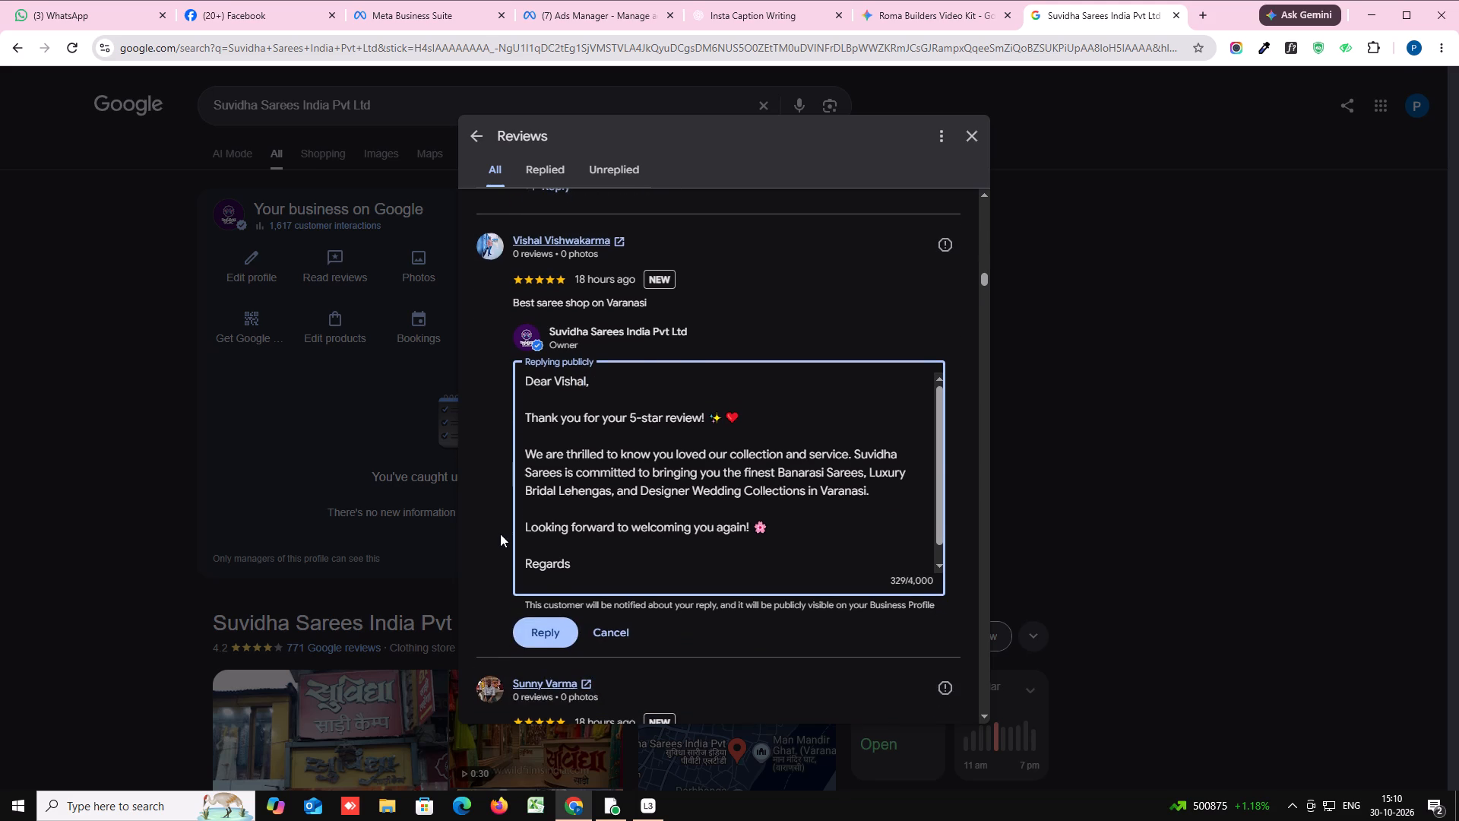
{"action": "left_click", "coordinate": [548, 629]}
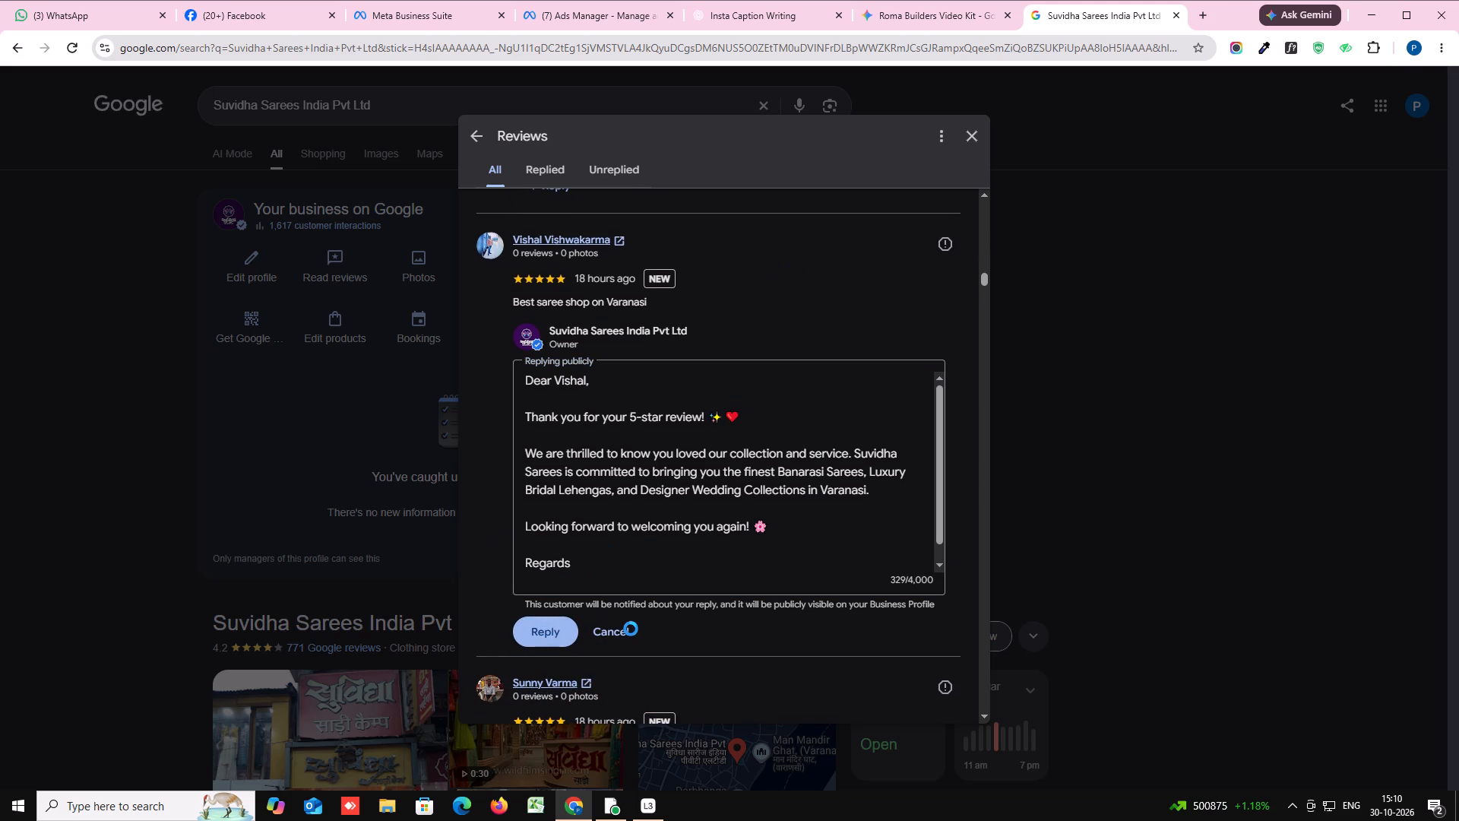
Start a public reply to Ashish's "Best saare shop in the varanasi" review, directly above Vishal's, and paste the copied thank-you text.
{"action": "scroll", "coordinate": [565, 449], "scroll_direction": "up", "scroll_amount": 2}
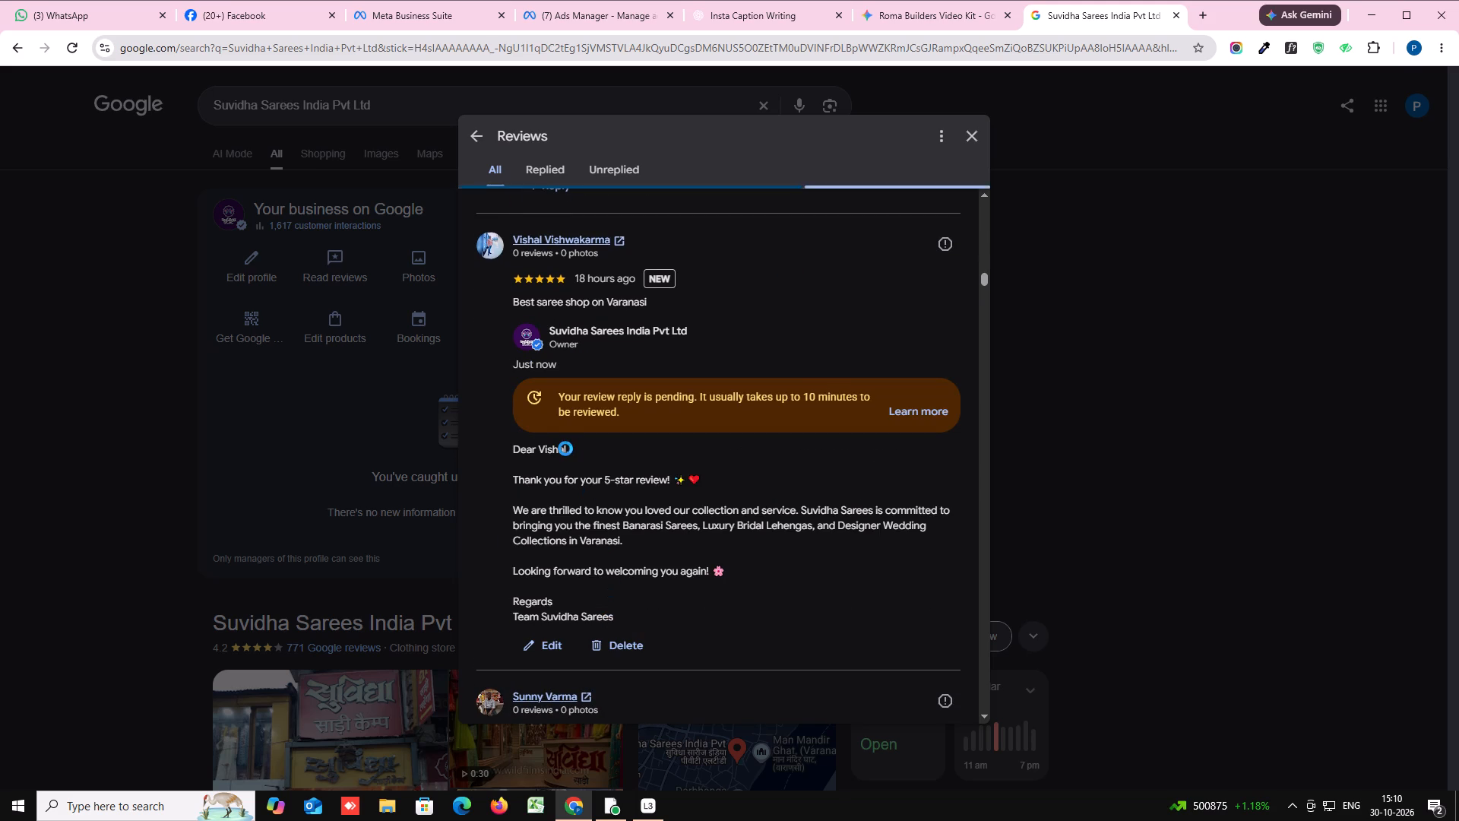
{"action": "scroll", "coordinate": [565, 449], "scroll_direction": "up", "scroll_amount": 4}
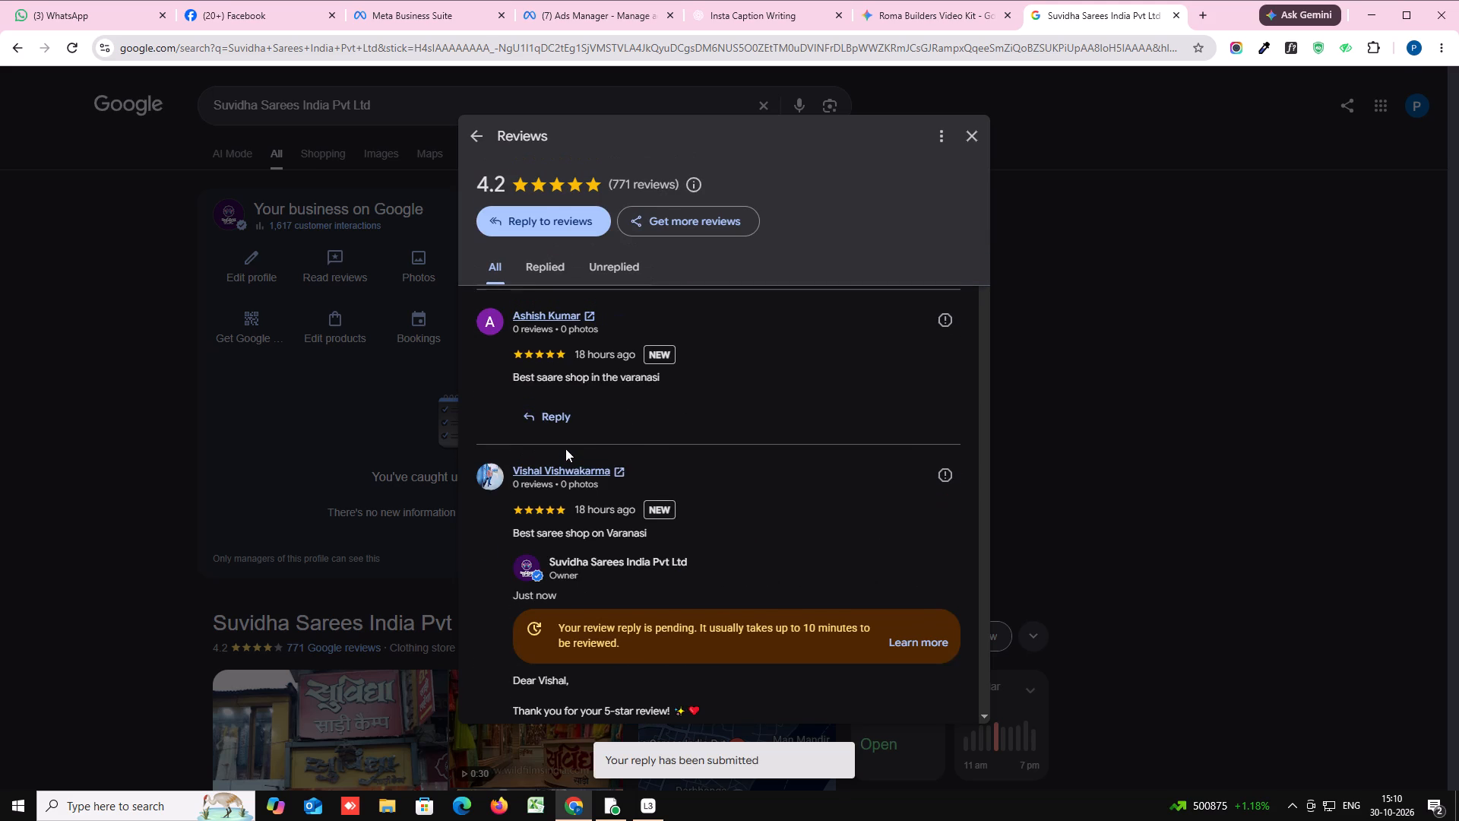
{"action": "left_click", "coordinate": [552, 485]}
{"action": "right_click", "coordinate": [565, 530]}
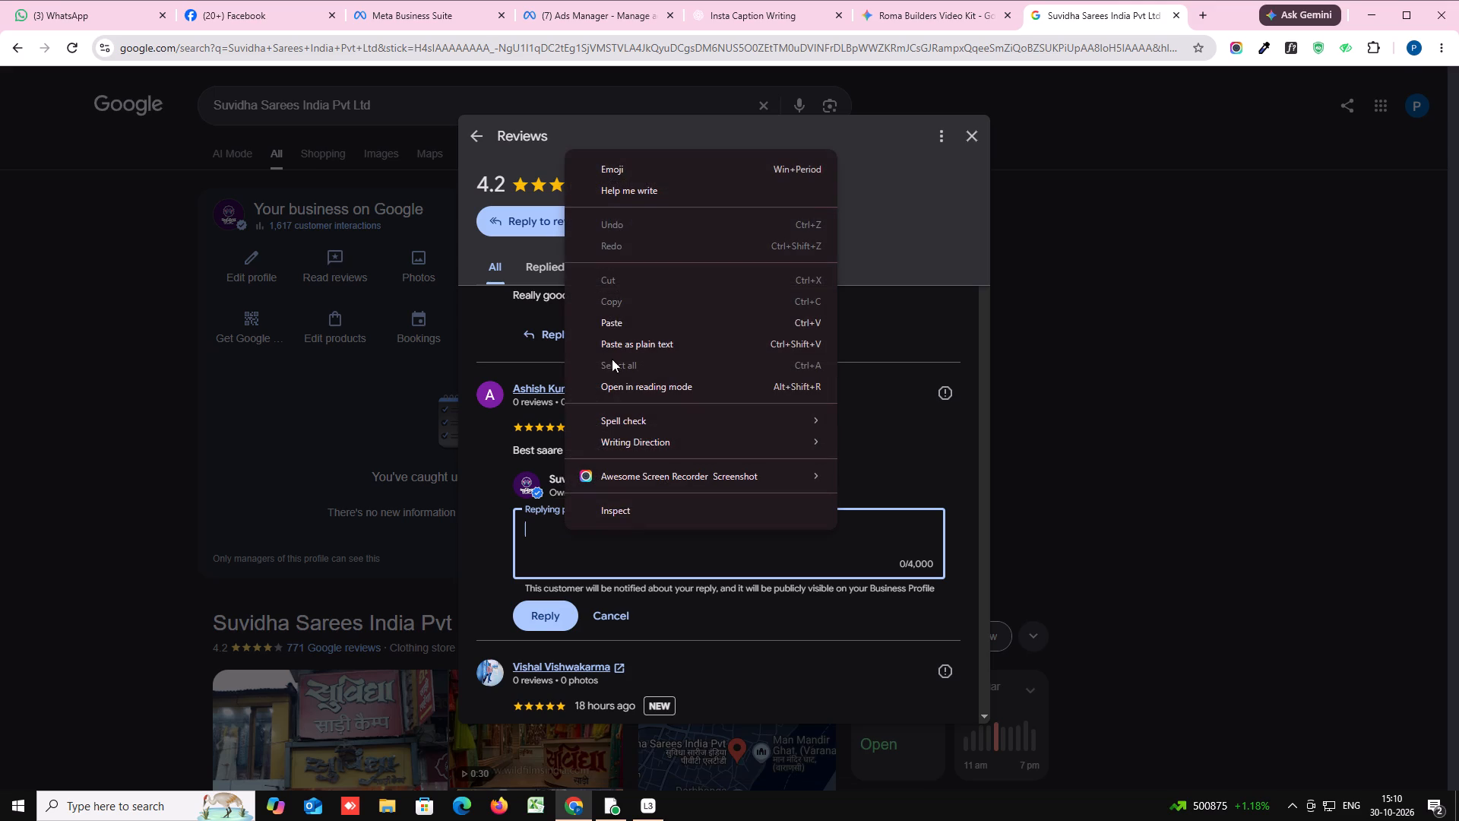
{"action": "left_click", "coordinate": [612, 312]}
Change the greeting in the pasted reply to "Dear Ashish," and submit the reply.
{"action": "scroll", "coordinate": [573, 543], "scroll_direction": "up", "scroll_amount": 2}
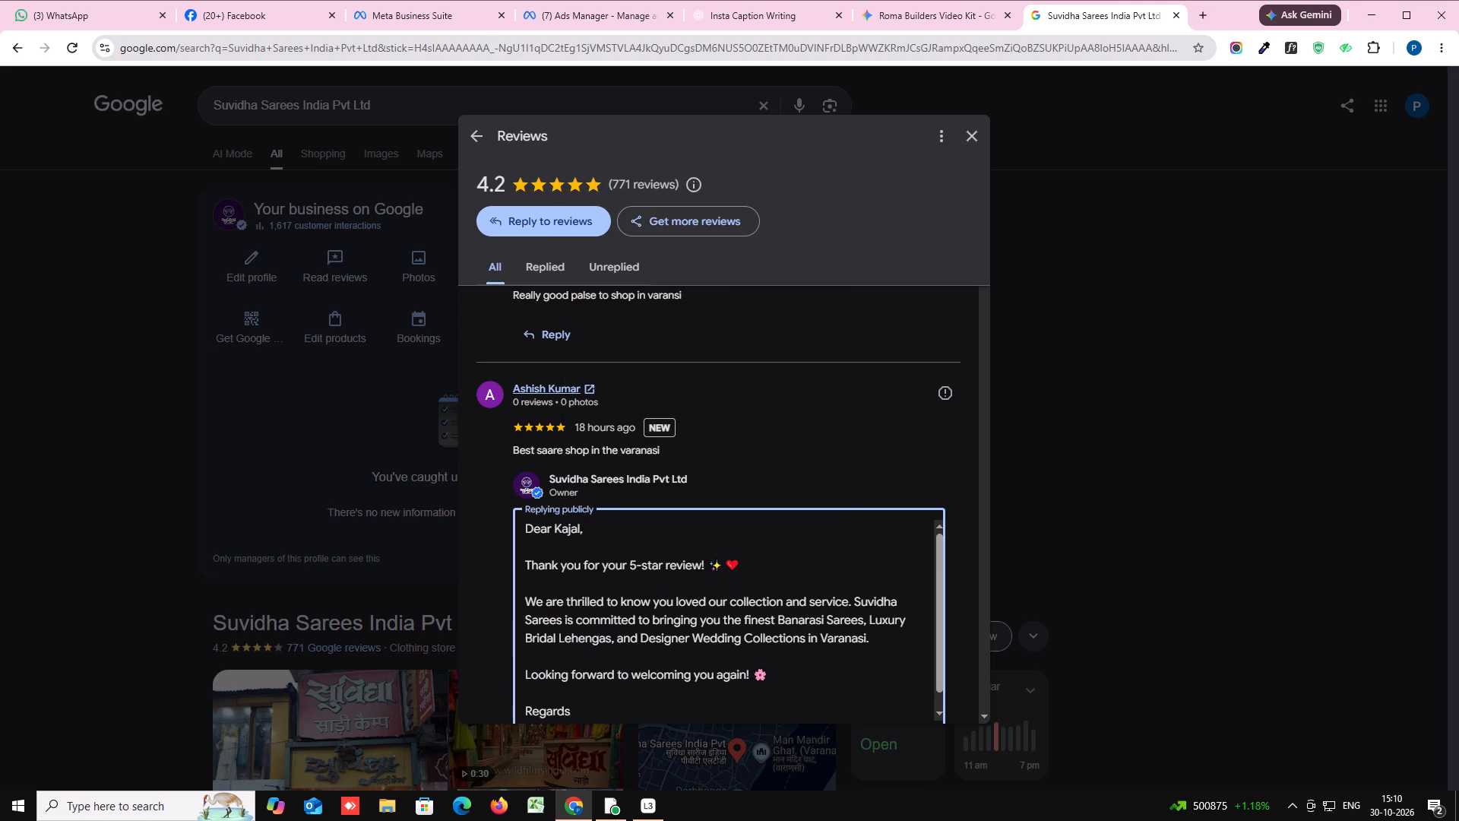
{"action": "left_click", "coordinate": [582, 528]}
{"action": "key", "text": "Left"}
{"action": "key", "text": "BackSpace"}
{"action": "key", "text": "BackSpace"}
{"action": "key", "text": "BackSpace"}
{"action": "key", "text": "BackSpace"}
{"action": "key", "text": "BackSpace"}
{"action": "type", "text": "Ashi"}
{"action": "type", "text": "sh"}
{"action": "scroll", "coordinate": [502, 530], "scroll_direction": "down", "scroll_amount": 2}
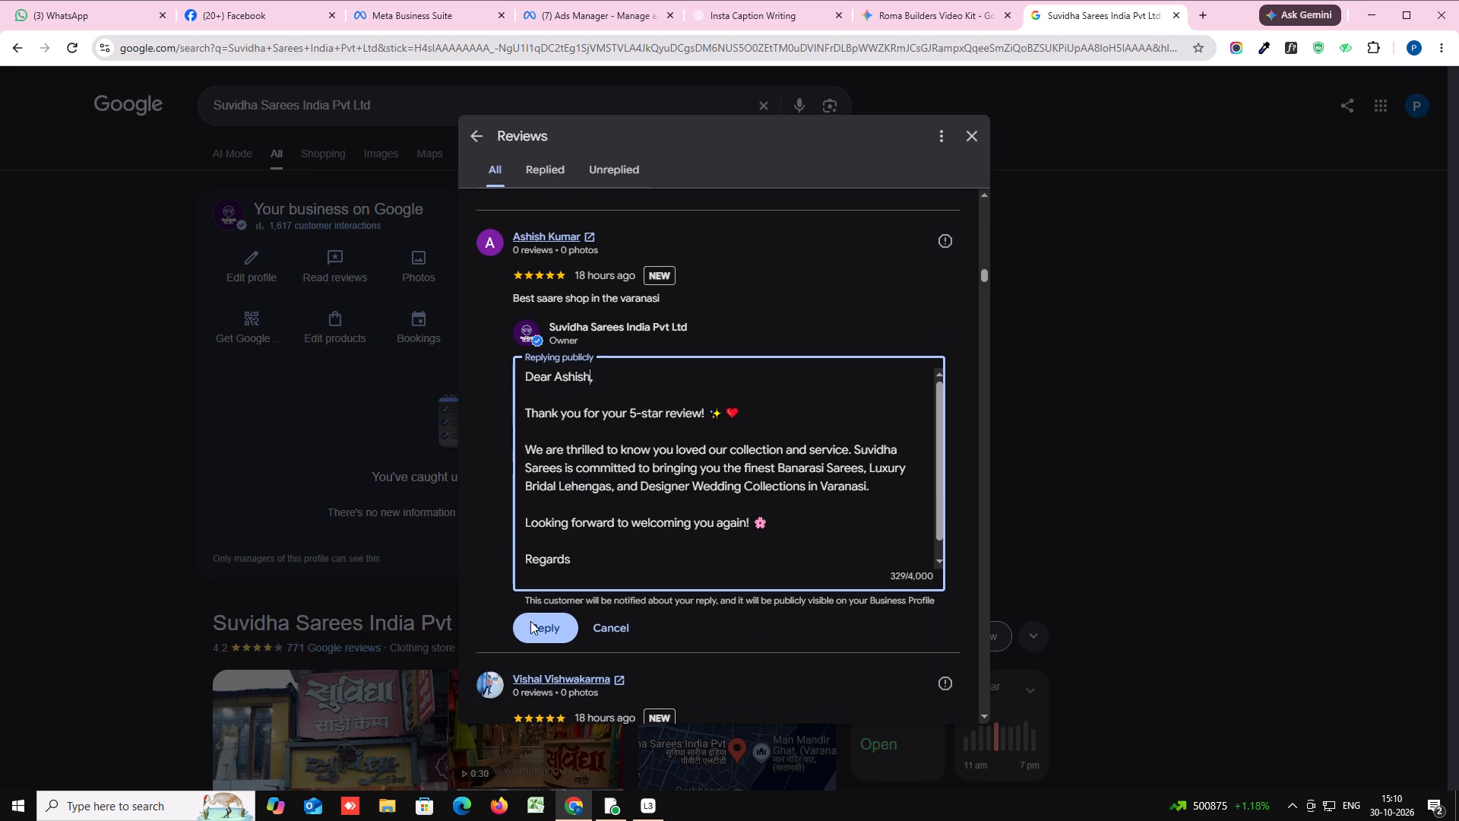
{"action": "left_click", "coordinate": [537, 637]}
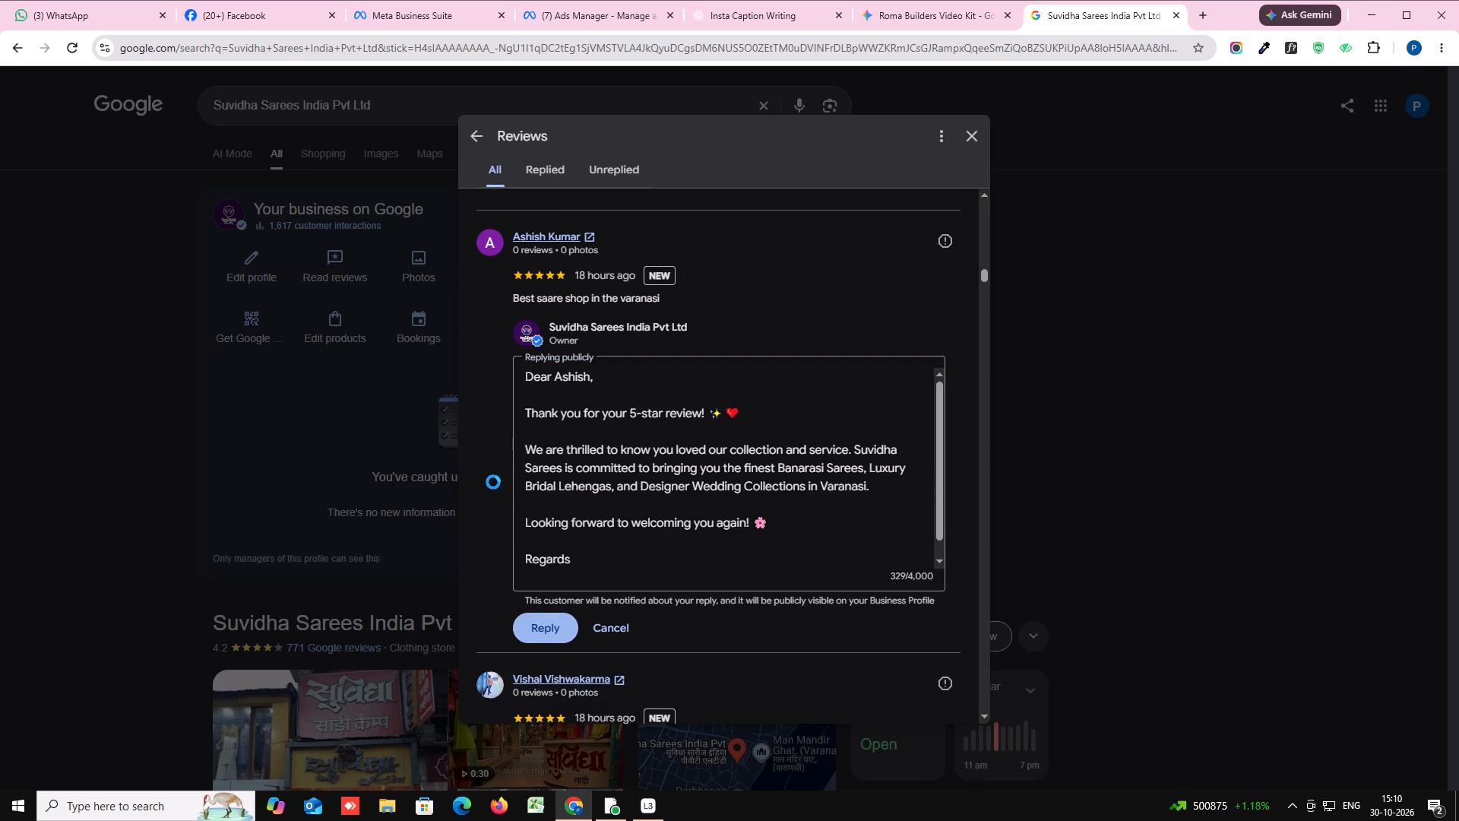
Start a public reply to Shreyansh's "Really good palse to shop in varansi" review, directly above Ashish's, and paste the copied thank-you text.
{"action": "scroll", "coordinate": [493, 482], "scroll_direction": "up", "scroll_amount": 6}
{"action": "left_click", "coordinate": [555, 479]}
{"action": "right_click", "coordinate": [569, 526]}
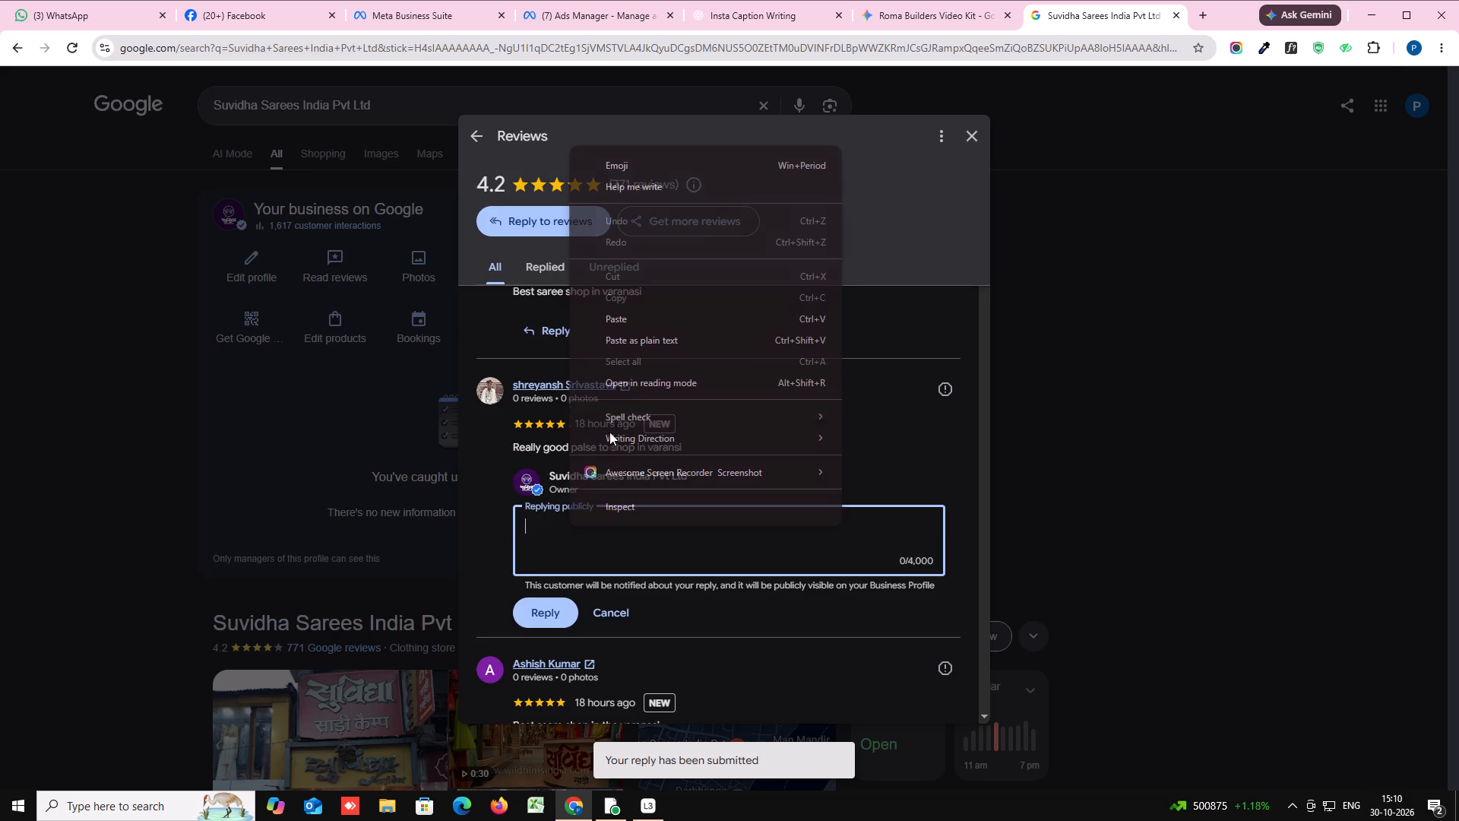
{"action": "left_click", "coordinate": [640, 324]}
Change the greeting in the pasted reply to "Dear Shreyansh," and submit the reply.
{"action": "scroll", "coordinate": [588, 554], "scroll_direction": "up", "scroll_amount": 2}
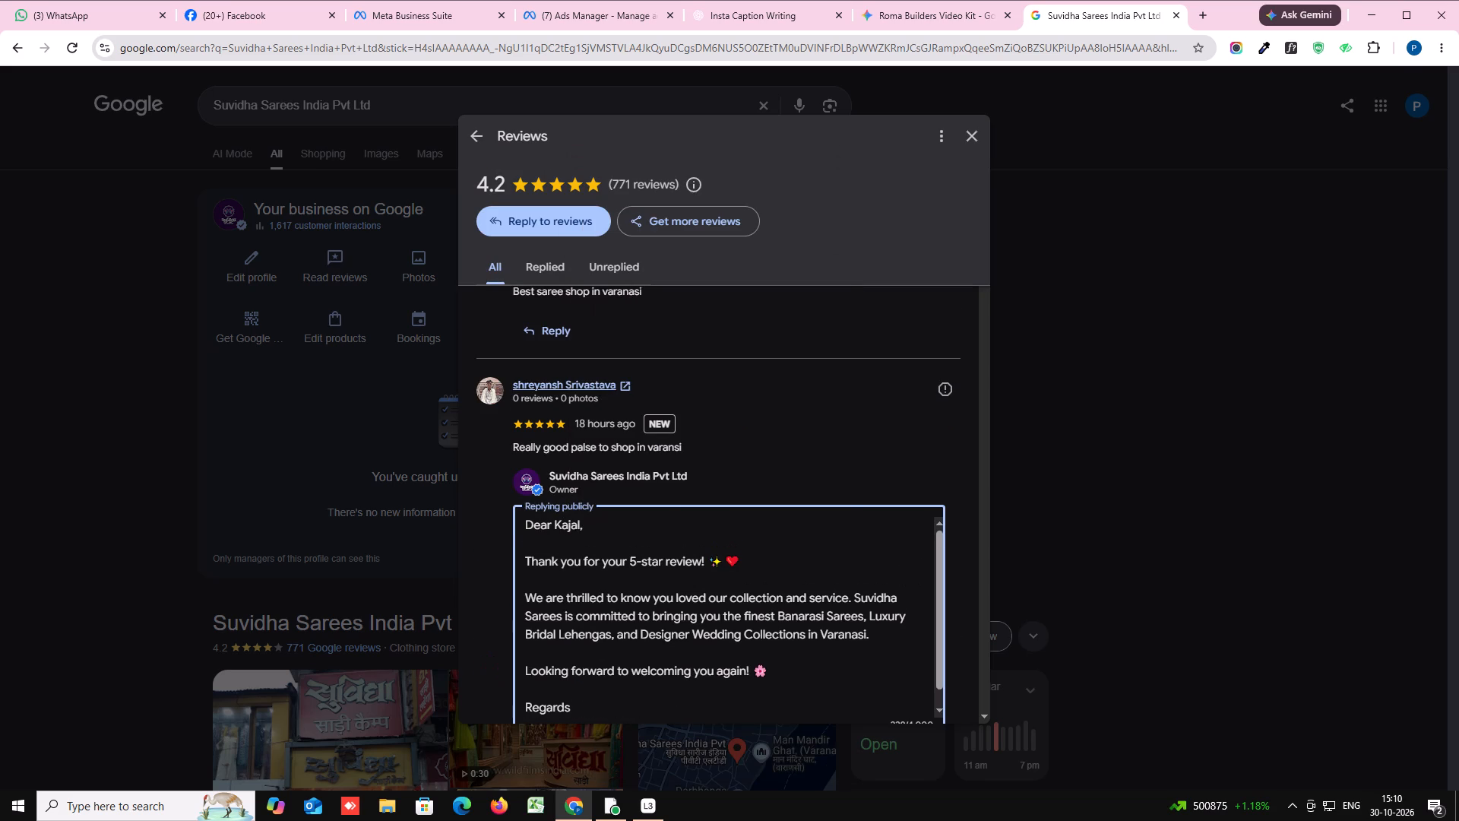
{"action": "left_click", "coordinate": [581, 527]}
{"action": "key", "text": "Left"}
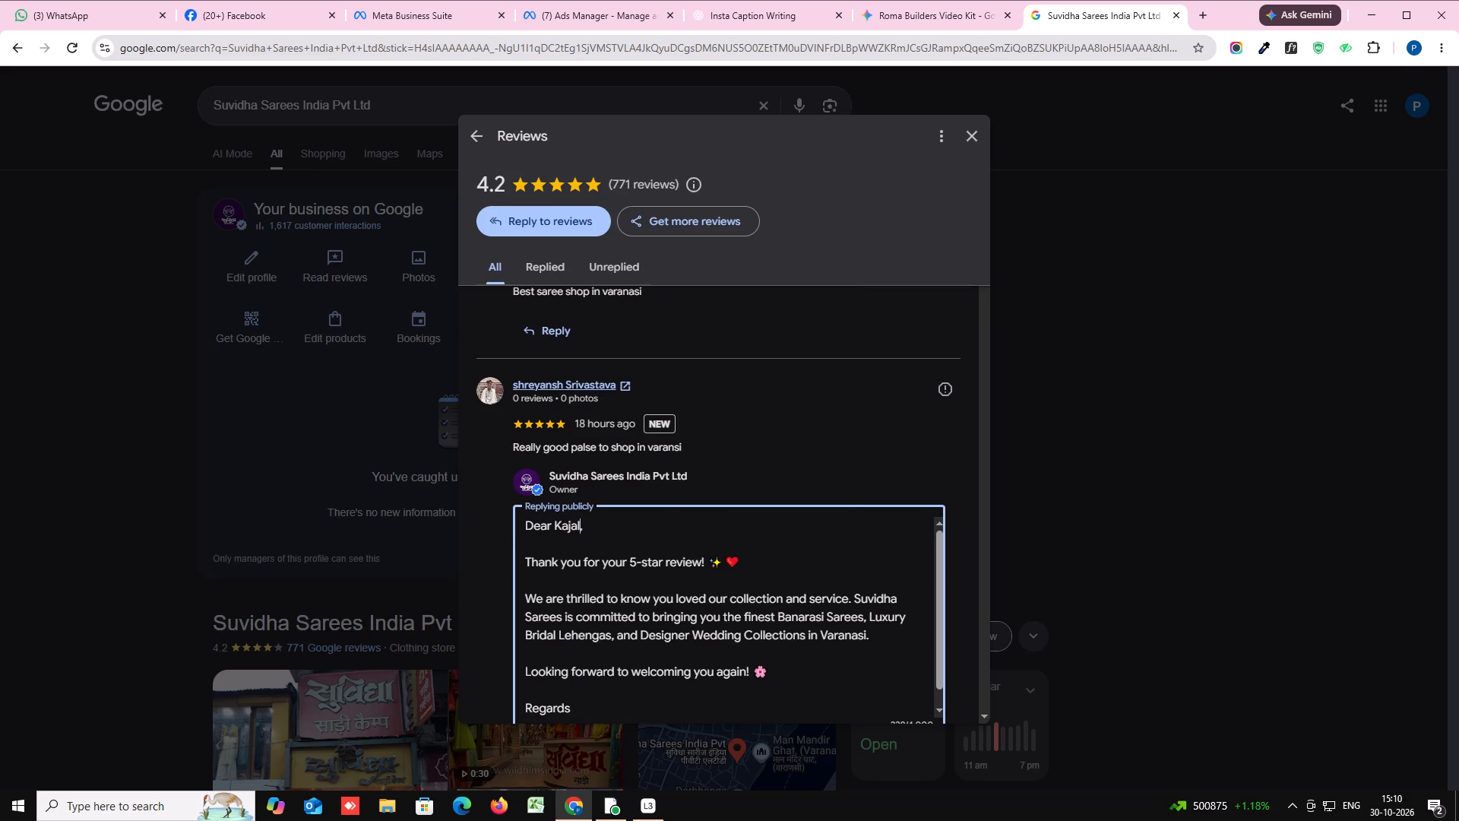
{"action": "key", "text": "BackSpace"}
{"action": "key", "text": "BackSpace"}
{"action": "key", "text": "BackSpace"}
{"action": "key", "text": "BackSpace"}
{"action": "key", "text": "BackSpace"}
{"action": "type", "text": "Shreyansh"}
{"action": "scroll", "coordinate": [498, 528], "scroll_direction": "down", "scroll_amount": 1}
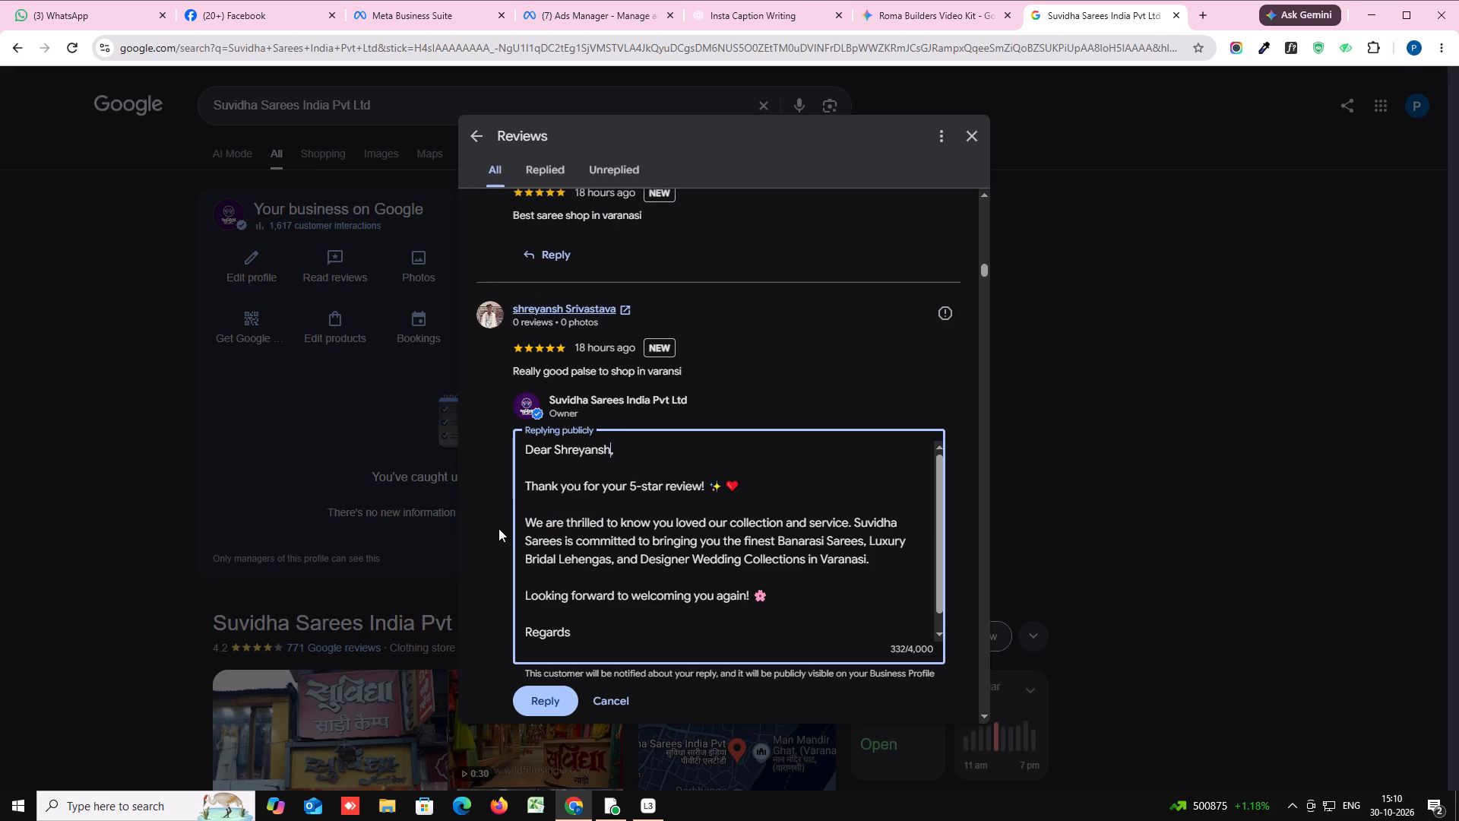
{"action": "scroll", "coordinate": [498, 528], "scroll_direction": "down", "scroll_amount": 1}
{"action": "left_click", "coordinate": [549, 627]}
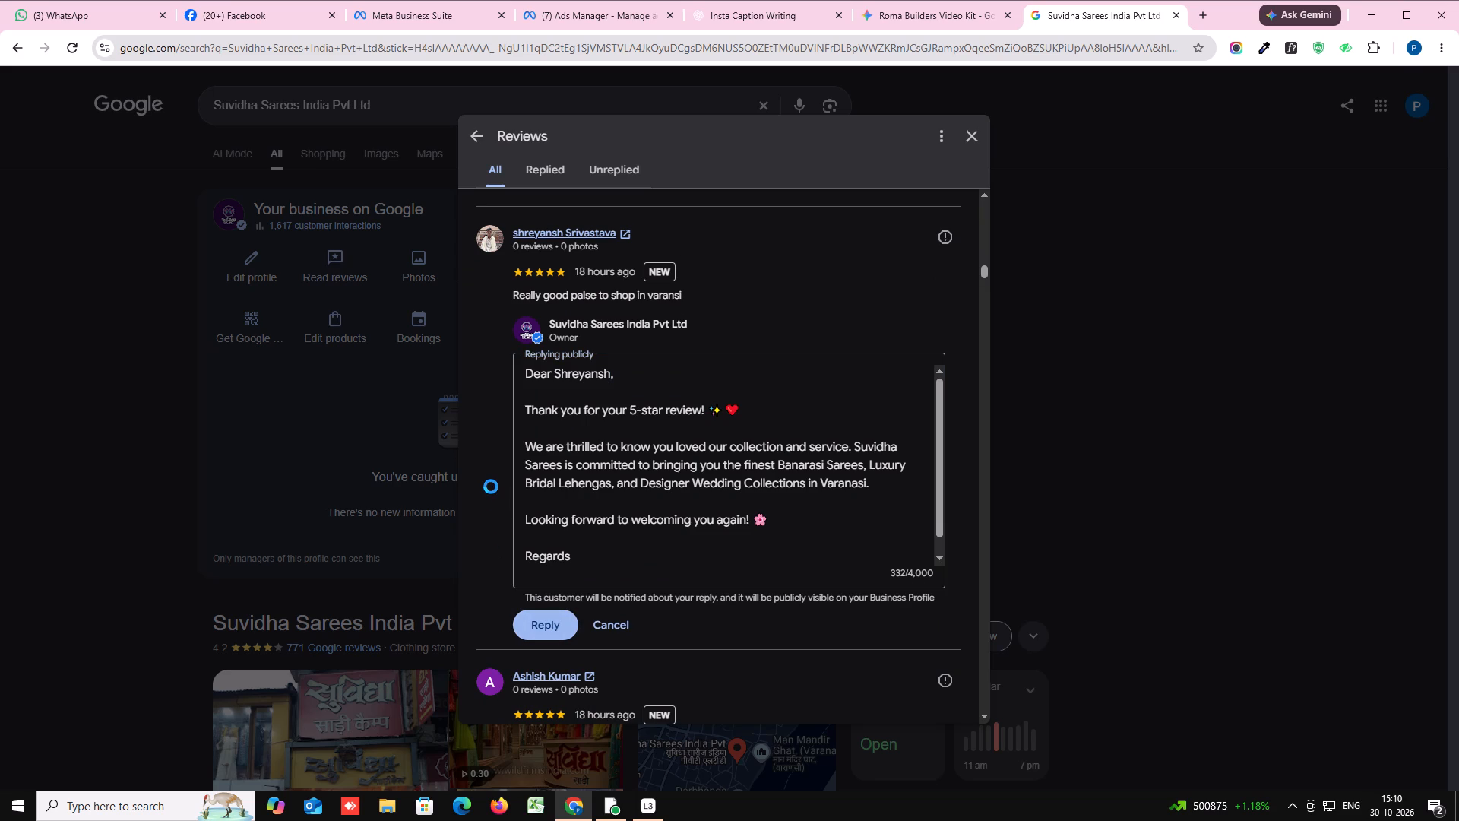
Start a public reply to Sandeep's "Best saree shop in varanasi" review, directly above Shreyansh's, and paste the copied thank-you text.
{"action": "scroll", "coordinate": [498, 434], "scroll_direction": "up", "scroll_amount": 2}
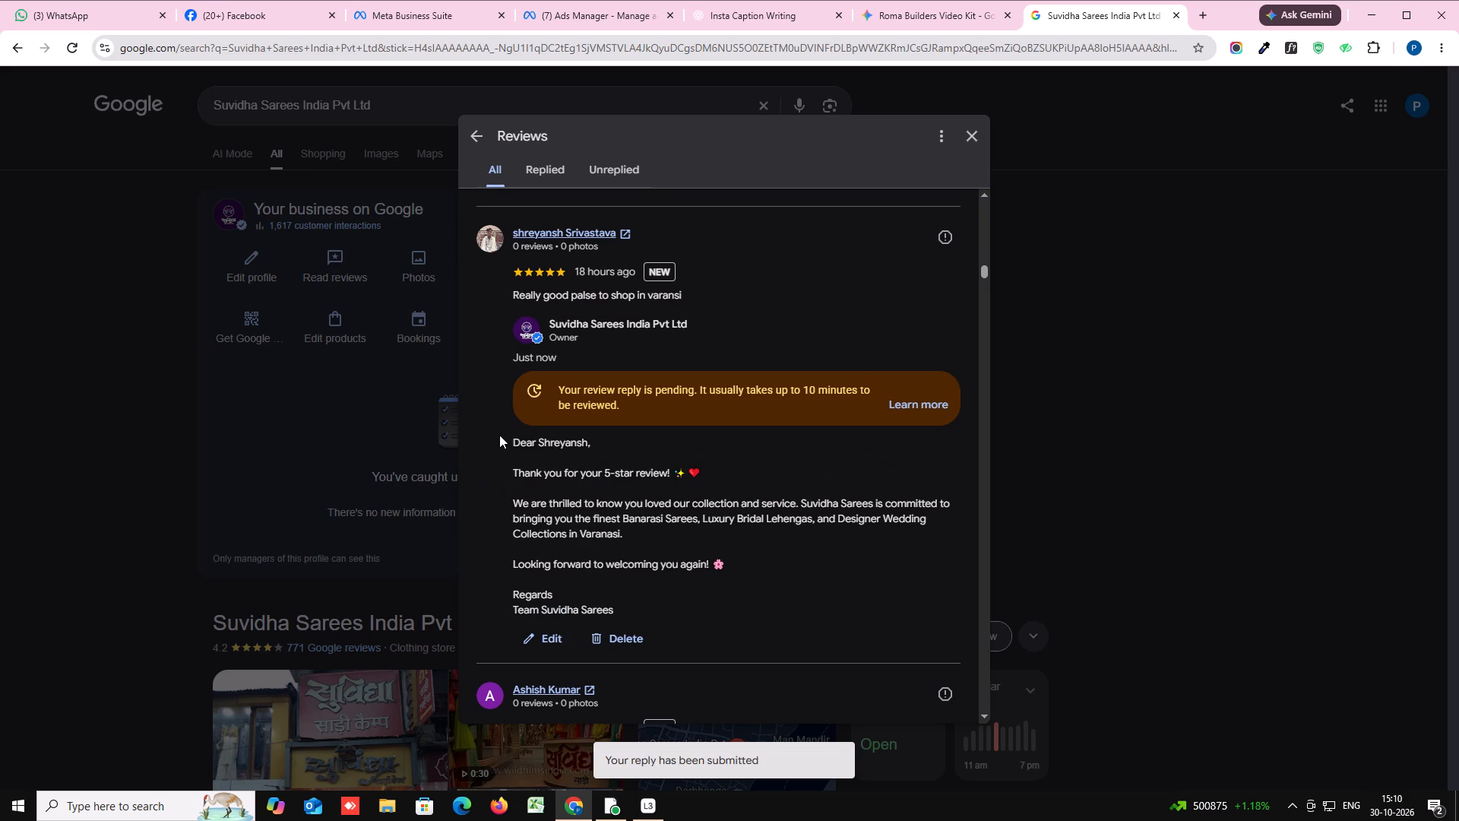
{"action": "scroll", "coordinate": [500, 436], "scroll_direction": "up", "scroll_amount": 3}
{"action": "left_click", "coordinate": [553, 404]}
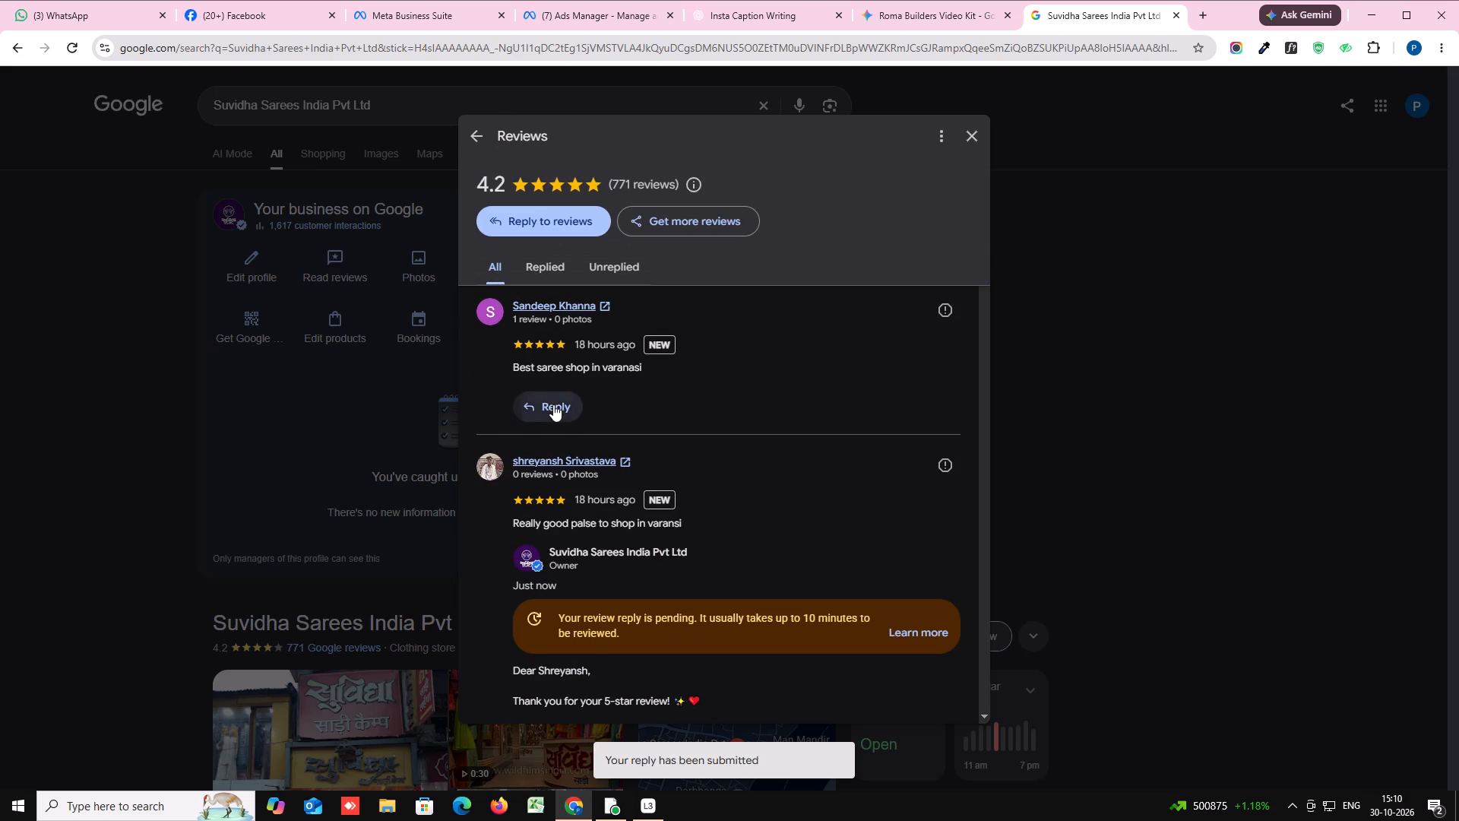
{"action": "right_click", "coordinate": [567, 461]}
{"action": "left_click", "coordinate": [627, 262]}
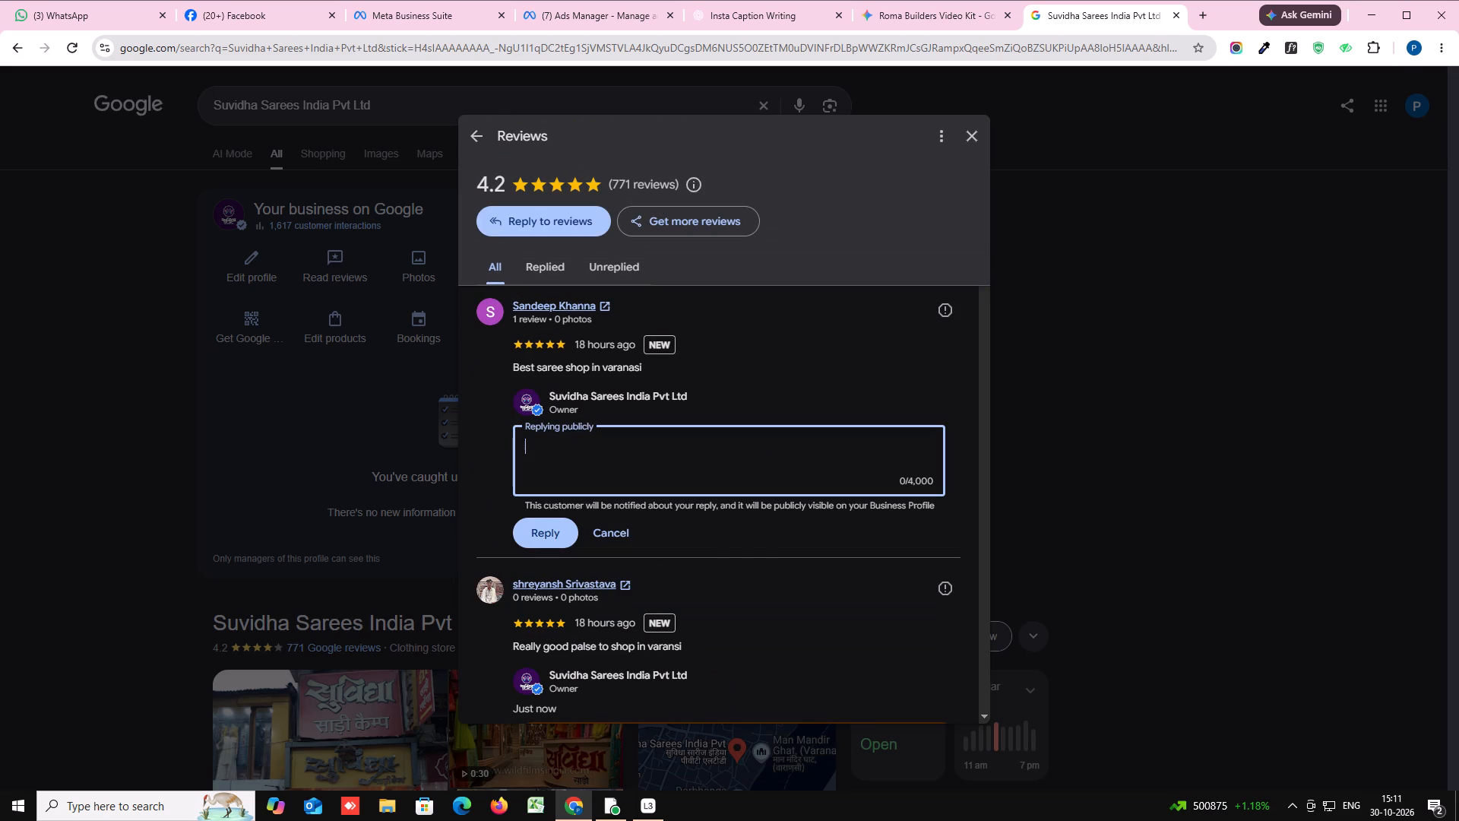
Change the greeting in the pasted reply to "Dear Sandeep," and submit the reply.
{"action": "scroll", "coordinate": [606, 477], "scroll_direction": "up", "scroll_amount": 2}
{"action": "left_click", "coordinate": [580, 443]}
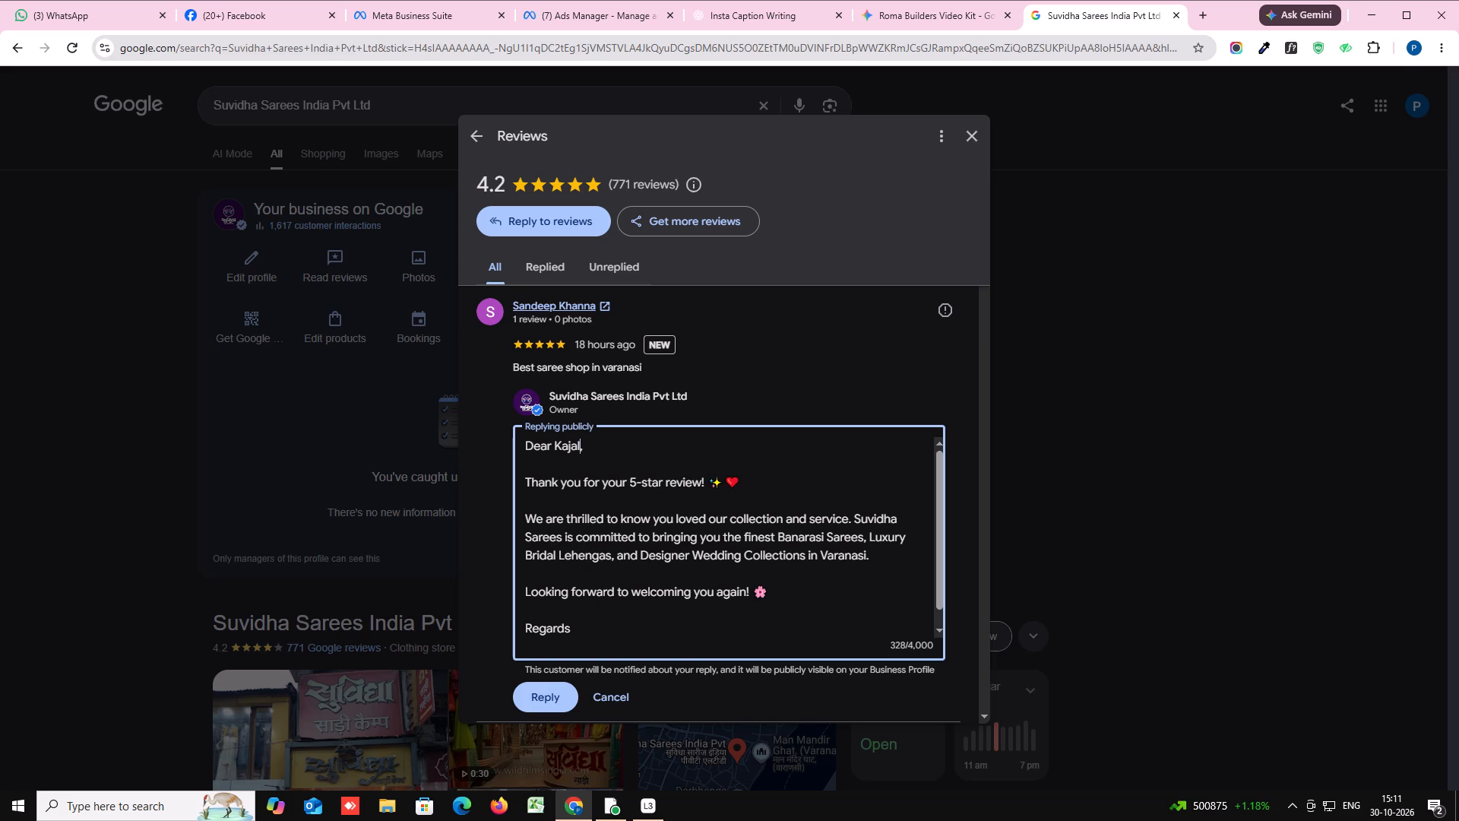
{"action": "key", "text": "BackSpace"}
{"action": "key", "text": "BackSpace"}
{"action": "key", "text": "BackSpace"}
{"action": "key", "text": "BackSpace"}
{"action": "key", "text": "BackSpace"}
{"action": "type", "text": "Sandeep"}
{"action": "scroll", "coordinate": [490, 469], "scroll_direction": "down", "scroll_amount": 1}
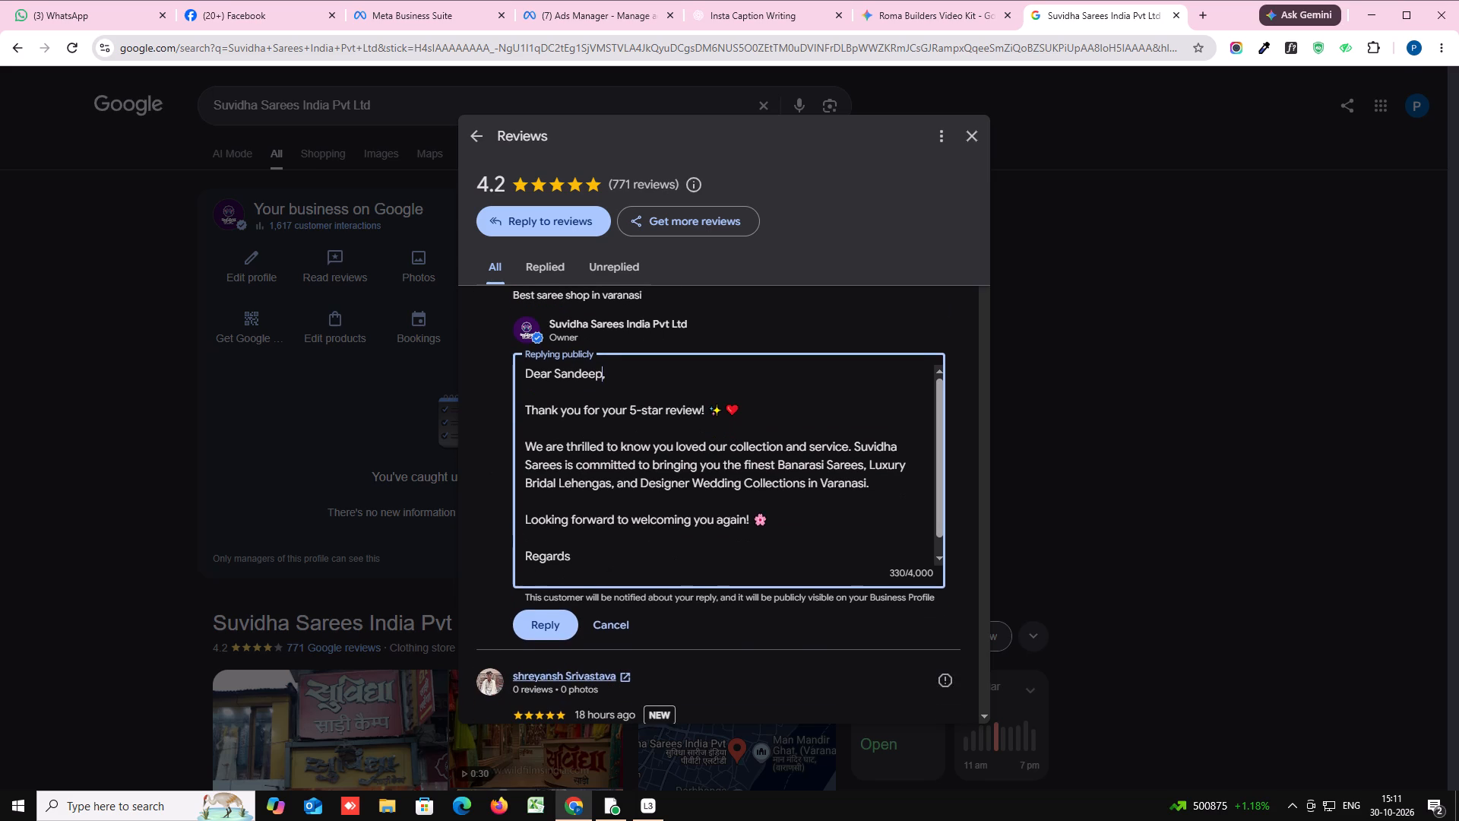
{"action": "left_click", "coordinate": [541, 630]}
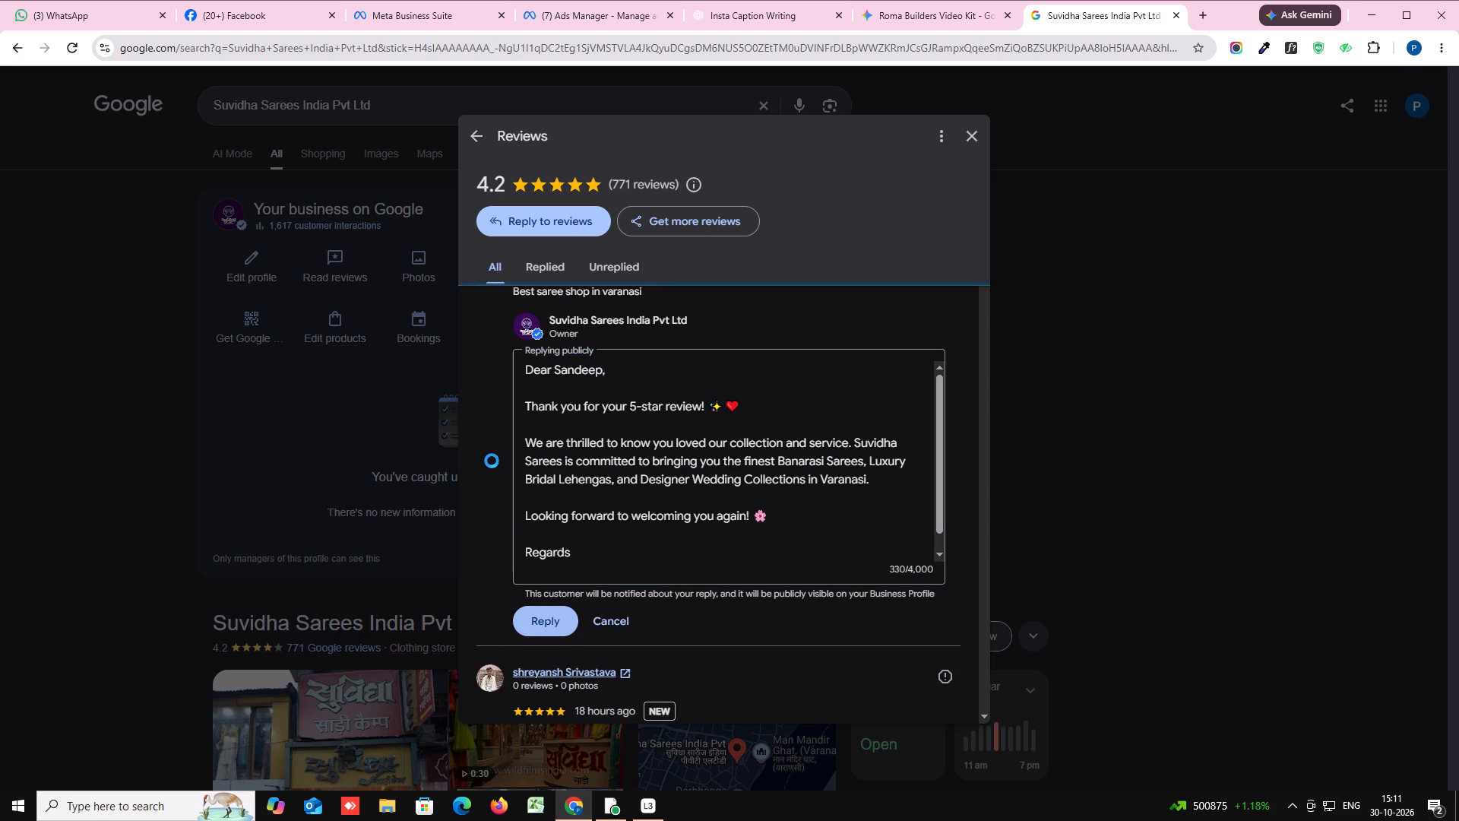
Start a public reply to the other Sandeep's "Today I visited the shop and had a wonderful experience" review, directly above, and paste the copied thank-you text.
{"action": "scroll", "coordinate": [492, 461], "scroll_direction": "up", "scroll_amount": 4}
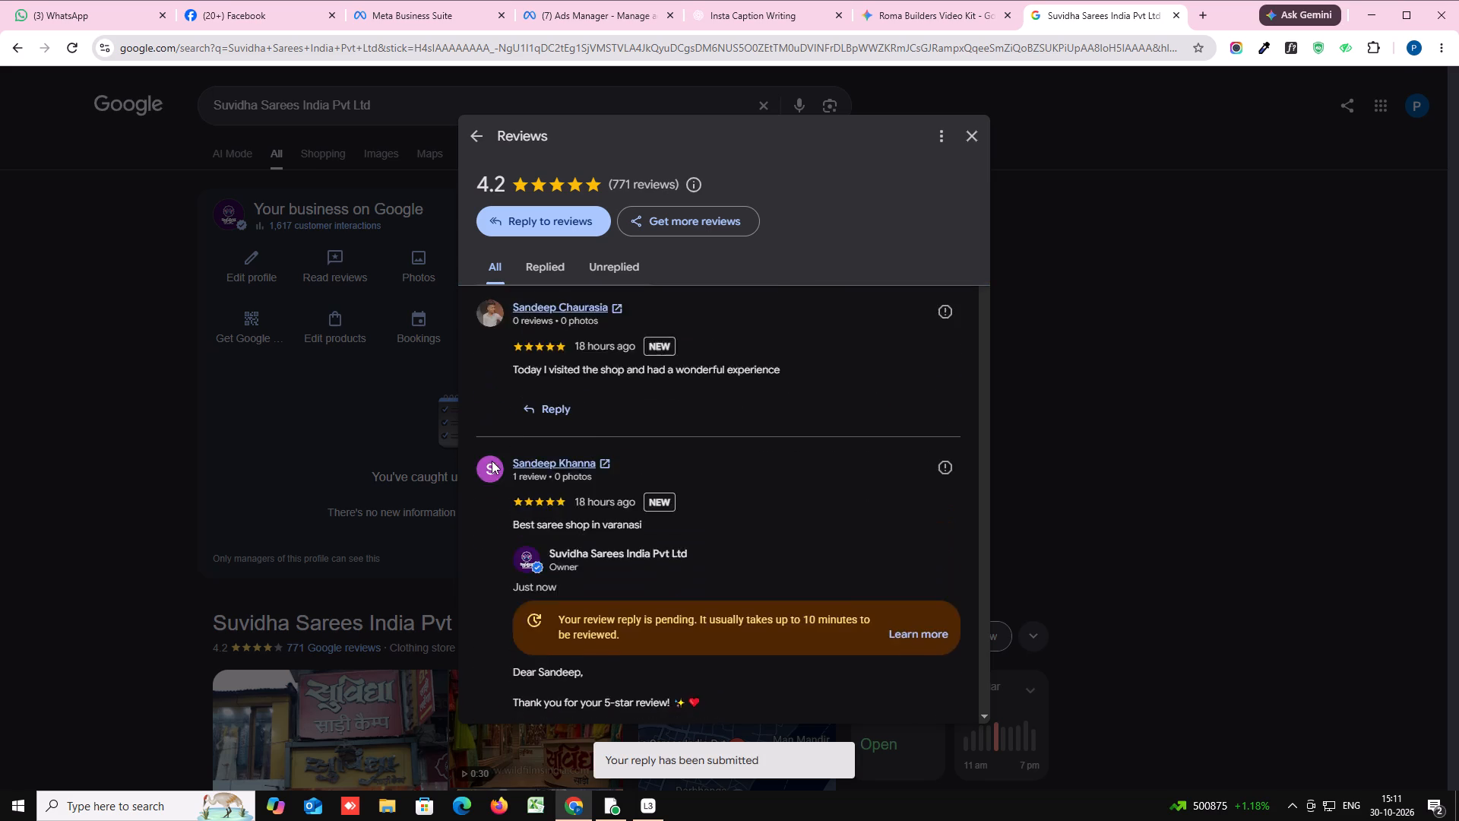
{"action": "left_click", "coordinate": [546, 475]}
{"action": "right_click", "coordinate": [562, 532]}
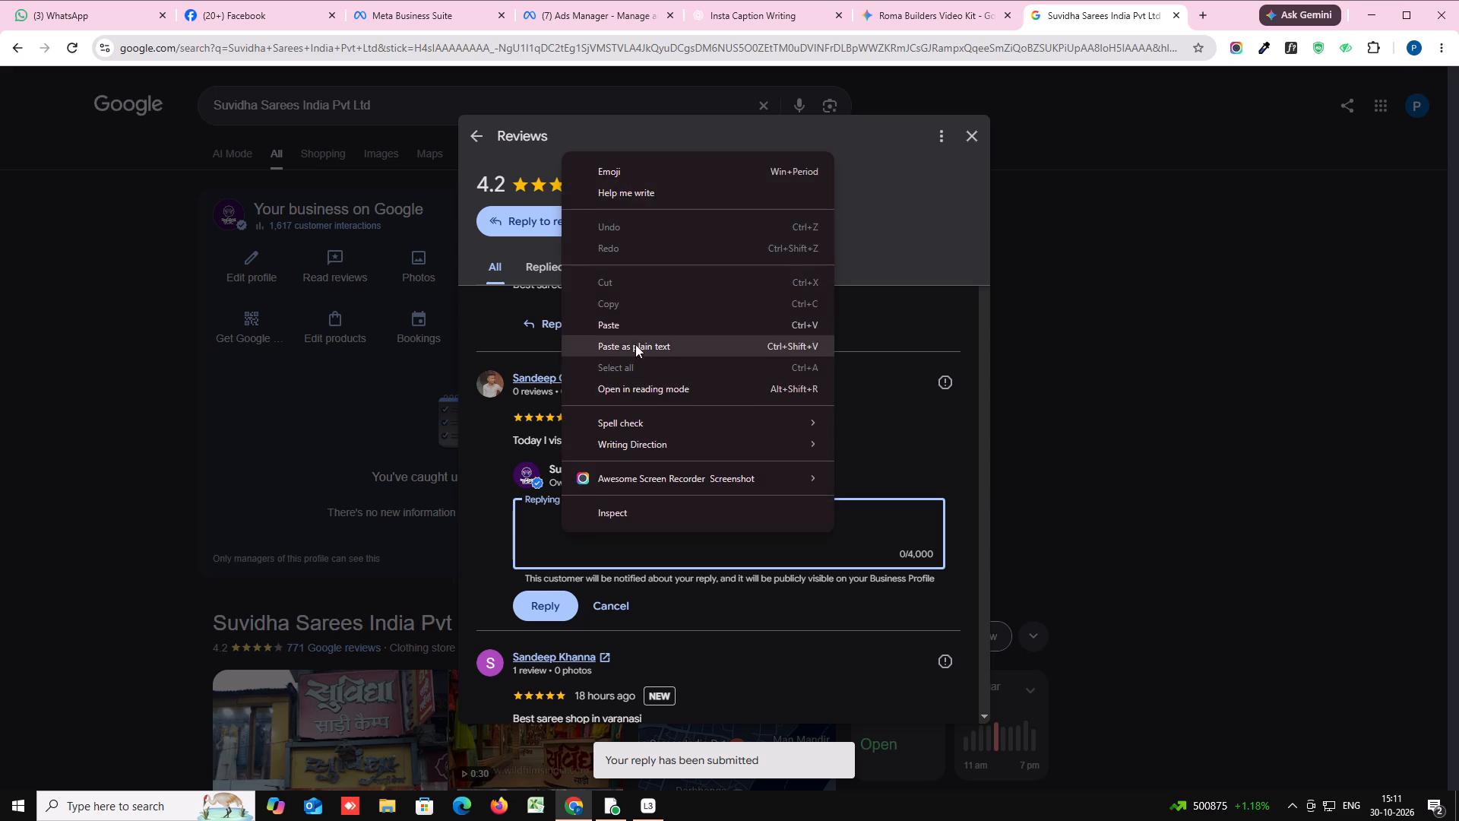
{"action": "left_click", "coordinate": [636, 322]}
Change the greeting in the pasted reply to "Dear Sandeep," and submit the reply.
{"action": "scroll", "coordinate": [596, 564], "scroll_direction": "up", "scroll_amount": 3}
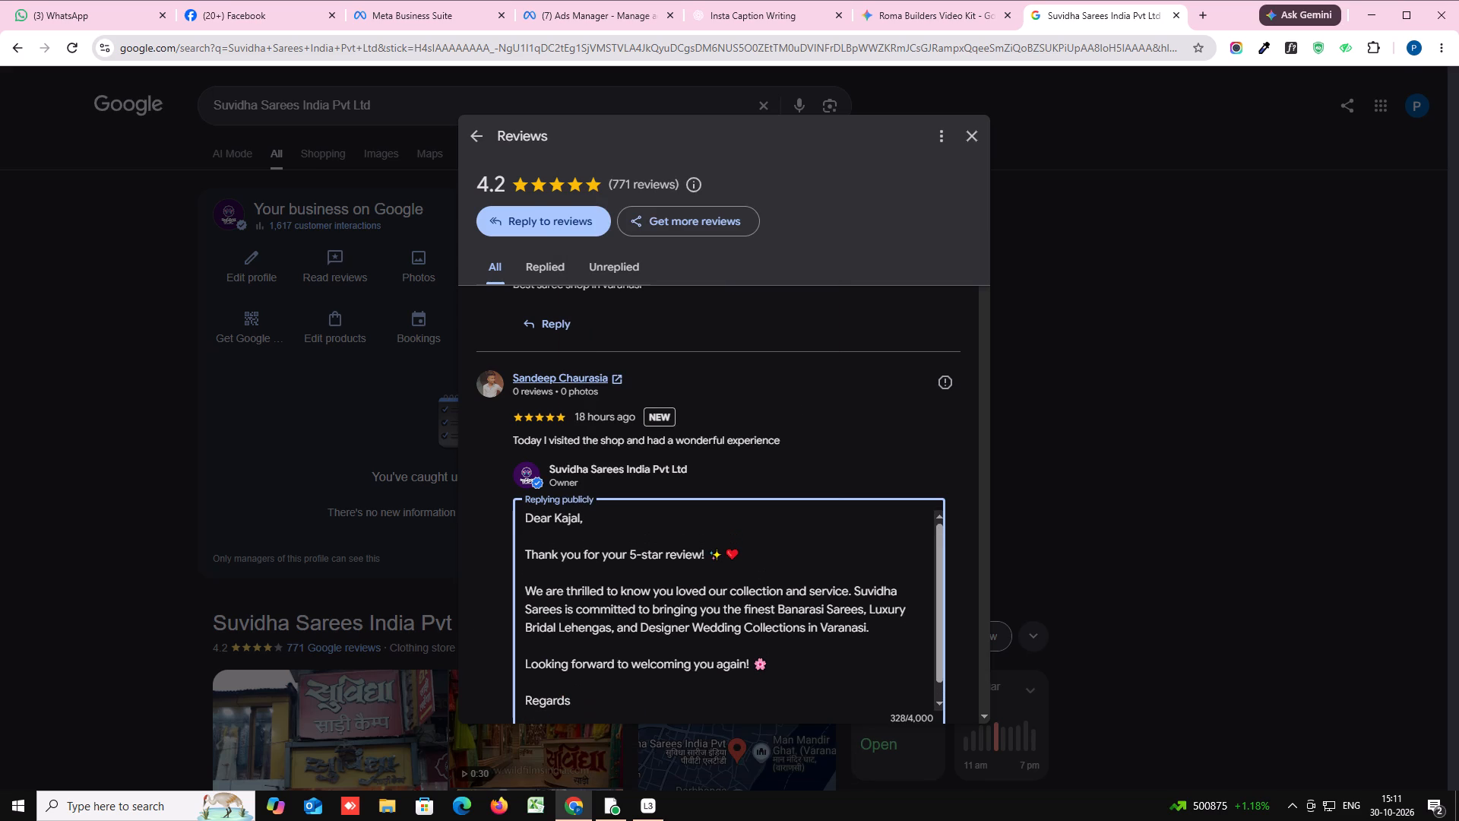
{"action": "left_click", "coordinate": [579, 518]}
{"action": "key", "text": "BackSpace"}
{"action": "key", "text": "BackSpace"}
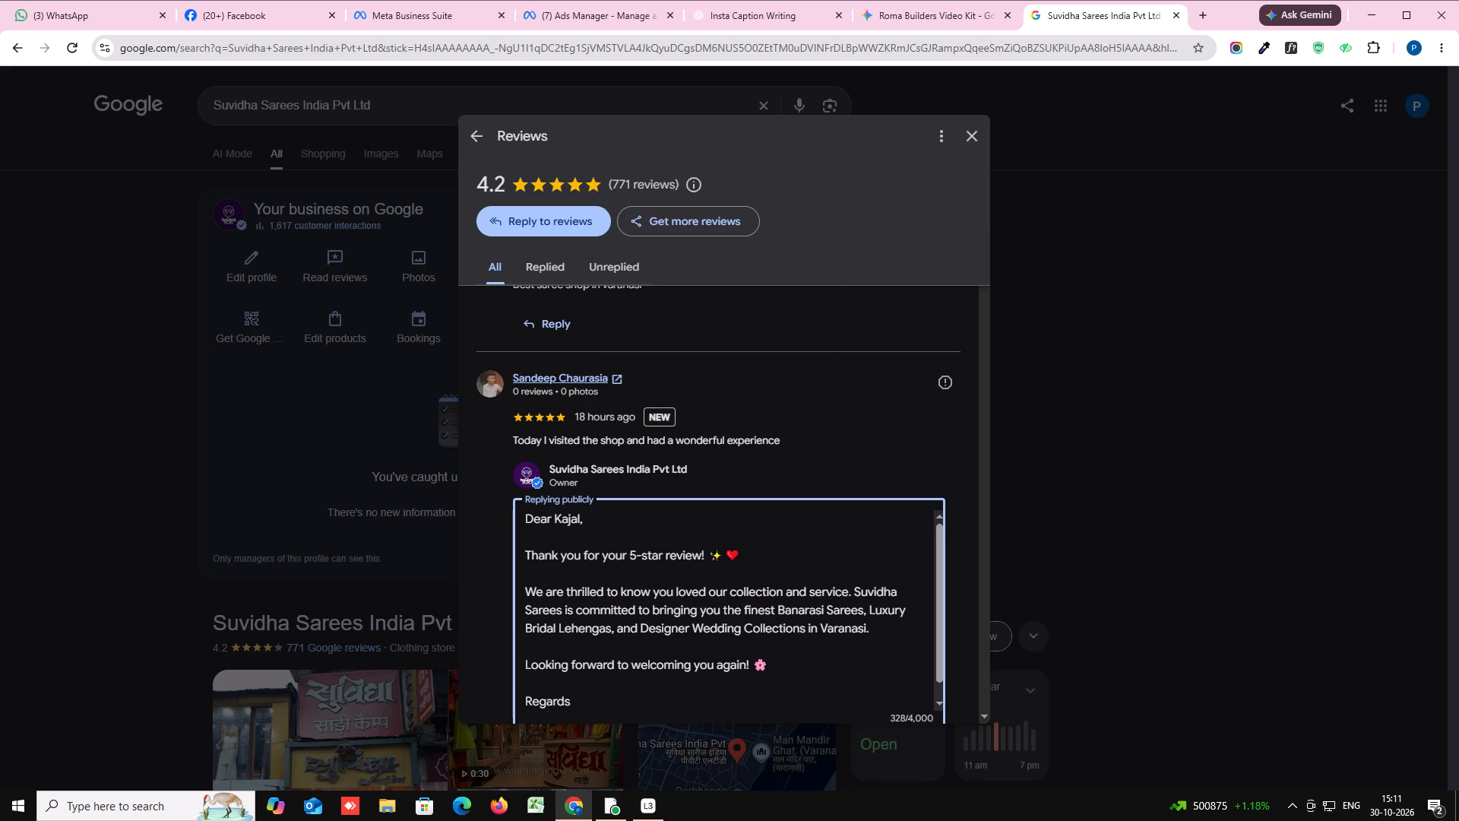
{"action": "key", "text": "BackSpace"}
{"action": "key", "text": "BackSpace"}
{"action": "key", "text": "BackSpace"}
{"action": "type", "text": "Sandeep"}
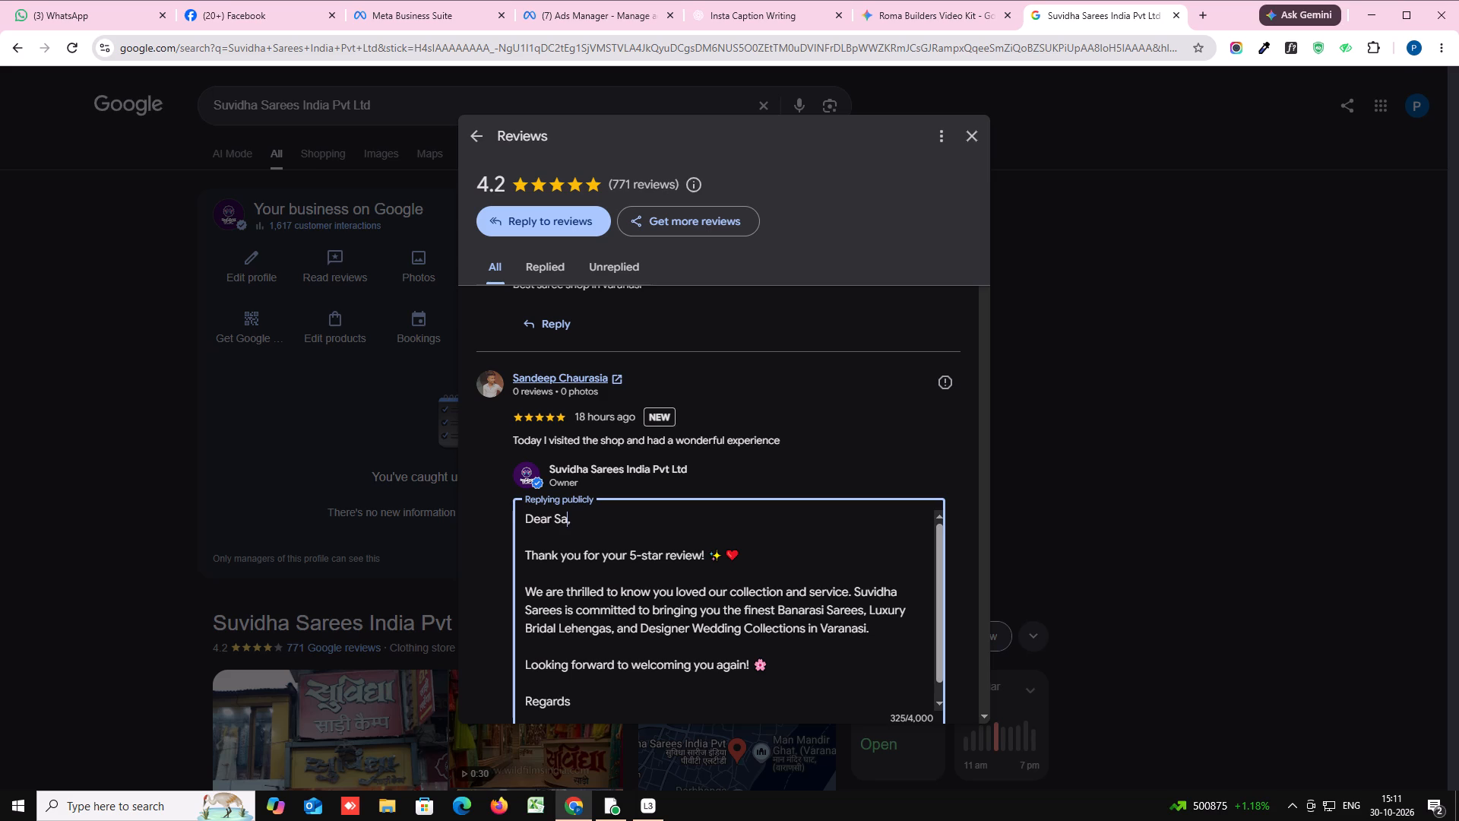
{"action": "left_click", "coordinate": [486, 549]}
{"action": "scroll", "coordinate": [486, 549], "scroll_direction": "down", "scroll_amount": 2}
{"action": "left_click", "coordinate": [541, 610]}
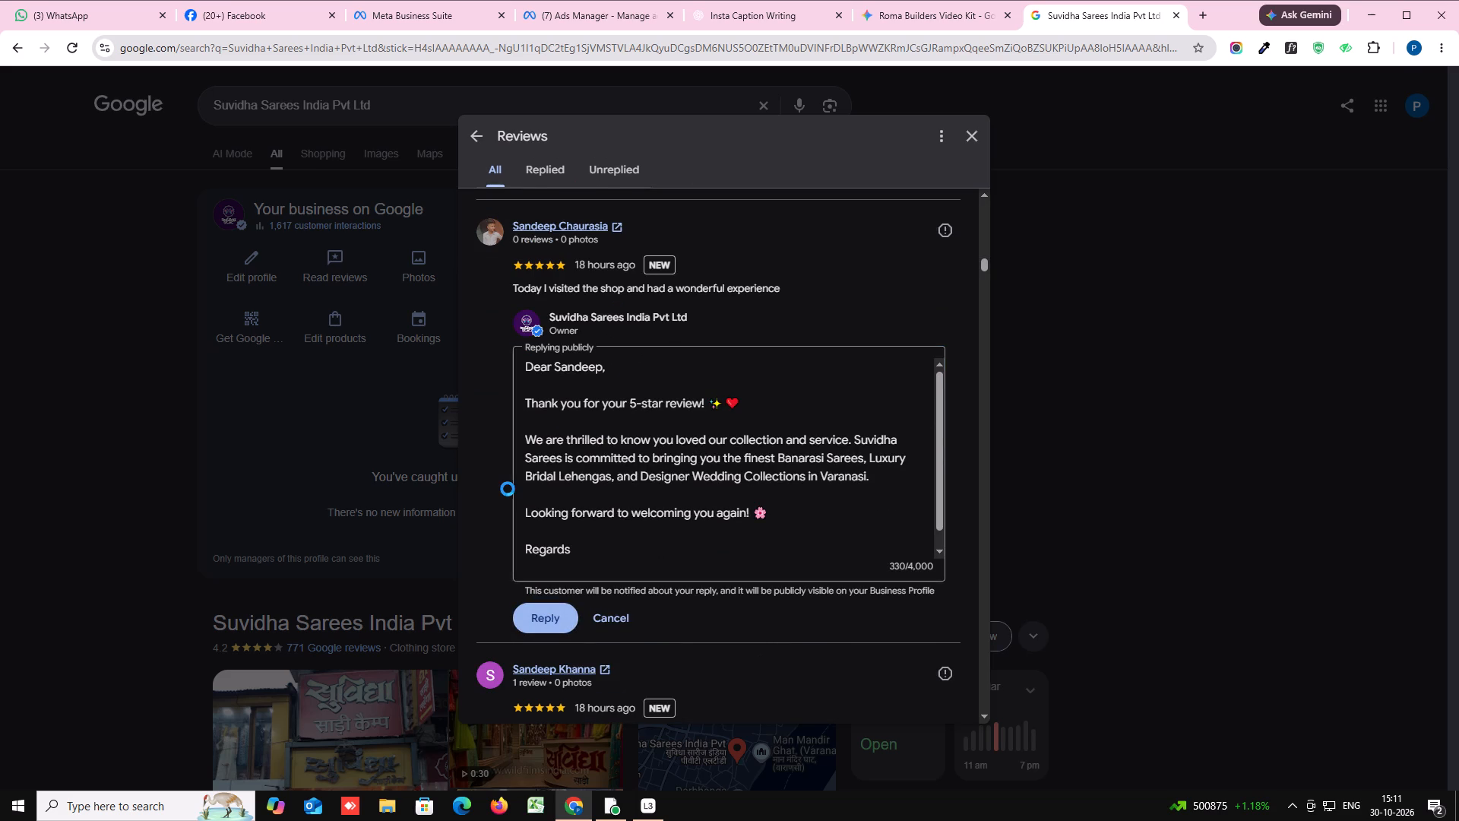
Start a public reply to Rahul's "Best saree shop in varanasi" review, directly above, and paste the copied thank-you text.
{"action": "scroll", "coordinate": [578, 526], "scroll_direction": "up", "scroll_amount": 1}
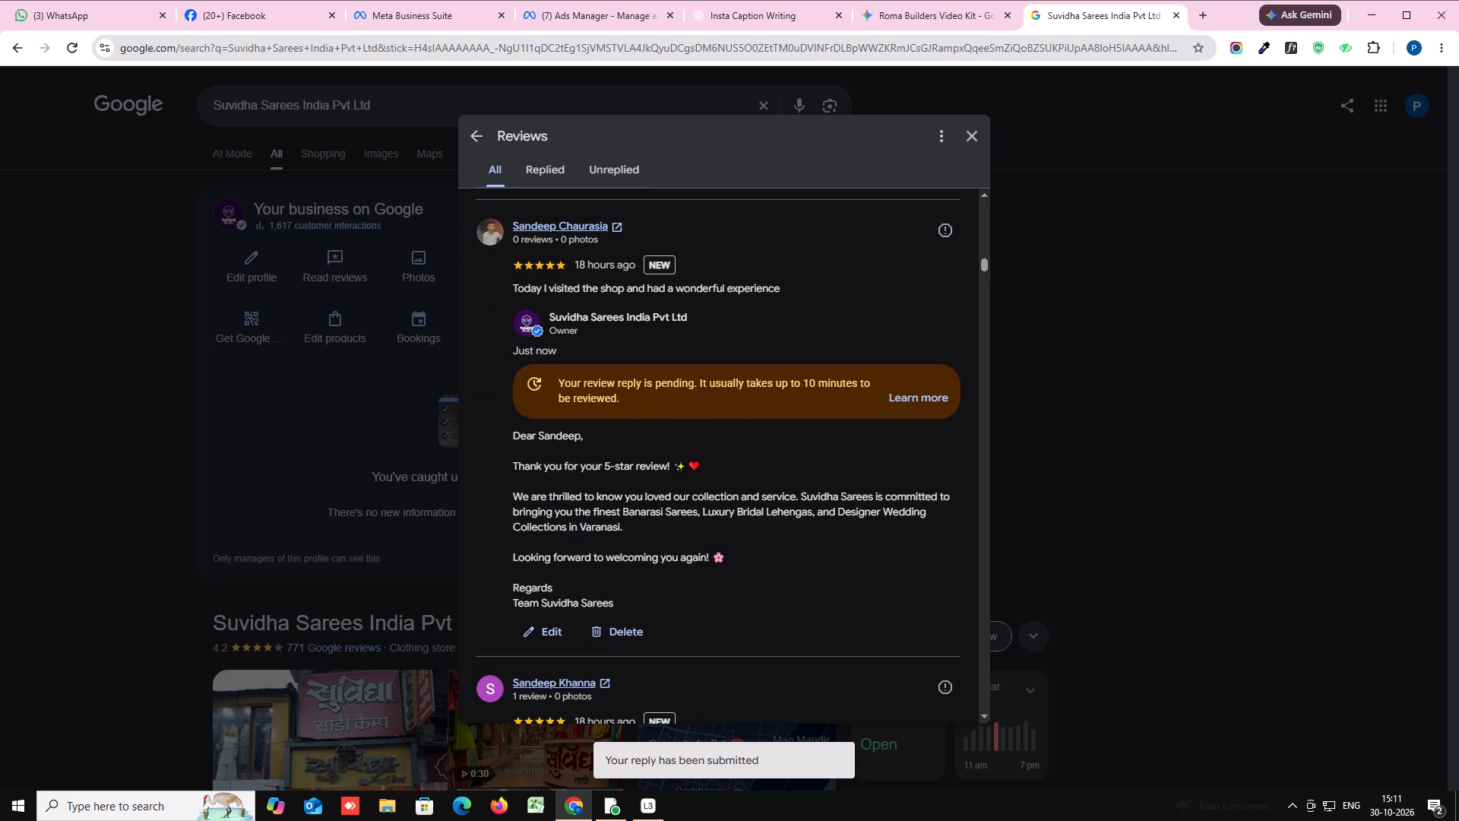
{"action": "scroll", "coordinate": [578, 526], "scroll_direction": "up", "scroll_amount": 3}
{"action": "left_click", "coordinate": [563, 477]}
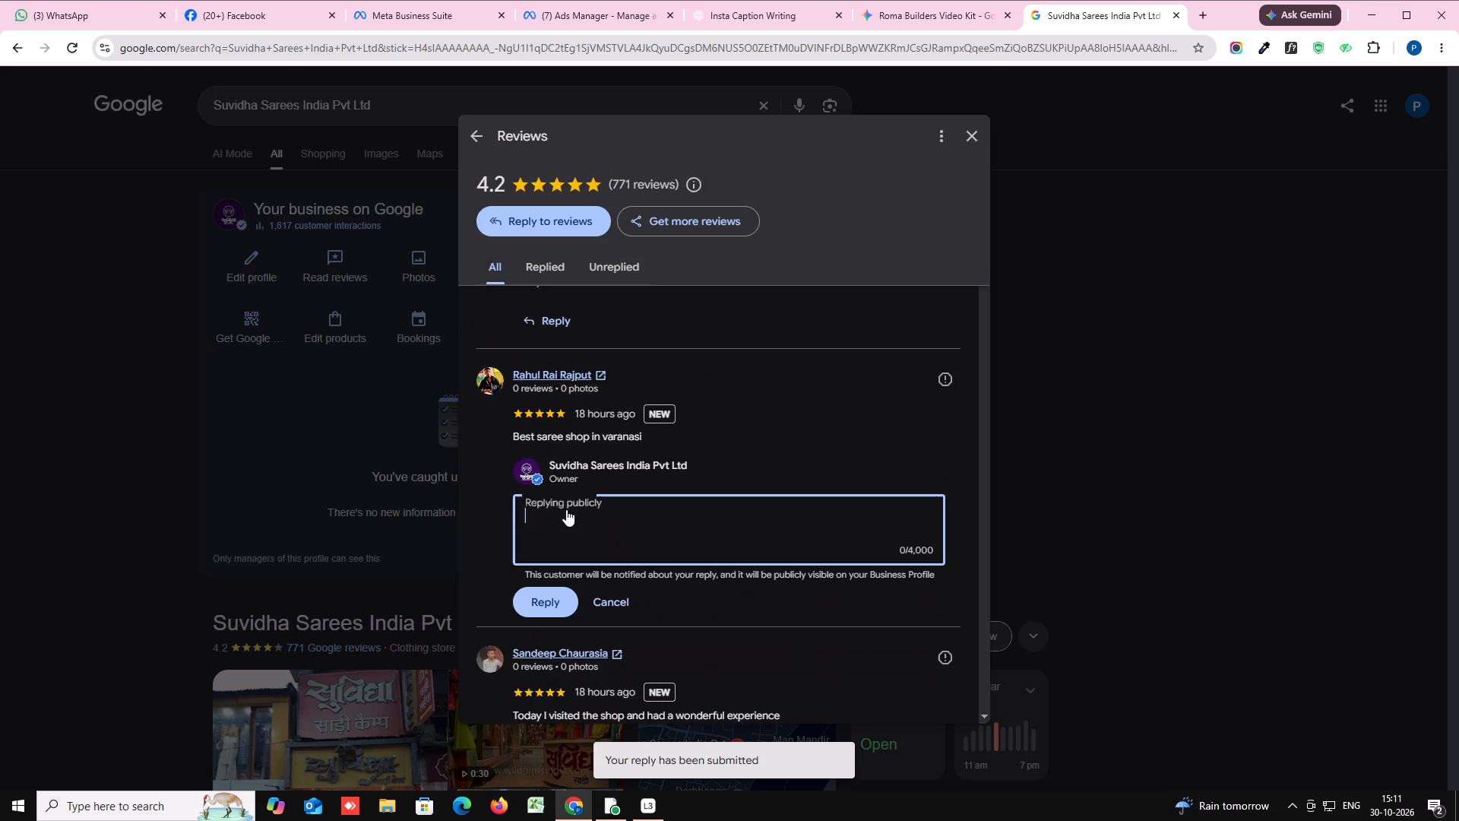
{"action": "right_click", "coordinate": [570, 518]}
{"action": "left_click", "coordinate": [648, 309]}
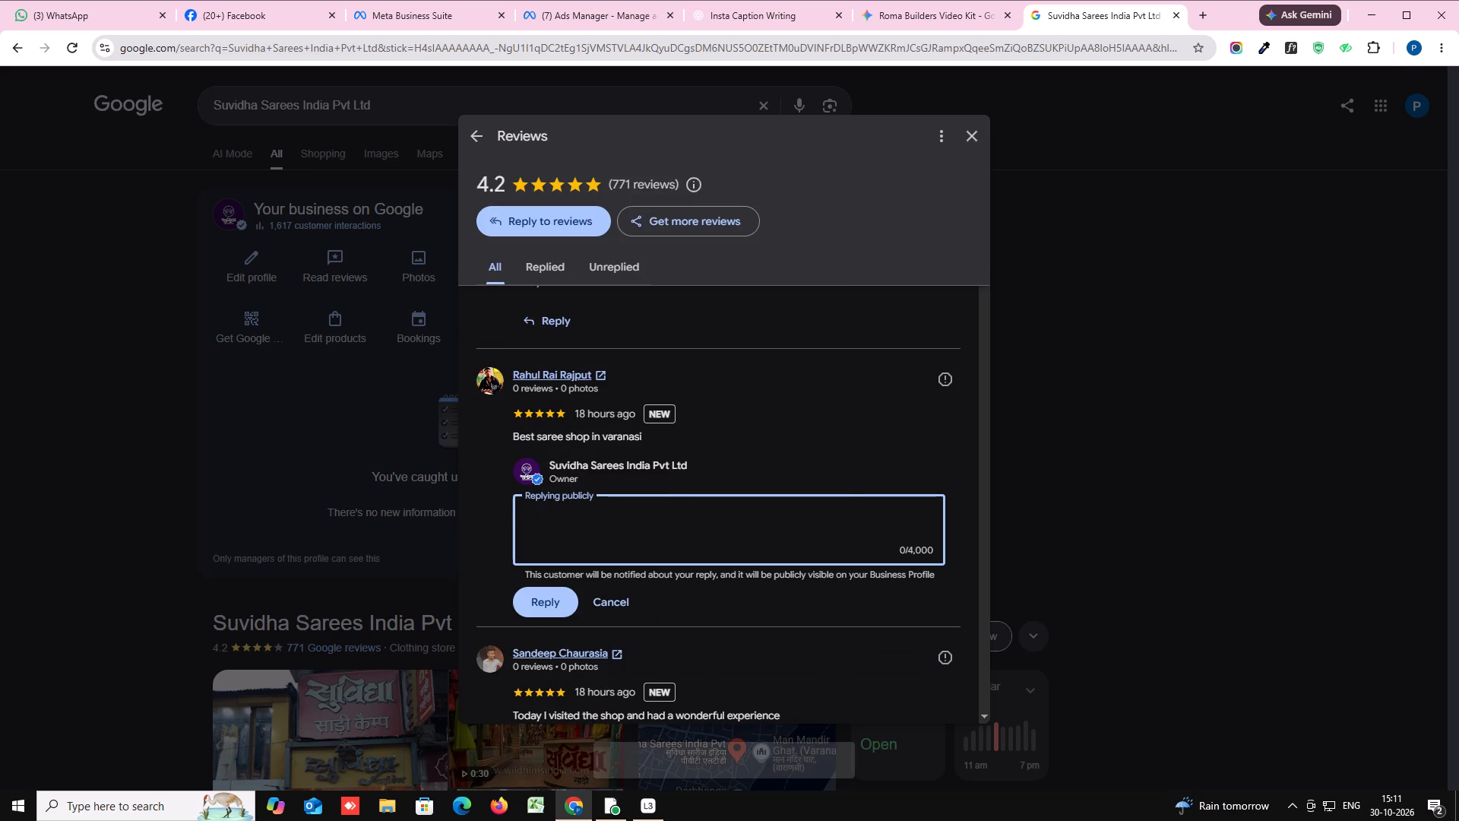
Change the greeting in the pasted reply to "Dear Rahul," and submit the reply.
{"action": "scroll", "coordinate": [606, 547], "scroll_direction": "up", "scroll_amount": 3}
{"action": "left_click", "coordinate": [580, 509]}
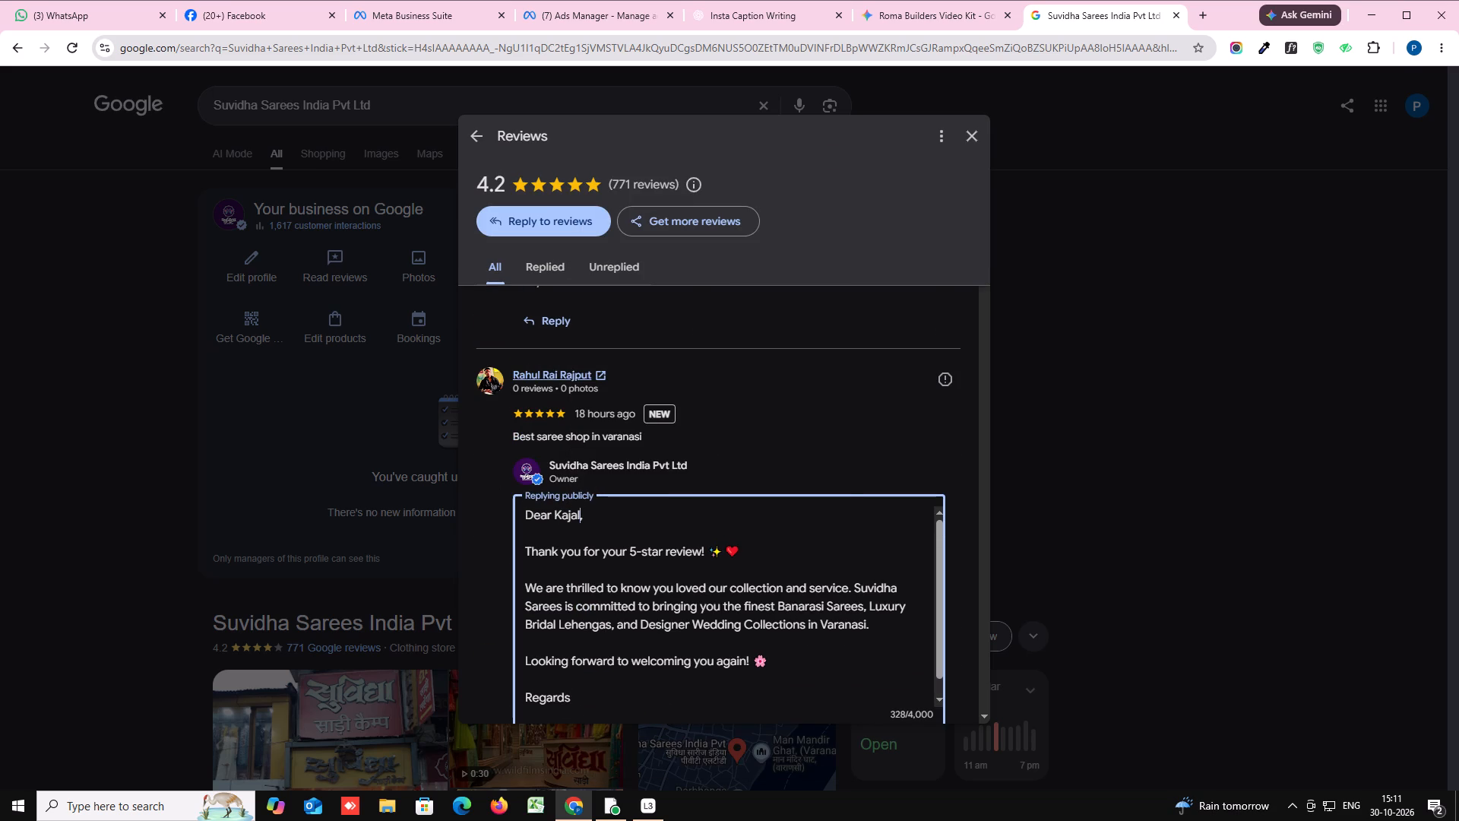
{"action": "key", "text": "BackSpace"}
{"action": "key", "text": "BackSpace"}
{"action": "key", "text": "BackSpace"}
{"action": "key", "text": "BackSpace"}
{"action": "key", "text": "BackSpace"}
{"action": "type", "text": "Rahul"}
{"action": "scroll", "coordinate": [490, 535], "scroll_direction": "down", "scroll_amount": 1}
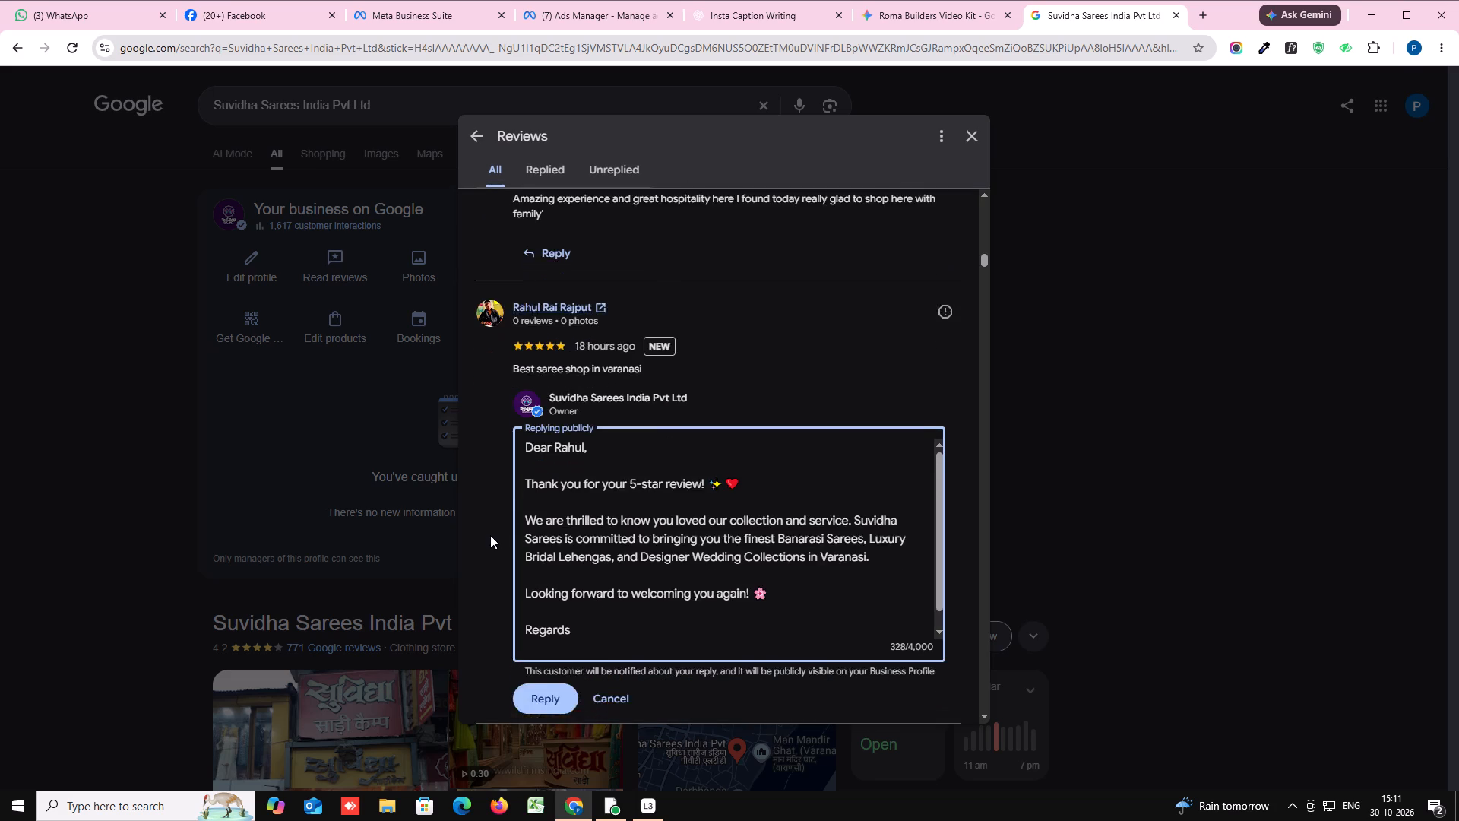
{"action": "scroll", "coordinate": [490, 535], "scroll_direction": "down", "scroll_amount": 1}
{"action": "left_click", "coordinate": [534, 604]}
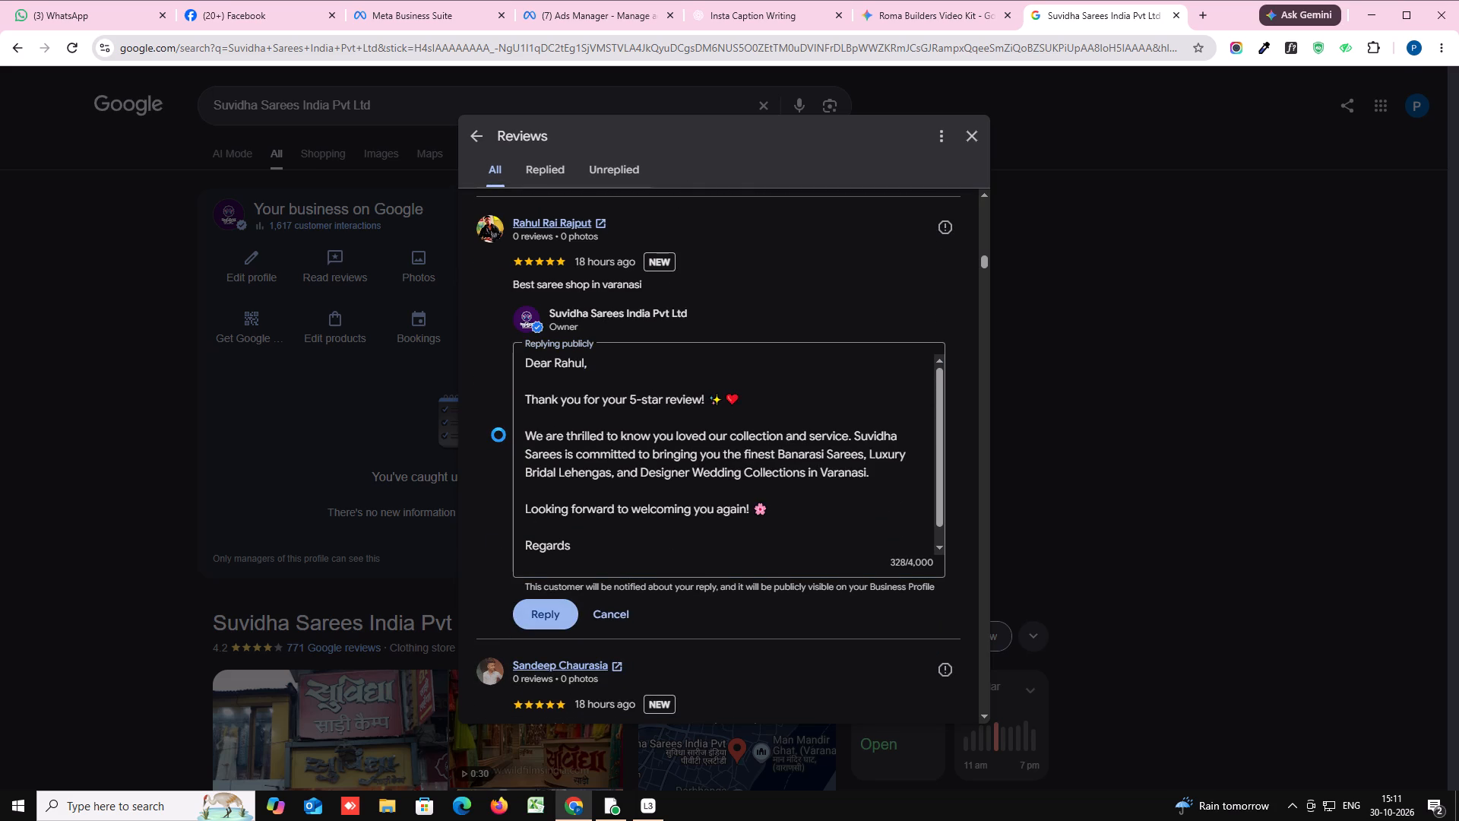
Start a public reply to Anuj's "Amazing experience and great hospitality" review, directly above Rahul's, and paste the copied thank-you text.
{"action": "scroll", "coordinate": [498, 435], "scroll_direction": "up", "scroll_amount": 2}
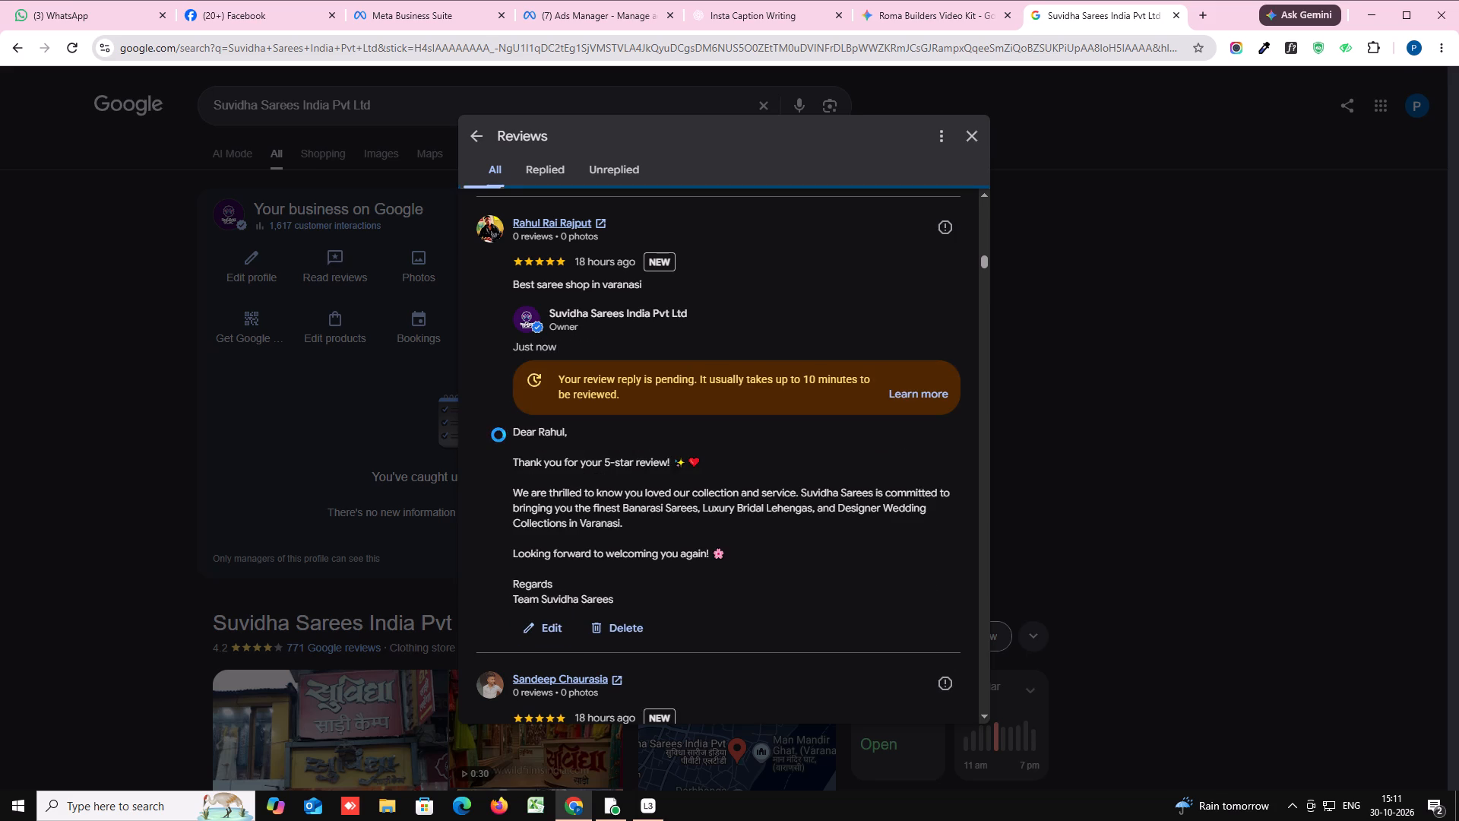
{"action": "scroll", "coordinate": [498, 435], "scroll_direction": "down", "scroll_amount": 1}
{"action": "scroll", "coordinate": [498, 435], "scroll_direction": "up", "scroll_amount": 5}
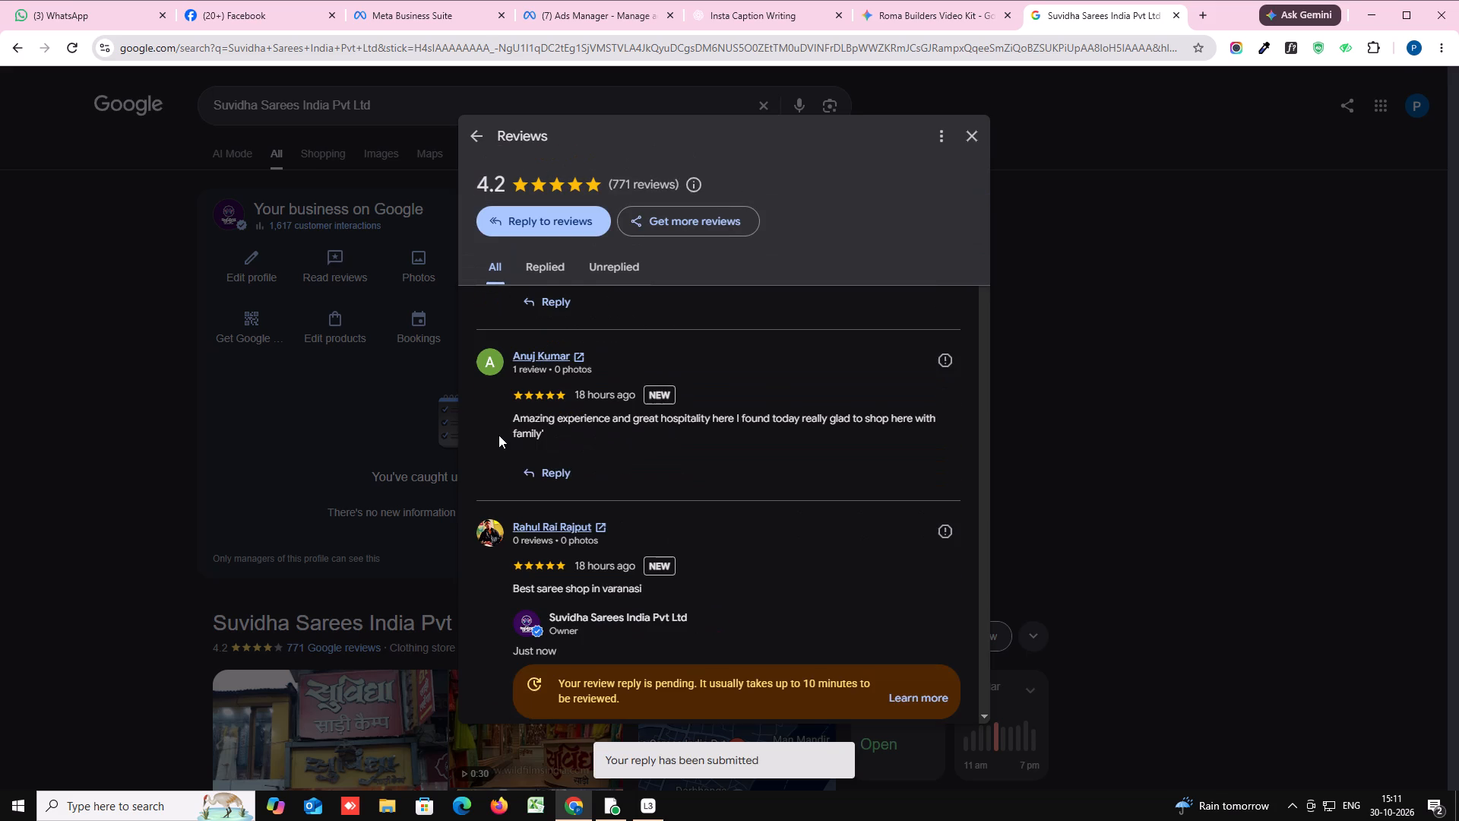
{"action": "left_click", "coordinate": [546, 468]}
{"action": "right_click", "coordinate": [560, 512]}
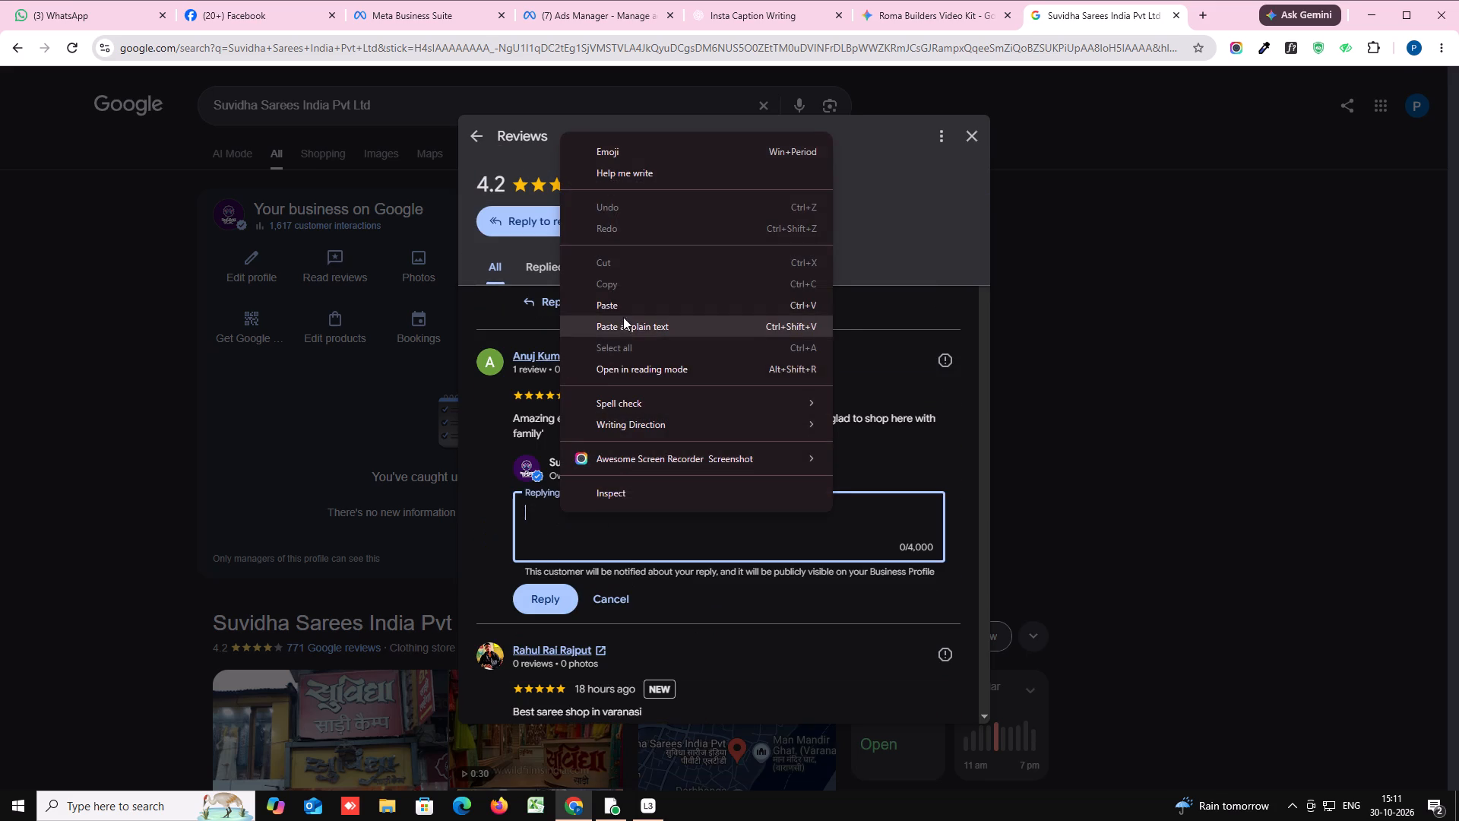
{"action": "left_click", "coordinate": [623, 304]}
{"action": "scroll", "coordinate": [595, 534], "scroll_direction": "up", "scroll_amount": 3}
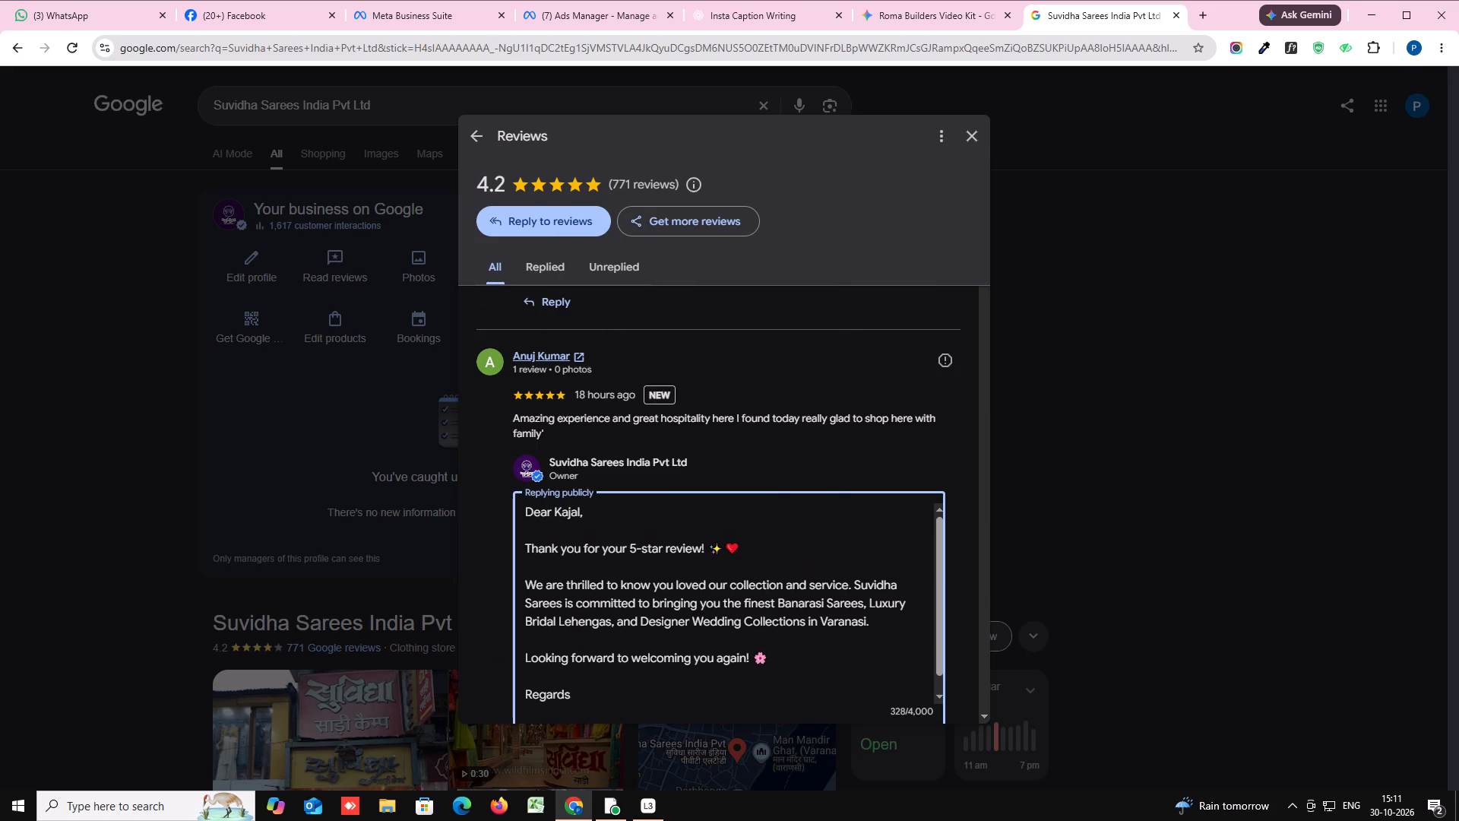
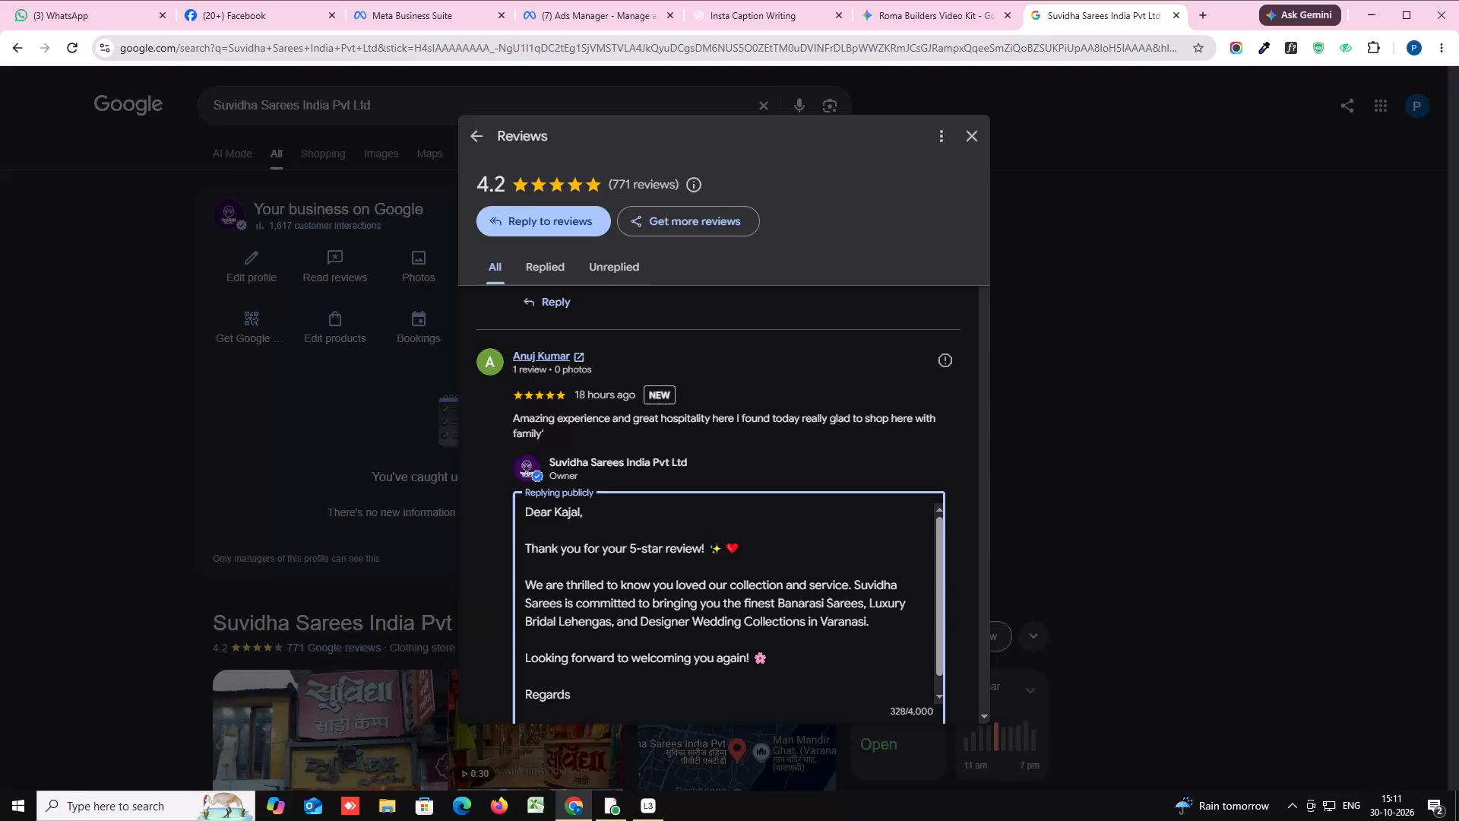
Change the greeting in the pasted reply to "Dear Anuj," and submit the reply.
{"action": "key", "text": "BackSpace"}
{"action": "key", "text": "BackSpace"}
{"action": "key", "text": "BackSpace"}
{"action": "key", "text": "BackSpace"}
{"action": "key", "text": "BackSpace"}
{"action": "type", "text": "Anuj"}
{"action": "scroll", "coordinate": [491, 534], "scroll_direction": "down", "scroll_amount": 2}
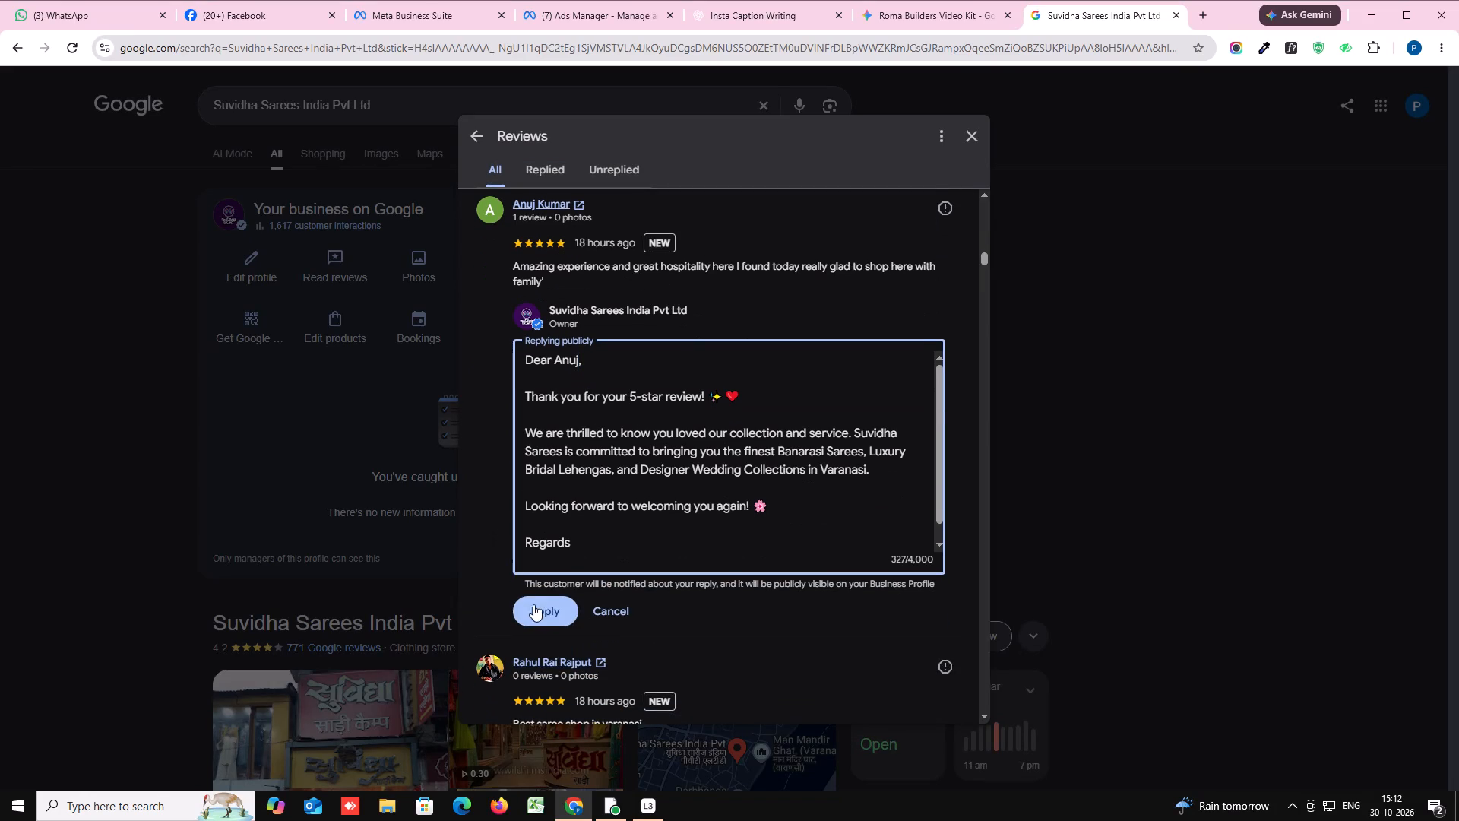
{"action": "left_click", "coordinate": [534, 605]}
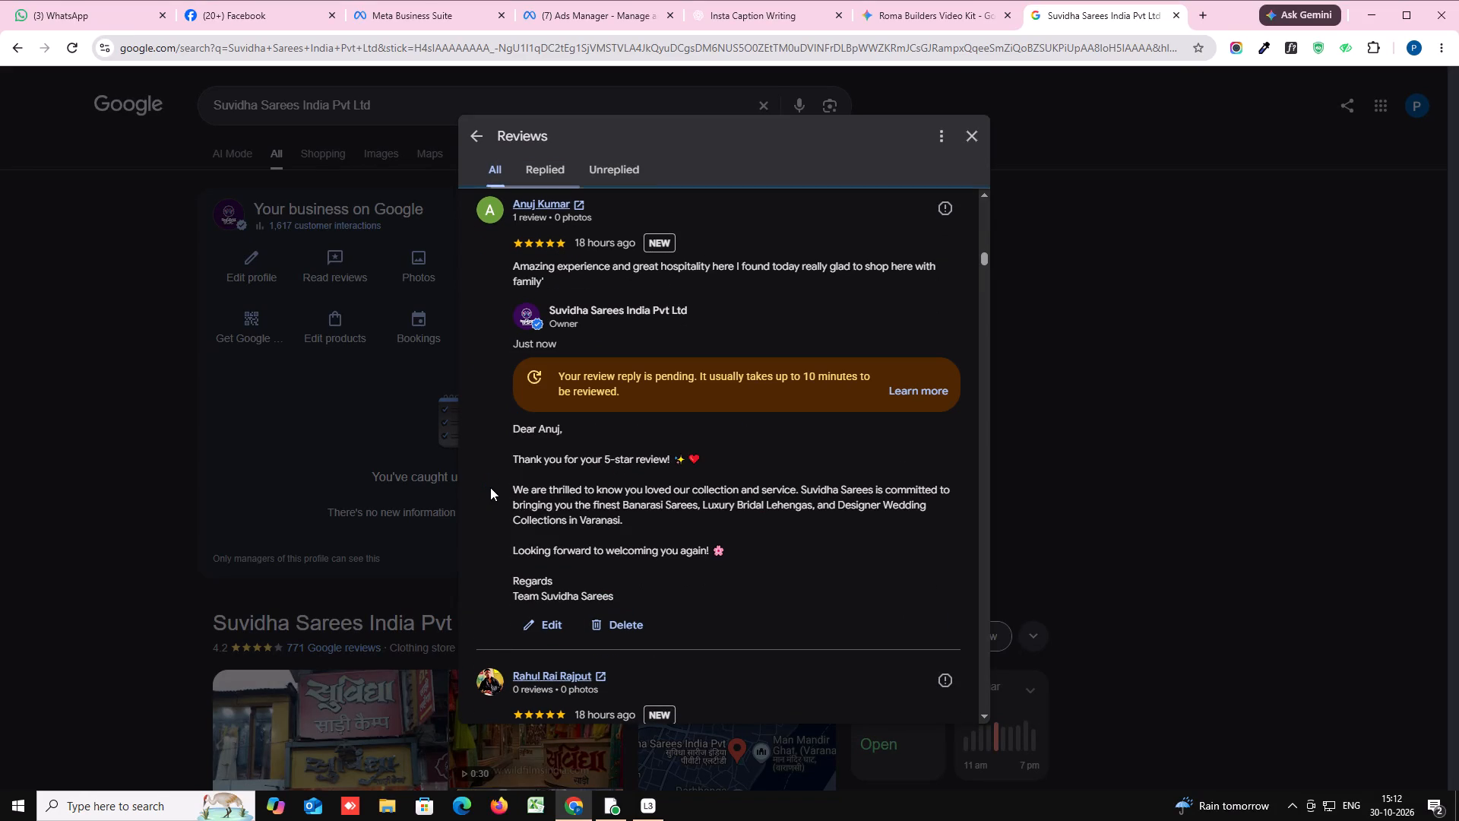
Start a public reply to Anil's "Best saree shop in varanasi" review, directly above Anuj's, and paste the copied thank-you text.
{"action": "scroll", "coordinate": [513, 372], "scroll_direction": "up", "scroll_amount": 4}
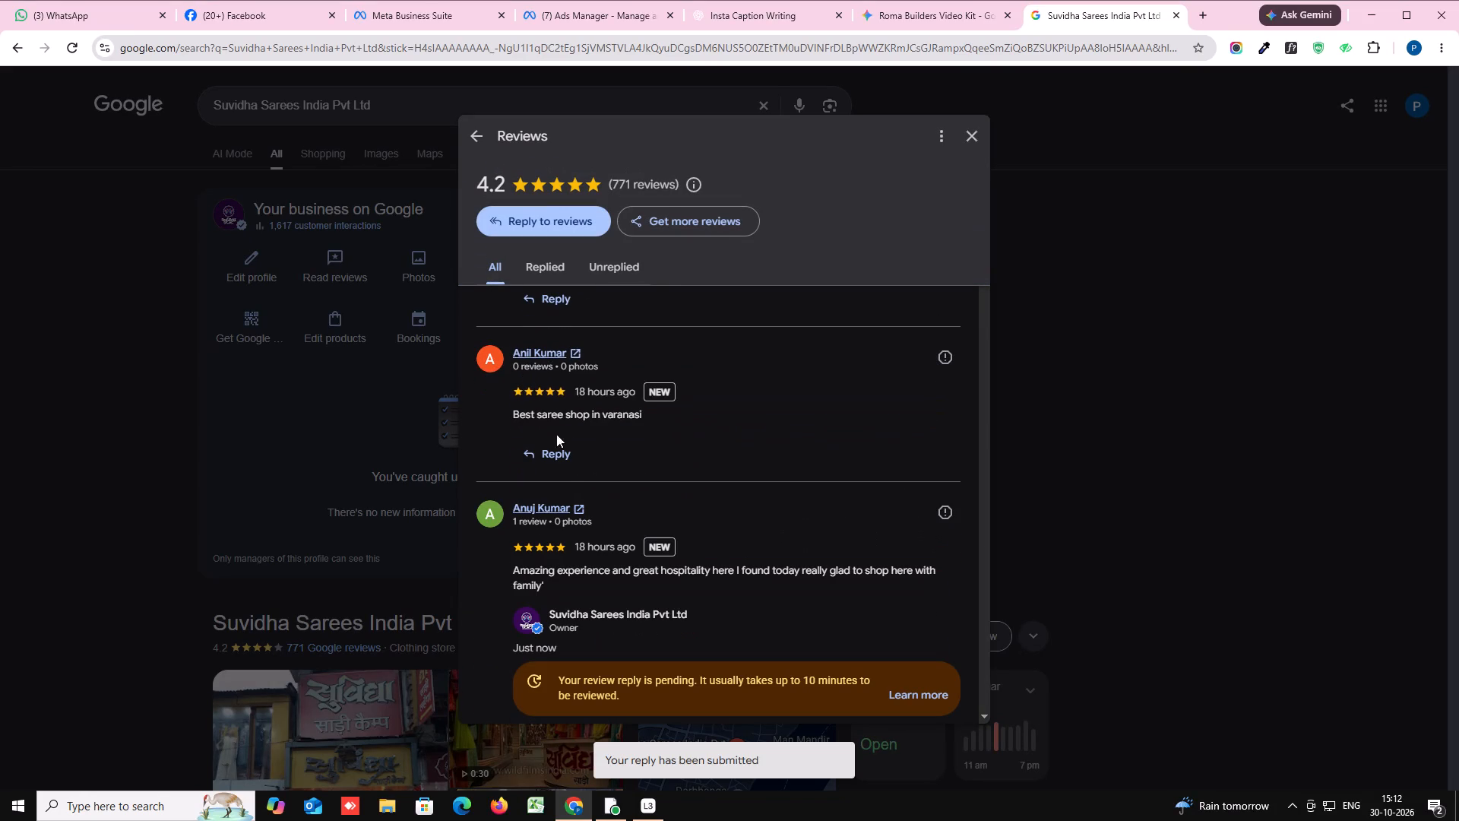
{"action": "left_click", "coordinate": [569, 458]}
{"action": "right_click", "coordinate": [572, 512]}
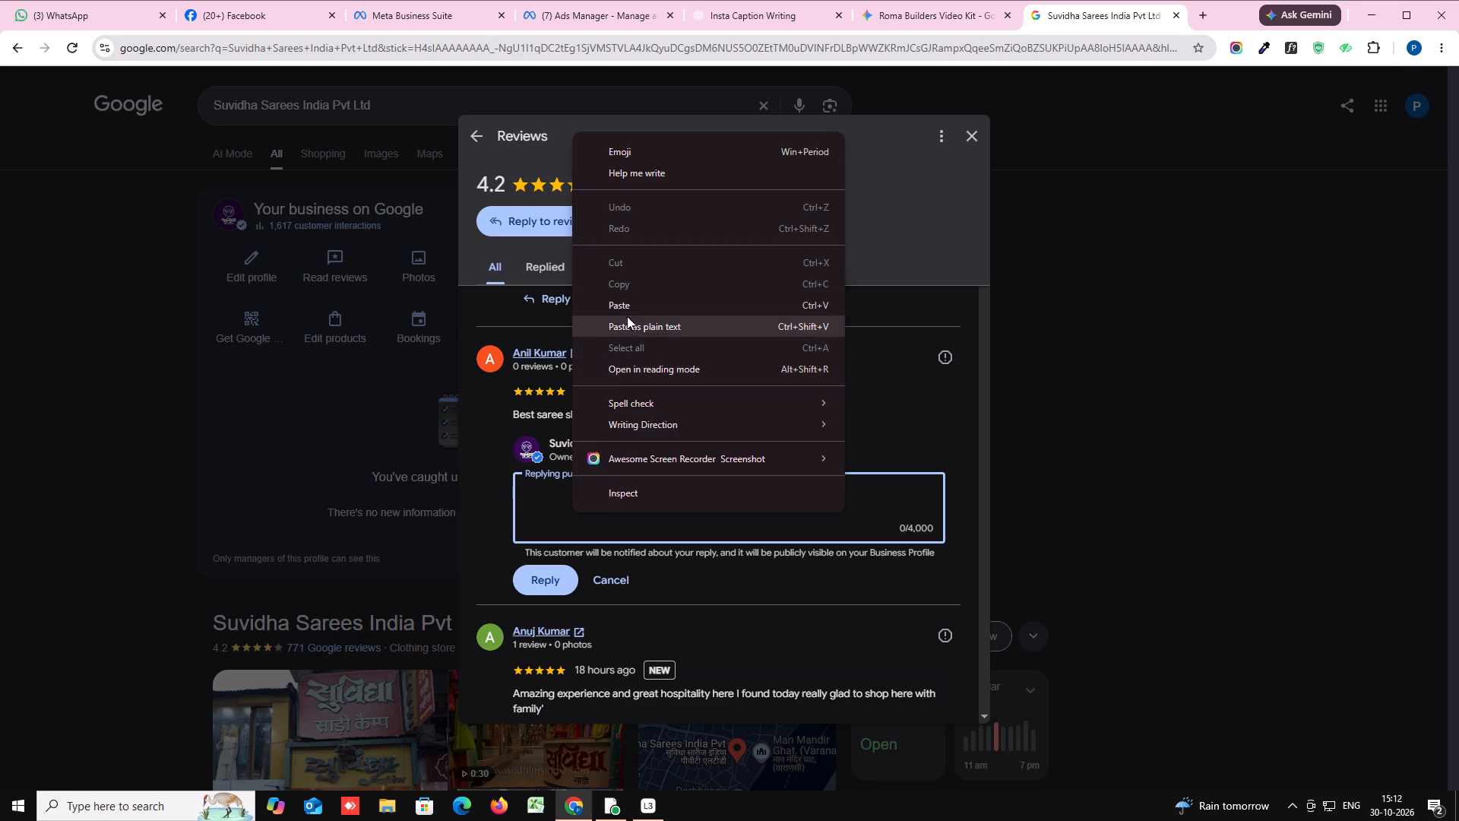
{"action": "left_click", "coordinate": [627, 309]}
Change the greeting in the pasted reply to "Dear Anil," and submit the reply.
{"action": "scroll", "coordinate": [575, 542], "scroll_direction": "up", "scroll_amount": 2}
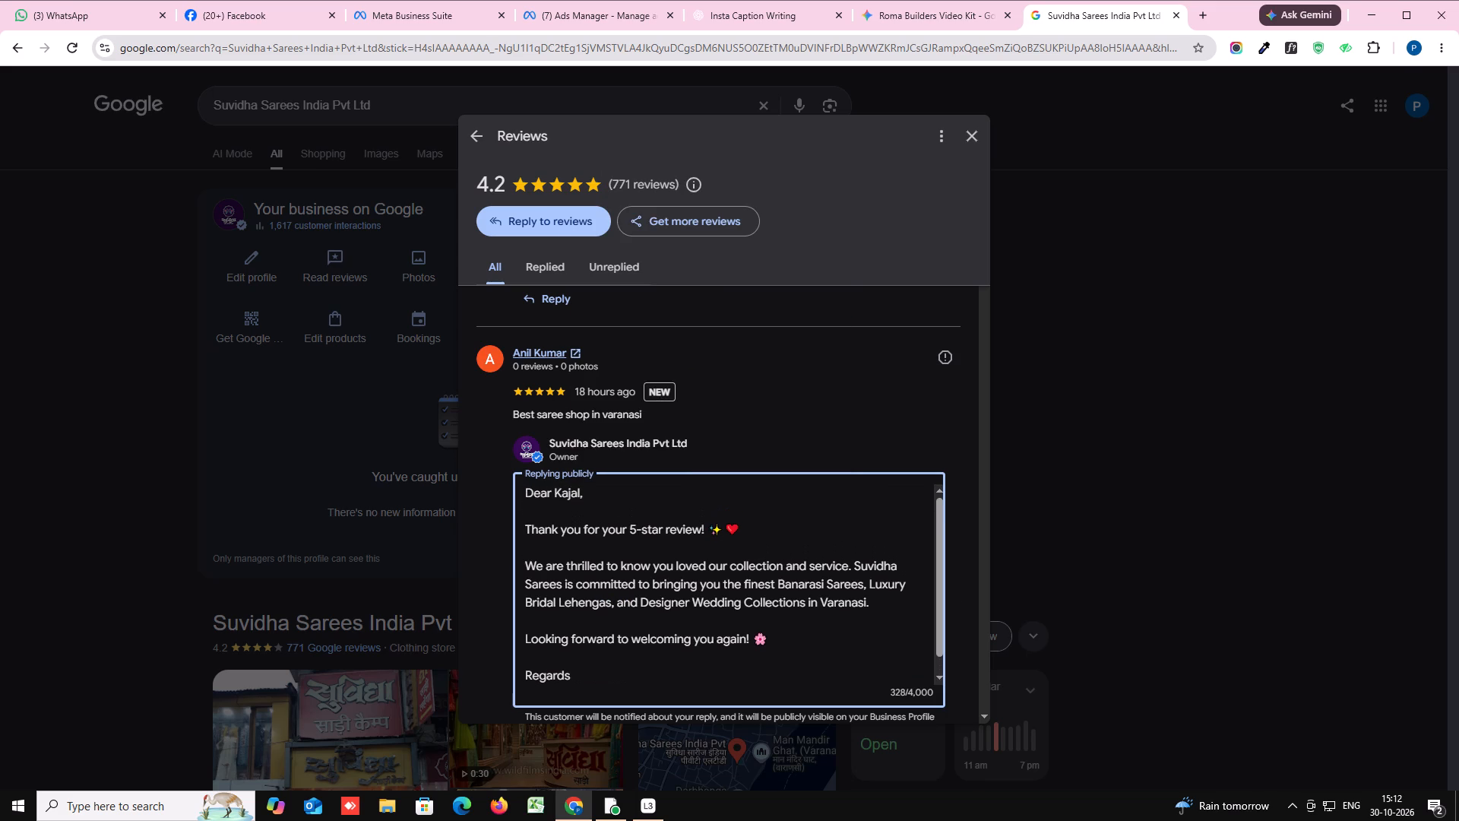
{"action": "left_click", "coordinate": [578, 497]}
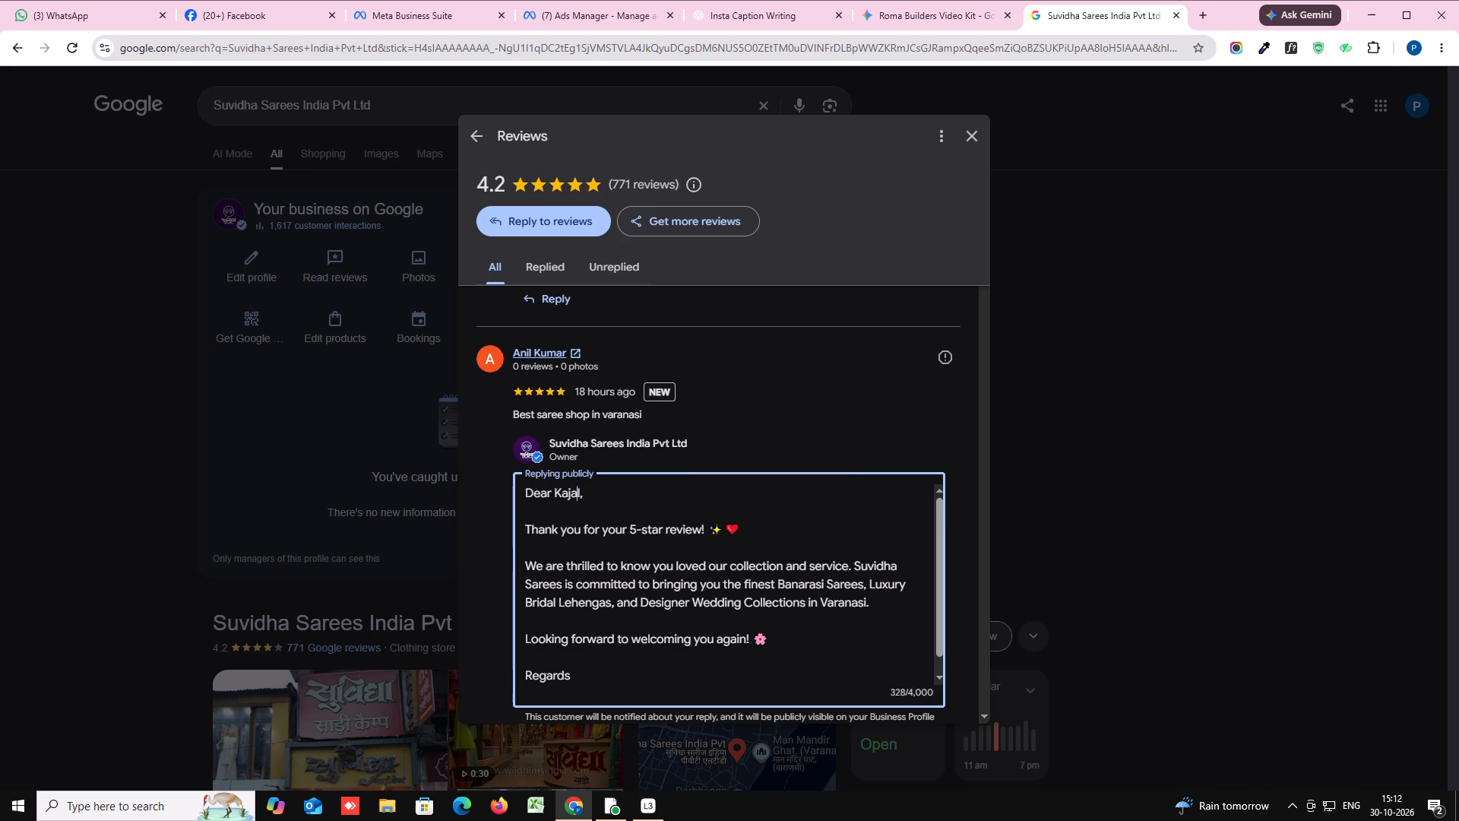
{"action": "left_click", "coordinate": [582, 487]}
{"action": "key", "text": "Left"}
{"action": "key", "text": "BackSpace"}
{"action": "key", "text": "BackSpace"}
{"action": "key", "text": "BackSpace"}
{"action": "key", "text": "BackSpace"}
{"action": "key", "text": "BackSpace"}
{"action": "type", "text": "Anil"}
{"action": "scroll", "coordinate": [488, 496], "scroll_direction": "down", "scroll_amount": 2}
{"action": "left_click", "coordinate": [543, 585]}
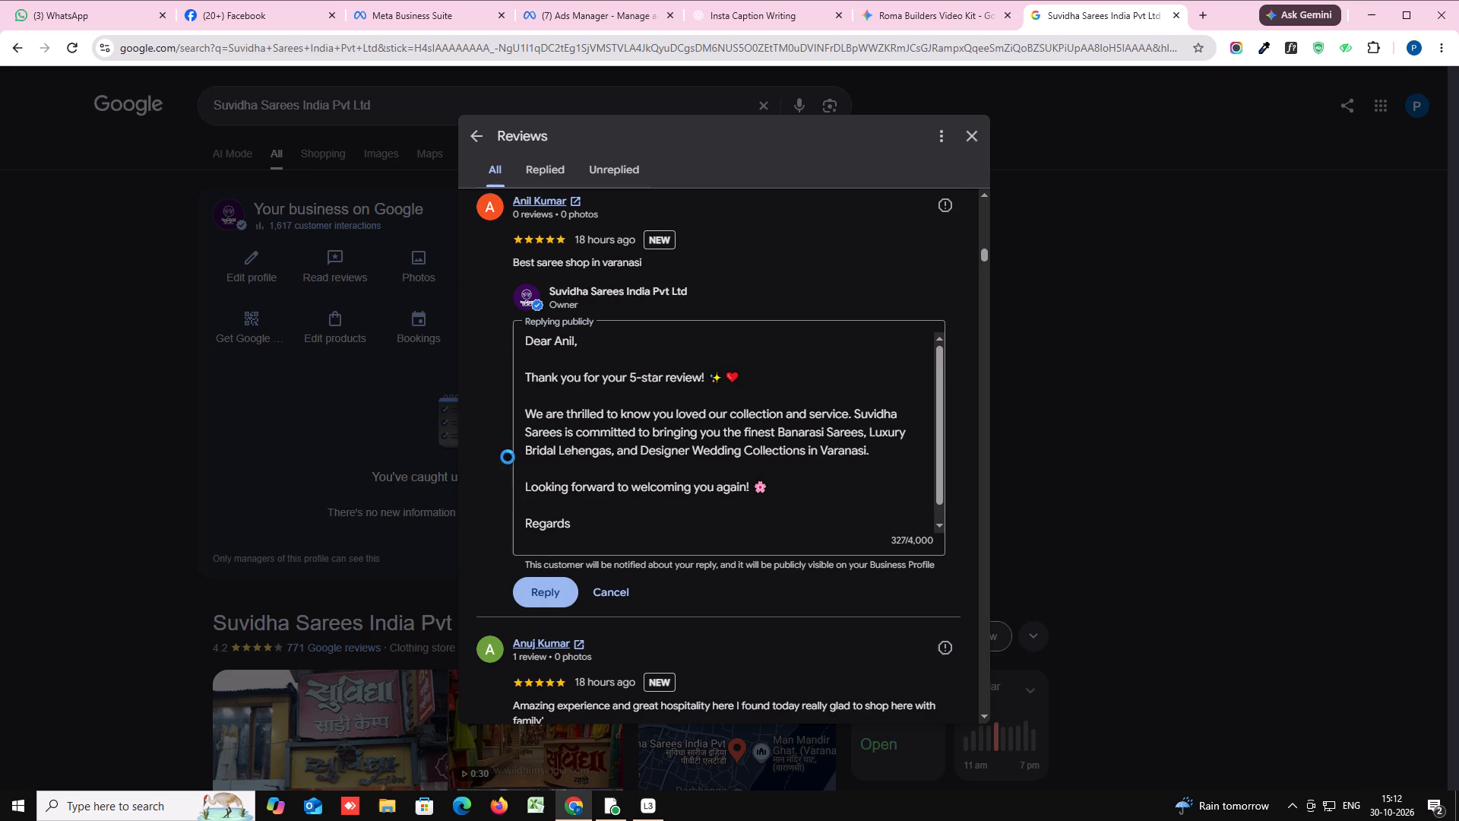
Start a public reply to Jitendra's "Bahut achha laga" review, directly above Anil's, and paste the copied thank-you text.
{"action": "scroll", "coordinate": [497, 395], "scroll_direction": "up", "scroll_amount": 1}
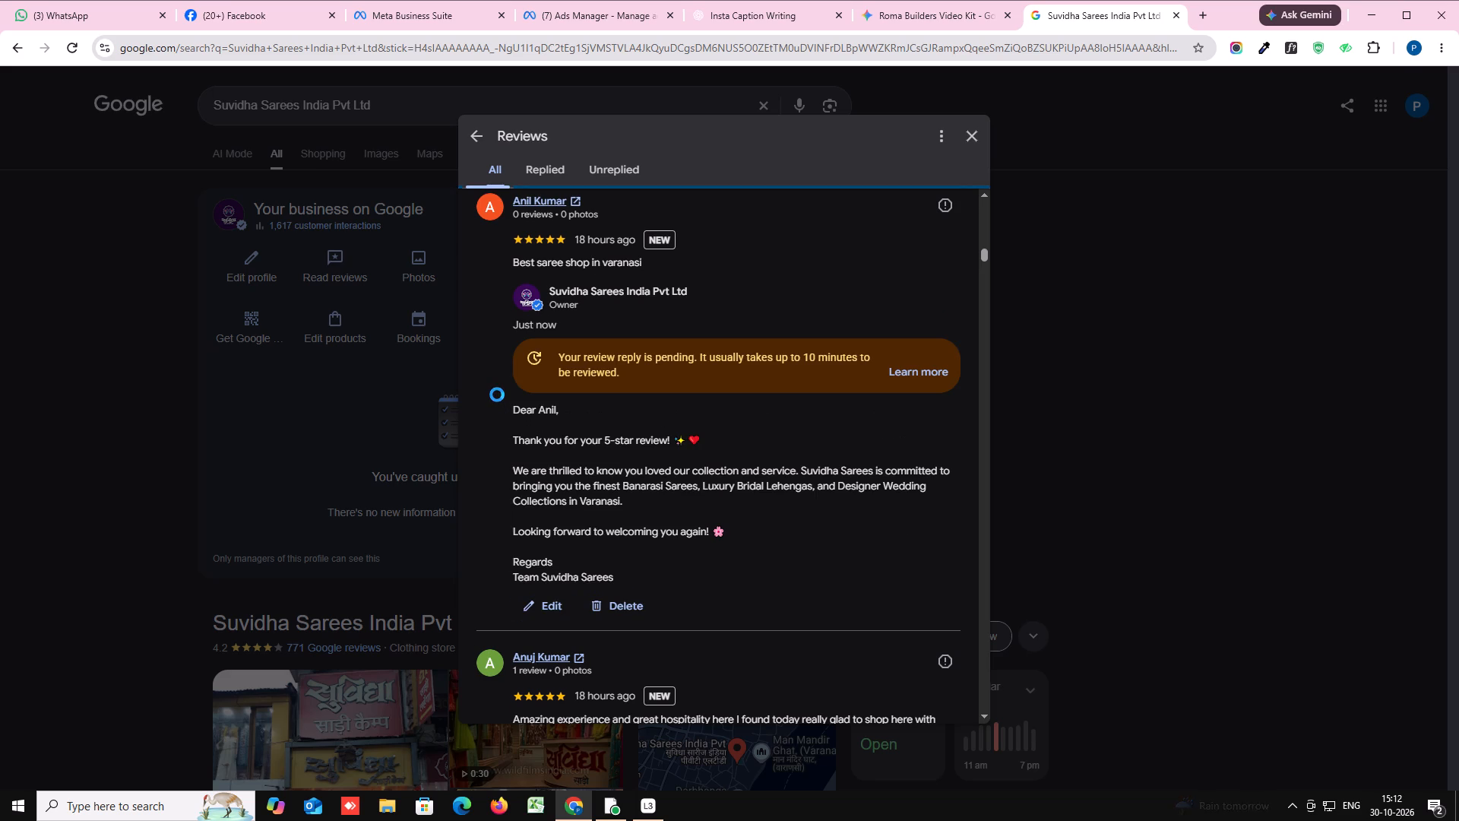
{"action": "scroll", "coordinate": [497, 395], "scroll_direction": "up", "scroll_amount": 1}
{"action": "scroll", "coordinate": [497, 395], "scroll_direction": "down", "scroll_amount": 1}
{"action": "scroll", "coordinate": [497, 395], "scroll_direction": "up", "scroll_amount": 4}
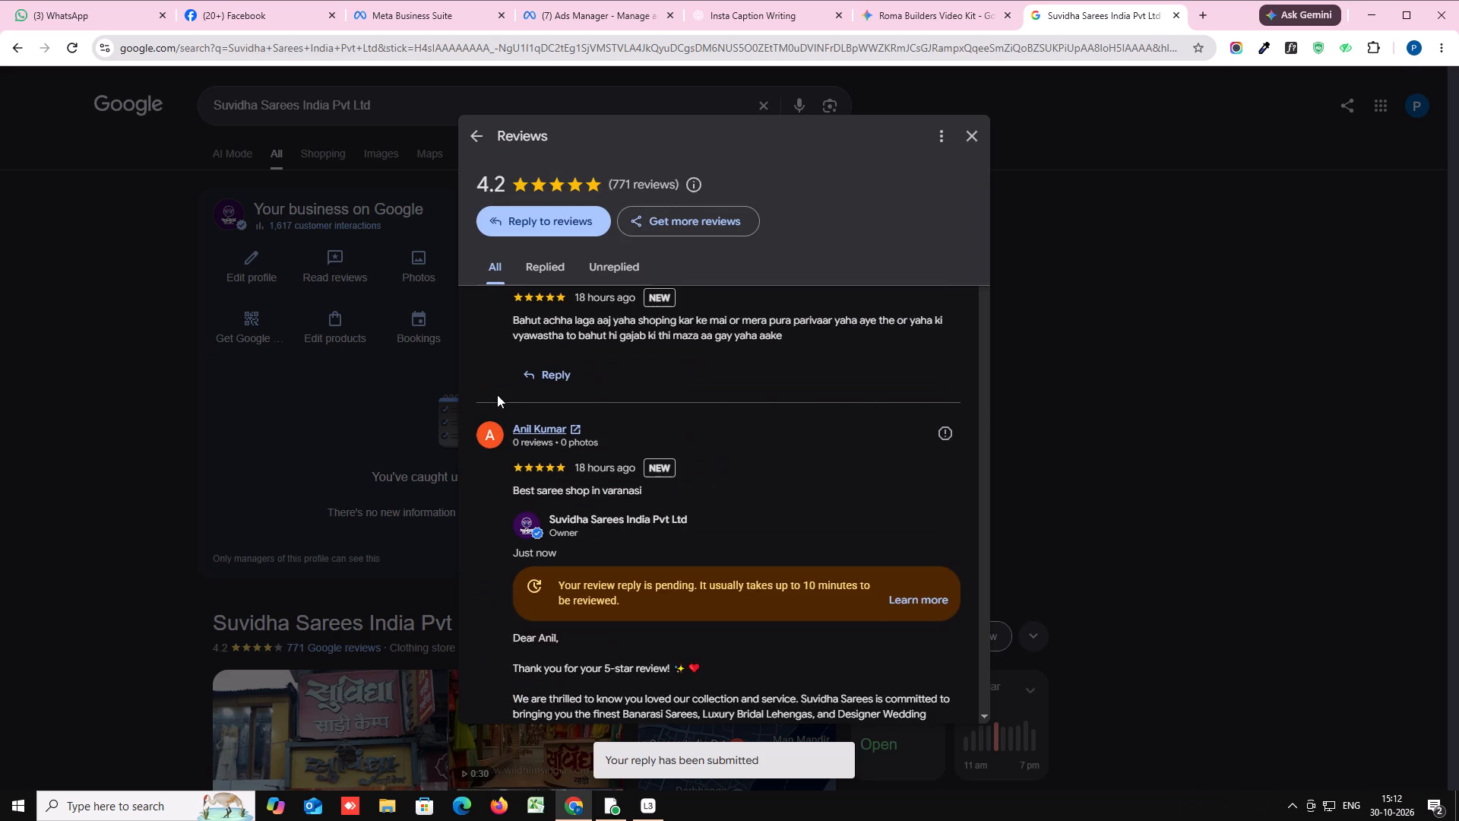
{"action": "scroll", "coordinate": [499, 391], "scroll_direction": "up", "scroll_amount": 2}
{"action": "left_click", "coordinate": [550, 518]}
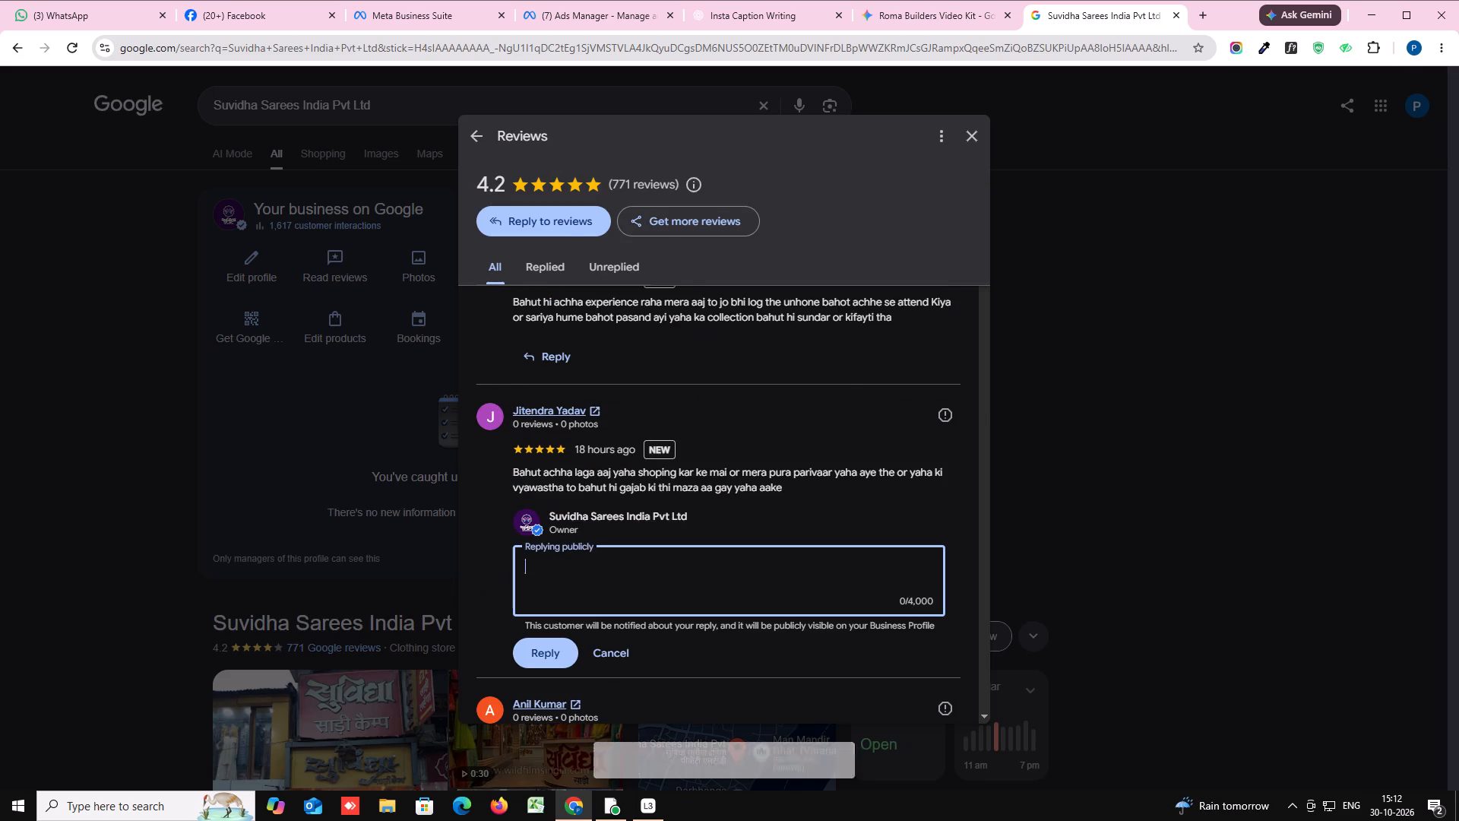
{"action": "right_click", "coordinate": [578, 574]}
{"action": "left_click", "coordinate": [652, 360]}
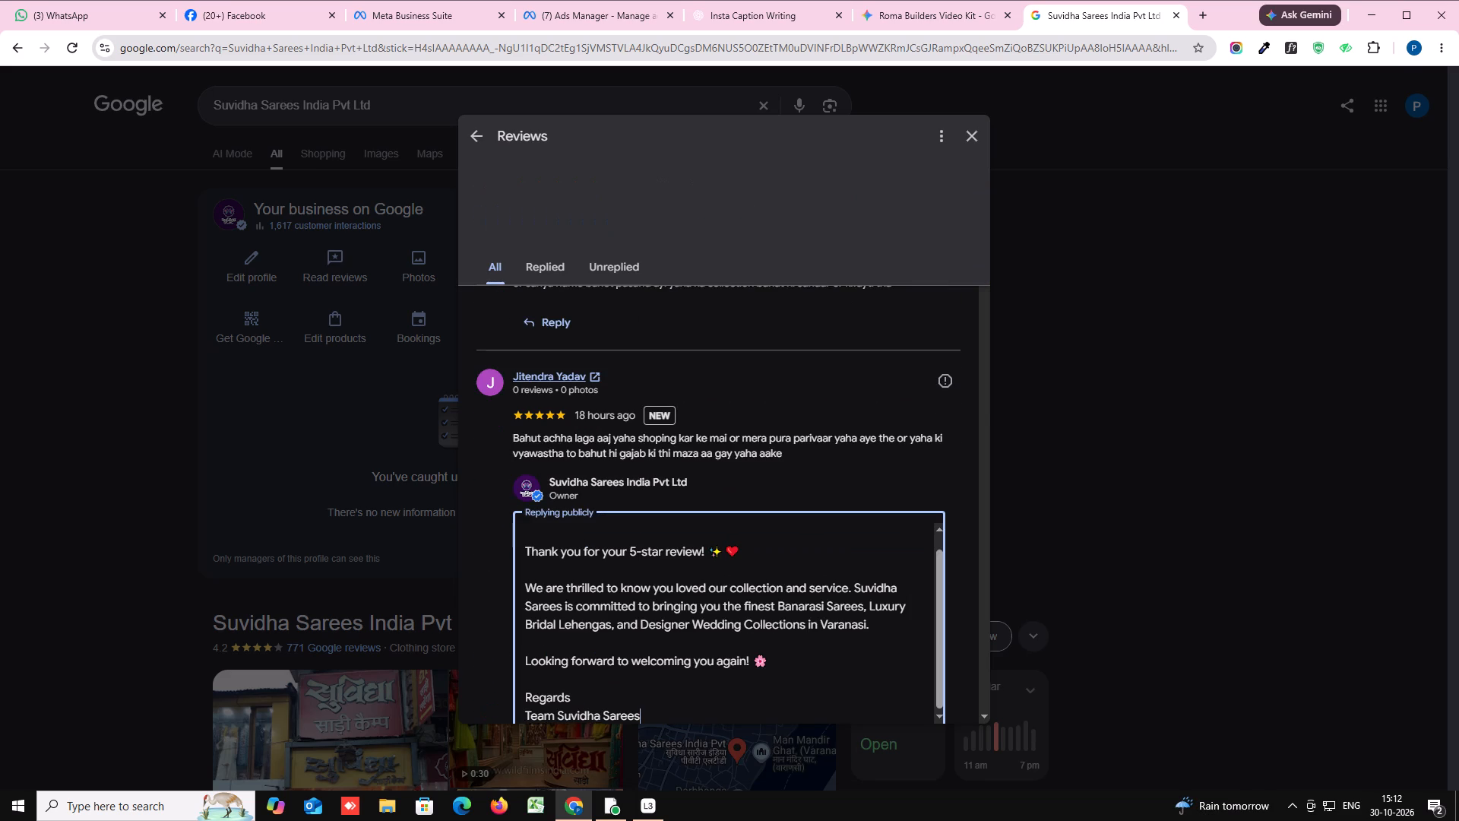
Change the greeting in the pasted reply to "Dear Jitendra," and submit the reply.
{"action": "scroll", "coordinate": [588, 585], "scroll_direction": "up", "scroll_amount": 3}
{"action": "left_click", "coordinate": [580, 531]}
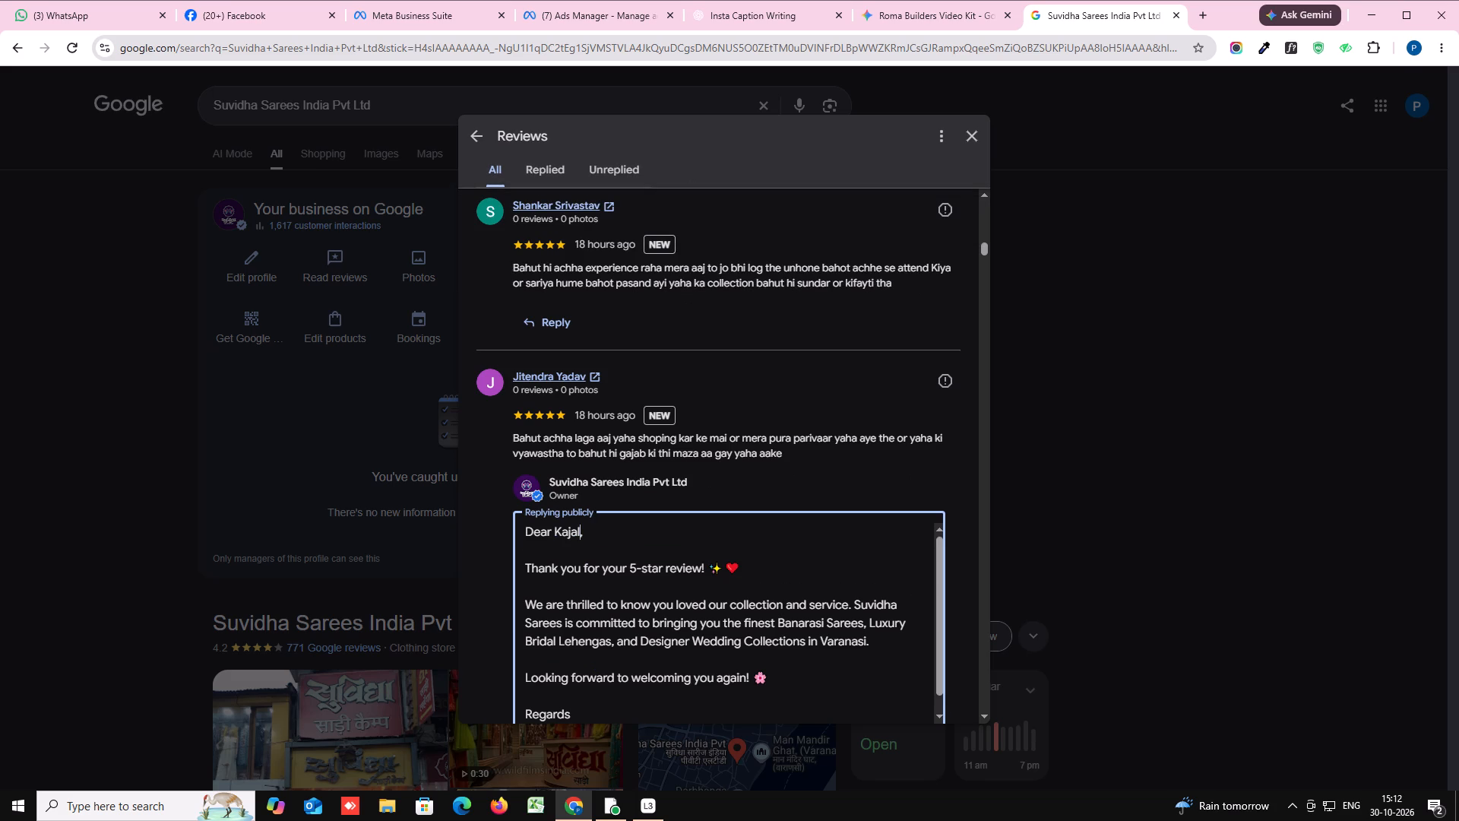
{"action": "key", "text": "BackSpace"}
{"action": "key", "text": "BackSpace"}
{"action": "key", "text": "BackSpace"}
{"action": "key", "text": "BackSpace"}
{"action": "key", "text": "BackSpace"}
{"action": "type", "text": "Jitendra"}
{"action": "scroll", "coordinate": [477, 514], "scroll_direction": "down", "scroll_amount": 3}
{"action": "left_click", "coordinate": [528, 562]}
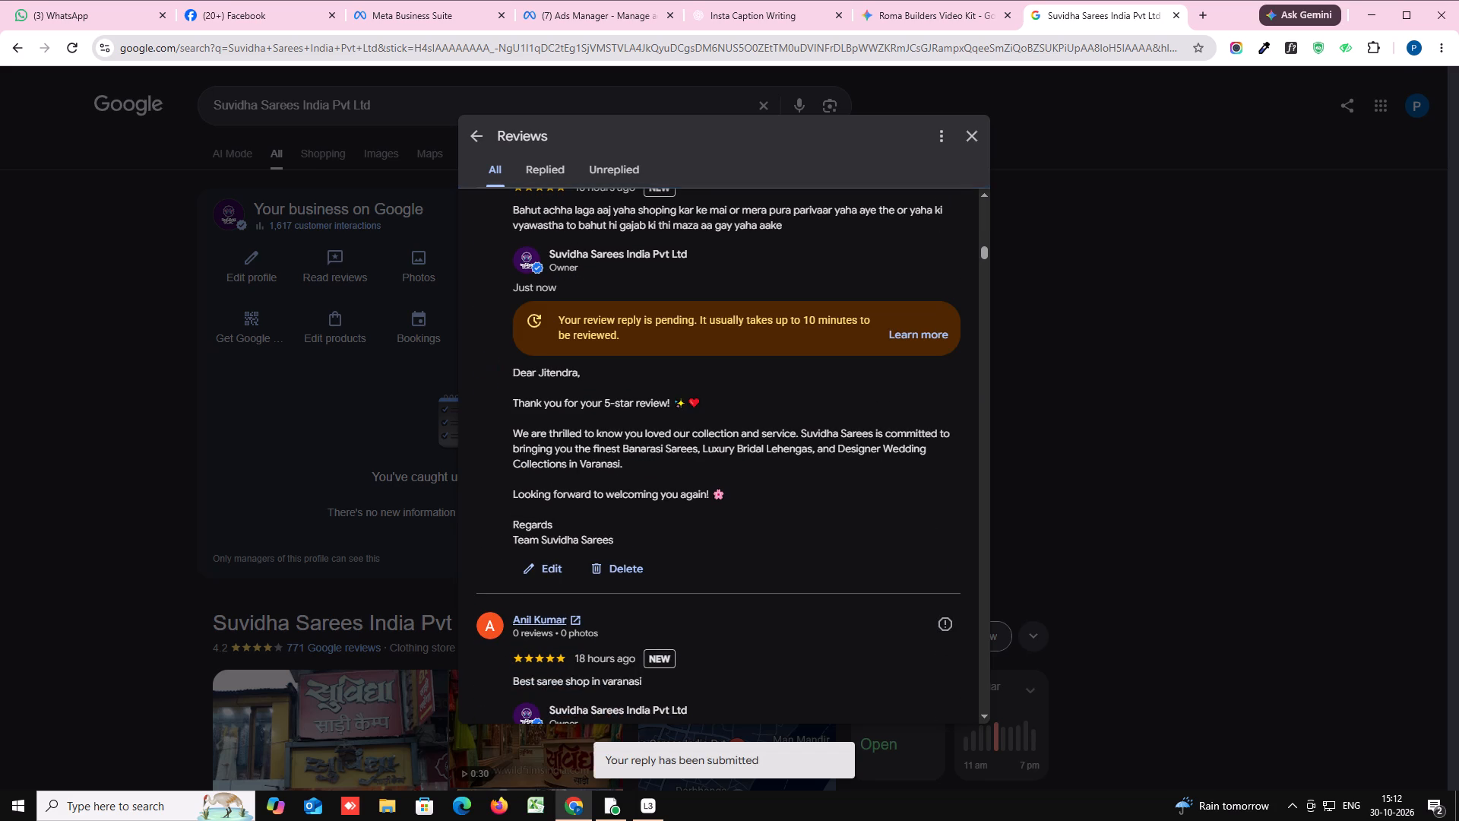
Start a public reply to Shankar's "Bahut hi achha experience" review, directly above Jitendra's, and paste the copied thank-you text.
{"action": "scroll", "coordinate": [528, 390], "scroll_direction": "up", "scroll_amount": 5}
{"action": "left_click", "coordinate": [565, 472]}
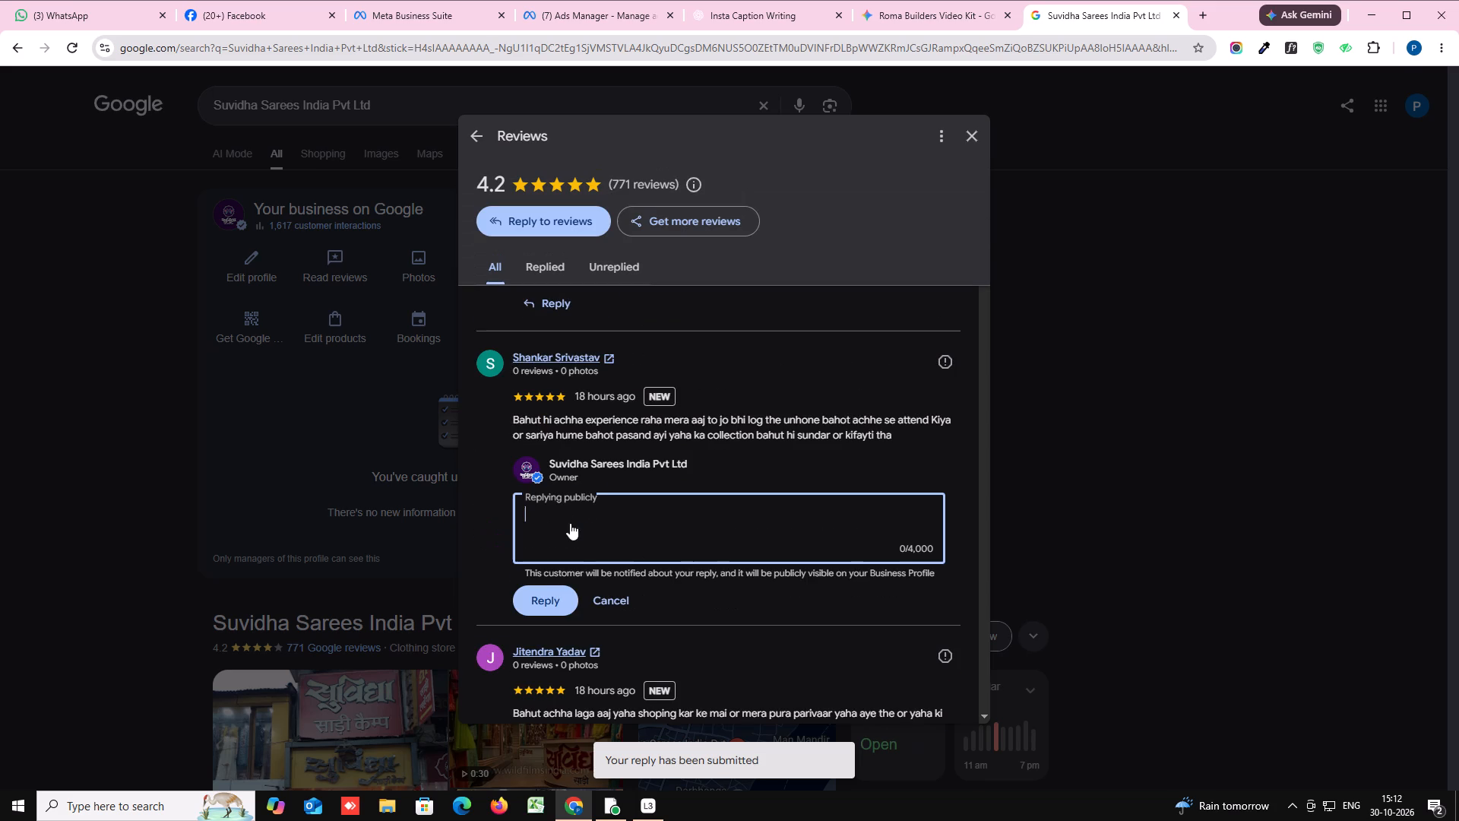
{"action": "right_click", "coordinate": [570, 523]}
{"action": "left_click", "coordinate": [644, 306]}
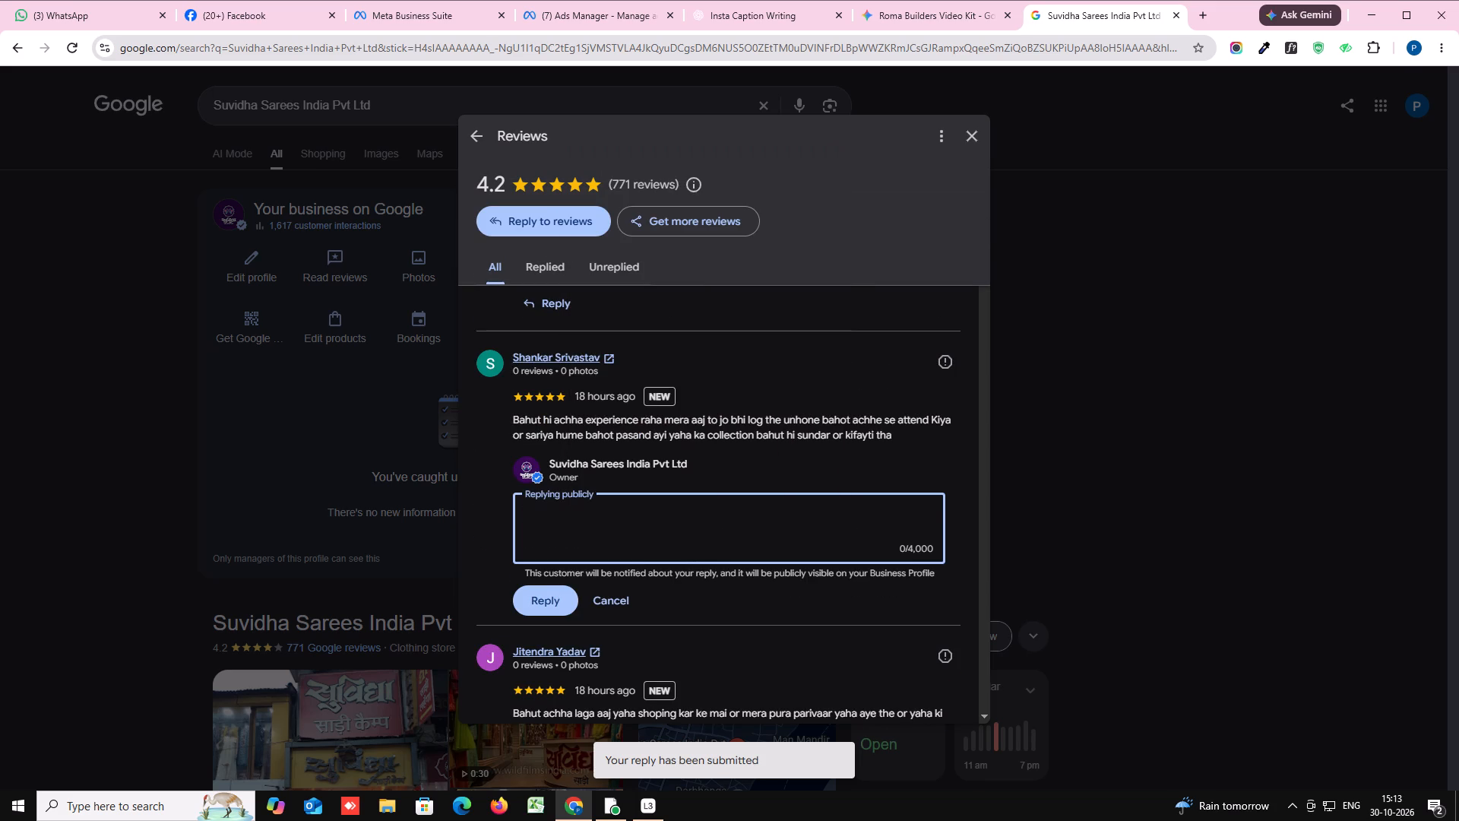
Change the greeting in the pasted reply to "Dear Shankar," and submit the reply.
{"action": "scroll", "coordinate": [596, 517], "scroll_direction": "up", "scroll_amount": 3}
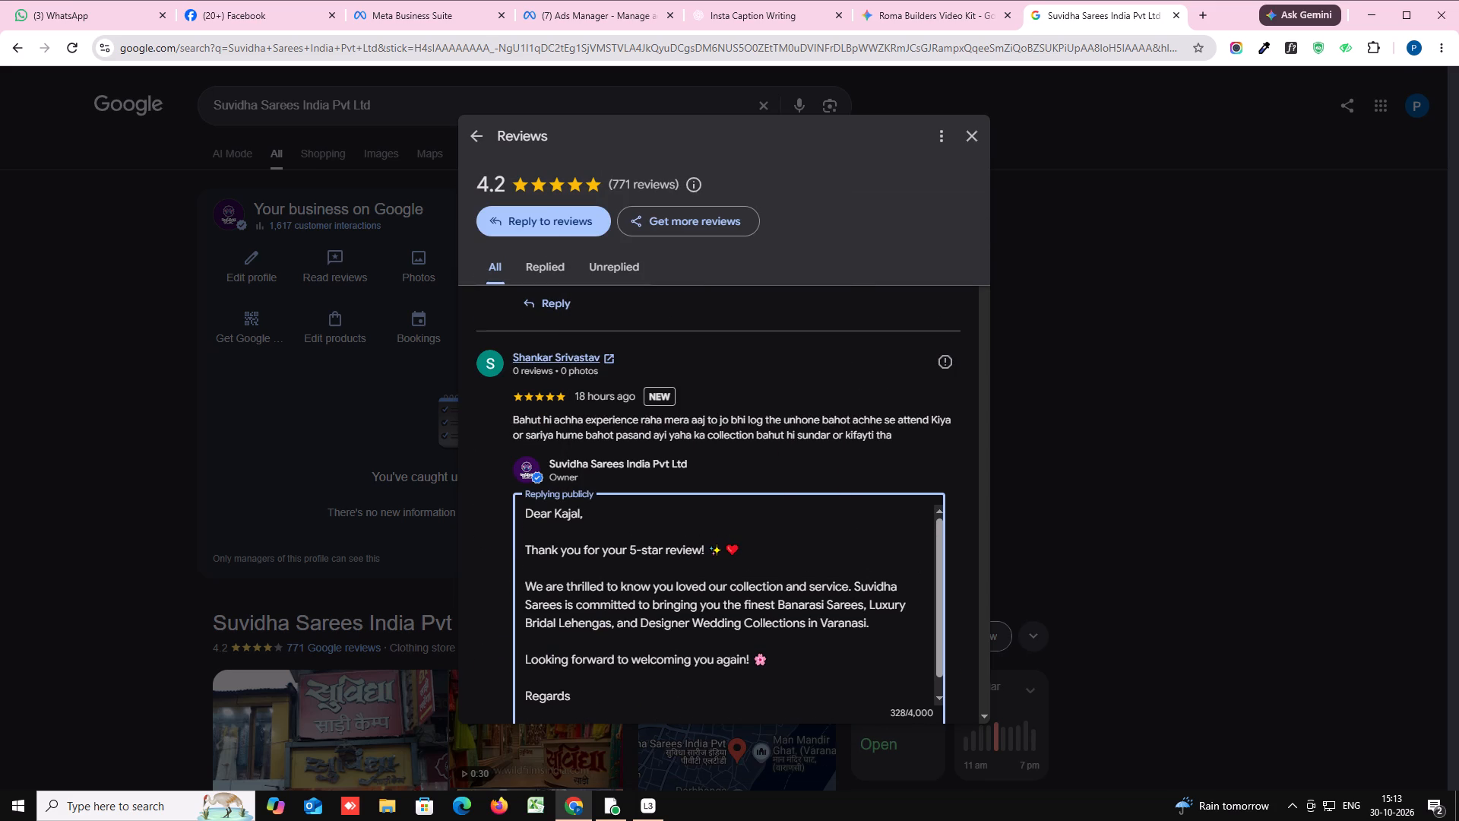
{"action": "left_click", "coordinate": [580, 513]}
{"action": "key", "text": "BackSpace"}
{"action": "key", "text": "BackSpace"}
{"action": "key", "text": "BackSpace"}
{"action": "key", "text": "BackSpace"}
{"action": "key", "text": "BackSpace"}
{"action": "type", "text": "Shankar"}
{"action": "scroll", "coordinate": [488, 498], "scroll_direction": "down", "scroll_amount": 2}
{"action": "left_click", "coordinate": [554, 608]}
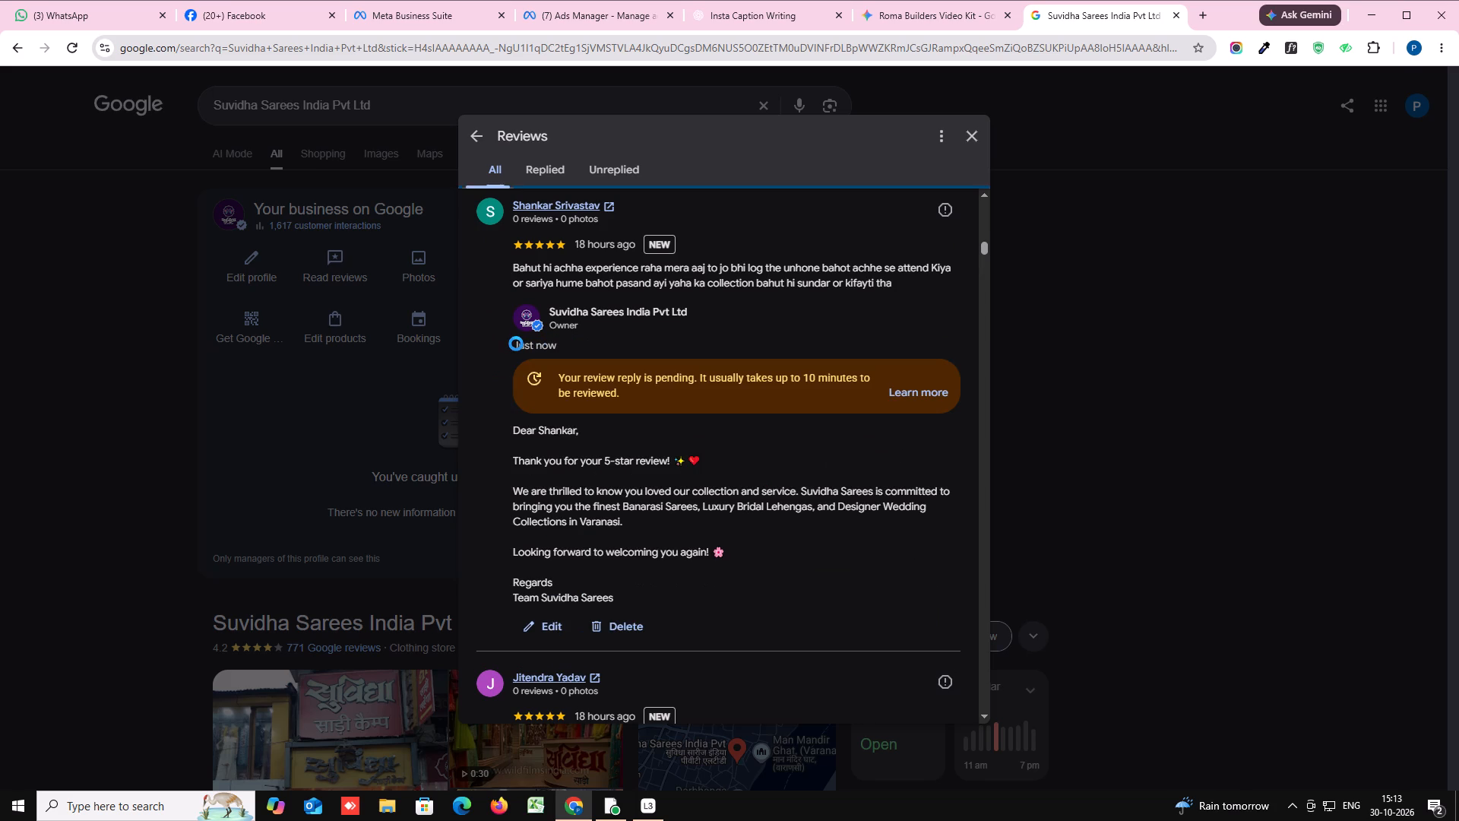
Start a public reply to Aditya's five-star review without text, directly above Shankar's, and paste the copied thank-you text.
{"action": "scroll", "coordinate": [516, 344], "scroll_direction": "up", "scroll_amount": 5}
{"action": "left_click", "coordinate": [557, 538]}
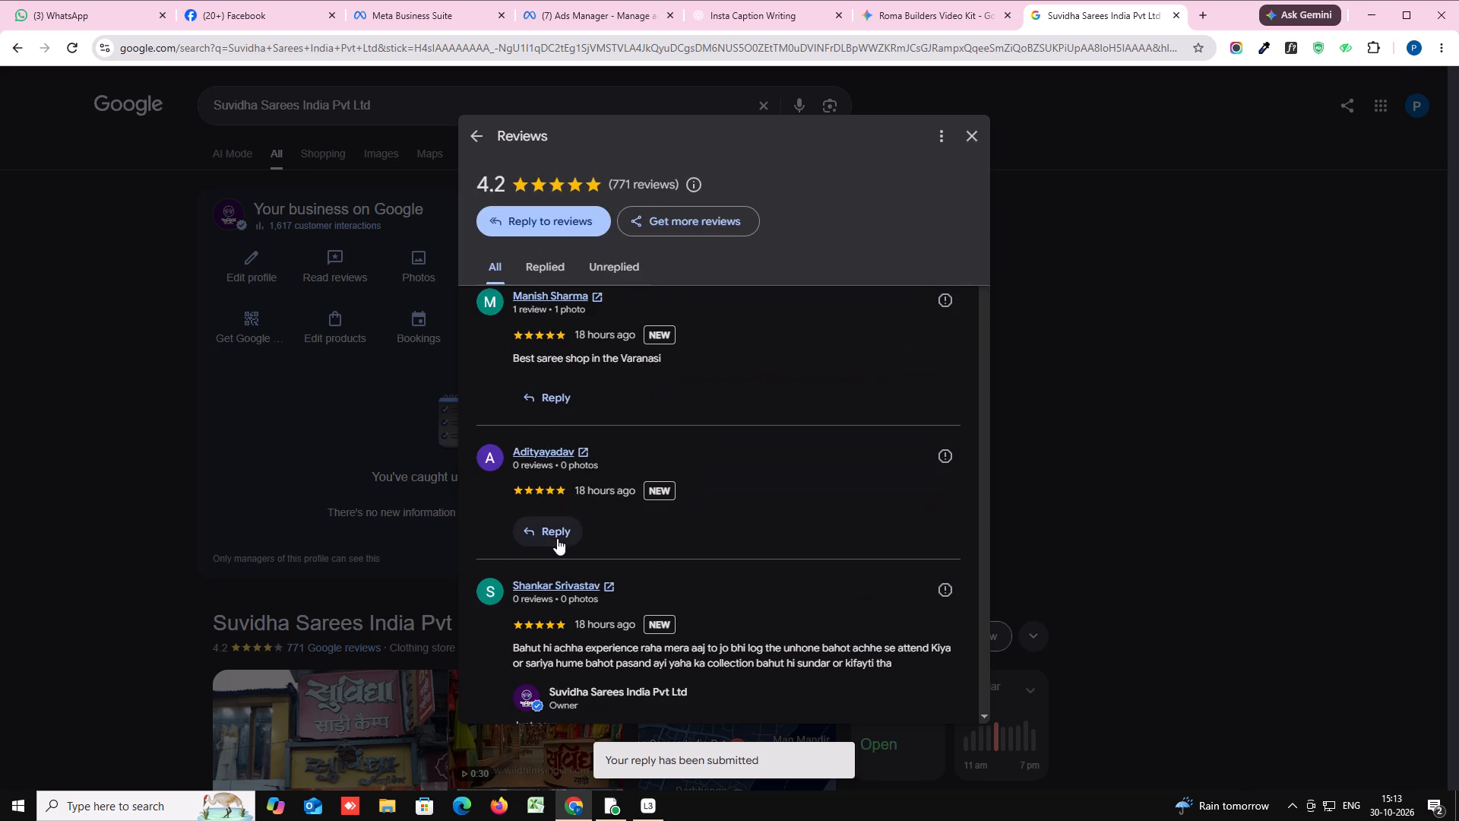
{"action": "right_click", "coordinate": [574, 579]}
{"action": "left_click", "coordinate": [622, 366]}
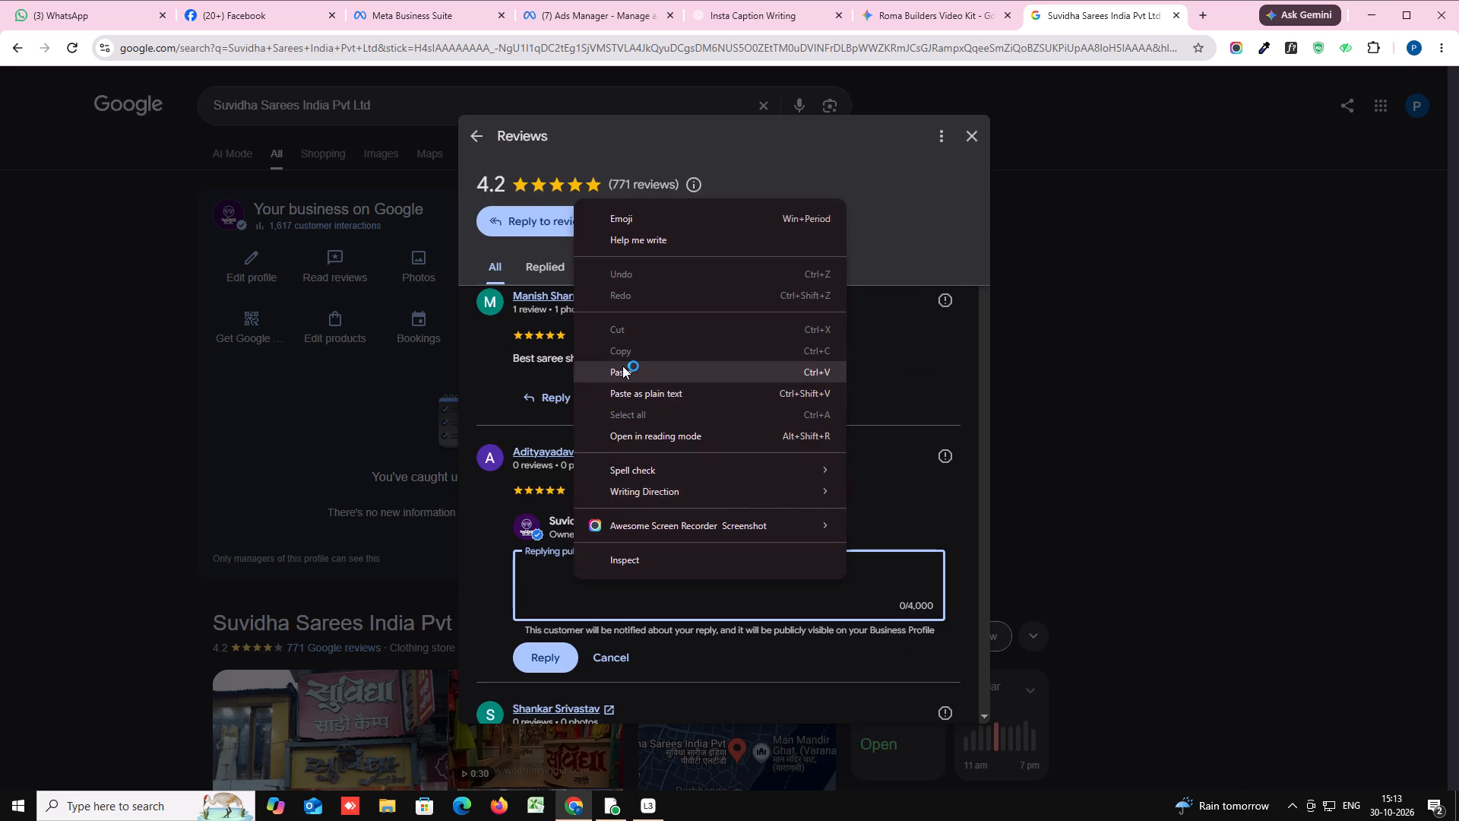
Change the greeting in the pasted reply to Aditya's review to "Dear Aditya," and submit the reply.
{"action": "scroll", "coordinate": [597, 601], "scroll_direction": "up", "scroll_amount": 3}
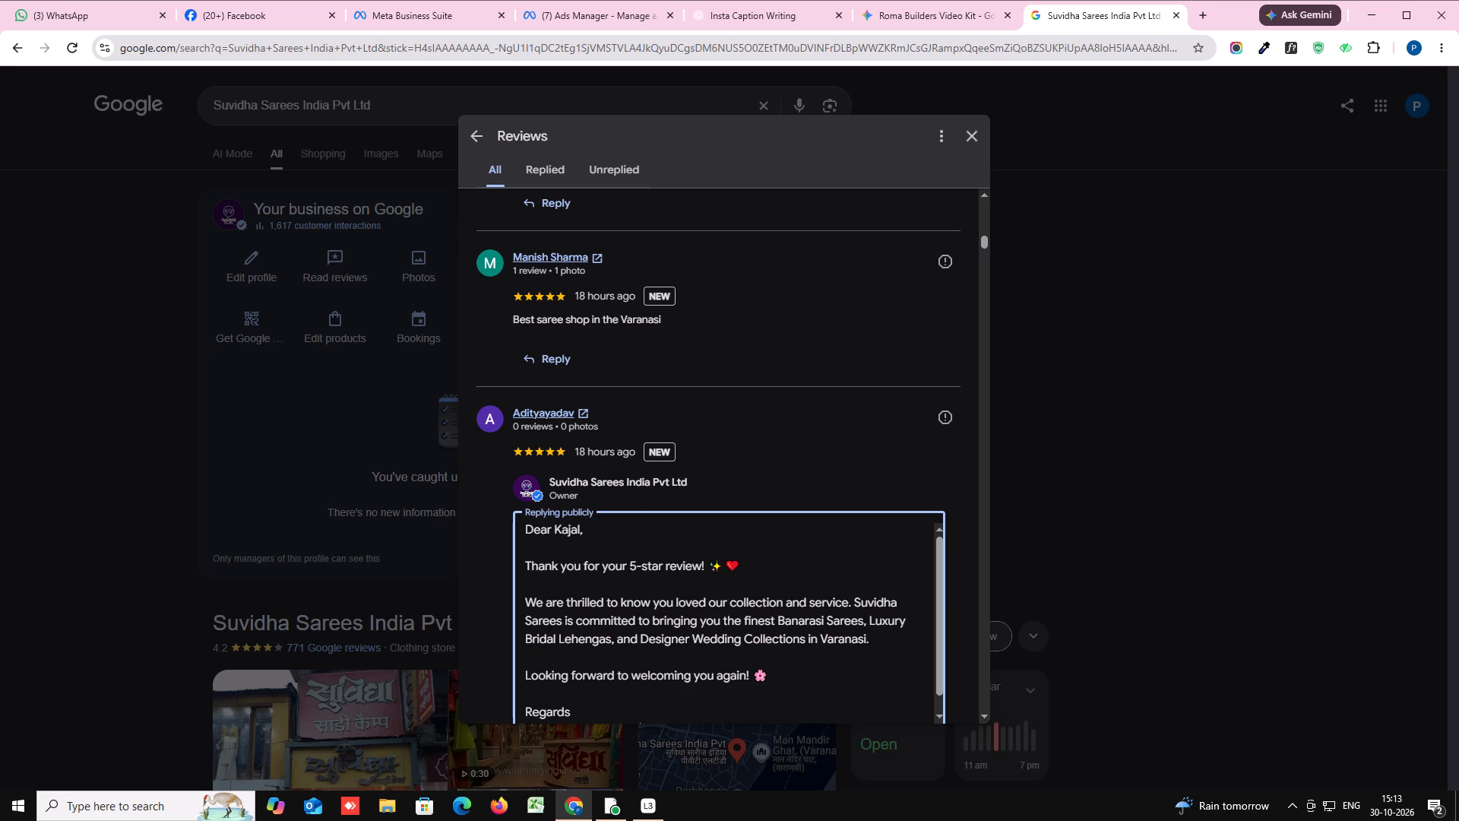
{"action": "left_click", "coordinate": [579, 531]}
{"action": "key", "text": "BackSpace"}
{"action": "key", "text": "BackSpace"}
{"action": "key", "text": "BackSpace"}
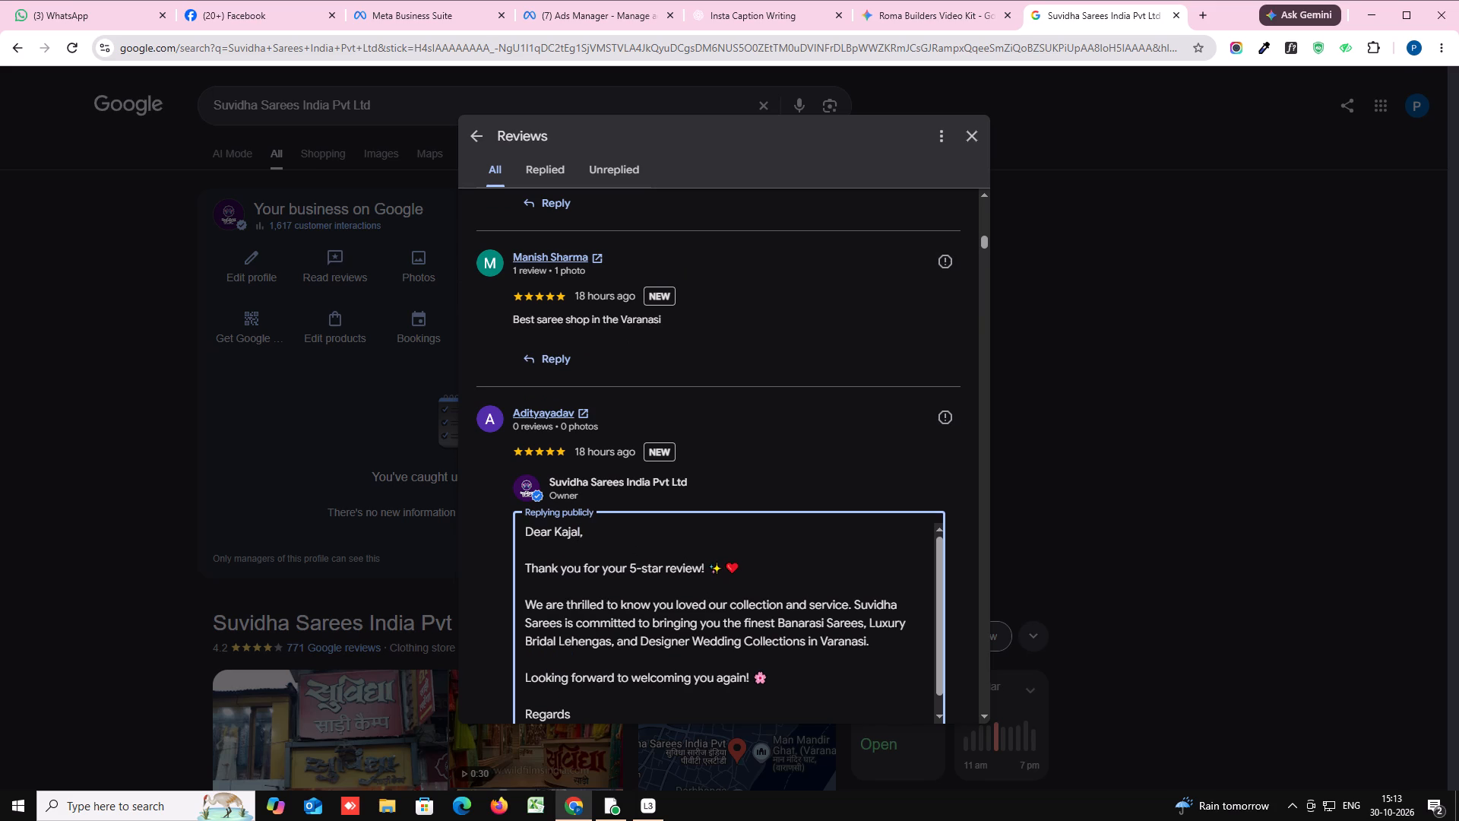
{"action": "key", "text": "BackSpace"}
{"action": "key", "text": "BackSpace"}
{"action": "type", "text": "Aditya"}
{"action": "scroll", "coordinate": [496, 528], "scroll_direction": "down", "scroll_amount": 1}
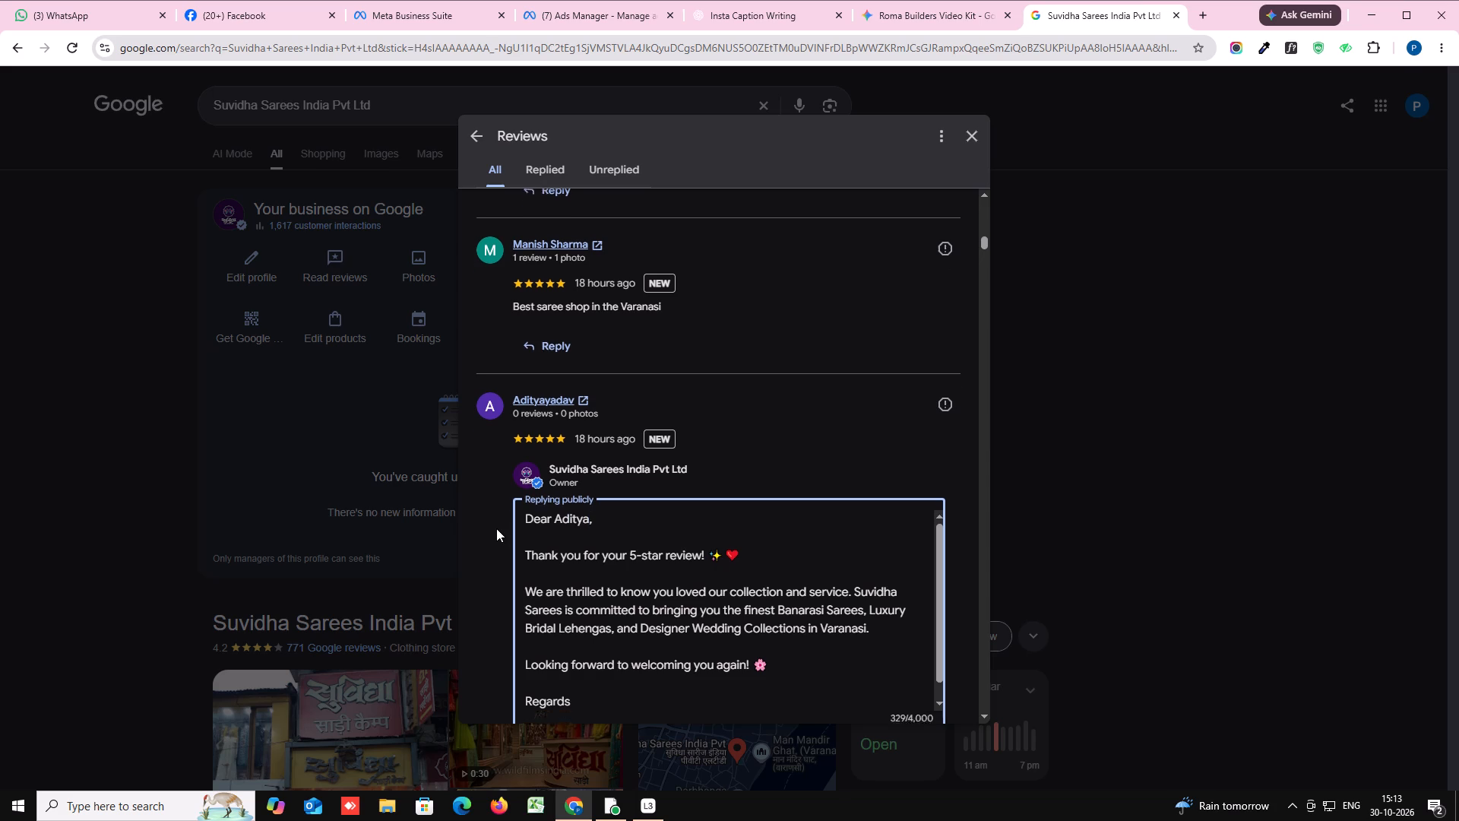
{"action": "scroll", "coordinate": [496, 528], "scroll_direction": "down", "scroll_amount": 1}
{"action": "left_click", "coordinate": [539, 617]}
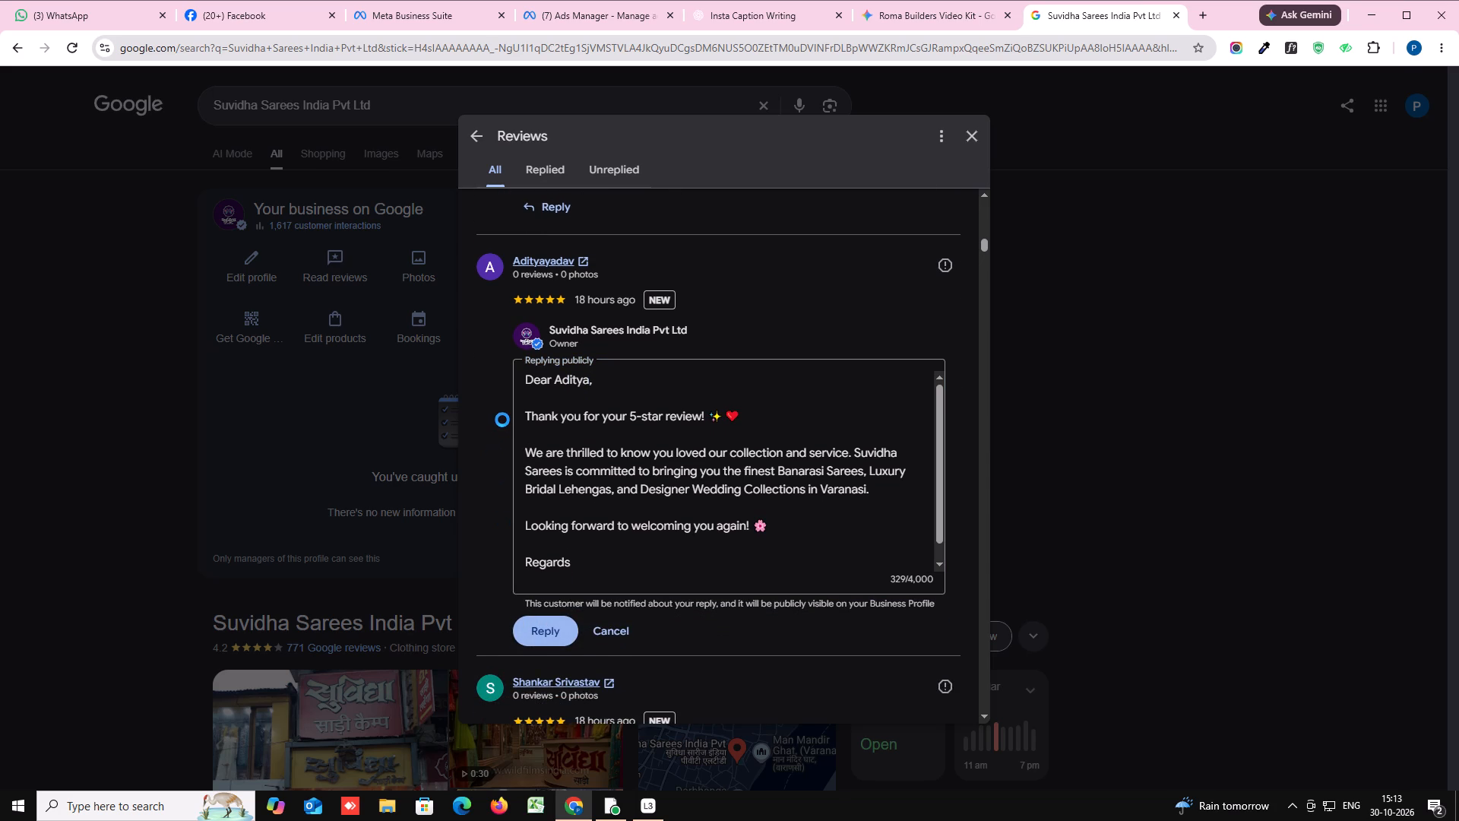
Start a public reply to Manish's "Best saree shop in the Varanasi" review, directly above Aditya's, and paste the copied thank-you text.
{"action": "scroll", "coordinate": [502, 420], "scroll_direction": "up", "scroll_amount": 2}
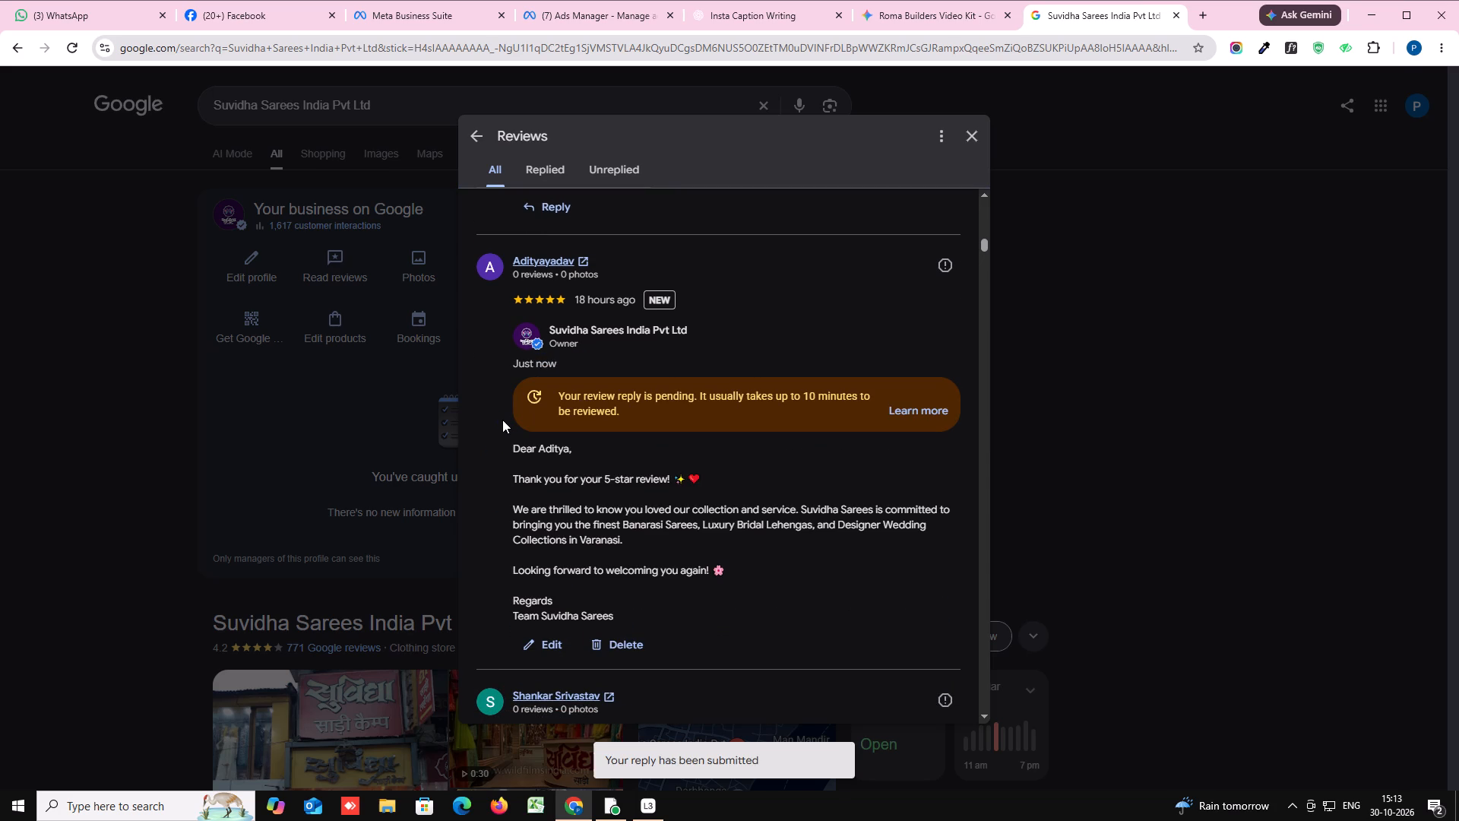
{"action": "scroll", "coordinate": [502, 420], "scroll_direction": "up", "scroll_amount": 3}
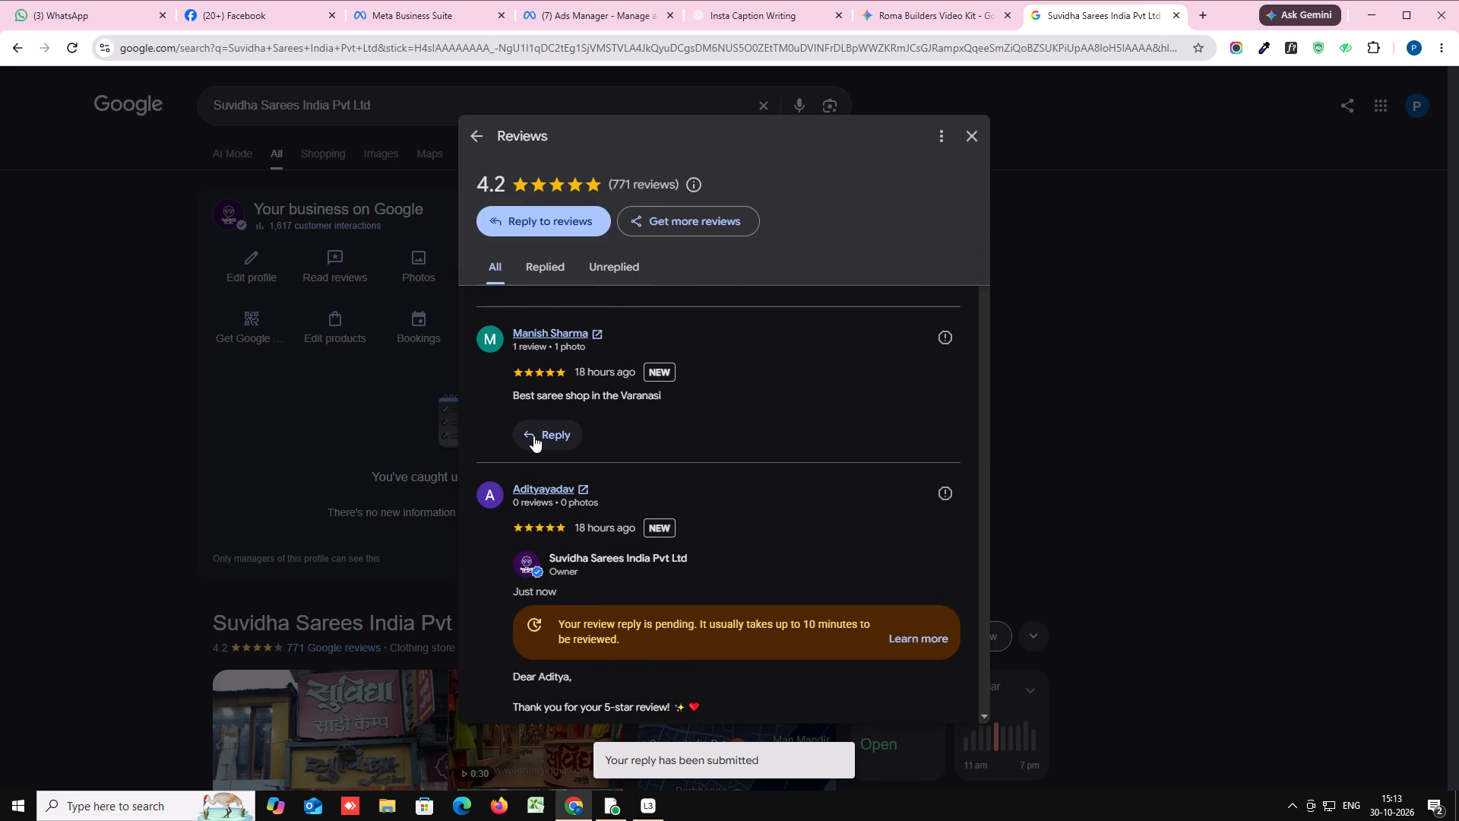
{"action": "left_click", "coordinate": [536, 436]}
{"action": "right_click", "coordinate": [559, 473]}
{"action": "left_click", "coordinate": [607, 258]}
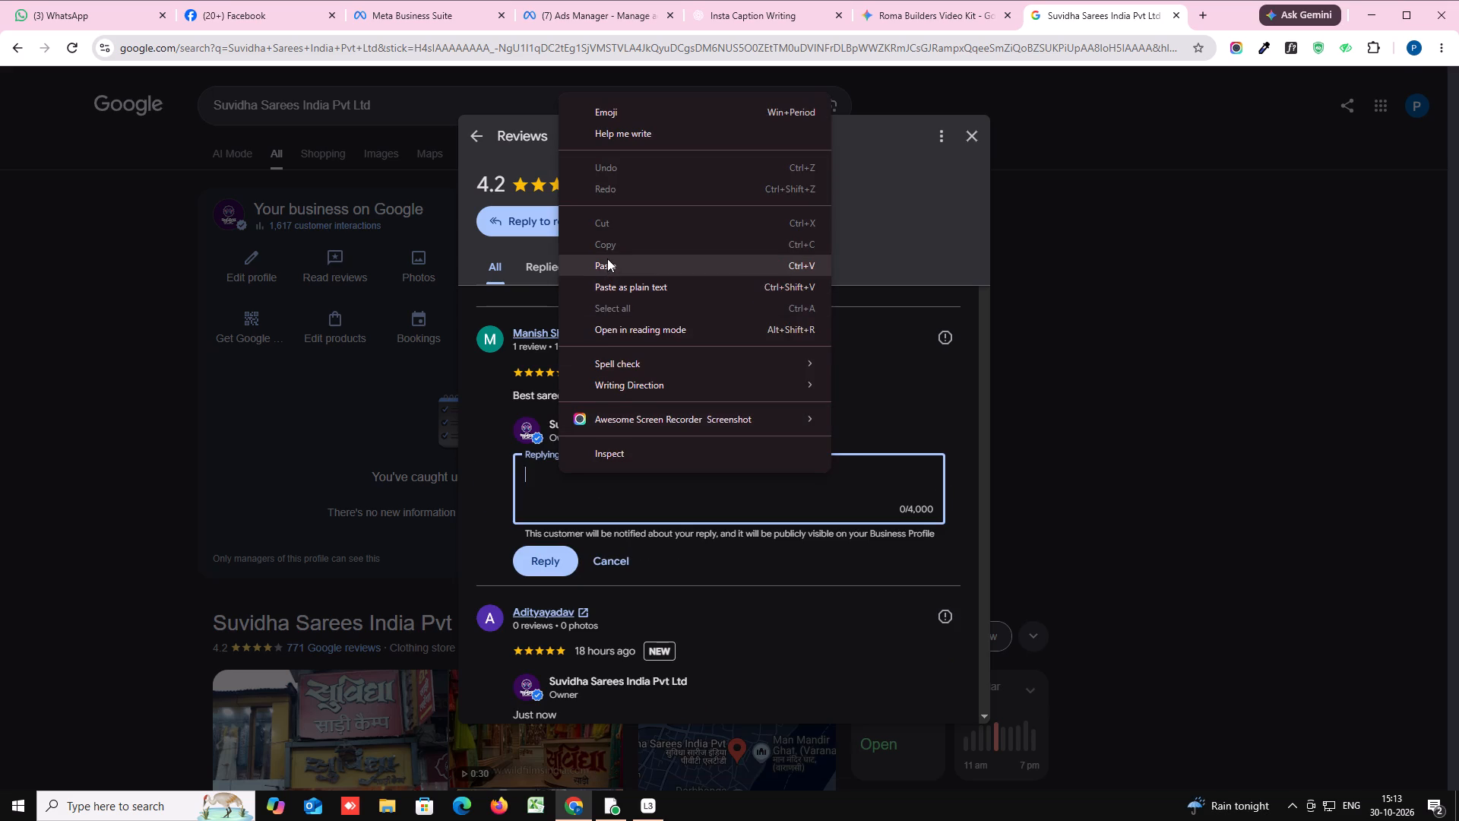
Change the greeting in the pasted reply to "Dear Manish," and submit the reply.
{"action": "scroll", "coordinate": [584, 511], "scroll_direction": "up", "scroll_amount": 2}
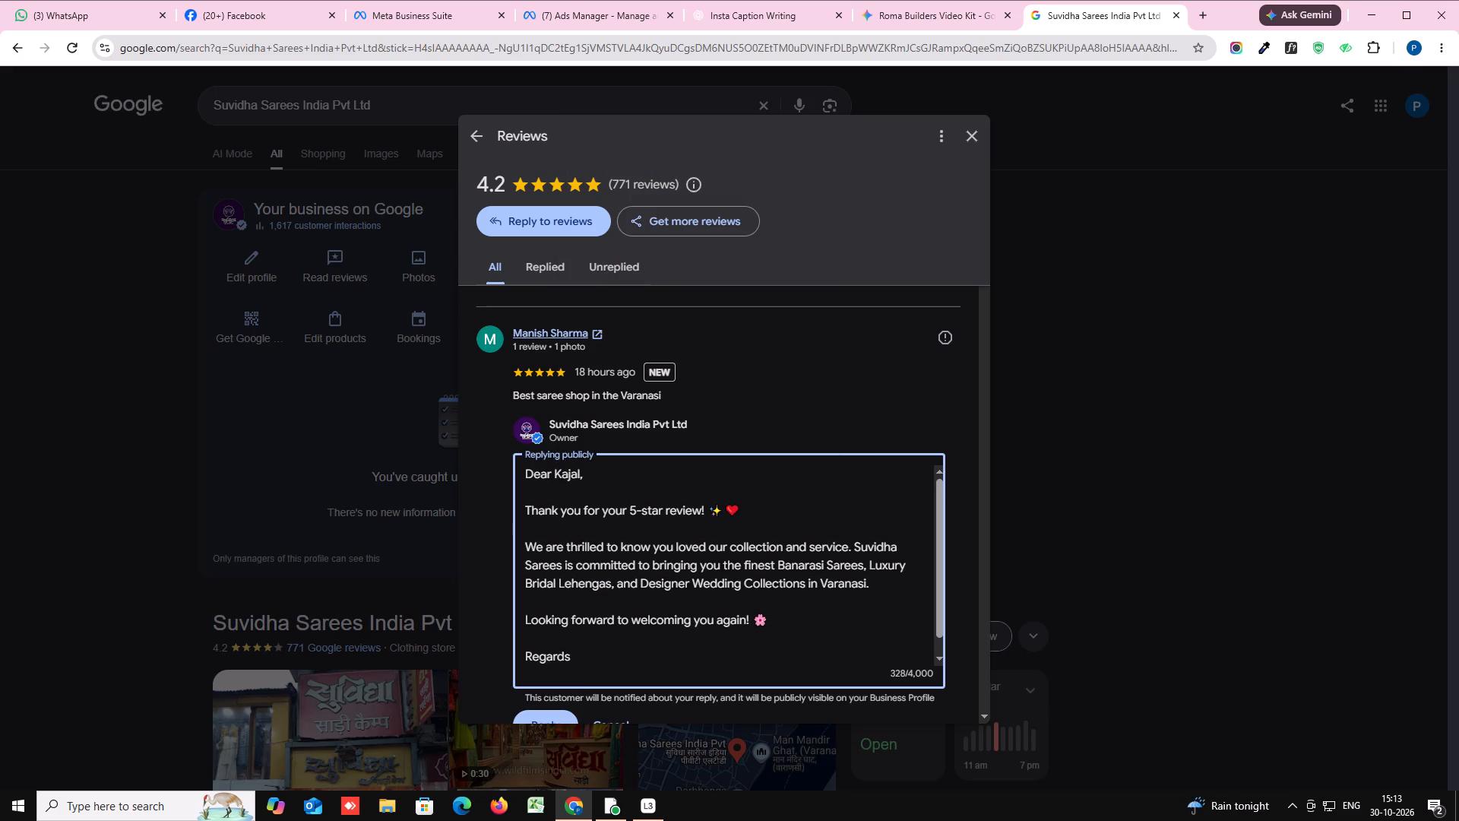
{"action": "left_click", "coordinate": [579, 474]}
{"action": "key", "text": "BackSpace"}
{"action": "key", "text": "BackSpace"}
{"action": "key", "text": "BackSpace"}
{"action": "key", "text": "BackSpace"}
{"action": "key", "text": "BackSpace"}
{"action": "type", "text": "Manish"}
{"action": "scroll", "coordinate": [502, 471], "scroll_direction": "down", "scroll_amount": 1}
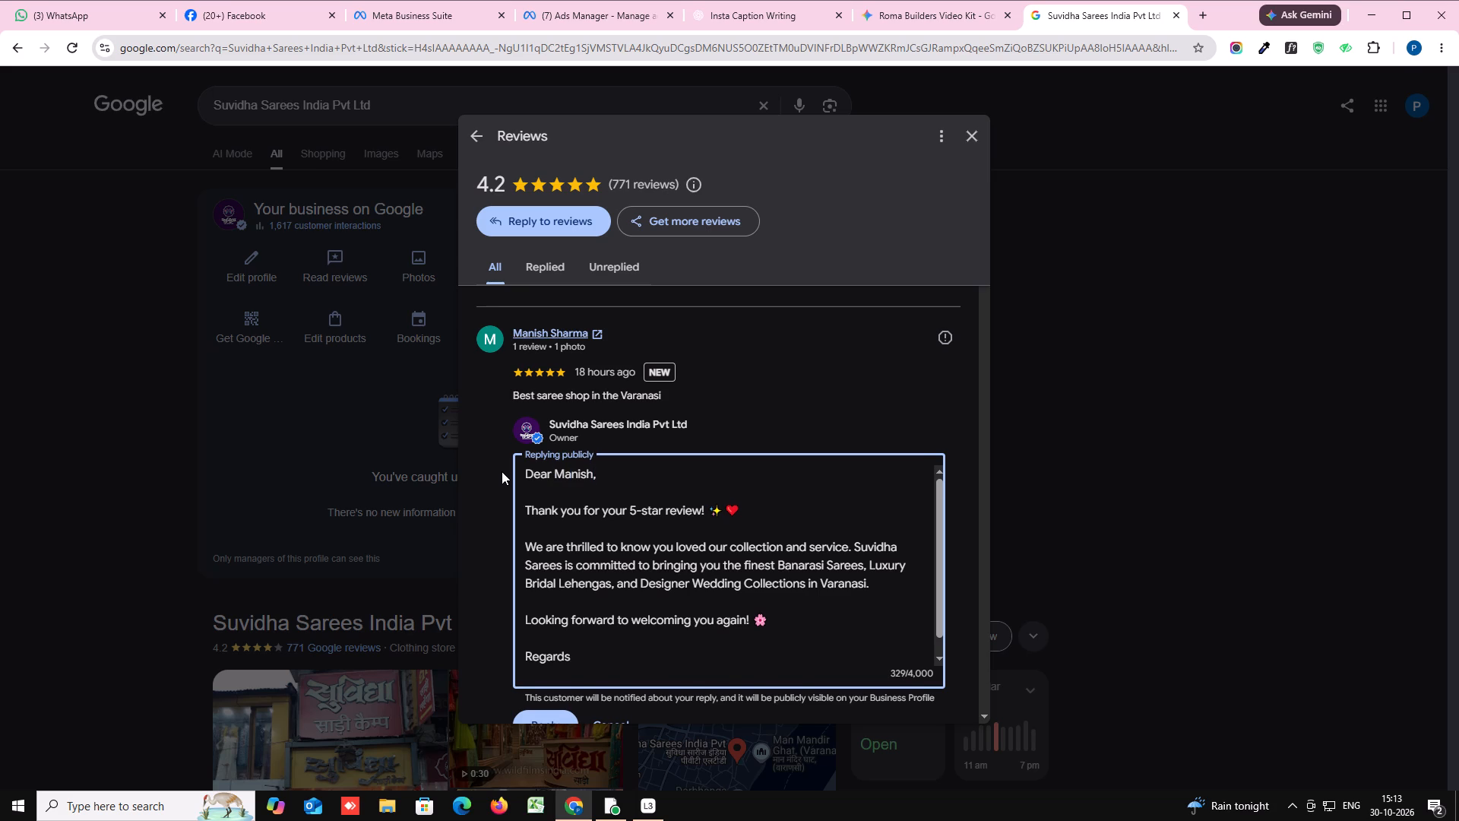
{"action": "left_click", "coordinate": [549, 645]}
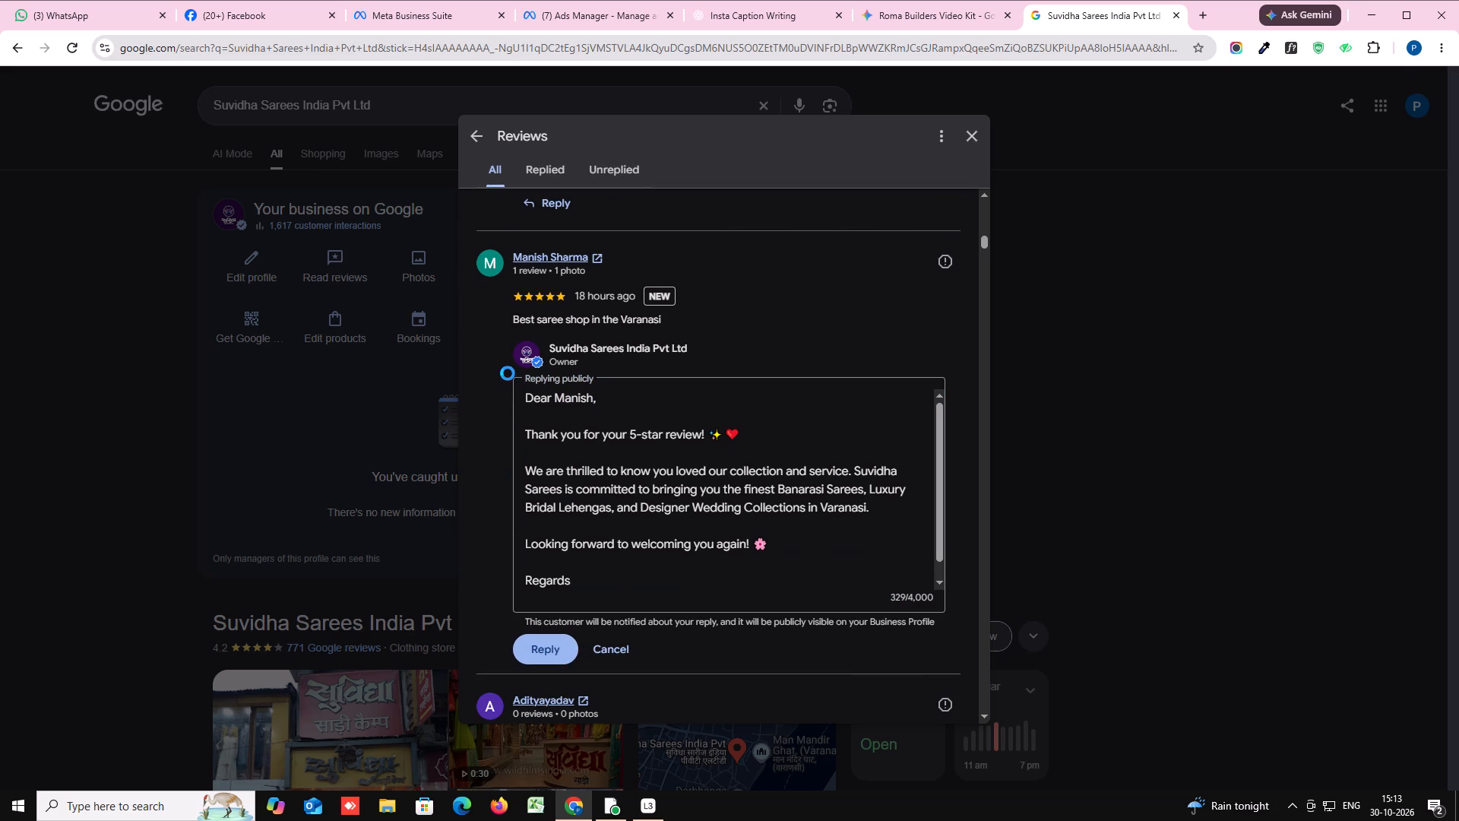
Start a public reply to Roshan's "Best saree shop in varanasi" review, directly above Manish's, and paste the copied thank-you text.
{"action": "scroll", "coordinate": [508, 373], "scroll_direction": "up", "scroll_amount": 1}
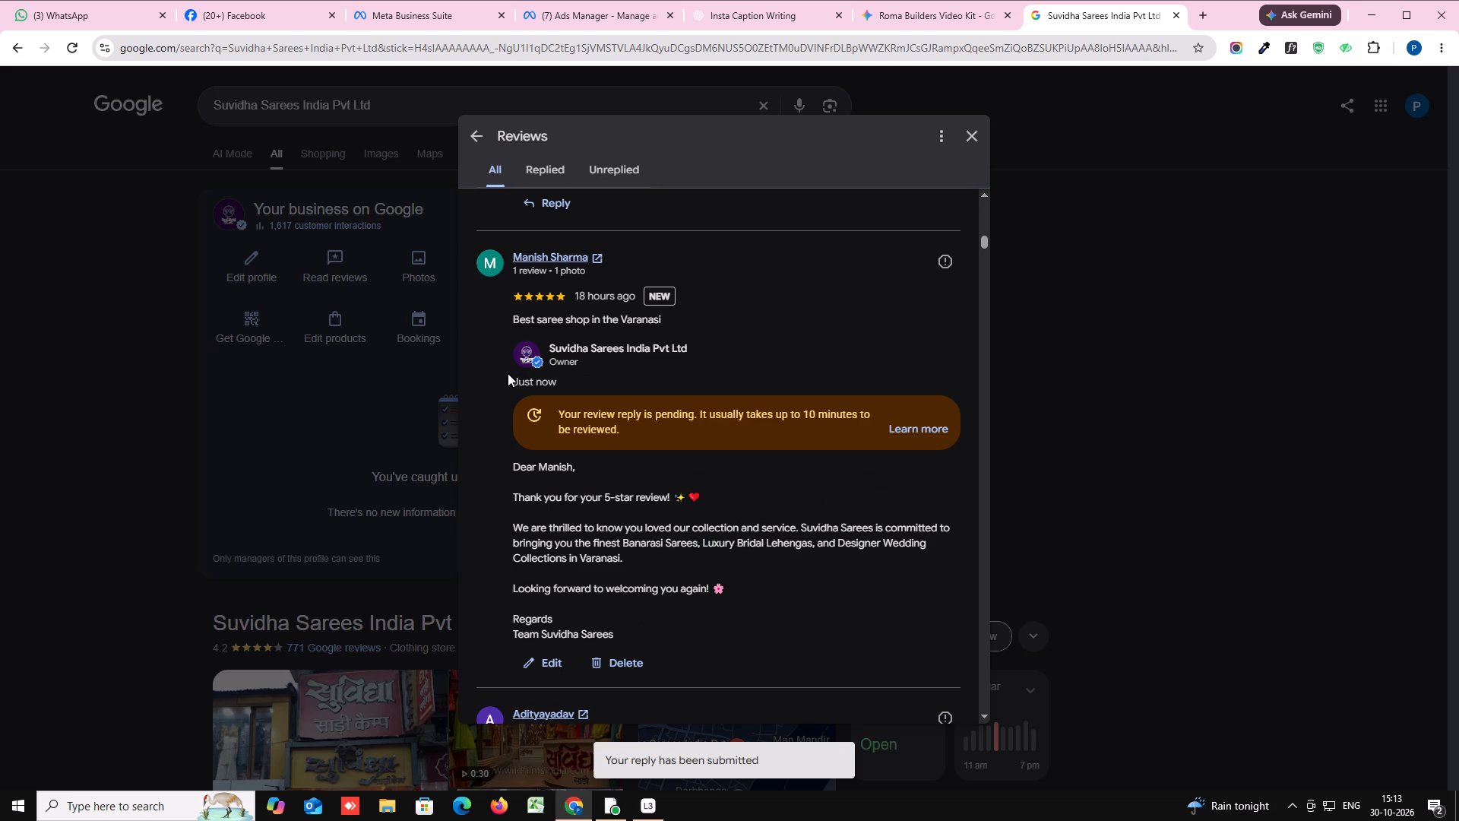
{"action": "scroll", "coordinate": [507, 372], "scroll_direction": "up", "scroll_amount": 3}
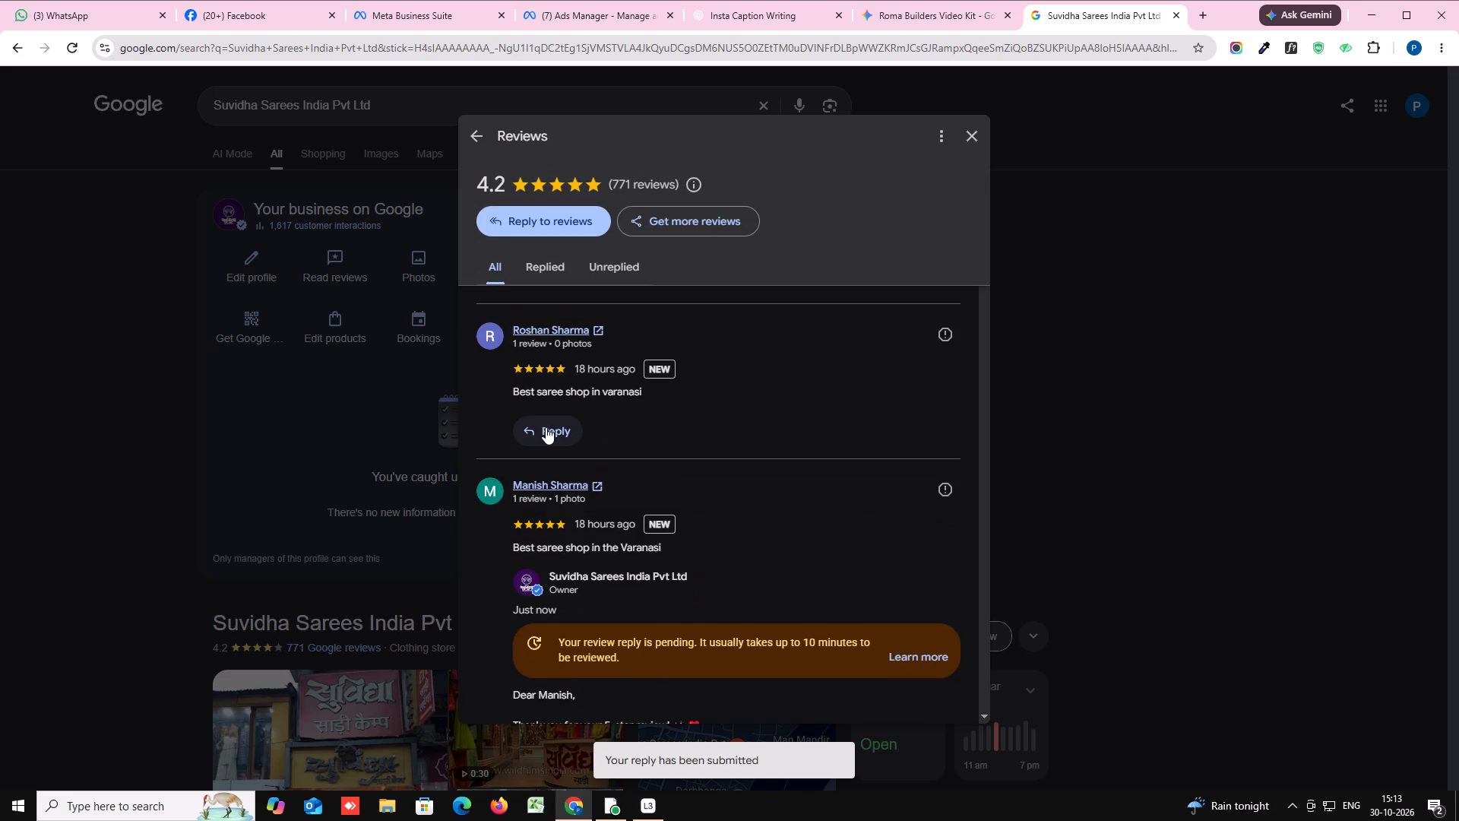
{"action": "left_click", "coordinate": [546, 428]}
{"action": "right_click", "coordinate": [573, 487]}
{"action": "left_click", "coordinate": [622, 281]}
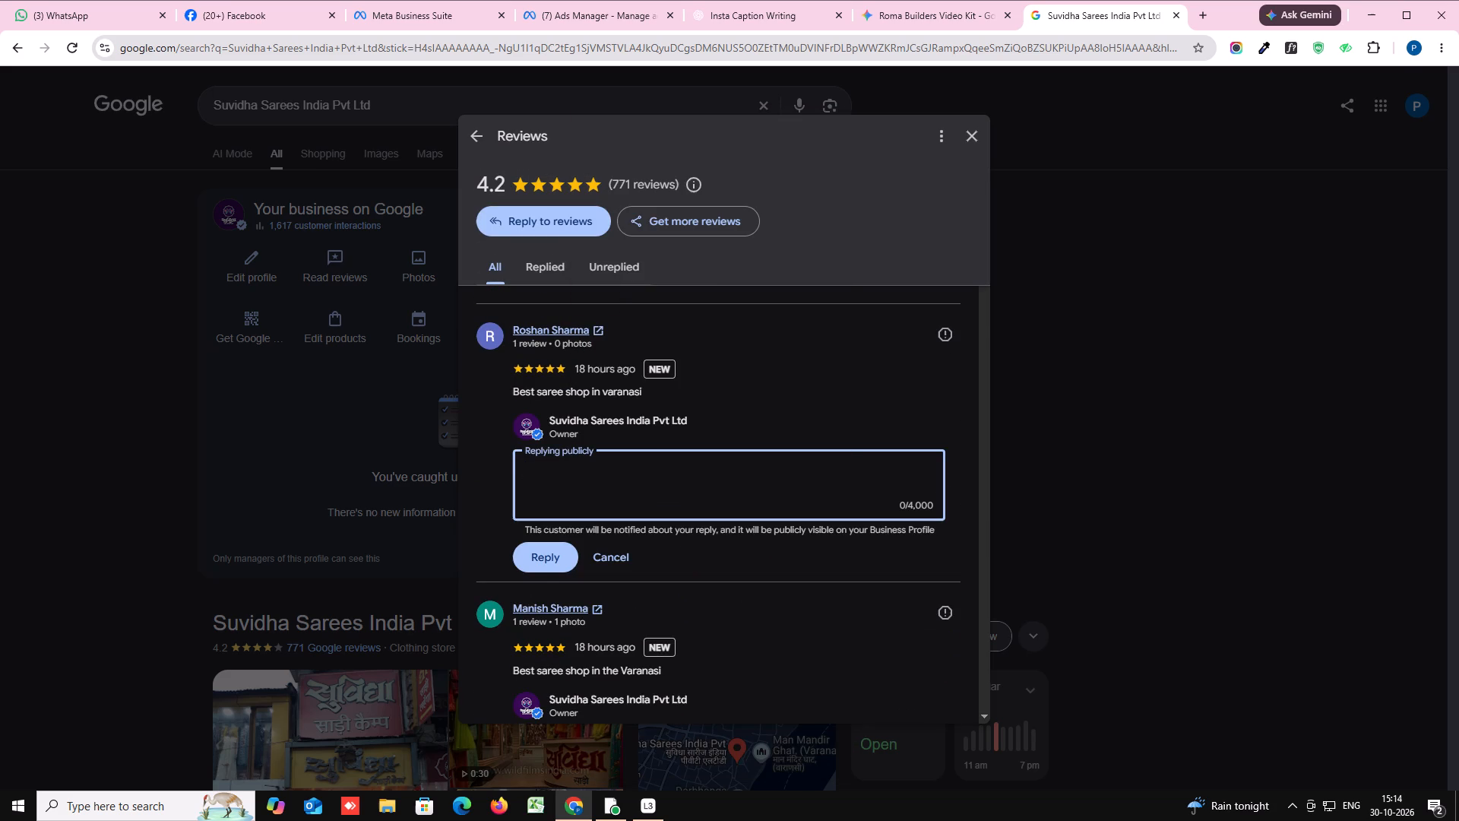
Change the greeting in the pasted reply to "Dear Roshan," and submit the reply.
{"action": "scroll", "coordinate": [589, 534], "scroll_direction": "up", "scroll_amount": 2}
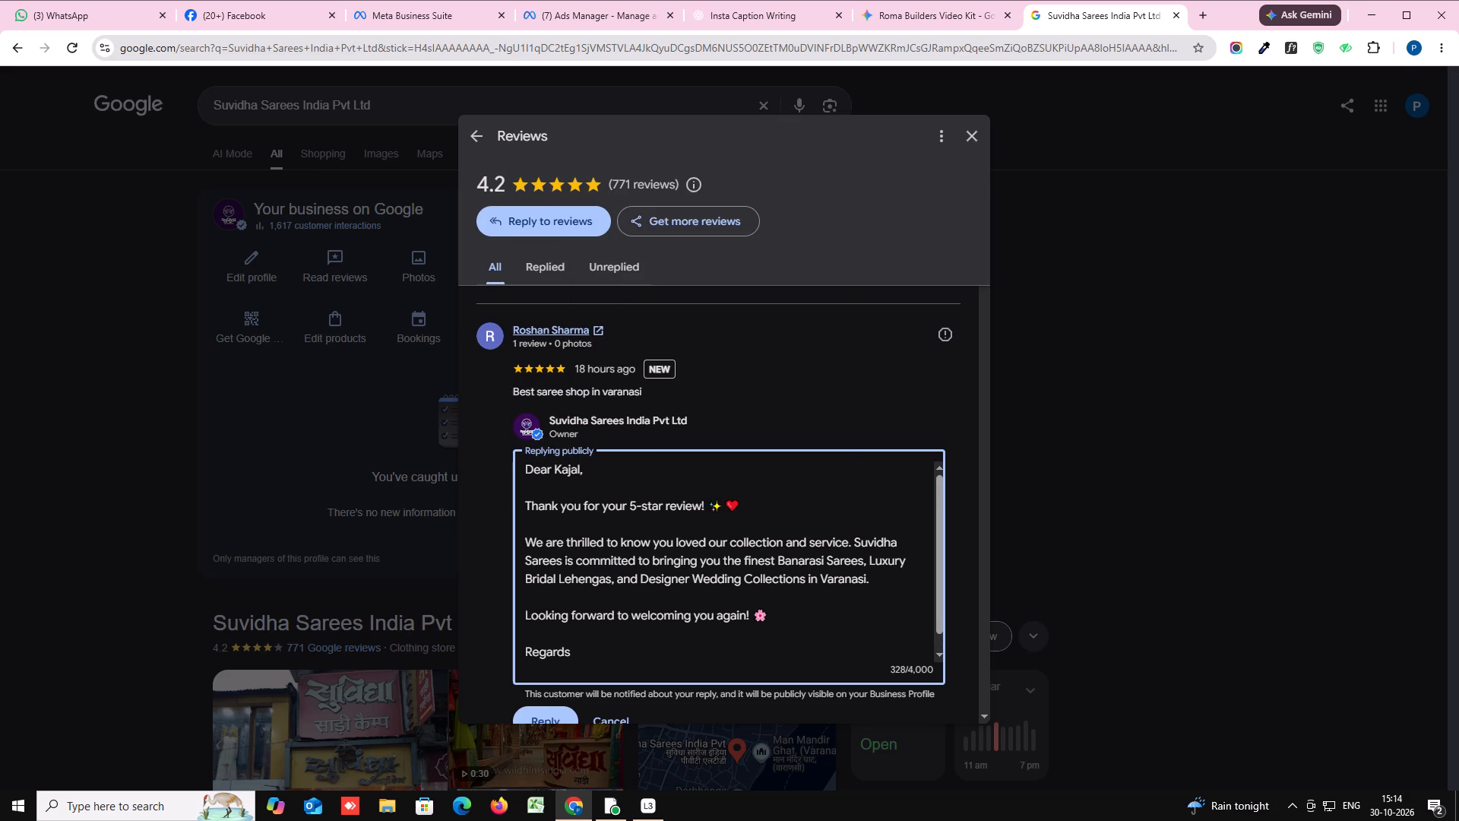
{"action": "left_click", "coordinate": [579, 469]}
{"action": "key", "text": "BackSpace"}
{"action": "key", "text": "BackSpace"}
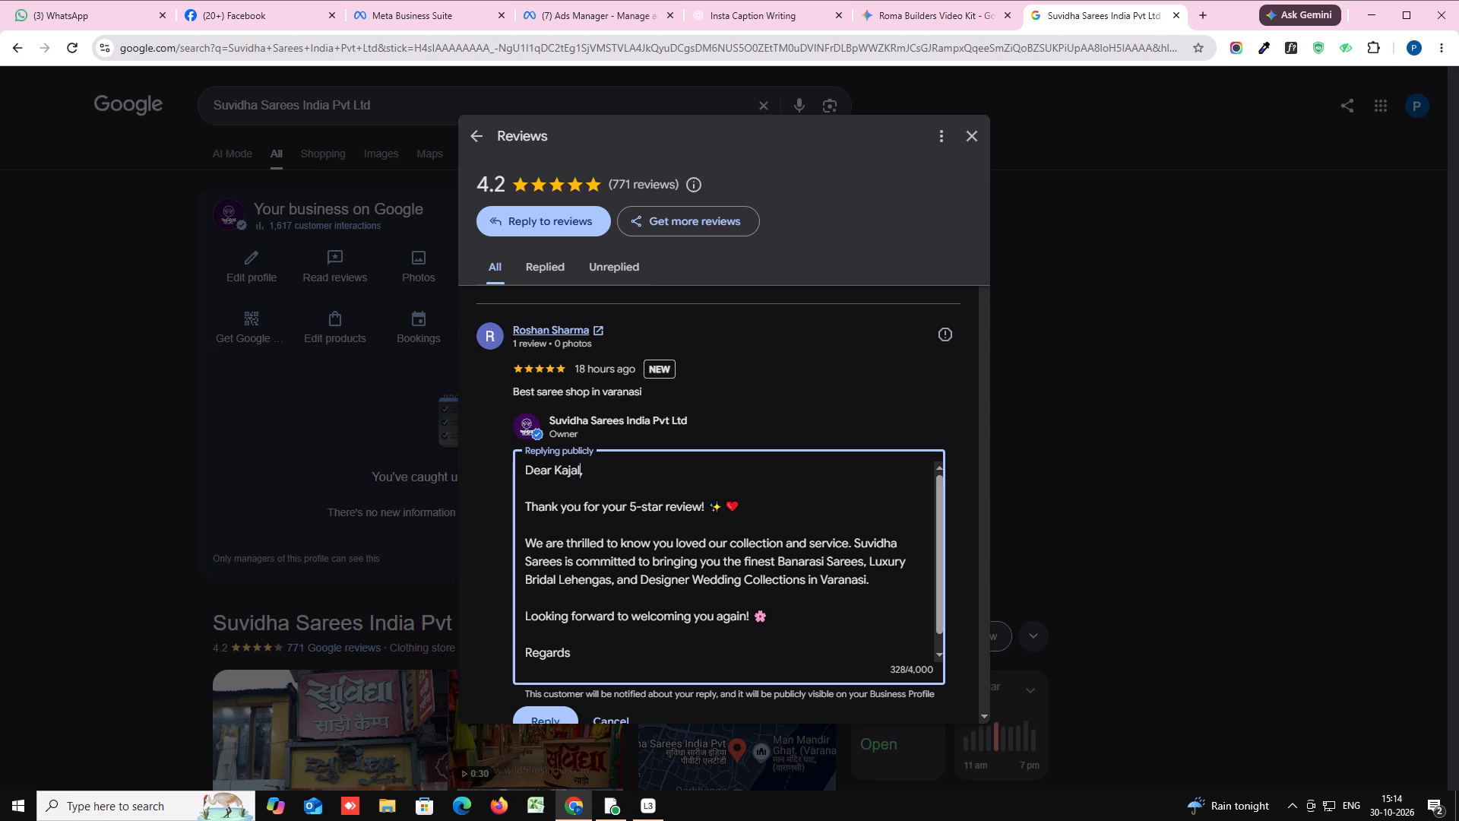
{"action": "key", "text": "BackSpace"}
{"action": "key", "text": "BackSpace"}
{"action": "key", "text": "BackSpace"}
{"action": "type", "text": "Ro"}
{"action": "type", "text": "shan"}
{"action": "scroll", "coordinate": [496, 476], "scroll_direction": "down", "scroll_amount": 2}
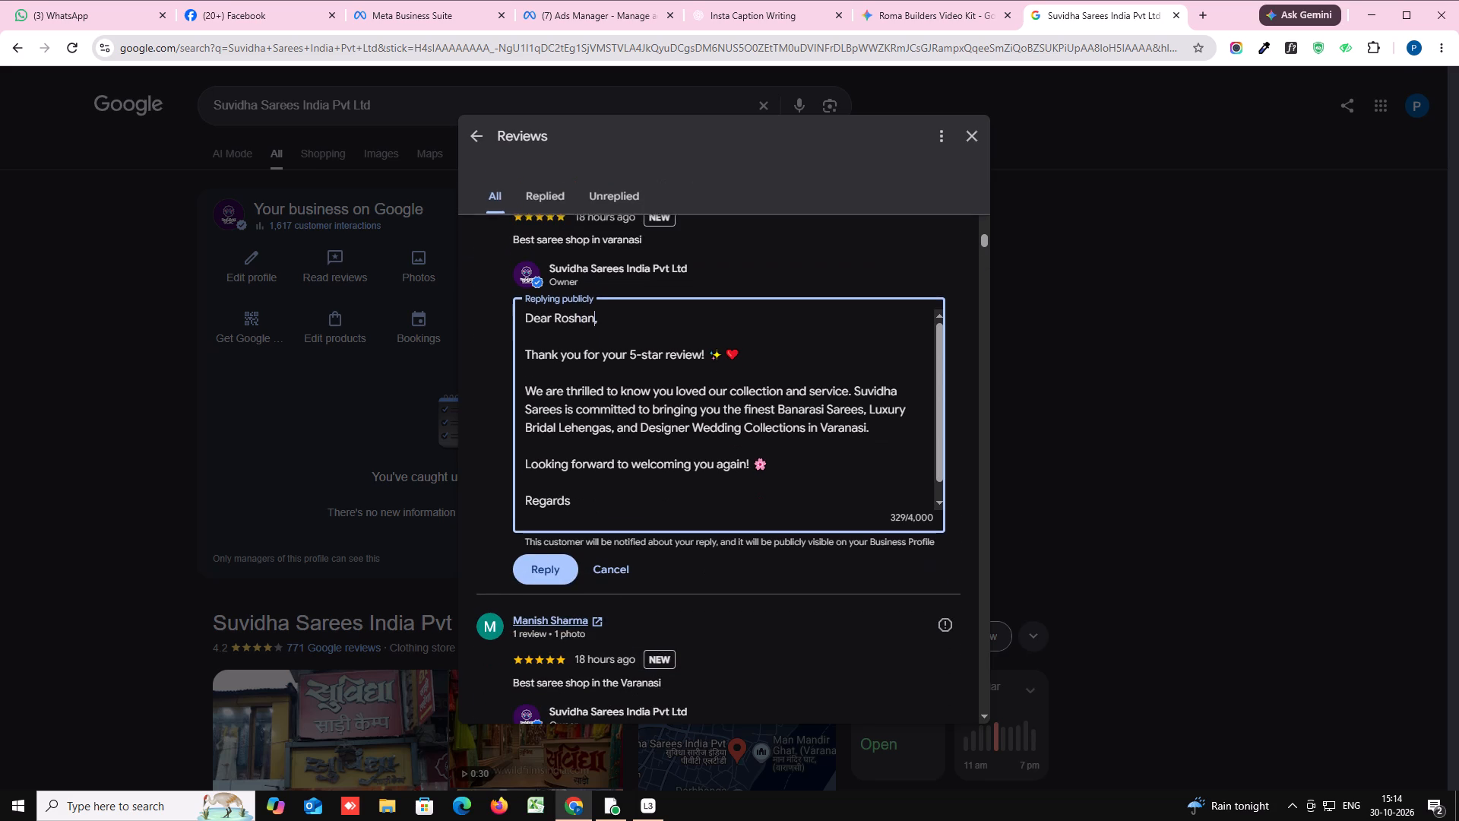
{"action": "left_click", "coordinate": [543, 568]}
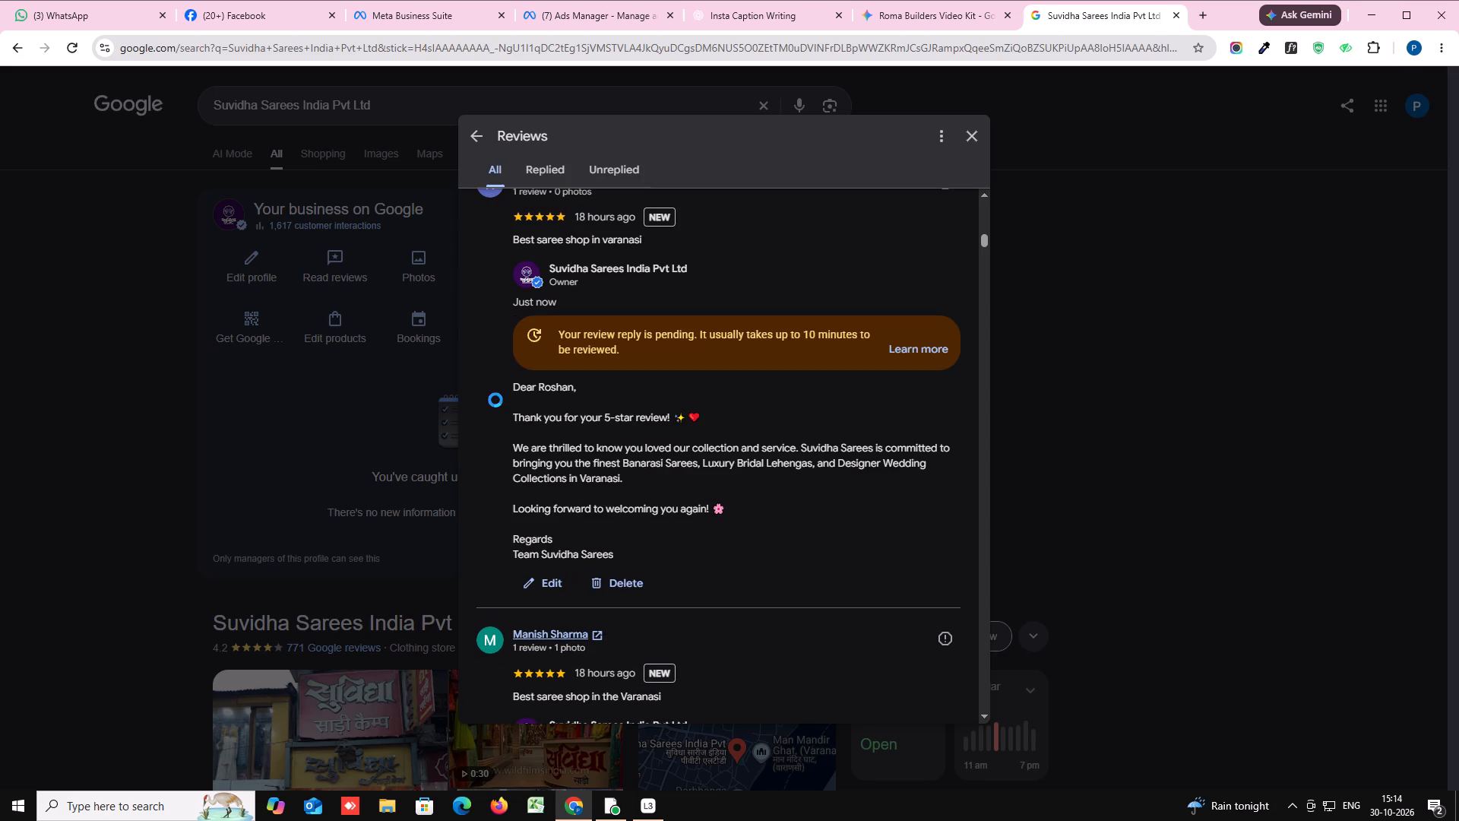
Start a public reply to Shamshi's "Best saree shop in varanasi" review, directly above Roshan's, and paste the copied thank-you text.
{"action": "scroll", "coordinate": [495, 400], "scroll_direction": "up", "scroll_amount": 2}
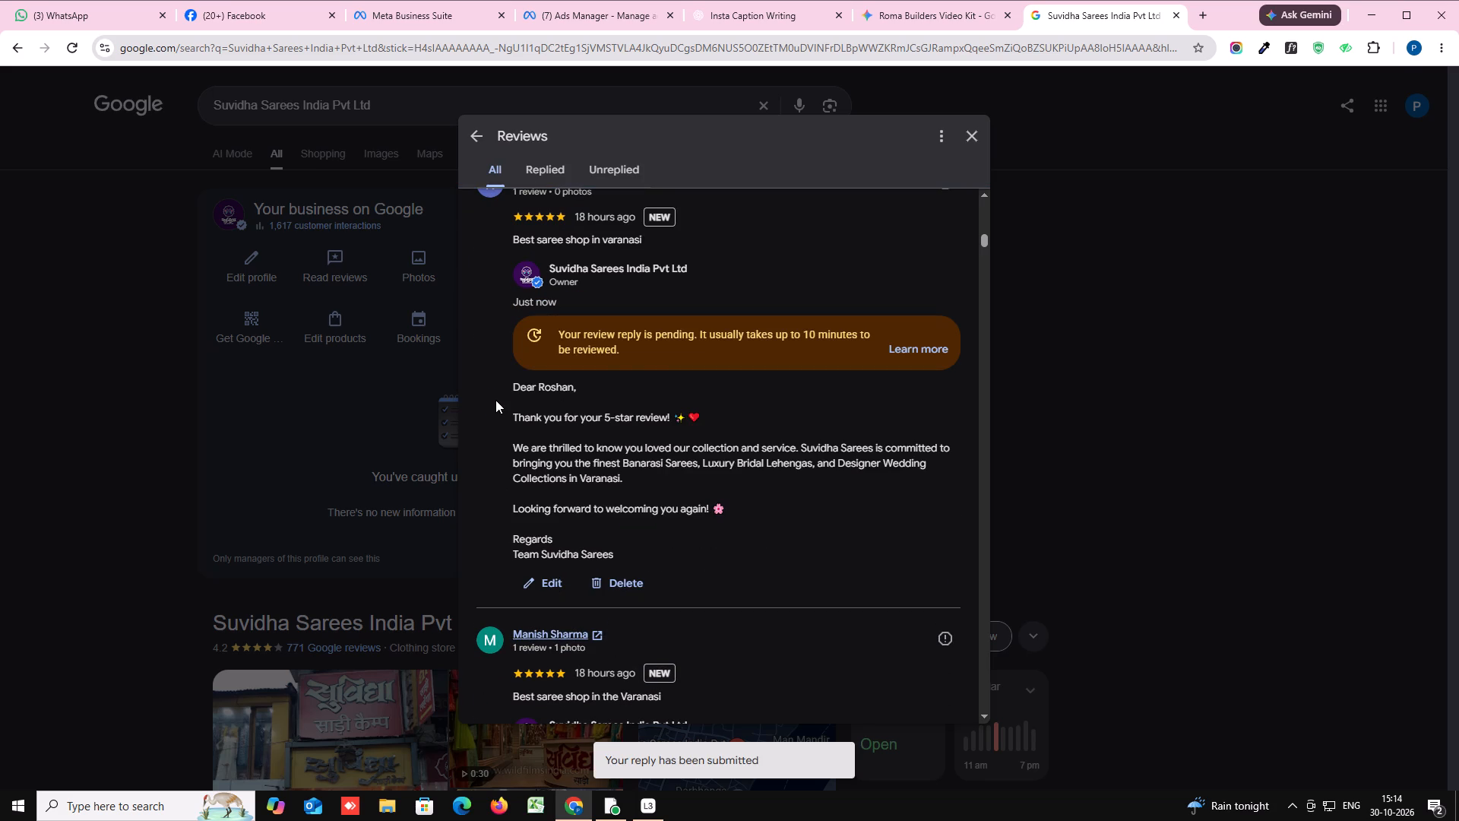
{"action": "scroll", "coordinate": [495, 400], "scroll_direction": "up", "scroll_amount": 4}
{"action": "left_click", "coordinate": [566, 425]}
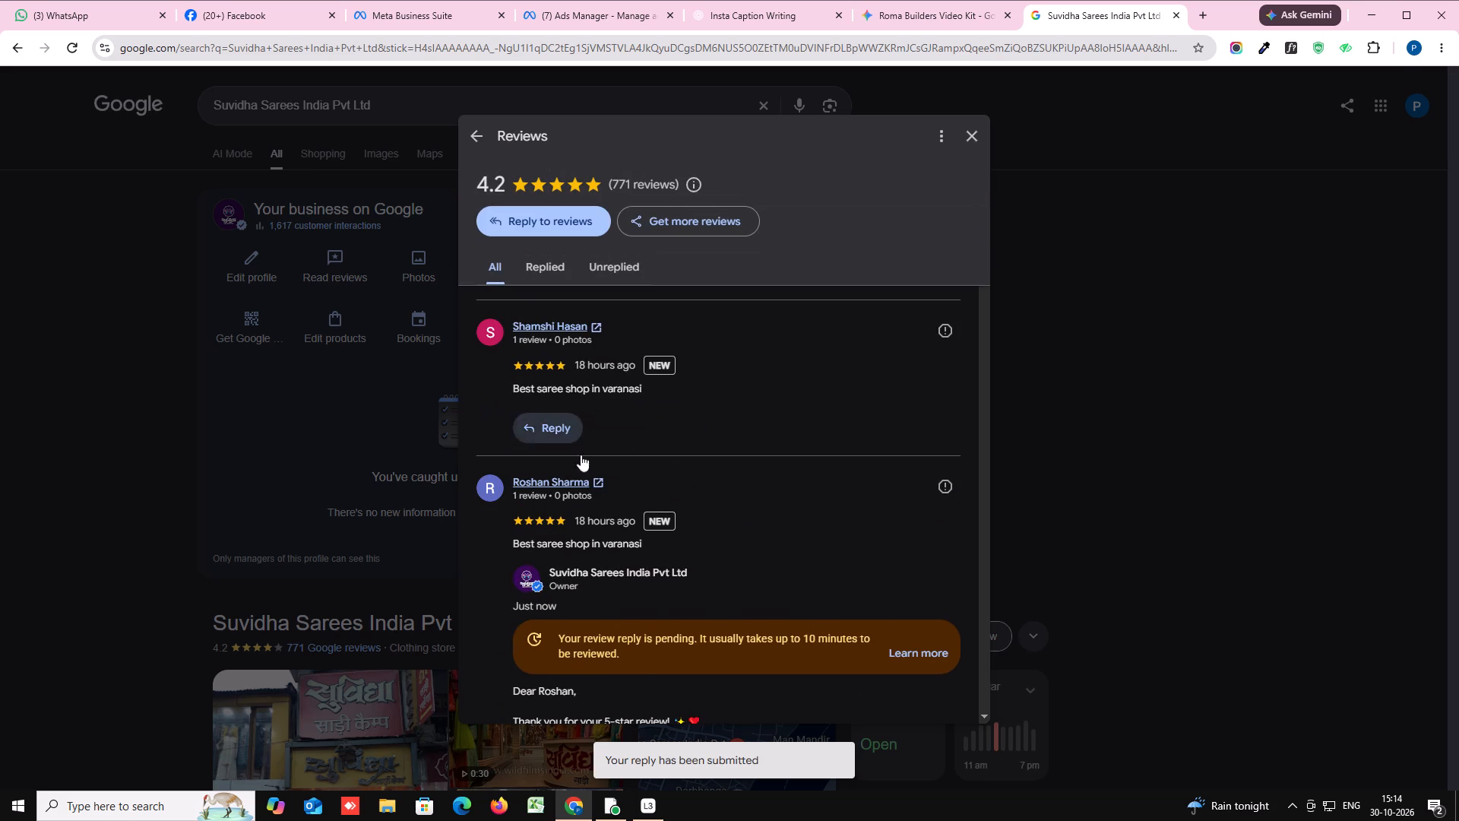
{"action": "right_click", "coordinate": [593, 479]}
{"action": "left_click", "coordinate": [653, 268]}
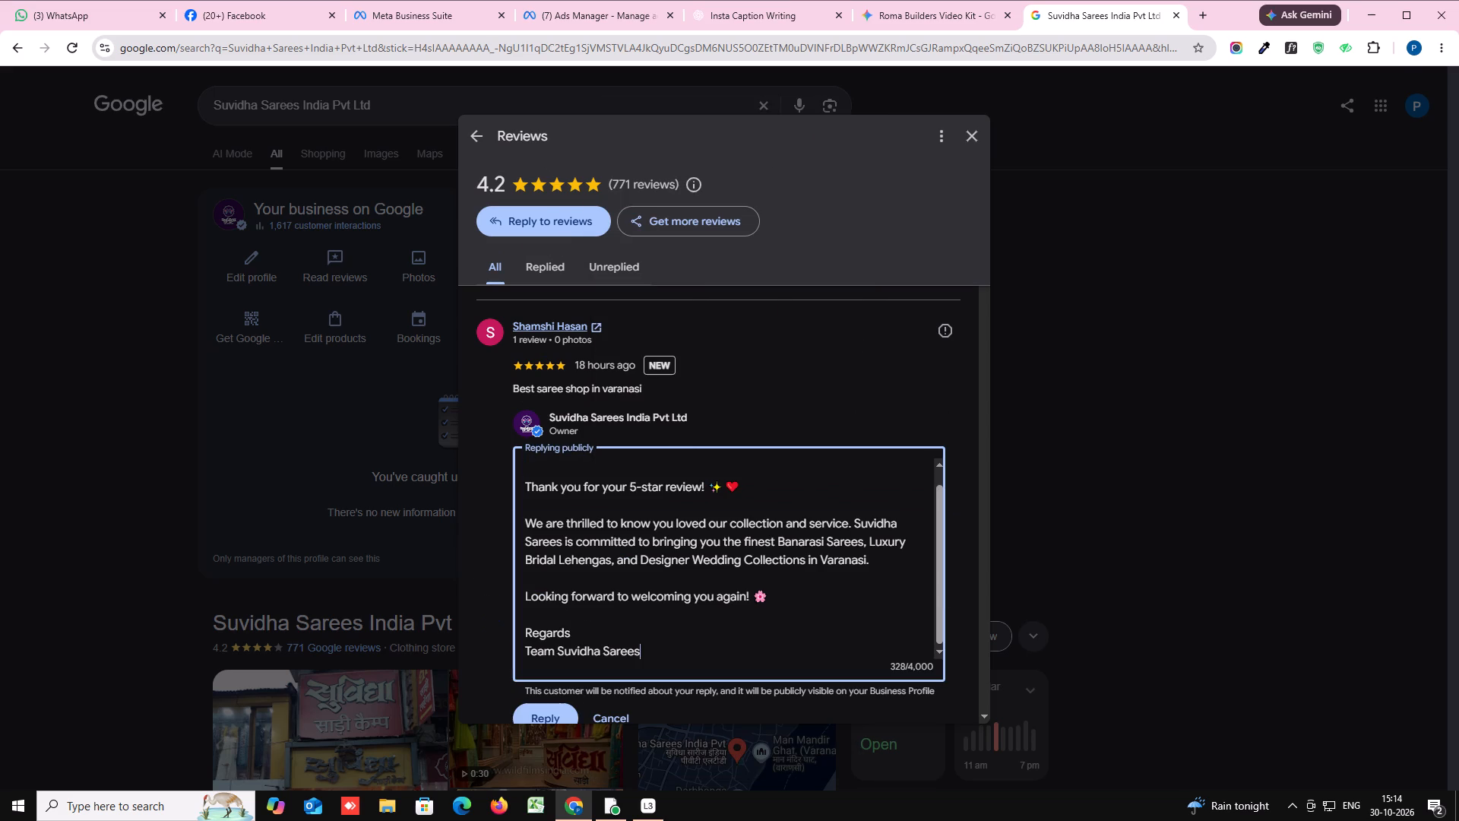
Change the greeting in the pasted reply to "Dear Shamshi," and submit the reply.
{"action": "scroll", "coordinate": [612, 500], "scroll_direction": "up", "scroll_amount": 3}
{"action": "left_click", "coordinate": [579, 472]}
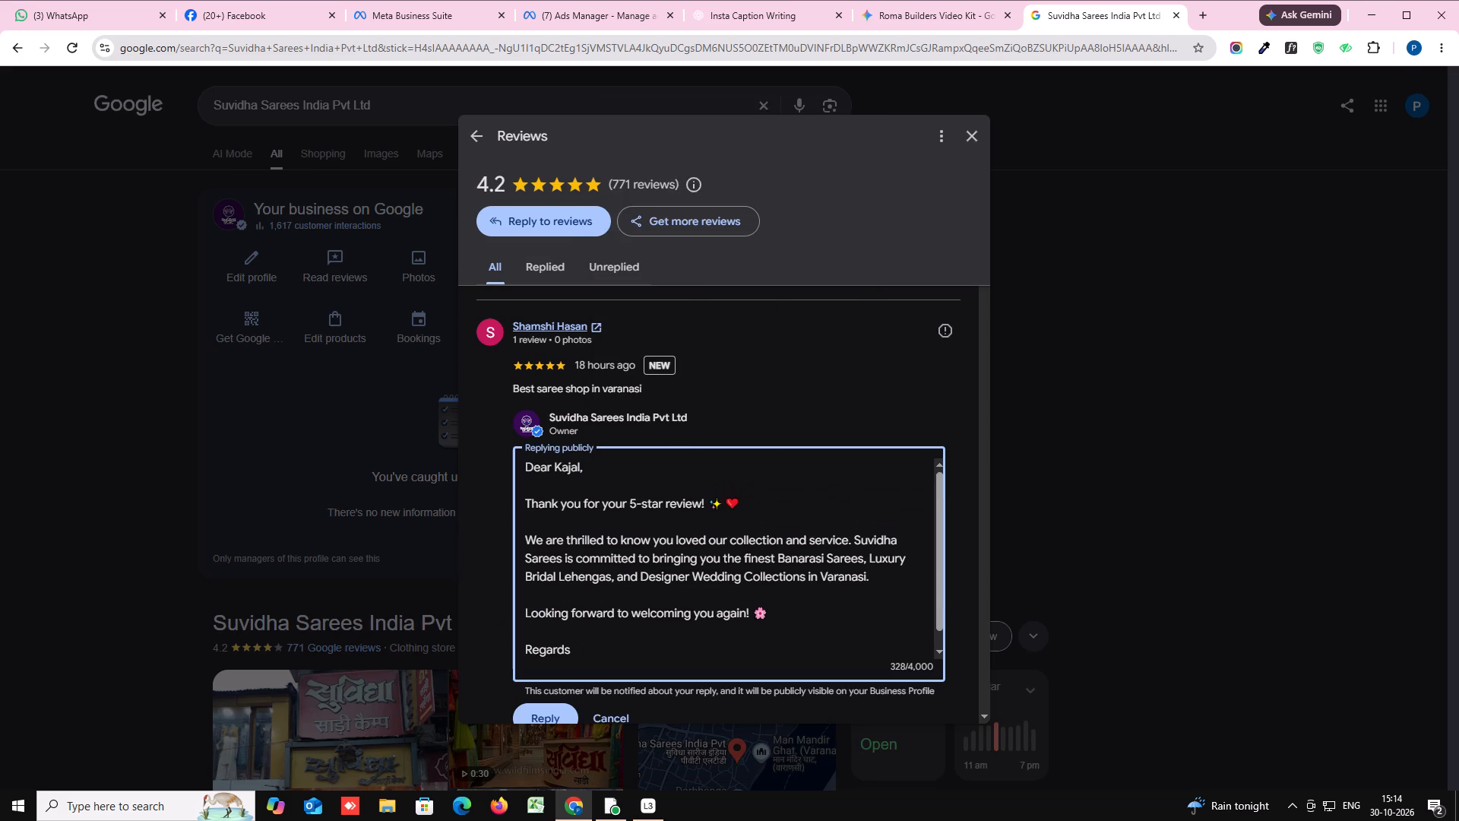
{"action": "key", "text": "BackSpace"}
{"action": "key", "text": "BackSpace"}
{"action": "key", "text": "BackSpace"}
{"action": "key", "text": "BackSpace"}
{"action": "key", "text": "BackSpace"}
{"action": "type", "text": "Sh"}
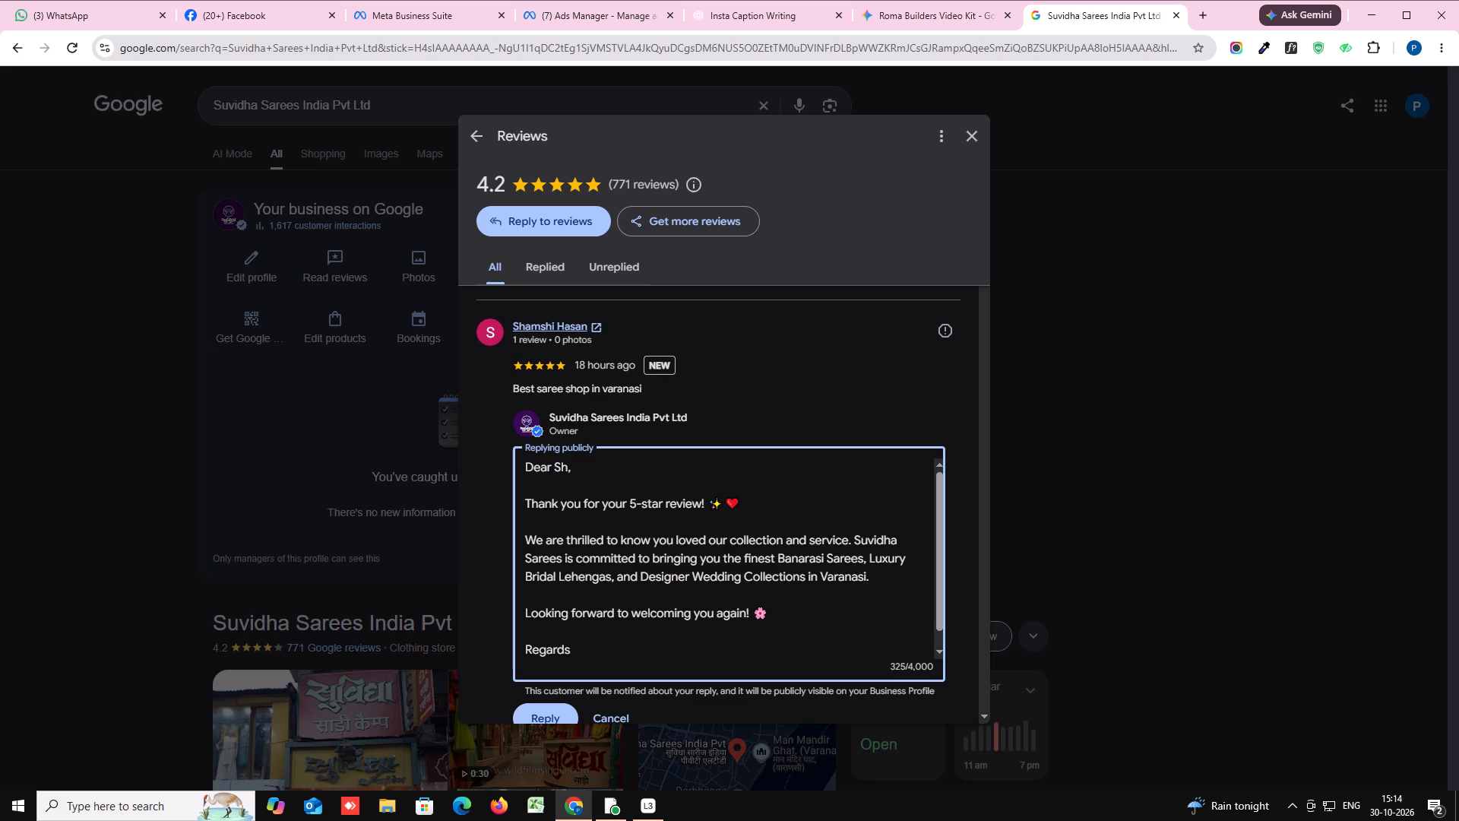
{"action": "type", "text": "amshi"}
{"action": "scroll", "coordinate": [495, 452], "scroll_direction": "down", "scroll_amount": 2}
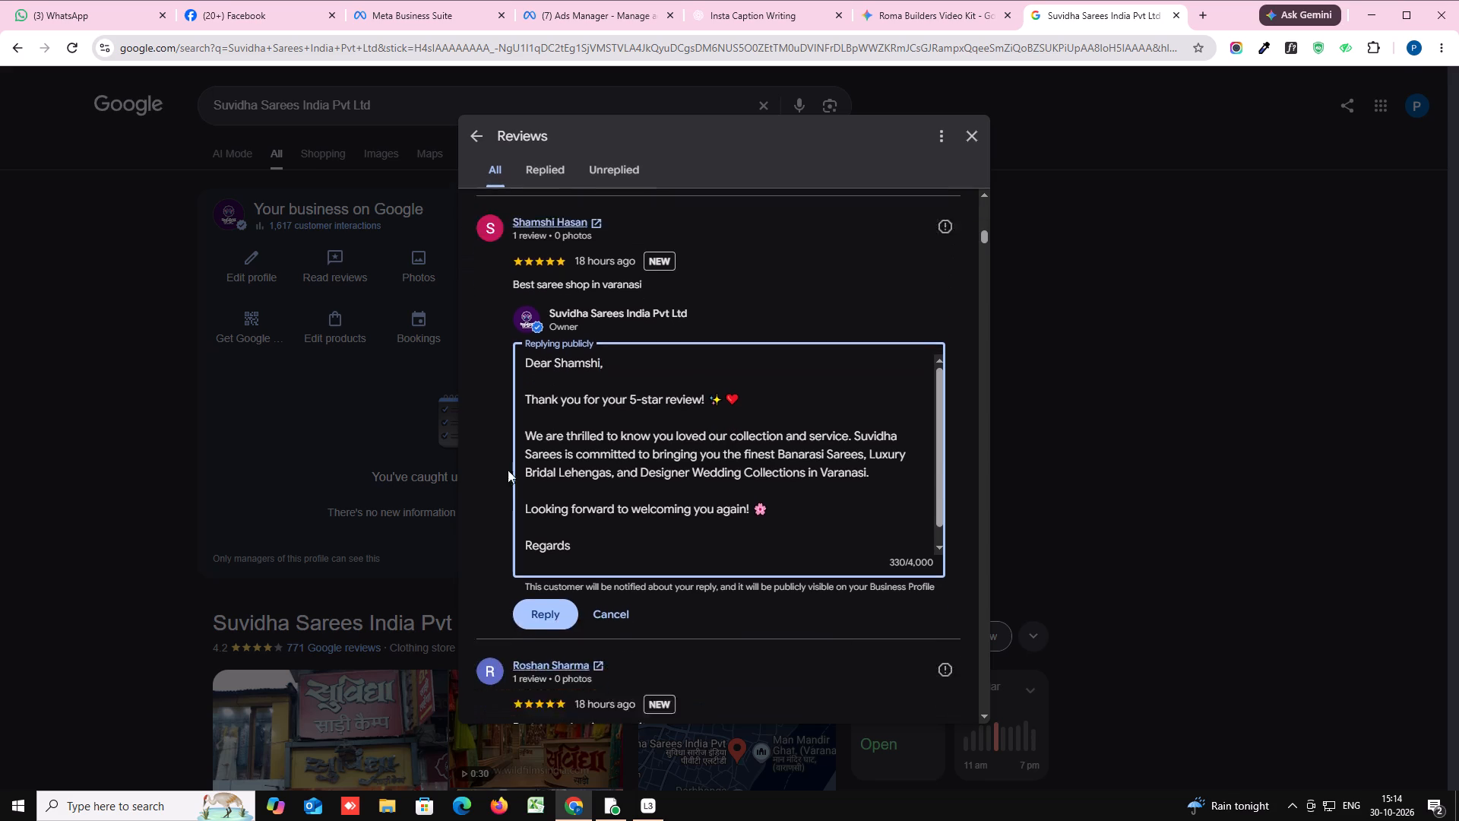
{"action": "left_click", "coordinate": [554, 565]}
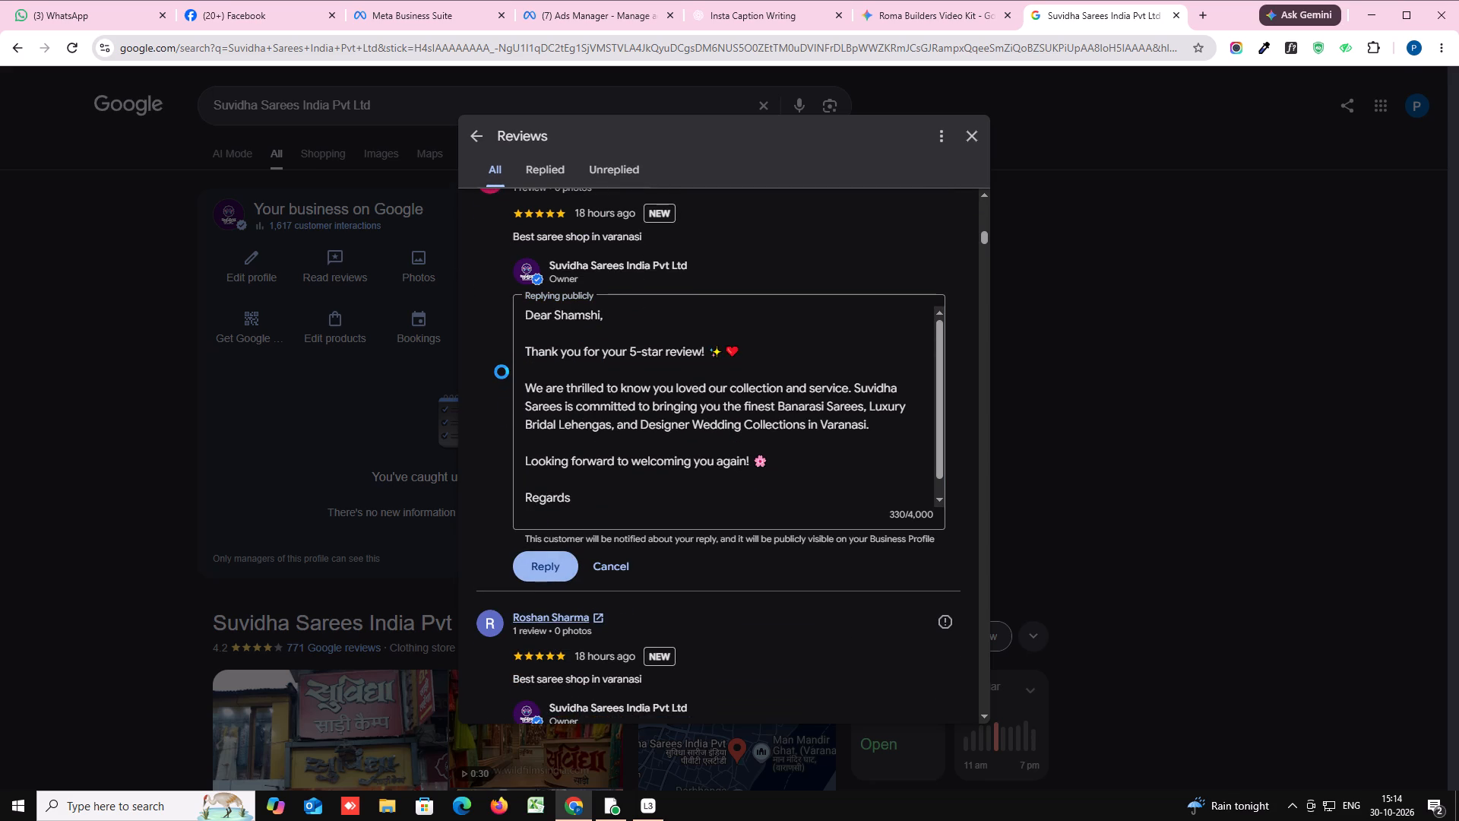
Start a public reply to Akash's "Best saree shop Varanasi" review, directly above Shamshi's, and paste the copied thank-you text.
{"action": "scroll", "coordinate": [502, 372], "scroll_direction": "up", "scroll_amount": 1}
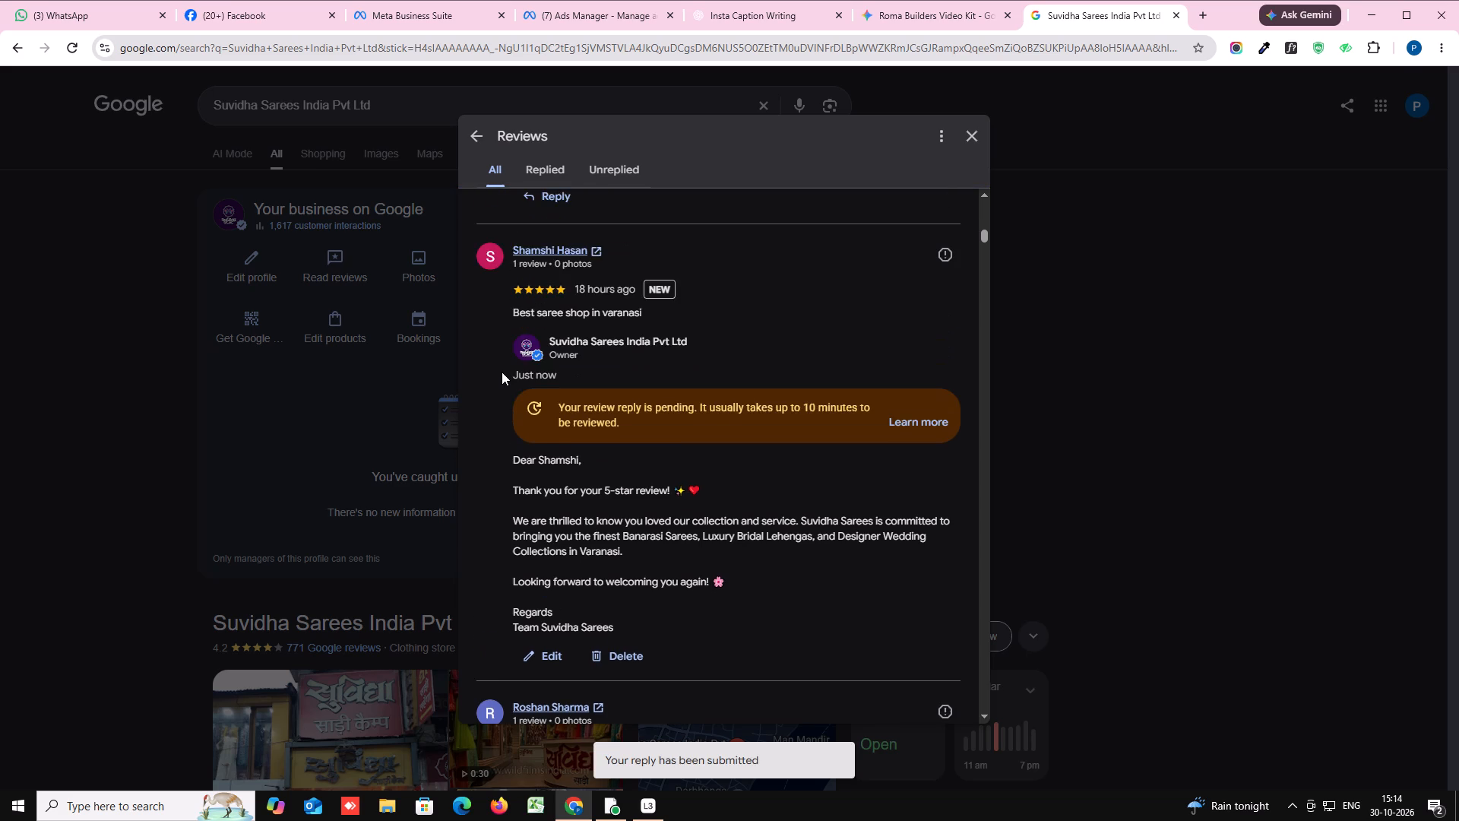
{"action": "scroll", "coordinate": [502, 372], "scroll_direction": "up", "scroll_amount": 3}
{"action": "left_click", "coordinate": [540, 427]}
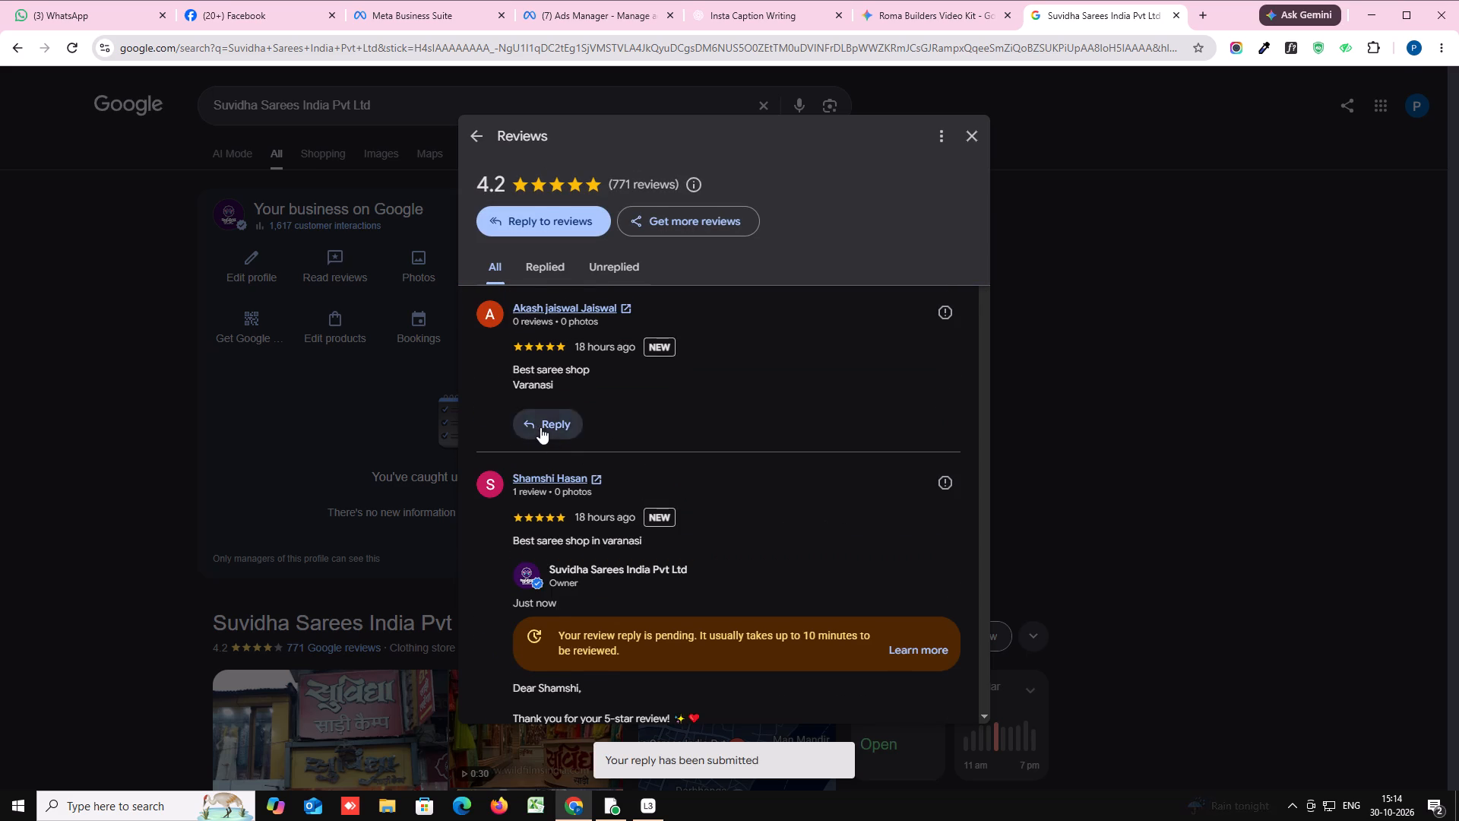
{"action": "right_click", "coordinate": [571, 468]}
{"action": "left_click", "coordinate": [620, 260]}
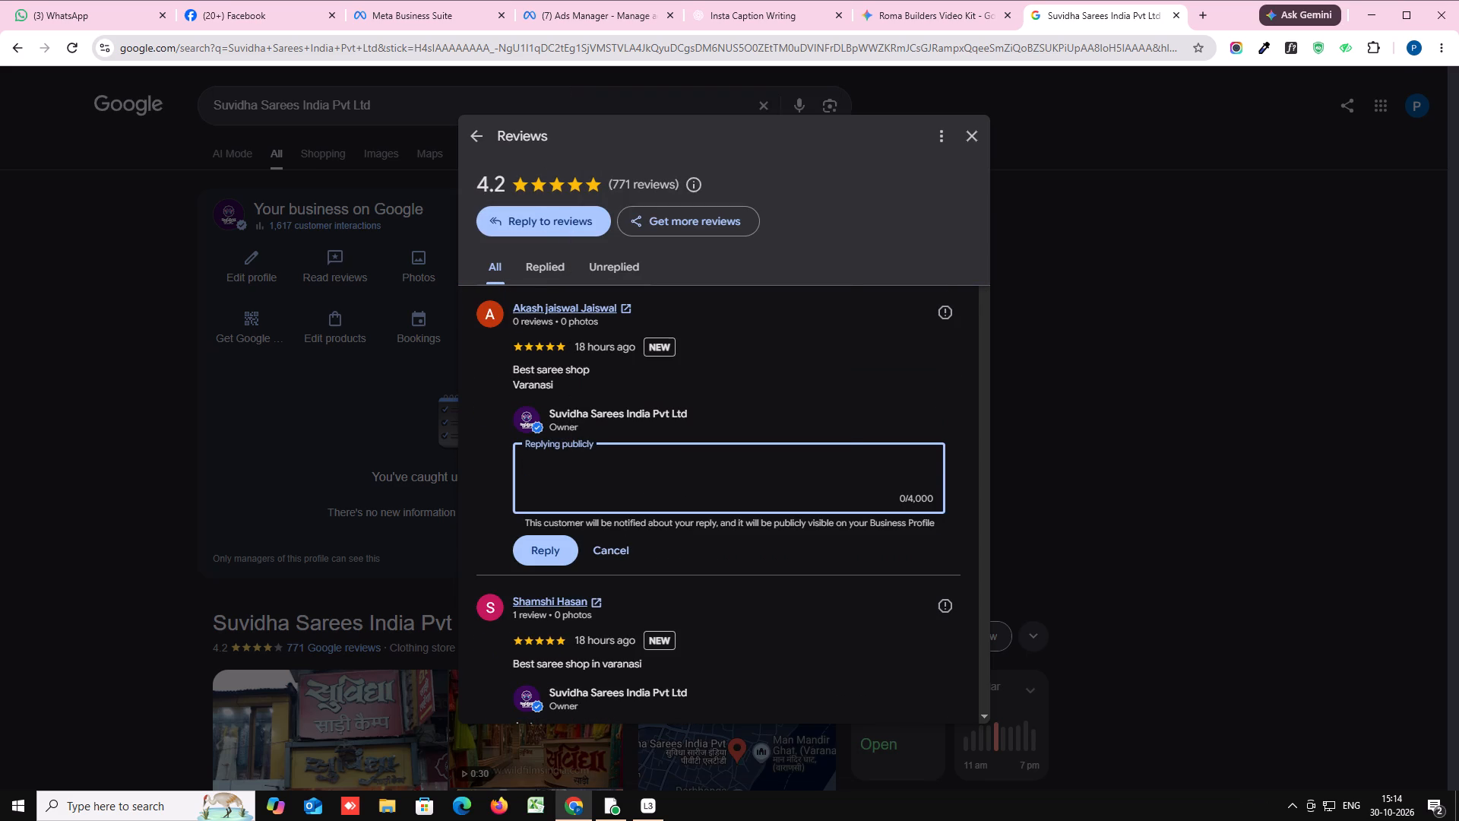
Change the greeting in the pasted reply to "Dear Akash," and submit the reply.
{"action": "scroll", "coordinate": [577, 510], "scroll_direction": "up", "scroll_amount": 2}
{"action": "left_click", "coordinate": [580, 462]}
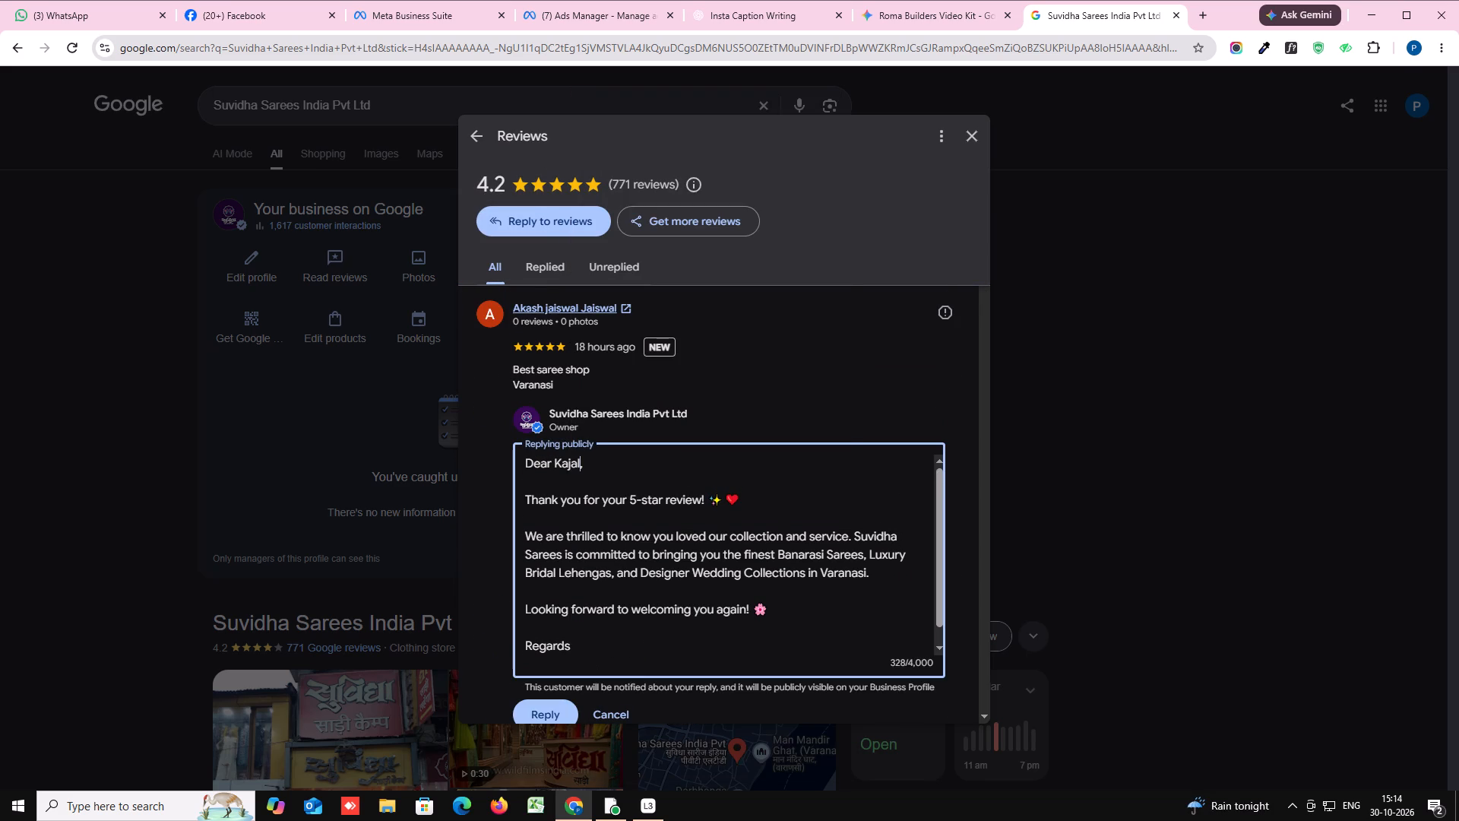
{"action": "key", "text": "BackSpace"}
{"action": "key", "text": "BackSpace"}
{"action": "key", "text": "BackSpace"}
{"action": "key", "text": "BackSpace"}
{"action": "key", "text": "BackSpace"}
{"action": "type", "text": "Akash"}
{"action": "scroll", "coordinate": [481, 459], "scroll_direction": "down", "scroll_amount": 1}
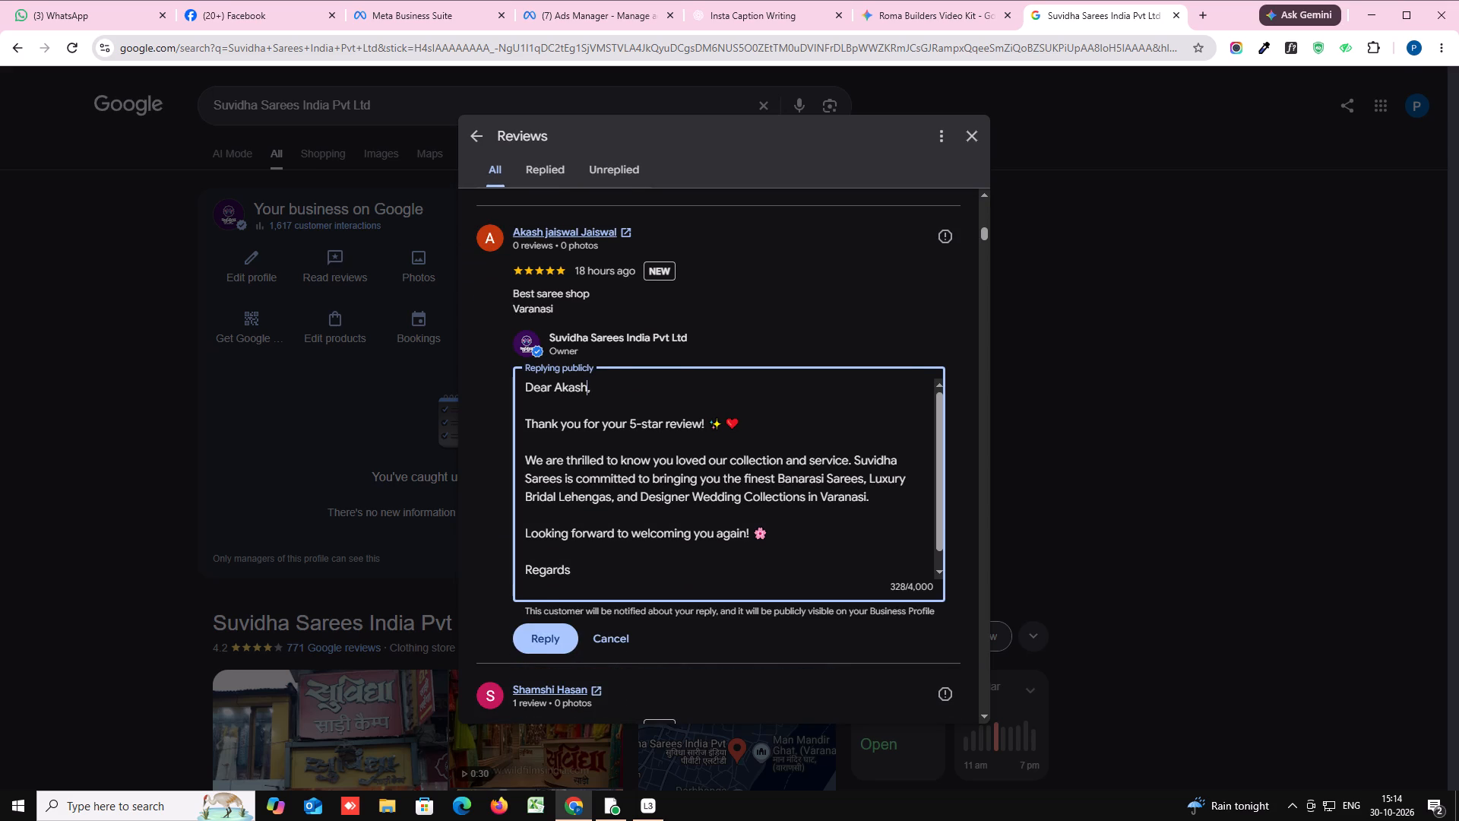
{"action": "left_click", "coordinate": [545, 635]}
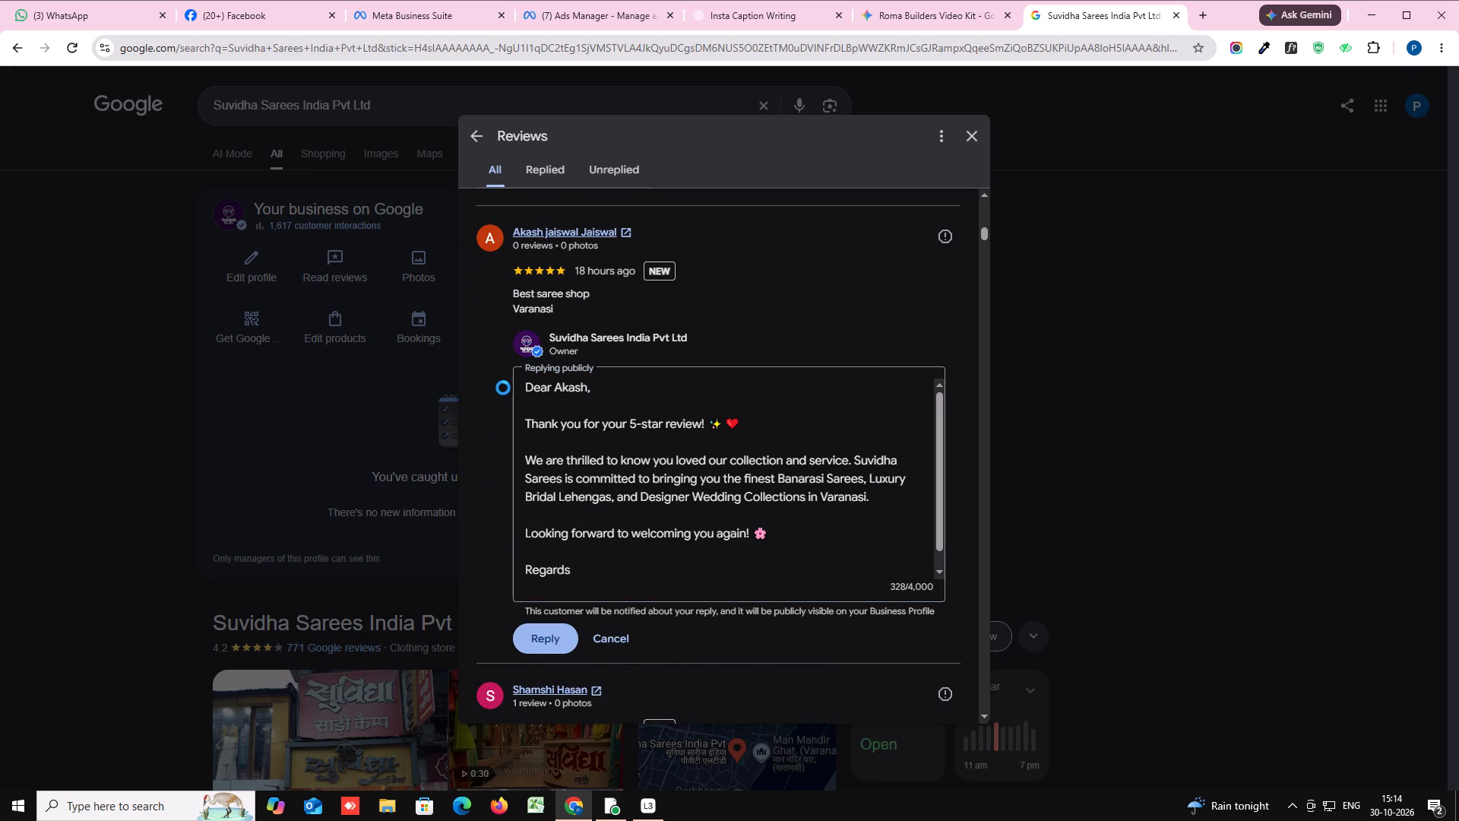
Start a public reply to Arjun's review about the hospitality, directly above Akash's, and paste the copied thank-you text.
{"action": "scroll", "coordinate": [503, 388], "scroll_direction": "up", "scroll_amount": 1}
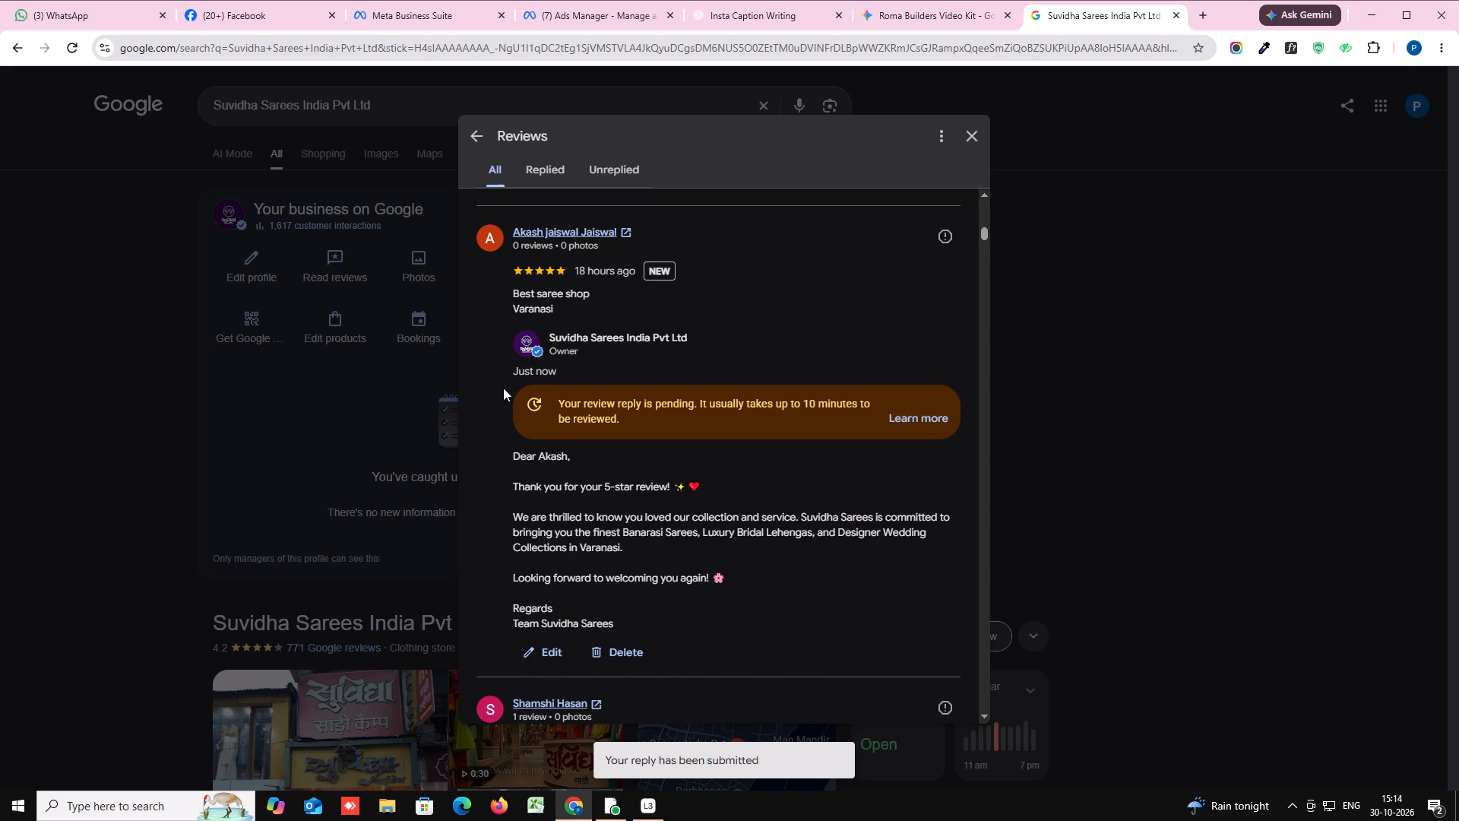
{"action": "scroll", "coordinate": [503, 388], "scroll_direction": "up", "scroll_amount": 2}
{"action": "scroll", "coordinate": [569, 414], "scroll_direction": "up", "scroll_amount": 1}
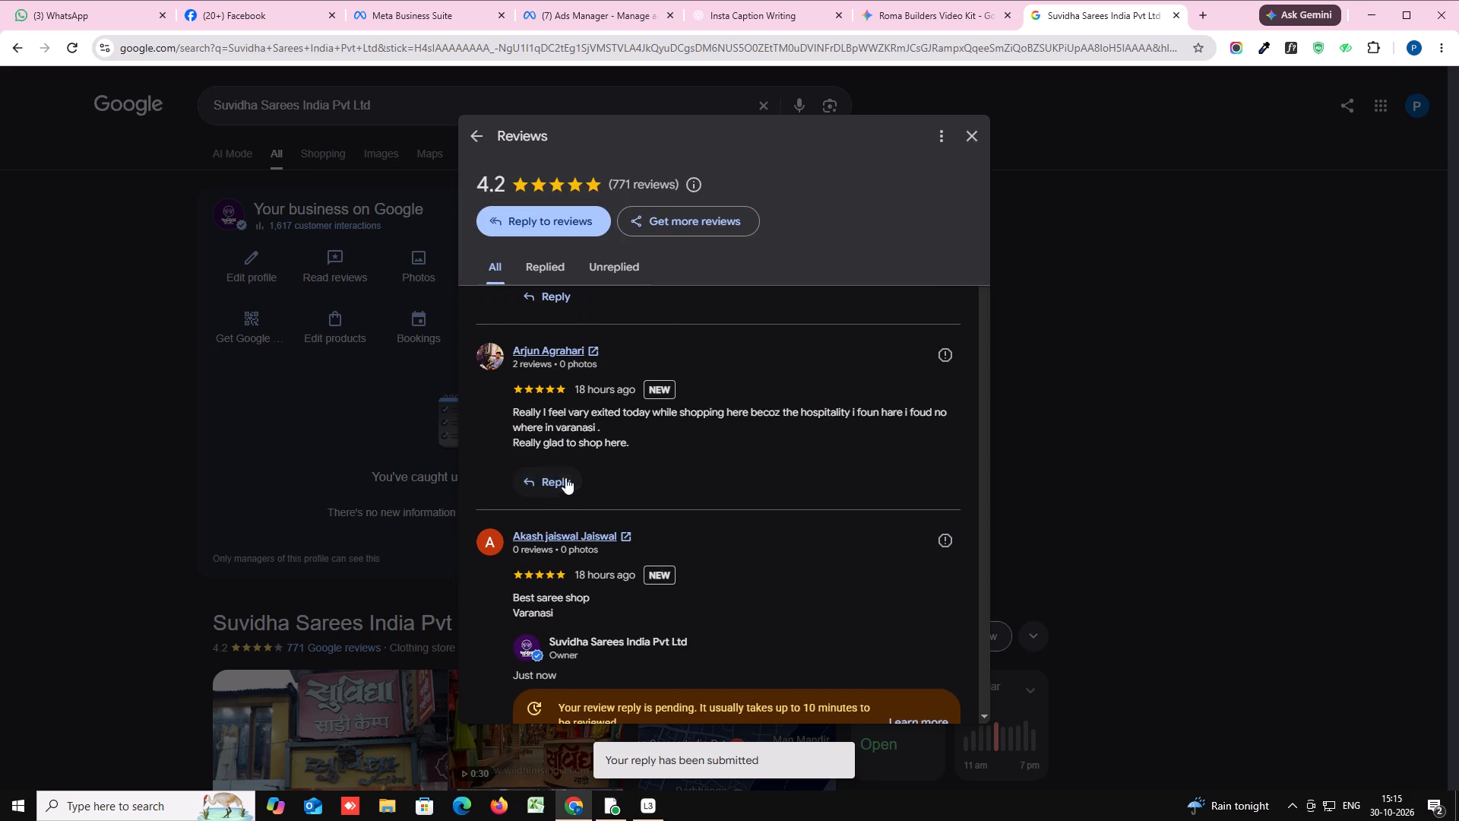
{"action": "left_click", "coordinate": [556, 491]}
{"action": "right_click", "coordinate": [565, 525]}
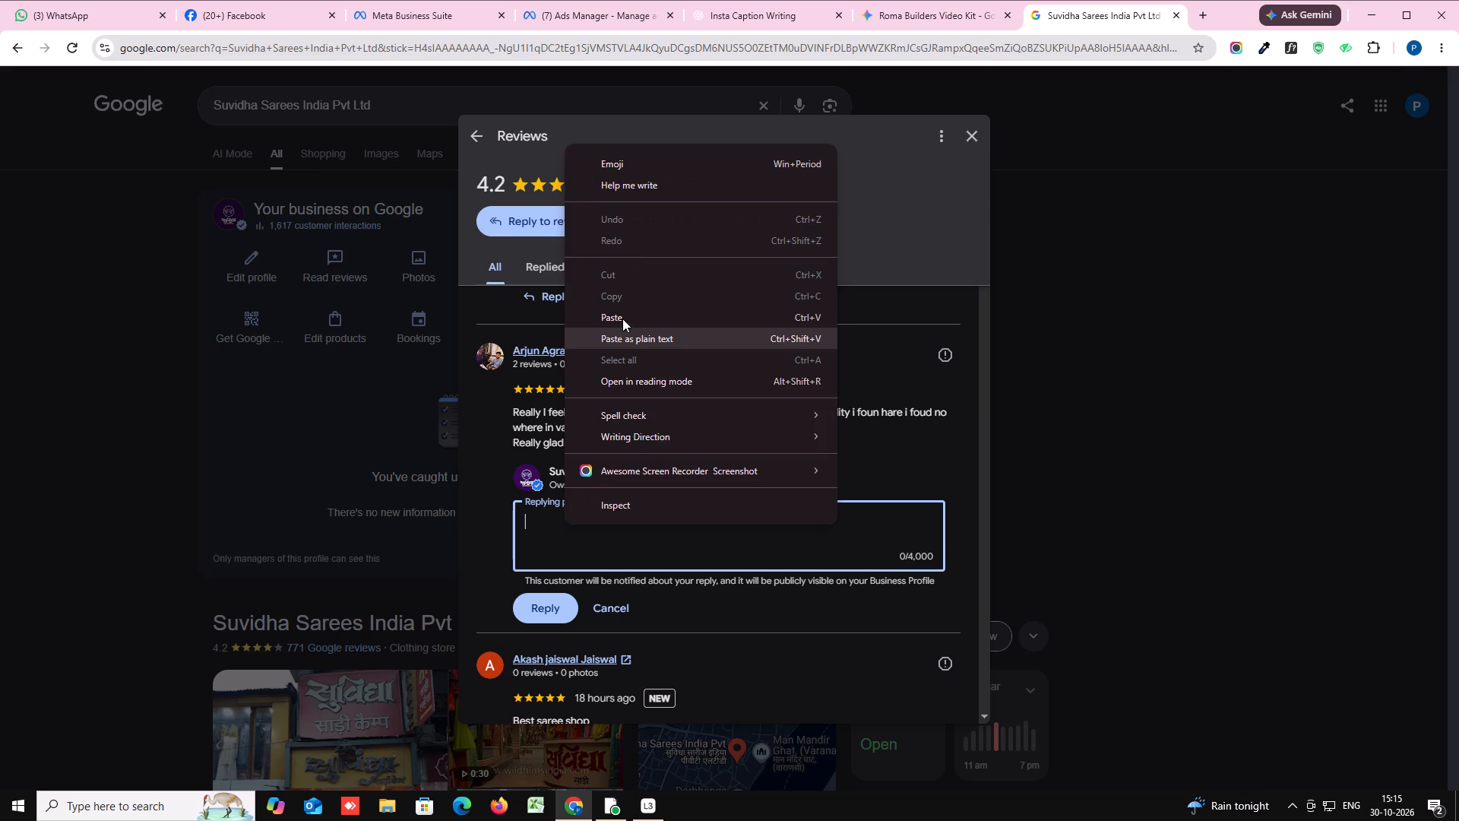
{"action": "left_click", "coordinate": [622, 319]}
Change the greeting in the pasted reply to "Dear Arjun," and submit the reply.
{"action": "scroll", "coordinate": [590, 544], "scroll_direction": "up", "scroll_amount": 2}
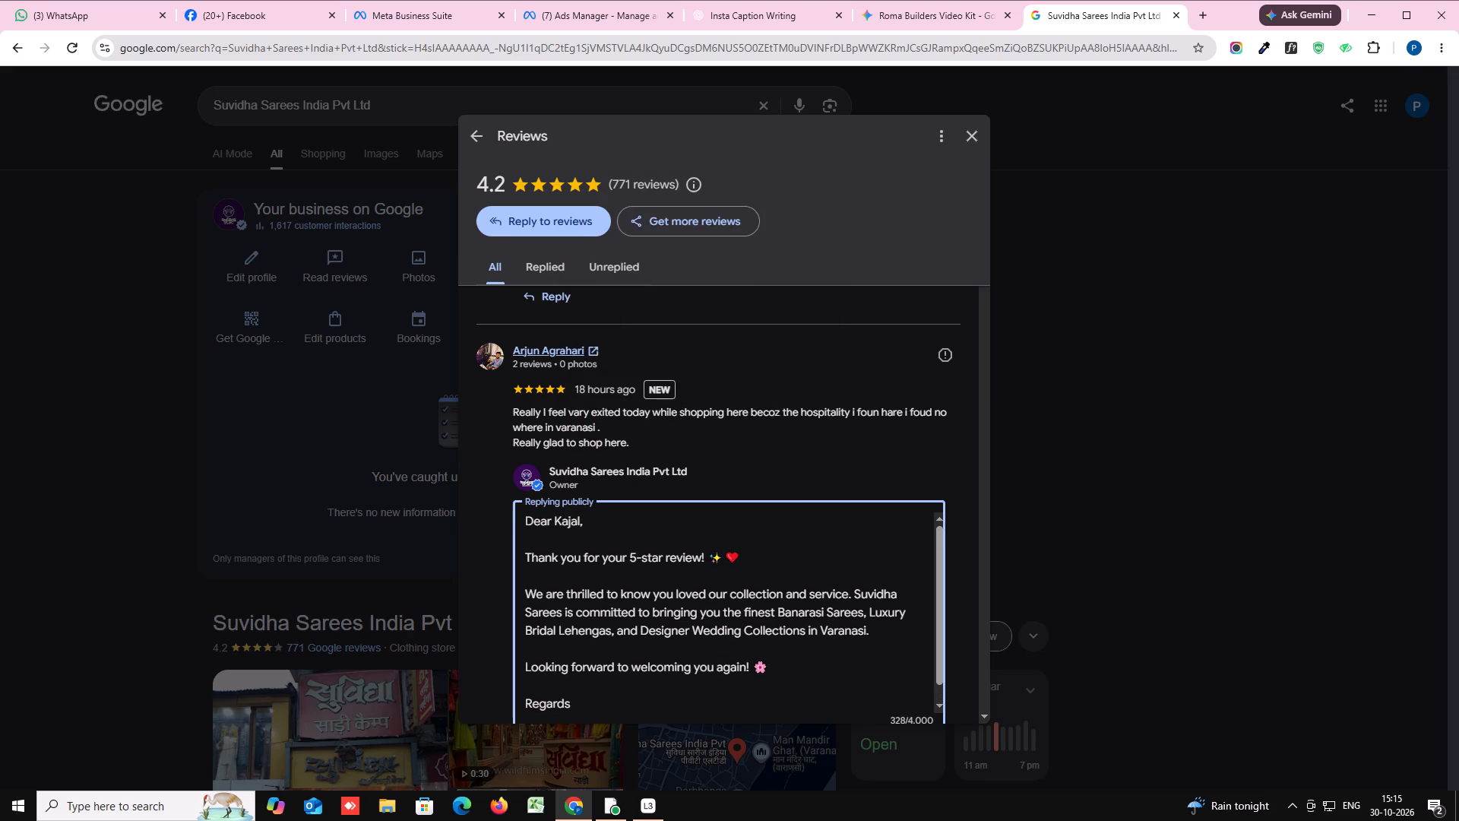
{"action": "left_click", "coordinate": [581, 519]}
{"action": "key", "text": "BackSpace"}
{"action": "key", "text": "BackSpace"}
{"action": "key", "text": "BackSpace"}
{"action": "key", "text": "BackSpace"}
{"action": "key", "text": "BackSpace"}
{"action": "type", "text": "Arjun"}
{"action": "scroll", "coordinate": [481, 493], "scroll_direction": "down", "scroll_amount": 2}
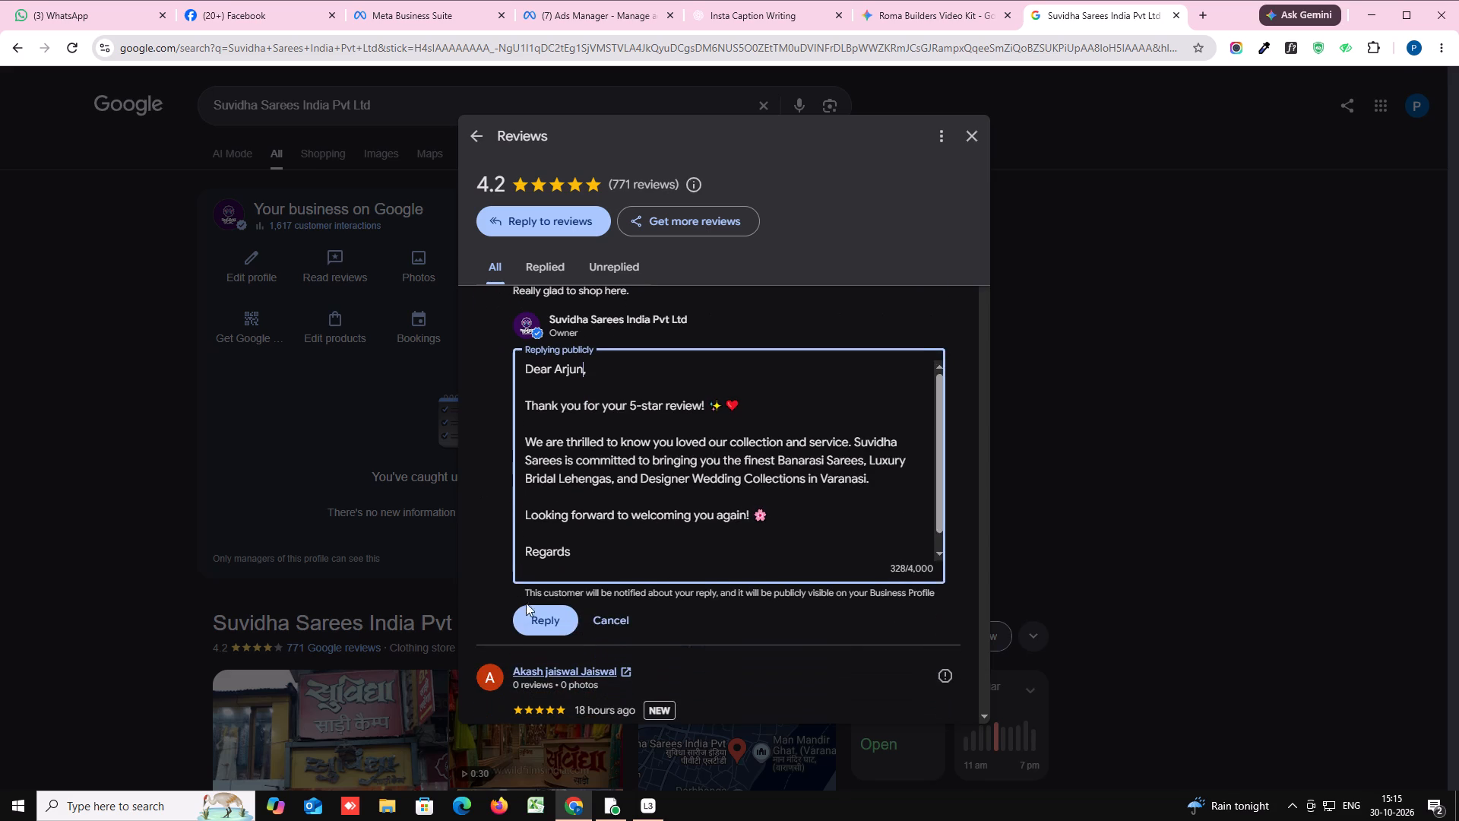
{"action": "left_click", "coordinate": [533, 617]}
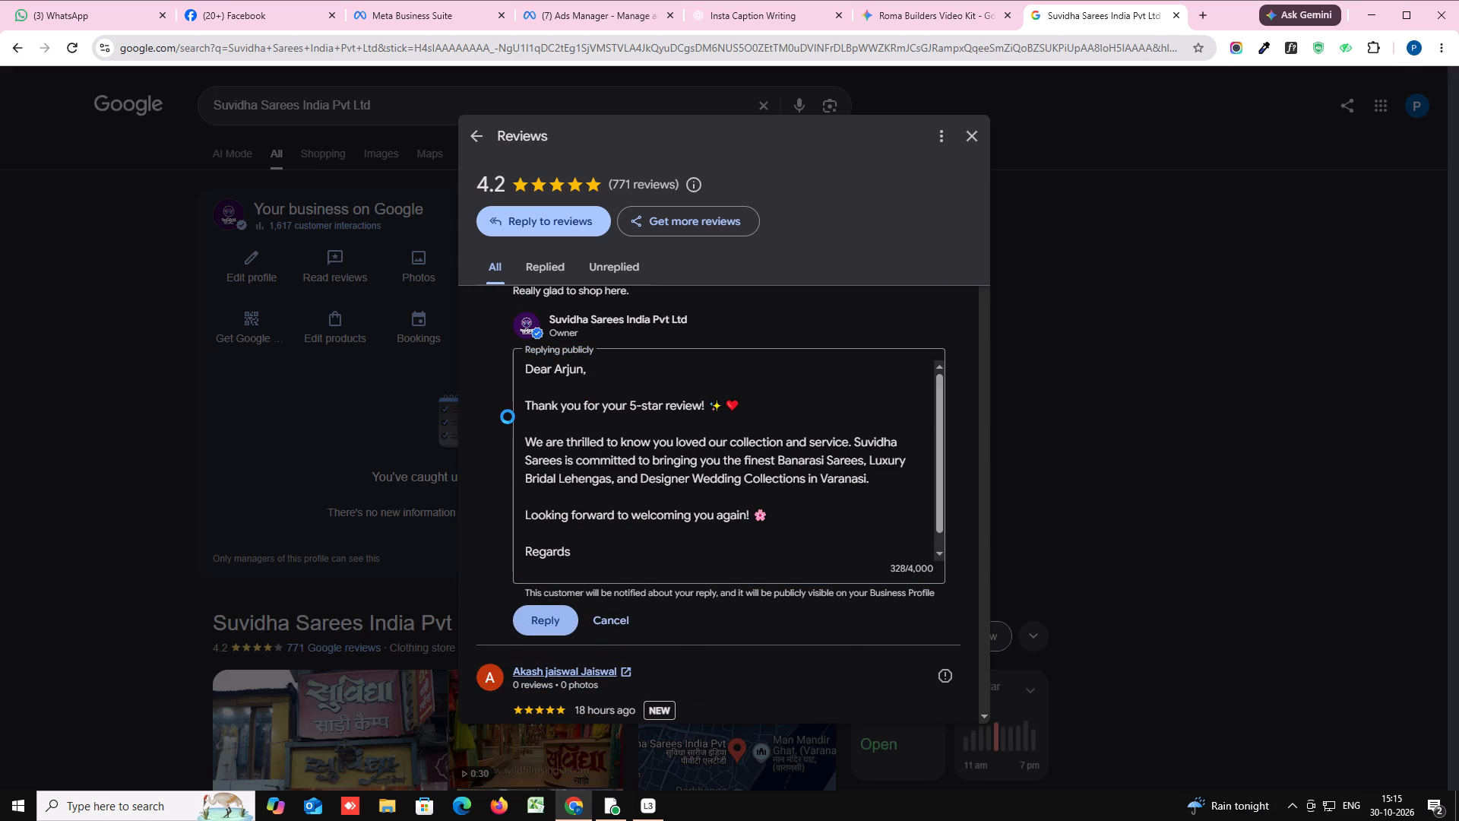
Start a public reply to Harsh's "Best saree shop in the varanasi" review, directly above Arjun's, and paste the copied thank-you text.
{"action": "scroll", "coordinate": [508, 417], "scroll_direction": "up", "scroll_amount": 1}
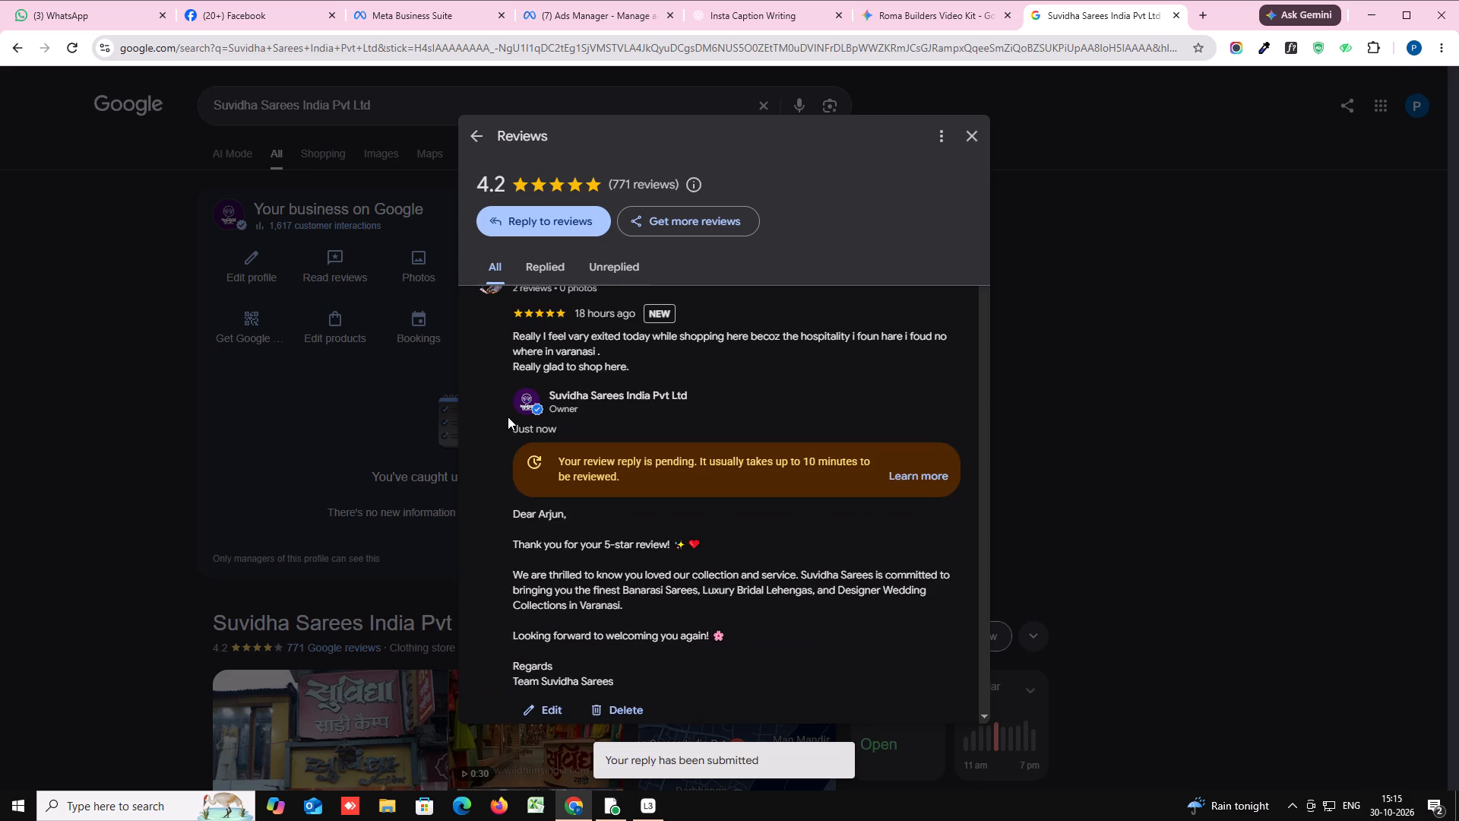
{"action": "scroll", "coordinate": [508, 417], "scroll_direction": "up", "scroll_amount": 4}
{"action": "left_click", "coordinate": [555, 515]}
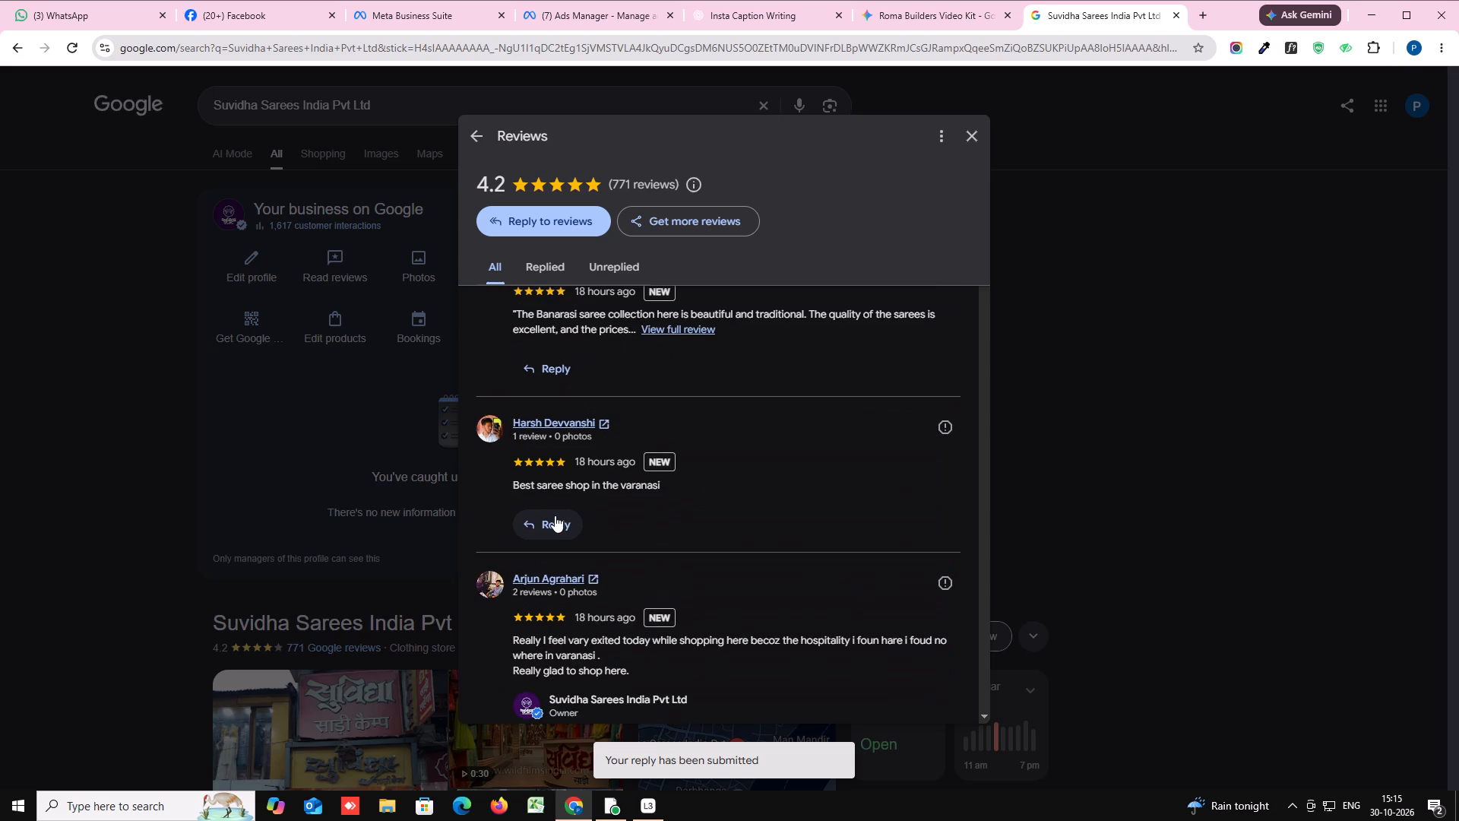
{"action": "right_click", "coordinate": [576, 560]}
{"action": "left_click", "coordinate": [612, 345]}
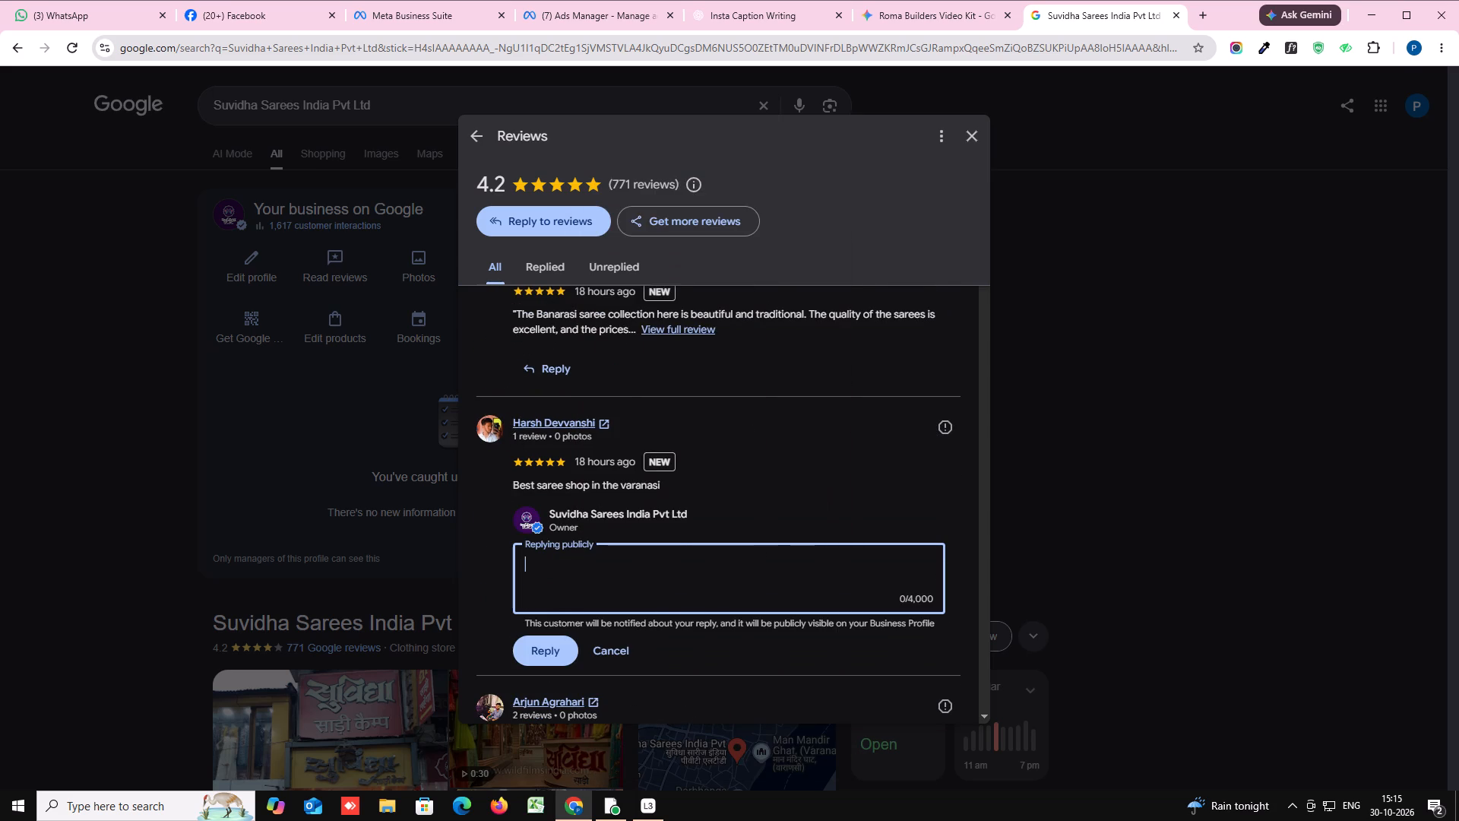
Change the greeting in the pasted reply to "Dear Harsh", without a comma, and submit the reply.
{"action": "scroll", "coordinate": [602, 562], "scroll_direction": "up", "scroll_amount": 3}
{"action": "left_click", "coordinate": [581, 531]}
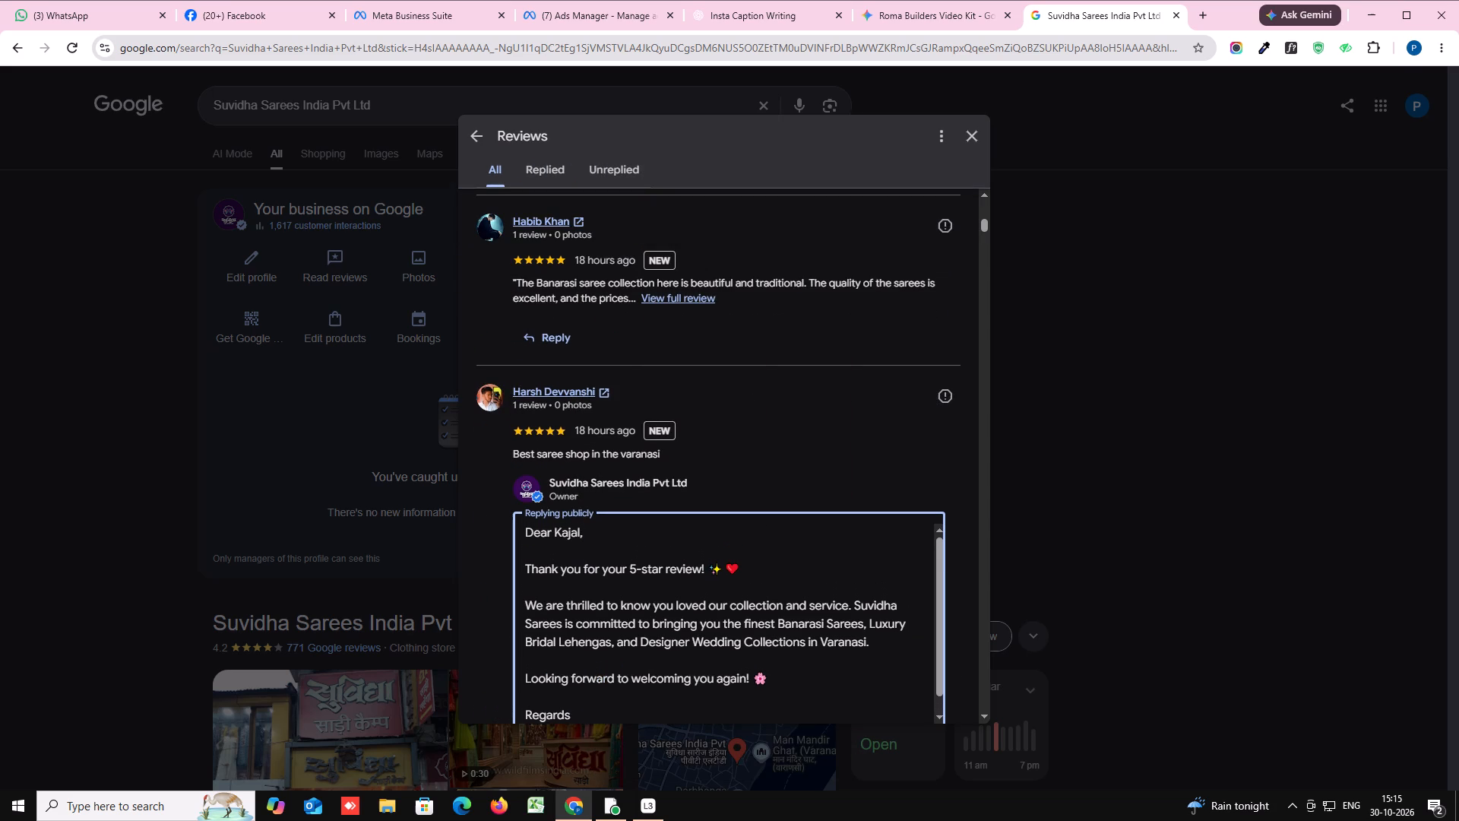
{"action": "key", "text": "BackSpace"}
{"action": "key", "text": "BackSpace"}
{"action": "key", "text": "BackSpace"}
{"action": "key", "text": "BackSpace"}
{"action": "key", "text": "BackSpace"}
{"action": "key", "text": "BackSpace"}
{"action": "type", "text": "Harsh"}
{"action": "scroll", "coordinate": [492, 506], "scroll_direction": "down", "scroll_amount": 2}
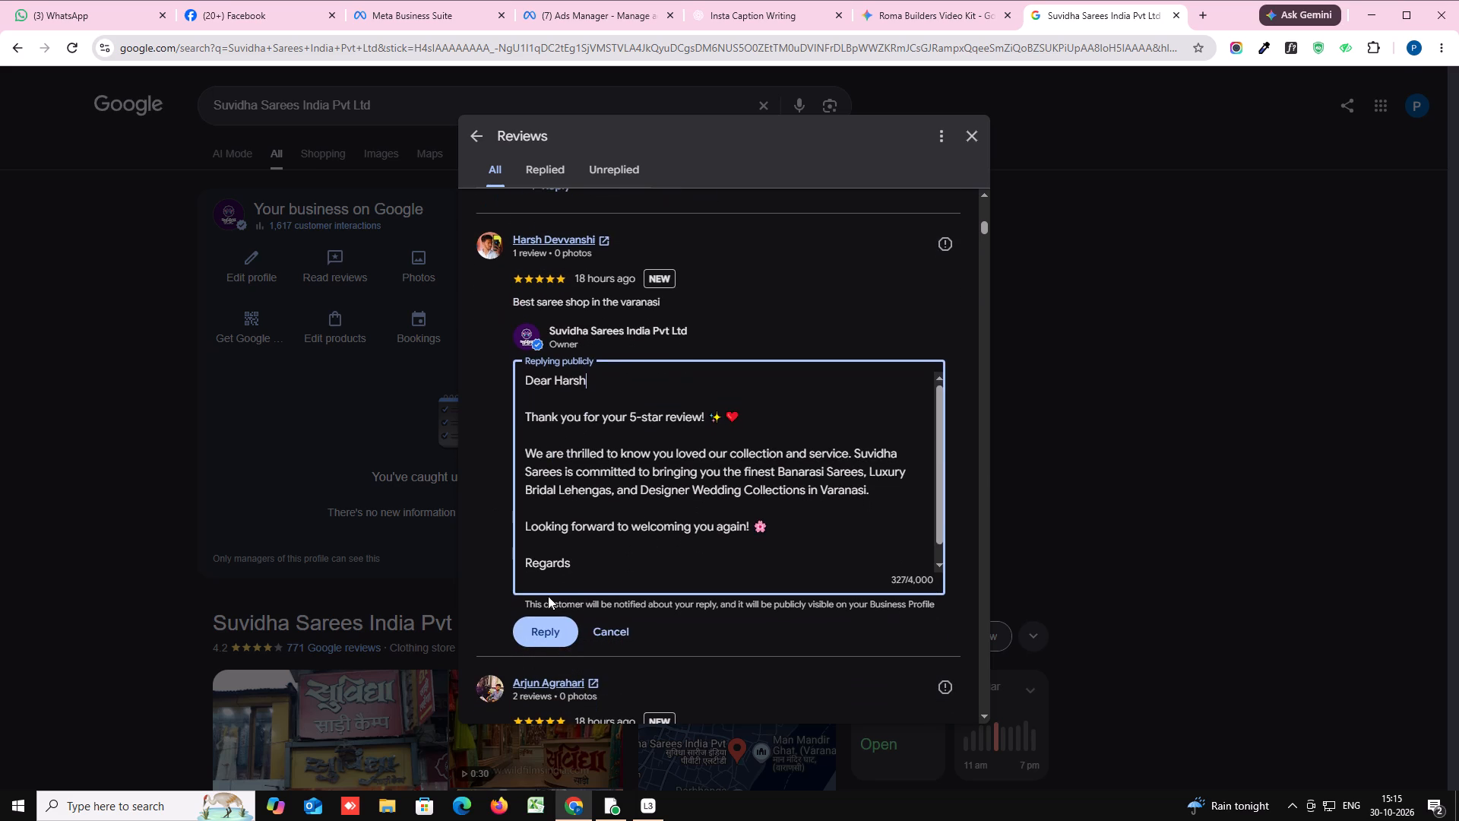
{"action": "left_click", "coordinate": [551, 629]}
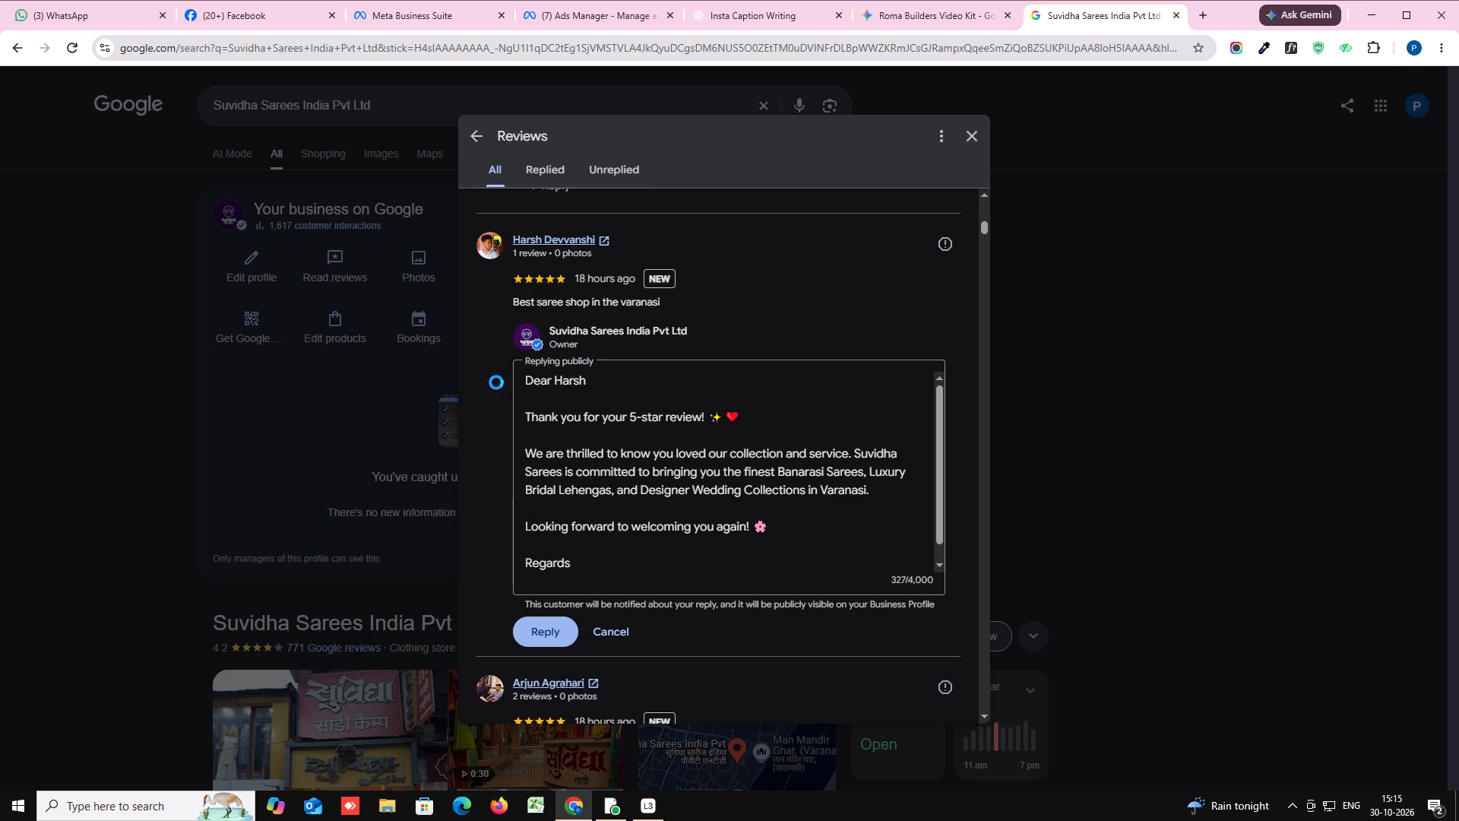
{"action": "scroll", "coordinate": [496, 382], "scroll_direction": "up", "scroll_amount": 3}
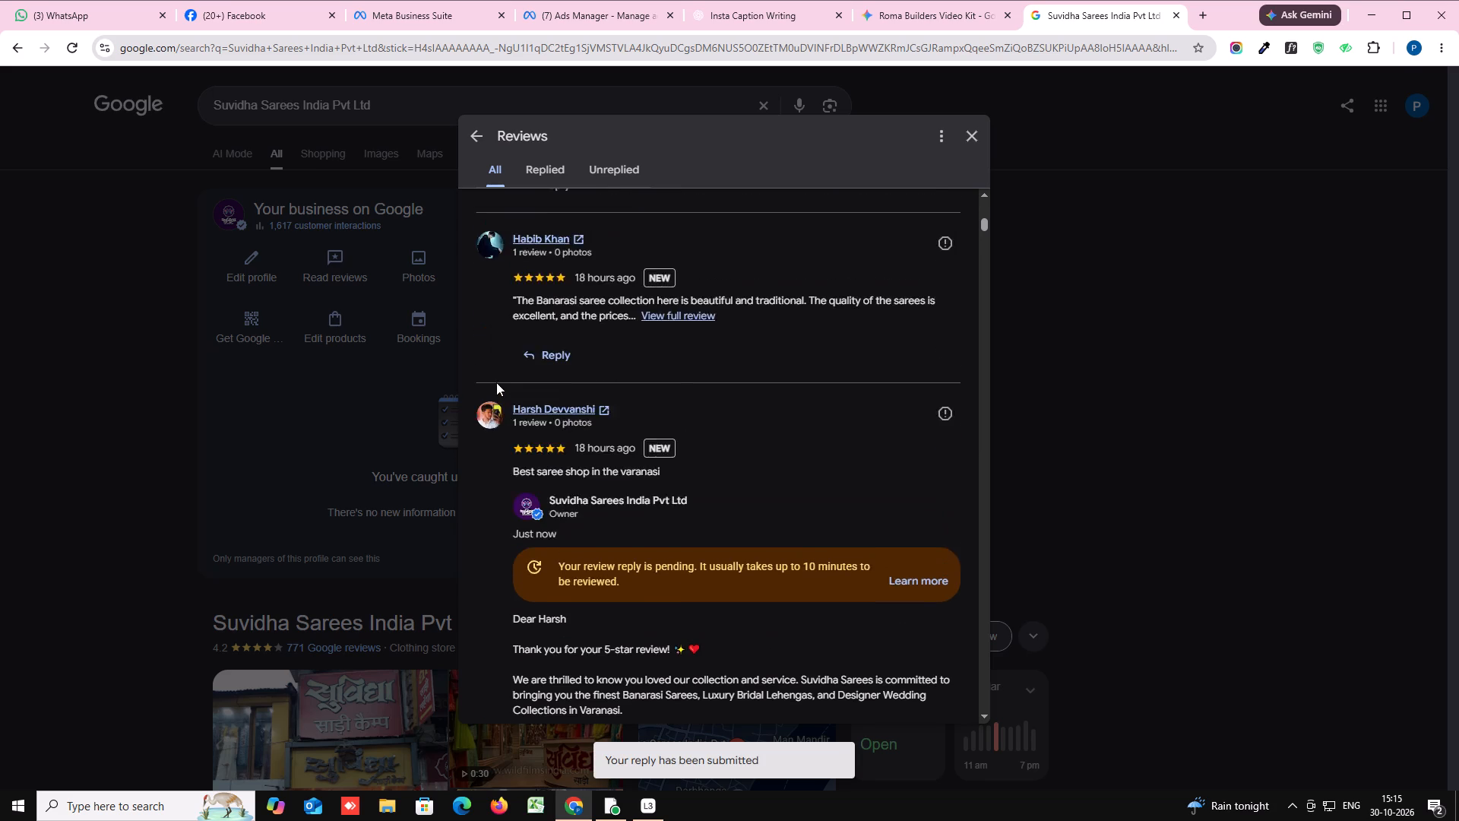
Start a public reply to Habib's review about the Banarasi saree collection, directly above Harsh's, and paste the copied thank-you text.
{"action": "left_click", "coordinate": [545, 418]}
{"action": "right_click", "coordinate": [565, 458]}
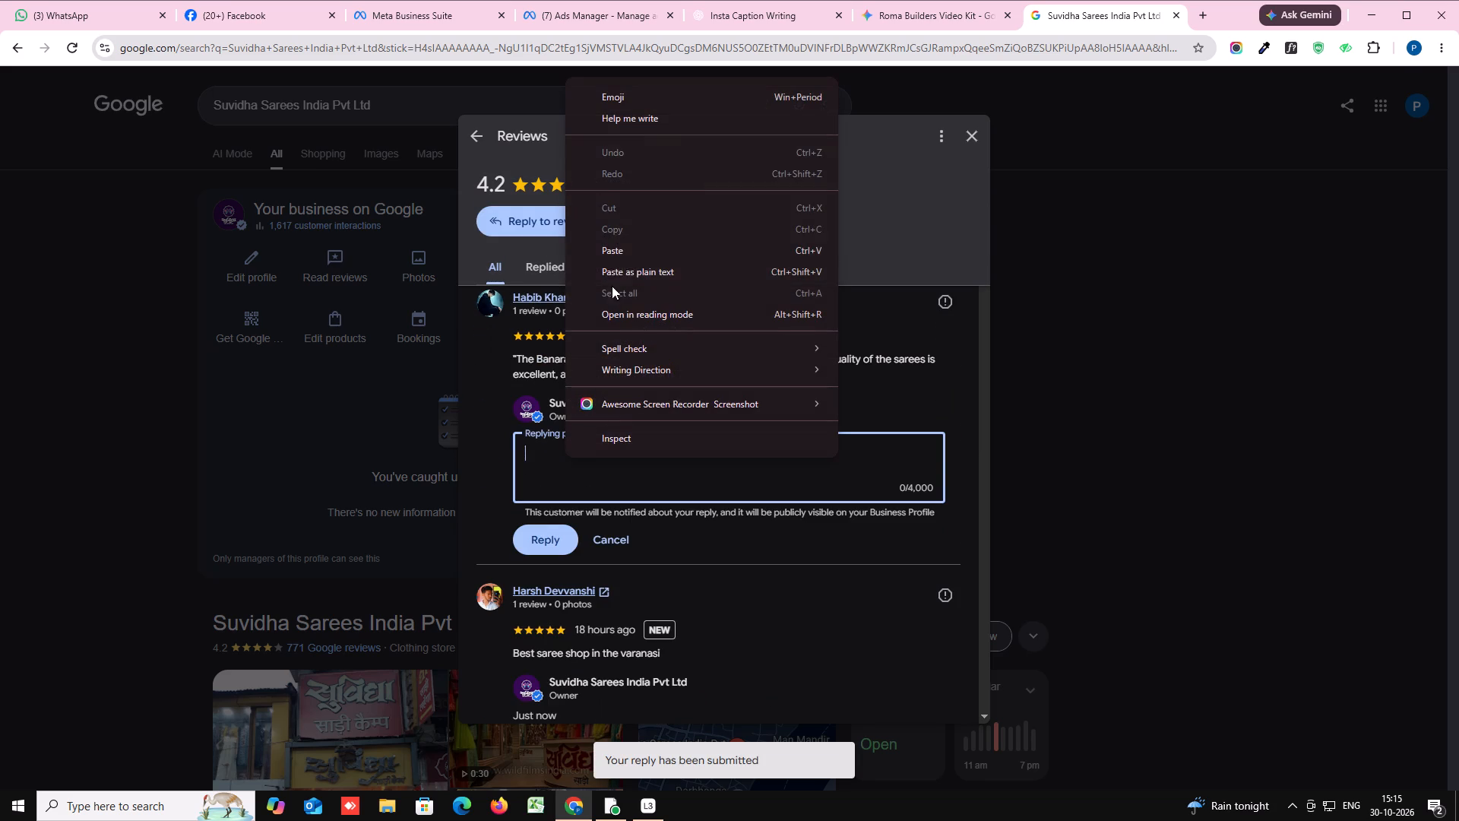
{"action": "left_click", "coordinate": [620, 249]}
Change the greeting in the pasted reply to "Dear Habib," and submit the reply.
{"action": "scroll", "coordinate": [599, 482], "scroll_direction": "up", "scroll_amount": 4}
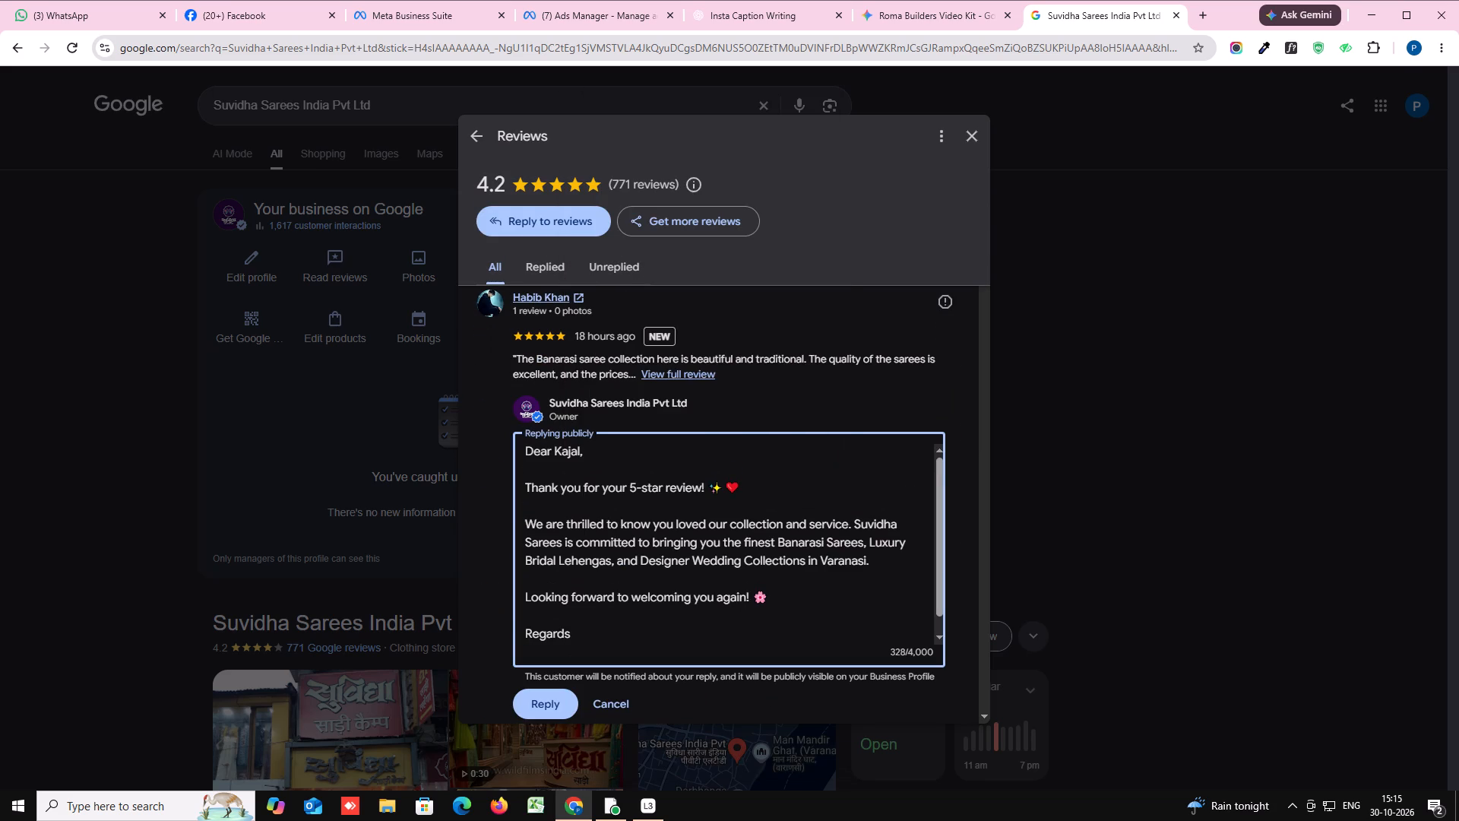
{"action": "left_click", "coordinate": [580, 453]}
{"action": "key", "text": "BackSpace"}
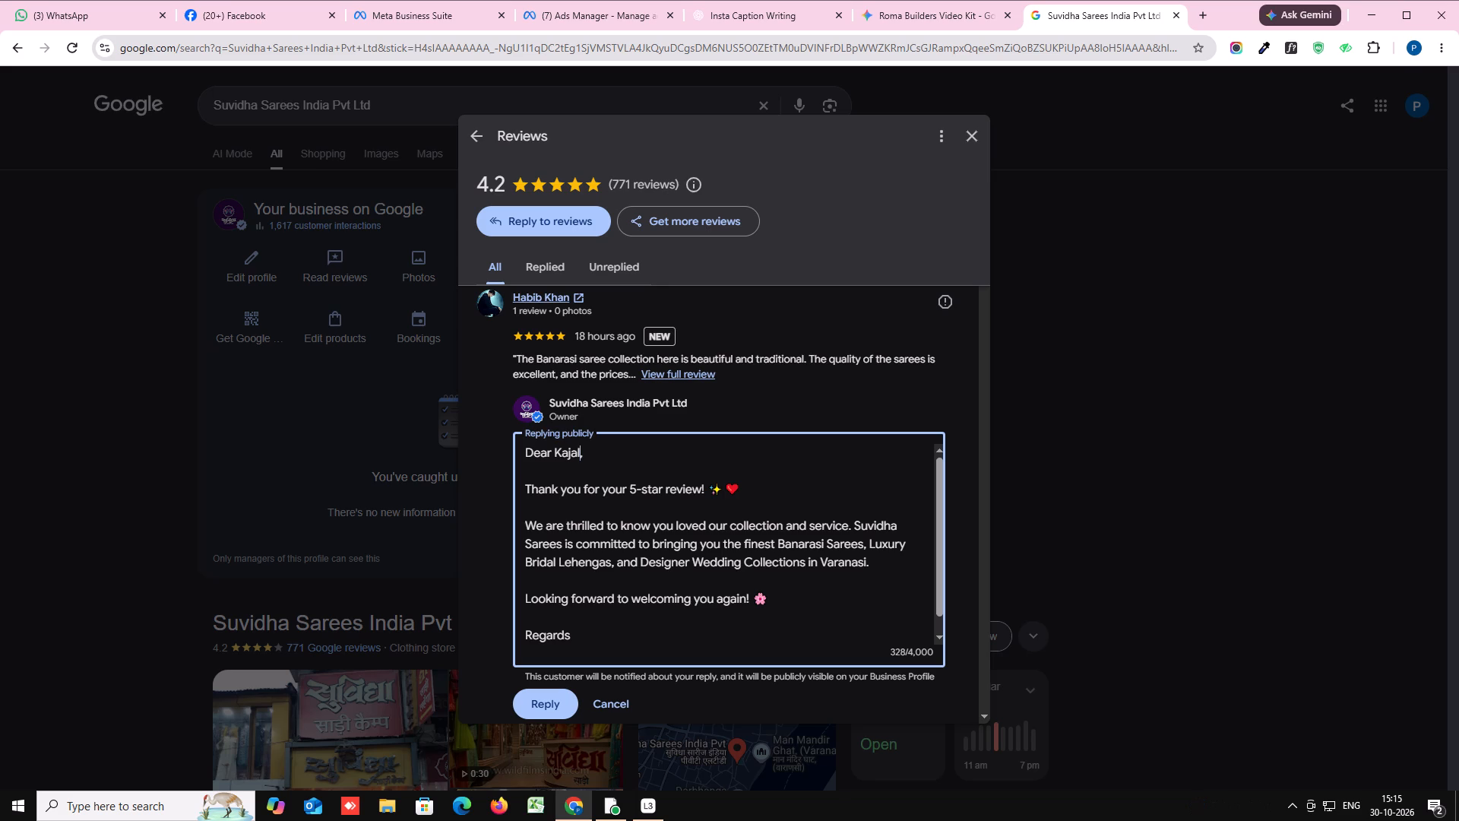
{"action": "key", "text": "BackSpace"}
{"action": "key", "text": "BackSpace"}
{"action": "key", "text": "BackSpace"}
{"action": "key", "text": "BackSpace"}
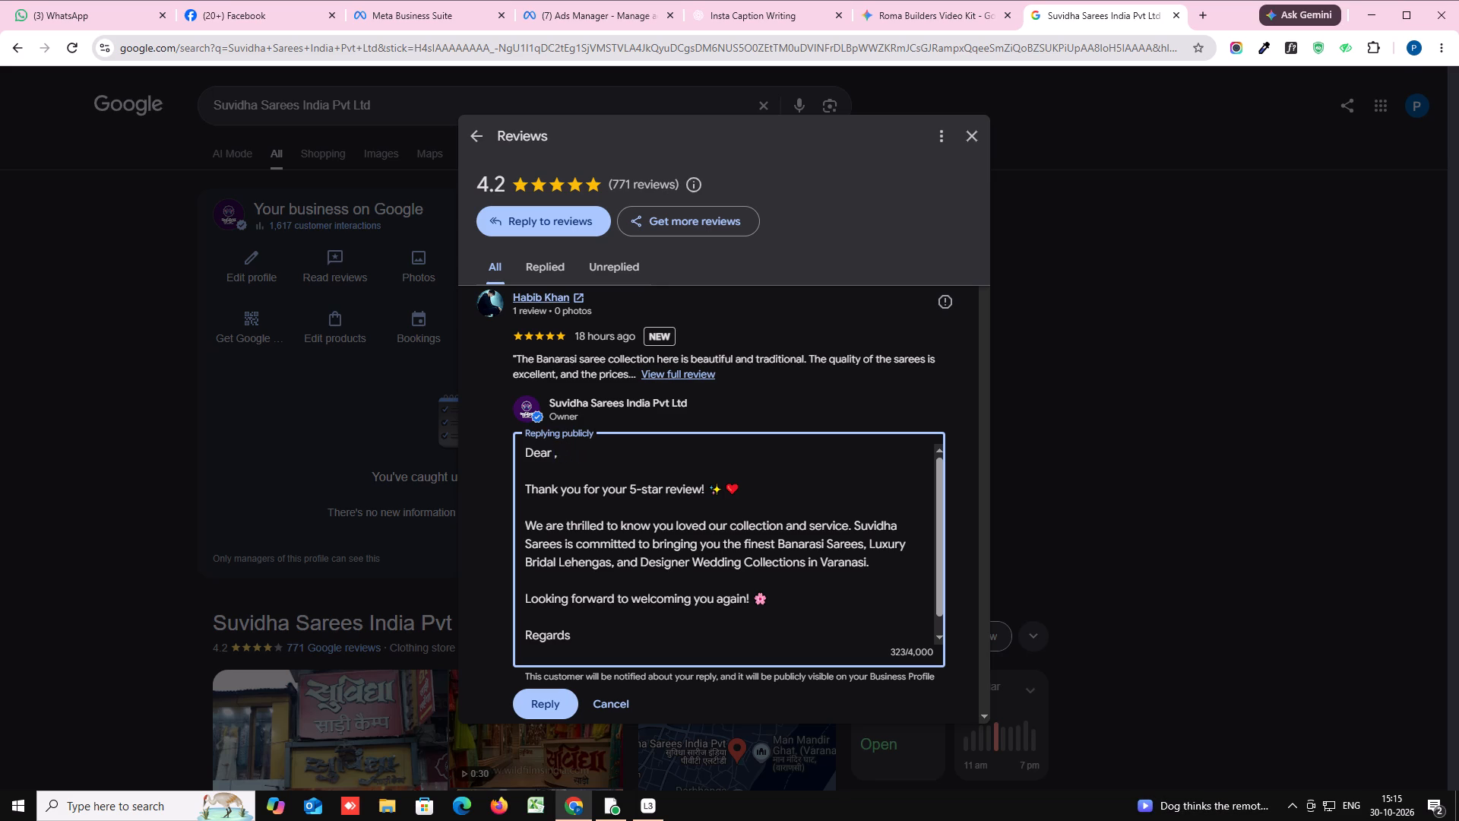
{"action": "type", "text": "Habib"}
{"action": "scroll", "coordinate": [495, 452], "scroll_direction": "down", "scroll_amount": 1}
{"action": "left_click", "coordinate": [540, 625]}
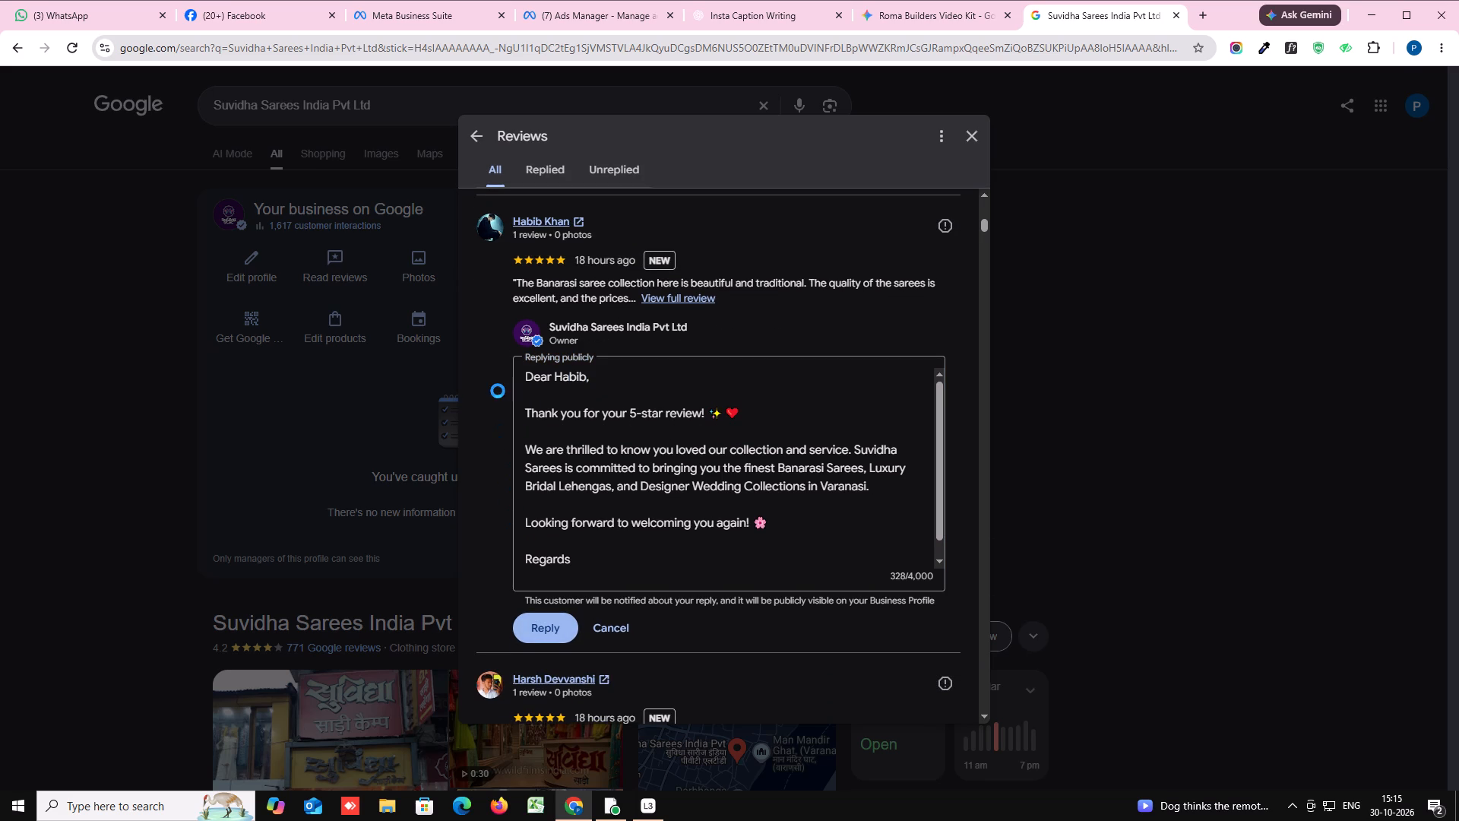
Start a public reply to Rabi's "Best lahenga shop in varanasi" review, directly above Habib's, and paste the copied thank-you text.
{"action": "scroll", "coordinate": [498, 391], "scroll_direction": "up", "scroll_amount": 2}
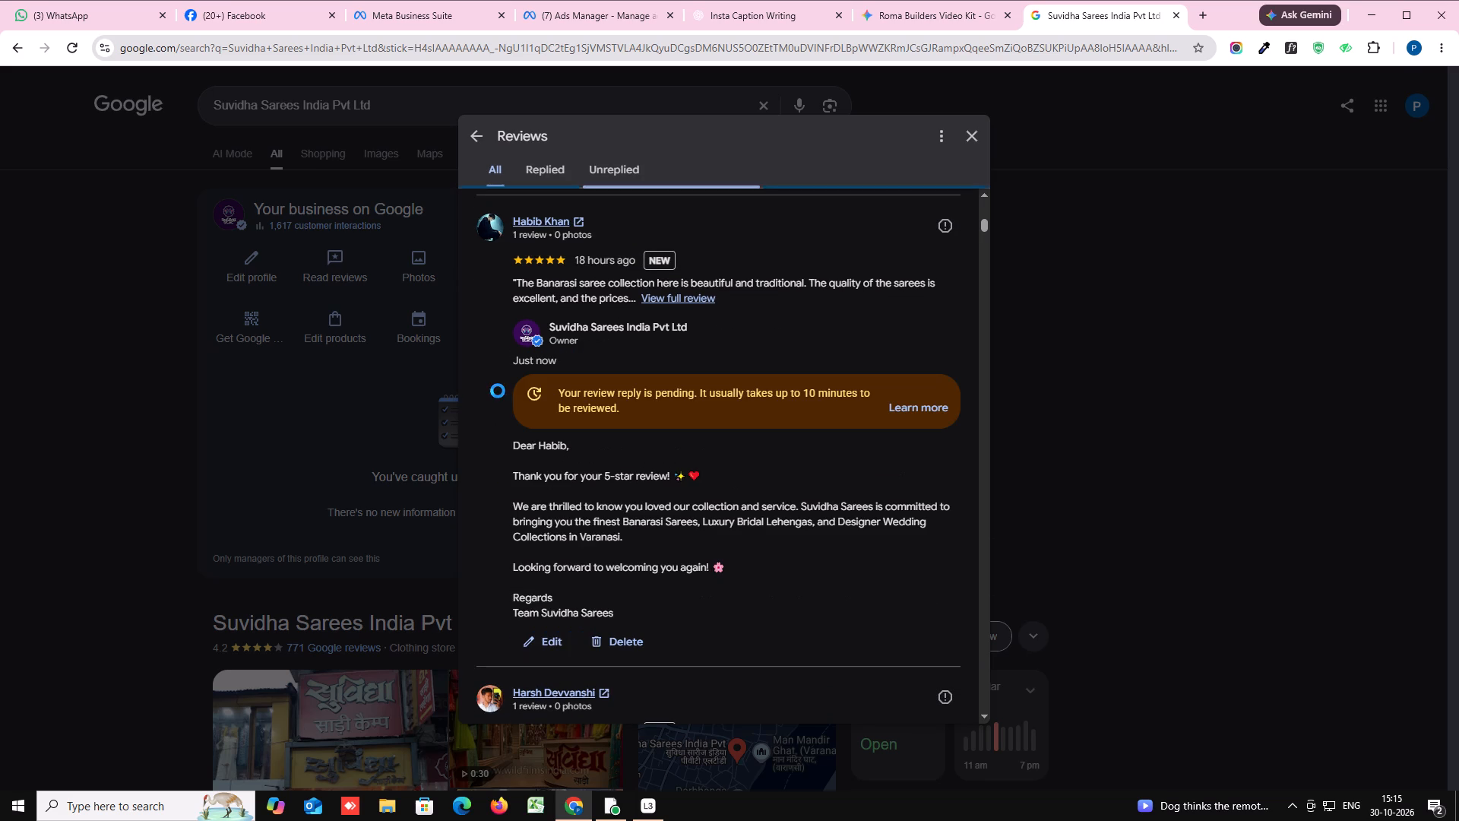
{"action": "scroll", "coordinate": [498, 391], "scroll_direction": "up", "scroll_amount": 1}
{"action": "scroll", "coordinate": [498, 391], "scroll_direction": "down", "scroll_amount": 1}
{"action": "scroll", "coordinate": [498, 391], "scroll_direction": "up", "scroll_amount": 4}
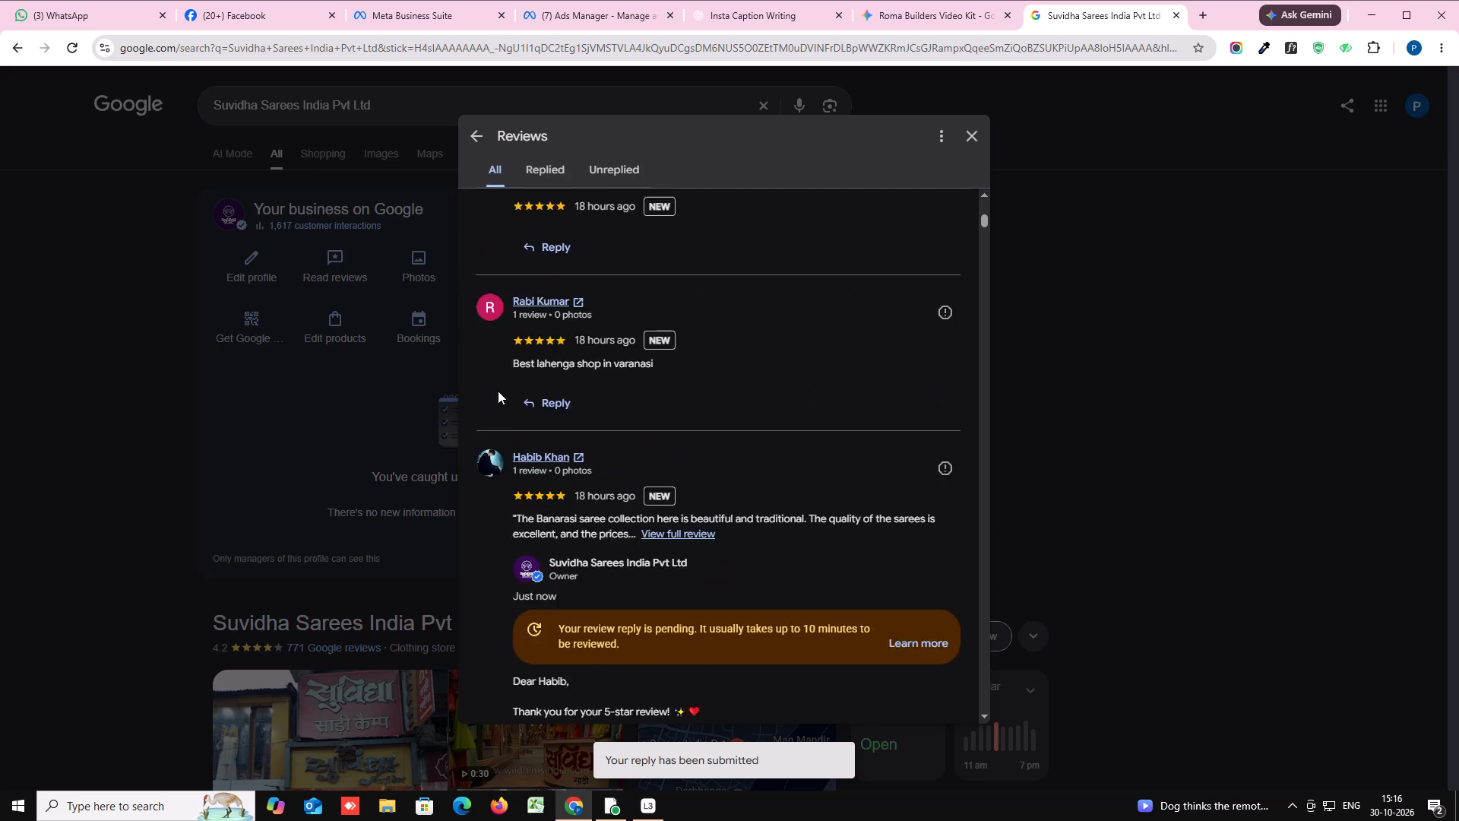
{"action": "left_click", "coordinate": [552, 479]}
{"action": "right_click", "coordinate": [578, 521]}
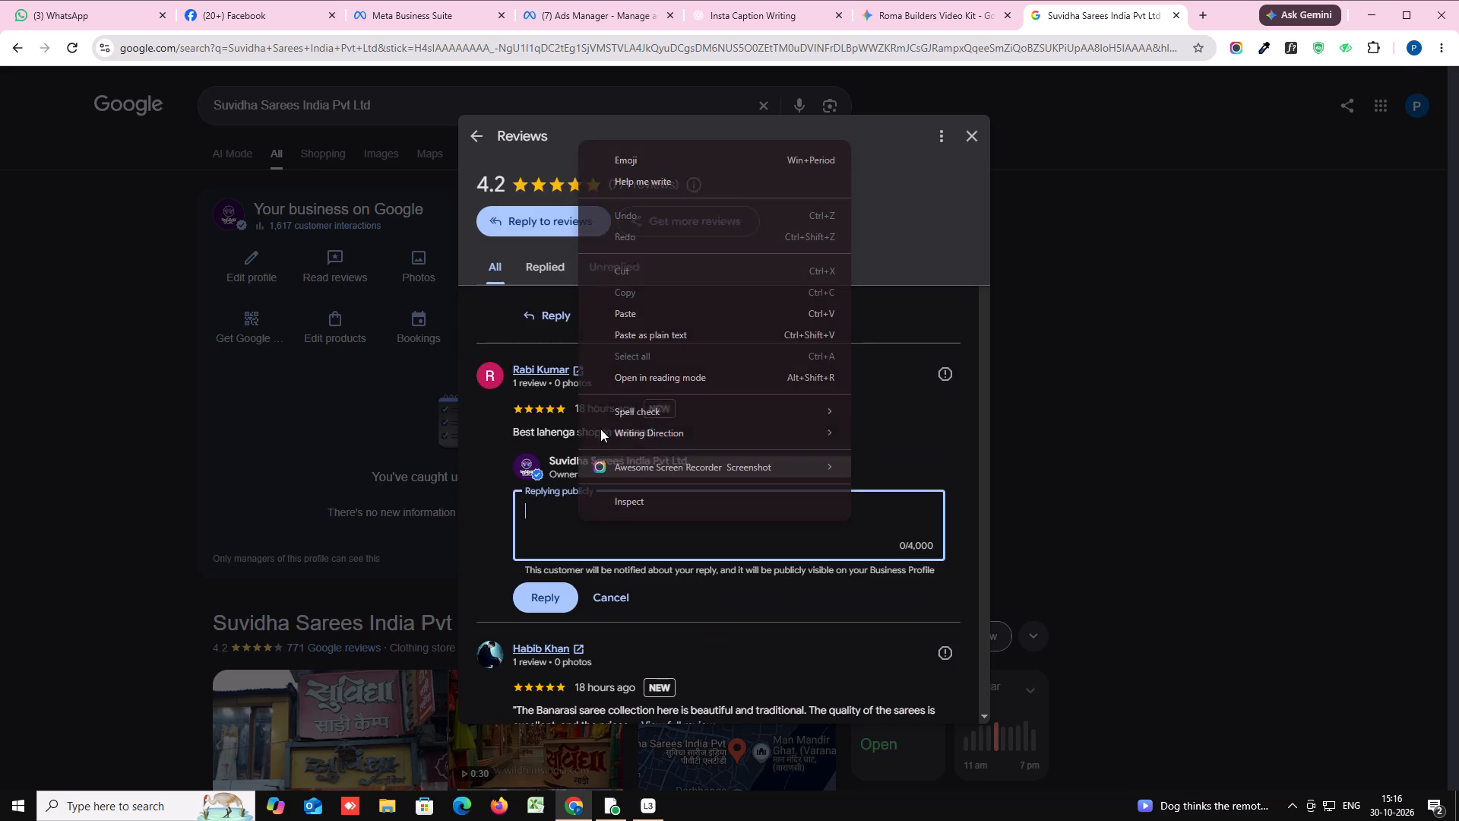
{"action": "left_click", "coordinate": [625, 322]}
Change the greeting in the pasted reply to "Dear Rabi," and submit the reply.
{"action": "scroll", "coordinate": [582, 543], "scroll_direction": "up", "scroll_amount": 3}
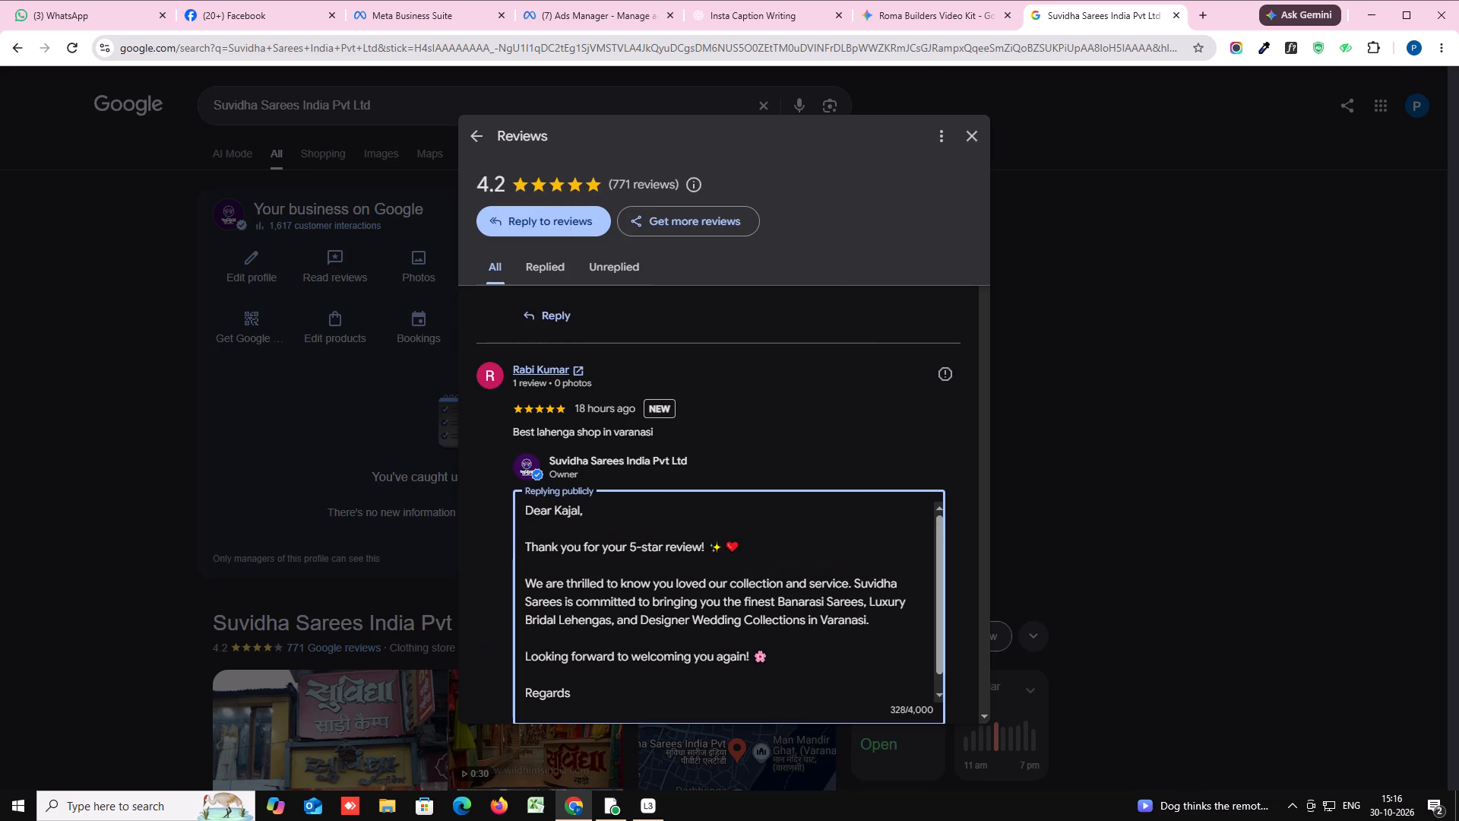
{"action": "left_click", "coordinate": [581, 509]}
{"action": "key", "text": "BackSpace"}
{"action": "key", "text": "BackSpace"}
{"action": "key", "text": "BackSpace"}
{"action": "key", "text": "BackSpace"}
{"action": "key", "text": "BackSpace"}
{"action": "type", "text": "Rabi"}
{"action": "scroll", "coordinate": [489, 489], "scroll_direction": "down", "scroll_amount": 3}
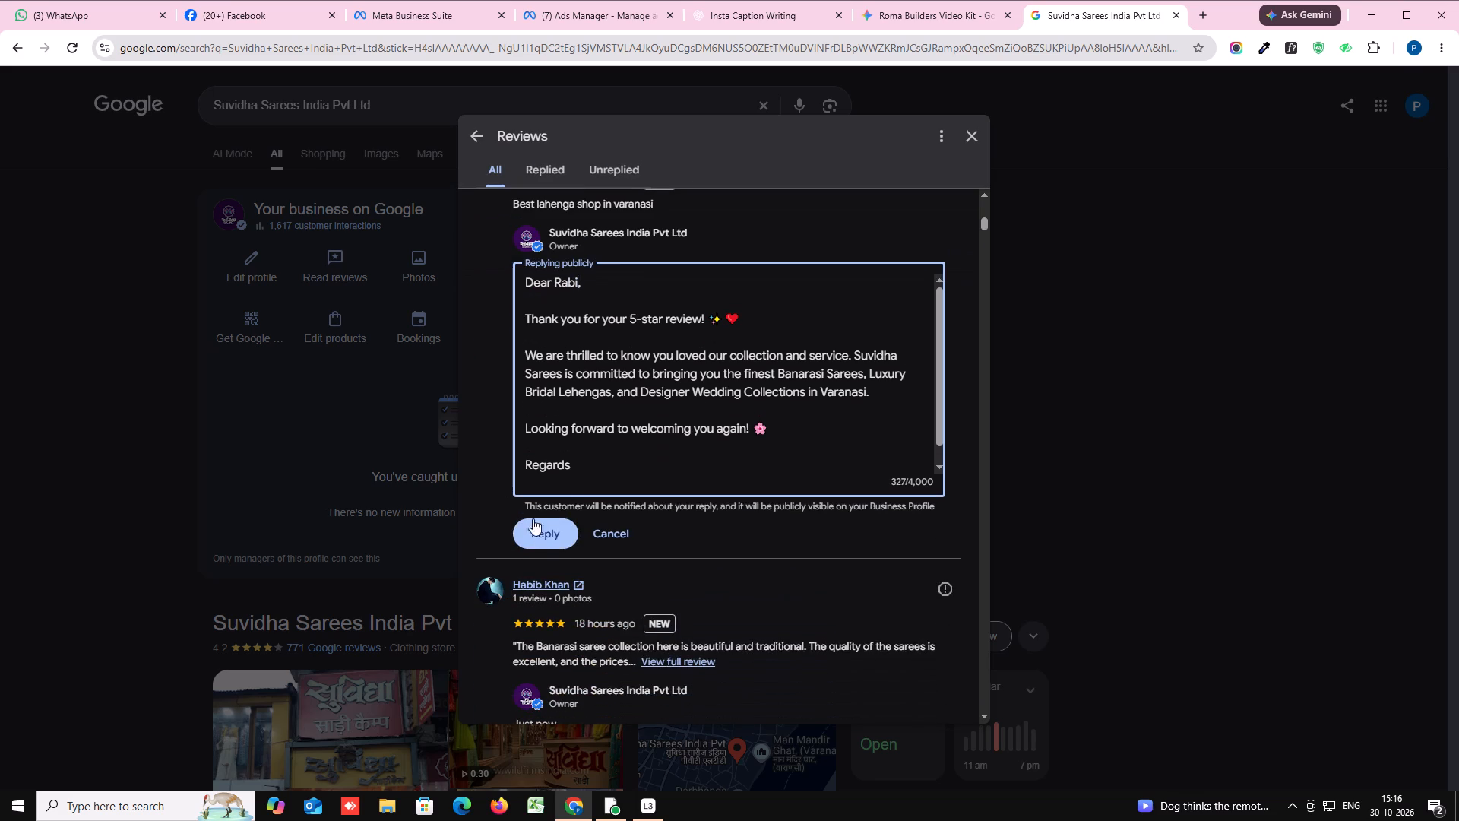
{"action": "left_click", "coordinate": [543, 536]}
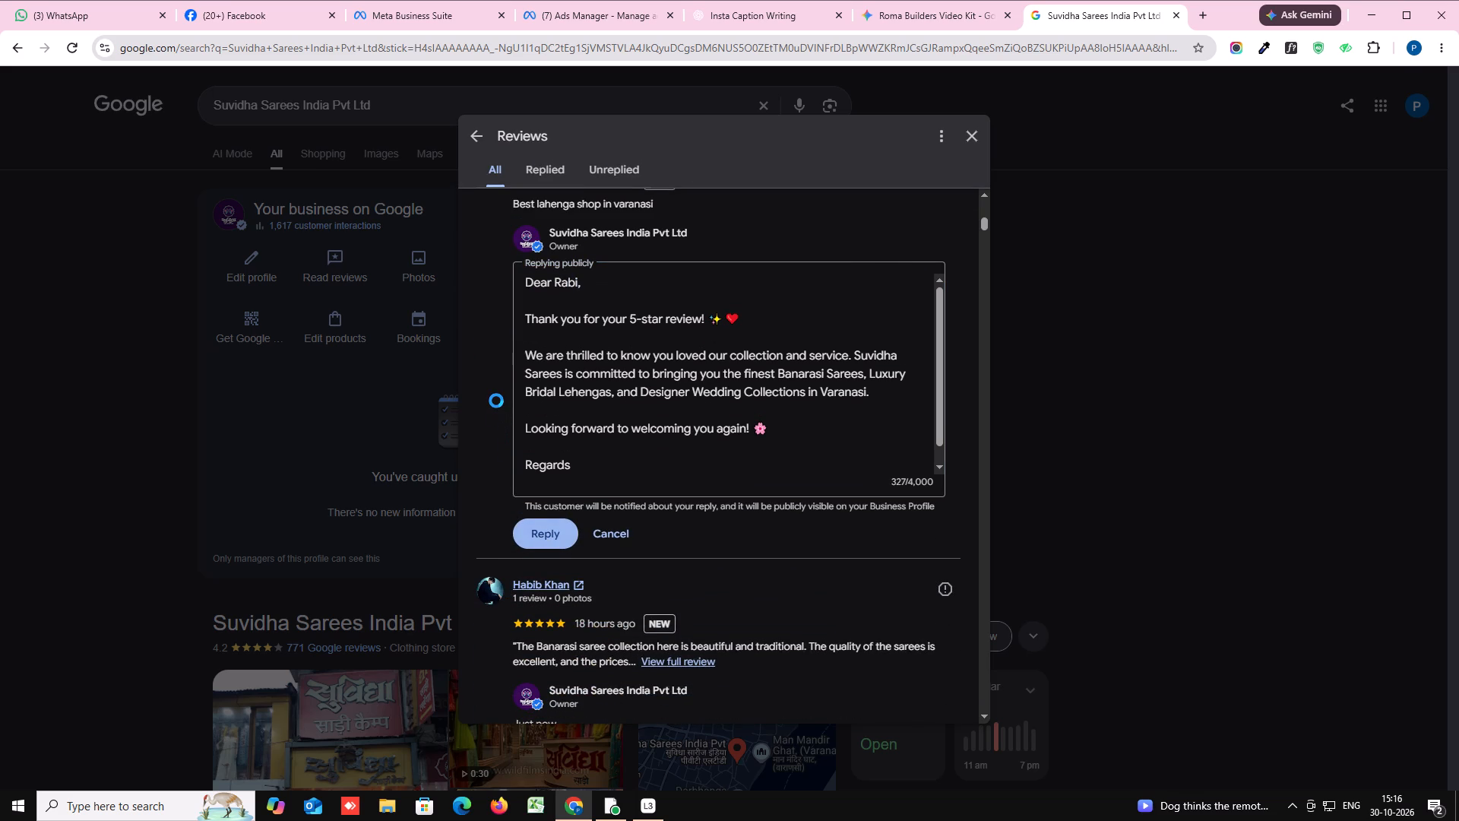
Start a public reply to Shahzade's five-star review without text, directly above Rabi's, and paste the copied thank-you text.
{"action": "scroll", "coordinate": [496, 401], "scroll_direction": "up", "scroll_amount": 3}
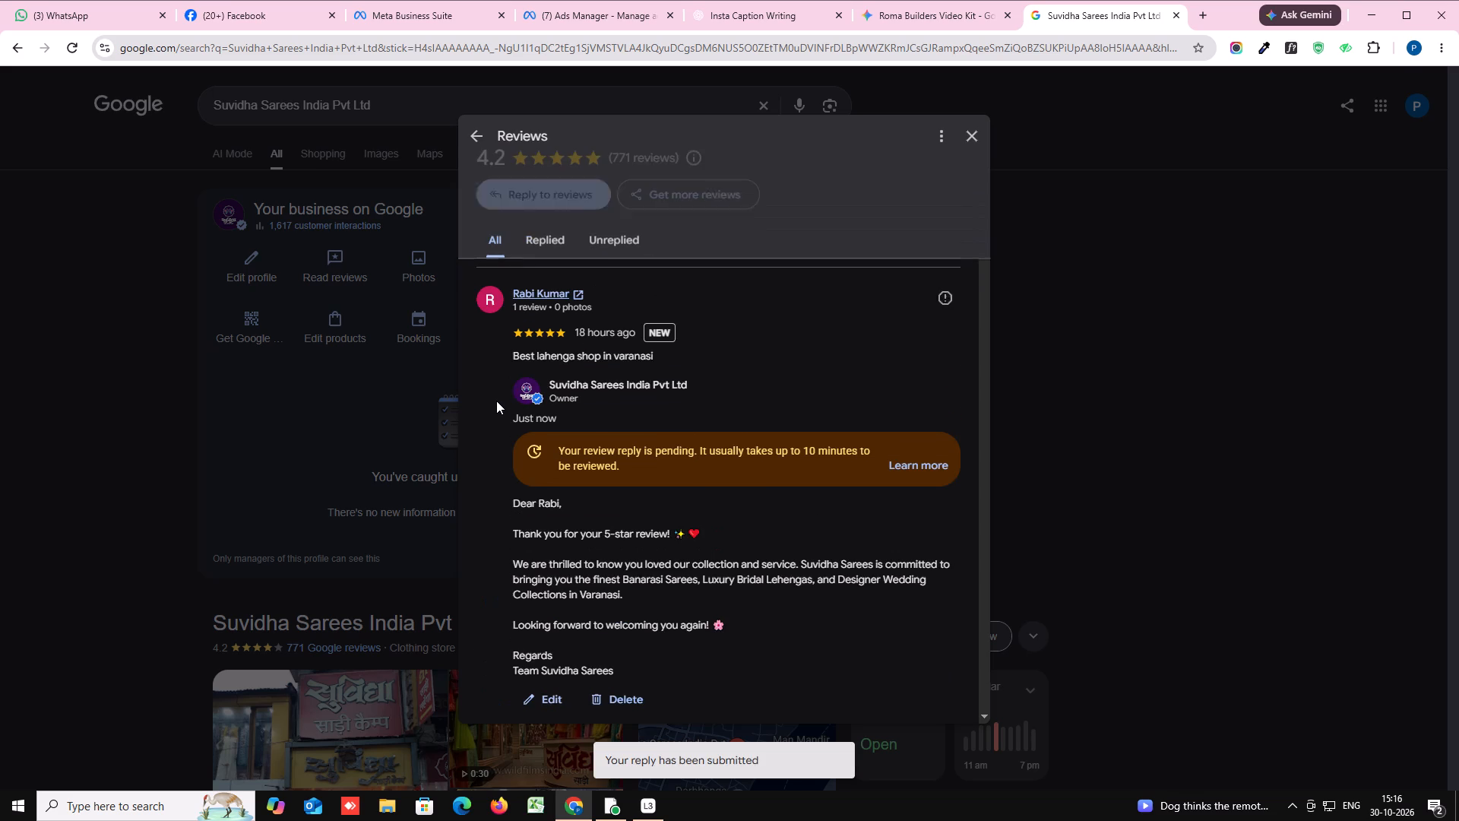
{"action": "scroll", "coordinate": [496, 401], "scroll_direction": "up", "scroll_amount": 1}
{"action": "left_click", "coordinate": [546, 382]}
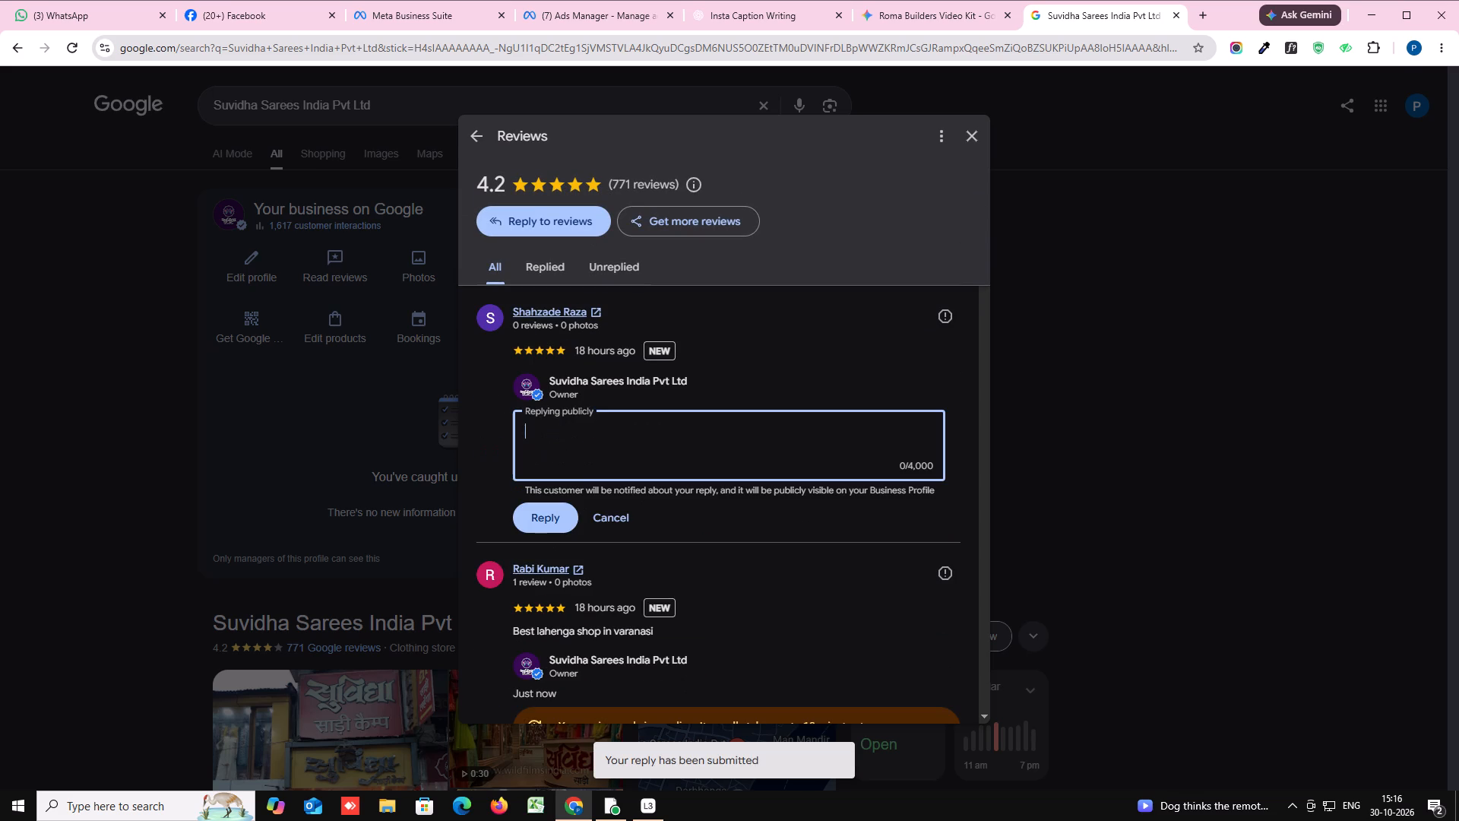
{"action": "right_click", "coordinate": [560, 432]}
{"action": "left_click", "coordinate": [611, 223]}
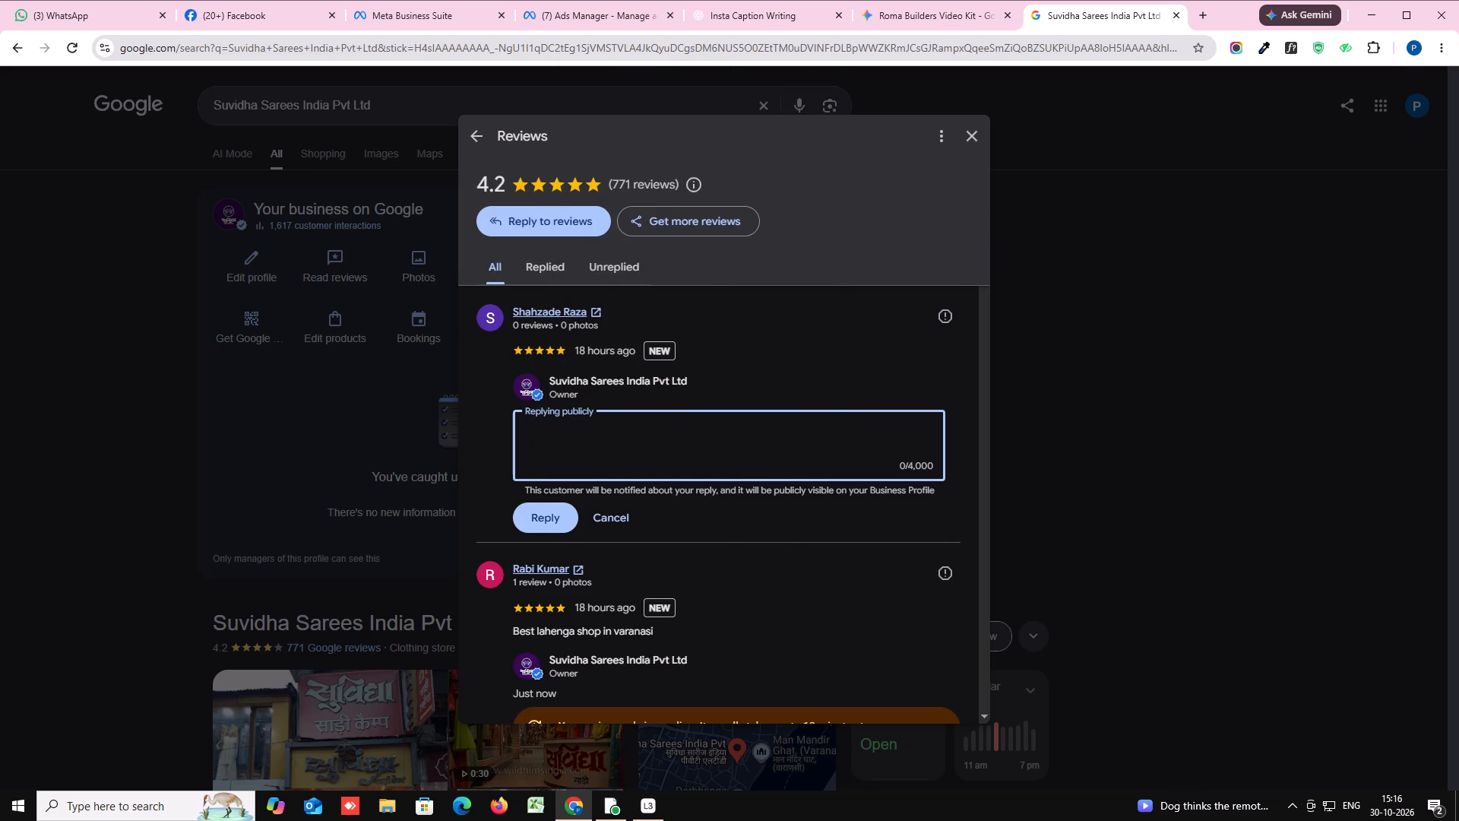
Change the greeting in the pasted reply to "Dear Shahzade," and submit the reply.
{"action": "scroll", "coordinate": [569, 474], "scroll_direction": "up", "scroll_amount": 3}
{"action": "left_click", "coordinate": [579, 433]}
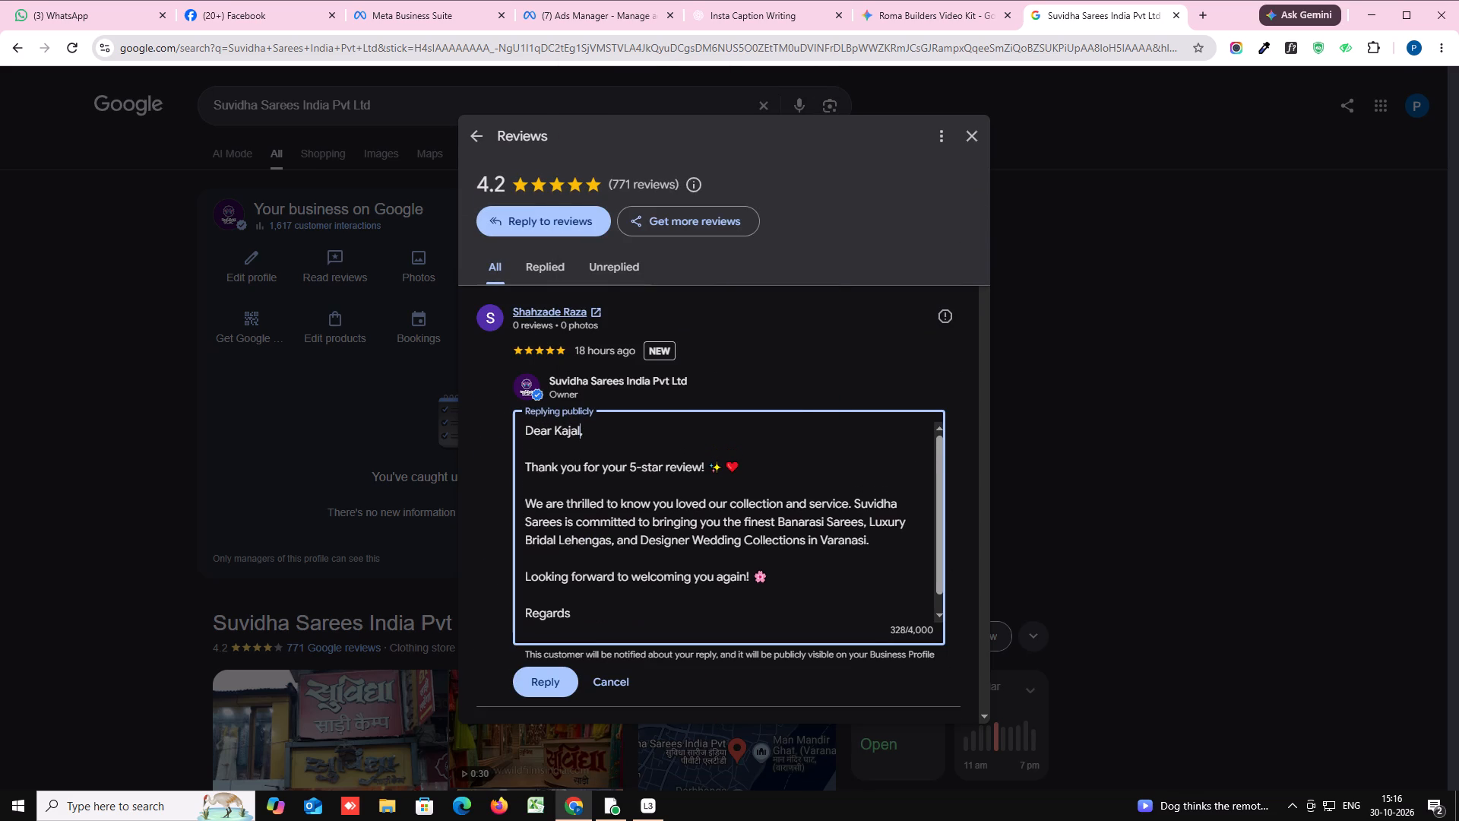
{"action": "key", "text": "BackSpace"}
{"action": "key", "text": "BackSpace"}
{"action": "key", "text": "BackSpace"}
{"action": "key", "text": "BackSpace"}
{"action": "key", "text": "BackSpace"}
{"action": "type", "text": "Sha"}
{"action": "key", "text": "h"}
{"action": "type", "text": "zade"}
{"action": "scroll", "coordinate": [477, 416], "scroll_direction": "down", "scroll_amount": 1}
{"action": "left_click", "coordinate": [544, 598]}
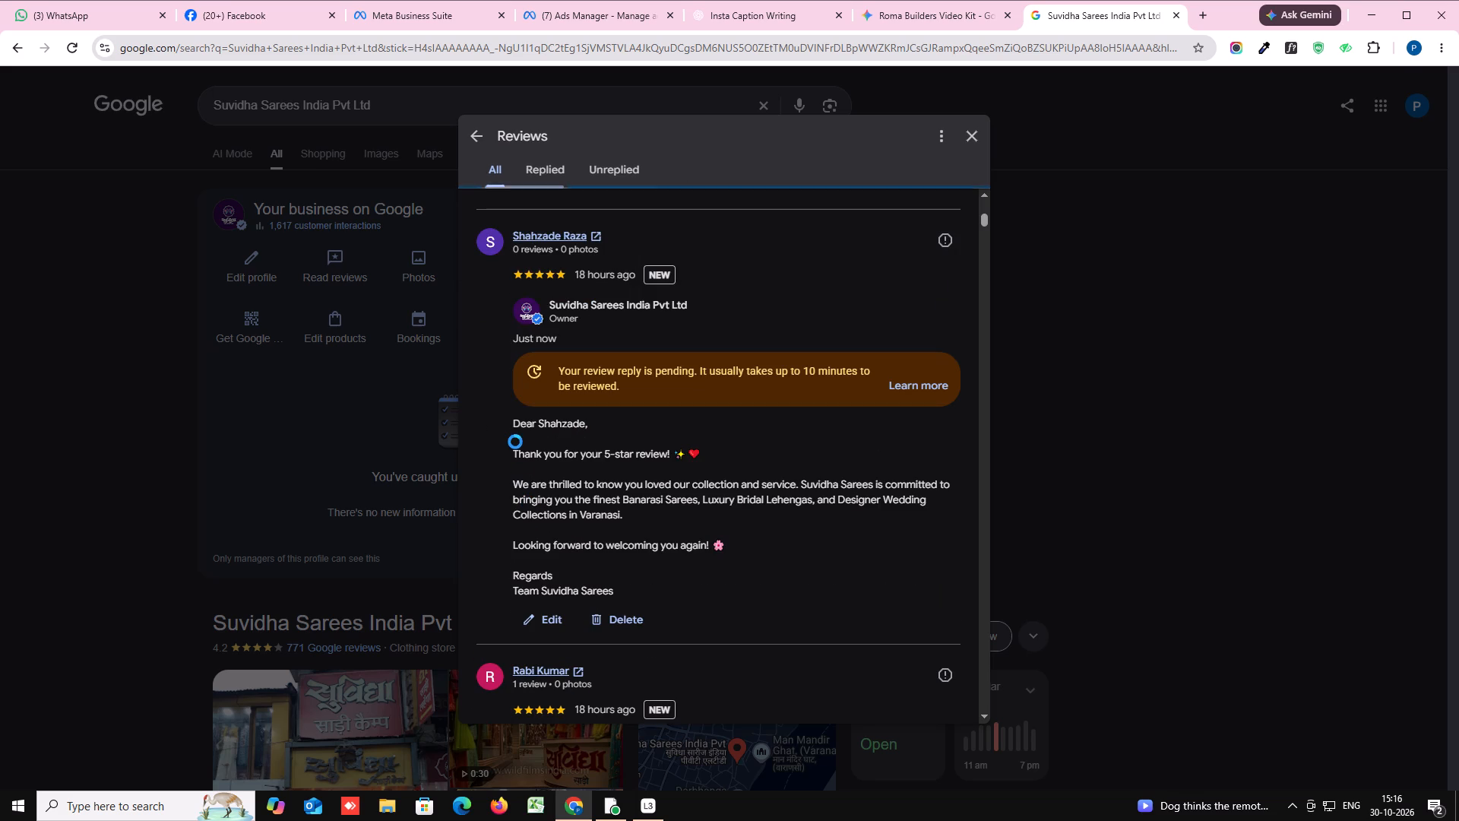
Start a public reply to Amisha's review about the engagement saree, directly above Shahzade's, and paste the copied thank-you text.
{"action": "scroll", "coordinate": [515, 441], "scroll_direction": "up", "scroll_amount": 3}
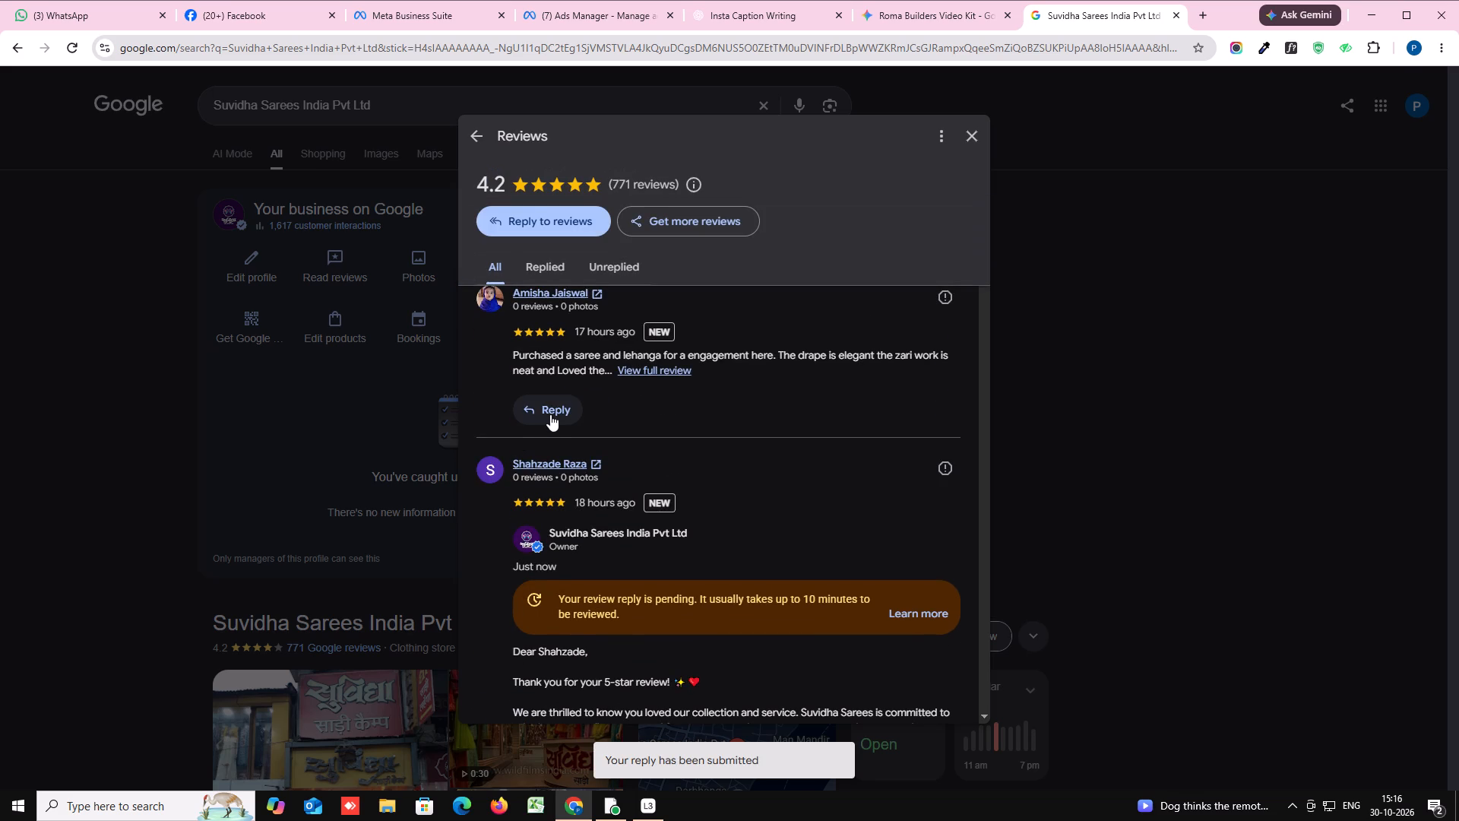
{"action": "left_click", "coordinate": [550, 414]}
{"action": "right_click", "coordinate": [568, 457]}
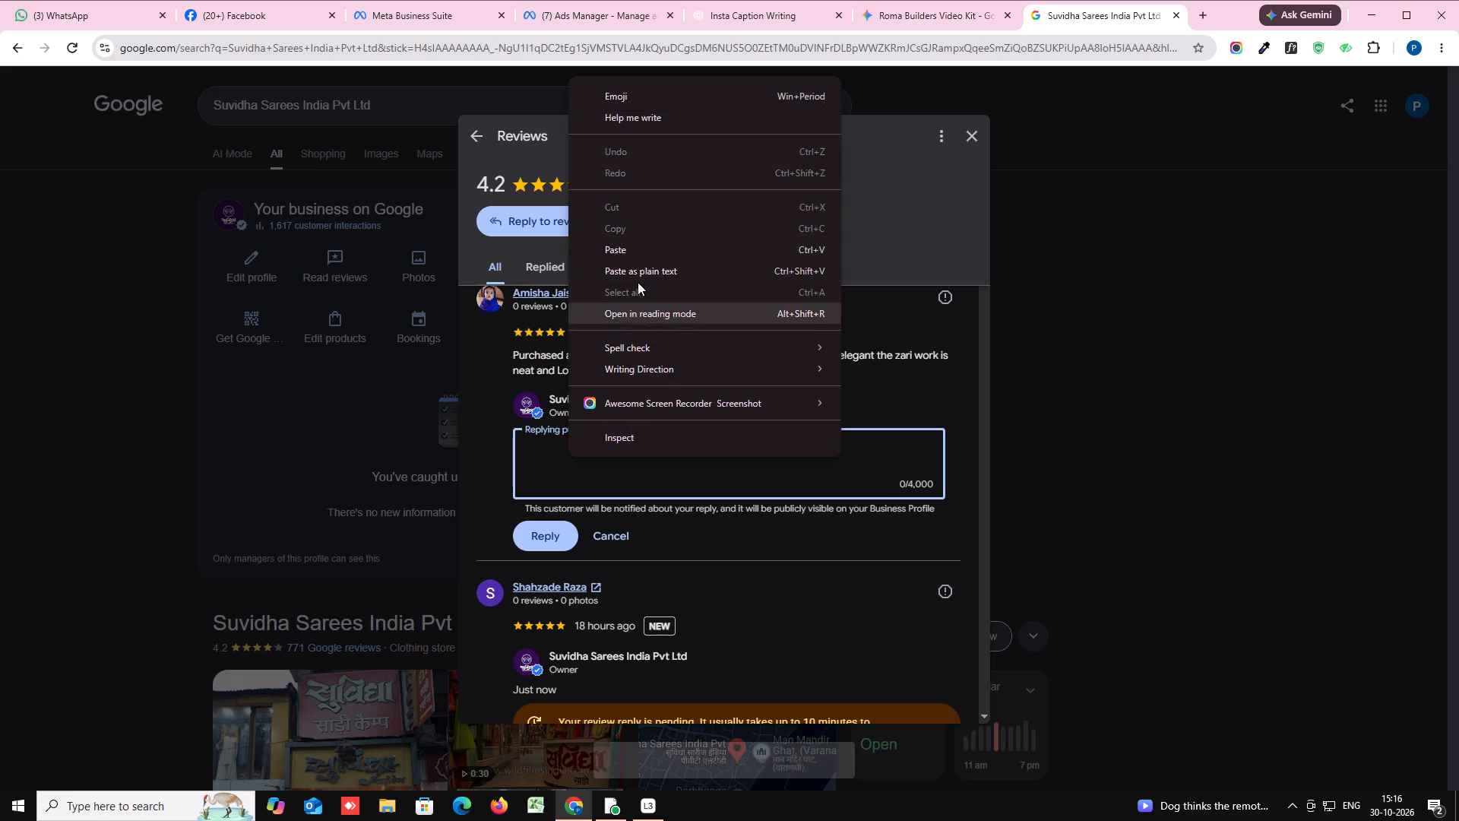
{"action": "left_click", "coordinate": [630, 255]}
Change the greeting in the pasted reply to "Dear Amisha," and submit the reply.
{"action": "scroll", "coordinate": [584, 493], "scroll_direction": "up", "scroll_amount": 2}
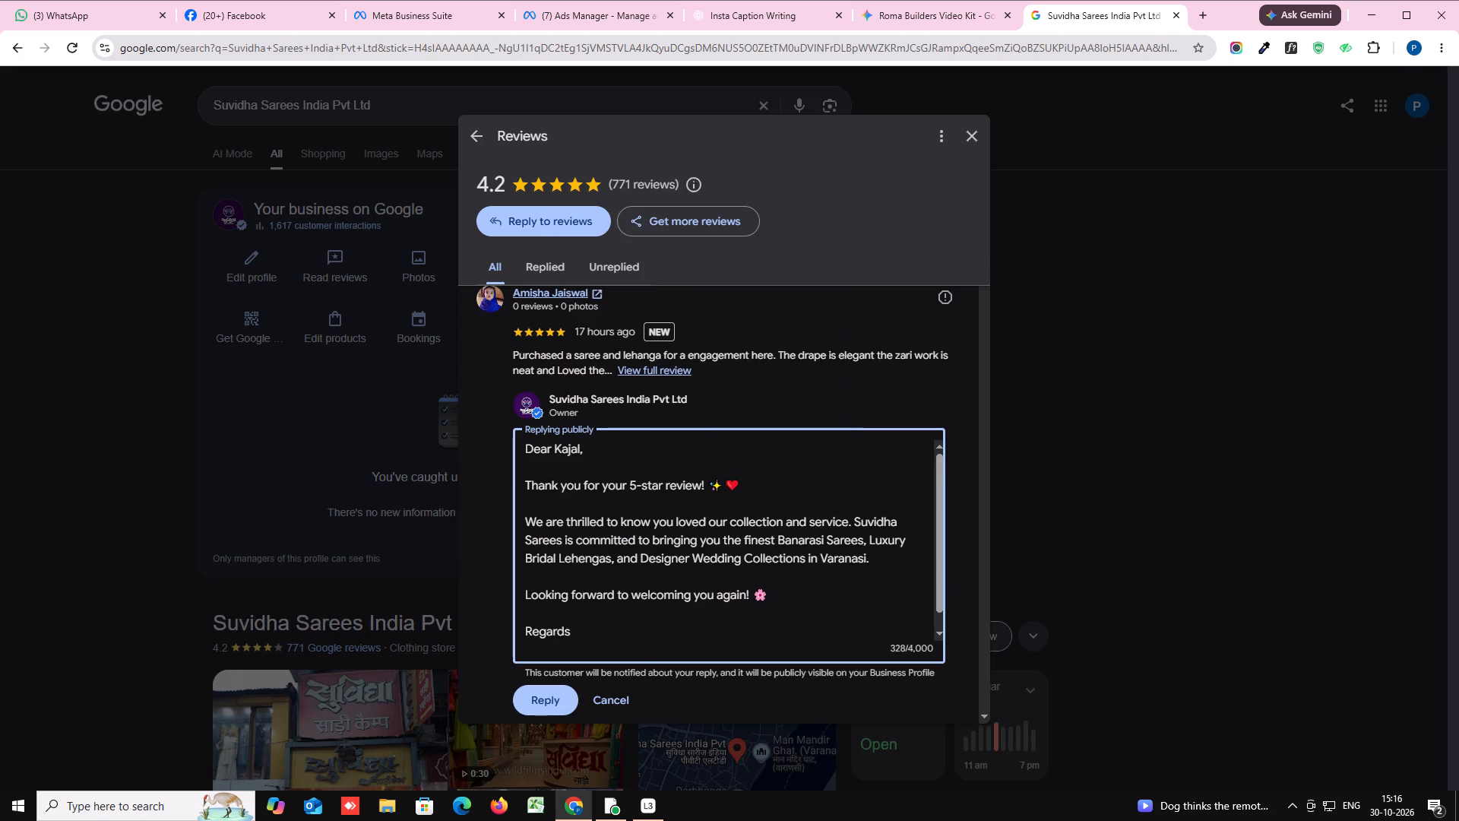
{"action": "left_click", "coordinate": [578, 452]}
{"action": "key", "text": "Right"}
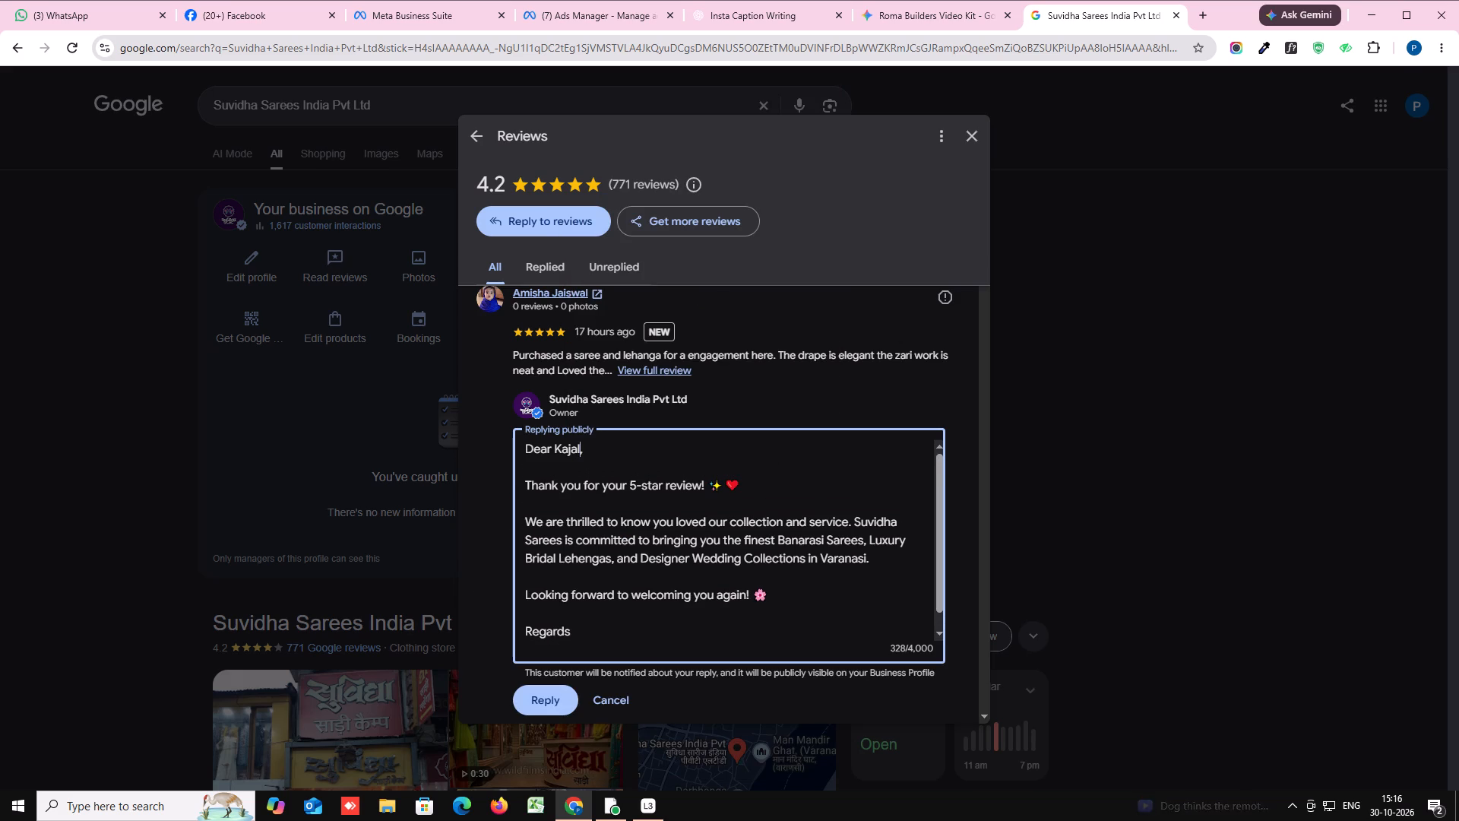
{"action": "key", "text": "BackSpace"}
{"action": "key", "text": "BackSpace"}
{"action": "key", "text": "BackSpace"}
{"action": "key", "text": "BackSpace"}
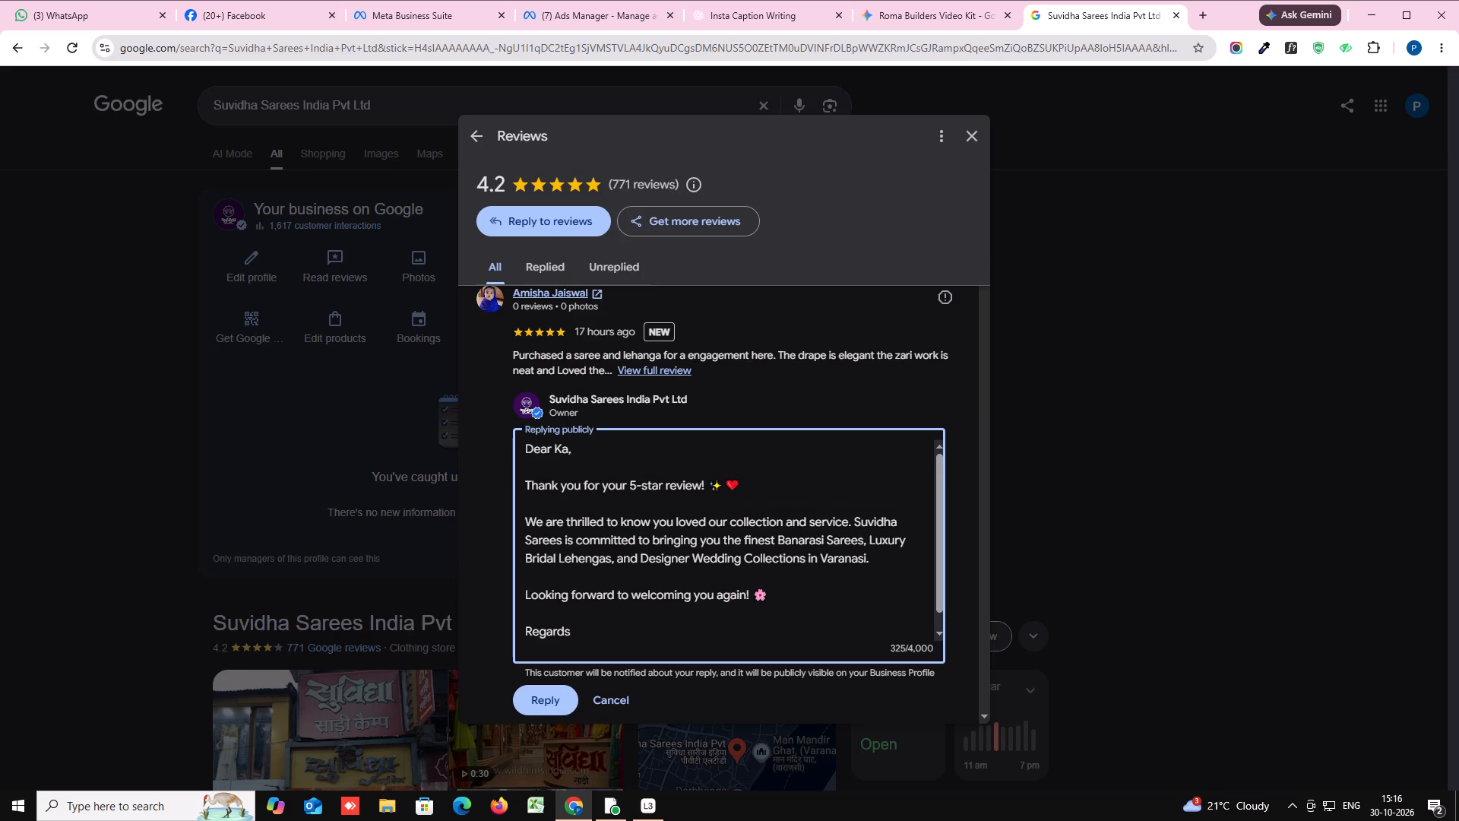
{"action": "key", "text": "BackSpace"}
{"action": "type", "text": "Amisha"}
{"action": "scroll", "coordinate": [490, 477], "scroll_direction": "down", "scroll_amount": 1}
{"action": "left_click", "coordinate": [540, 609]}
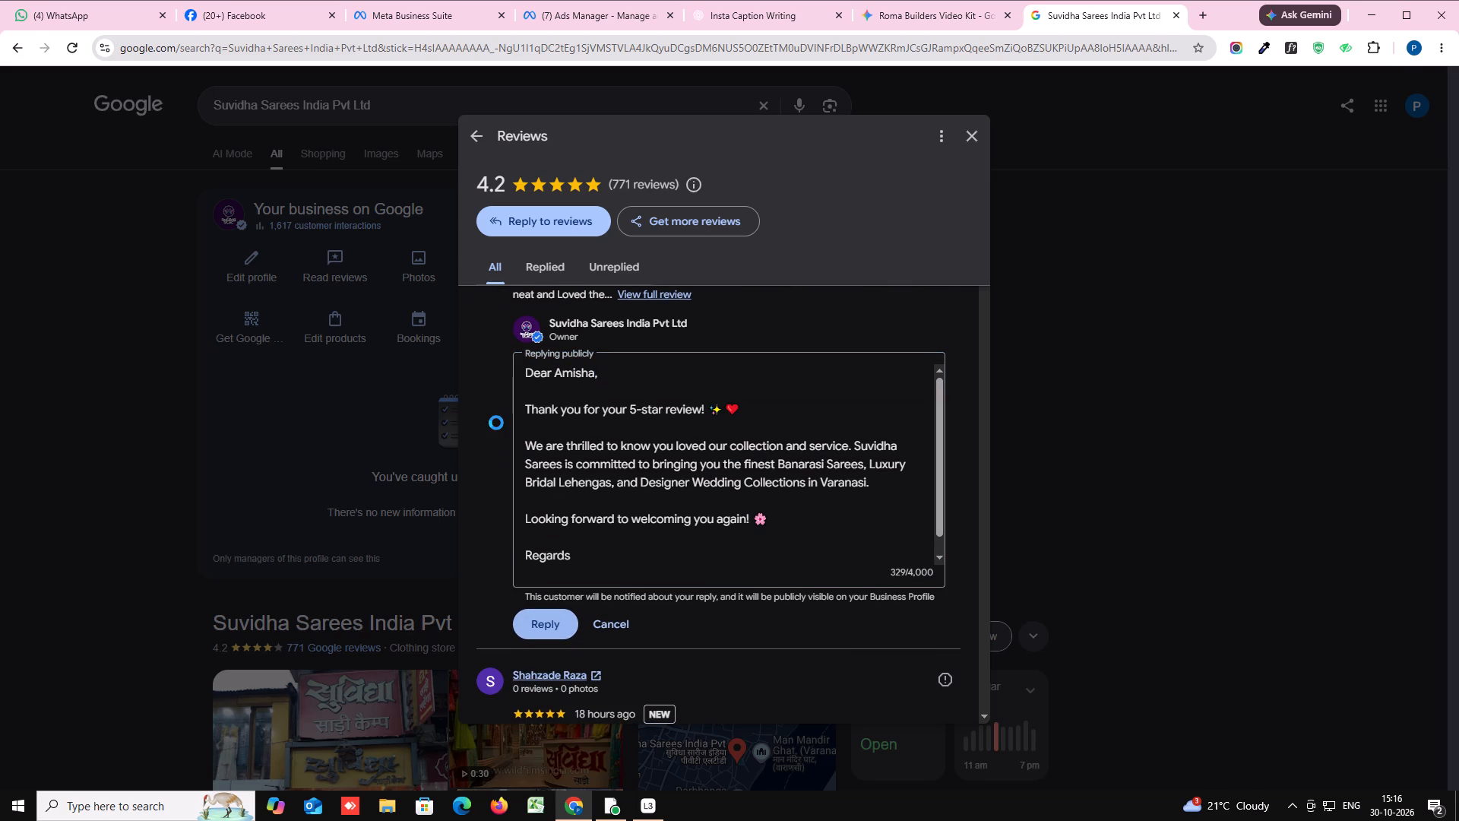
Start a public reply to Rishi's "Nice collection" review, directly above Amisha's, and paste the copied thank-you text.
{"action": "scroll", "coordinate": [496, 423], "scroll_direction": "up", "scroll_amount": 1}
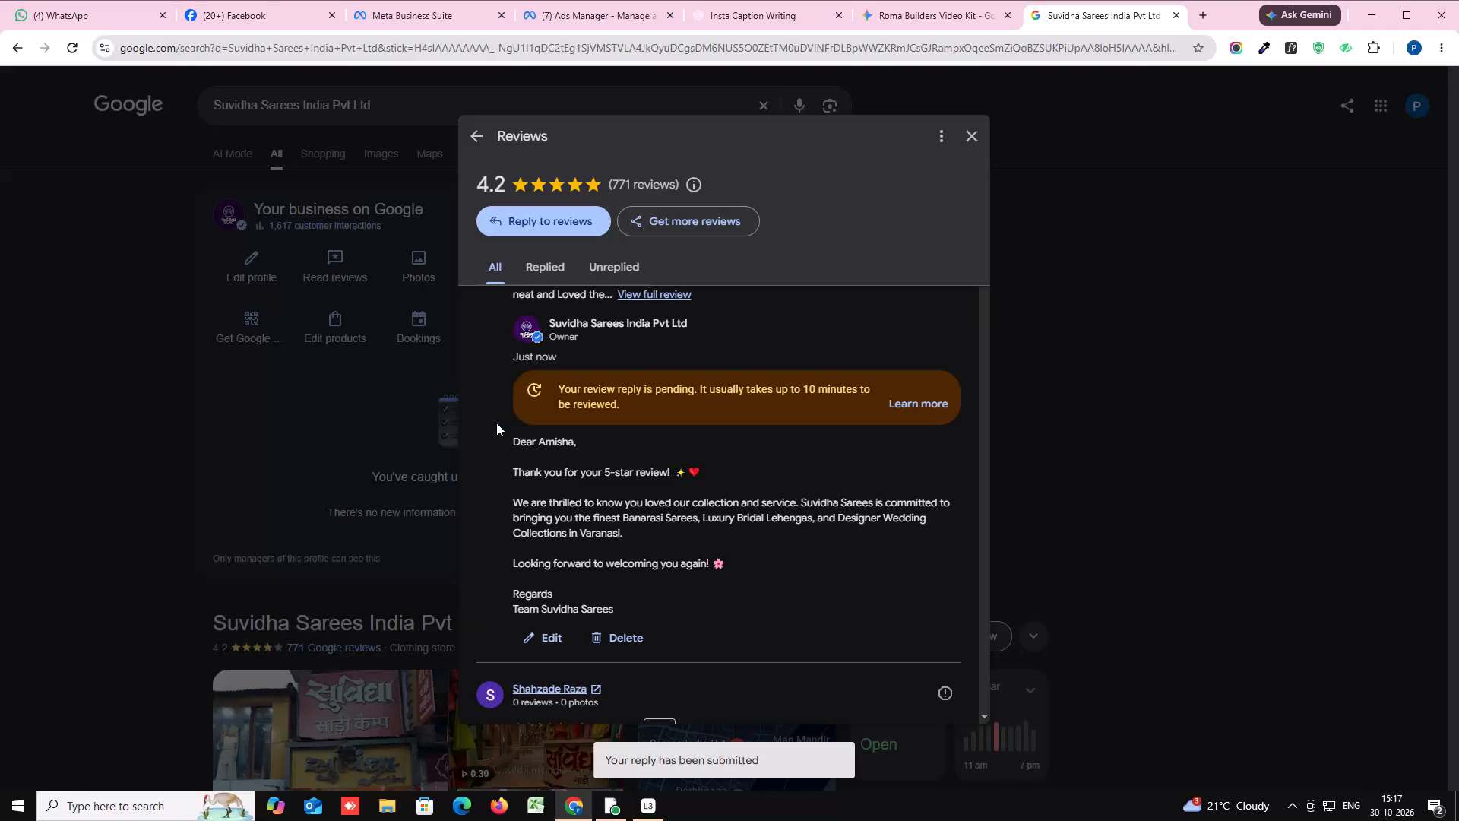
{"action": "scroll", "coordinate": [496, 423], "scroll_direction": "up", "scroll_amount": 4}
{"action": "left_click", "coordinate": [540, 465]}
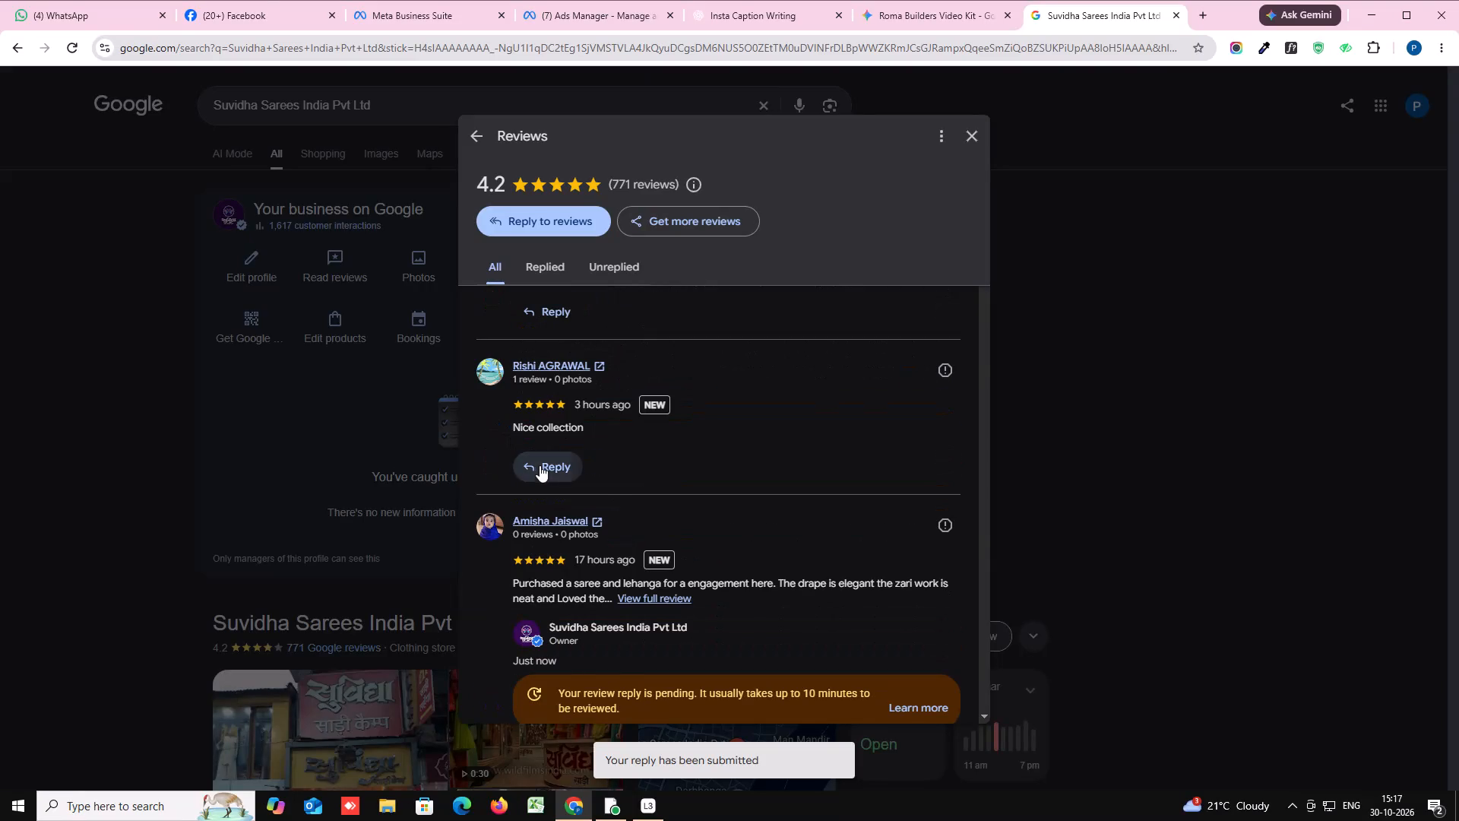
{"action": "right_click", "coordinate": [559, 514]}
{"action": "left_click", "coordinate": [622, 306]}
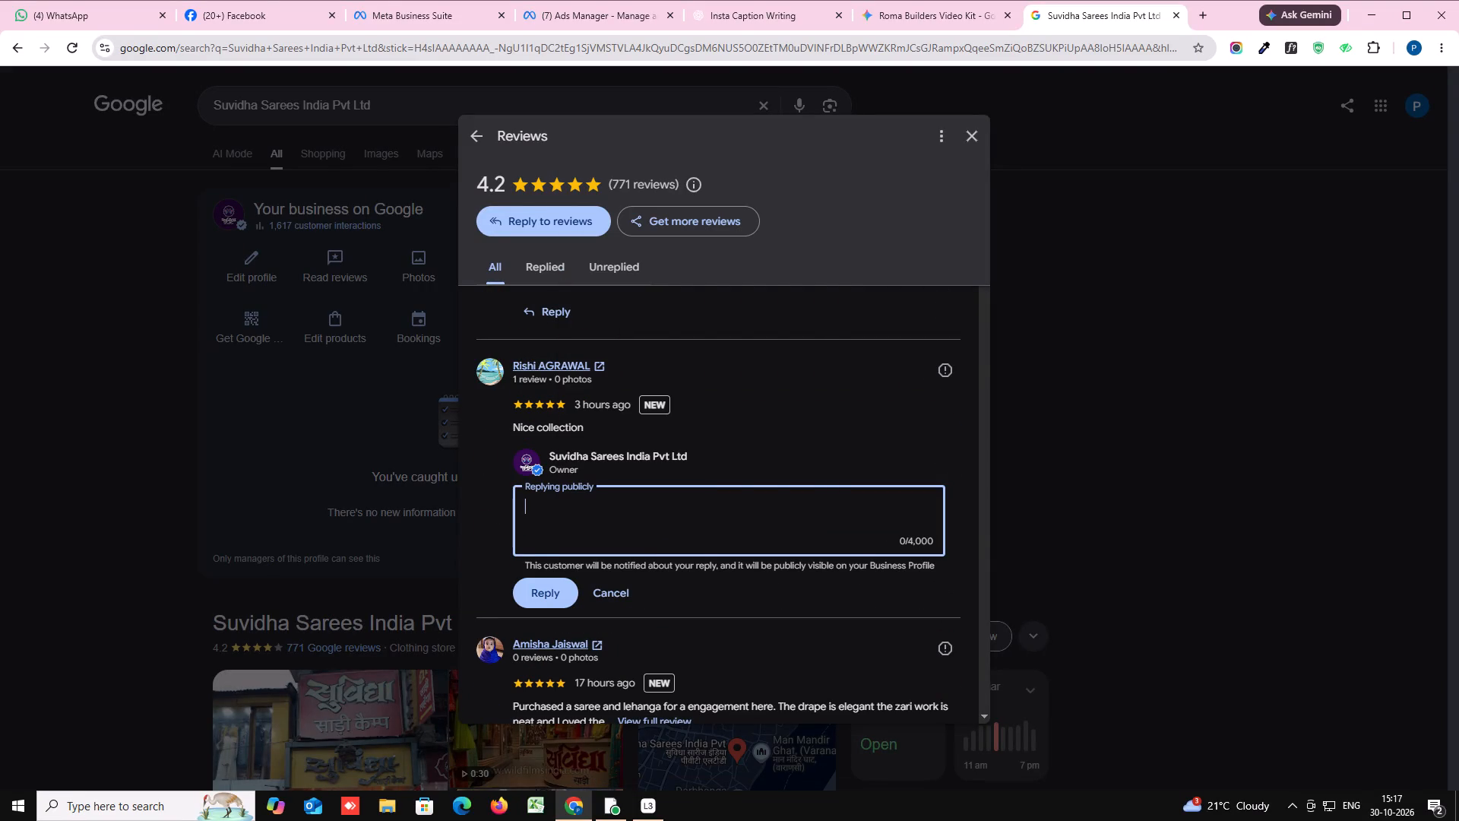
Change the greeting in the pasted reply to "Dear Rishi," and submit the reply.
{"action": "scroll", "coordinate": [581, 533], "scroll_direction": "up", "scroll_amount": 2}
{"action": "left_click", "coordinate": [581, 508]}
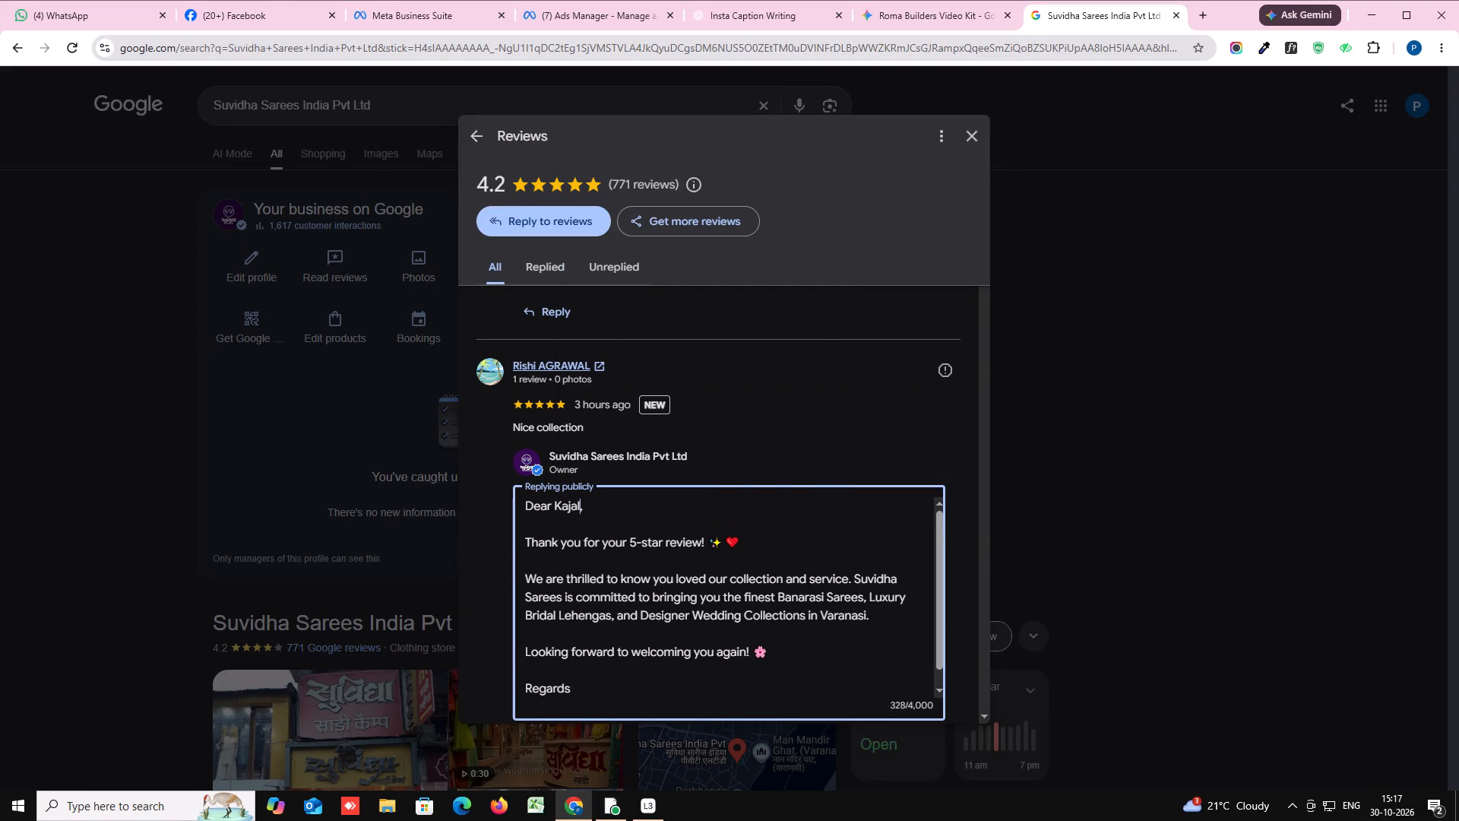
{"action": "key", "text": "BackSpace"}
{"action": "key", "text": "BackSpace"}
{"action": "key", "text": "BackSpace"}
{"action": "key", "text": "BackSpace"}
{"action": "key", "text": "BackSpace"}
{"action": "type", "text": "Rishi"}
{"action": "scroll", "coordinate": [492, 485], "scroll_direction": "down", "scroll_amount": 2}
{"action": "left_click", "coordinate": [553, 596]}
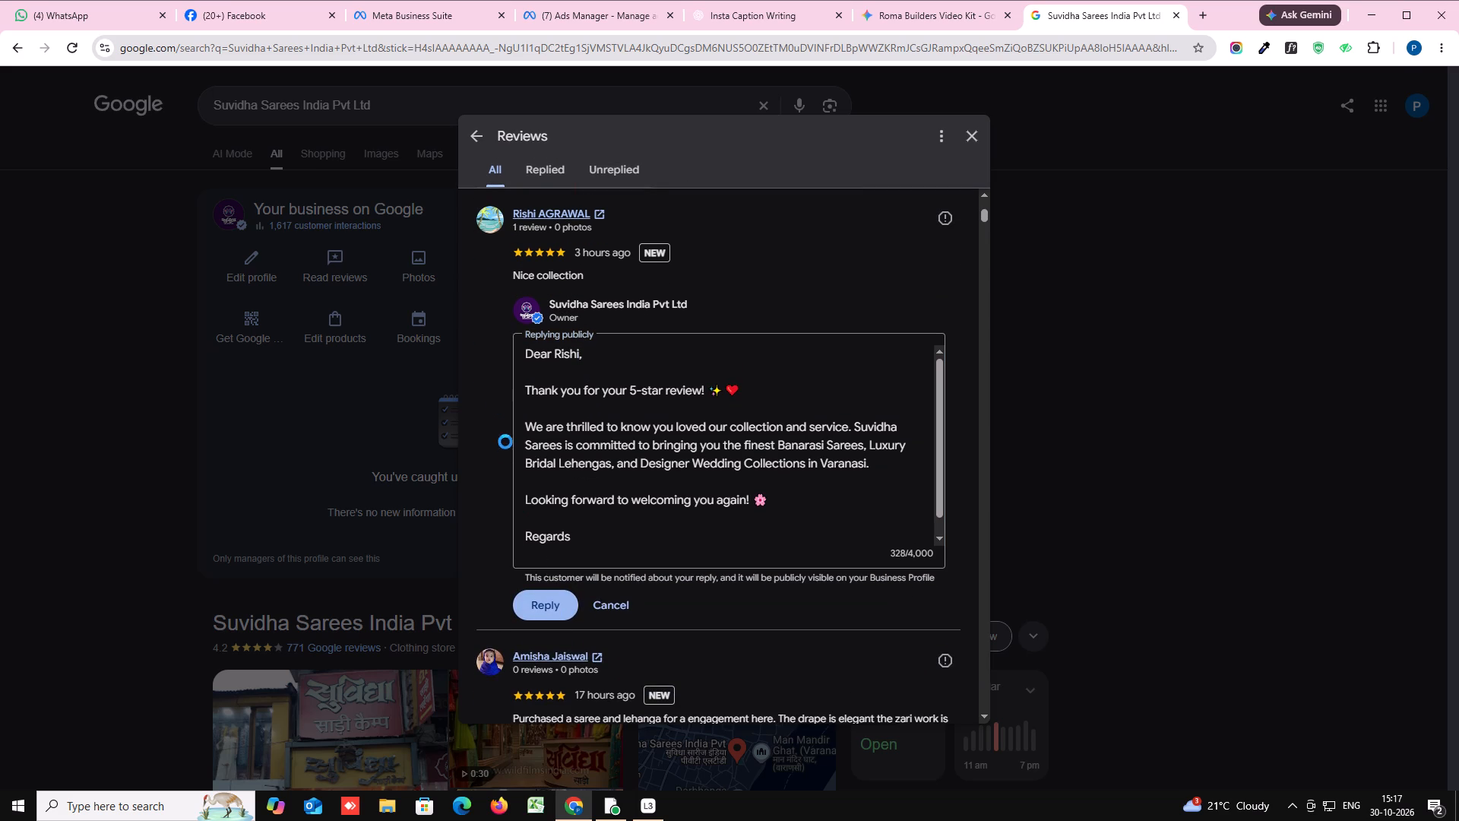
Start a public reply to the "Good behaviour All members" review, directly above Rishi's, and paste the copied thank-you text.
{"action": "scroll", "coordinate": [499, 403], "scroll_direction": "up", "scroll_amount": 1}
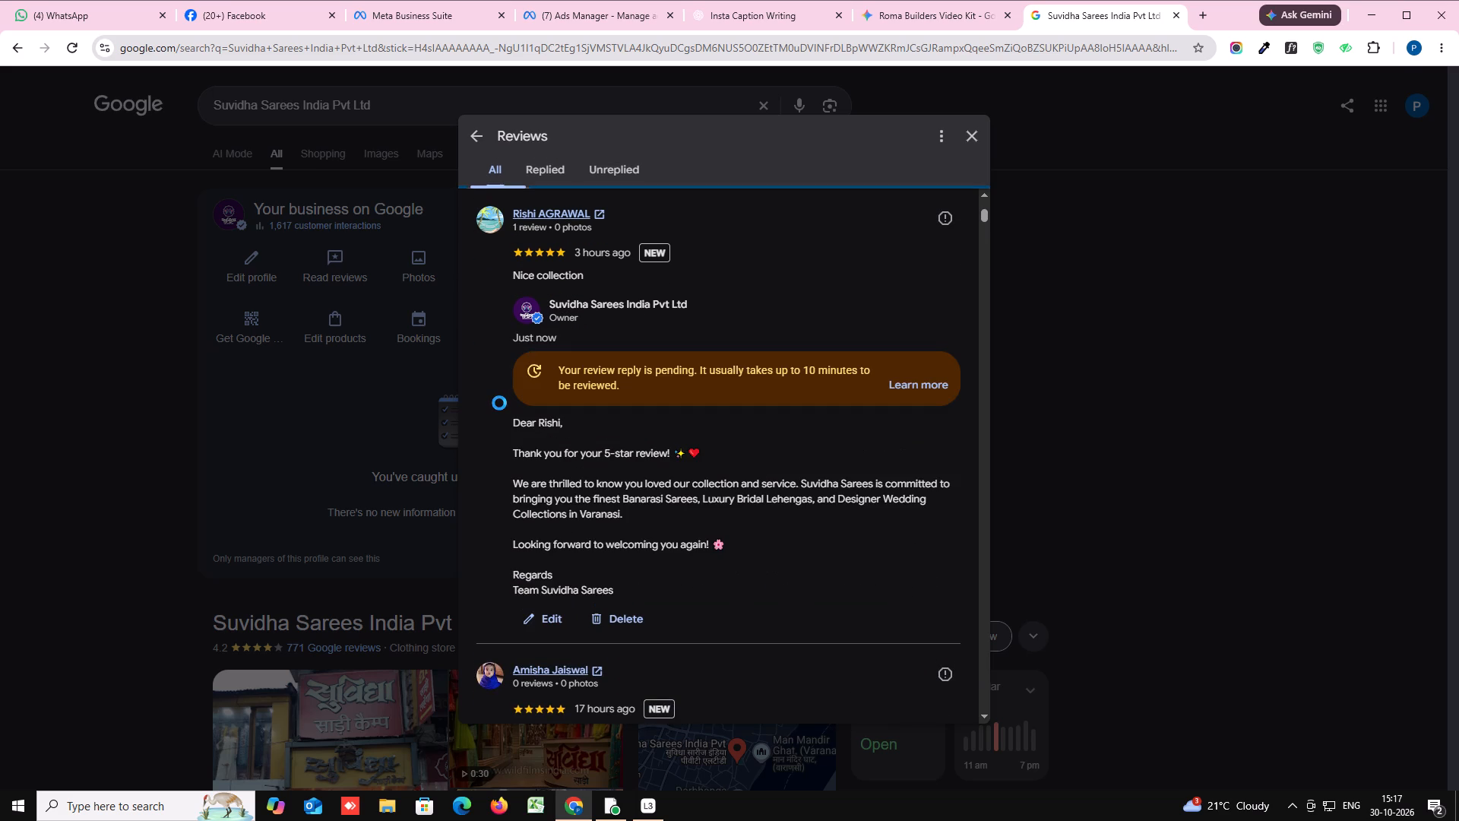
{"action": "scroll", "coordinate": [499, 403], "scroll_direction": "up", "scroll_amount": 4}
{"action": "scroll", "coordinate": [499, 403], "scroll_direction": "down", "scroll_amount": 1}
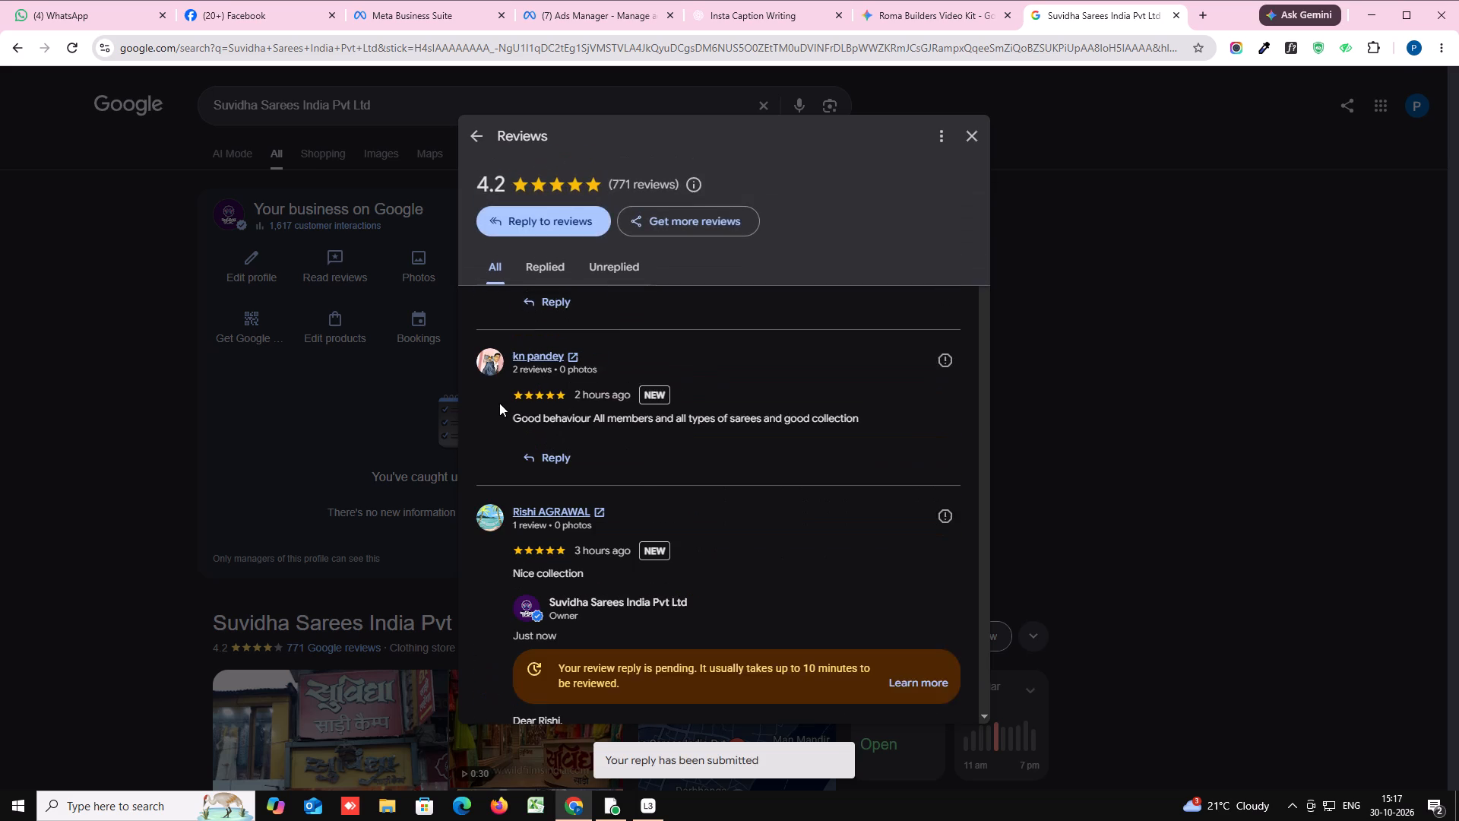
{"action": "left_click", "coordinate": [544, 394]}
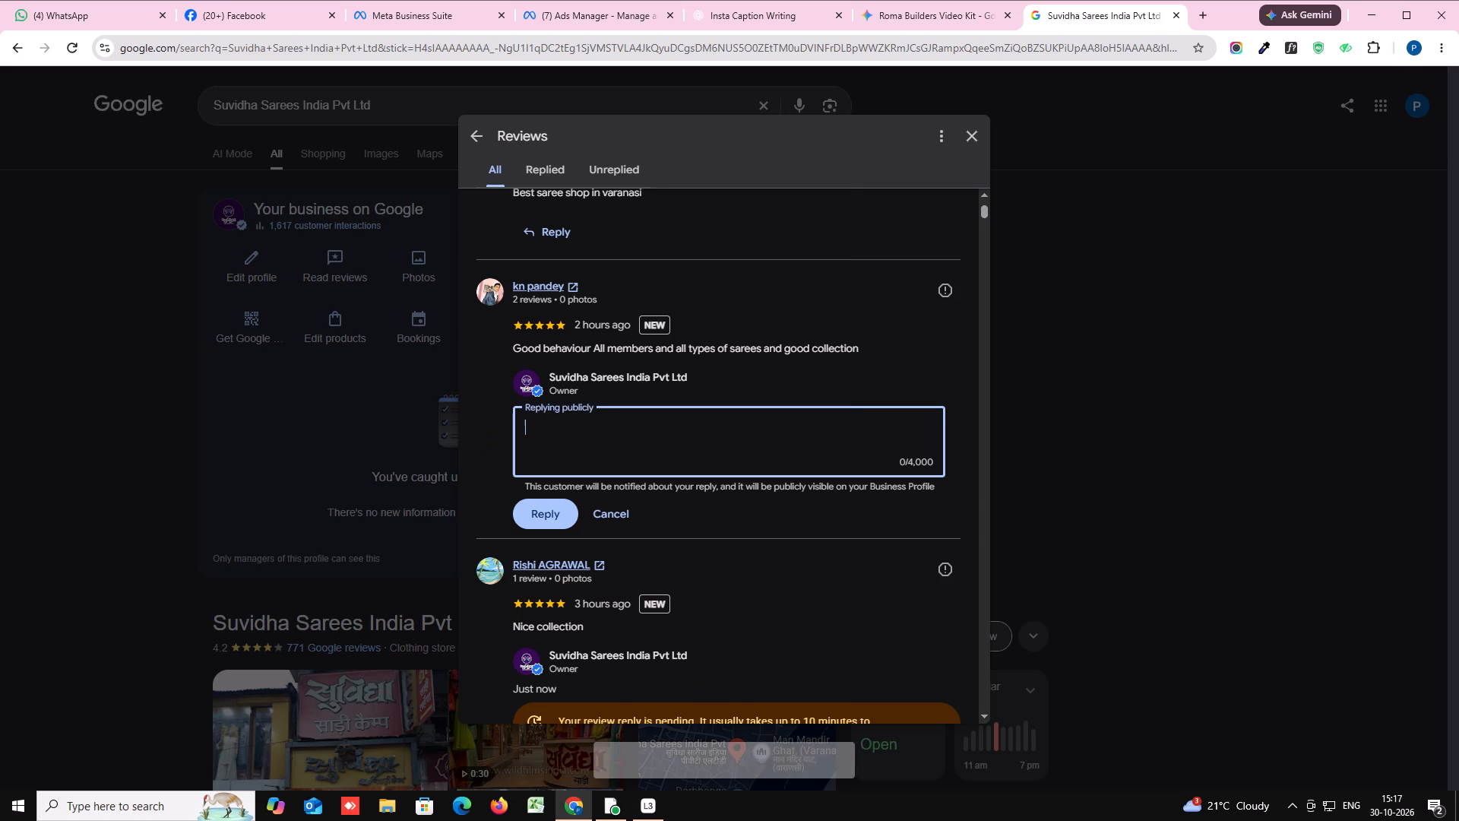
{"action": "right_click", "coordinate": [578, 449]}
{"action": "left_click", "coordinate": [638, 243]}
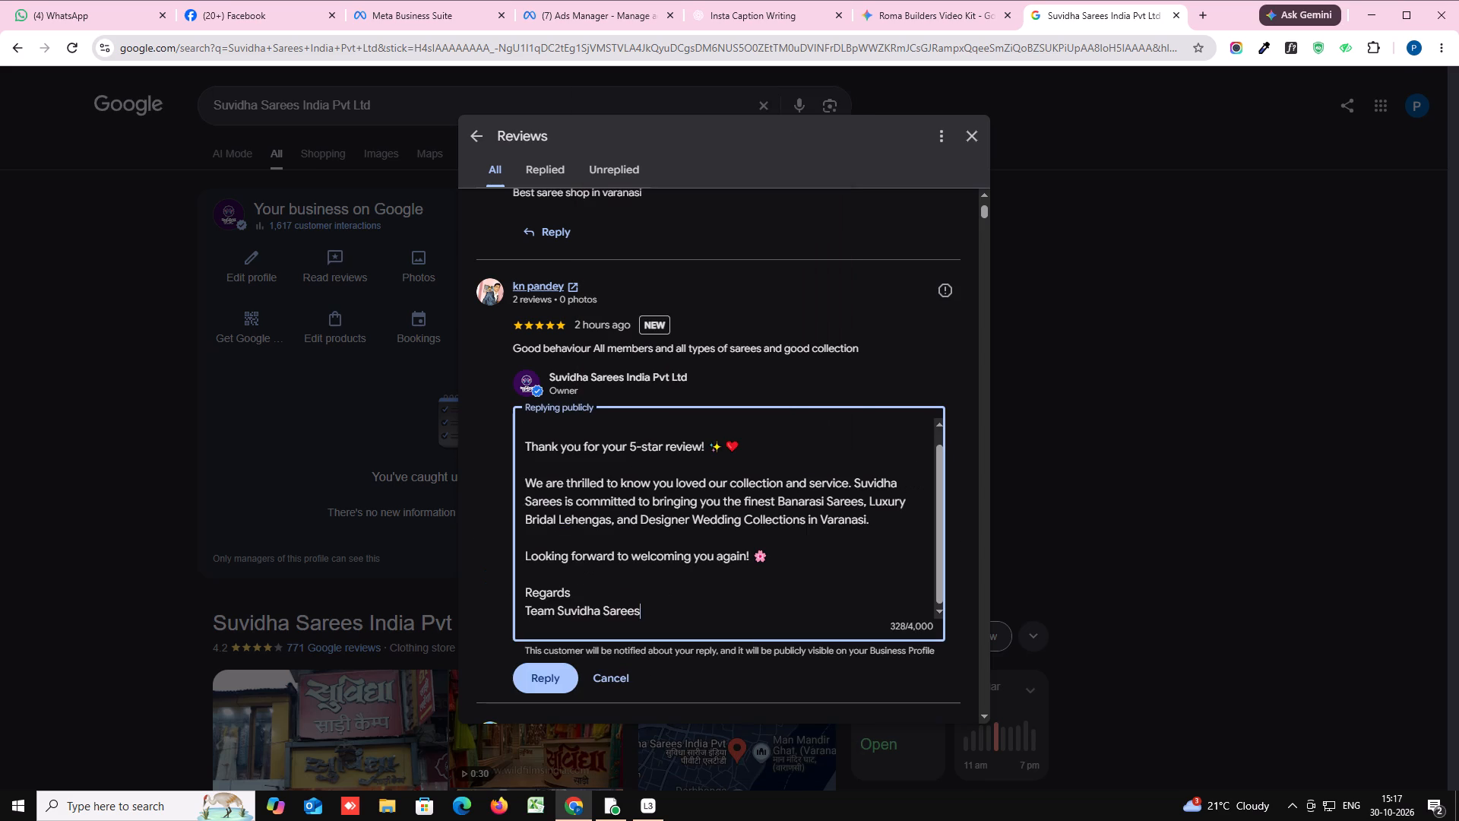
Change the greeting to address this reviewer by the full profile name, starting with "Dear Kn", and submit the reply.
{"action": "scroll", "coordinate": [591, 467], "scroll_direction": "up", "scroll_amount": 3}
{"action": "left_click", "coordinate": [581, 420]}
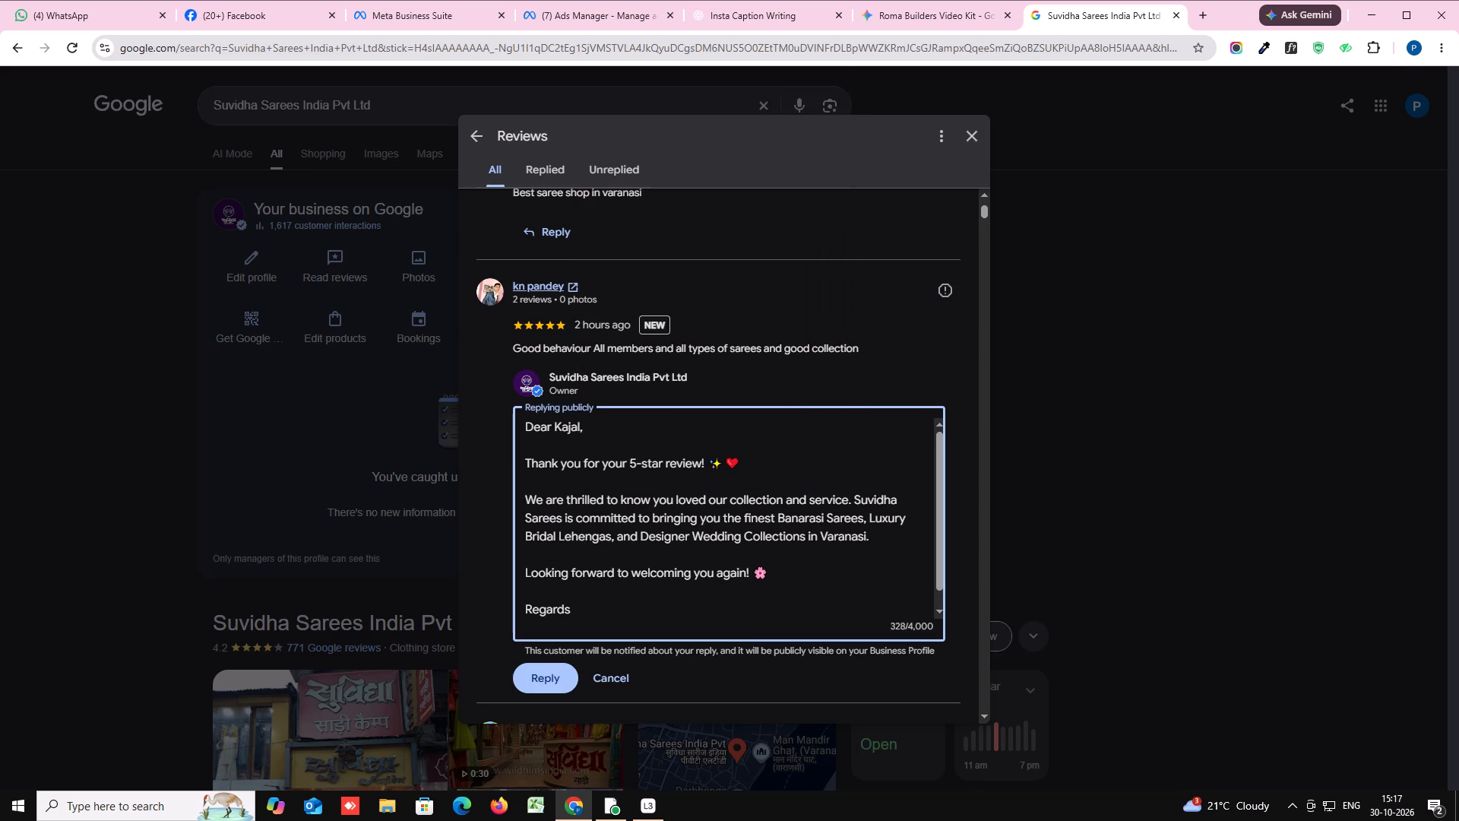
{"action": "key", "text": "Left"}
{"action": "key", "text": "BackSpace"}
{"action": "key", "text": "BackSpace"}
{"action": "key", "text": "BackSpace"}
{"action": "key", "text": "BackSpace"}
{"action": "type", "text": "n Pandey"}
{"action": "left_click", "coordinate": [552, 669]}
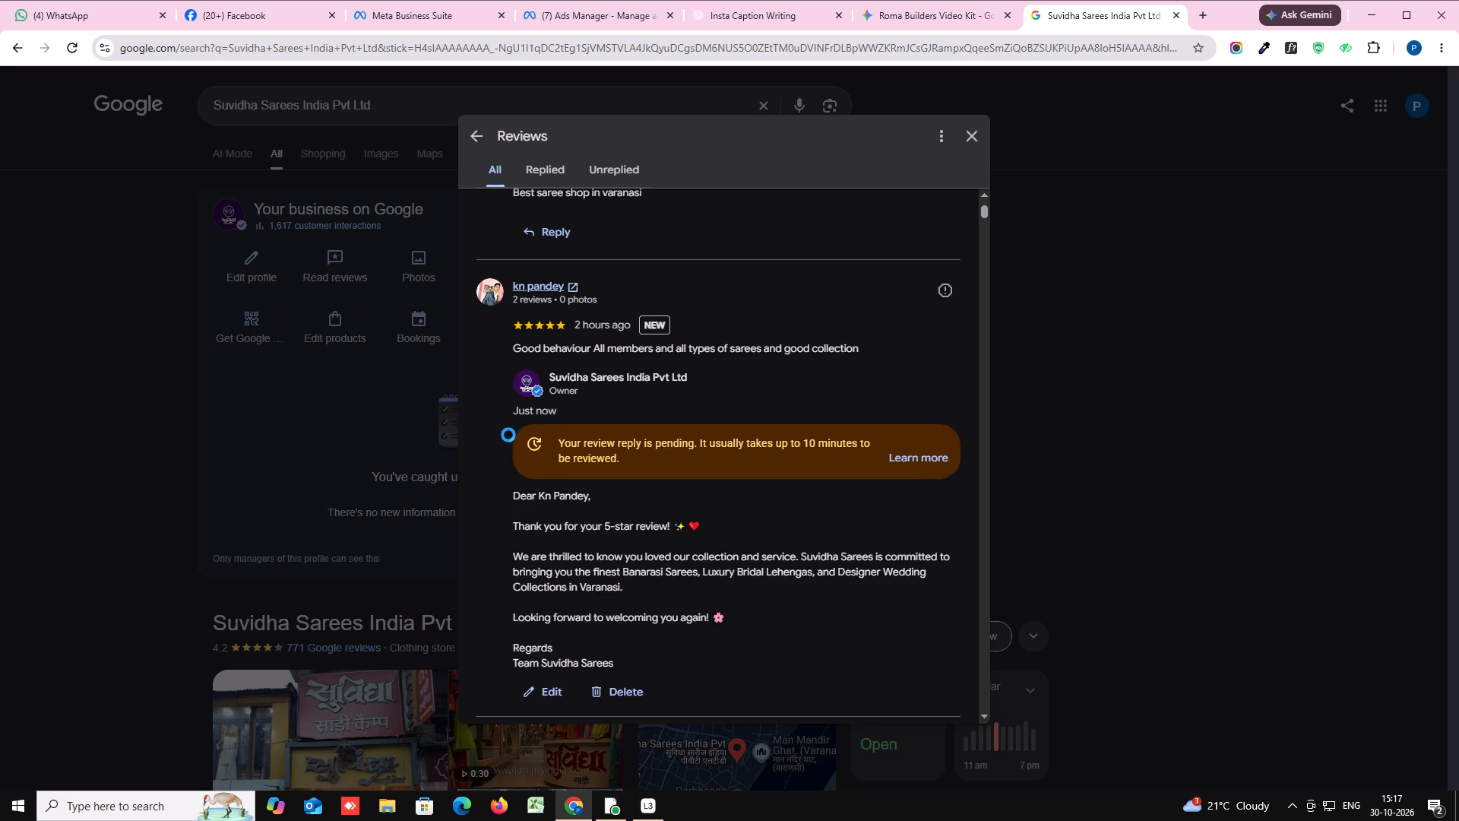
Start a public reply to Mohammad's "Best saree shop in varanasi" review, first in the newest list, and paste the copied thank-you text.
{"action": "scroll", "coordinate": [508, 435], "scroll_direction": "up", "scroll_amount": 3}
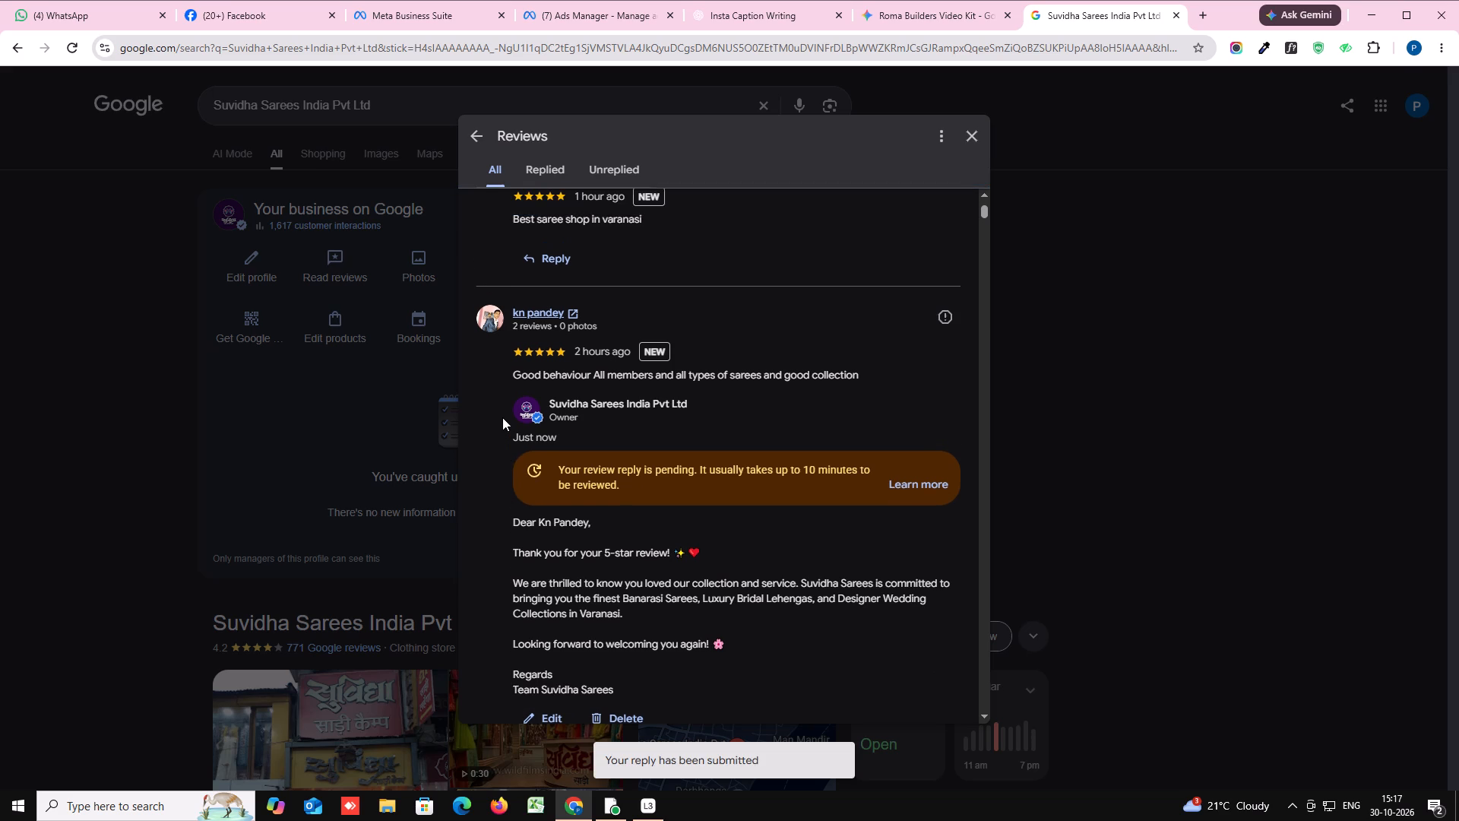
{"action": "scroll", "coordinate": [502, 417], "scroll_direction": "up", "scroll_amount": 2}
{"action": "left_click", "coordinate": [566, 461]}
{"action": "right_click", "coordinate": [584, 509]}
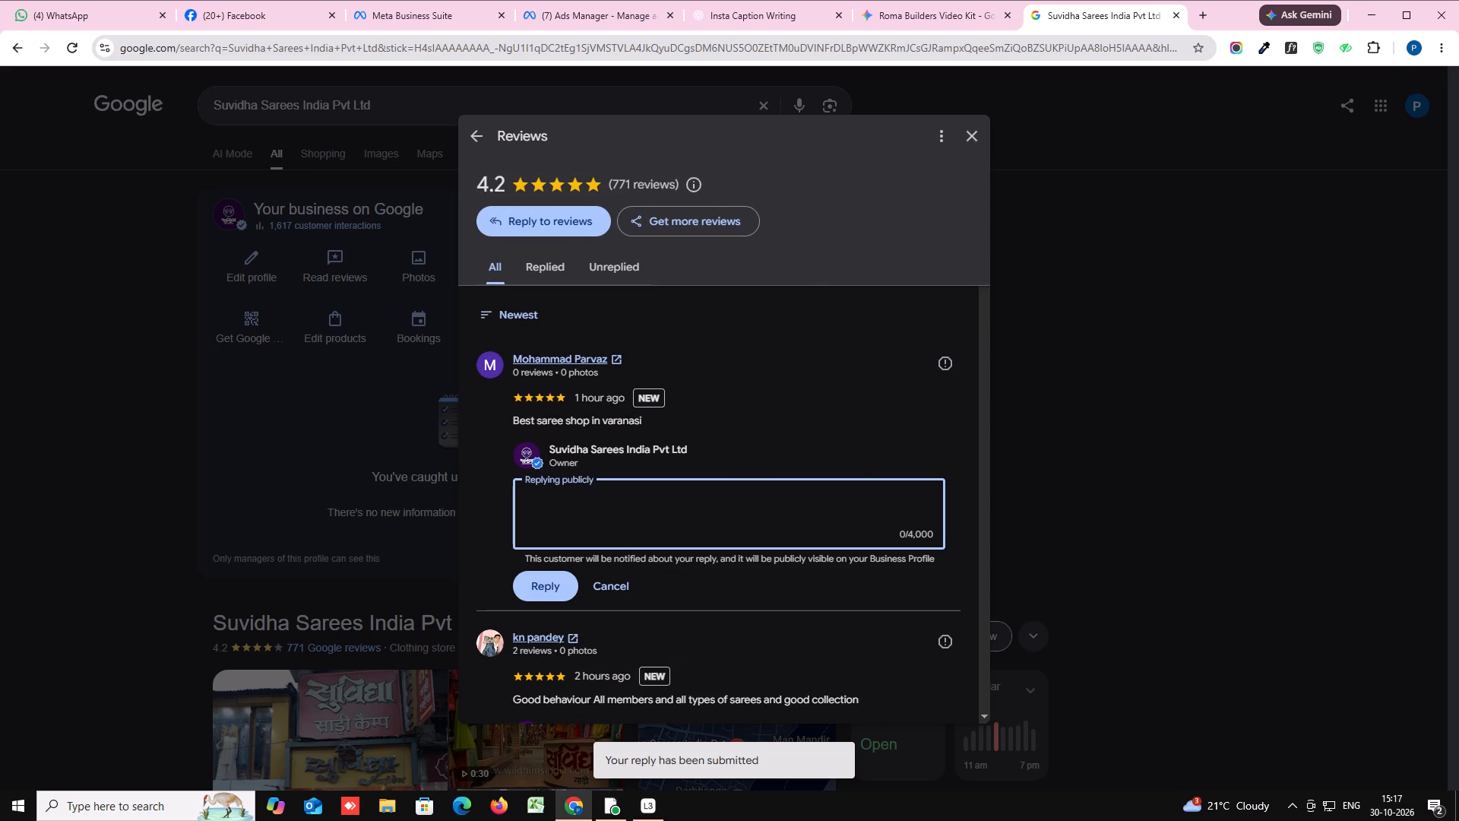
{"action": "left_click", "coordinate": [635, 307]}
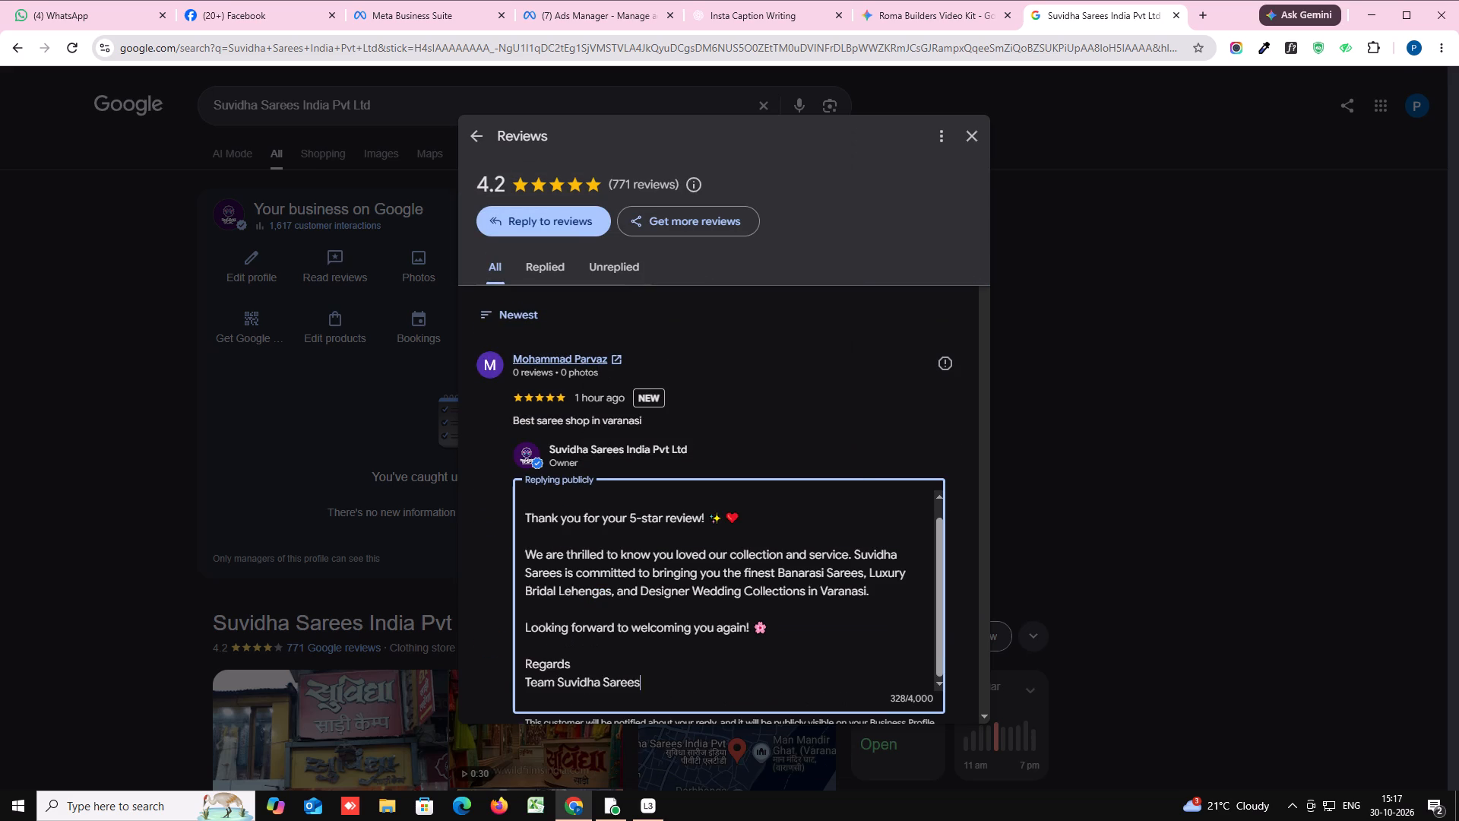
Change the greeting in the pasted reply to "Dear Mohammad," and submit the reply.
{"action": "scroll", "coordinate": [583, 529], "scroll_direction": "up", "scroll_amount": 2}
{"action": "left_click", "coordinate": [579, 497]}
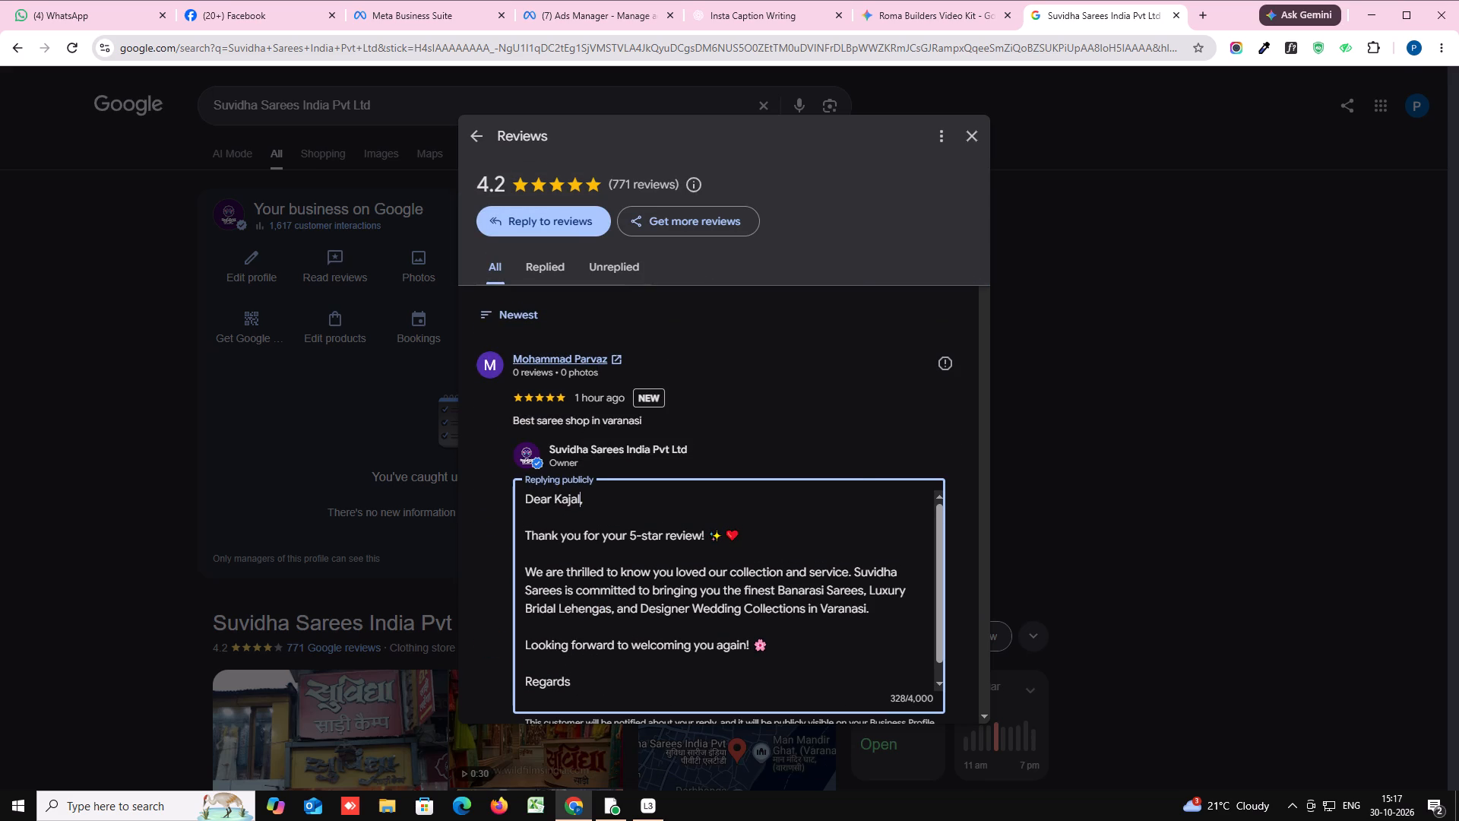
{"action": "key", "text": "BackSpace"}
{"action": "key", "text": "BackSpace"}
{"action": "key", "text": "BackSpace"}
{"action": "key", "text": "BackSpace"}
{"action": "key", "text": "BackSpace"}
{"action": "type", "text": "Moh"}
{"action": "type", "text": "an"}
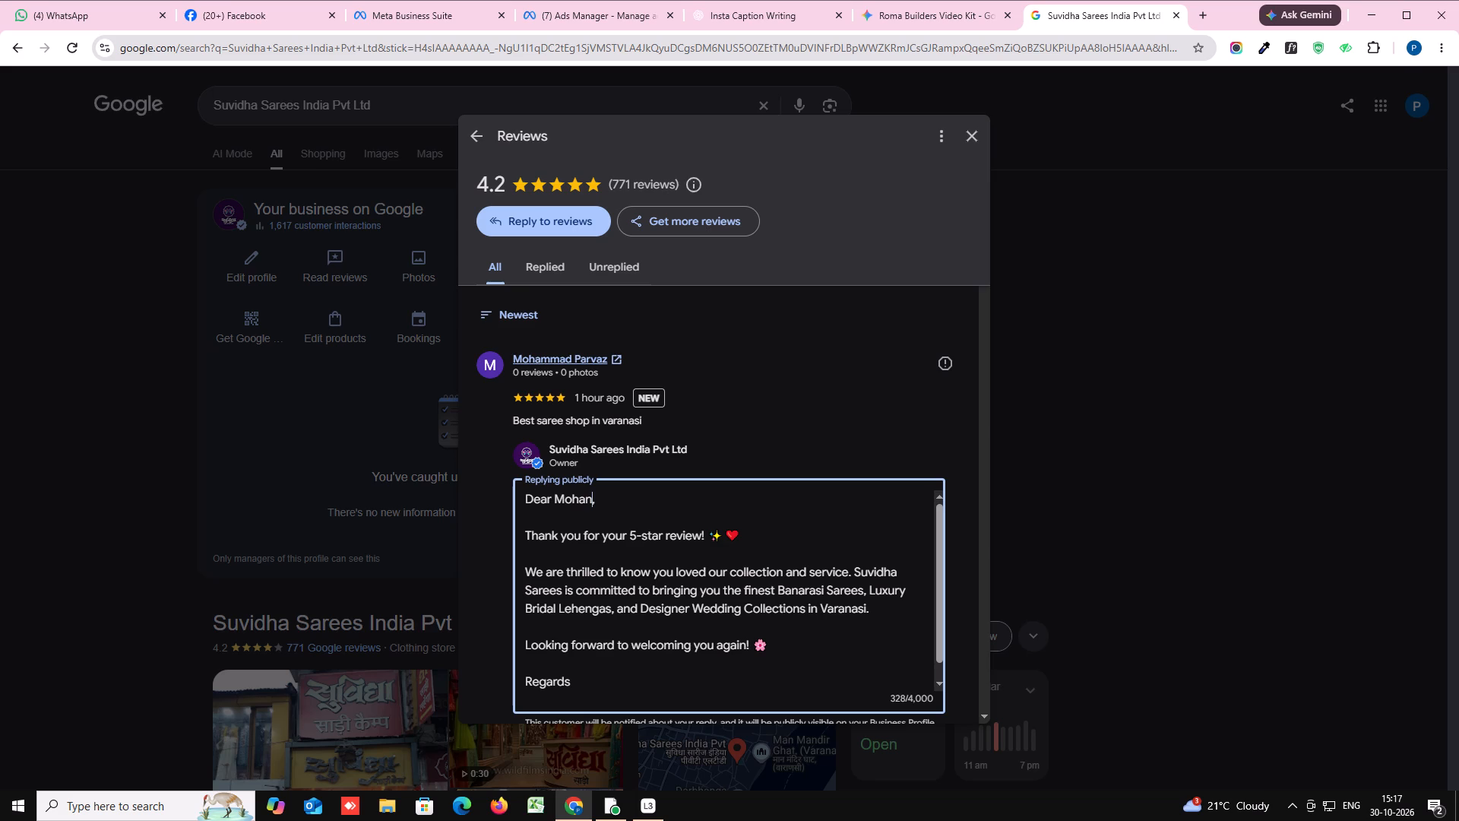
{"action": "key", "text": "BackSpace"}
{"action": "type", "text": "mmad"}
{"action": "scroll", "coordinate": [480, 502], "scroll_direction": "down", "scroll_amount": 3}
{"action": "left_click", "coordinate": [536, 528]}
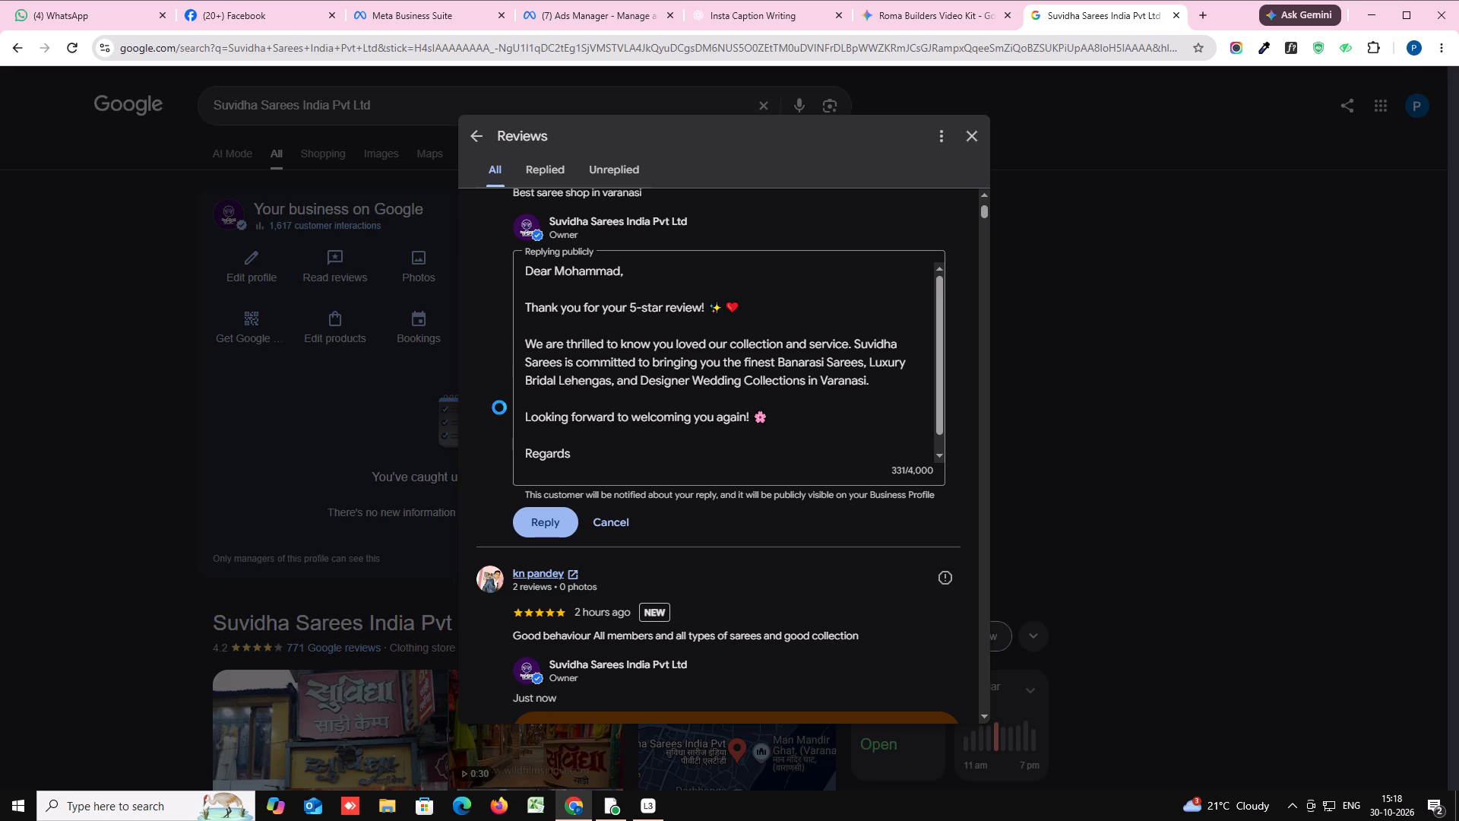
Open the one-by-one review reply view and paste the copied thank-you text as the reply to Ramesh's review.
{"action": "scroll", "coordinate": [499, 407], "scroll_direction": "up", "scroll_amount": 5}
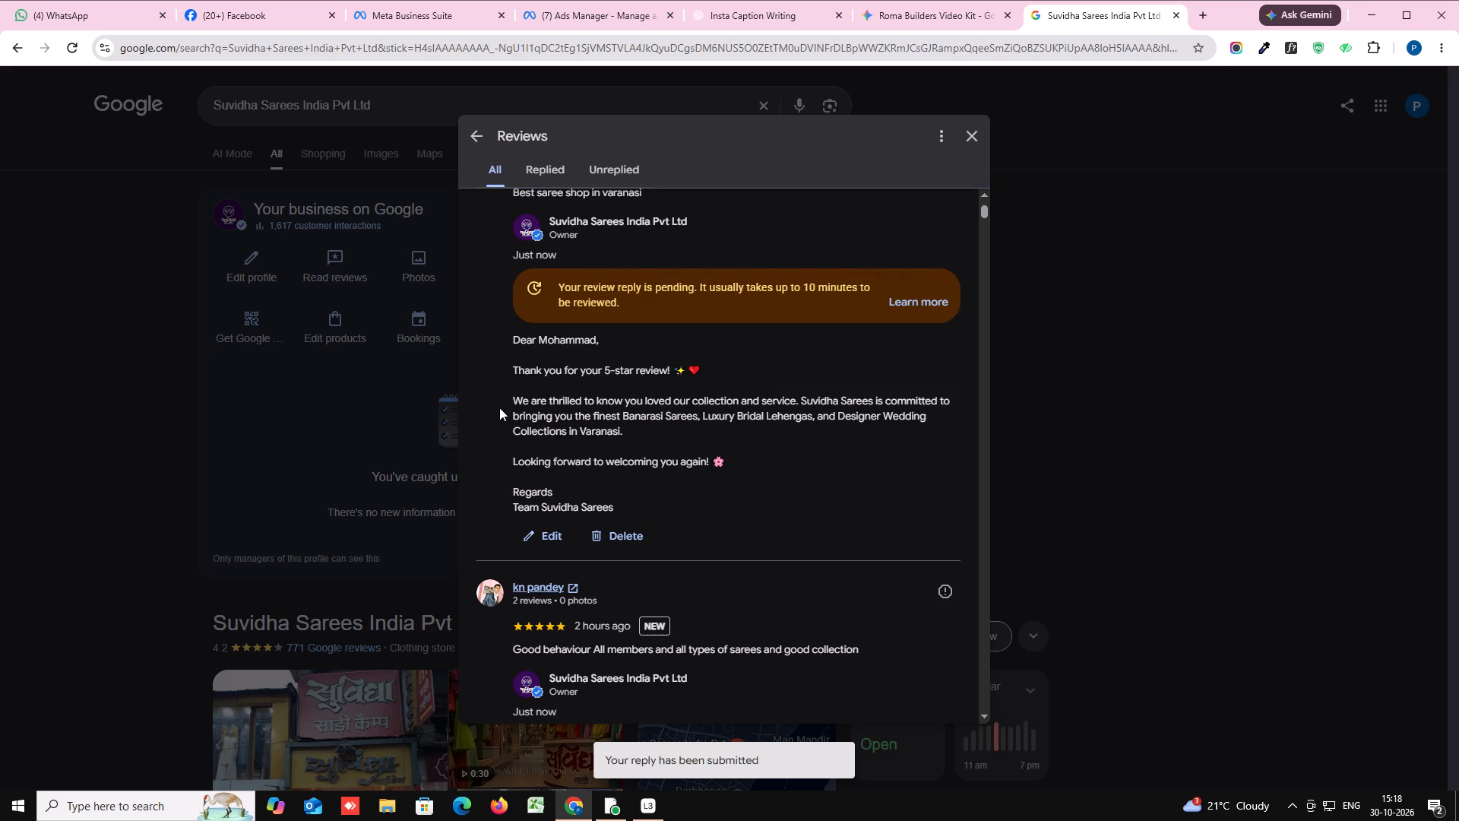
{"action": "scroll", "coordinate": [499, 407], "scroll_direction": "up", "scroll_amount": 4}
{"action": "scroll", "coordinate": [552, 262], "scroll_direction": "up", "scroll_amount": 3}
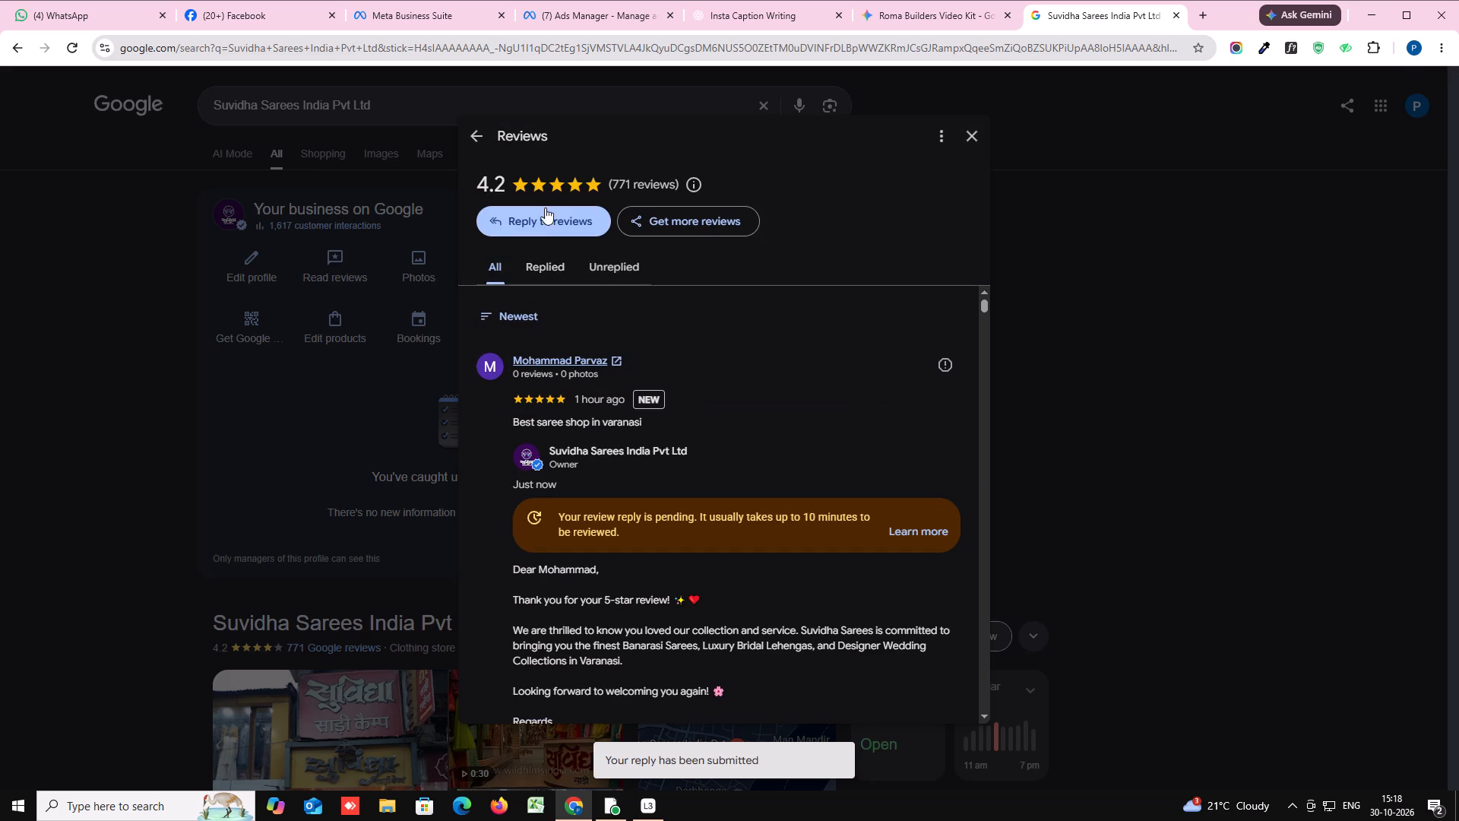
{"action": "left_click", "coordinate": [545, 212]}
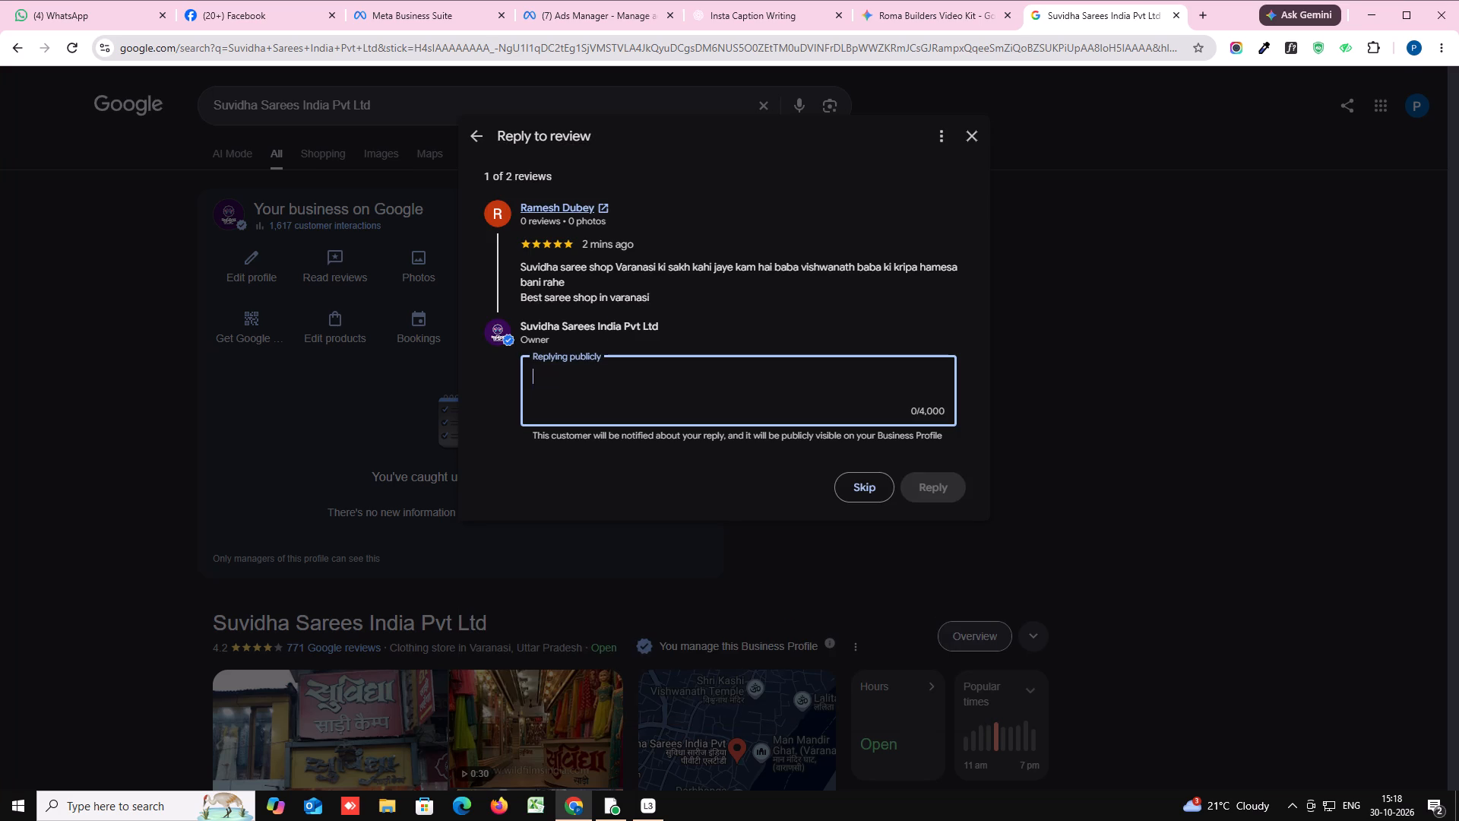
{"action": "right_click", "coordinate": [596, 382]}
{"action": "left_click", "coordinate": [644, 548]}
Change the greeting in the pasted reply to "Dear Ramesh," and submit the reply.
{"action": "scroll", "coordinate": [605, 420], "scroll_direction": "up", "scroll_amount": 3}
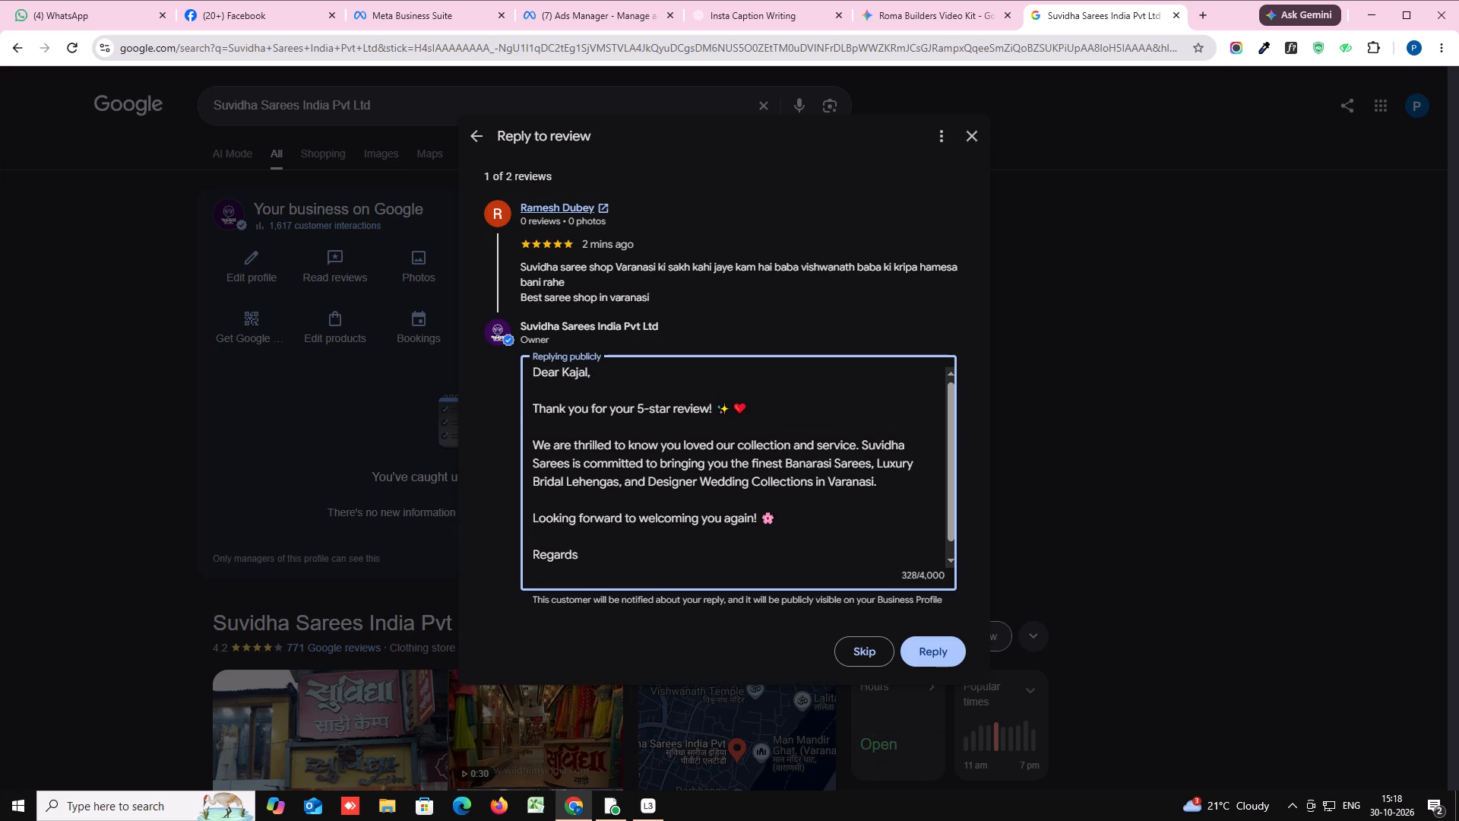
{"action": "left_click", "coordinate": [587, 377]}
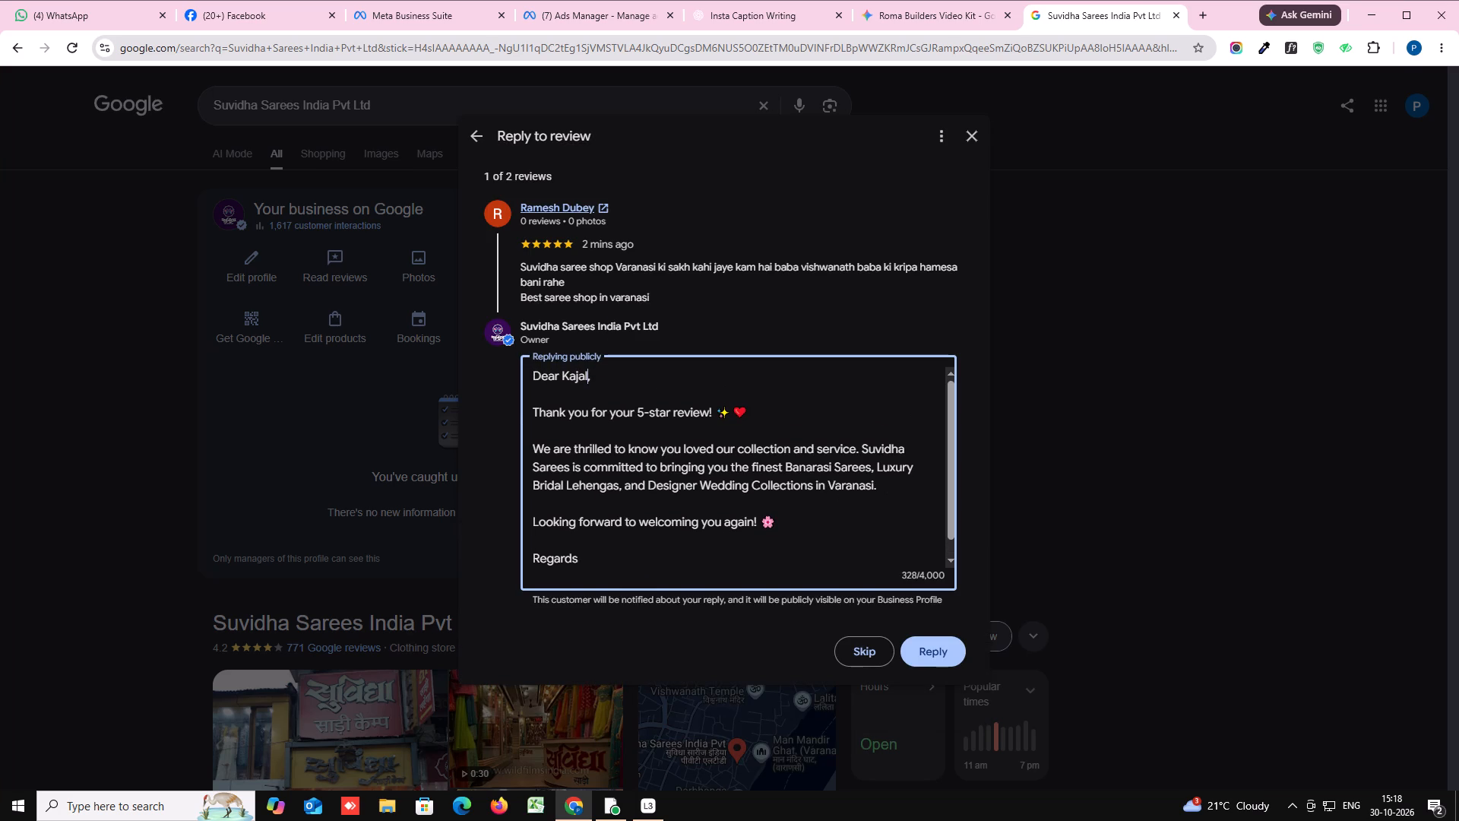
{"action": "key", "text": "BackSpace"}
{"action": "key", "text": "BackSpace"}
{"action": "key", "text": "BackSpace"}
{"action": "key", "text": "BackSpace"}
{"action": "key", "text": "BackSpace"}
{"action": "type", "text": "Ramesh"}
{"action": "left_click", "coordinate": [926, 645]}
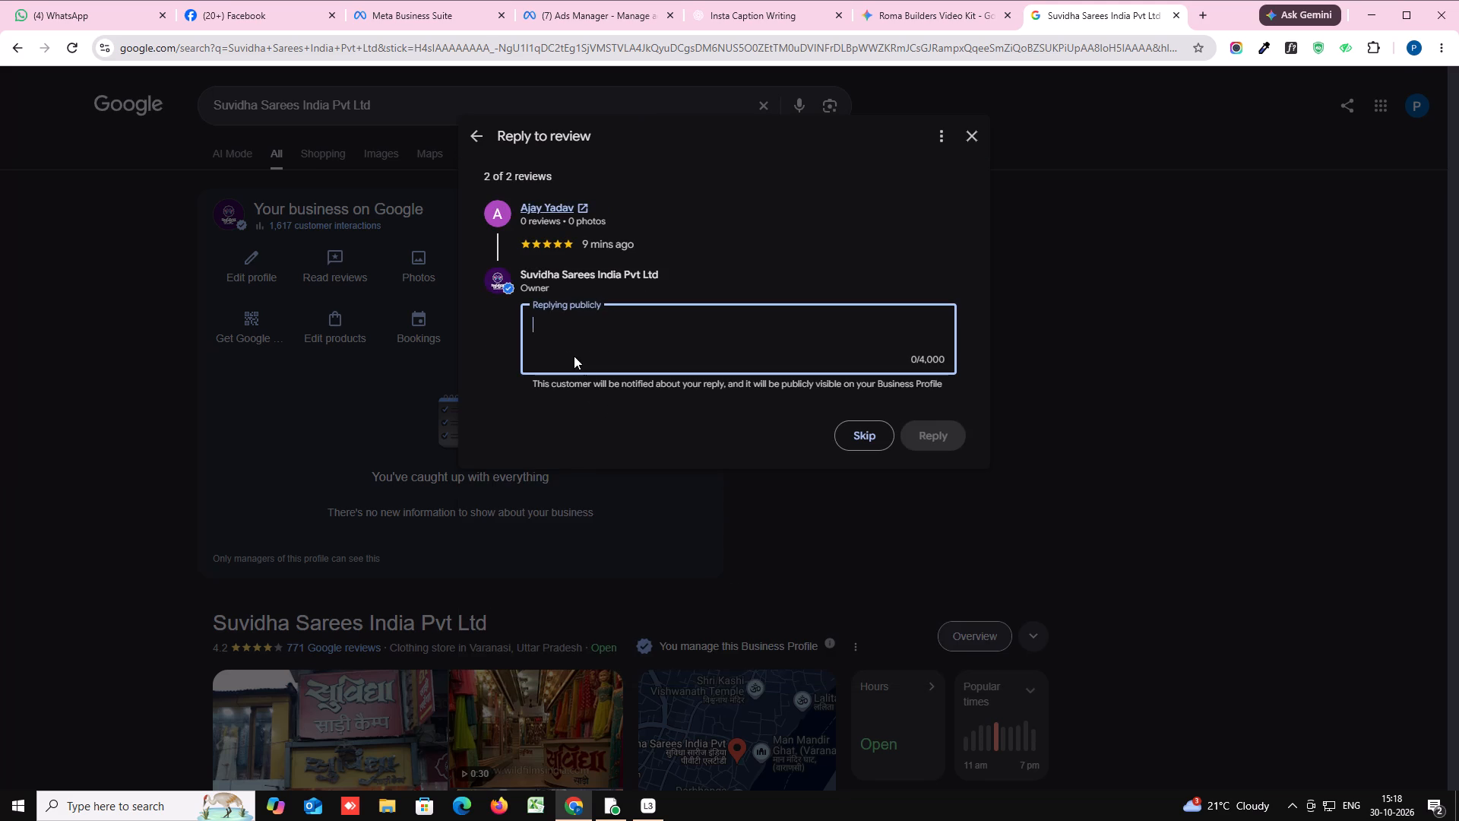
Reply to Ajay's review with the copied thank-you text, its greeting changed to "Dear Ajay,", and dismiss the completion message.
{"action": "right_click", "coordinate": [569, 331]}
{"action": "left_click", "coordinate": [616, 502]}
{"action": "scroll", "coordinate": [609, 376], "scroll_direction": "up", "scroll_amount": 3}
{"action": "left_click", "coordinate": [590, 322]}
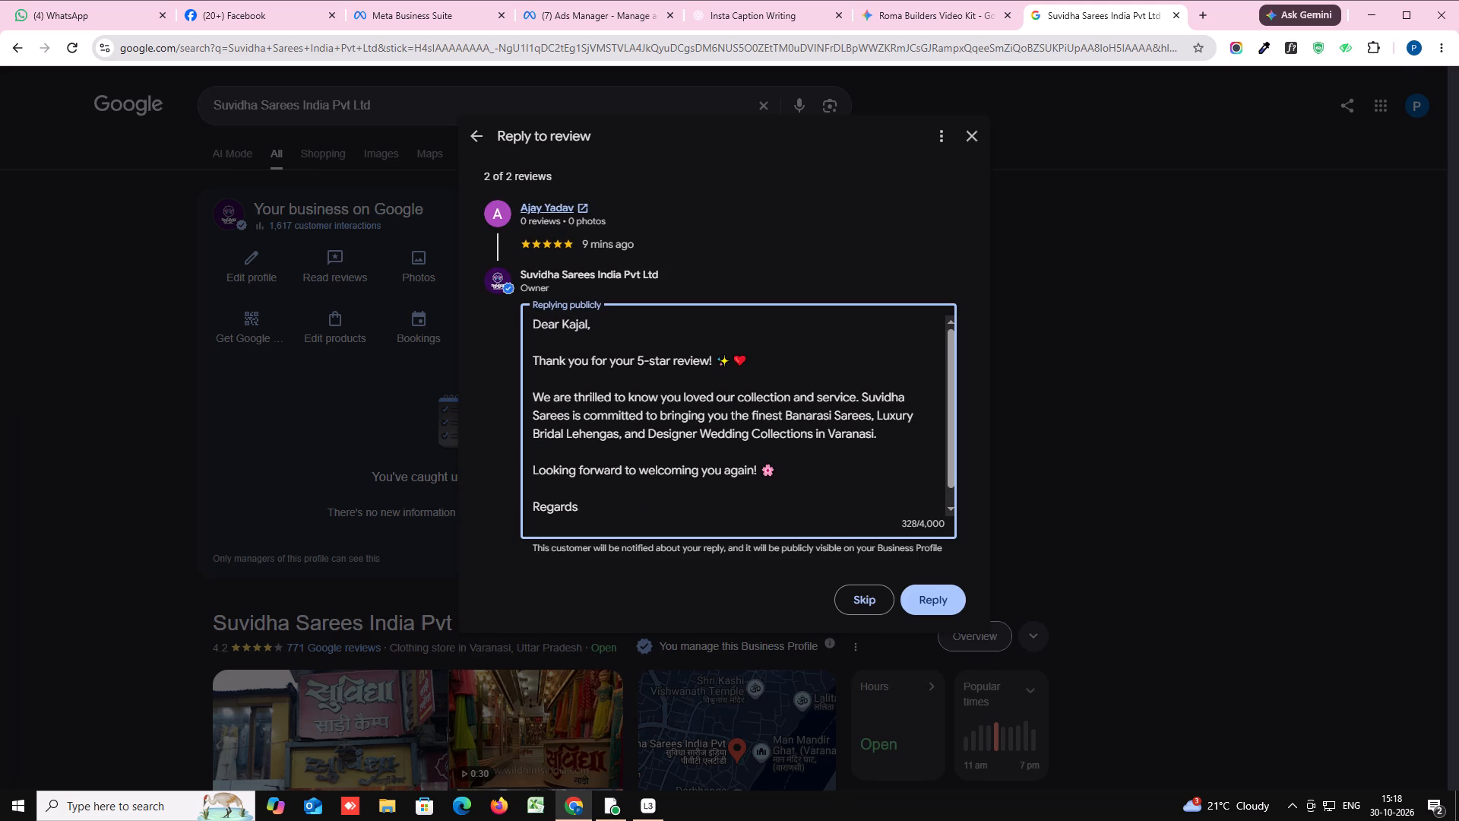
{"action": "key", "text": "Left"}
{"action": "key", "text": "BackSpace"}
{"action": "key", "text": "BackSpace"}
{"action": "key", "text": "BackSpace"}
{"action": "key", "text": "BackSpace"}
{"action": "key", "text": "BackSpace"}
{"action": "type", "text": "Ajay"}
{"action": "left_click", "coordinate": [932, 600]}
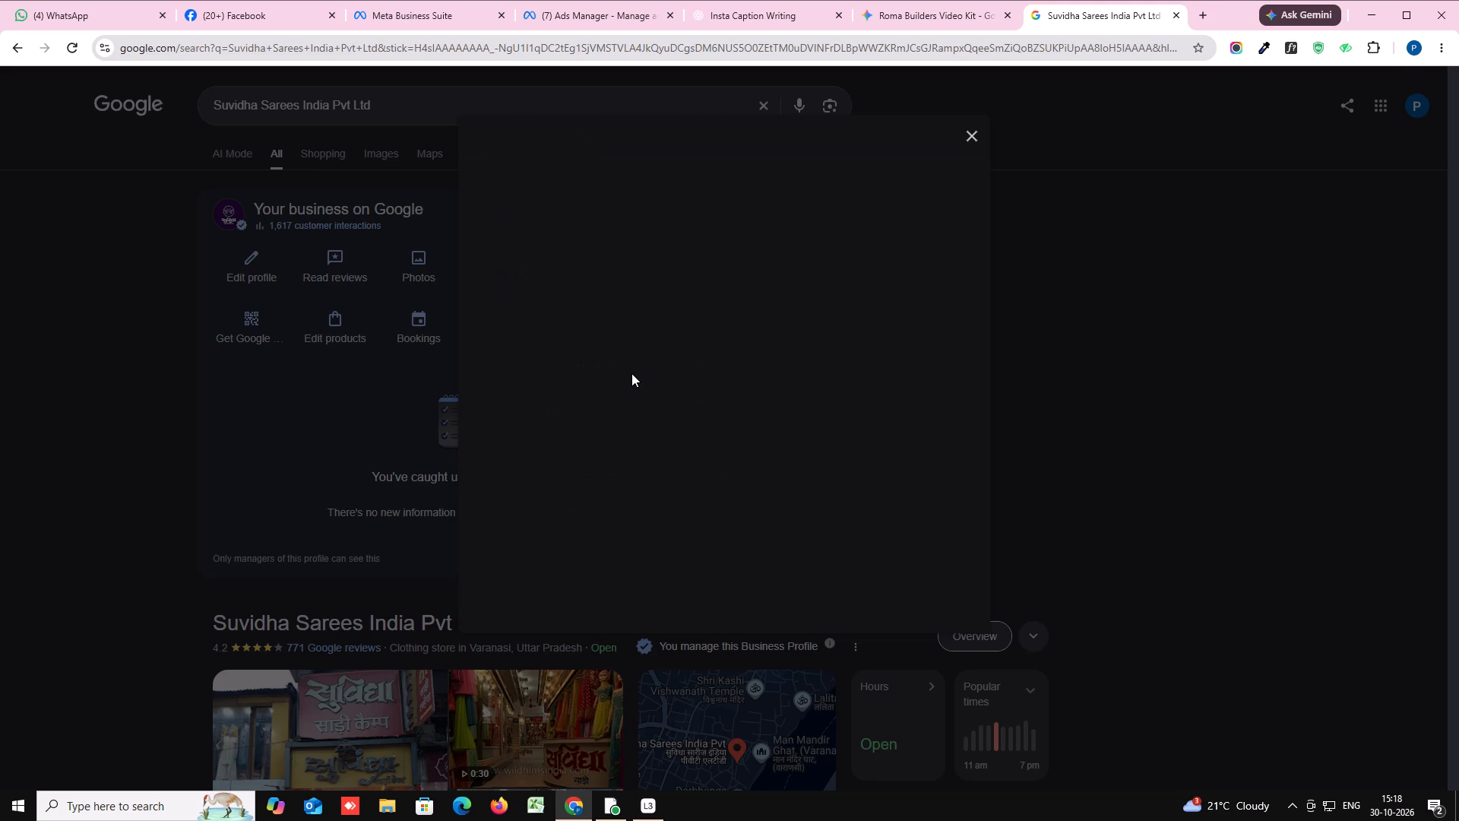
{"action": "left_click", "coordinate": [717, 379]}
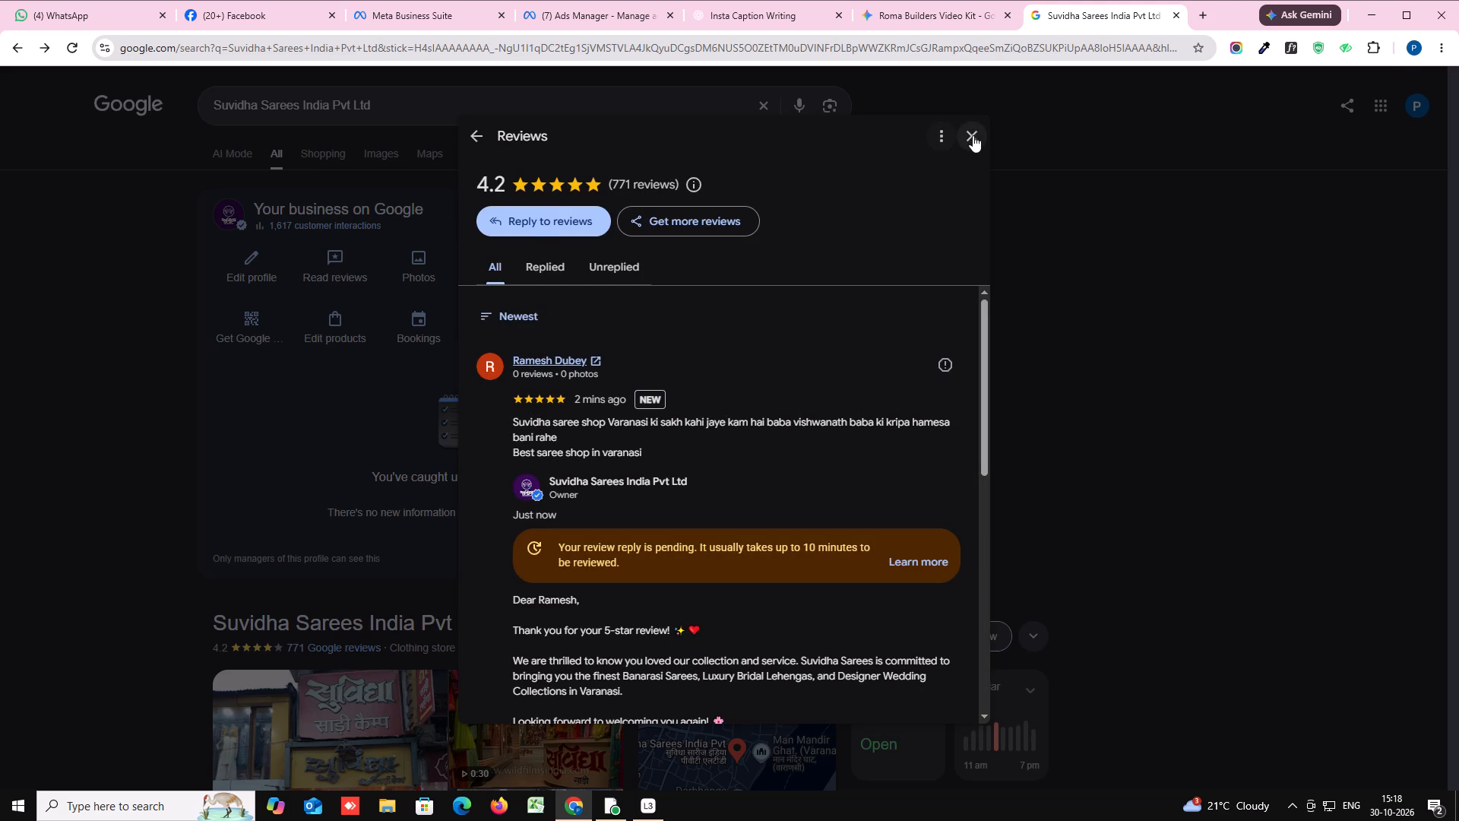
Reopen the one-by-one review reply view and skip Ramesh's already answered review to bring back the completion message.
{"action": "left_click", "coordinate": [522, 224]}
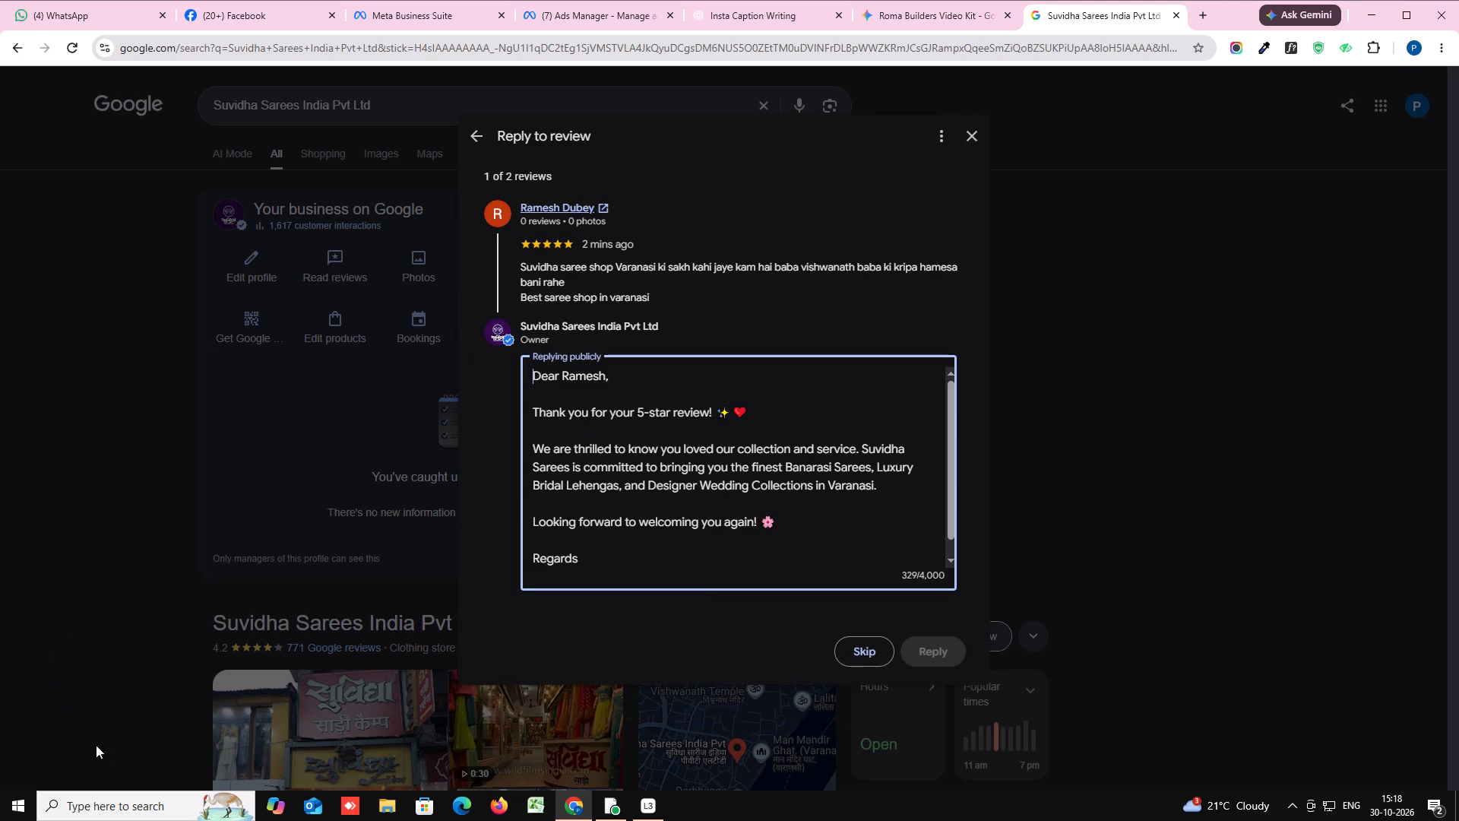
{"action": "left_click", "coordinate": [878, 644]}
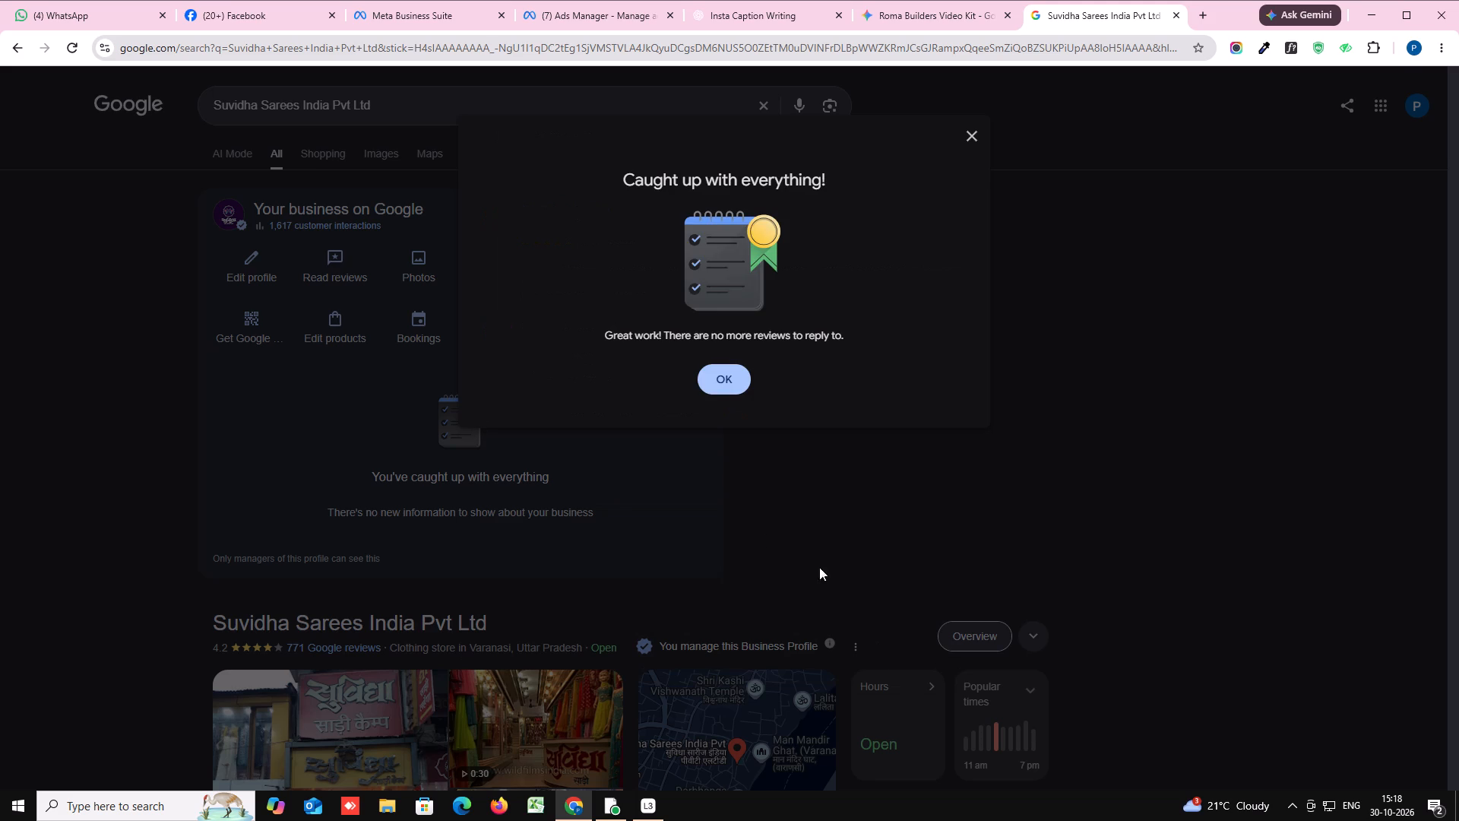
Search Windows for "sni", open Snipping Tool and start a new capture of the "Caught up with everything!" message.
{"action": "left_click", "coordinate": [82, 805]}
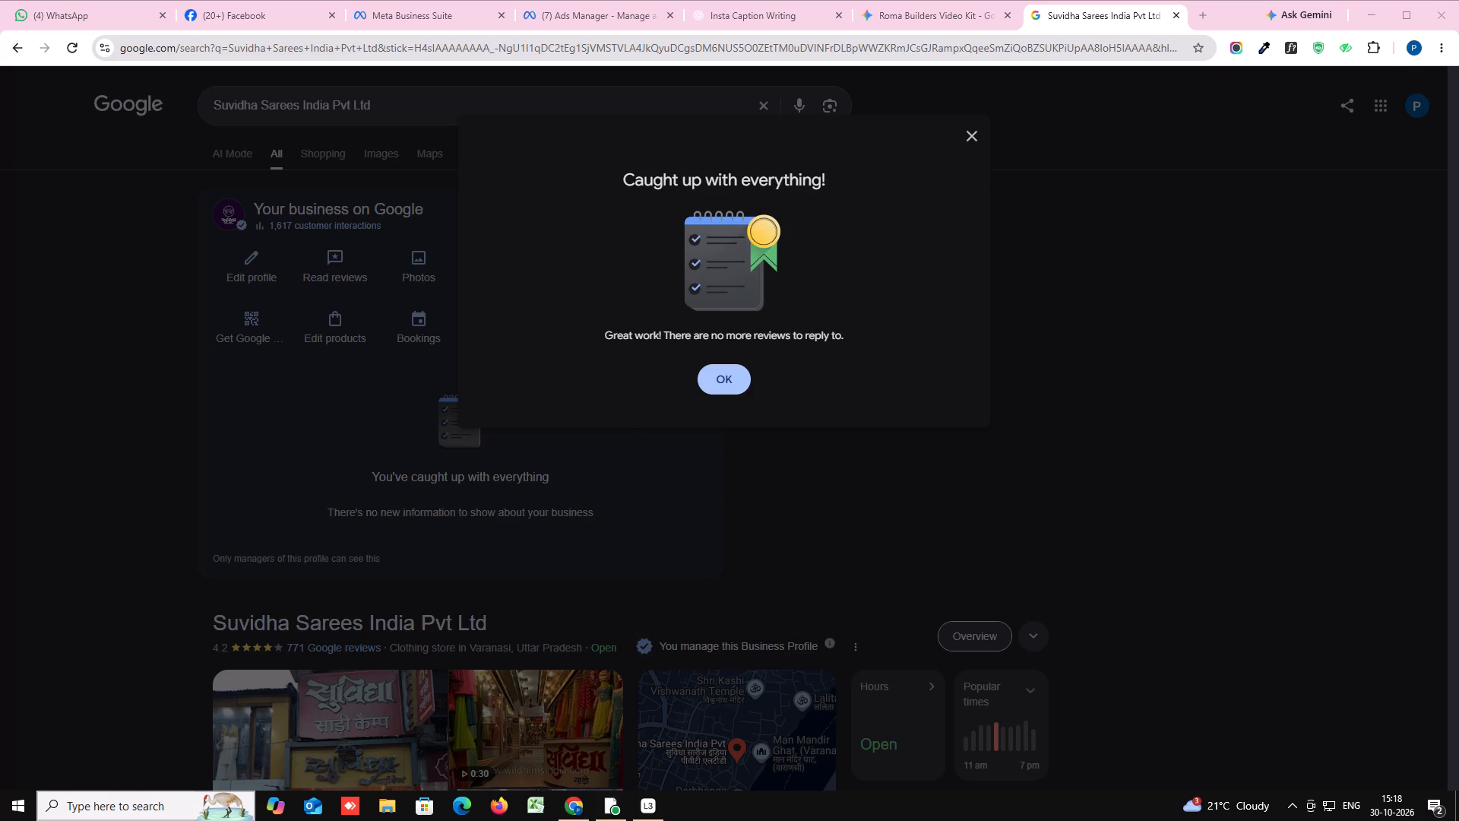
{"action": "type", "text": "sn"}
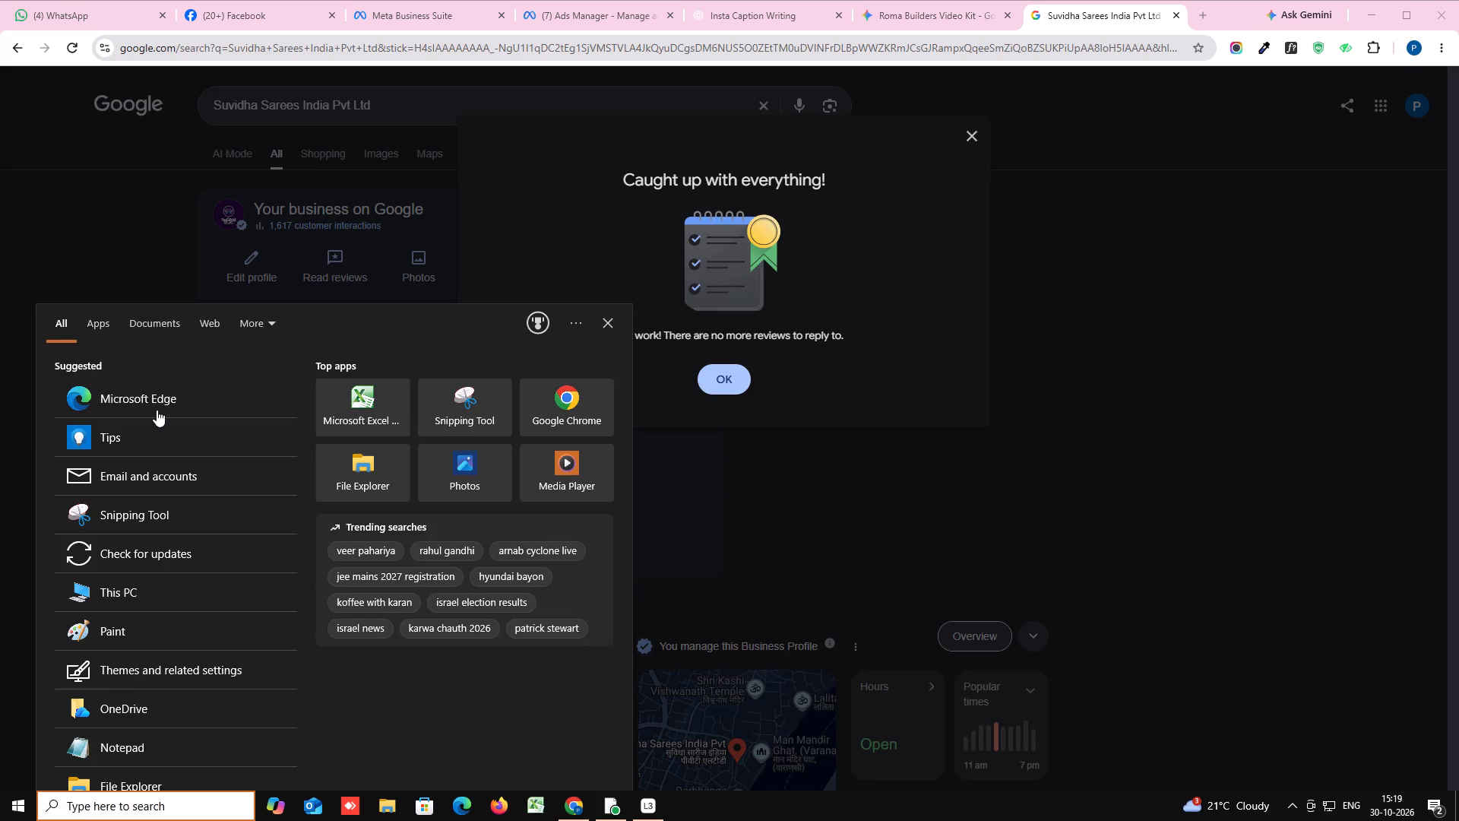
{"action": "left_click", "coordinate": [131, 509]}
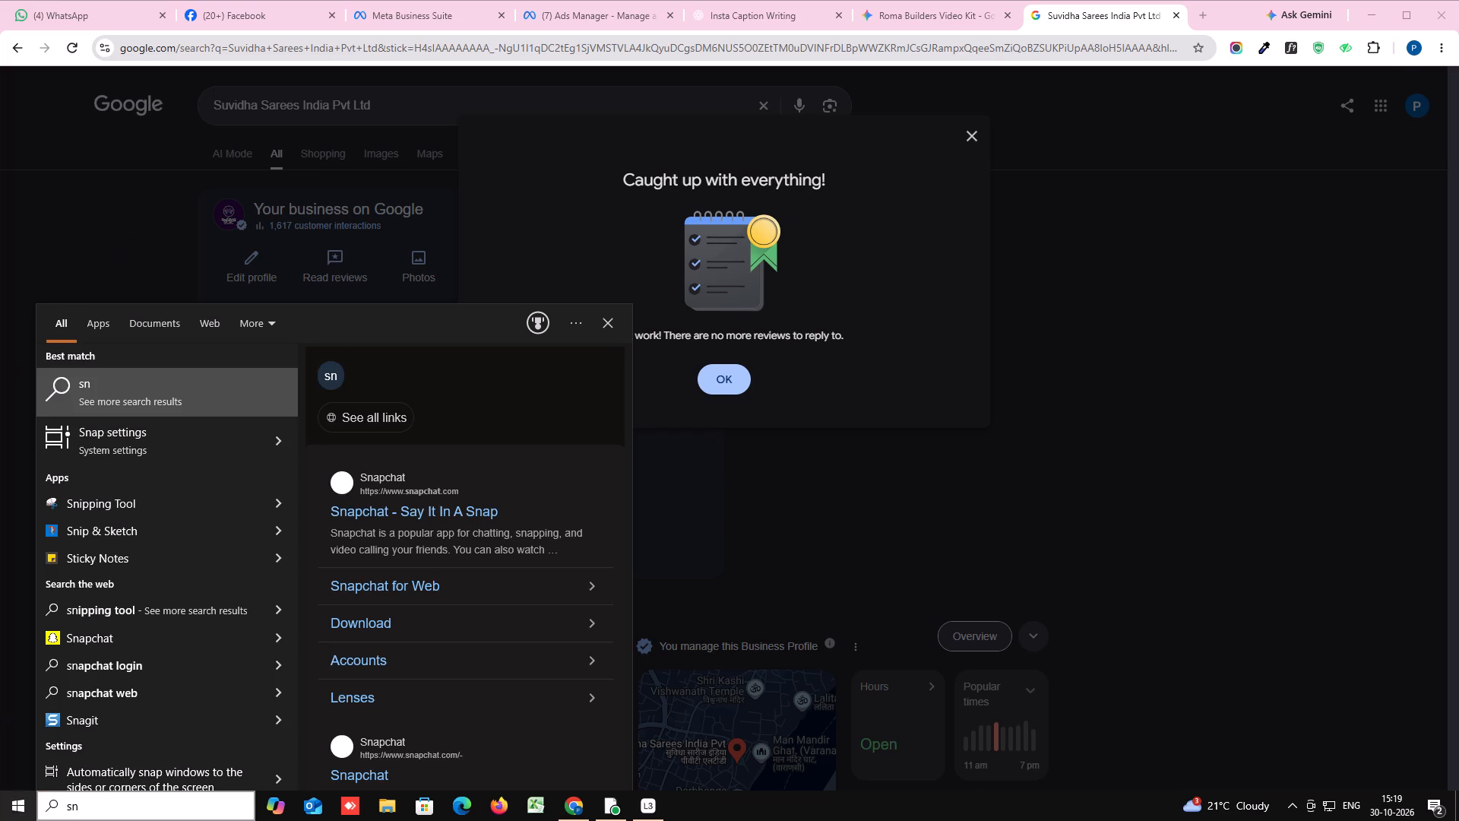
{"action": "left_click", "coordinate": [108, 803]}
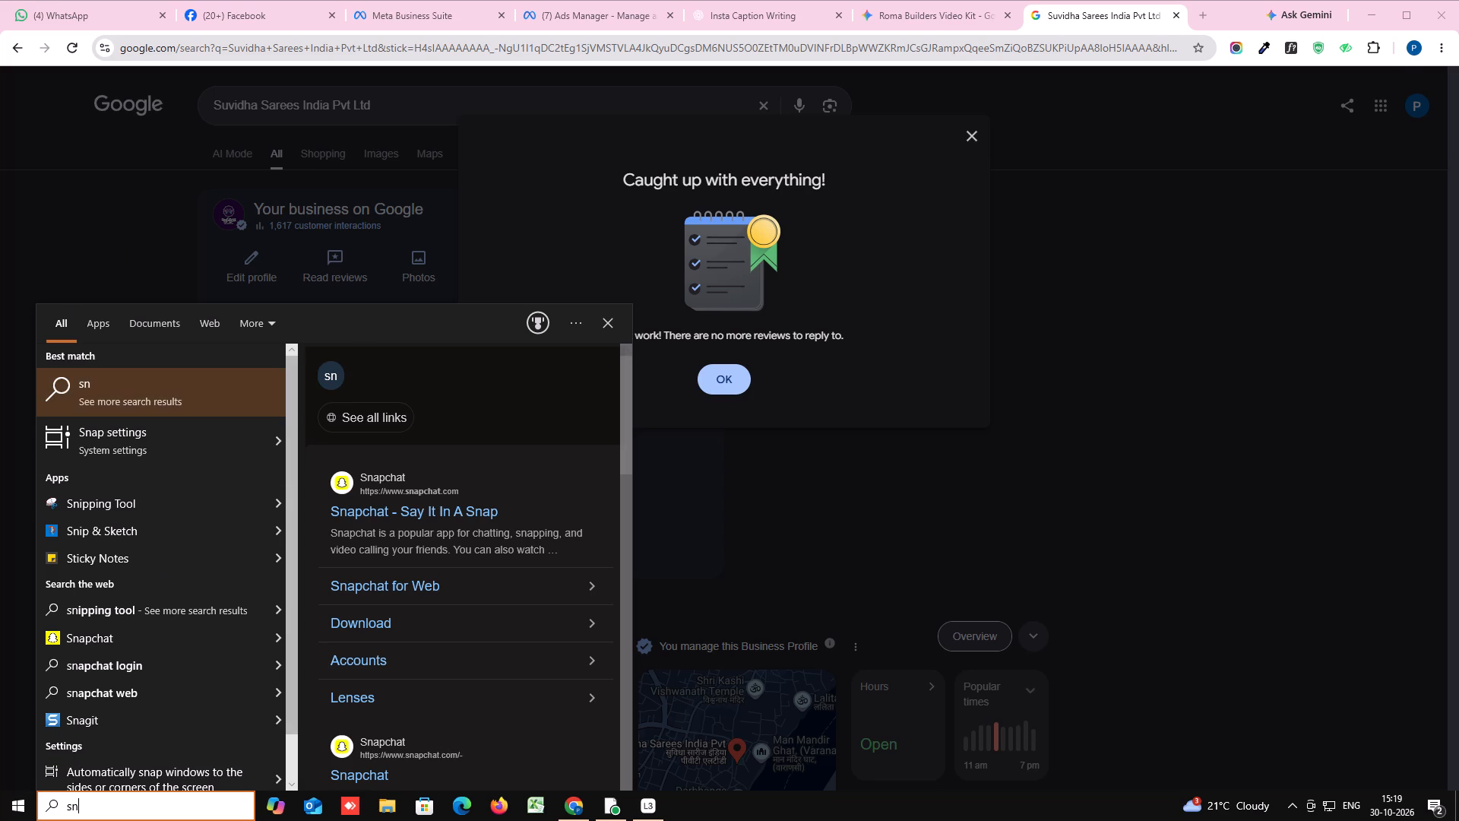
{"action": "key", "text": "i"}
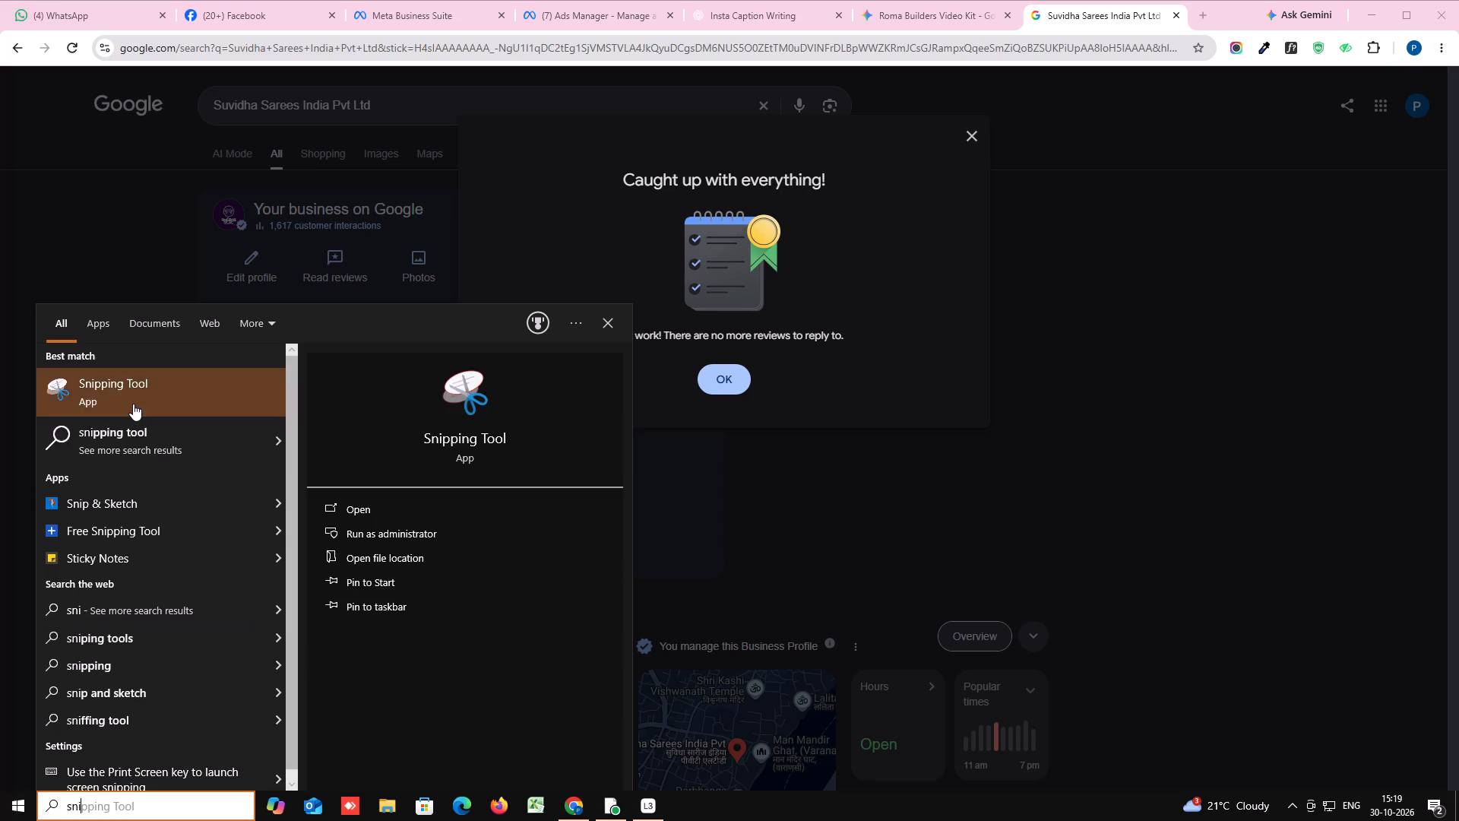
{"action": "left_click", "coordinate": [133, 395]}
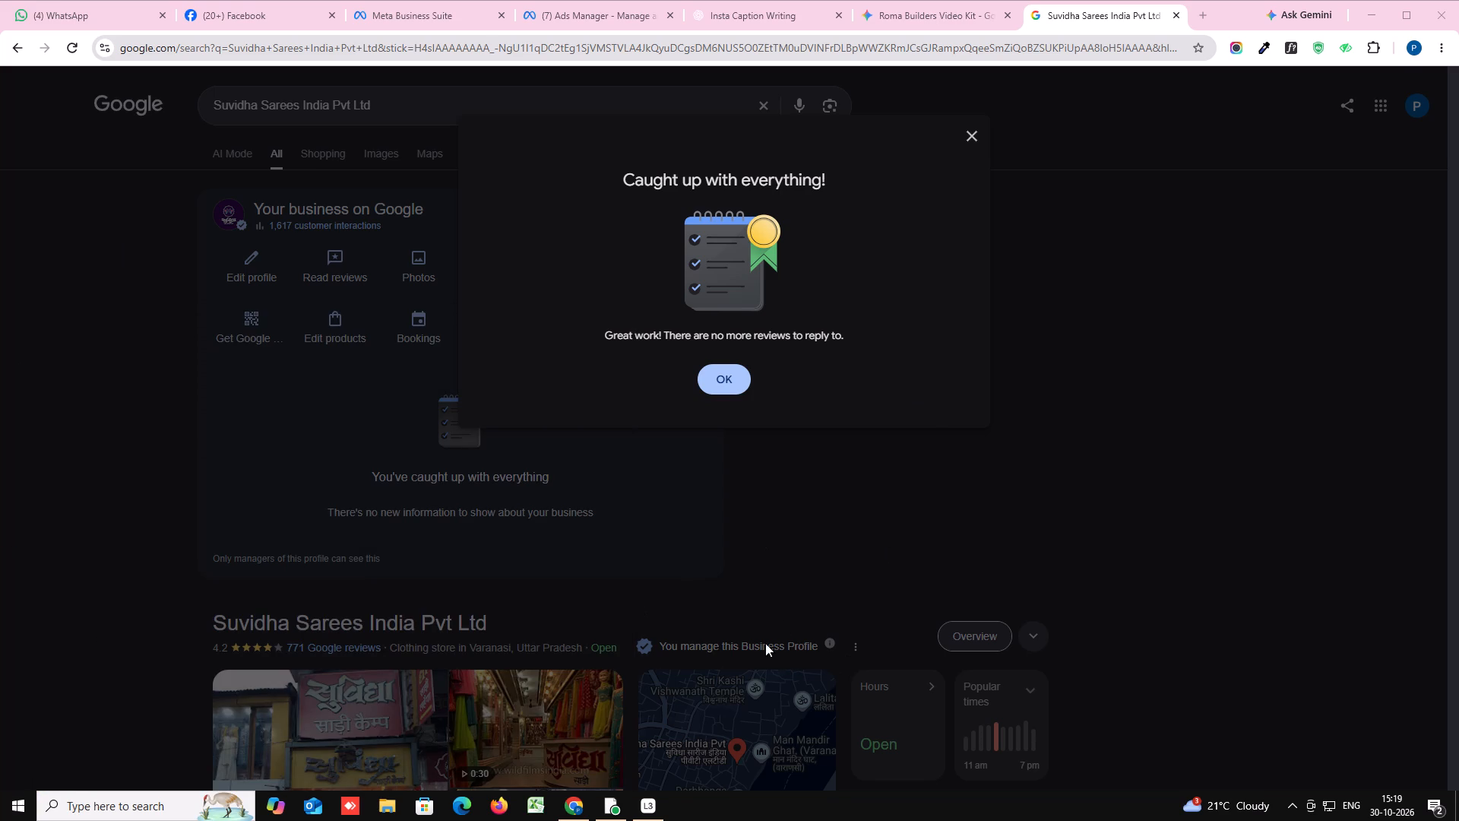
{"action": "left_click", "coordinate": [938, 730]}
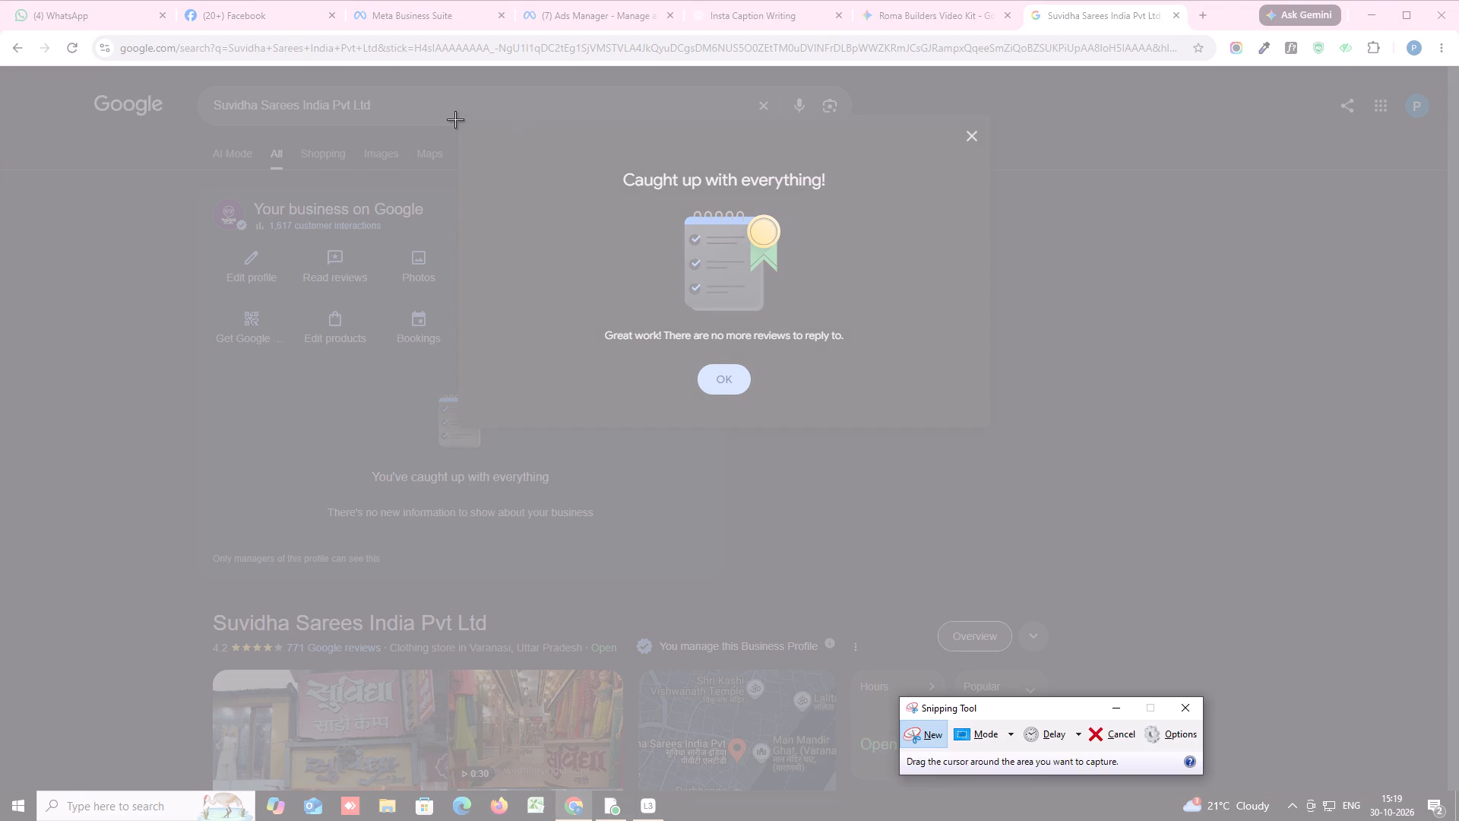
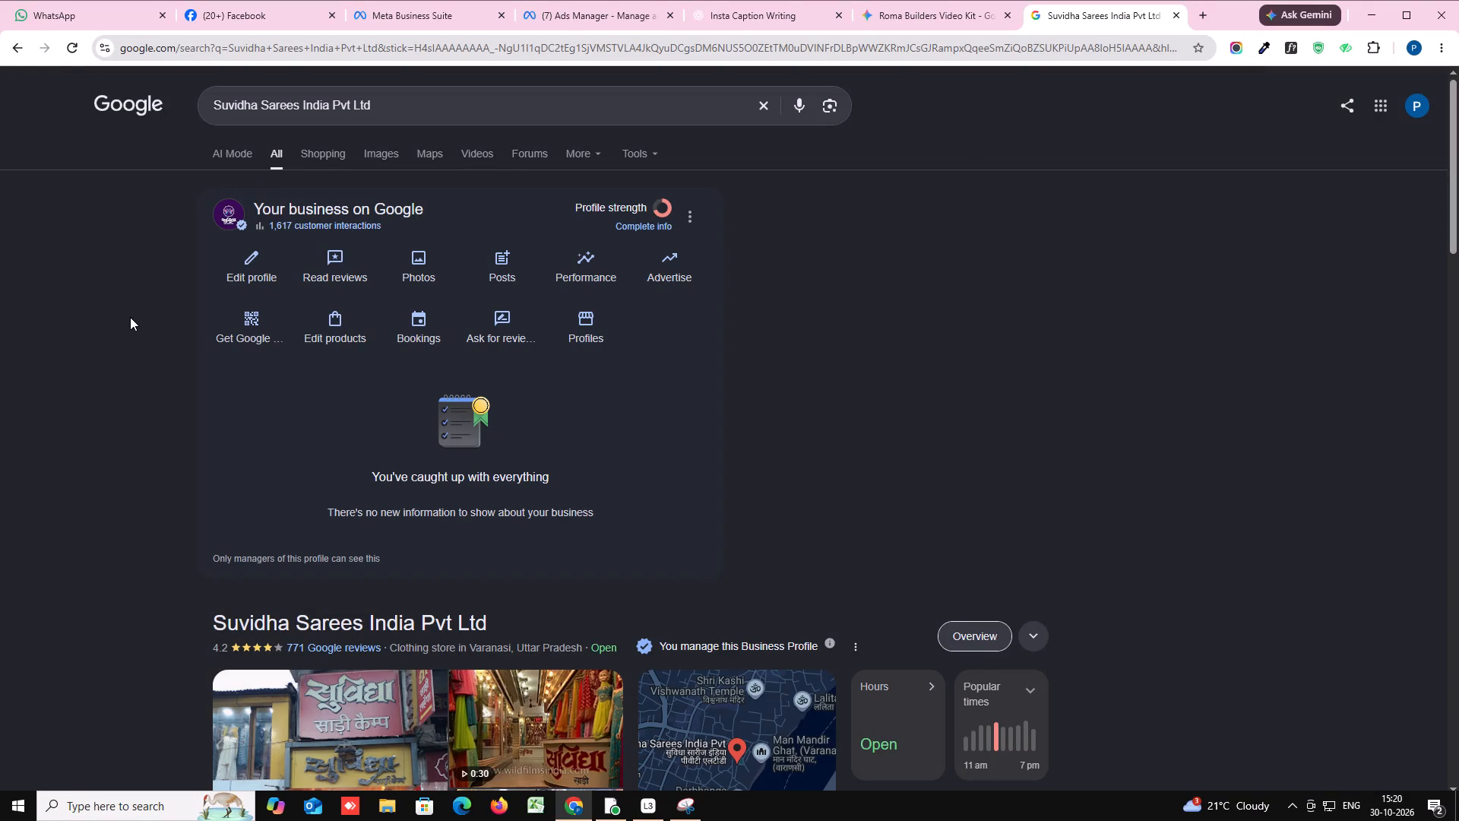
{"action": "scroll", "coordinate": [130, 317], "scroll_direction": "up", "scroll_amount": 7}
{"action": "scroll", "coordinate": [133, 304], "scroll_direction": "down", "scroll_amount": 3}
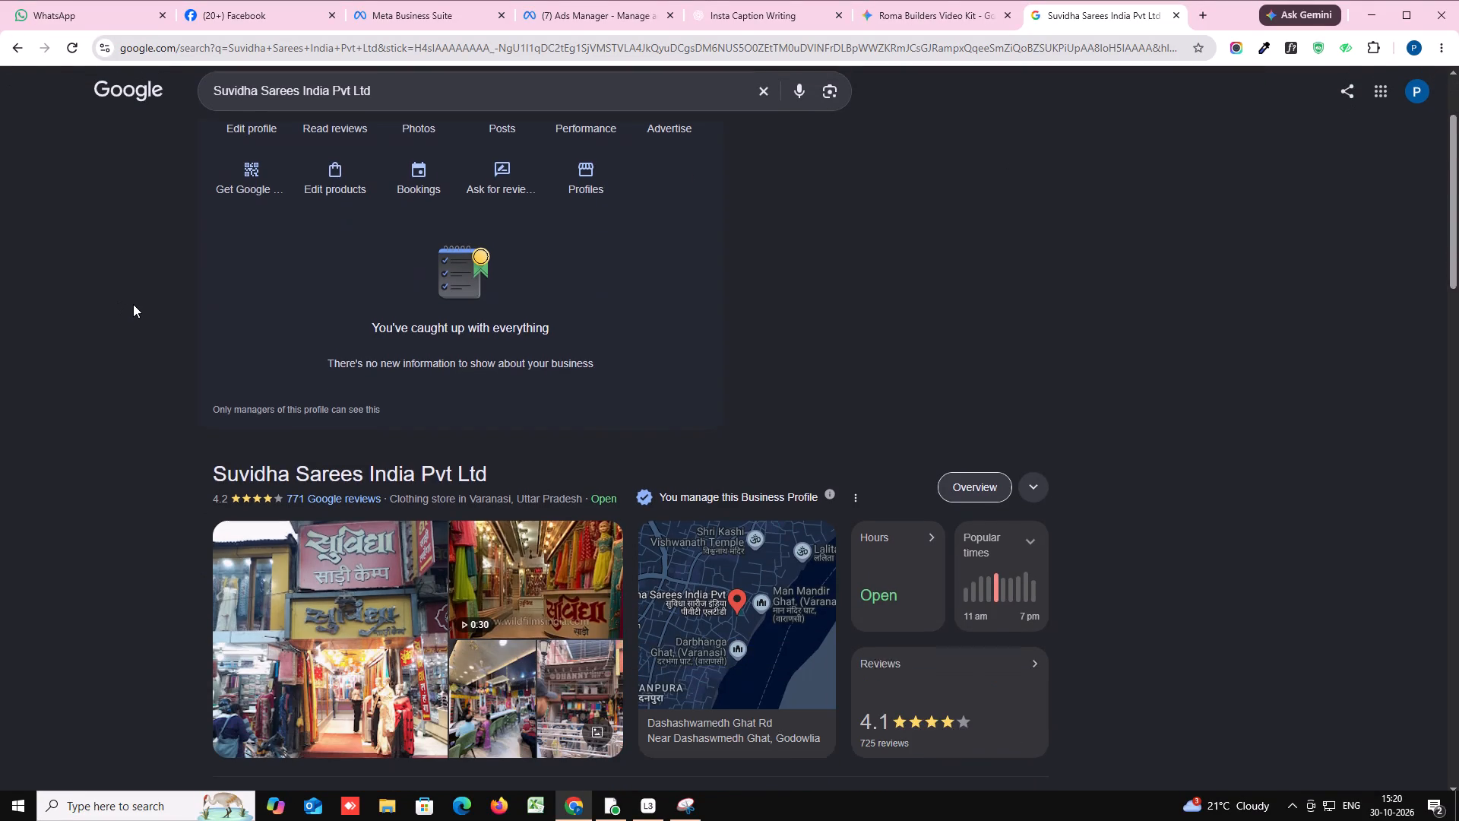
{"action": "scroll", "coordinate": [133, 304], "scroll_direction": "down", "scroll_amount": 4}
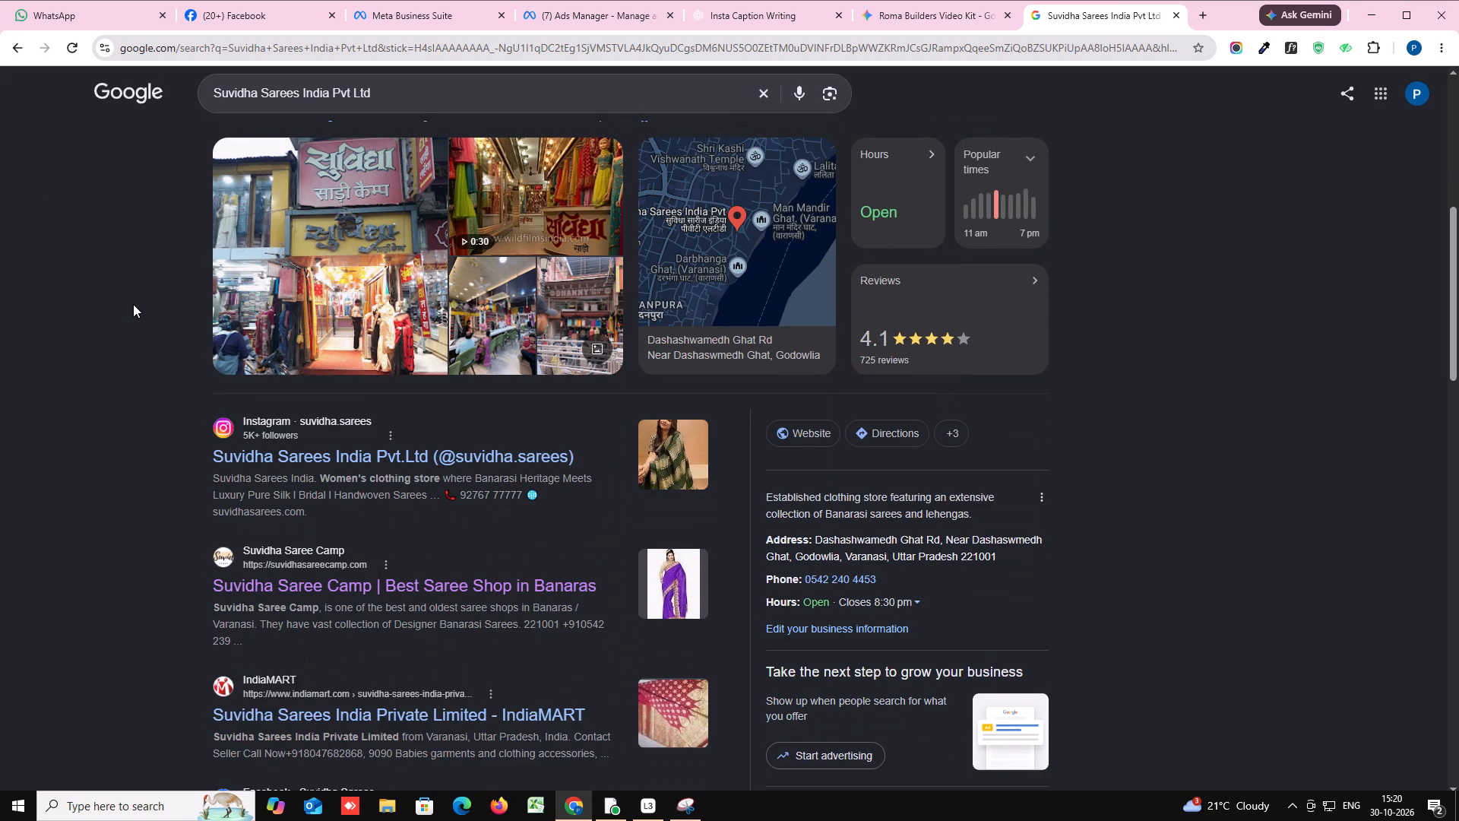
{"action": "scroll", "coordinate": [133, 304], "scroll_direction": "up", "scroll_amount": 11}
Return to the "google my business" search results and open the full list of managed business profiles.
{"action": "left_click", "coordinate": [16, 42]}
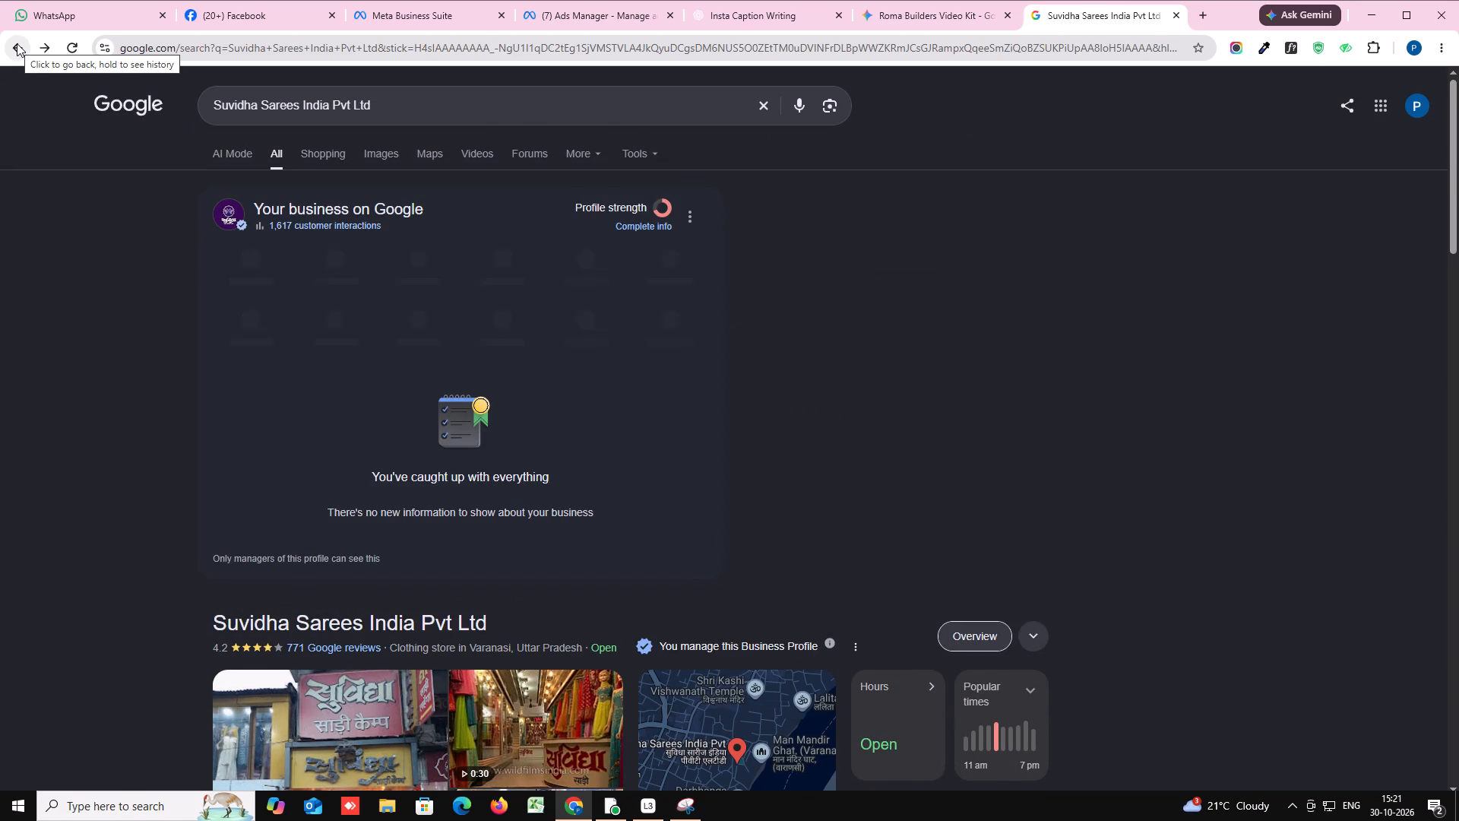
{"action": "left_click", "coordinate": [17, 43]}
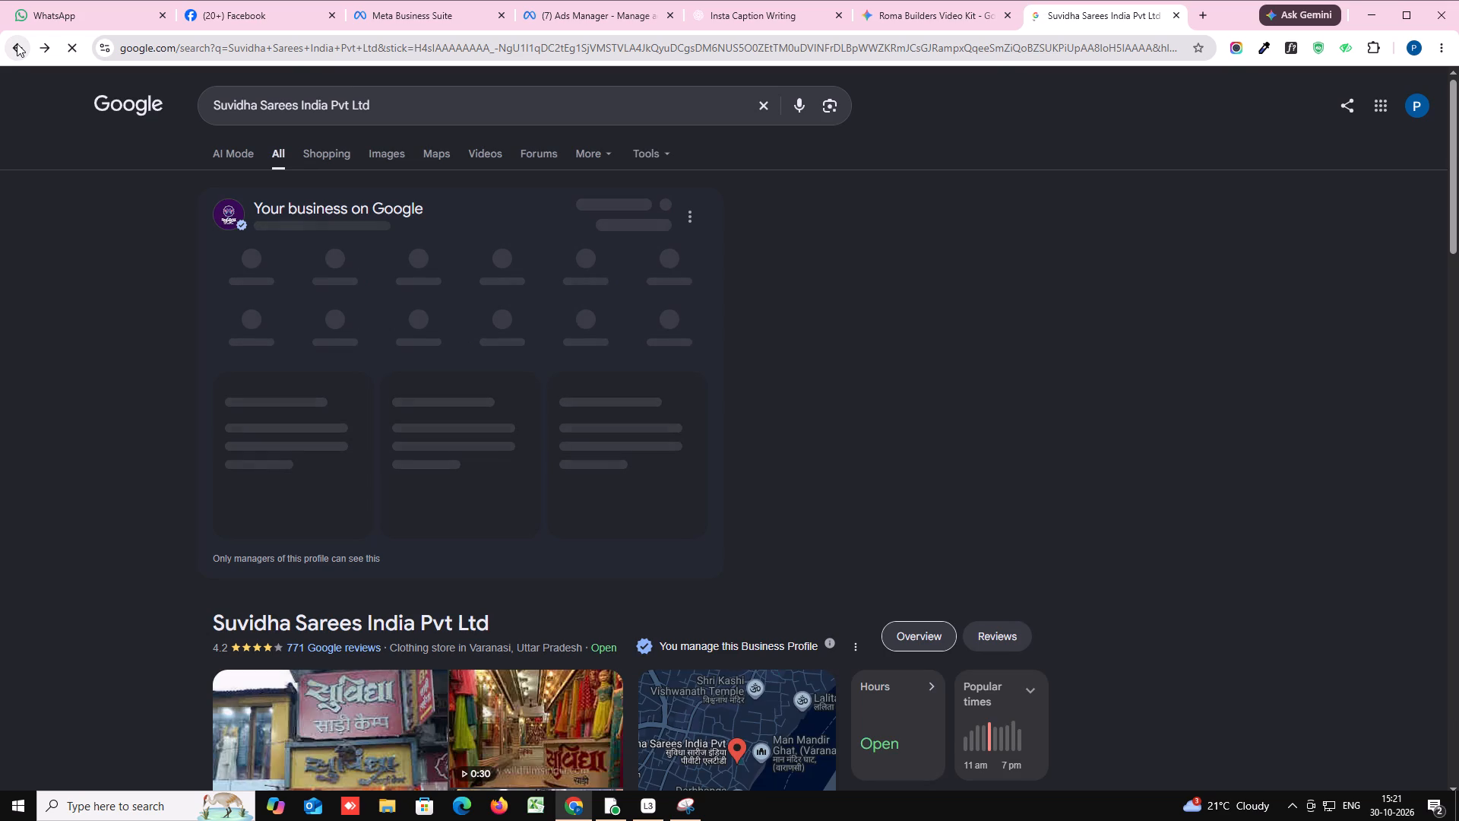
{"action": "left_click", "coordinate": [17, 43]}
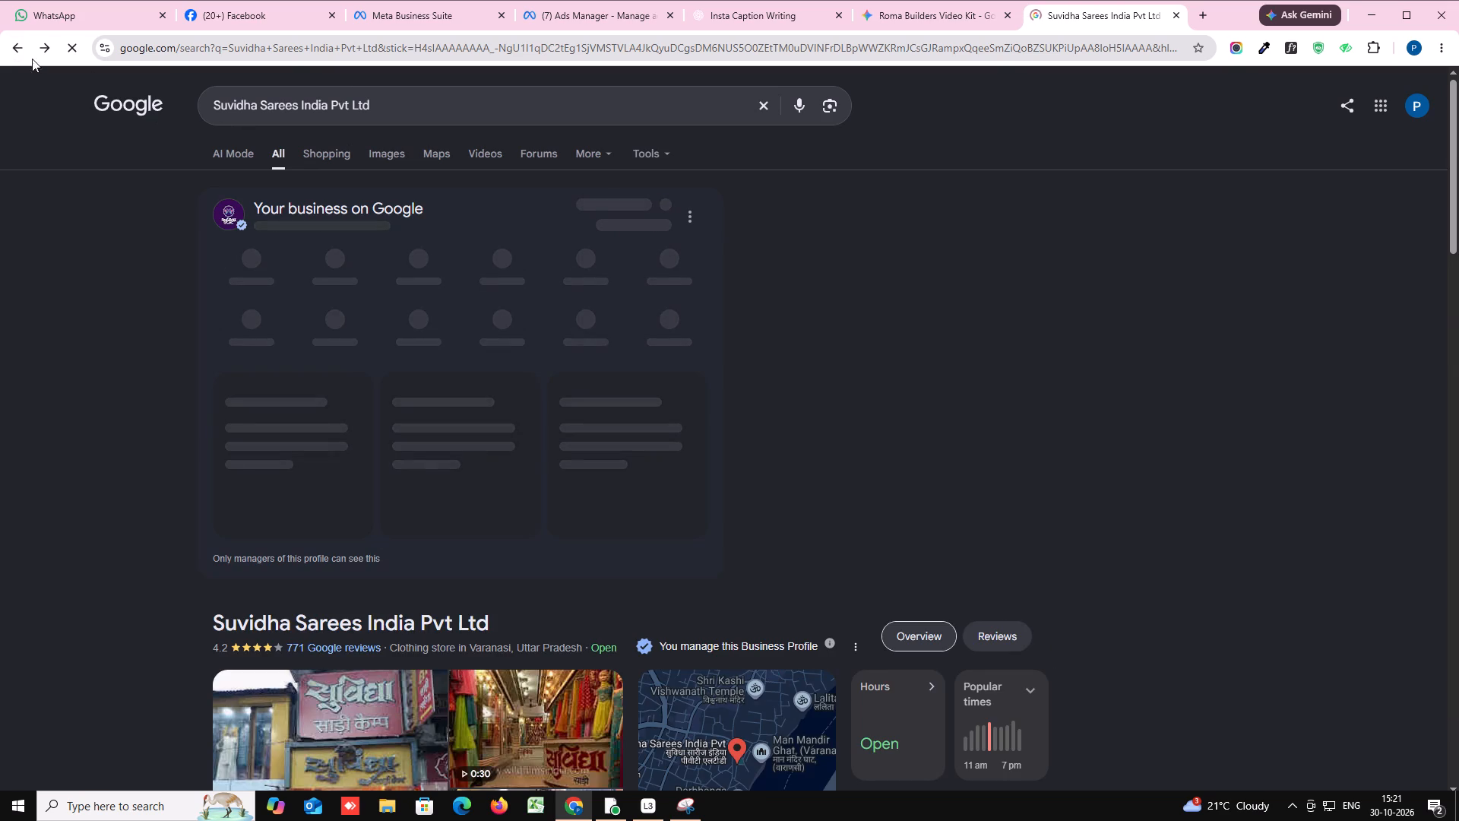
{"action": "left_click", "coordinate": [23, 47]}
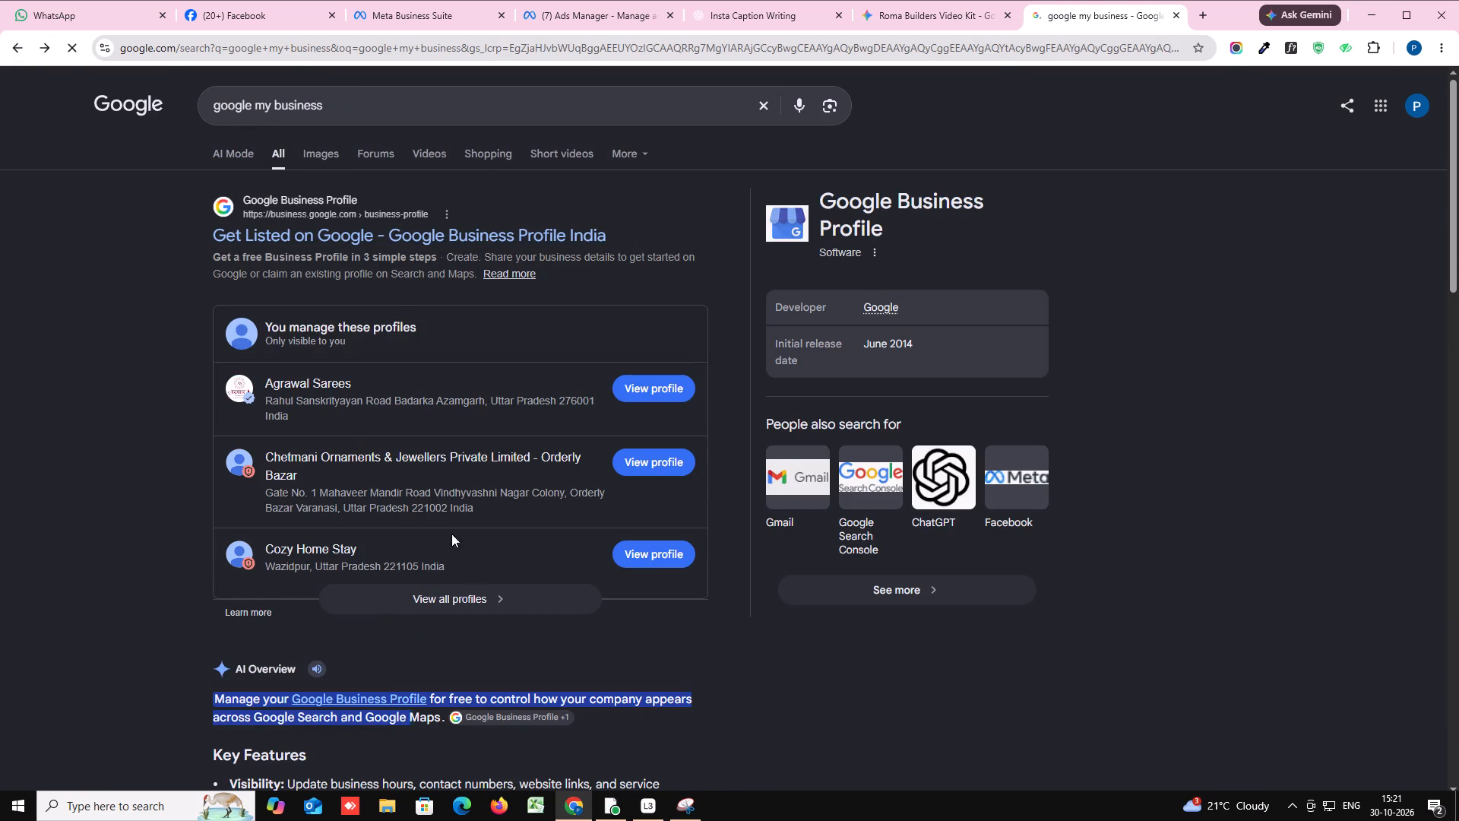
{"action": "left_click", "coordinate": [458, 601]}
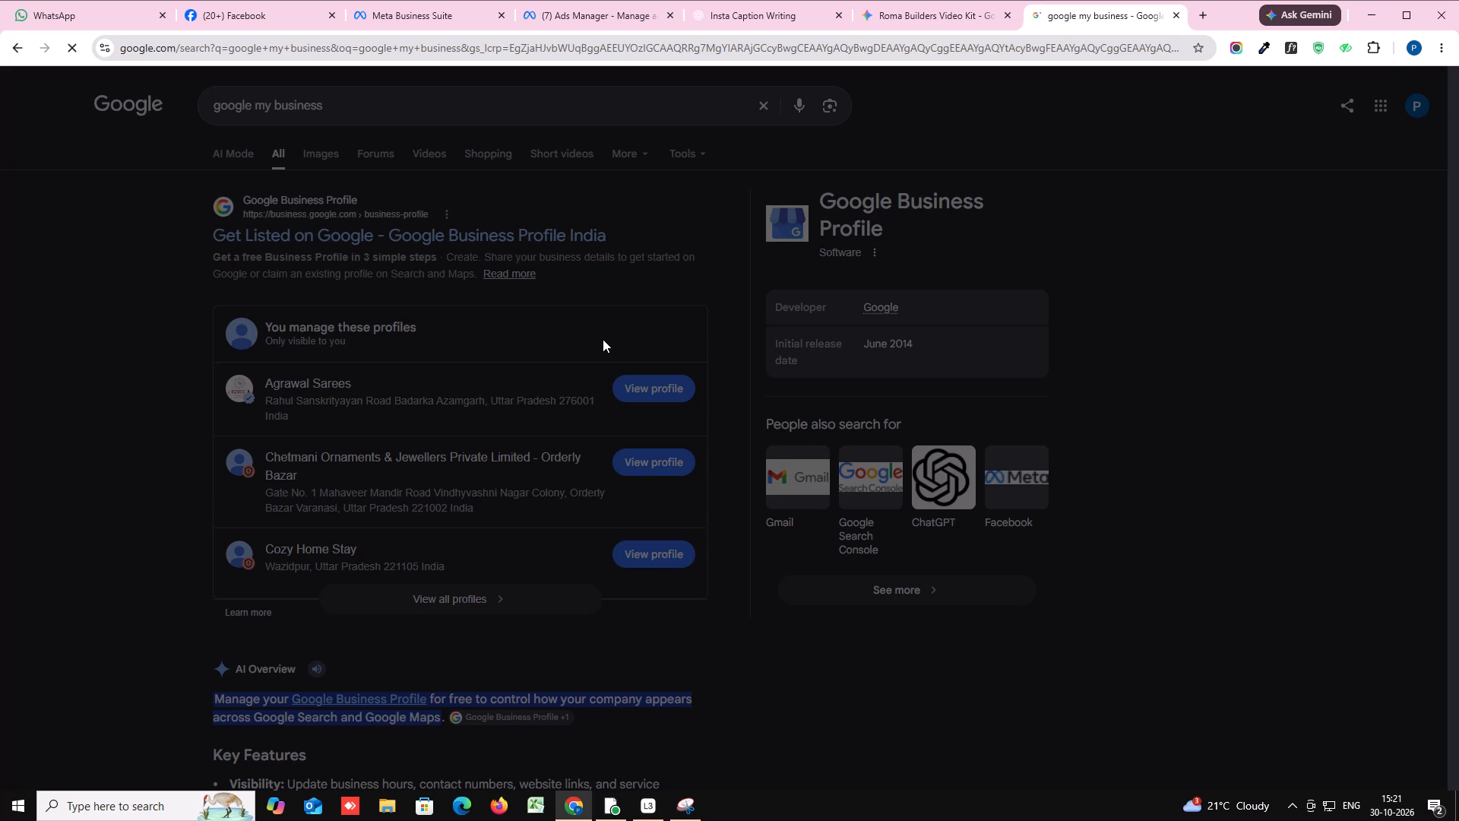
Find Suvidha Sarees India Pvt Ltd - Sigra among the managed profiles and open its business profile.
{"action": "scroll", "coordinate": [603, 339], "scroll_direction": "down", "scroll_amount": 2}
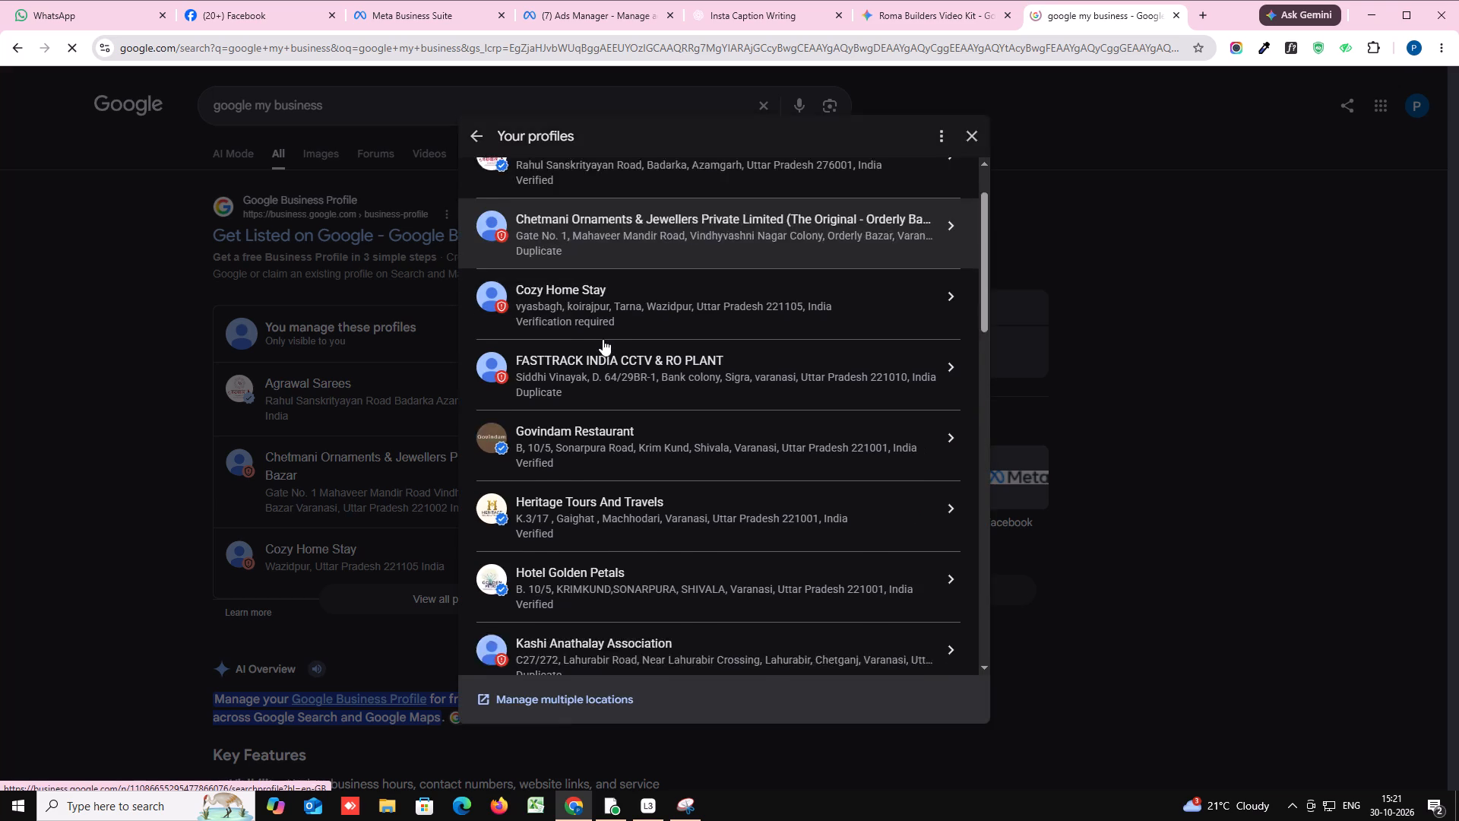
{"action": "scroll", "coordinate": [603, 339], "scroll_direction": "down", "scroll_amount": 8}
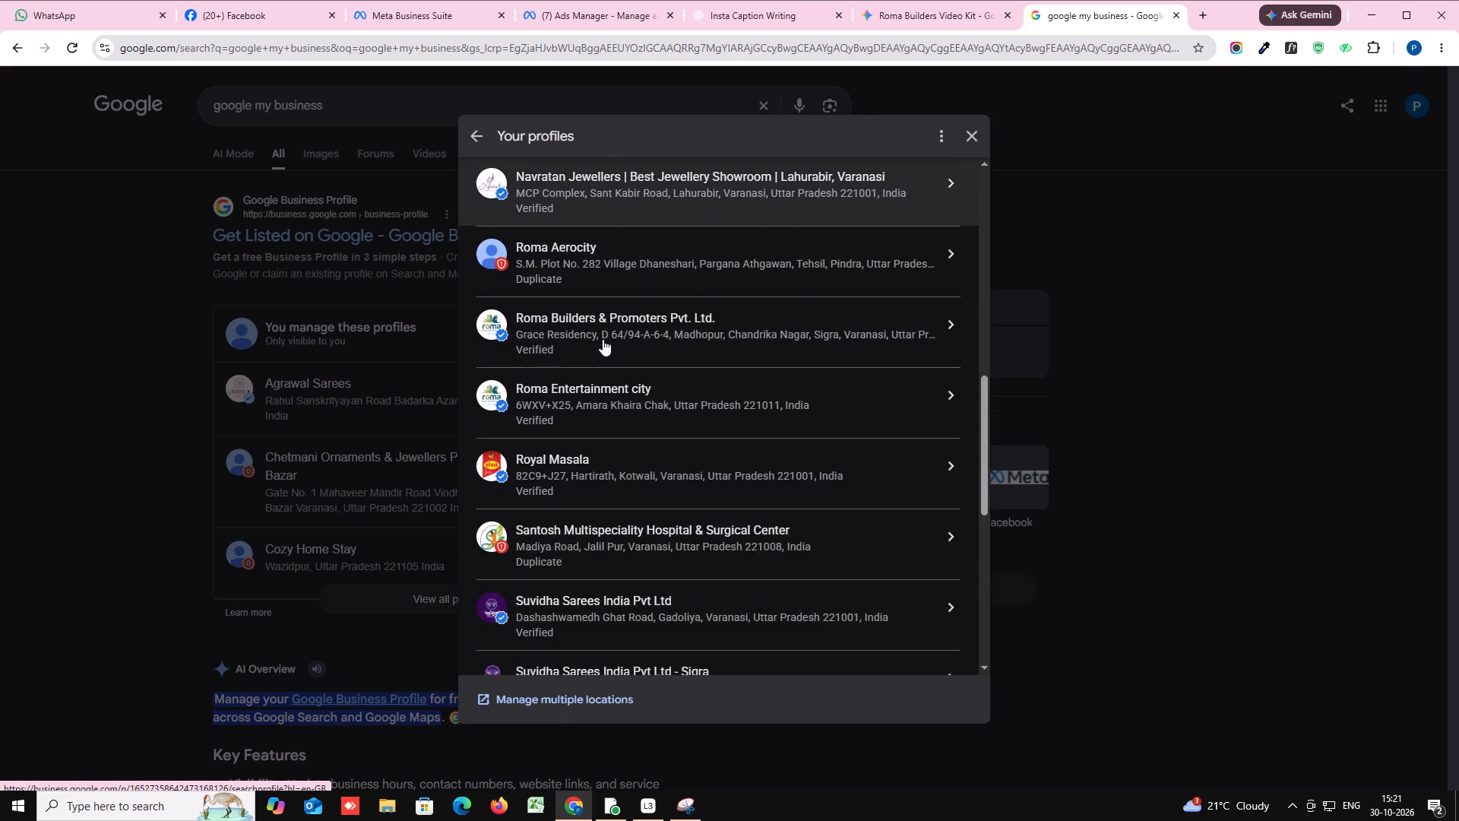
{"action": "scroll", "coordinate": [603, 339], "scroll_direction": "down", "scroll_amount": 3}
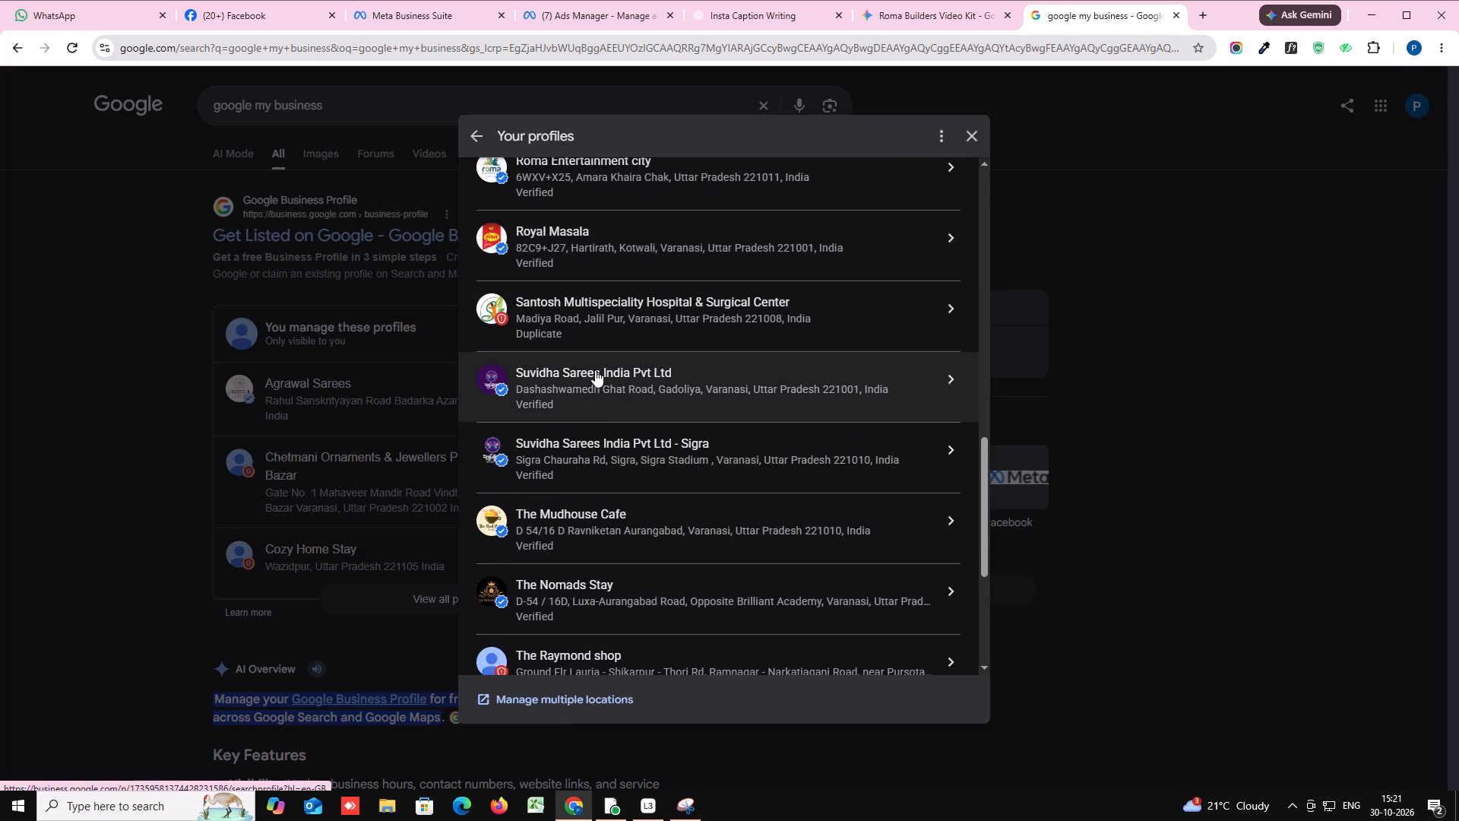
{"action": "left_click", "coordinate": [604, 451]}
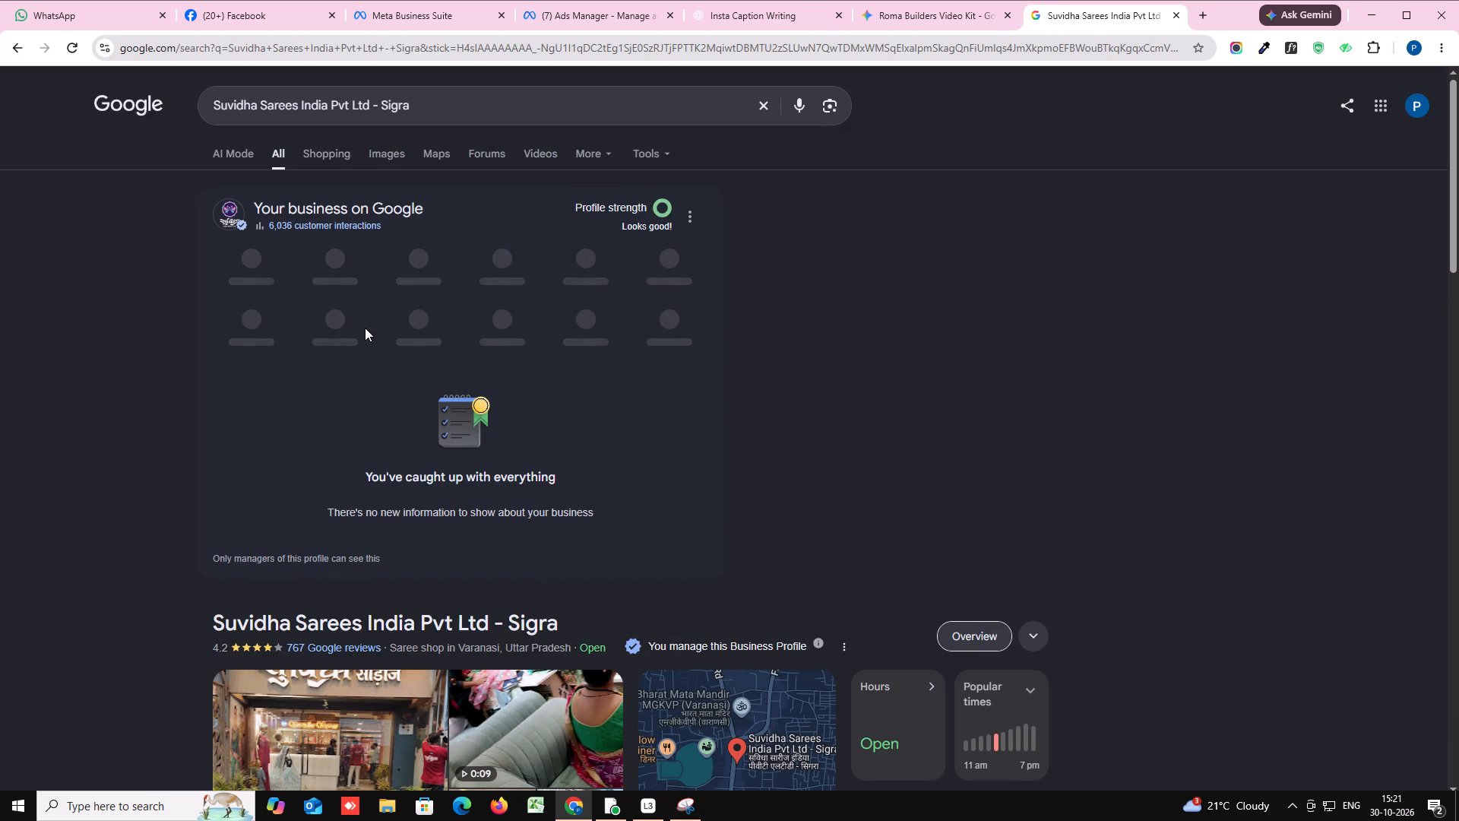
Open the customer reviews of the Suvidha Sarees India Pvt Ltd - Sigra profile.
{"action": "left_click", "coordinate": [360, 258]}
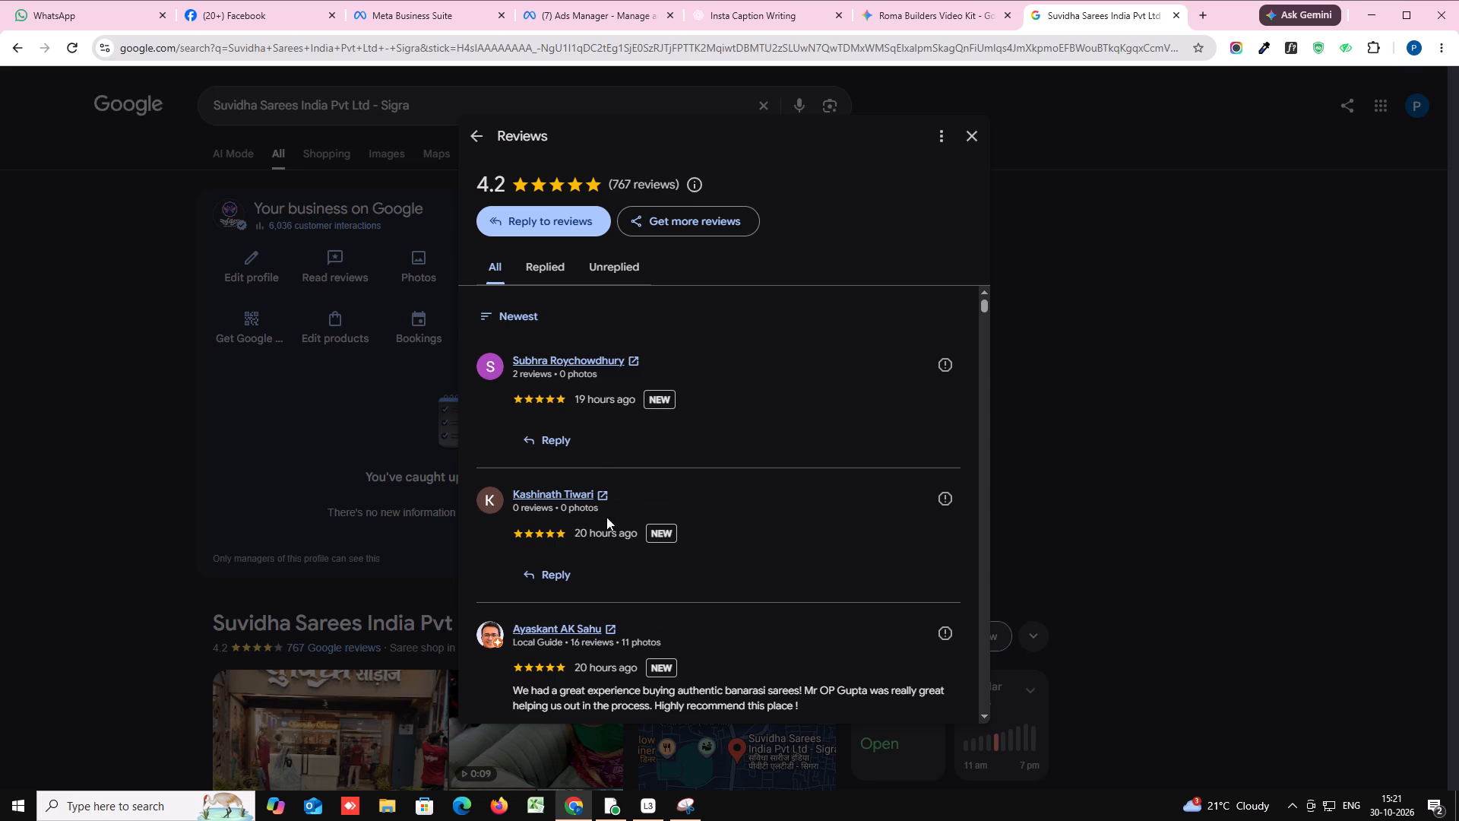
{"action": "scroll", "coordinate": [593, 452], "scroll_direction": "down", "scroll_amount": 1}
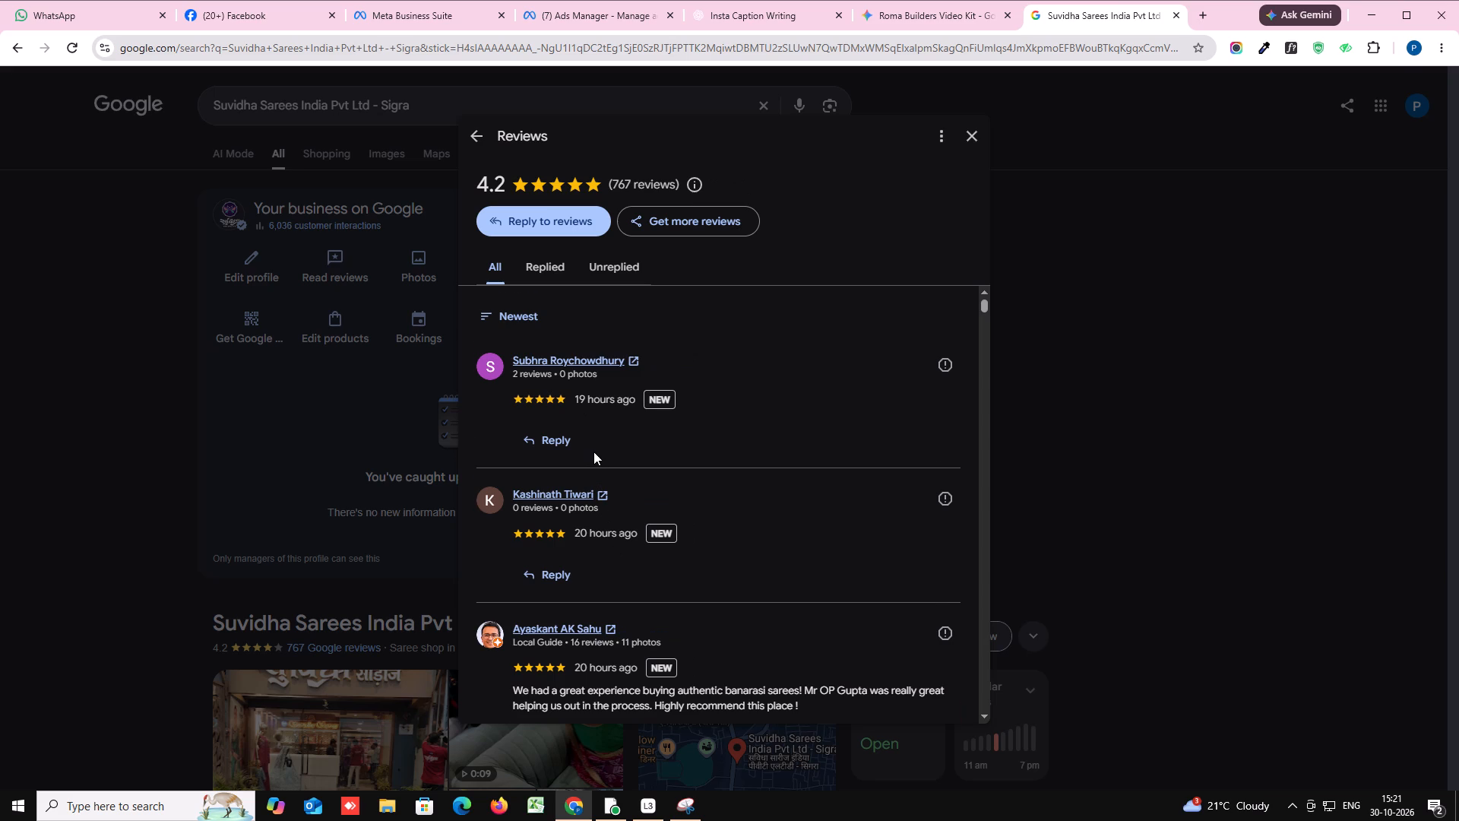
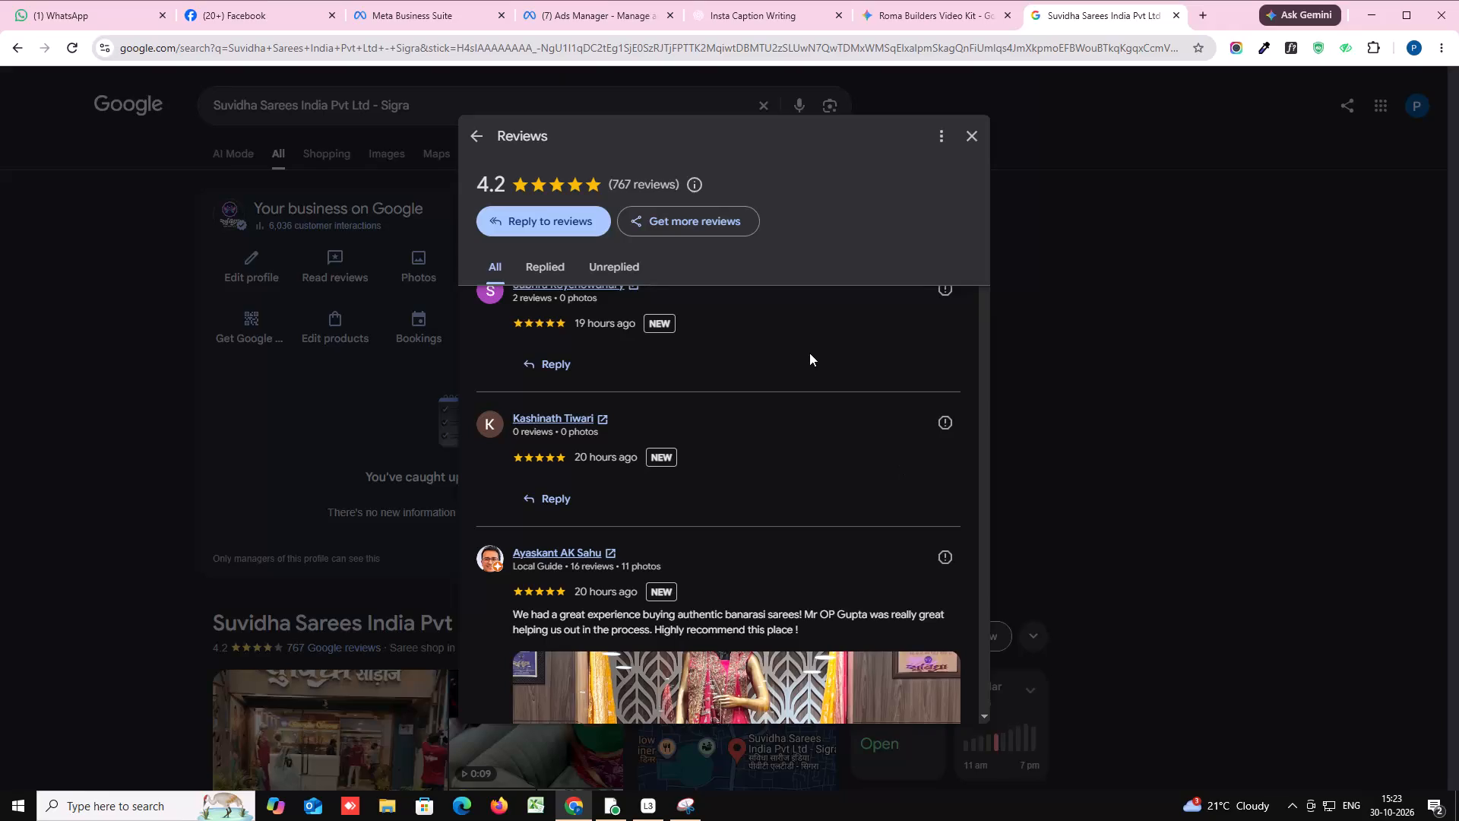
Look through the Sigra branch's reviews, from the newest back to the first one that already has an owner reply.
{"action": "scroll", "coordinate": [565, 451], "scroll_direction": "down", "scroll_amount": 2}
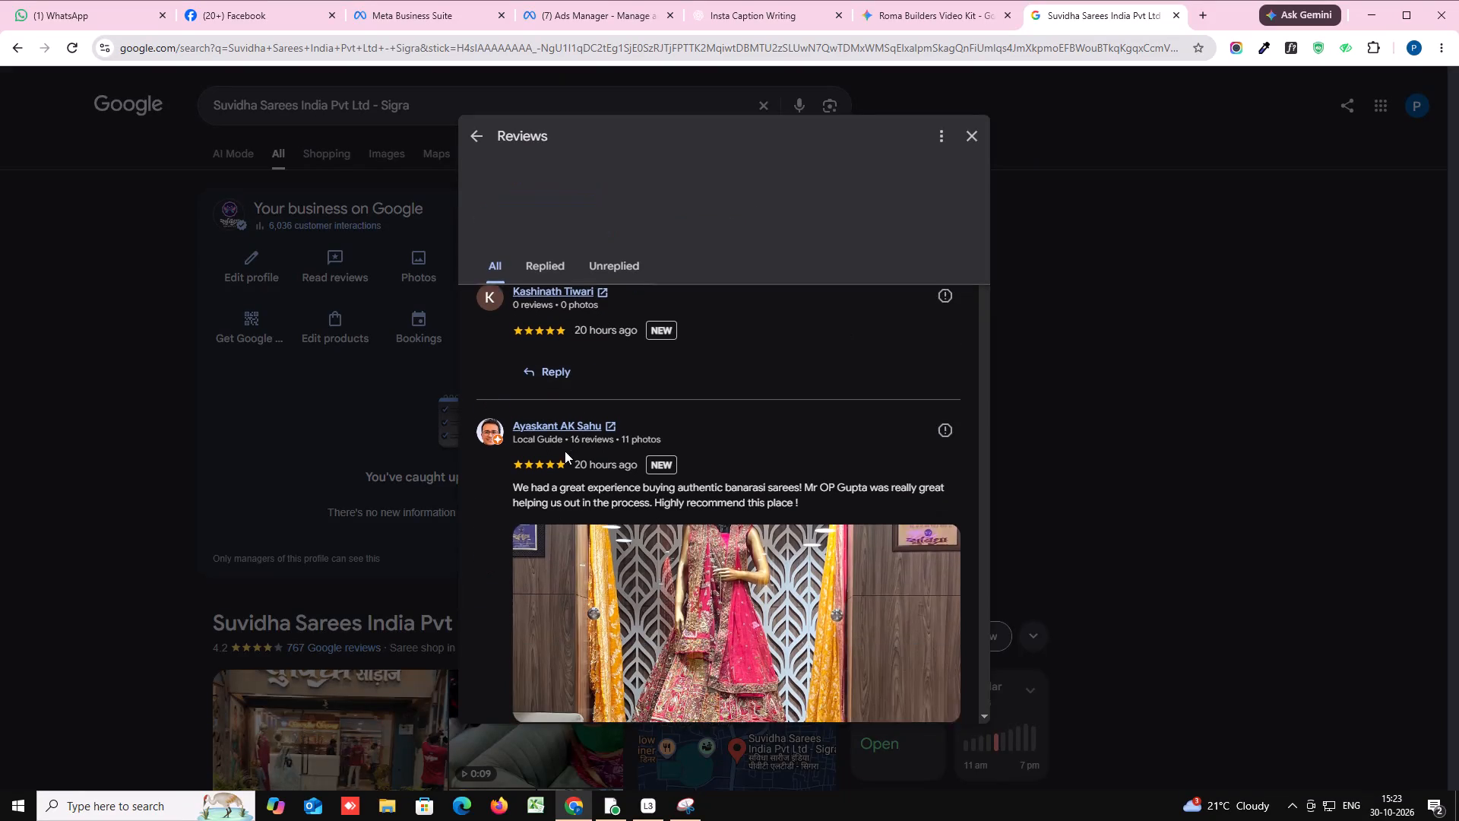
{"action": "scroll", "coordinate": [590, 464], "scroll_direction": "down", "scroll_amount": 13}
{"action": "scroll", "coordinate": [553, 415], "scroll_direction": "down", "scroll_amount": 2}
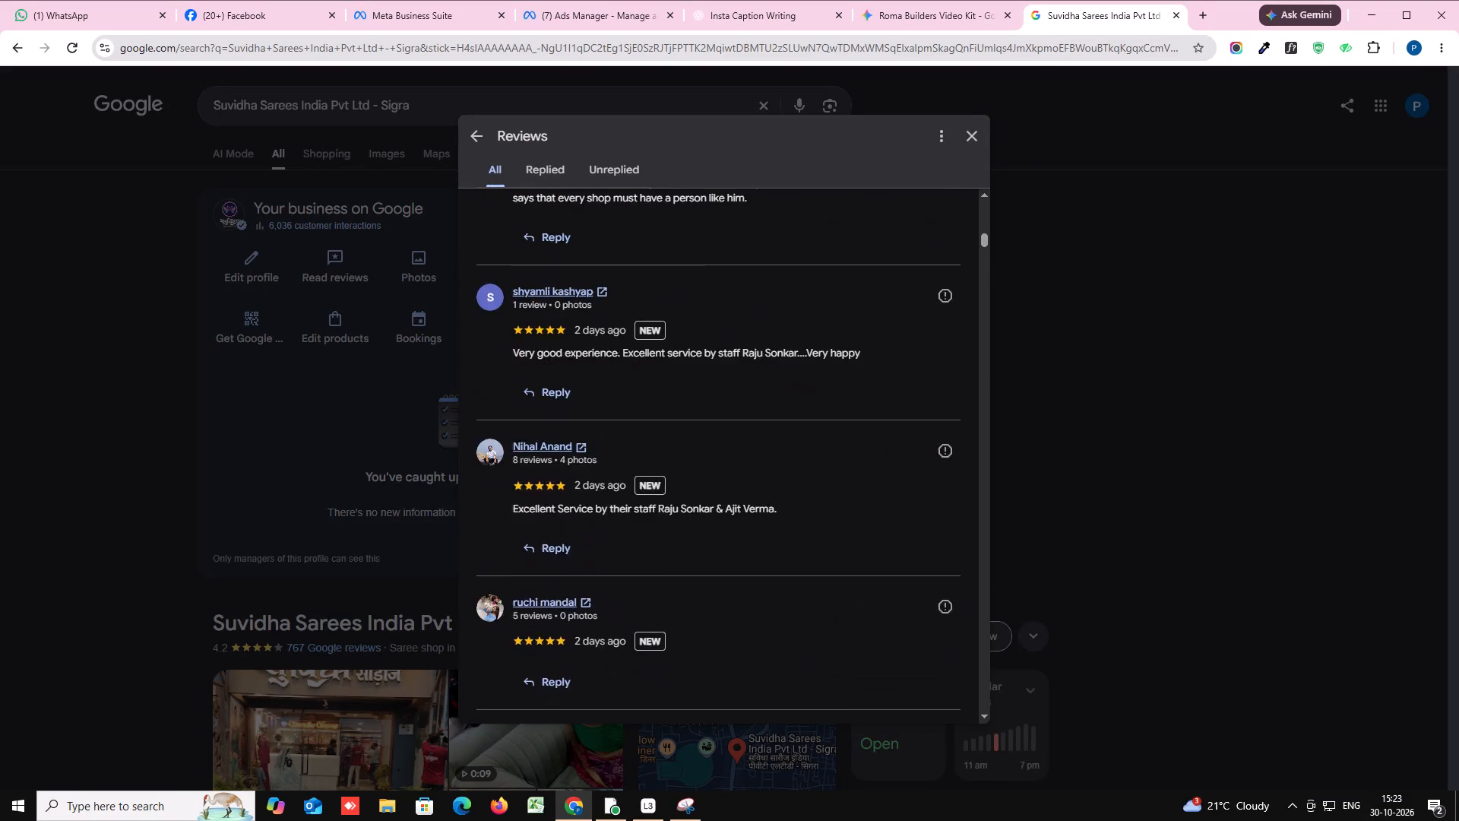
{"action": "scroll", "coordinate": [553, 415], "scroll_direction": "down", "scroll_amount": 12}
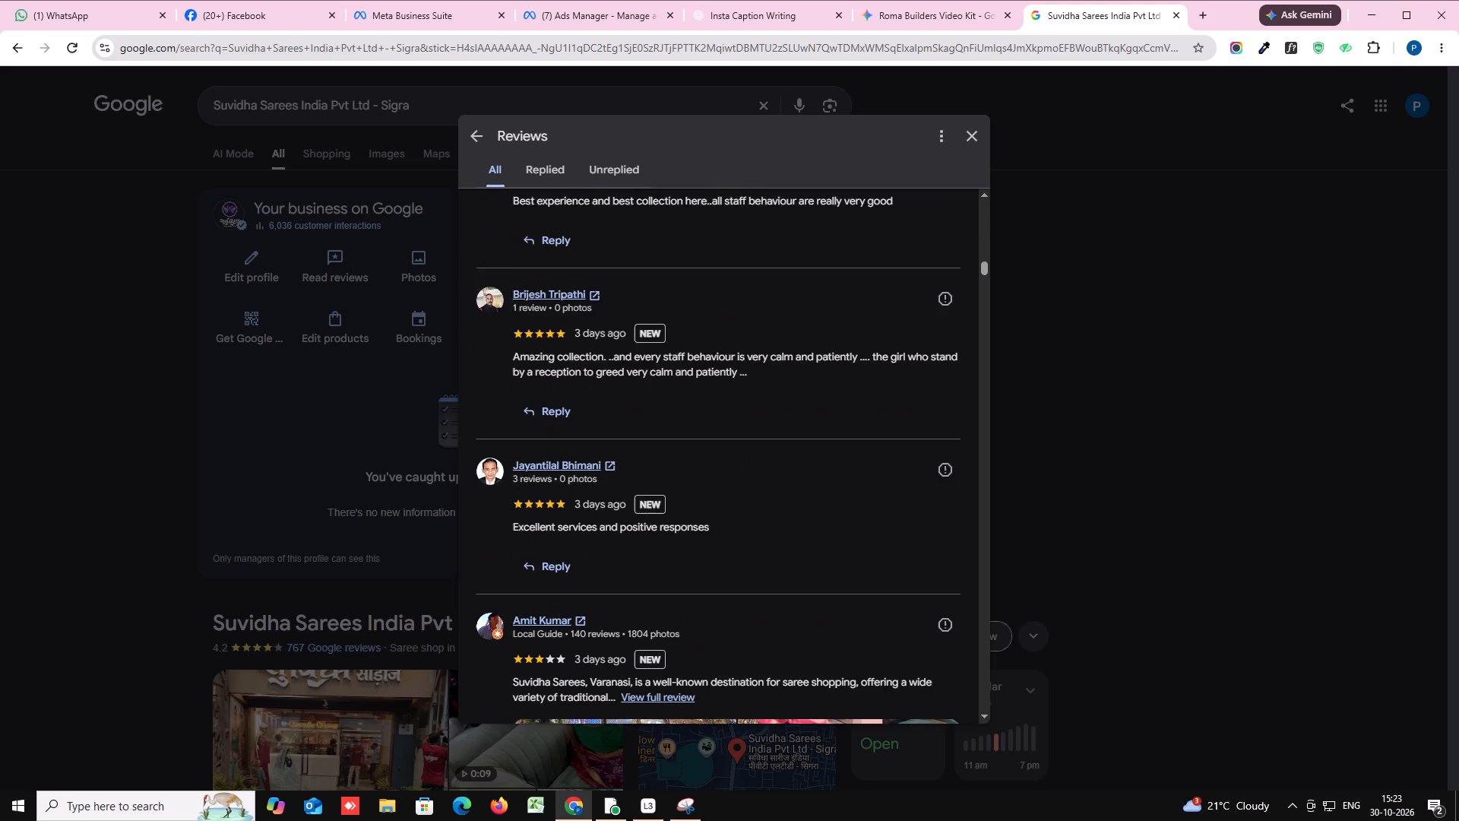
{"action": "scroll", "coordinate": [553, 415], "scroll_direction": "down", "scroll_amount": 10}
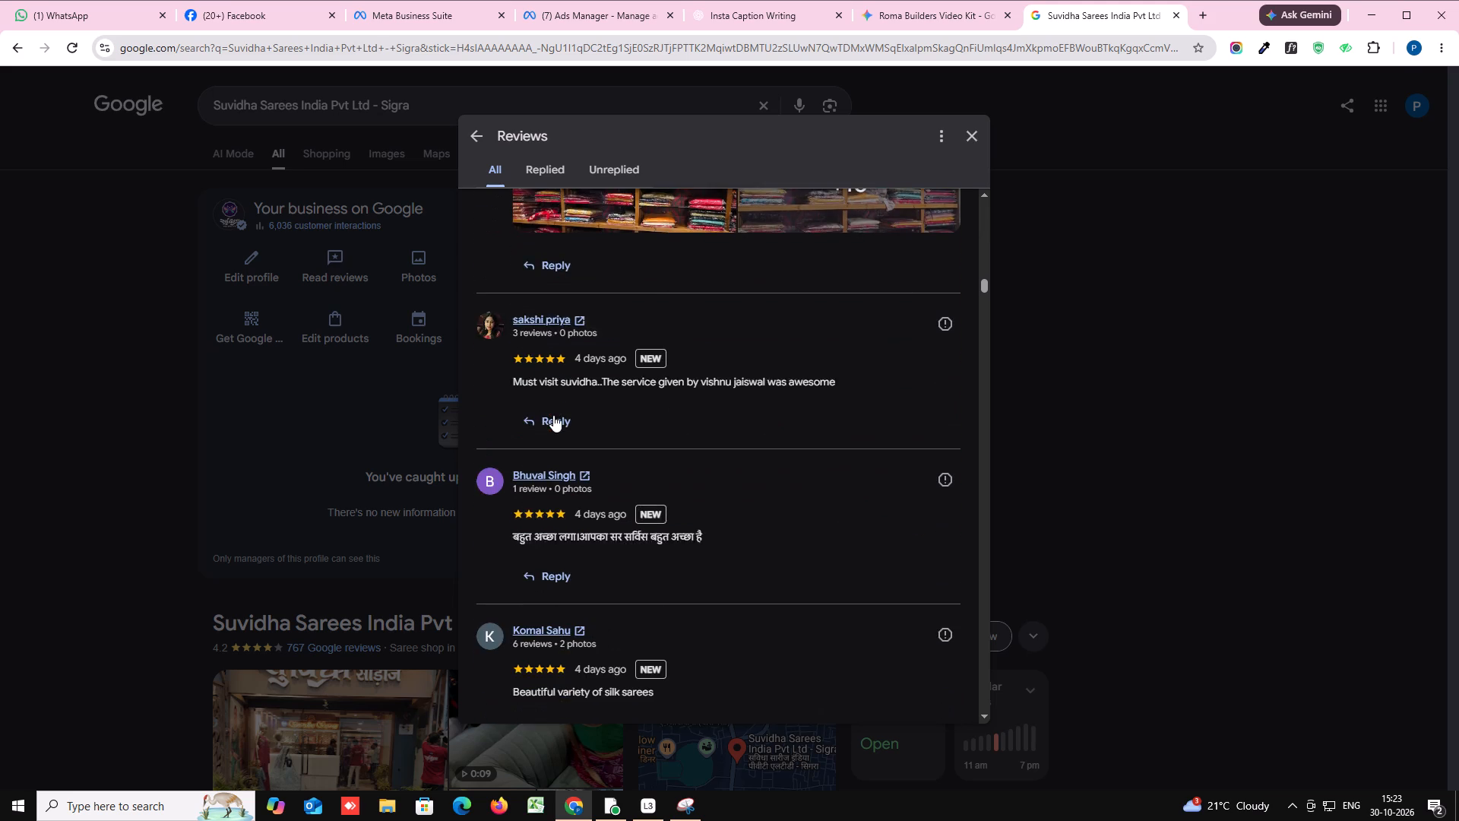
{"action": "scroll", "coordinate": [553, 415], "scroll_direction": "down", "scroll_amount": 9}
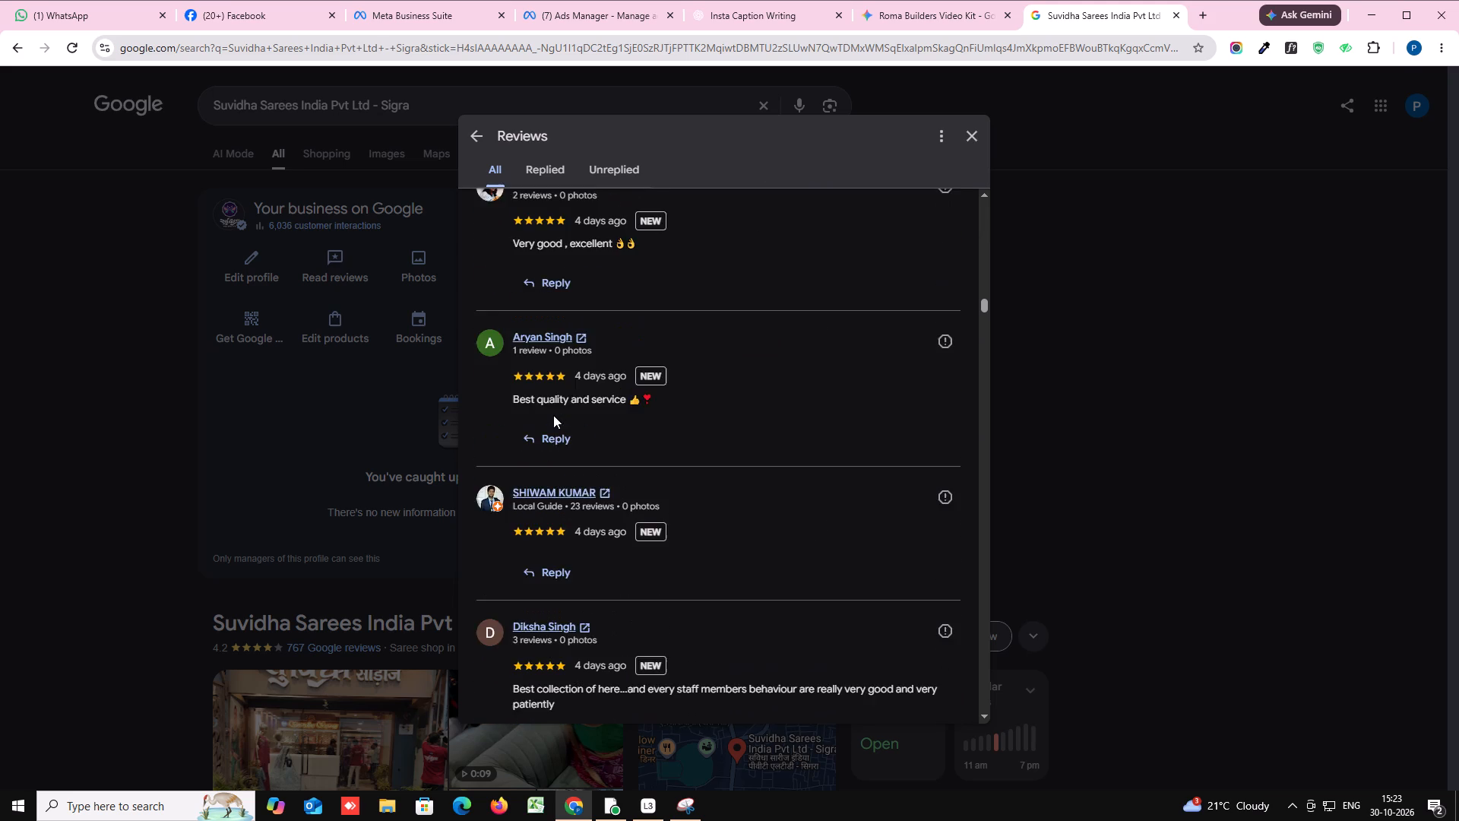
{"action": "scroll", "coordinate": [553, 415], "scroll_direction": "down", "scroll_amount": 12}
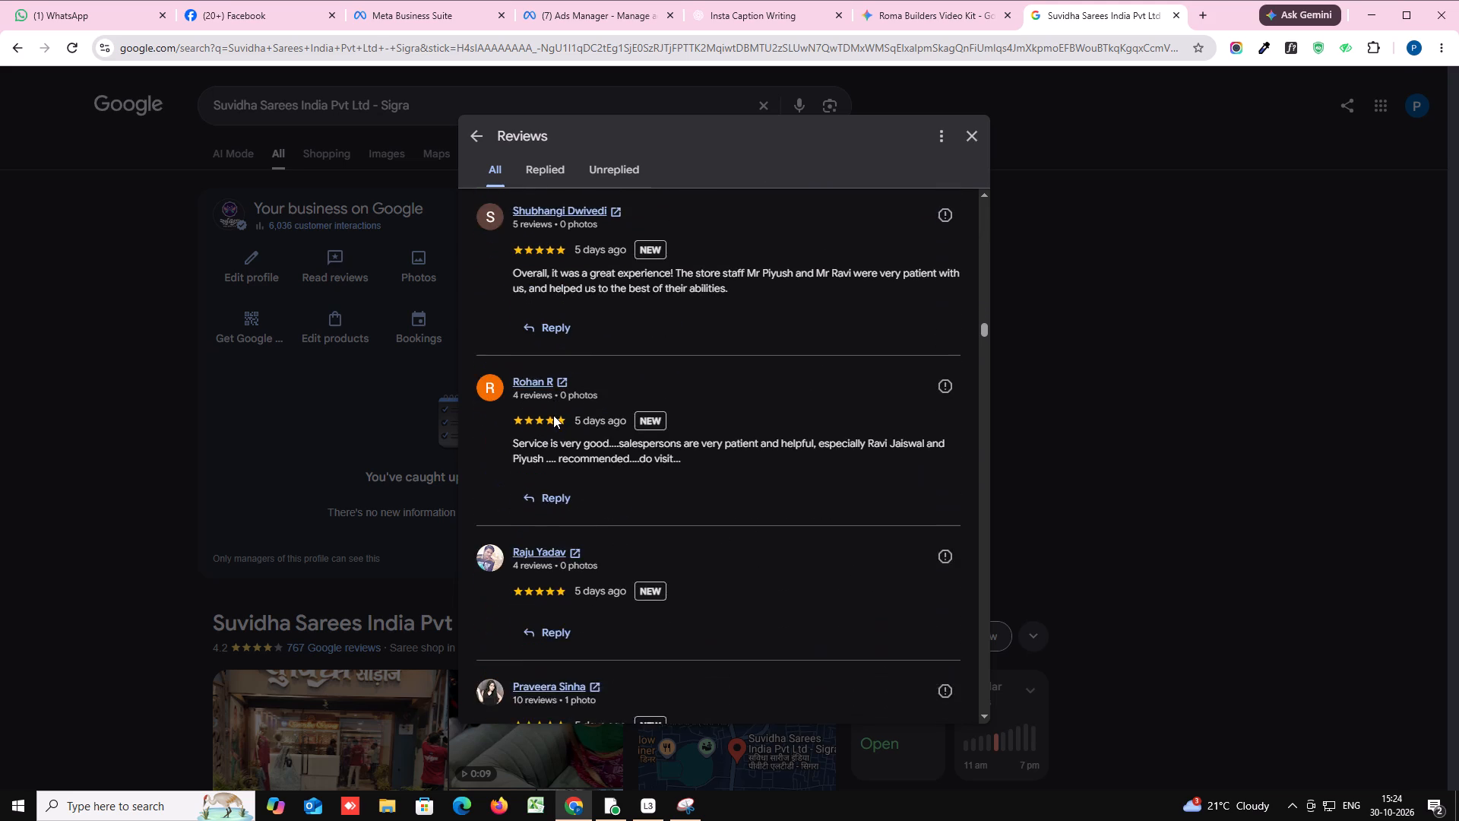
{"action": "scroll", "coordinate": [553, 415], "scroll_direction": "down", "scroll_amount": 16}
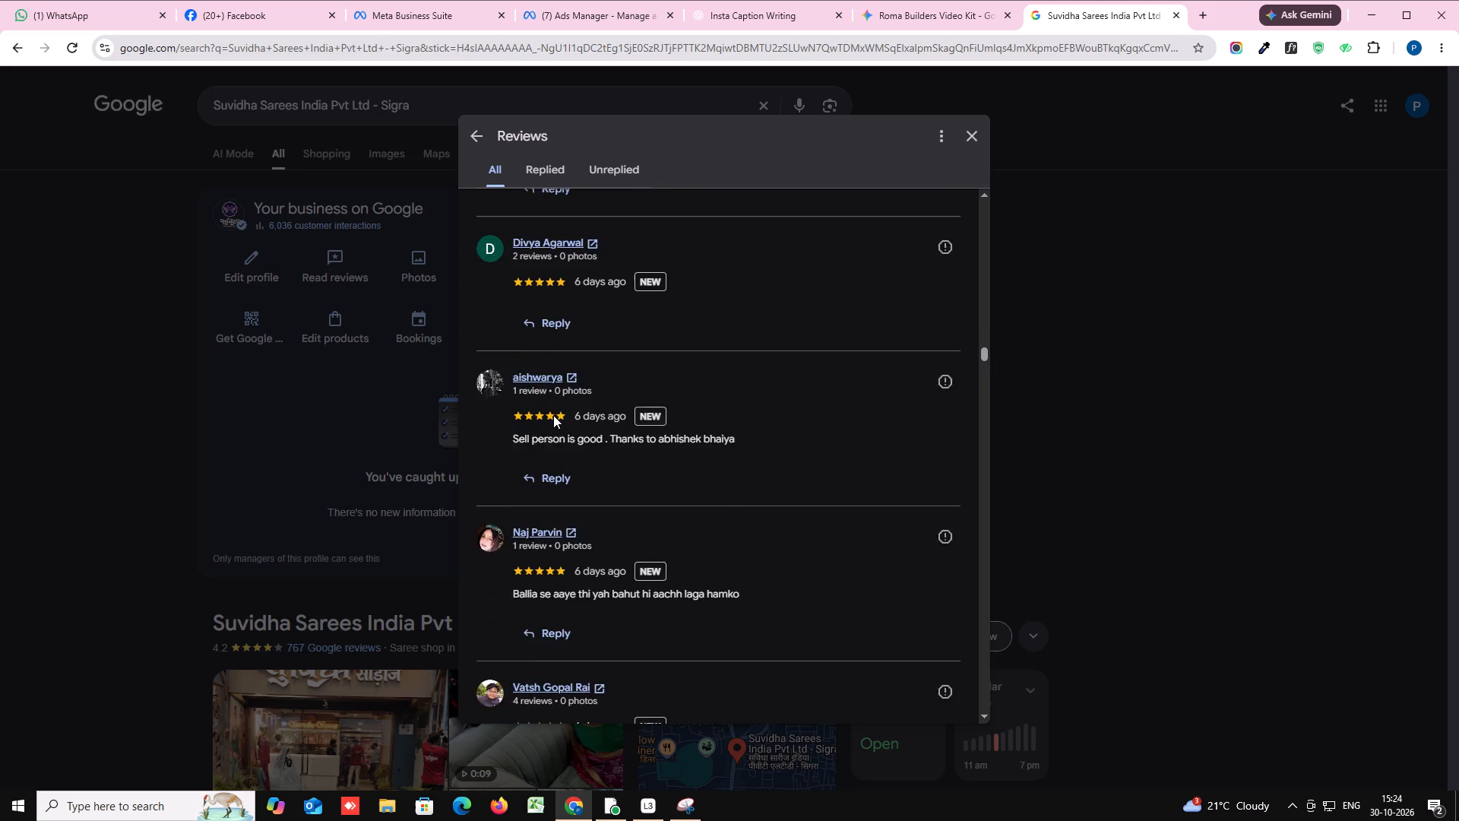
{"action": "scroll", "coordinate": [553, 415], "scroll_direction": "down", "scroll_amount": 5}
{"action": "scroll", "coordinate": [553, 415], "scroll_direction": "up", "scroll_amount": 1}
{"action": "scroll", "coordinate": [553, 415], "scroll_direction": "down", "scroll_amount": 10}
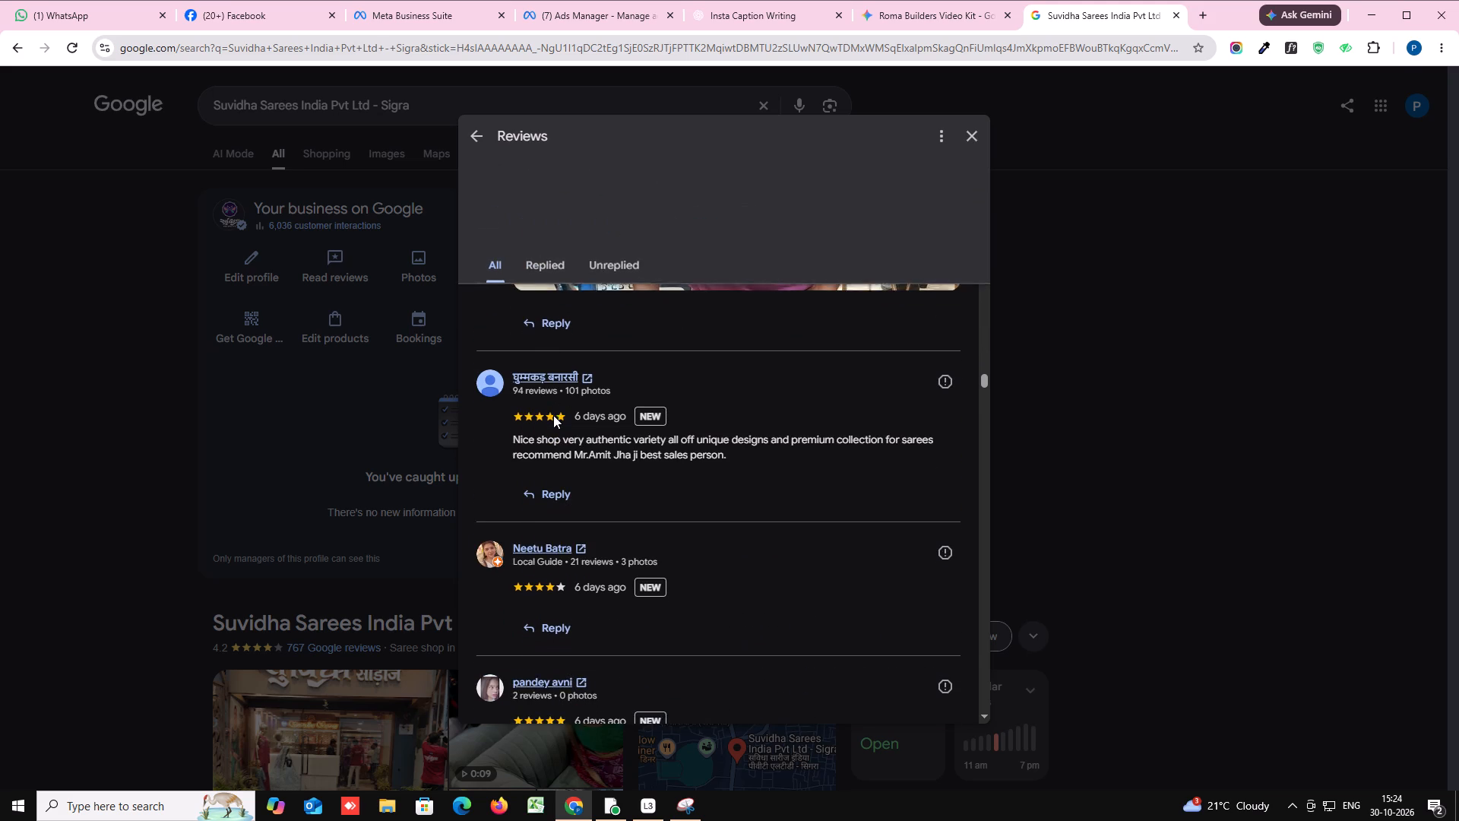
{"action": "scroll", "coordinate": [553, 415], "scroll_direction": "down", "scroll_amount": 12}
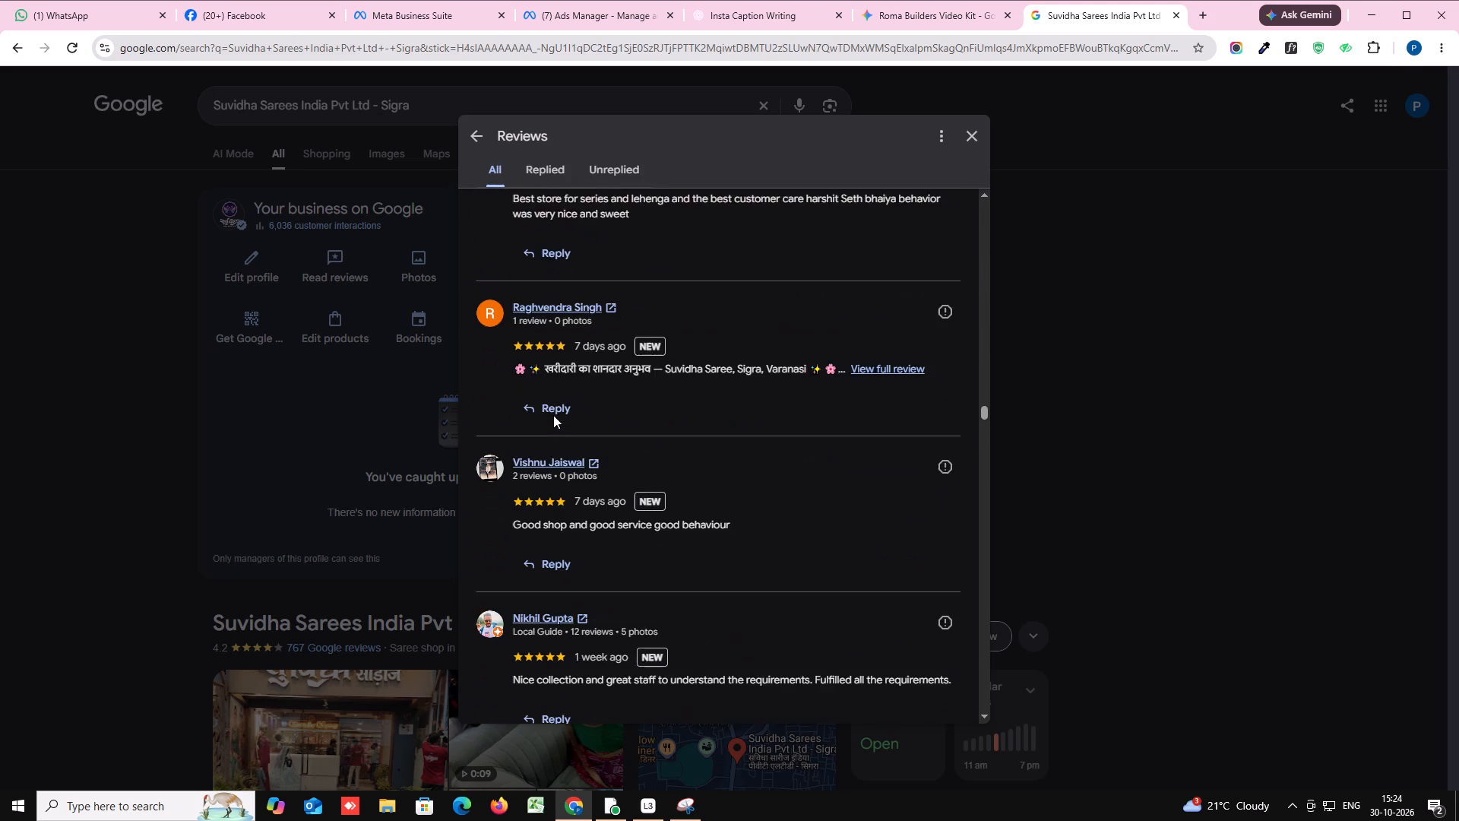
{"action": "scroll", "coordinate": [553, 415], "scroll_direction": "down", "scroll_amount": 15}
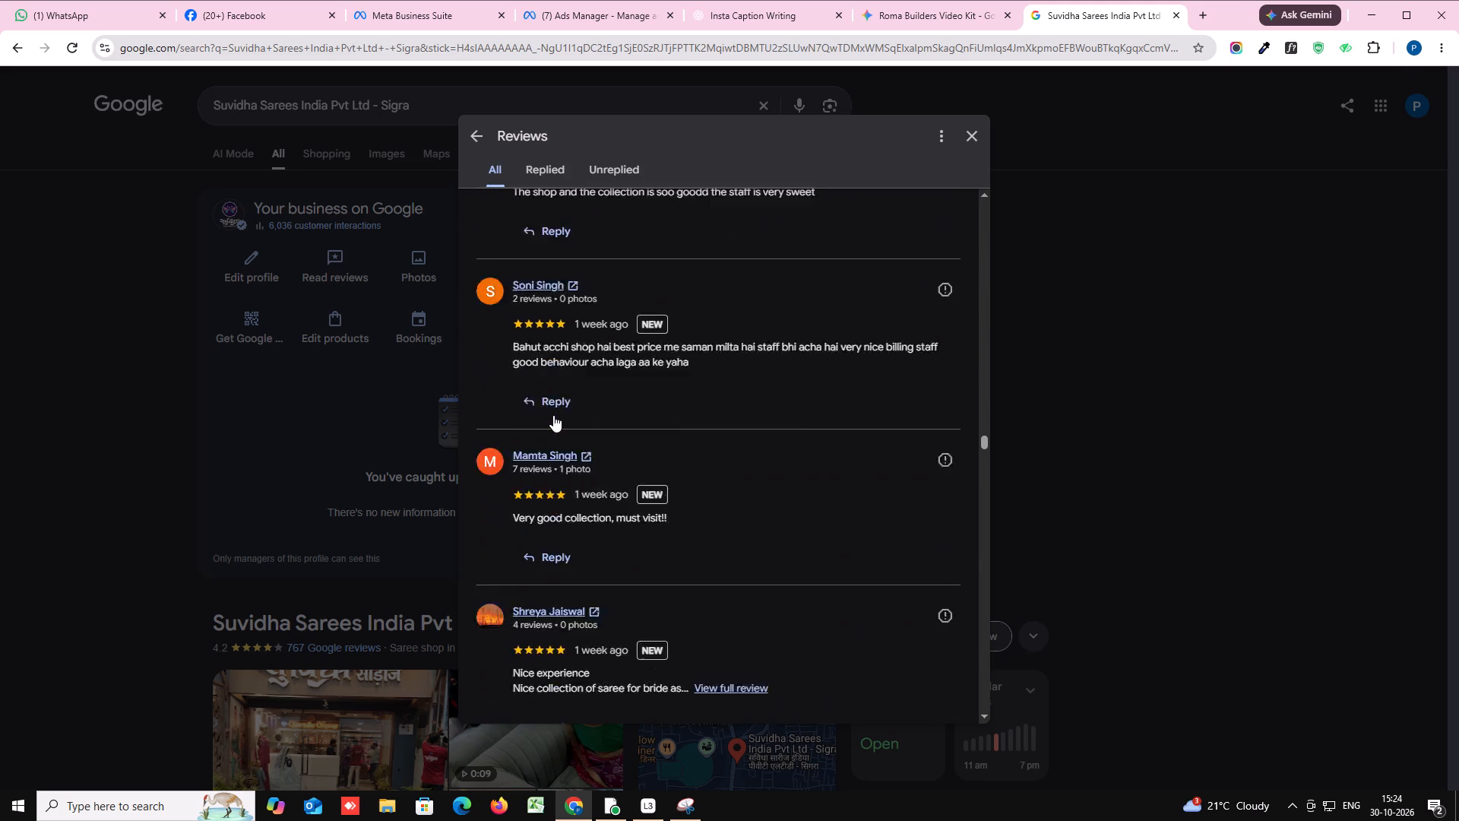
{"action": "scroll", "coordinate": [553, 415], "scroll_direction": "down", "scroll_amount": 14}
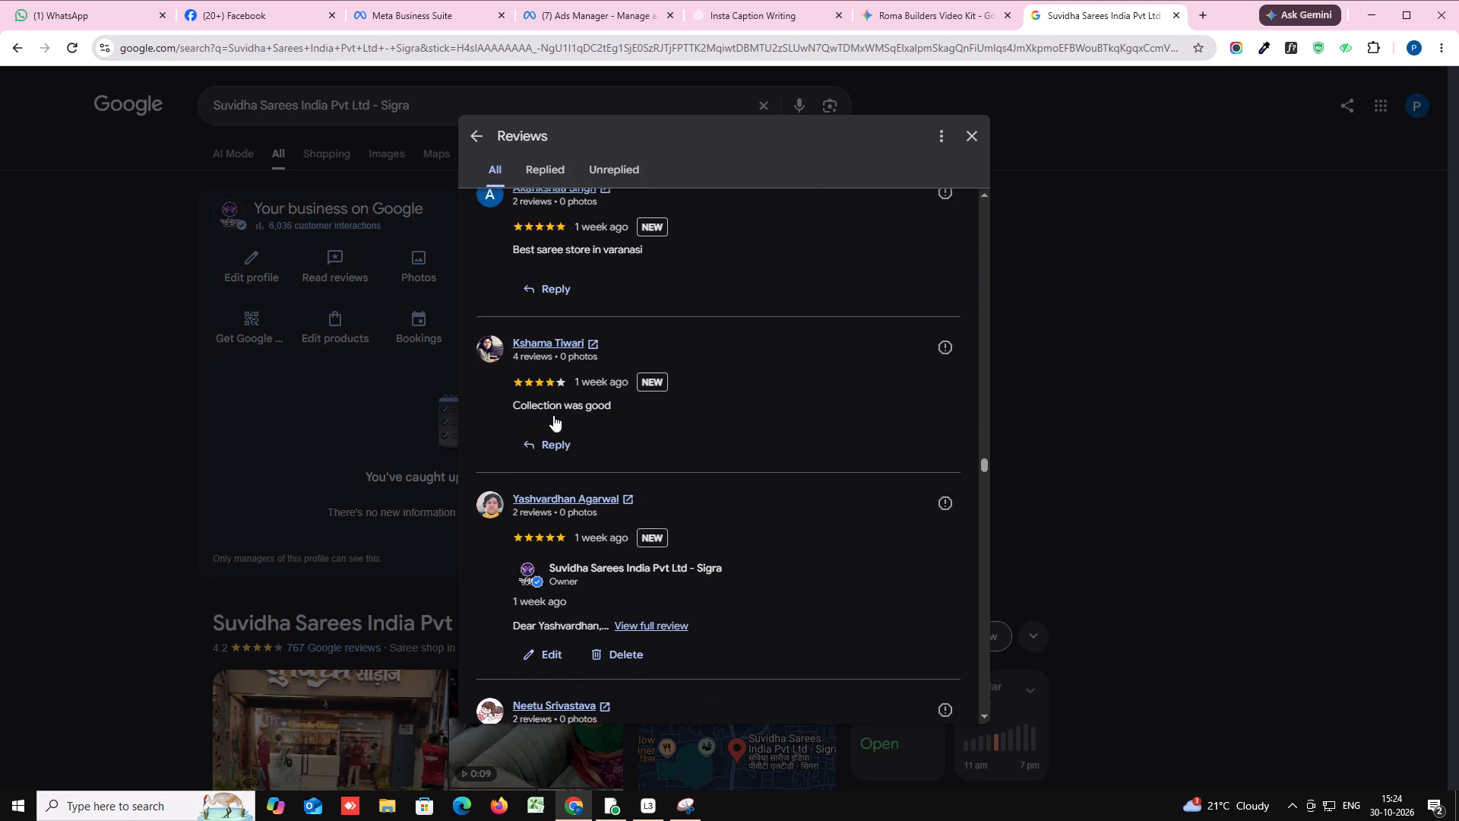
{"action": "scroll", "coordinate": [553, 415], "scroll_direction": "up", "scroll_amount": 3}
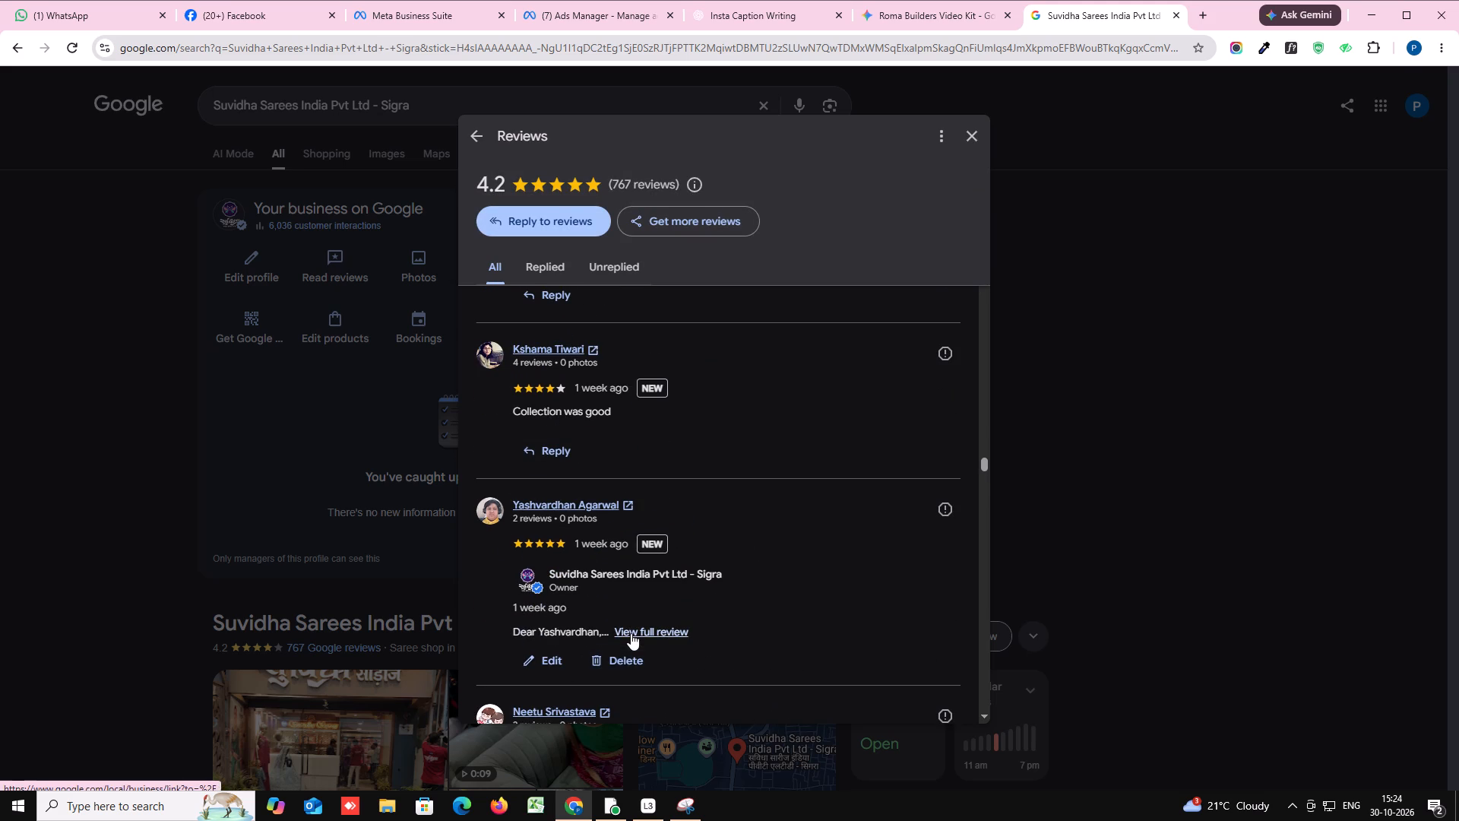
Expand the owner's reply addressed to Yashvardhan and copy its full text, from the greeting to "Team Suvidha Sarees".
{"action": "left_click", "coordinate": [631, 633]}
{"action": "scroll", "coordinate": [606, 613], "scroll_direction": "down", "scroll_amount": 2}
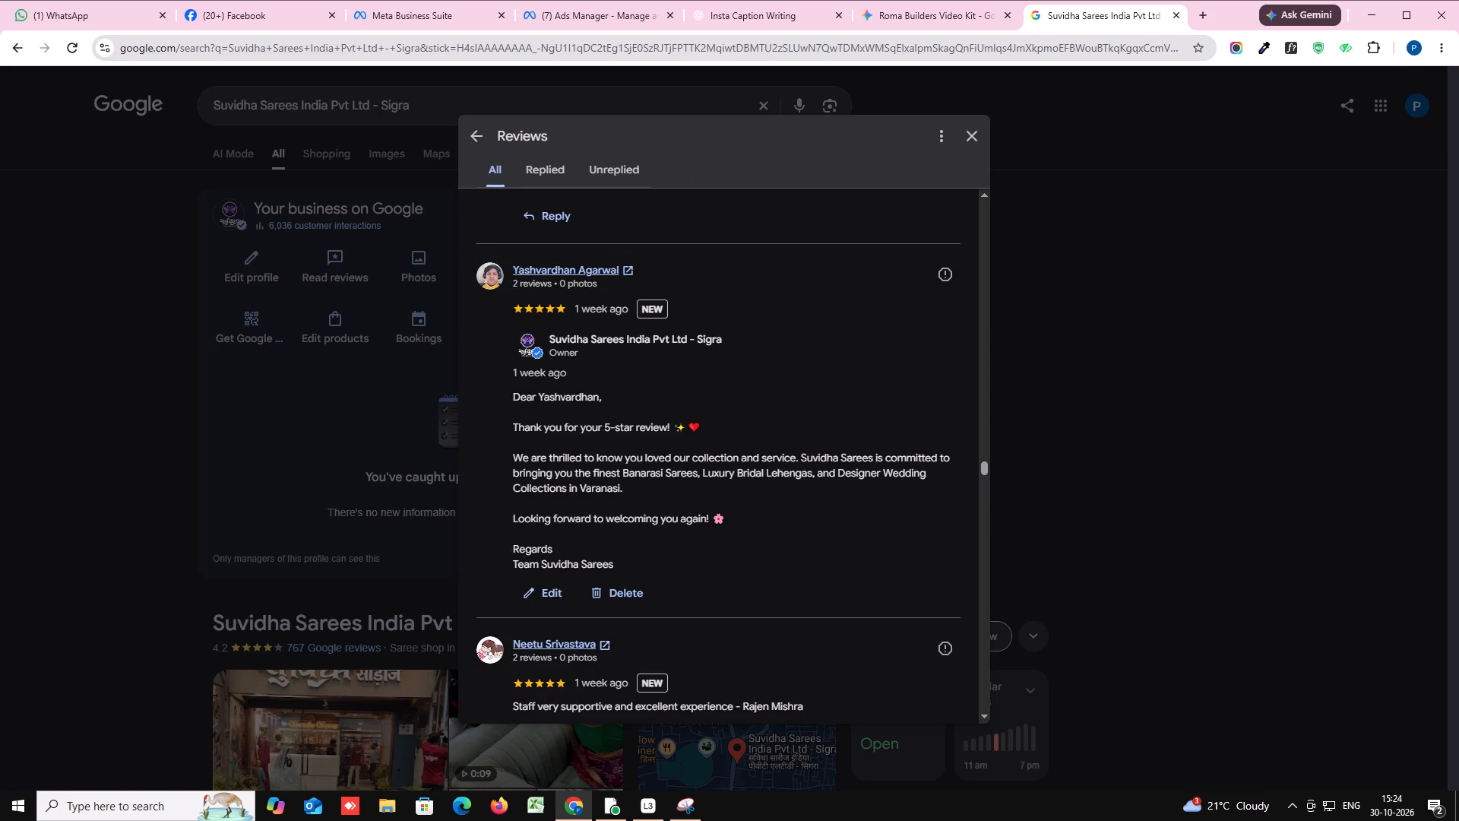
{"action": "left_click_drag", "start_coordinate": [513, 394], "coordinate": [620, 562]}
{"action": "right_click", "coordinate": [596, 472]}
{"action": "left_click", "coordinate": [625, 485]}
Start a reply to the four-star "Collection was good" review and paste the copied thank-you text into it.
{"action": "scroll", "coordinate": [625, 485], "scroll_direction": "up", "scroll_amount": 4}
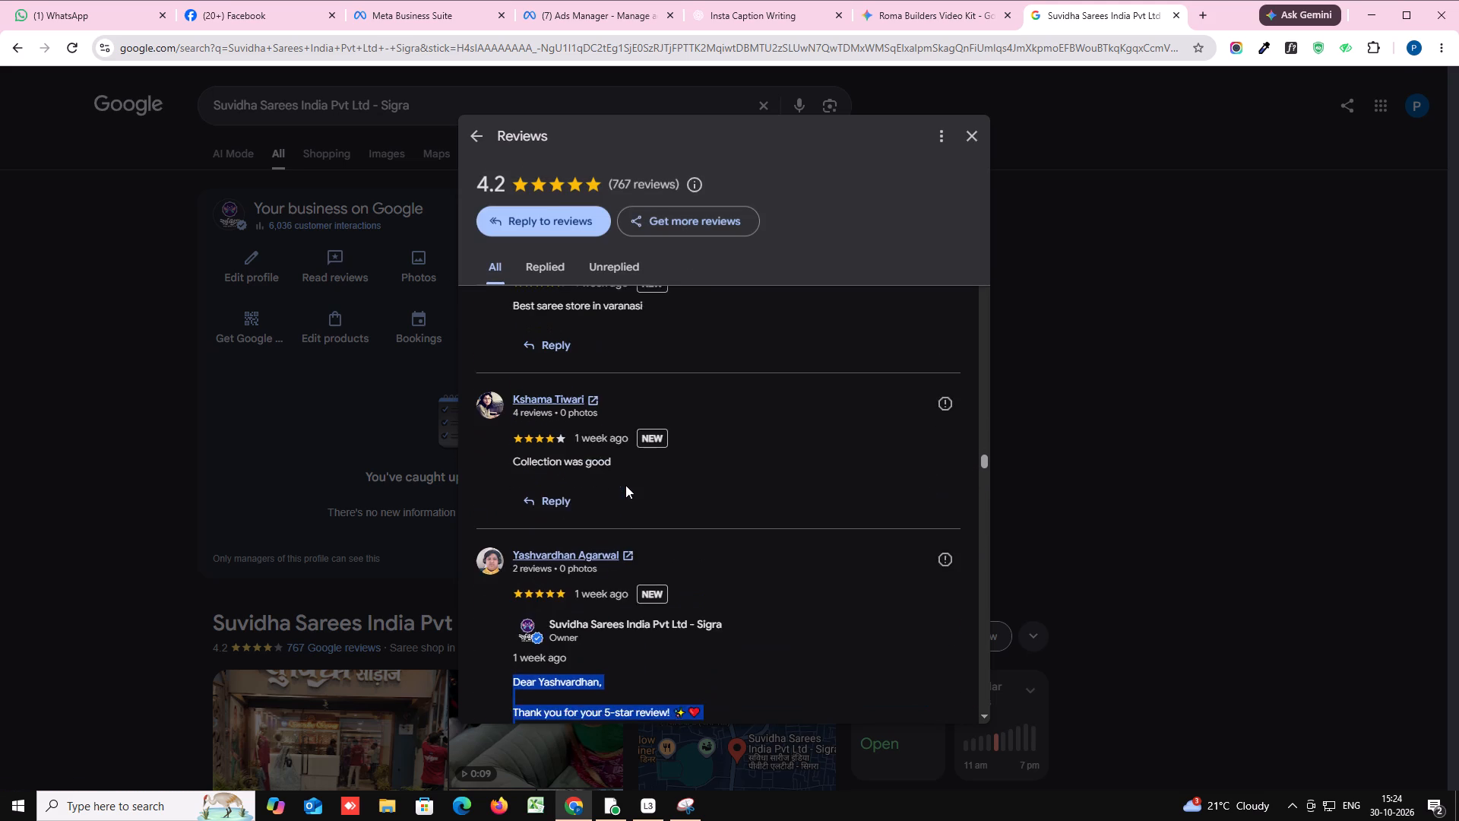
{"action": "left_click", "coordinate": [564, 512]}
{"action": "right_click", "coordinate": [581, 560]}
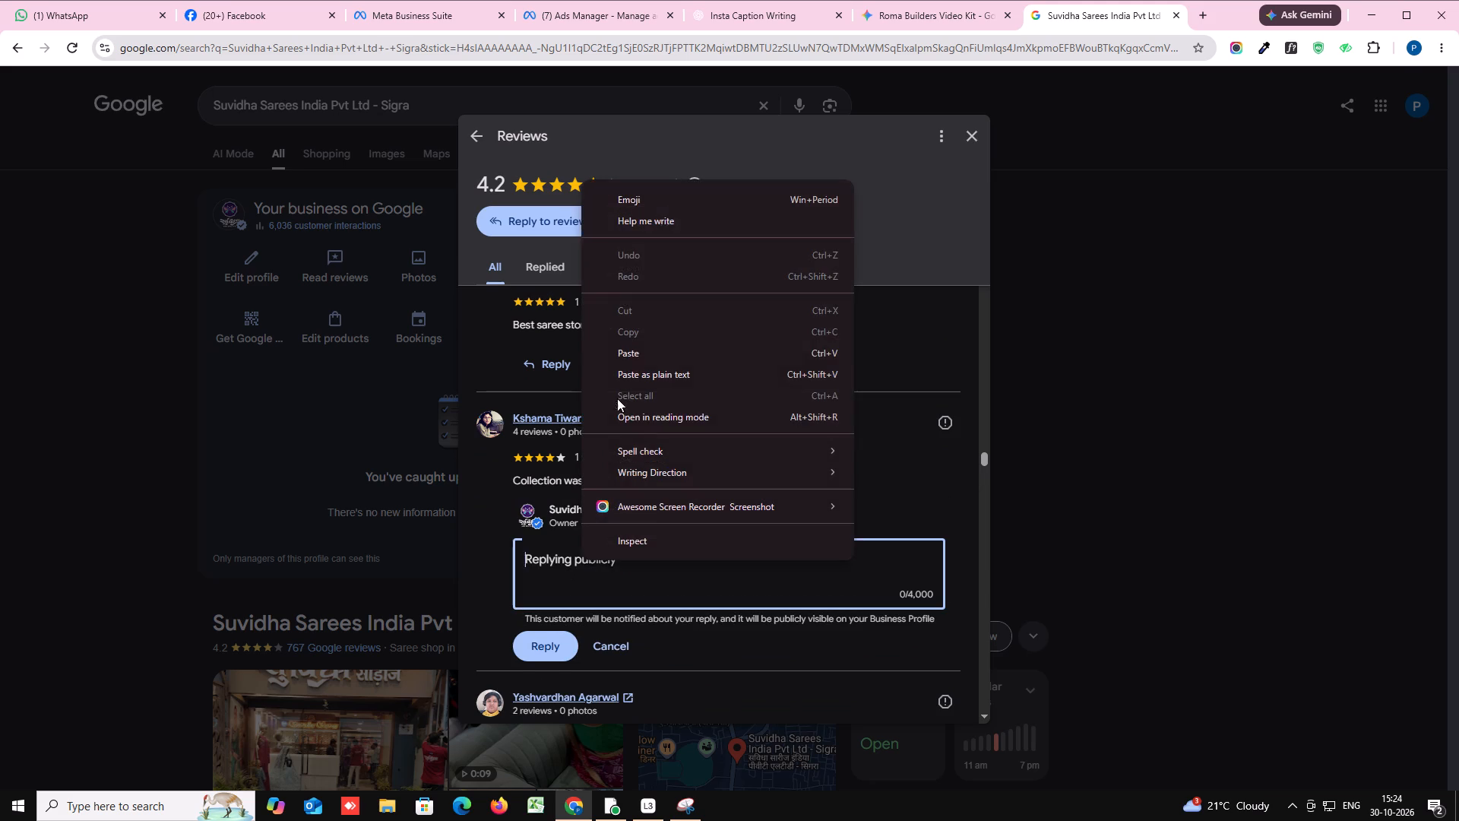
{"action": "left_click", "coordinate": [628, 346]}
Change the name in the pasted reply's greeting so it reads "Dear Kshama,".
{"action": "scroll", "coordinate": [600, 585], "scroll_direction": "up", "scroll_amount": 3}
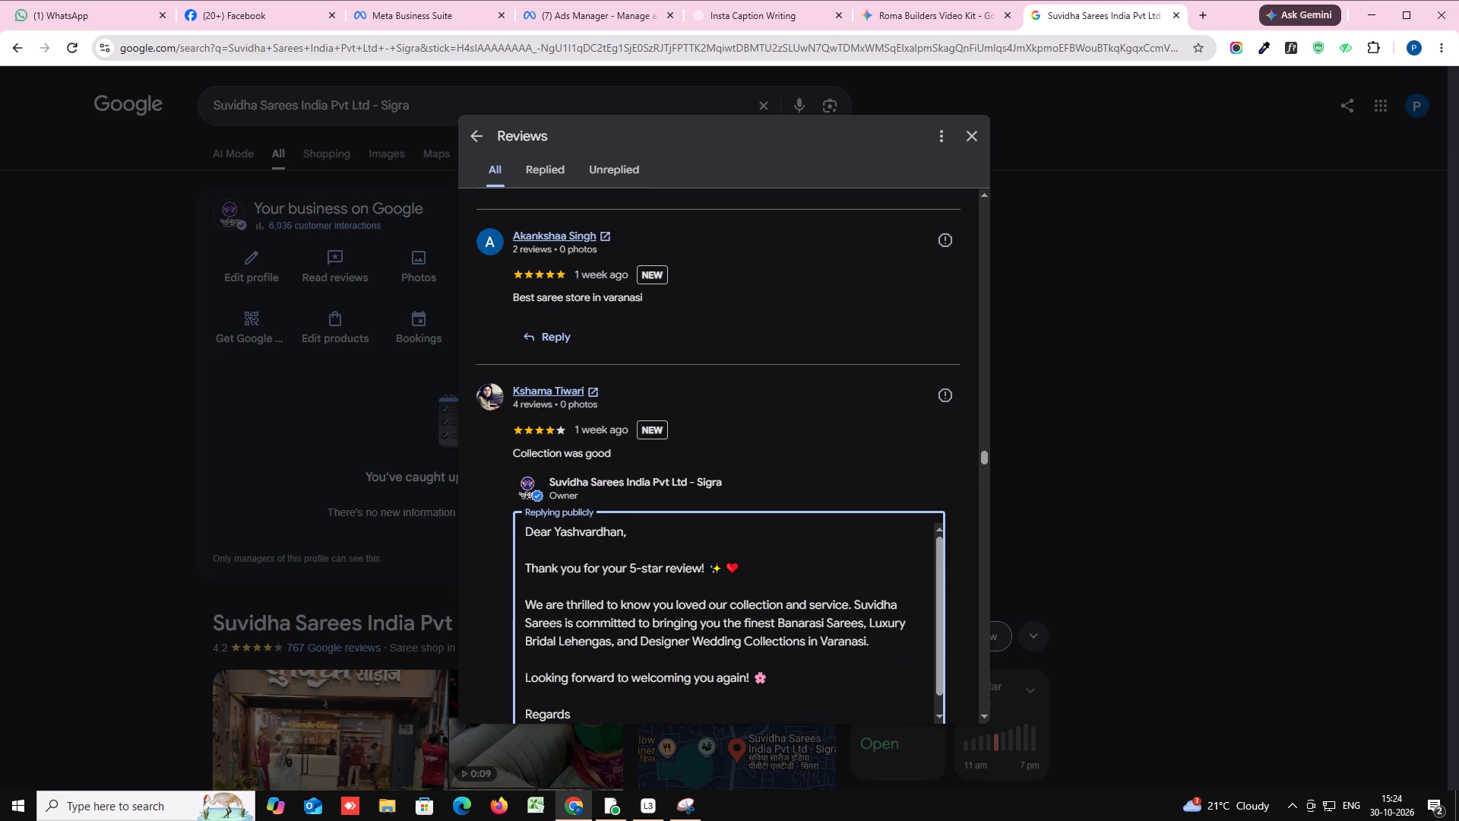
{"action": "left_click", "coordinate": [623, 530]}
{"action": "key", "text": "BackSpace"}
{"action": "key", "text": "BackSpace"}
{"action": "key", "text": "BackSpace"}
{"action": "key", "text": "BackSpace"}
{"action": "key", "text": "BackSpace"}
{"action": "key", "text": "BackSpace"}
{"action": "key", "text": "BackSpace"}
{"action": "key", "text": "BackSpace"}
{"action": "key", "text": "BackSpace"}
{"action": "key", "text": "BackSpace"}
{"action": "key", "text": "BackSpace"}
{"action": "key", "text": "shift+k"}
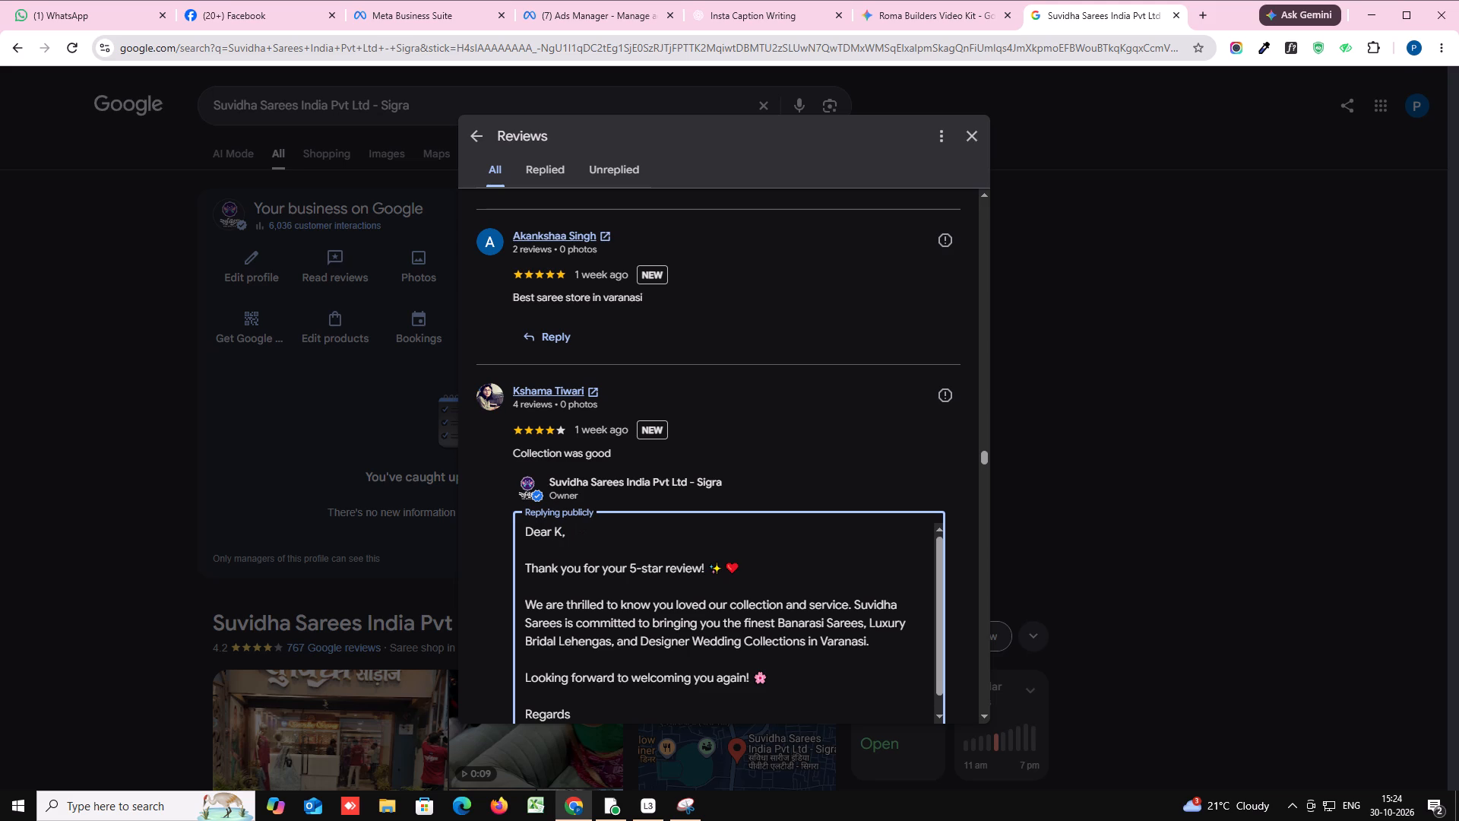
{"action": "type", "text": "shama"}
Change the rating mentioned in the reply to Kshama so it reads "4-star review".
{"action": "left_click", "coordinate": [635, 563]}
{"action": "key", "text": "BackSpace"}
{"action": "key", "text": "4"}
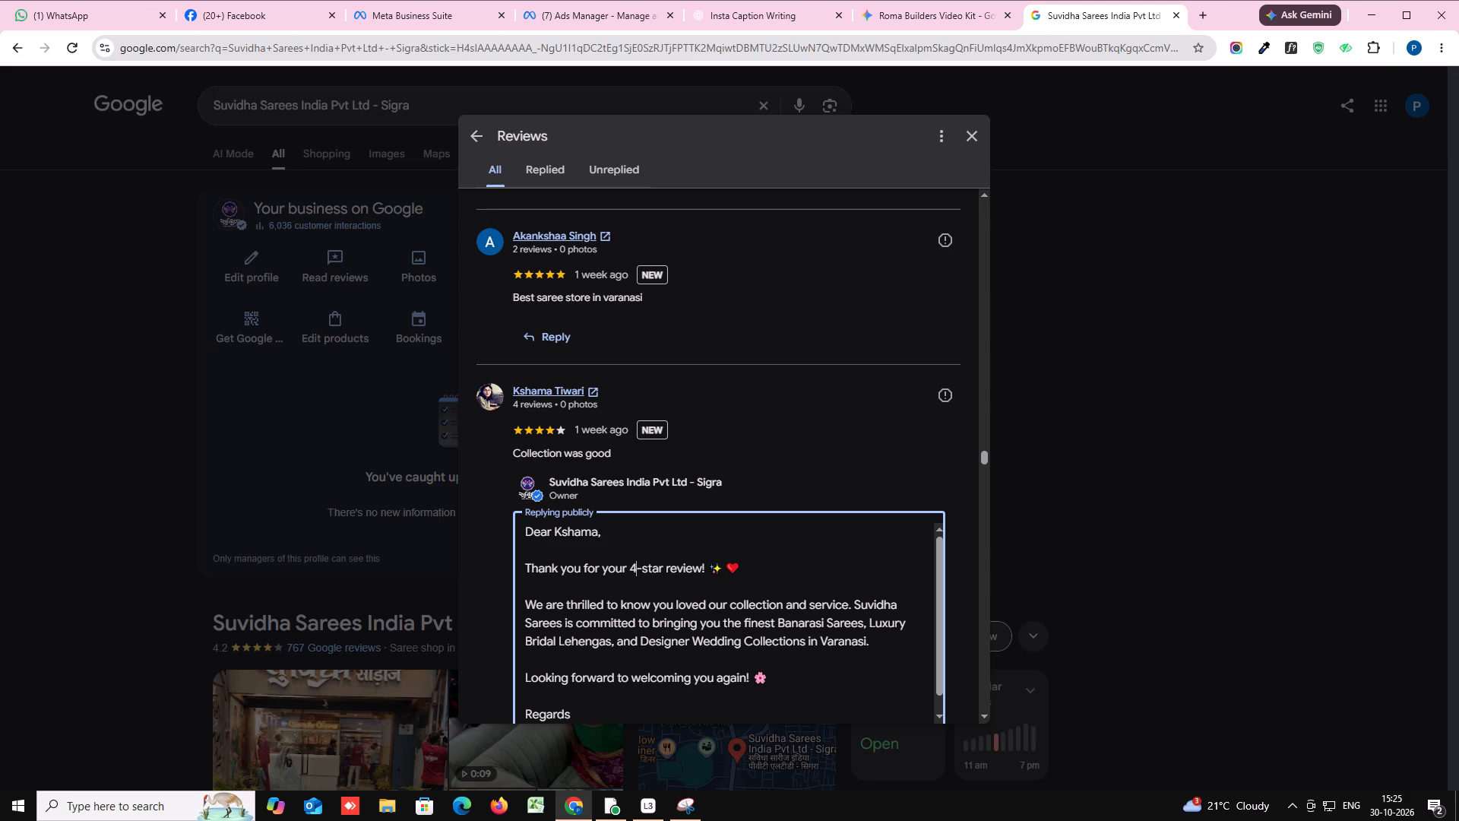
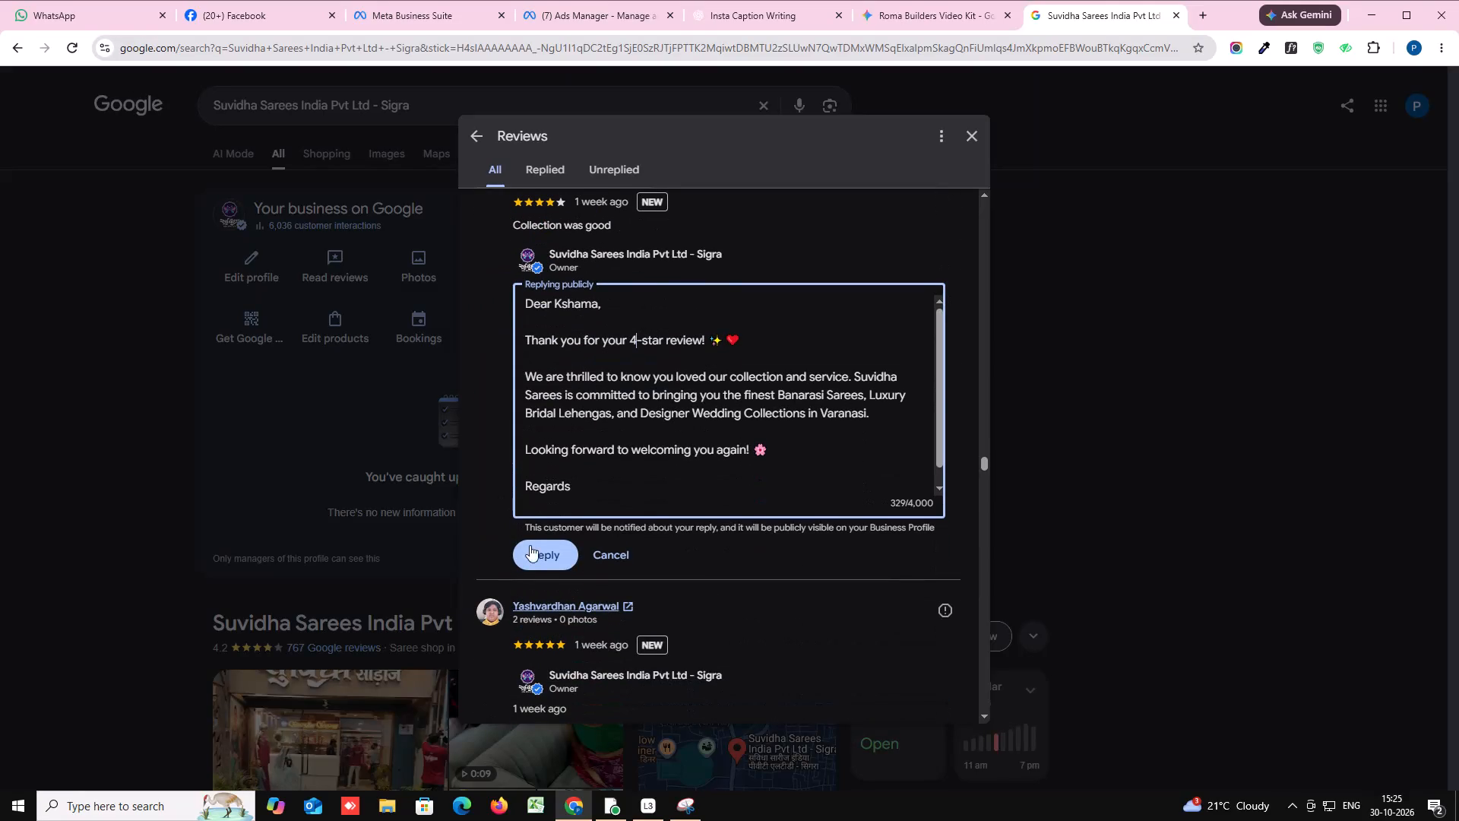
Submit the reply addressed to Kshama on the four-star "Collection was good" review.
{"action": "left_click", "coordinate": [535, 553]}
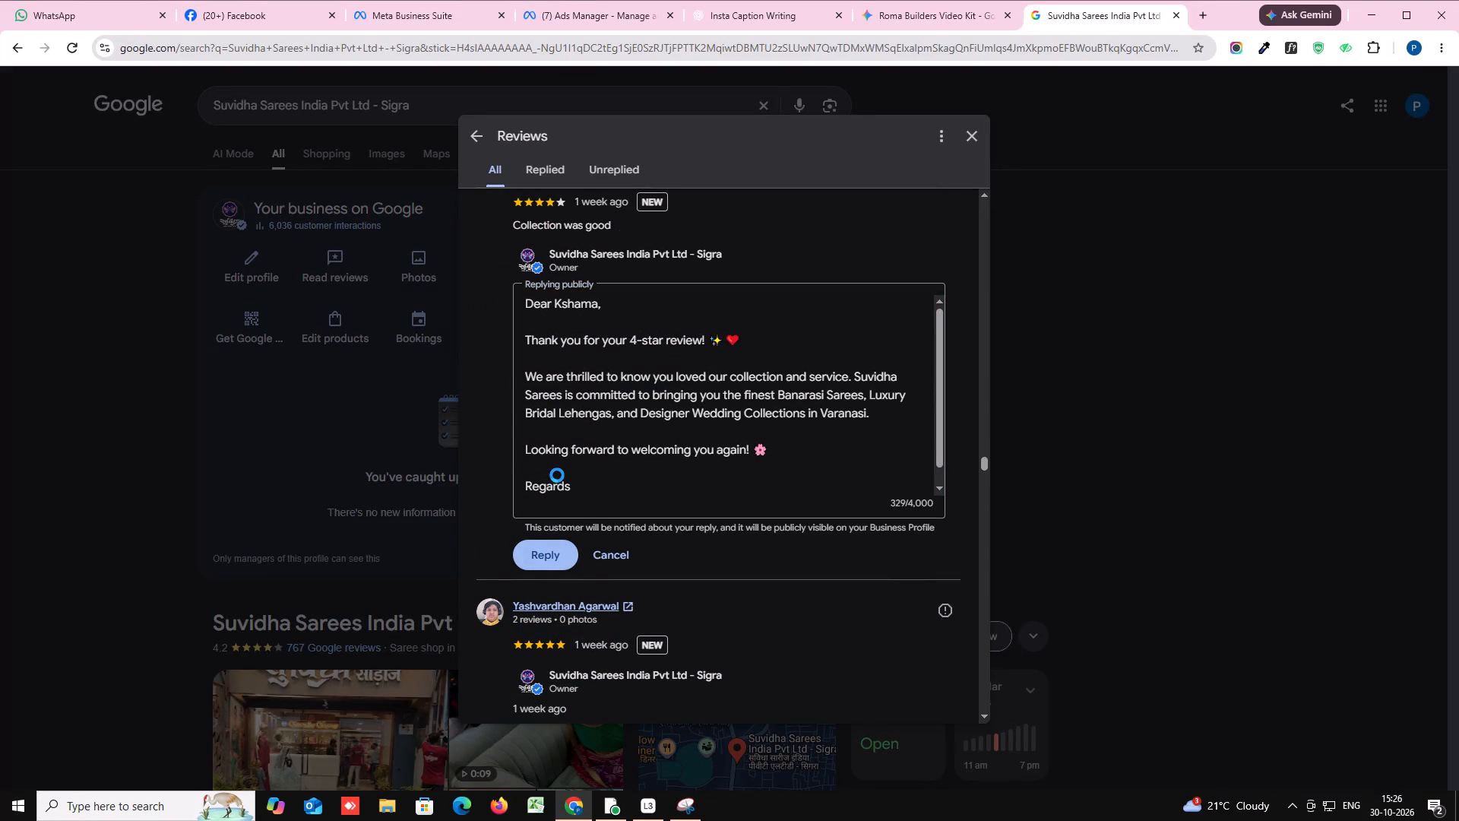
Start a reply to the five-star "Best saree store in varanasi" review and paste the copied thank-you text into it.
{"action": "scroll", "coordinate": [557, 475], "scroll_direction": "up", "scroll_amount": 3}
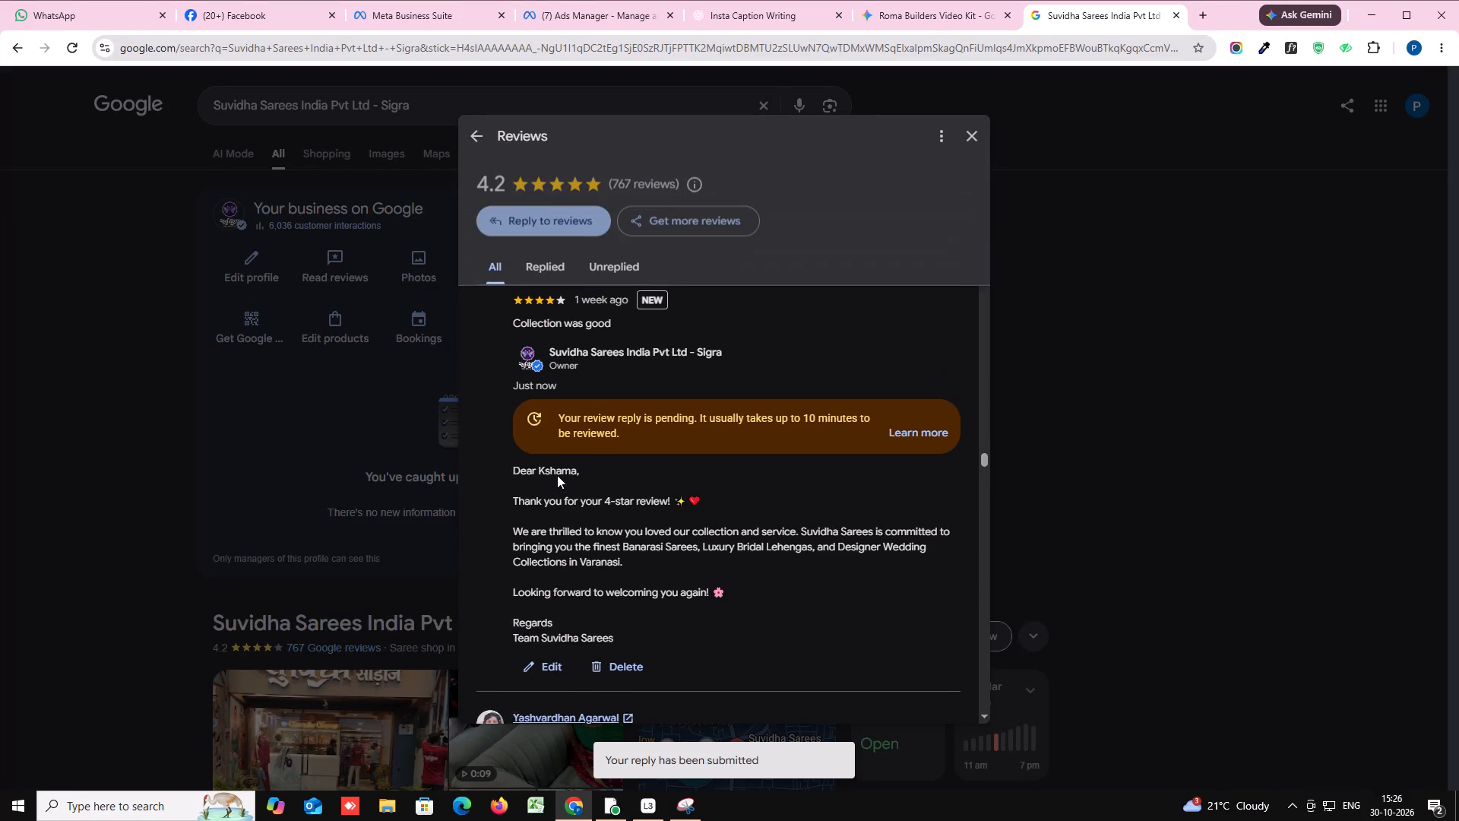
{"action": "scroll", "coordinate": [557, 475], "scroll_direction": "up", "scroll_amount": 2}
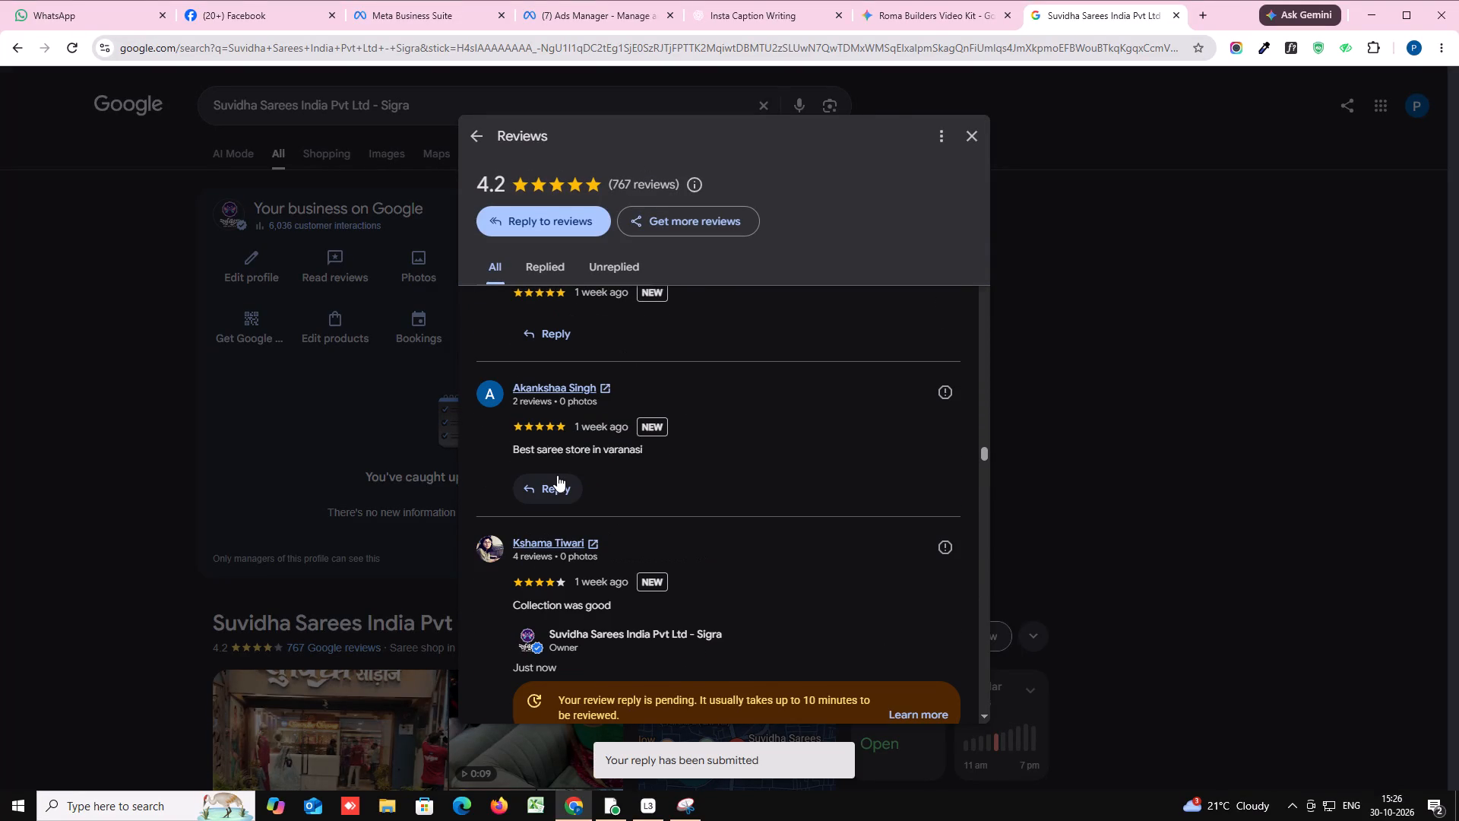
{"action": "left_click", "coordinate": [549, 481]}
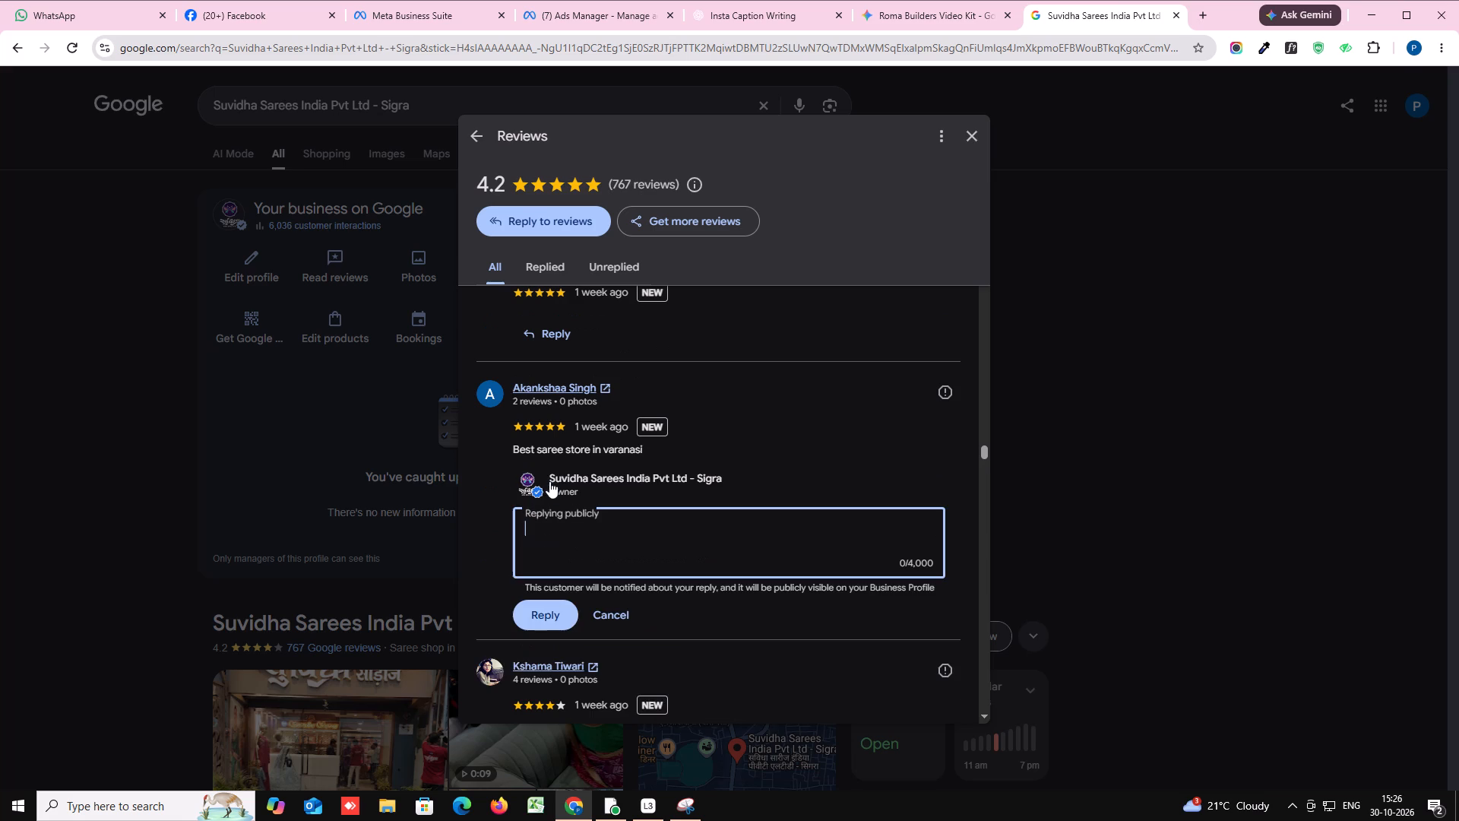
{"action": "right_click", "coordinate": [554, 547]}
{"action": "left_click", "coordinate": [589, 344]}
Change the greeting of the pasted reply to "Dear Akankshaa," and submit the reply.
{"action": "scroll", "coordinate": [581, 559], "scroll_direction": "up", "scroll_amount": 2}
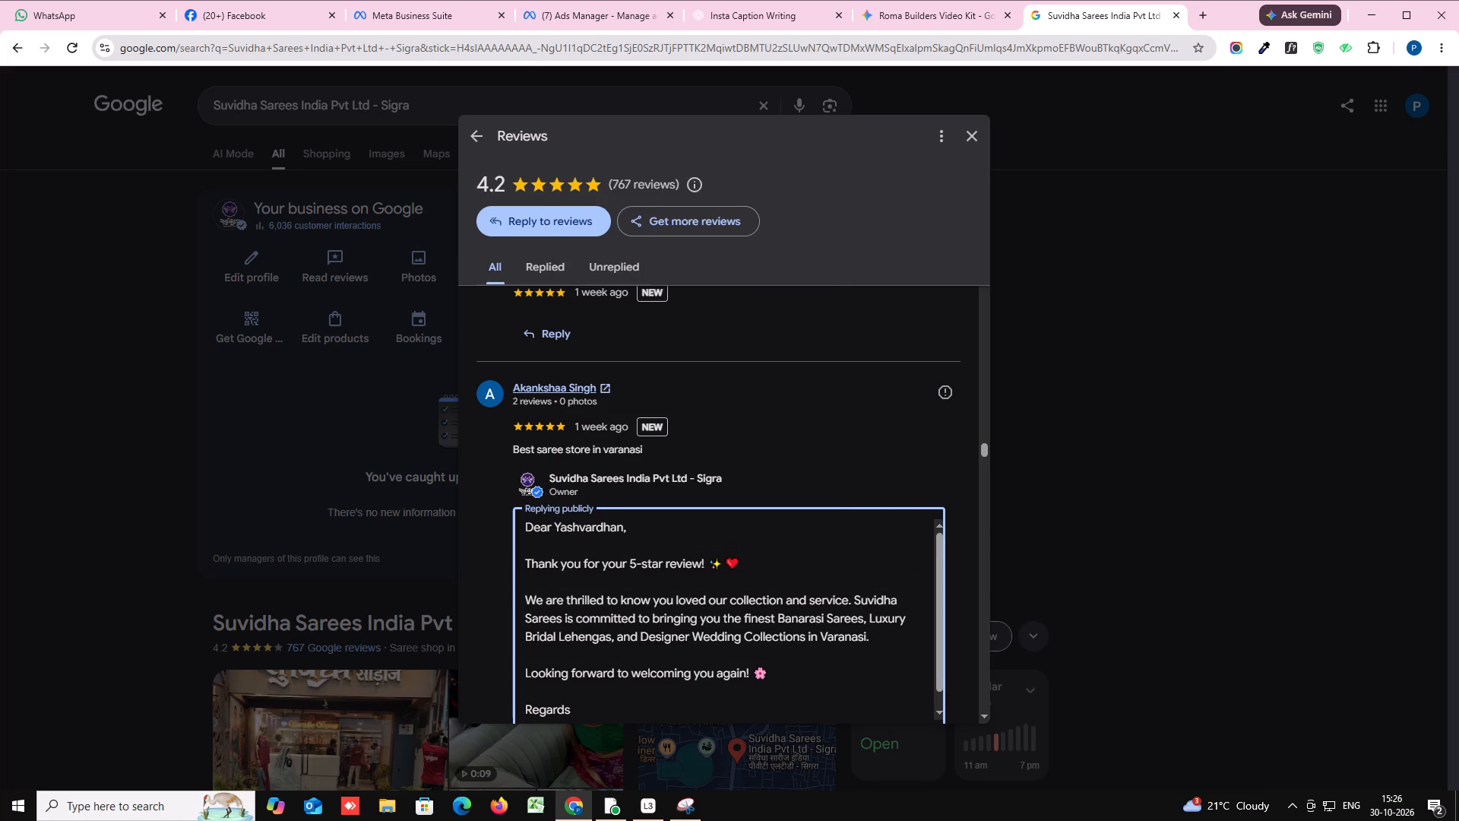
{"action": "left_click", "coordinate": [624, 525]}
{"action": "key", "text": "BackSpace"}
{"action": "key", "text": "BackSpace"}
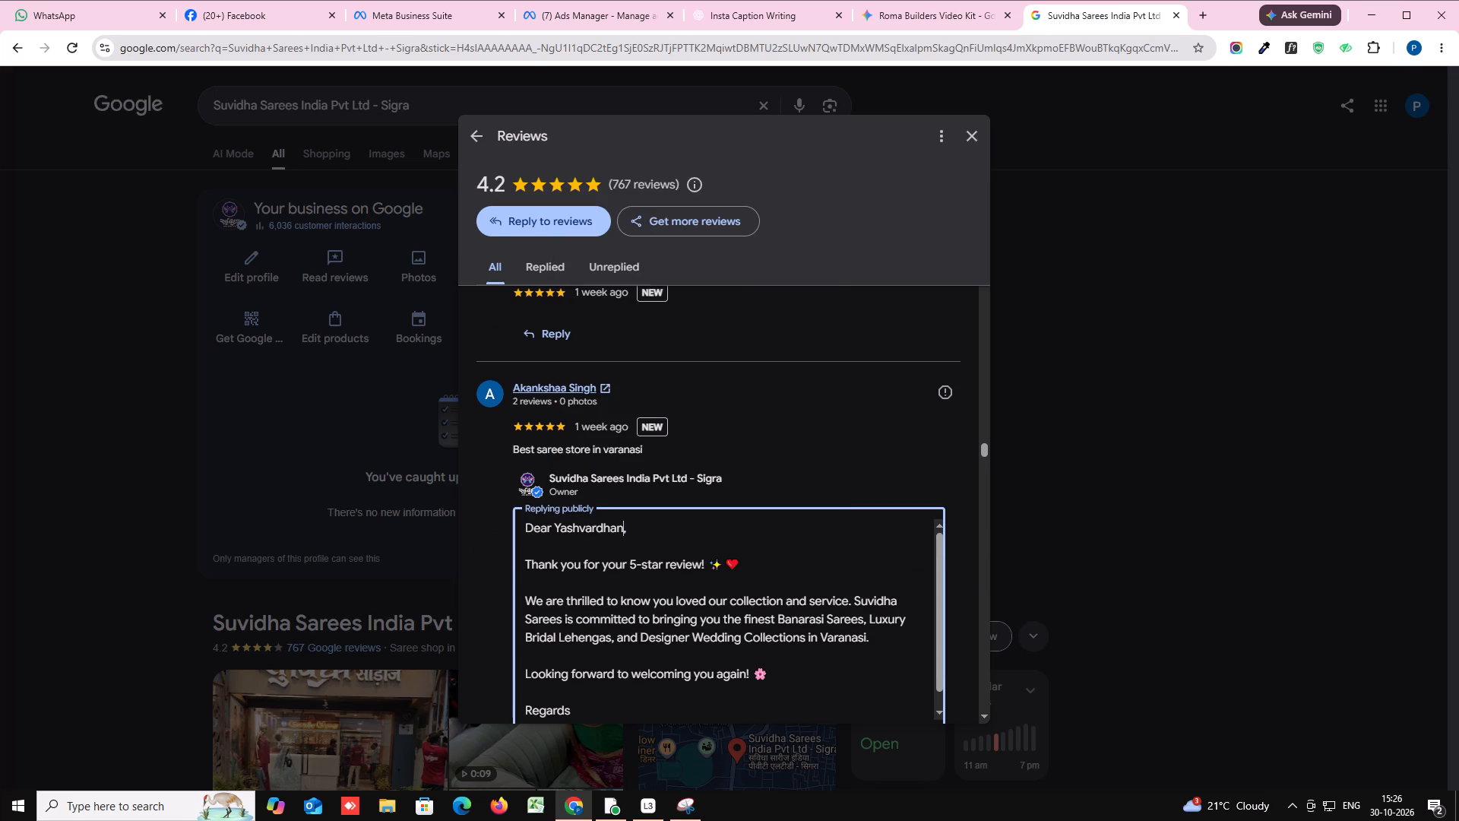
{"action": "key", "text": "BackSpace"}
{"action": "key", "text": "BackSpace"}
{"action": "key", "text": "BackSpace"}
{"action": "key", "text": "BackSpace"}
{"action": "key", "text": "BackSpace"}
{"action": "key", "text": "BackSpace"}
{"action": "key", "text": "BackSpace"}
{"action": "key", "text": "BackSpace"}
{"action": "key", "text": "BackSpace"}
{"action": "type", "text": "Ak"}
{"action": "type", "text": "an"}
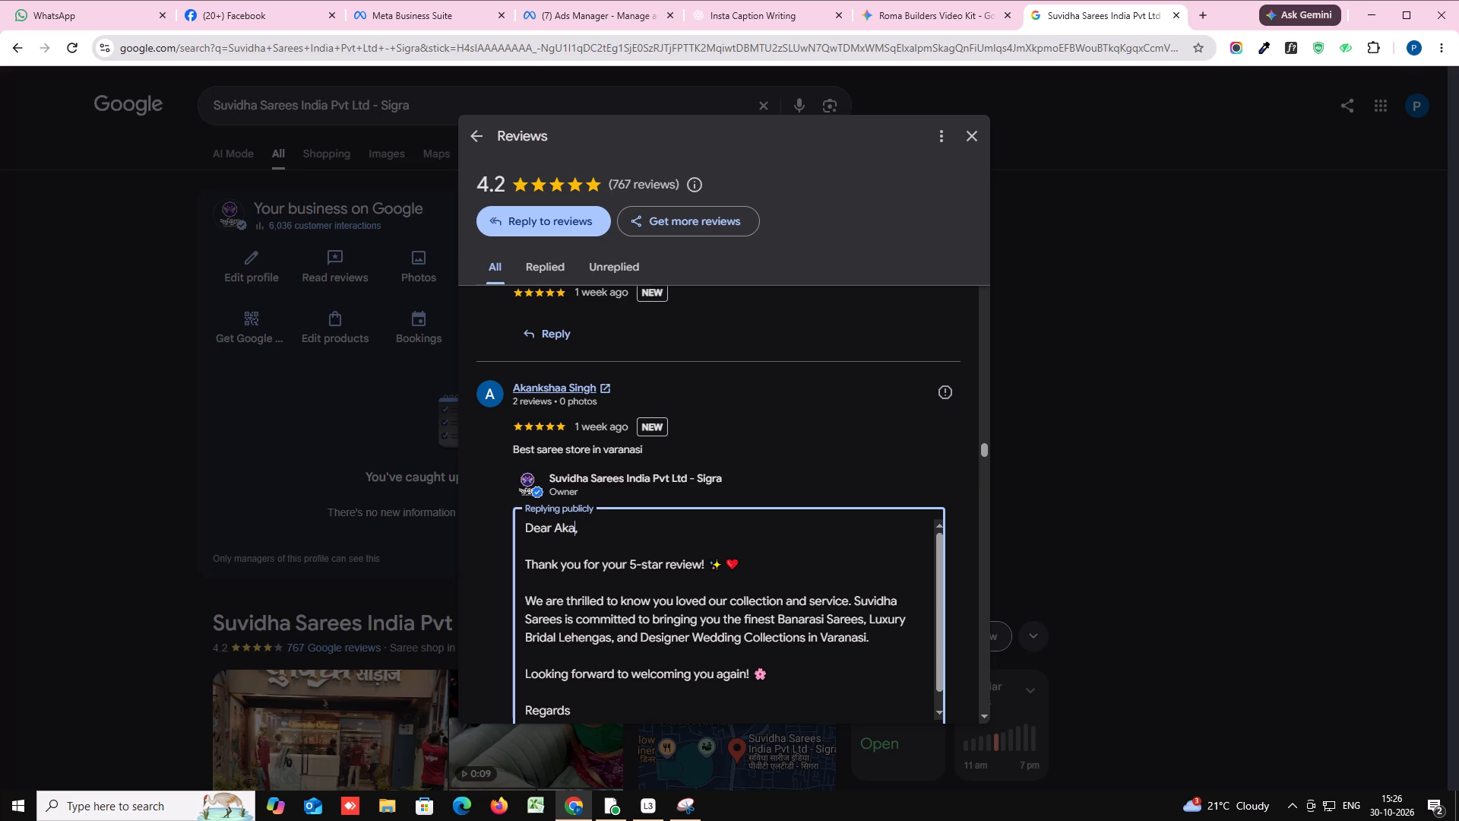
{"action": "type", "text": "ks"}
{"action": "key", "text": "h"}
{"action": "type", "text": "aa"}
{"action": "scroll", "coordinate": [502, 514], "scroll_direction": "down", "scroll_amount": 1}
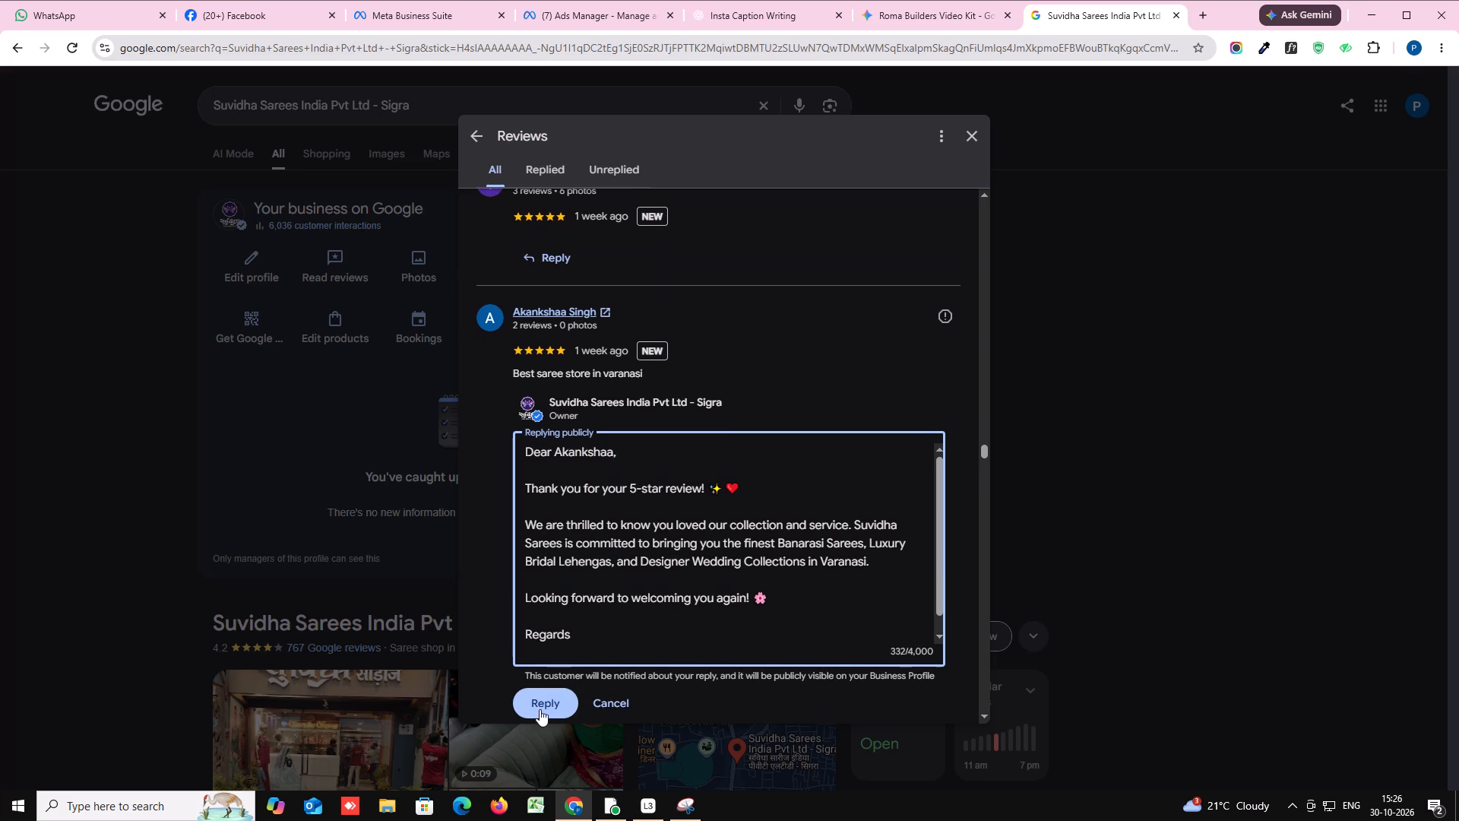
{"action": "left_click", "coordinate": [536, 709]}
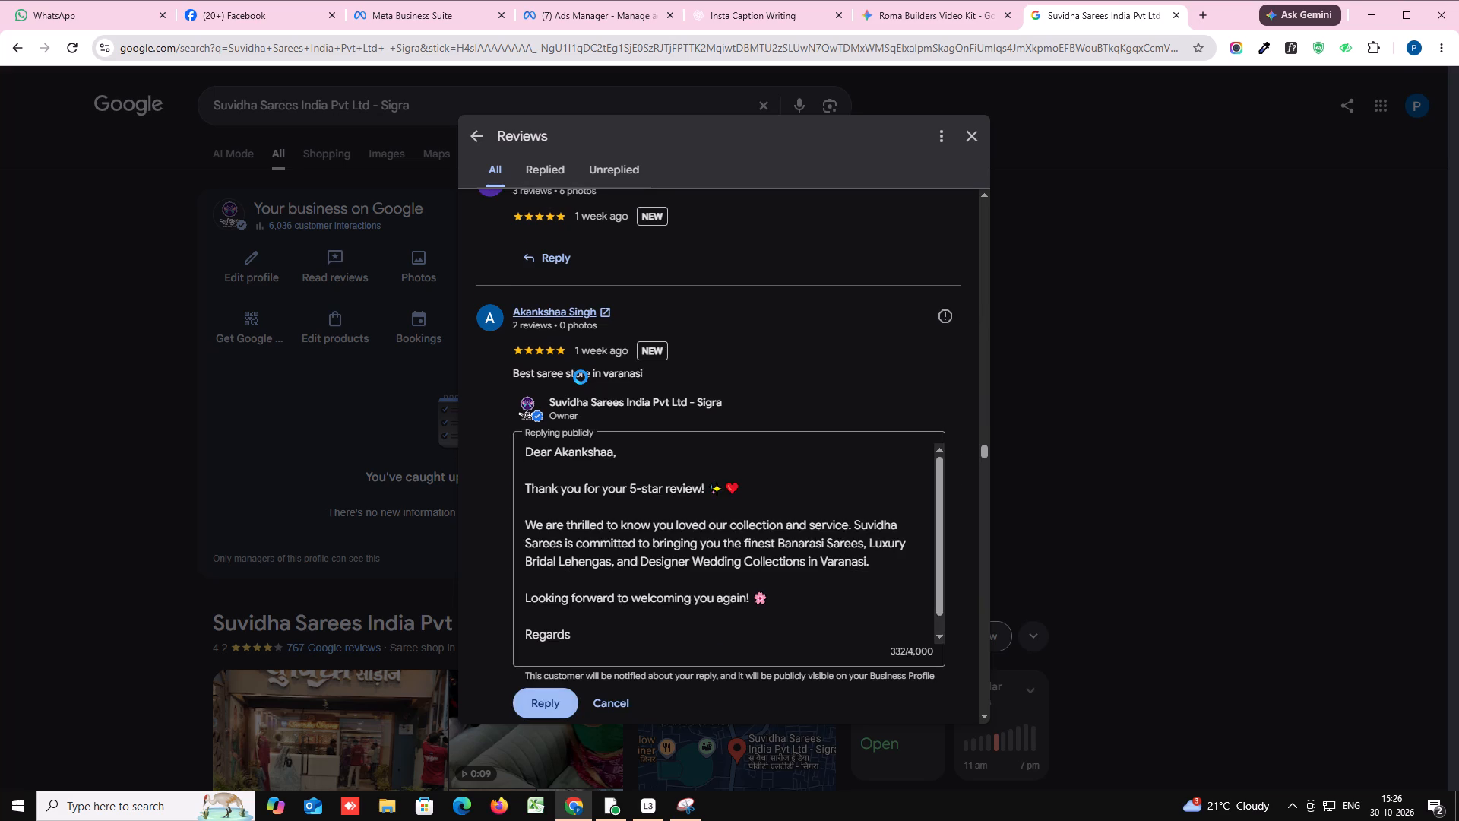
Start a reply to Saswata's five-star review without text and paste the copied thank-you text into it.
{"action": "scroll", "coordinate": [581, 377], "scroll_direction": "up", "scroll_amount": 2}
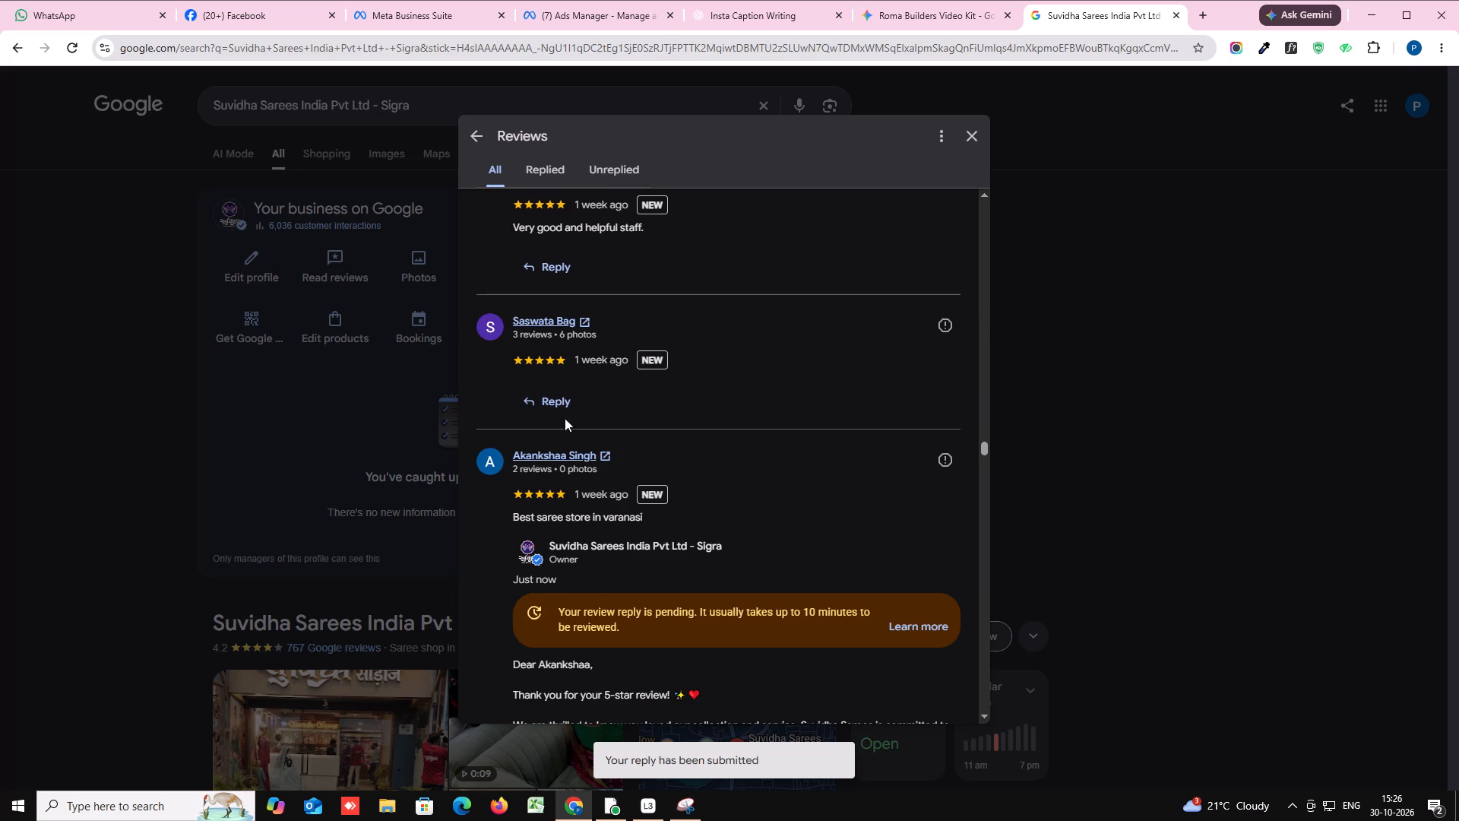
{"action": "left_click", "coordinate": [558, 401]}
{"action": "right_click", "coordinate": [576, 458]}
{"action": "left_click", "coordinate": [616, 252]}
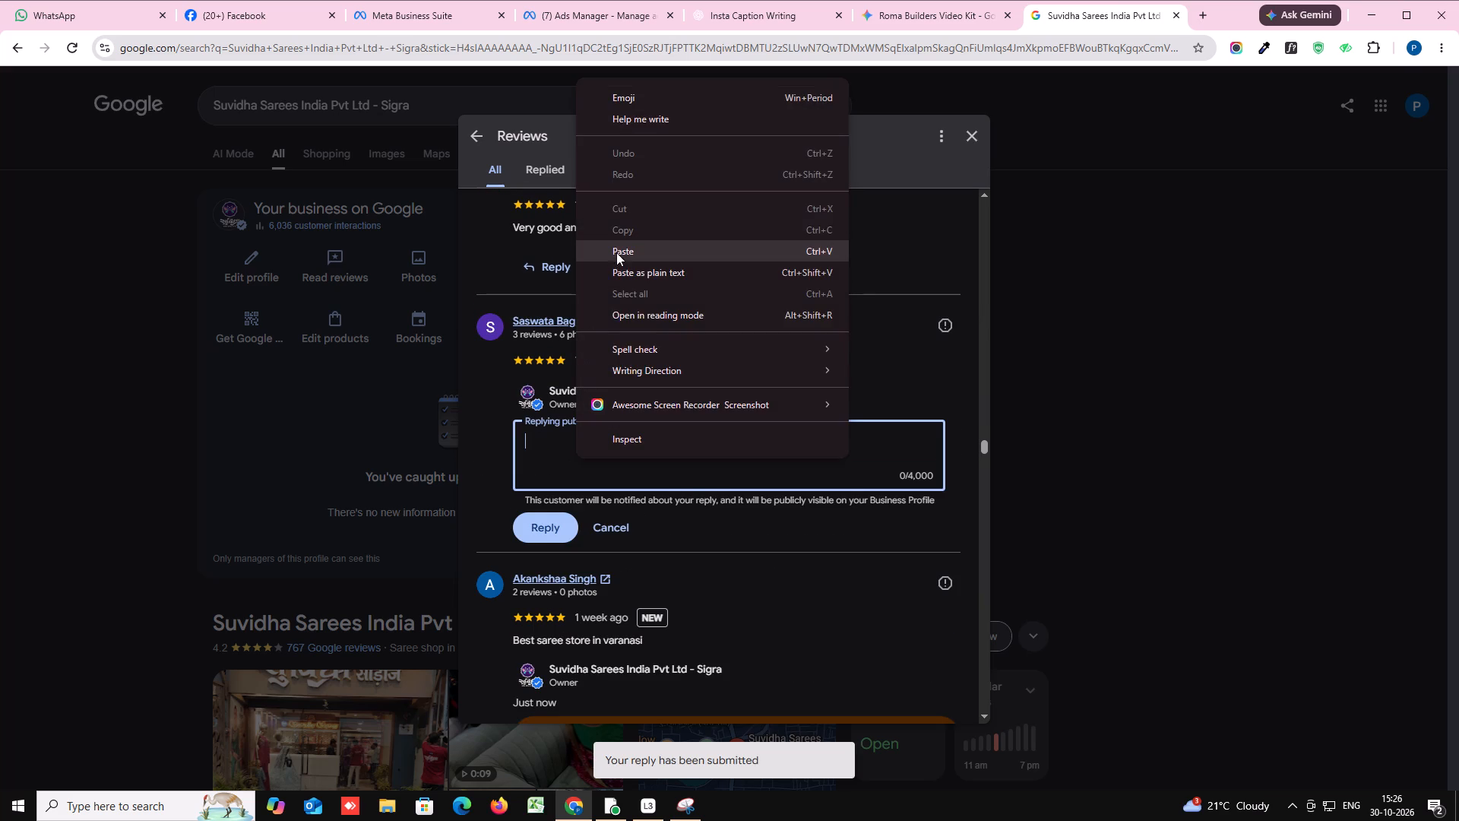
Change the greeting of the pasted reply to "Dear Saswata," and submit the reply.
{"action": "scroll", "coordinate": [580, 462], "scroll_direction": "up", "scroll_amount": 2}
{"action": "left_click", "coordinate": [622, 434]}
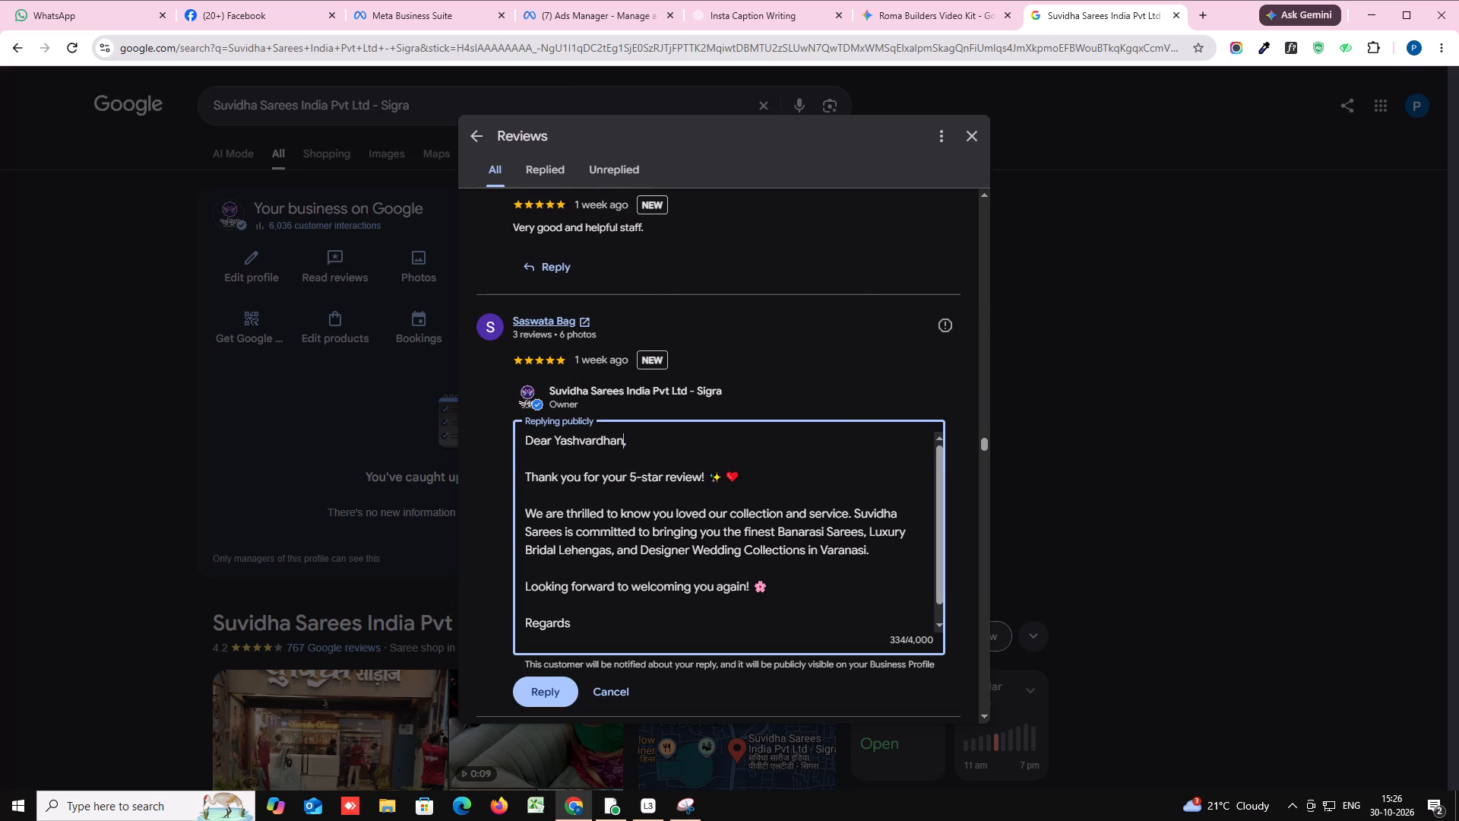
{"action": "key", "text": "BackSpace"}
{"action": "key", "text": "BackSpace"}
{"action": "key", "text": "BackSpace"}
{"action": "key", "text": "BackSpace"}
{"action": "key", "text": "BackSpace"}
{"action": "key", "text": "BackSpace"}
{"action": "key", "text": "BackSpace"}
{"action": "key", "text": "BackSpace"}
{"action": "key", "text": "BackSpace"}
{"action": "key", "text": "BackSpace"}
{"action": "key", "text": "BackSpace"}
{"action": "key", "text": "BackSpace"}
{"action": "key", "text": "space"}
{"action": "key", "text": "shift+s"}
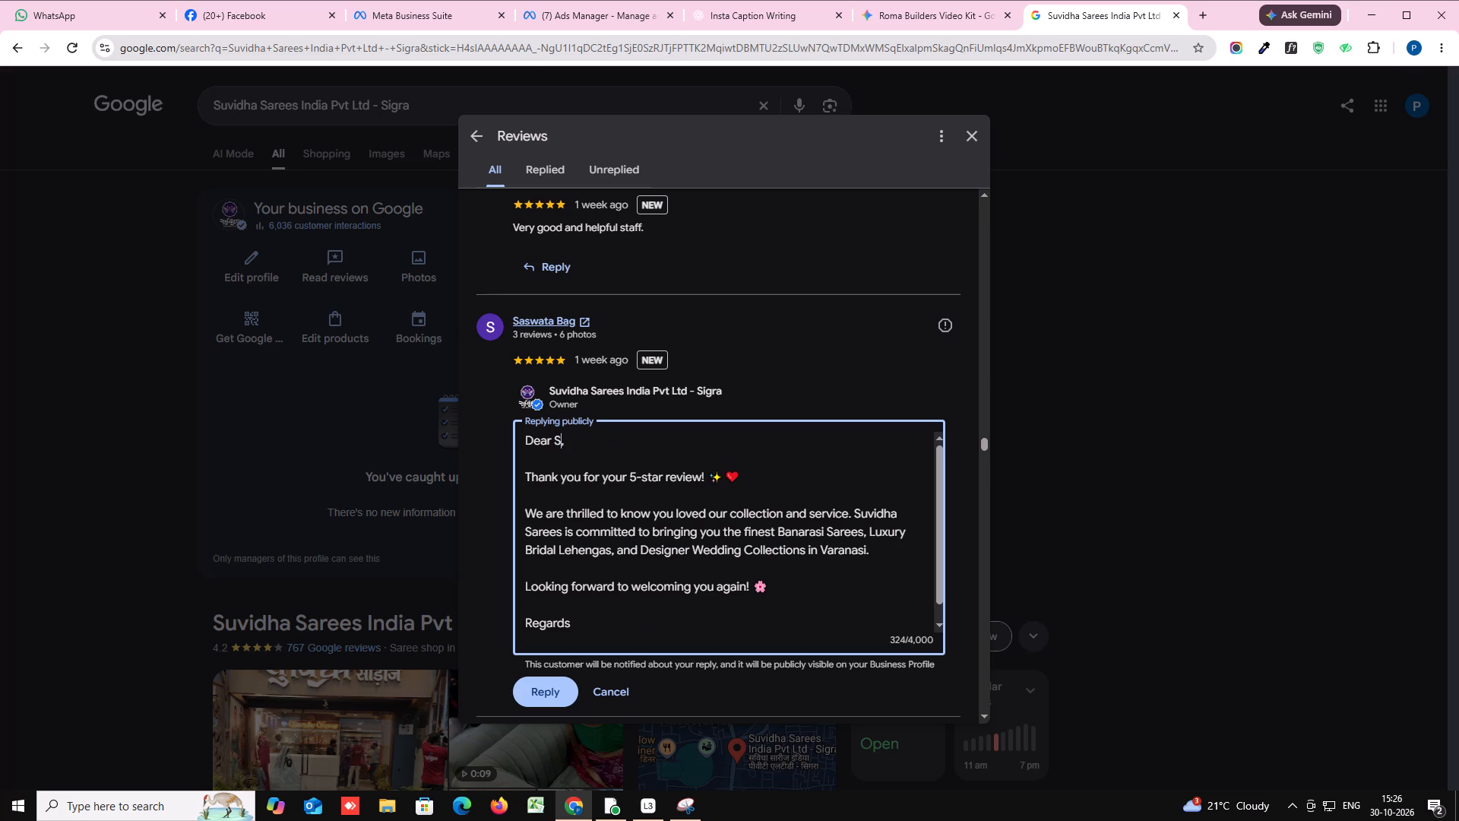
{"action": "type", "text": "as"}
{"action": "type", "text": "wata"}
{"action": "scroll", "coordinate": [499, 437], "scroll_direction": "down", "scroll_amount": 1}
{"action": "left_click", "coordinate": [532, 609]}
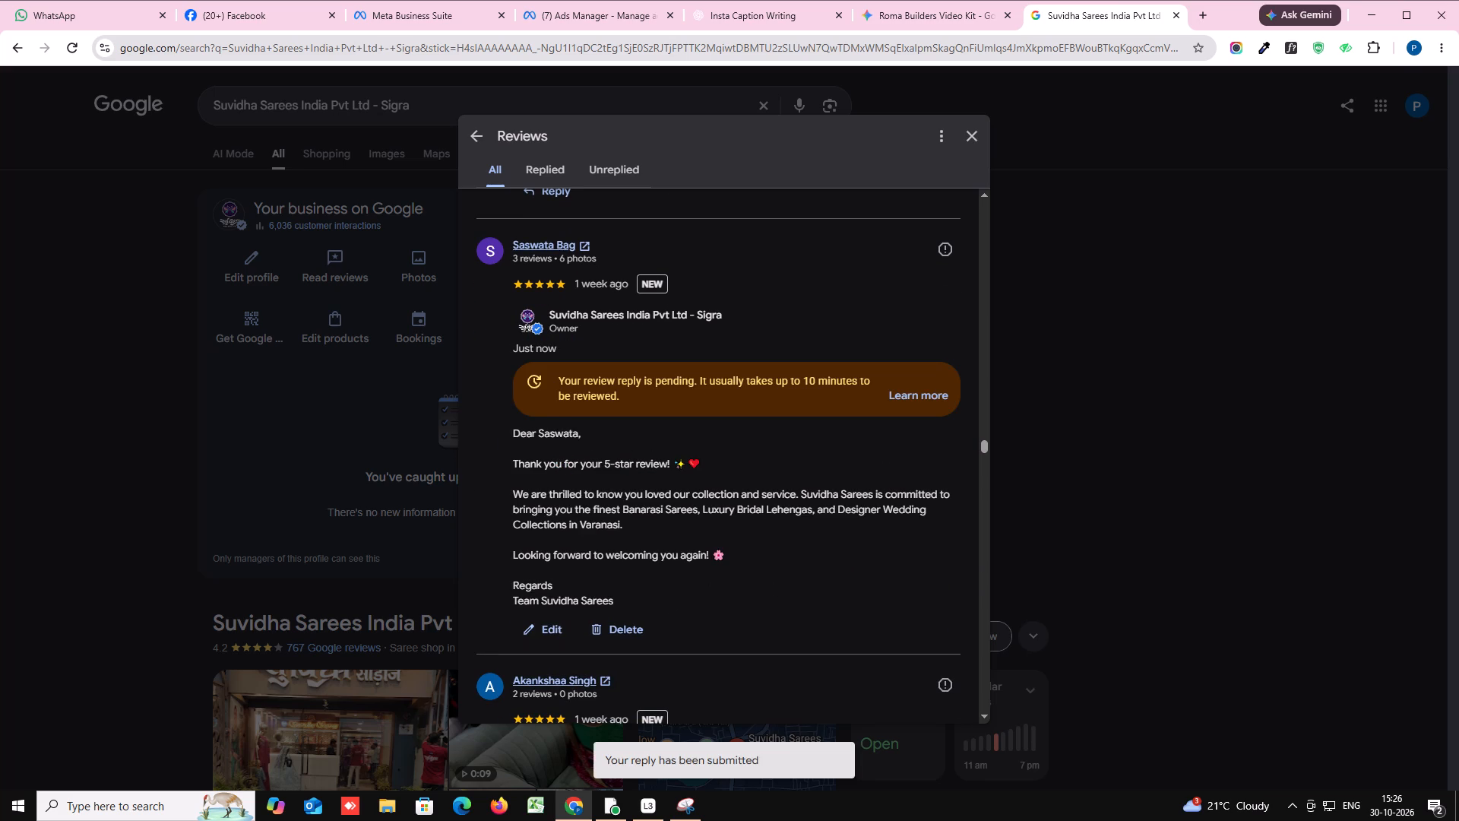
Start a reply to the five-star "Very good and helpful staff." review and paste the copied thank-you text into it.
{"action": "scroll", "coordinate": [561, 465], "scroll_direction": "up", "scroll_amount": 3}
{"action": "left_click", "coordinate": [543, 418]}
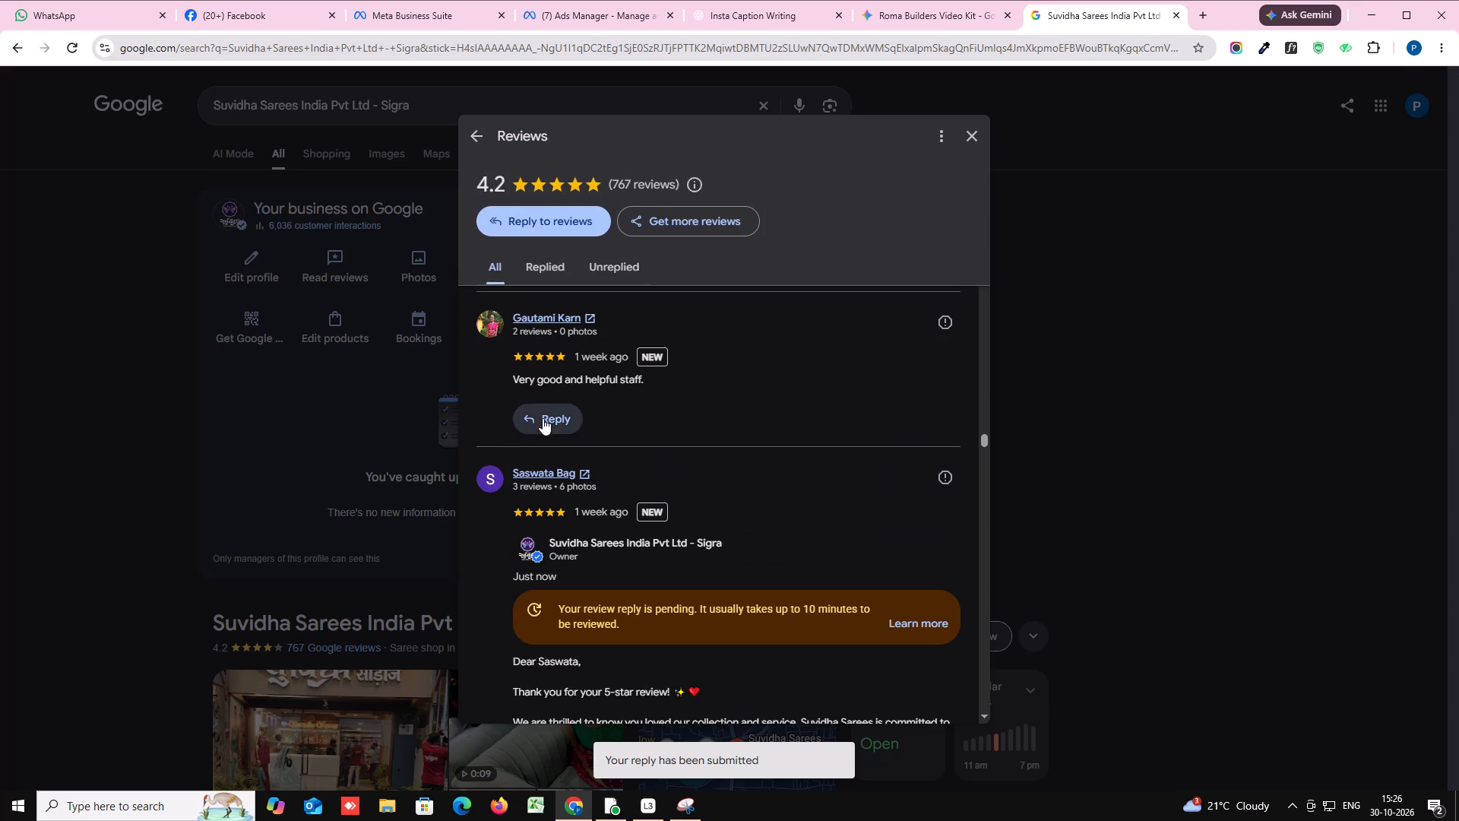
{"action": "right_click", "coordinate": [545, 450]}
{"action": "left_click", "coordinate": [594, 242]}
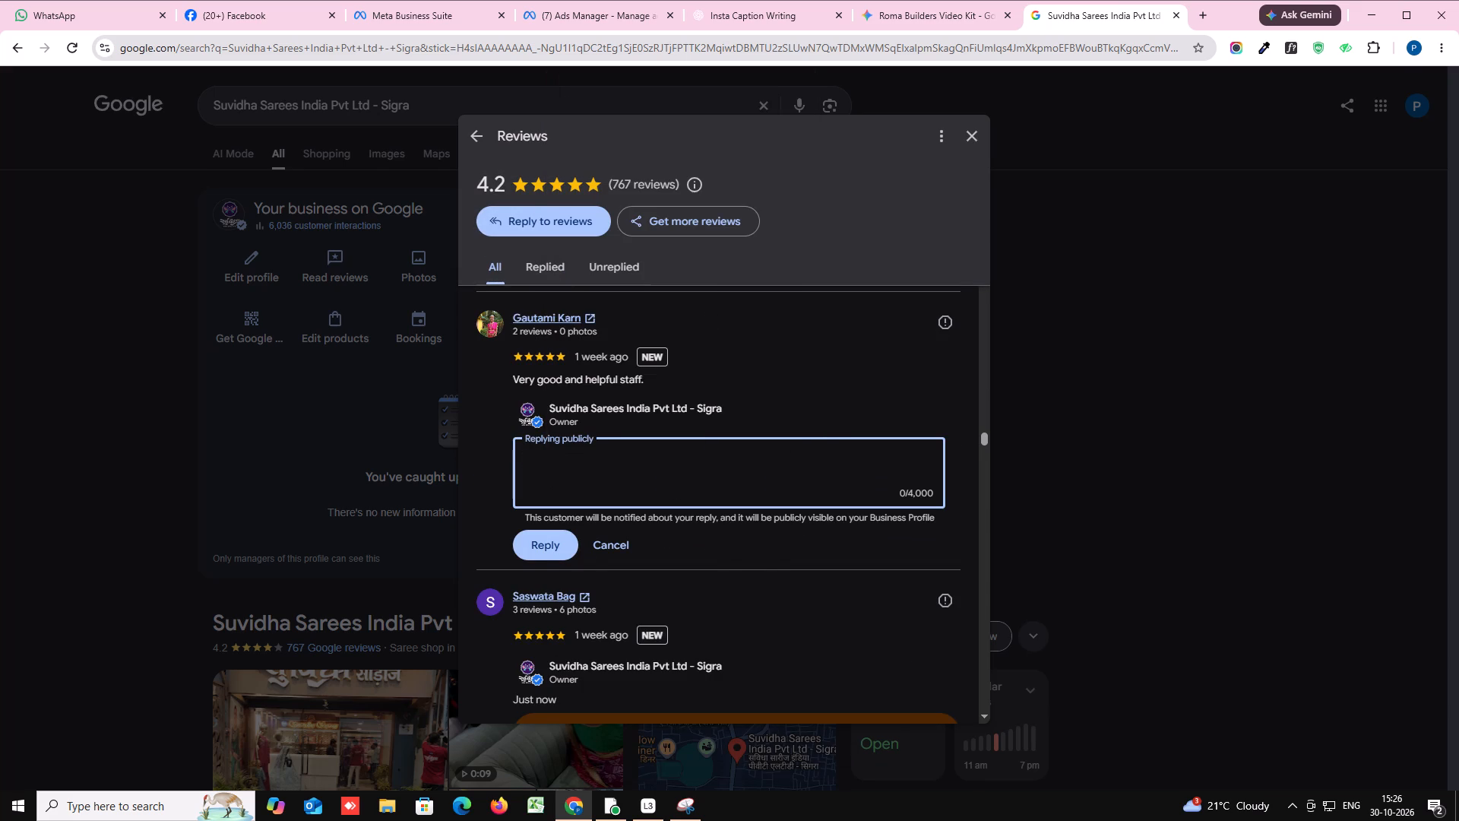
Change the greeting of the pasted reply to "Dear Gautami," and submit the reply.
{"action": "scroll", "coordinate": [590, 494], "scroll_direction": "up", "scroll_amount": 4}
{"action": "left_click", "coordinate": [622, 459]}
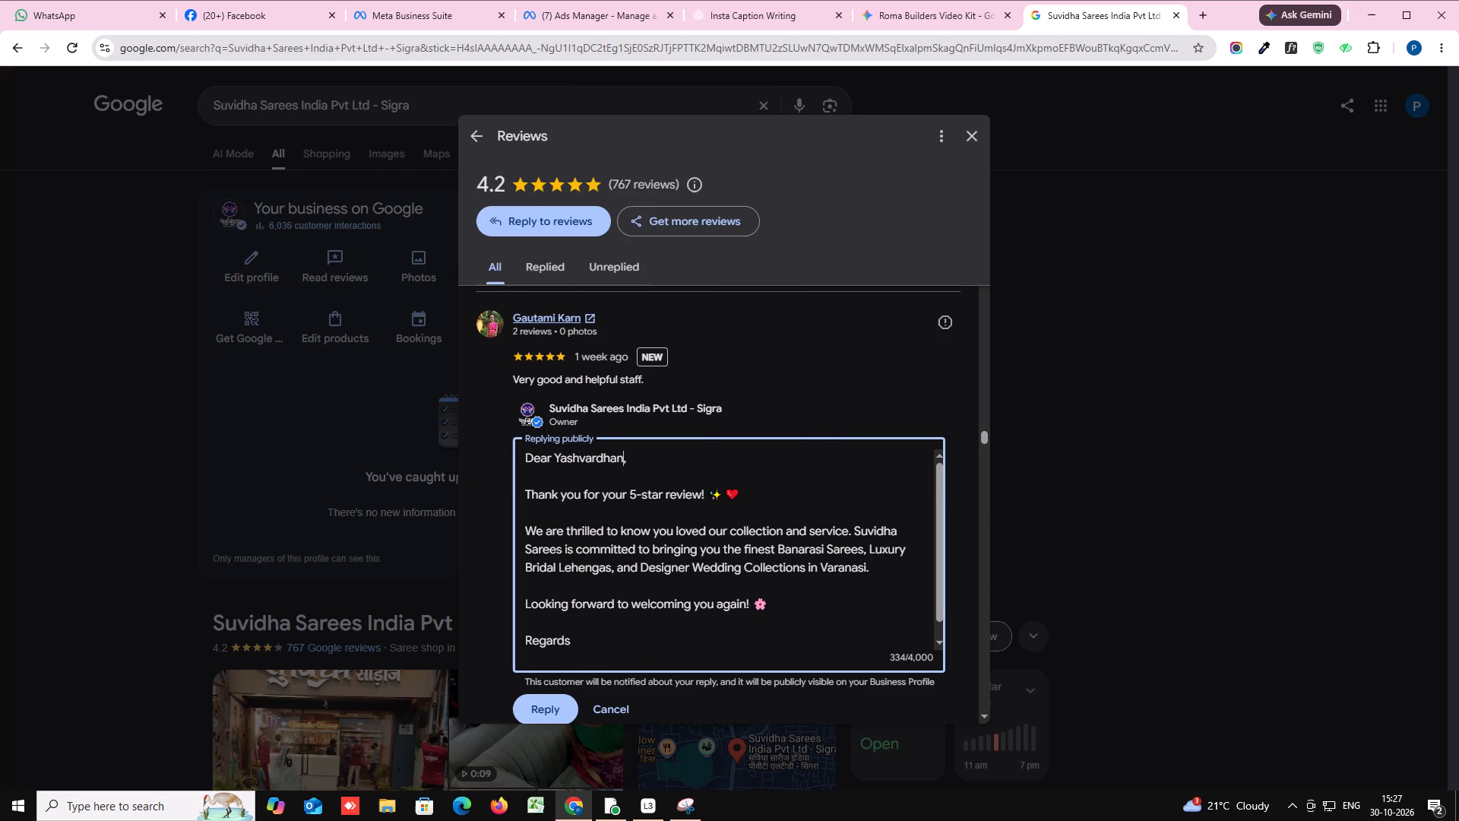
{"action": "key", "text": "BackSpace"}
{"action": "key", "text": "BackSpace"}
{"action": "key", "text": "BackSpace"}
{"action": "key", "text": "BackSpace"}
{"action": "key", "text": "BackSpace"}
{"action": "key", "text": "BackSpace"}
{"action": "key", "text": "BackSpace"}
{"action": "key", "text": "BackSpace"}
{"action": "key", "text": "BackSpace"}
{"action": "key", "text": "BackSpace"}
{"action": "key", "text": "BackSpace"}
{"action": "type", "text": "Gautami"}
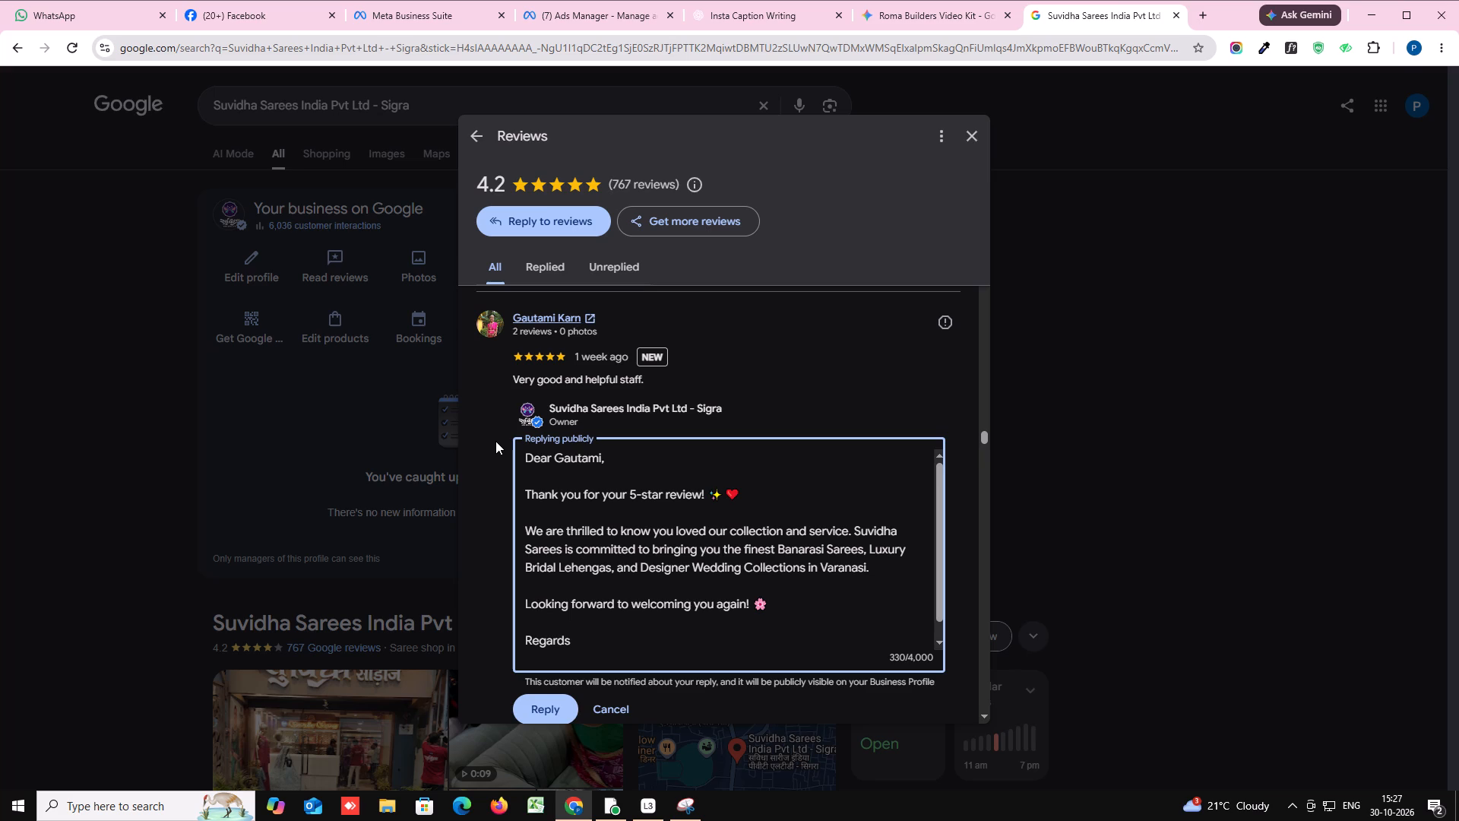
{"action": "scroll", "coordinate": [495, 441], "scroll_direction": "down", "scroll_amount": 1}
{"action": "left_click", "coordinate": [549, 630]}
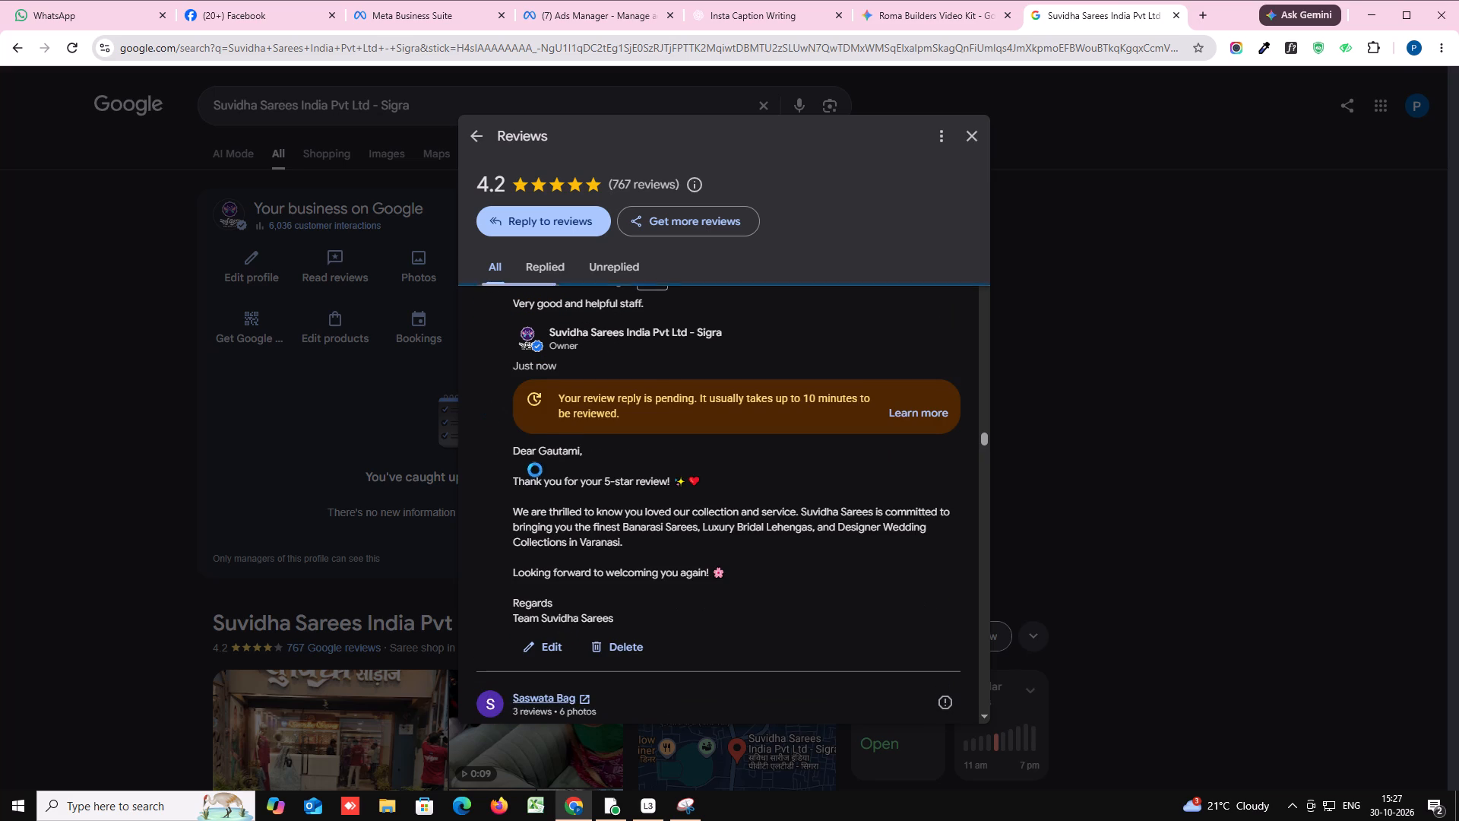
Start a reply to Shreya's five-star "Nice experience" review and paste the copied thank-you text into it.
{"action": "scroll", "coordinate": [535, 471], "scroll_direction": "up", "scroll_amount": 4}
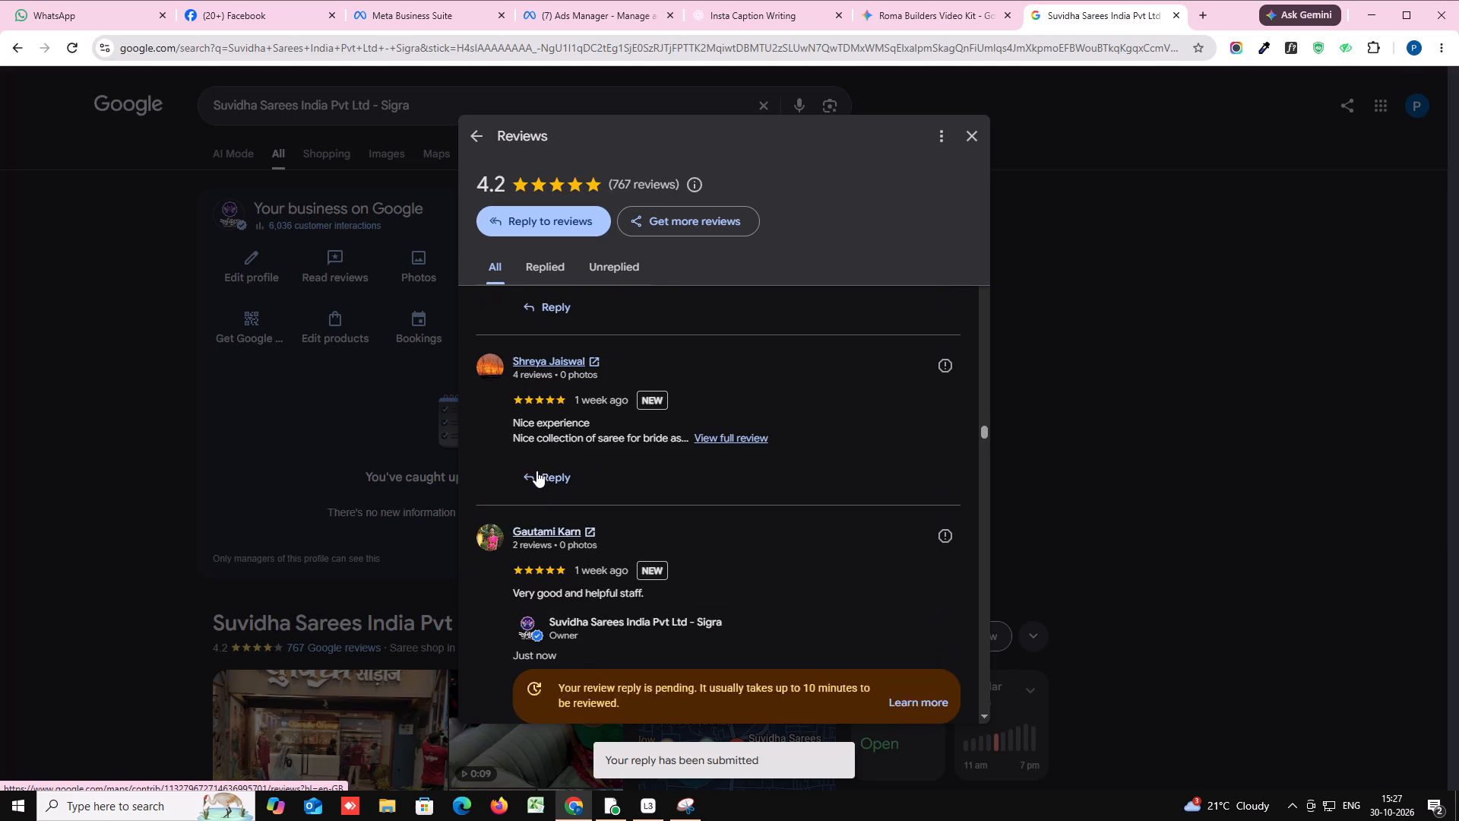
{"action": "left_click", "coordinate": [546, 496]}
{"action": "right_click", "coordinate": [562, 540]}
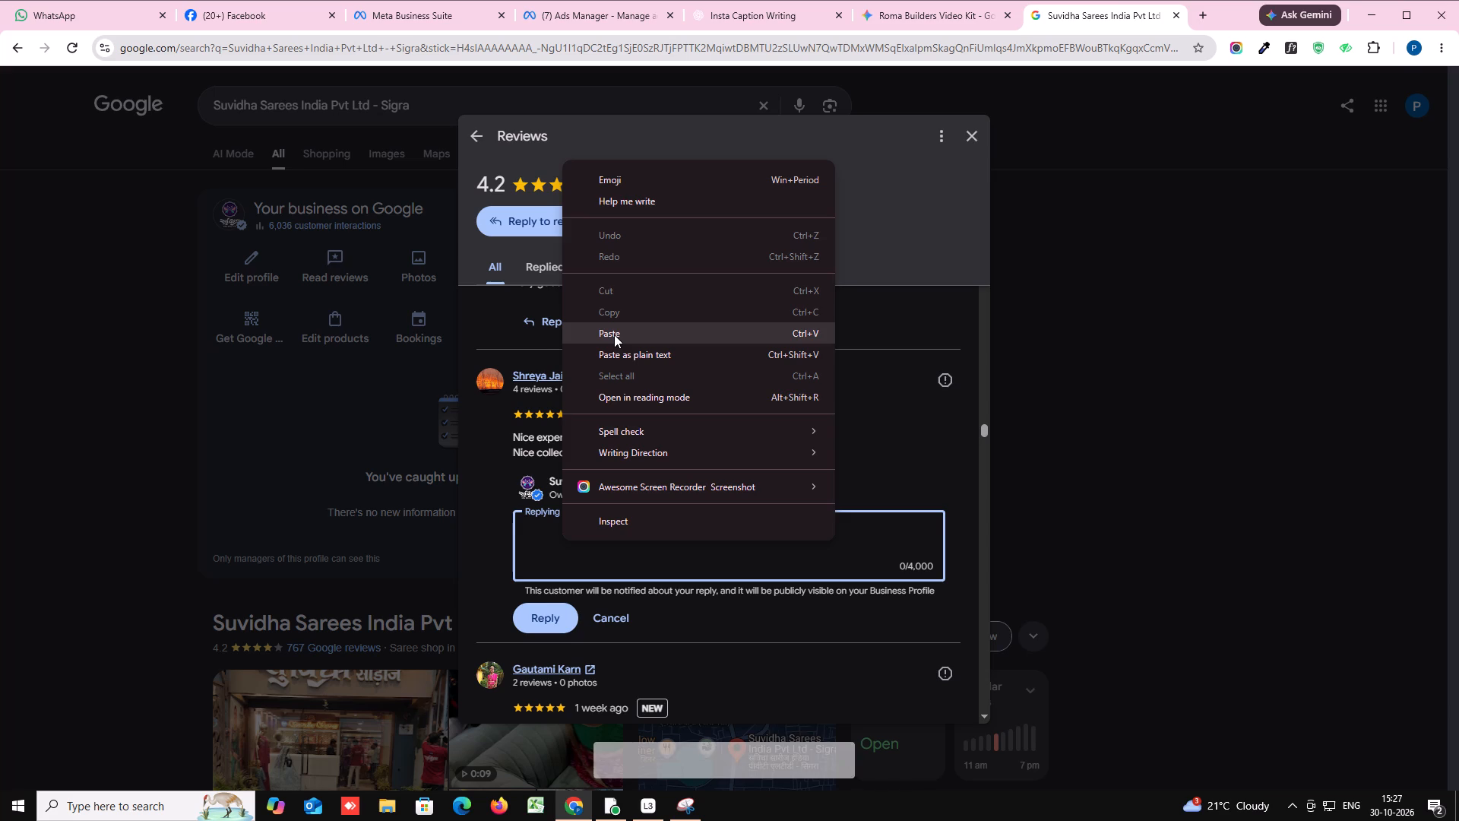
{"action": "left_click", "coordinate": [614, 334]}
Change the greeting of the pasted reply to "Dear Shreya," and submit the reply.
{"action": "scroll", "coordinate": [587, 557], "scroll_direction": "up", "scroll_amount": 3}
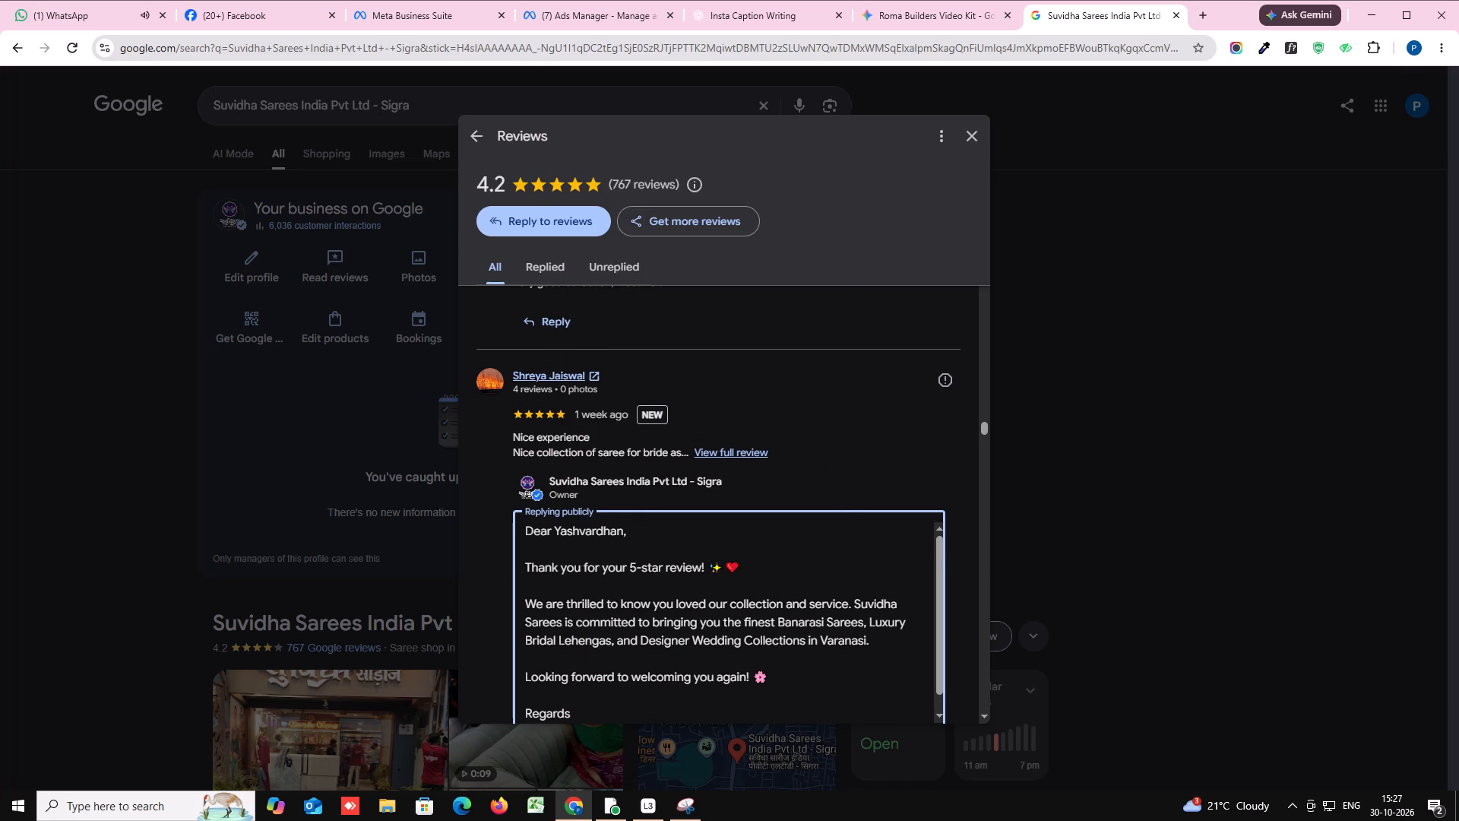
{"action": "left_click", "coordinate": [625, 528]}
{"action": "left_click", "coordinate": [624, 528]}
{"action": "key", "text": "BackSpace"}
{"action": "key", "text": "BackSpace"}
{"action": "key", "text": "BackSpace"}
{"action": "key", "text": "BackSpace"}
{"action": "key", "text": "BackSpace"}
{"action": "key", "text": "BackSpace"}
{"action": "key", "text": "BackSpace"}
{"action": "key", "text": "BackSpace"}
{"action": "key", "text": "BackSpace"}
{"action": "key", "text": "BackSpace"}
{"action": "key", "text": "BackSpace"}
{"action": "type", "text": "Shreya"}
{"action": "scroll", "coordinate": [502, 513], "scroll_direction": "down", "scroll_amount": 2}
{"action": "left_click", "coordinate": [544, 626]}
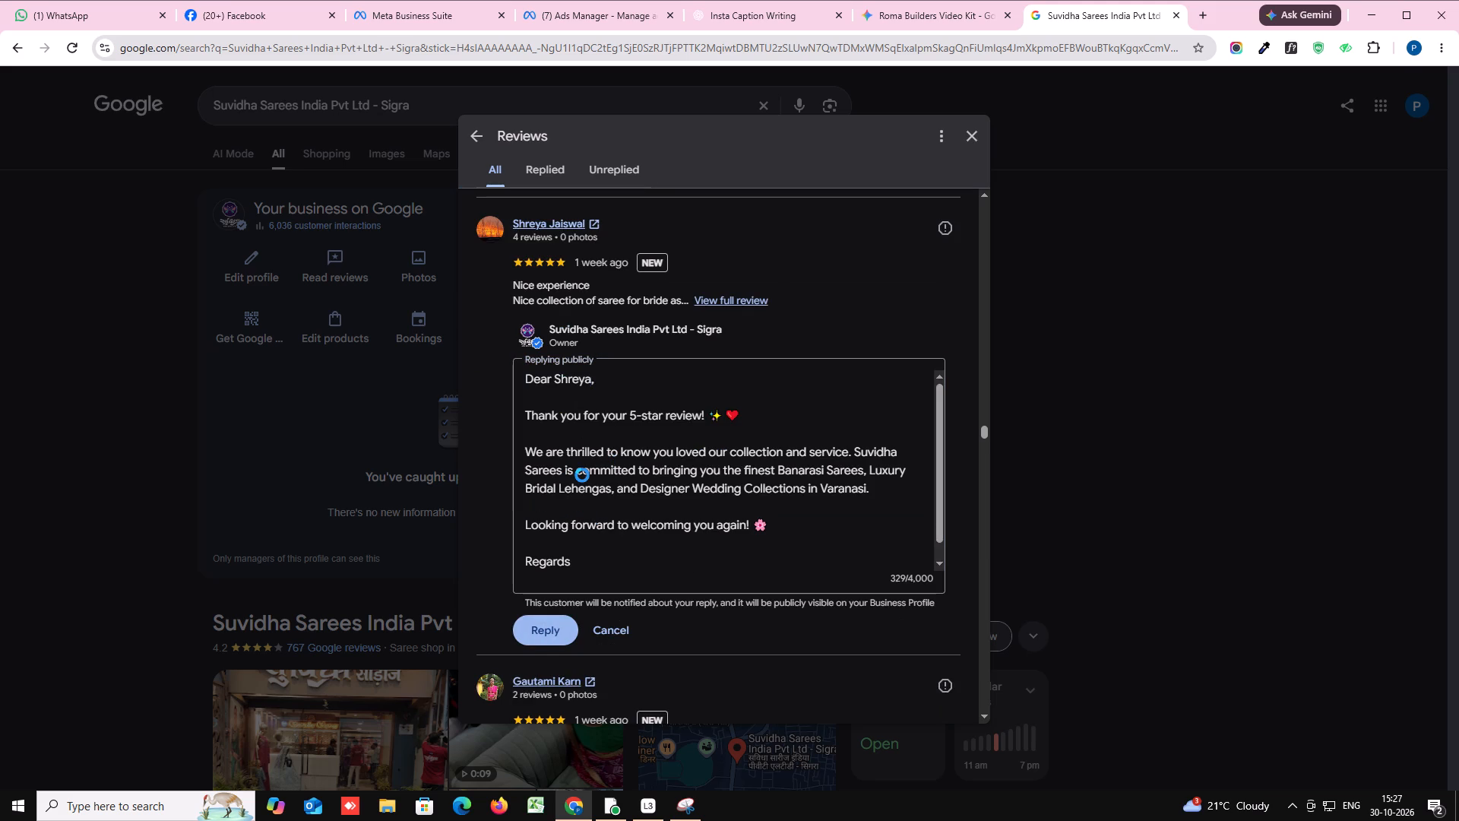
Start a reply to the five-star "Very good collection, must visit!!" review and paste the copied thank-you text into it.
{"action": "scroll", "coordinate": [568, 414], "scroll_direction": "up", "scroll_amount": 1}
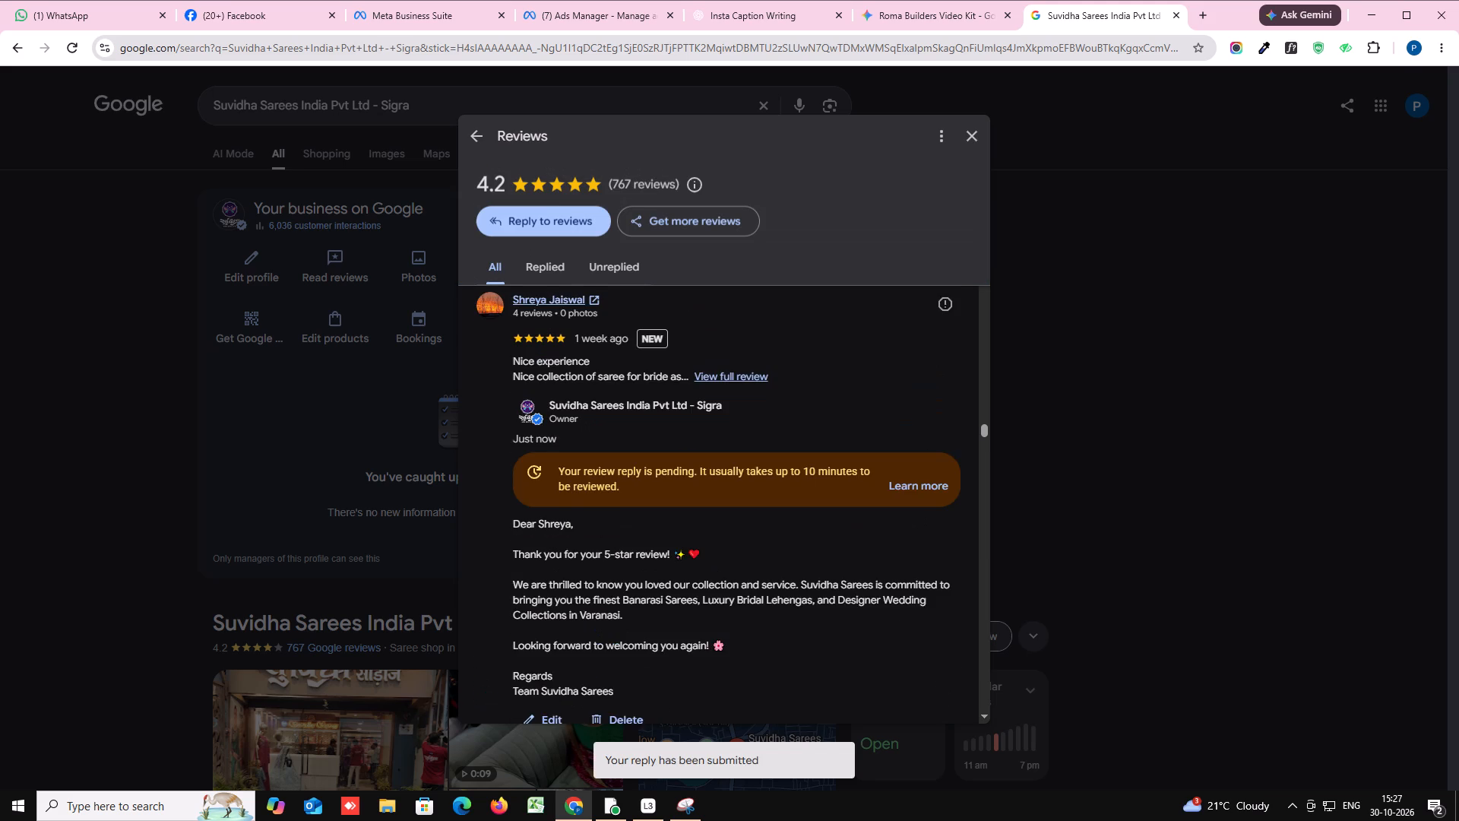
{"action": "scroll", "coordinate": [568, 414], "scroll_direction": "up", "scroll_amount": 2}
{"action": "left_click", "coordinate": [559, 401]}
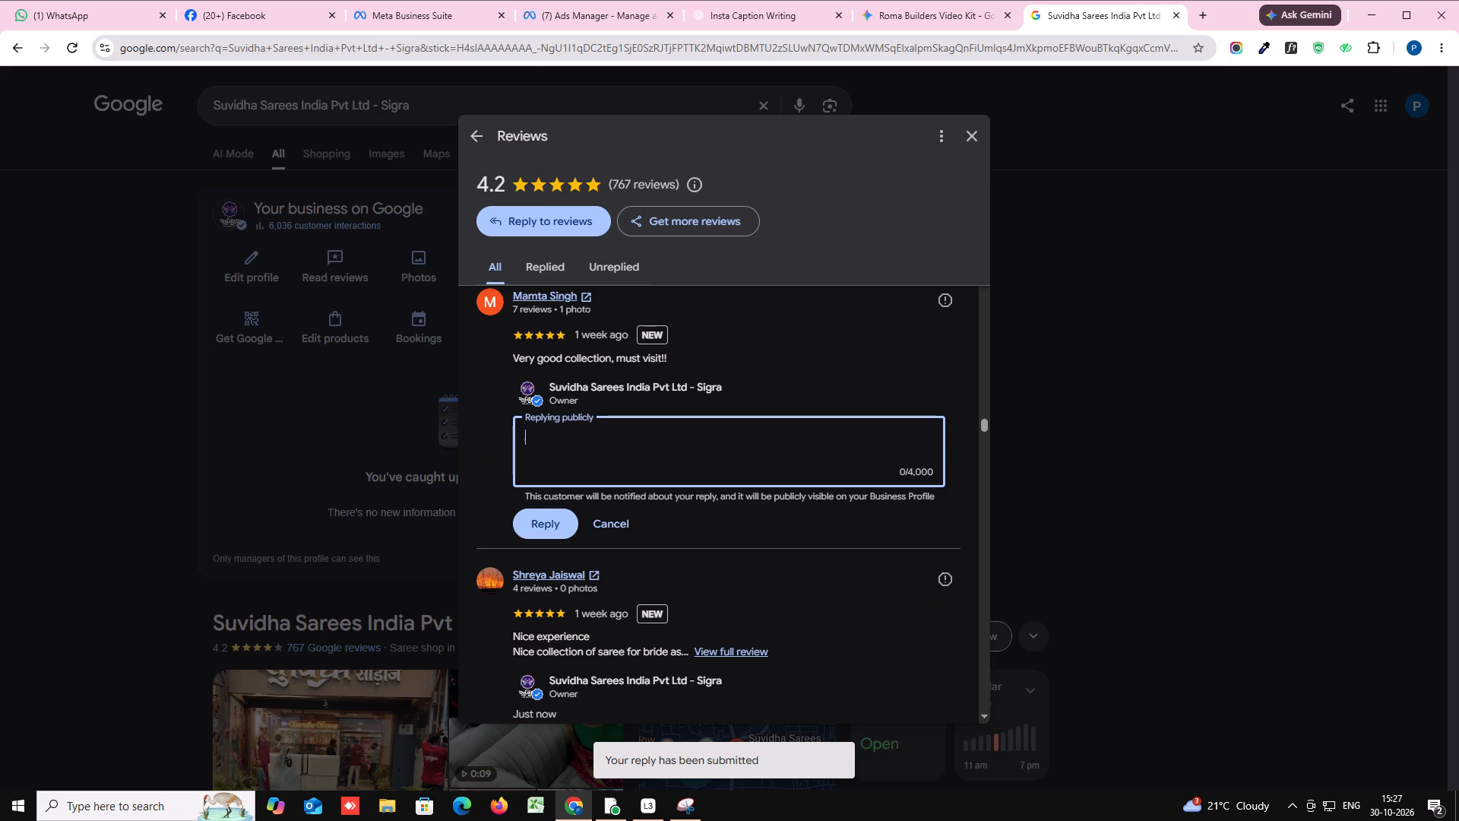
{"action": "right_click", "coordinate": [588, 448]}
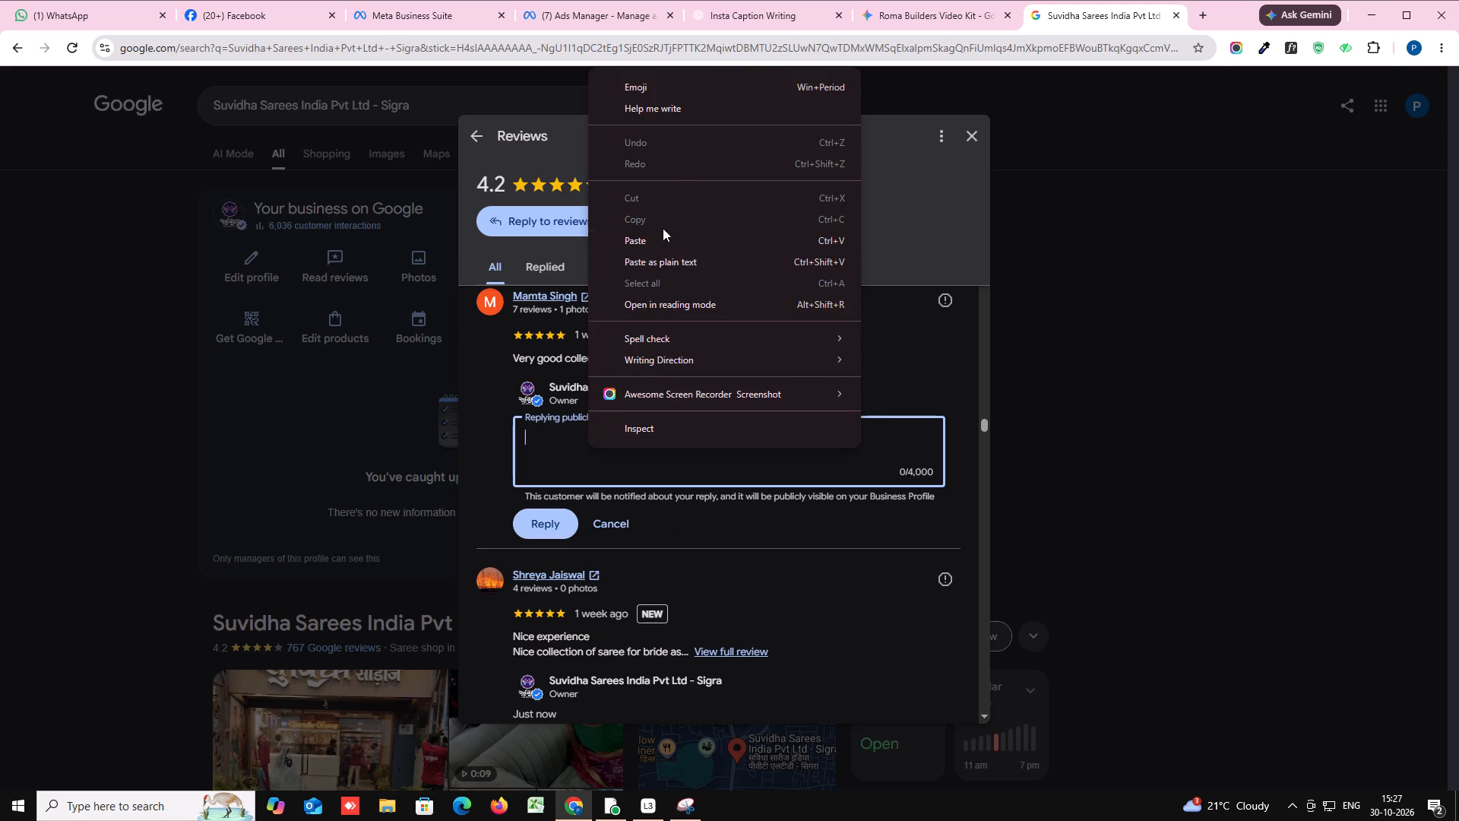
{"action": "left_click", "coordinate": [650, 235]}
Change the greeting of the pasted reply to "Dear Mamta," and submit the reply.
{"action": "scroll", "coordinate": [606, 491], "scroll_direction": "up", "scroll_amount": 2}
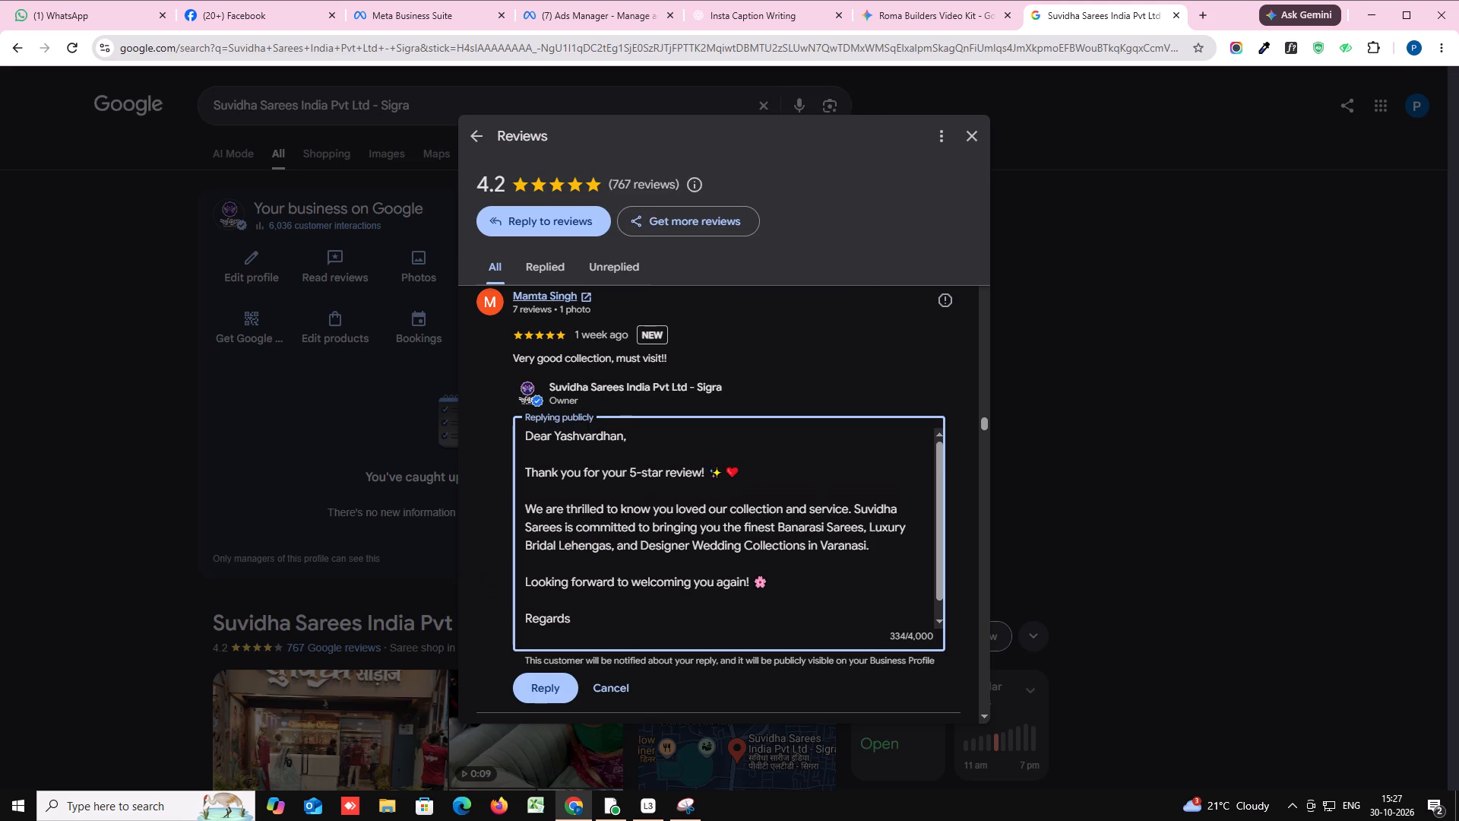
{"action": "left_click", "coordinate": [624, 433]}
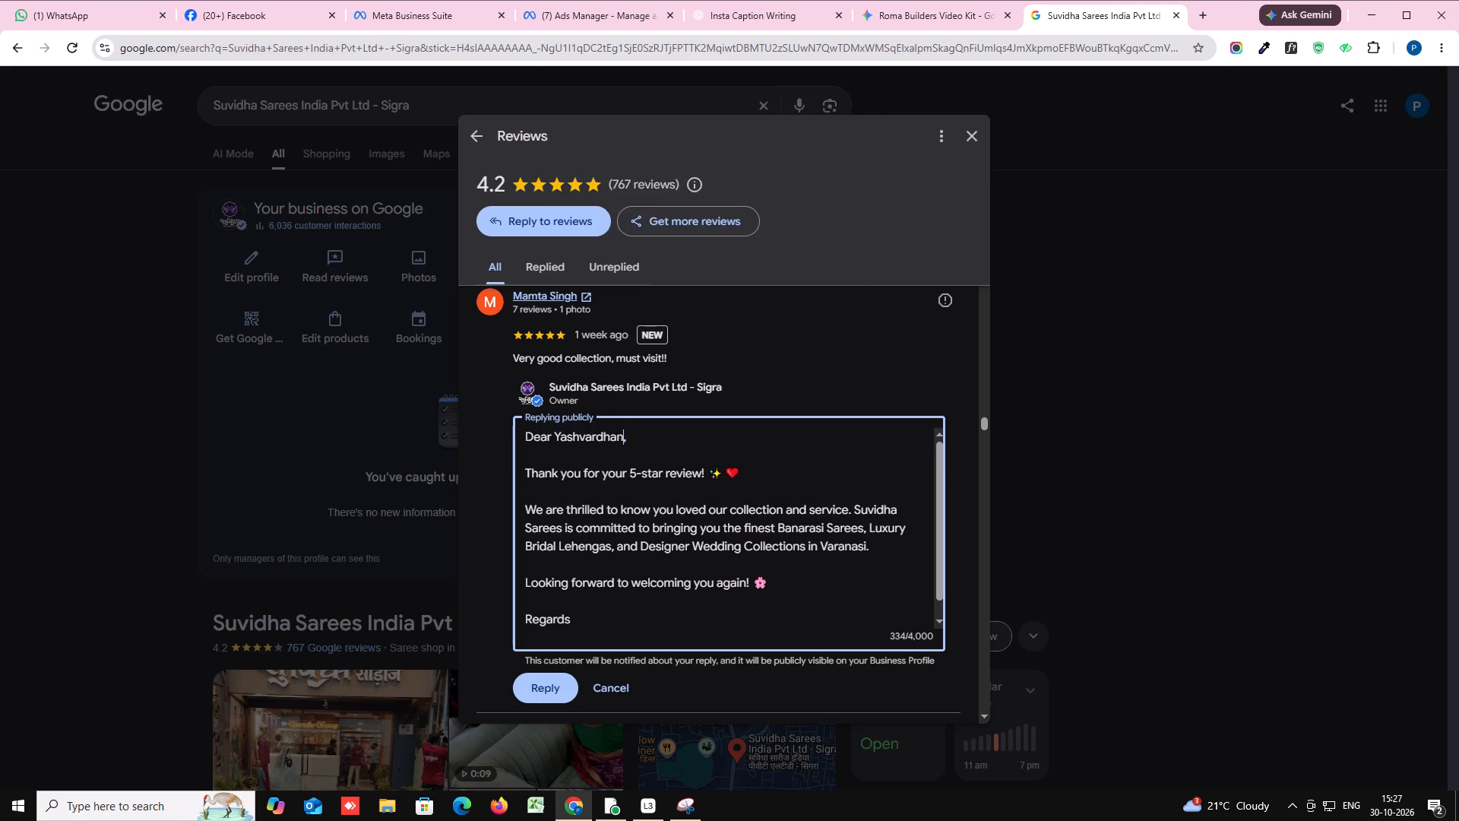
{"action": "key", "text": "BackSpace"}
{"action": "key", "text": "BackSpace"}
{"action": "key", "text": "BackSpace"}
{"action": "key", "text": "BackSpace"}
{"action": "key", "text": "BackSpace"}
{"action": "key", "text": "BackSpace"}
{"action": "key", "text": "BackSpace"}
{"action": "key", "text": "BackSpace"}
{"action": "key", "text": "BackSpace"}
{"action": "key", "text": "BackSpace"}
{"action": "key", "text": "BackSpace"}
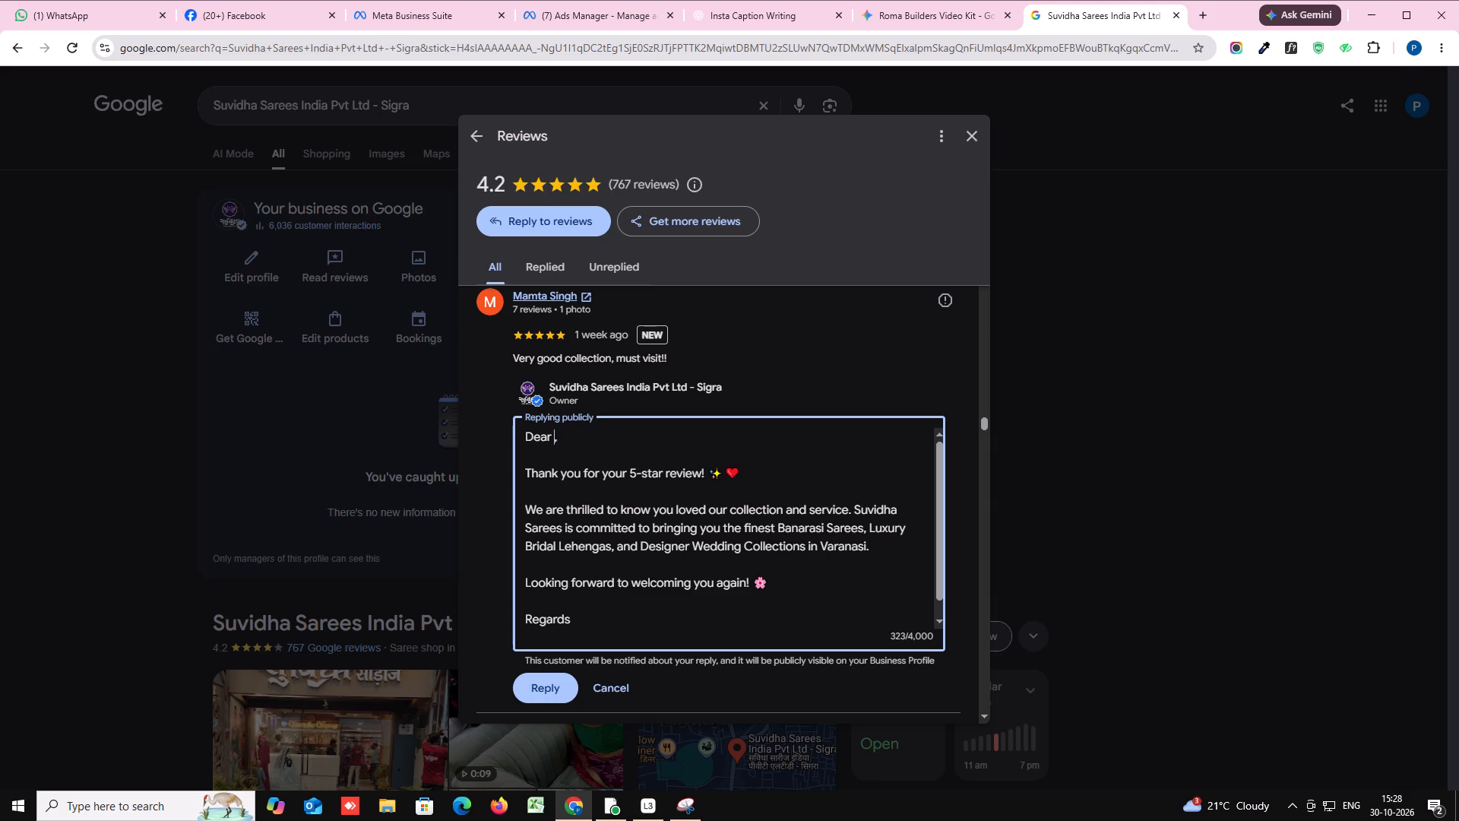
{"action": "type", "text": "Mamta"}
{"action": "scroll", "coordinate": [493, 461], "scroll_direction": "down", "scroll_amount": 1}
{"action": "left_click", "coordinate": [549, 613]}
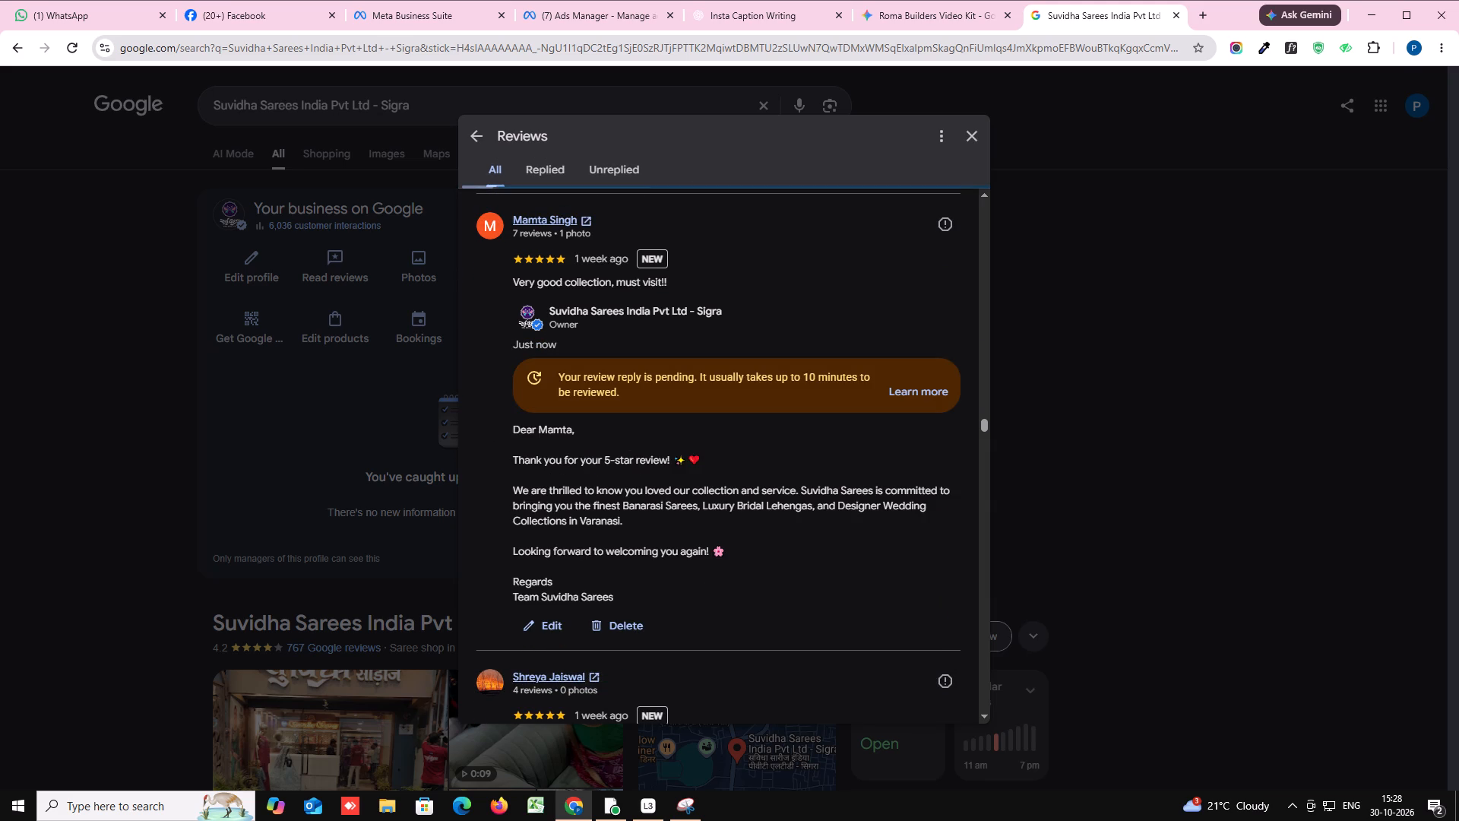
Start a reply to the five-star review beginning "Bahut acchi shop hai" and paste the copied thank-you text into it.
{"action": "scroll", "coordinate": [571, 372], "scroll_direction": "up", "scroll_amount": 2}
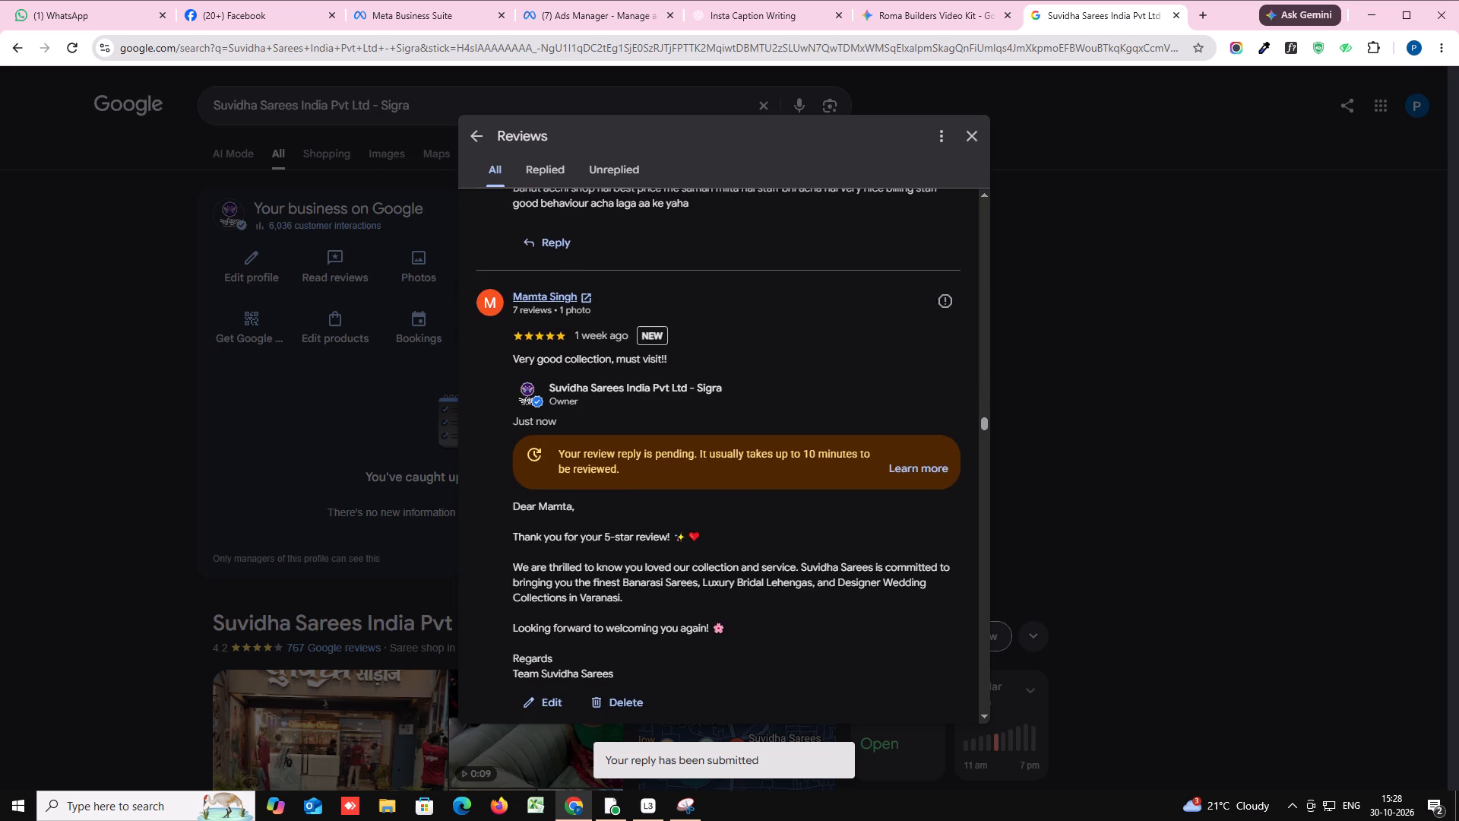
{"action": "scroll", "coordinate": [571, 372], "scroll_direction": "up", "scroll_amount": 1}
{"action": "left_click", "coordinate": [548, 391]}
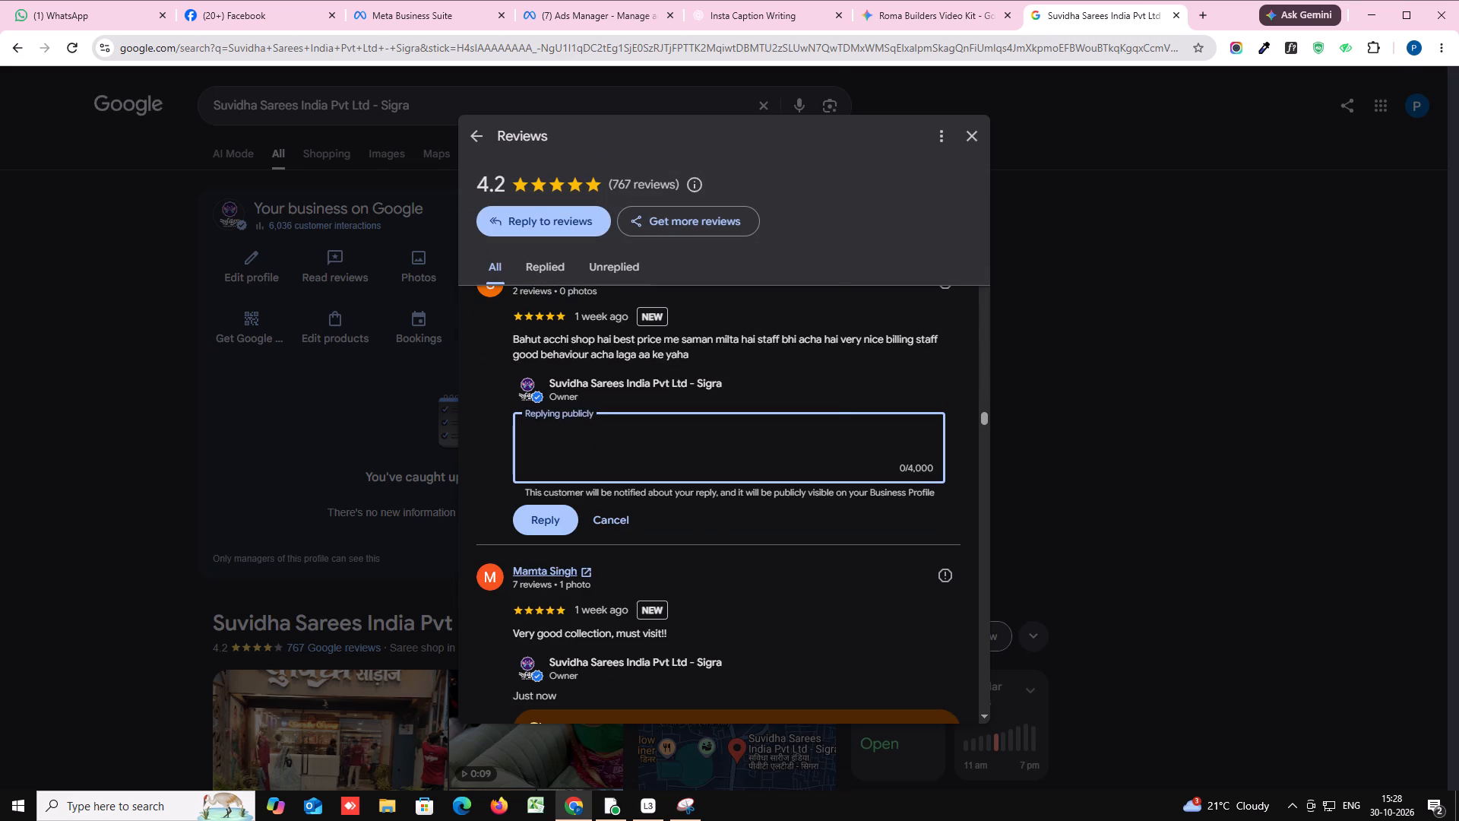
{"action": "right_click", "coordinate": [568, 441]}
{"action": "left_click", "coordinate": [619, 236]}
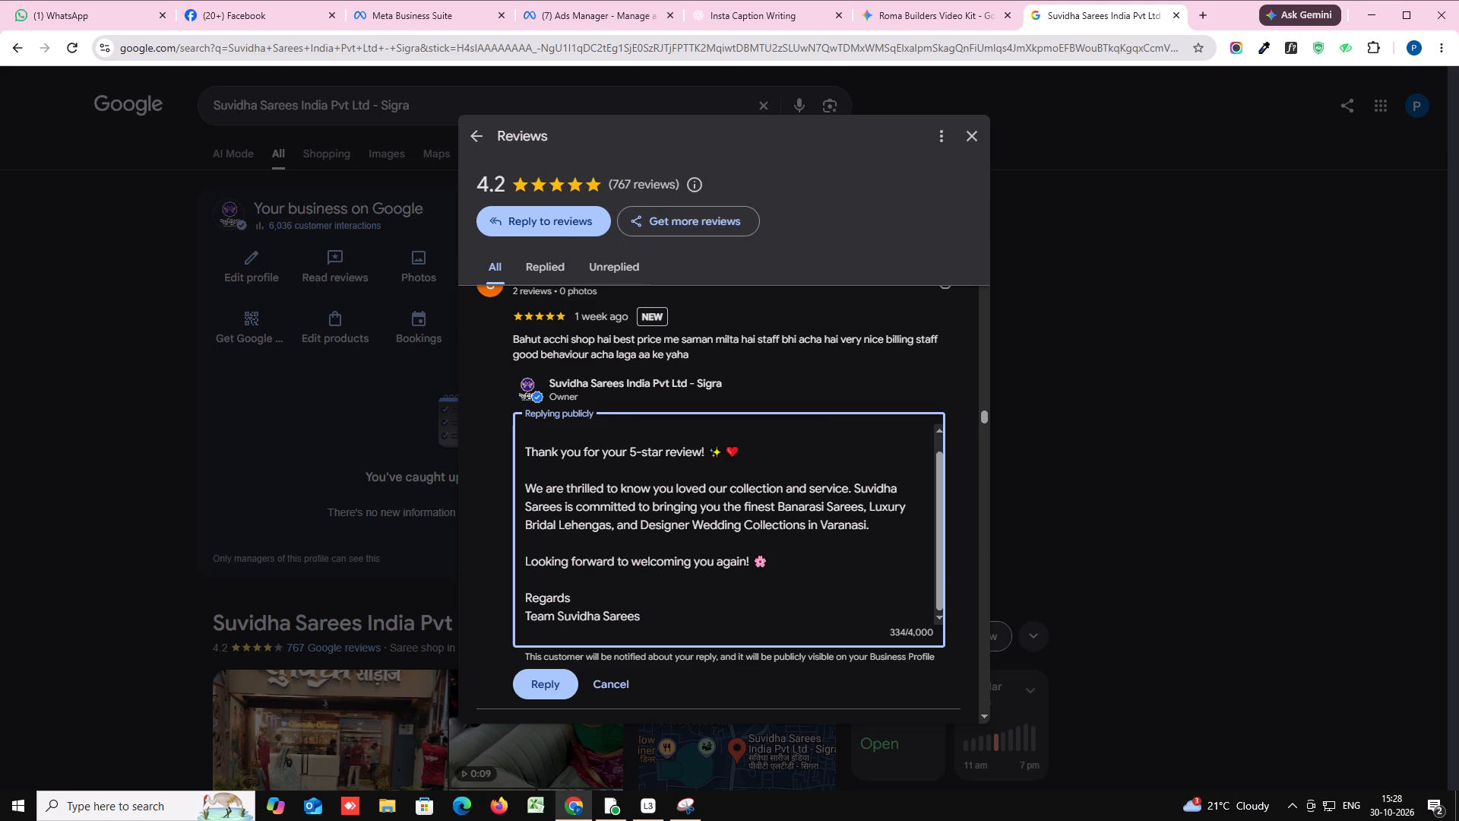
Change the greeting of the pasted reply to "Dear Soni," and submit the reply.
{"action": "scroll", "coordinate": [605, 491], "scroll_direction": "up", "scroll_amount": 3}
{"action": "left_click", "coordinate": [624, 428]}
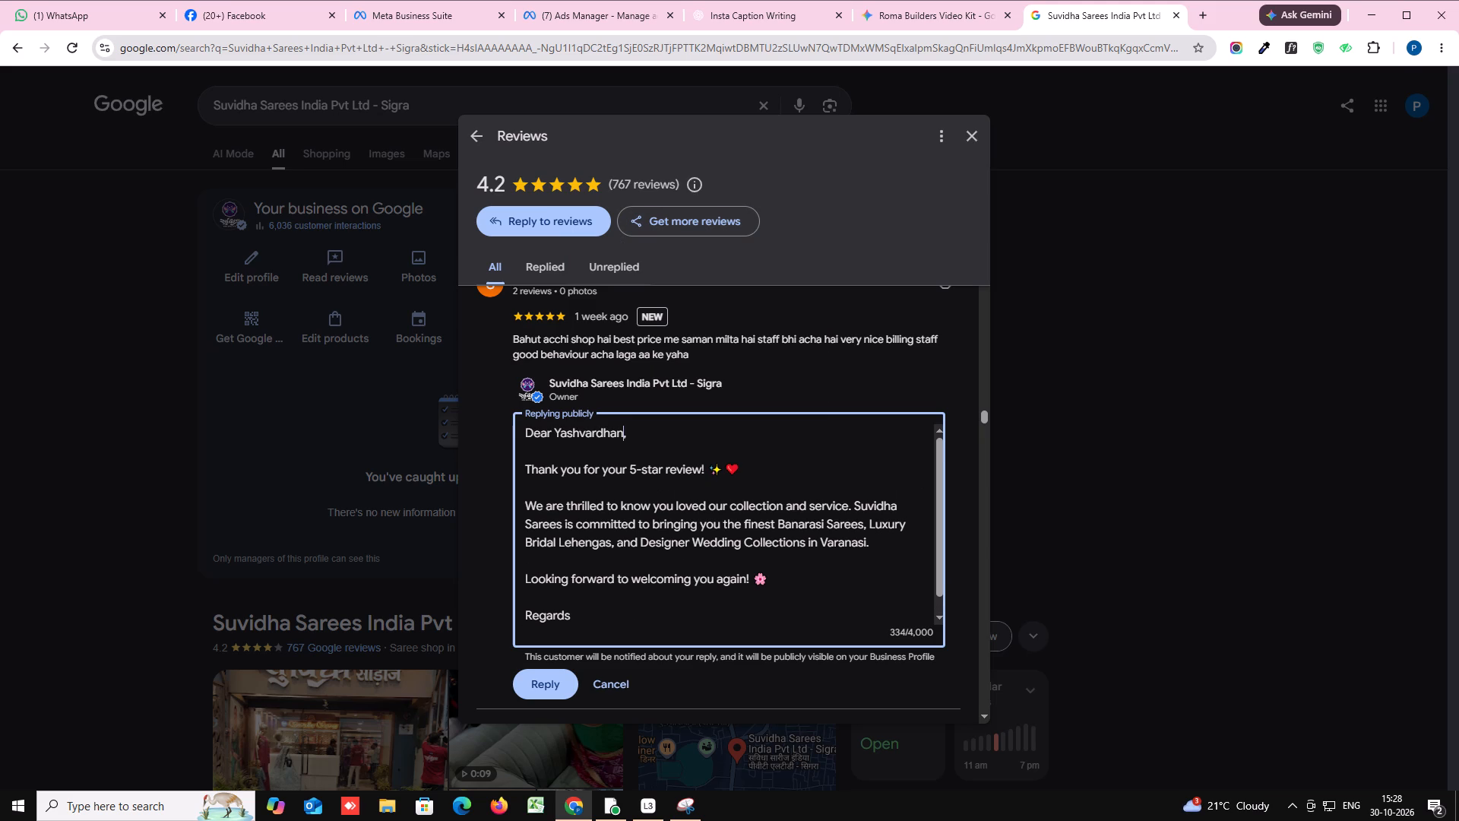
{"action": "key", "text": "BackSpace"}
{"action": "key", "text": "BackSpace"}
{"action": "key", "text": "BackSpace"}
{"action": "key", "text": "BackSpace"}
{"action": "key", "text": "BackSpace"}
{"action": "scroll", "coordinate": [621, 430], "scroll_direction": "up", "scroll_amount": 1}
{"action": "key", "text": "BackSpace"}
{"action": "key", "text": "BackSpace"}
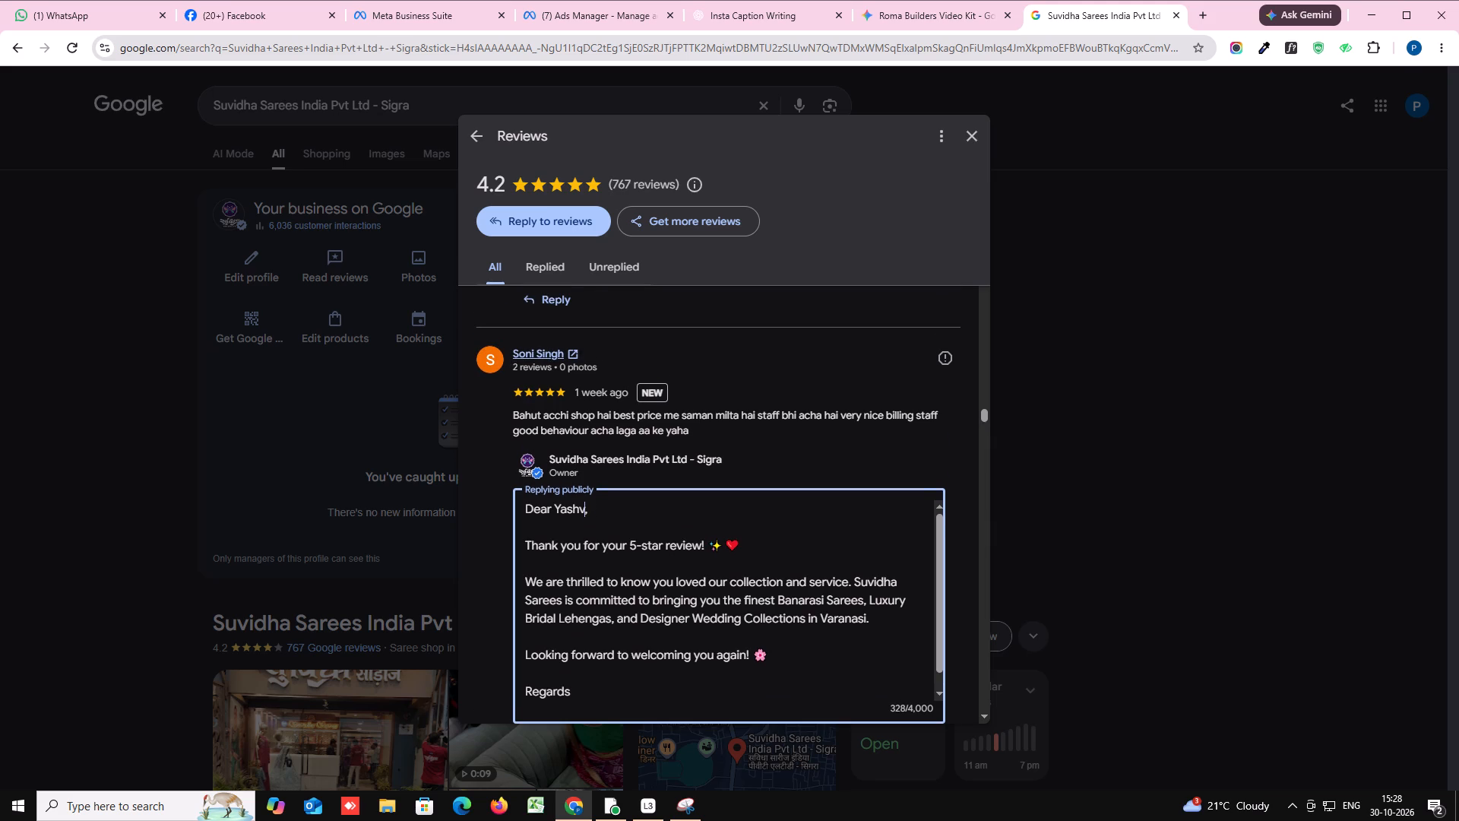
{"action": "key", "text": "BackSpace"}
{"action": "key", "text": "BackSpace"}
{"action": "key", "text": "BackSpace"}
{"action": "key", "text": "BackSpace"}
{"action": "type", "text": "Soni"}
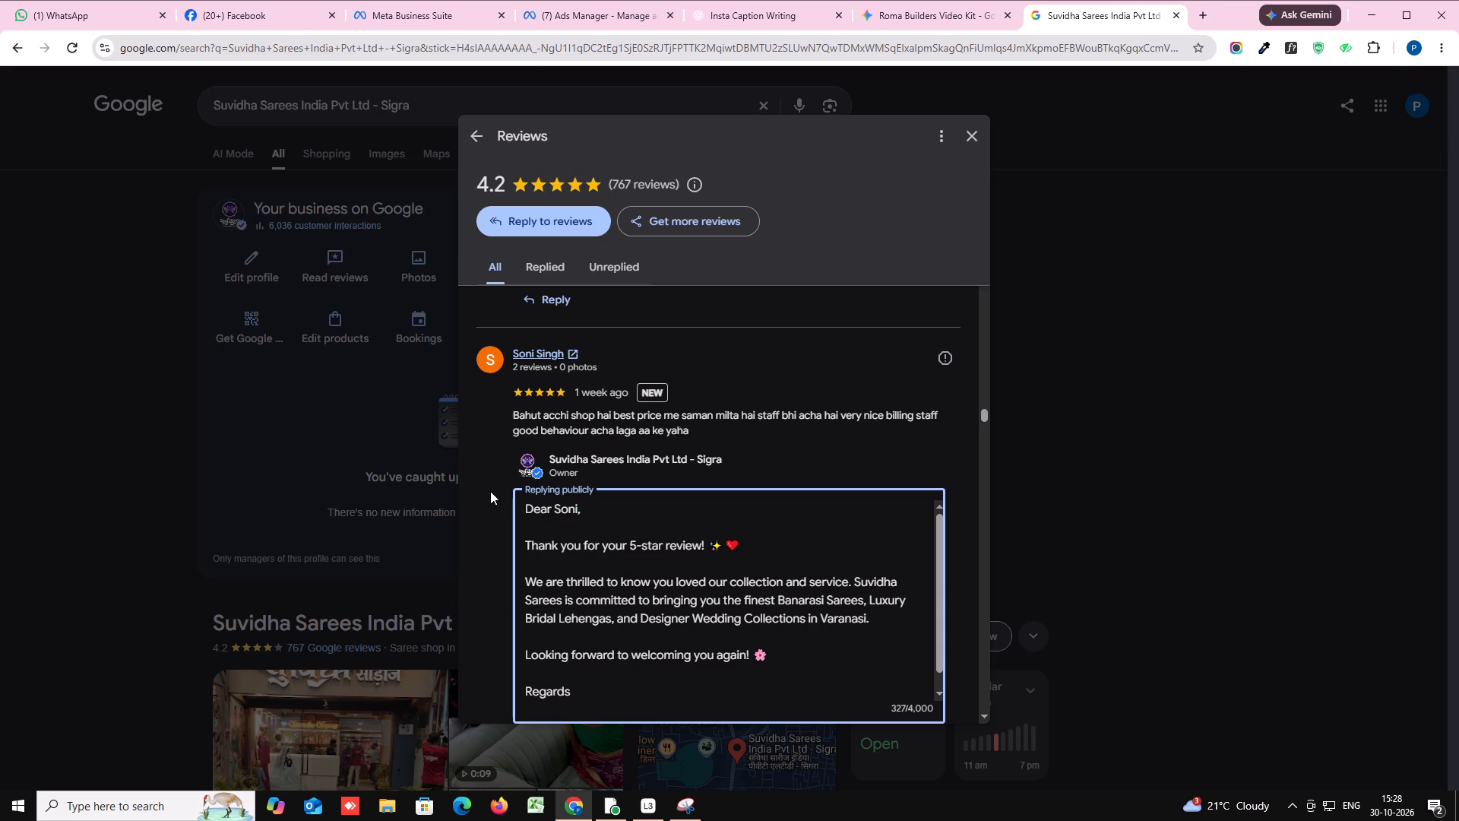
{"action": "scroll", "coordinate": [490, 491], "scroll_direction": "down", "scroll_amount": 2}
{"action": "left_click", "coordinate": [548, 614]}
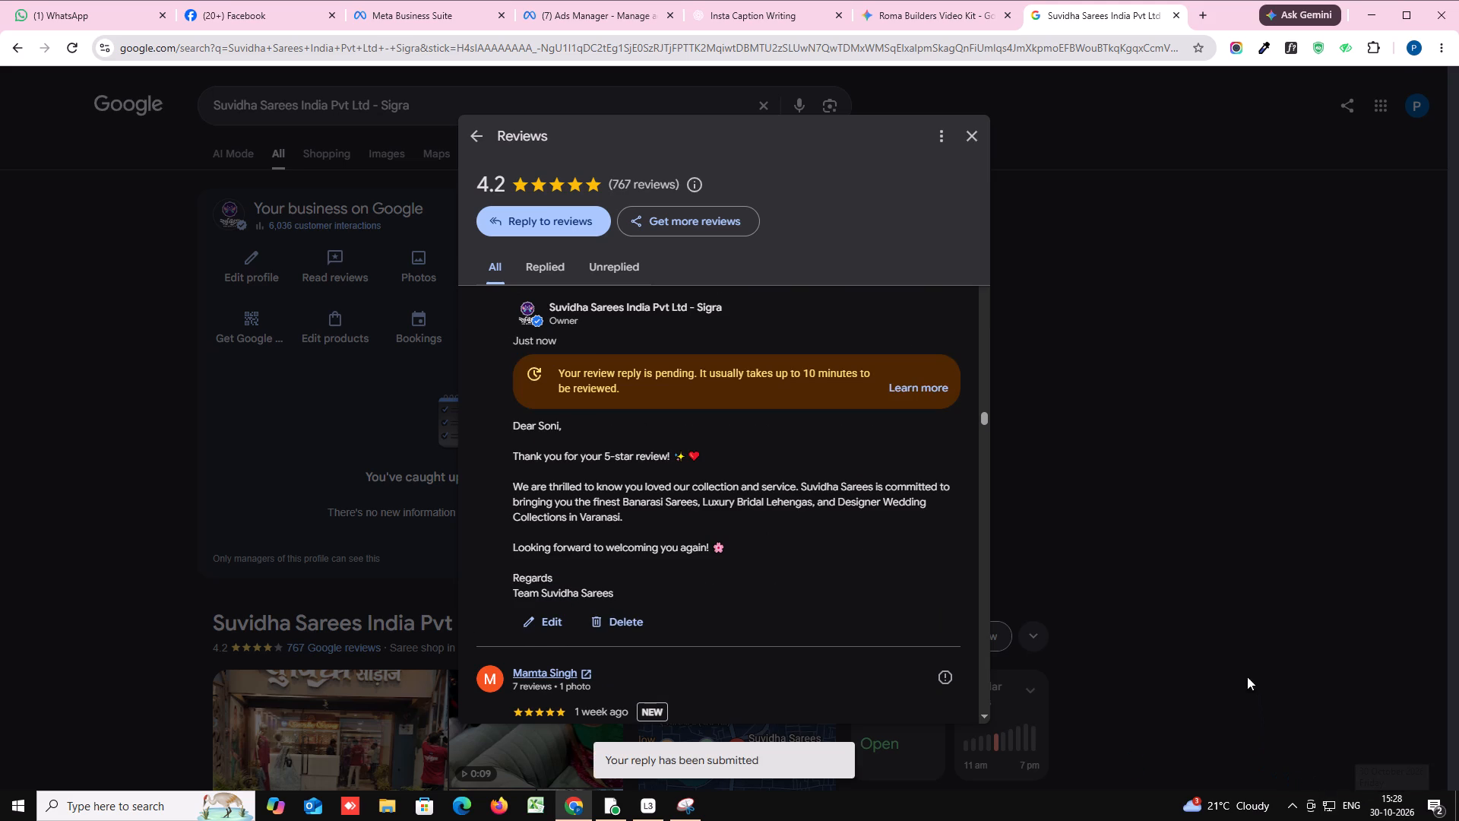
Start a reply to the five-star review beginning "The shop and the collection is soo goodd" and paste the copied thank-you text into it.
{"action": "scroll", "coordinate": [575, 397], "scroll_direction": "up", "scroll_amount": 5}
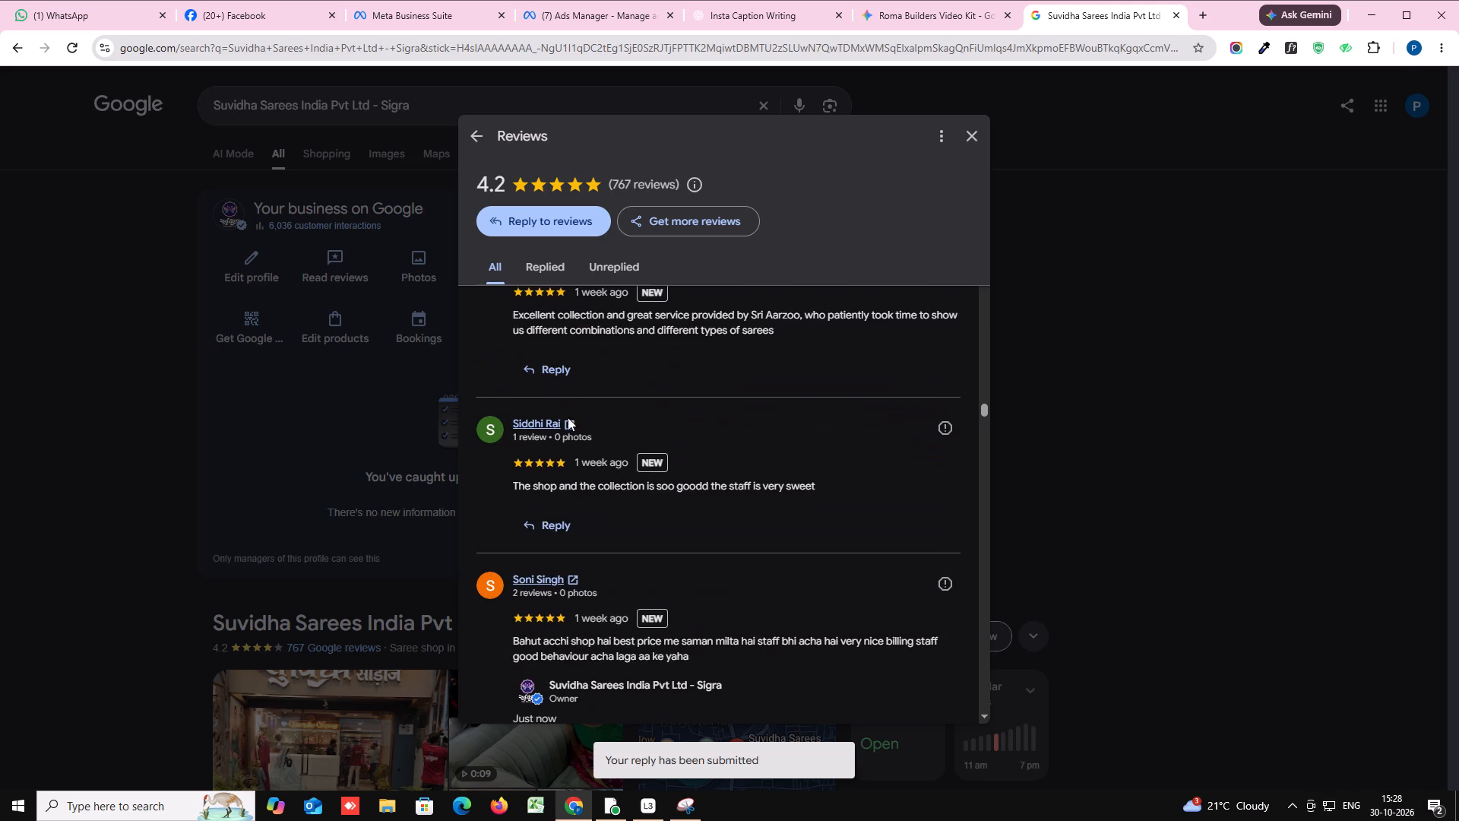
{"action": "left_click", "coordinate": [550, 521]}
{"action": "right_click", "coordinate": [569, 568]}
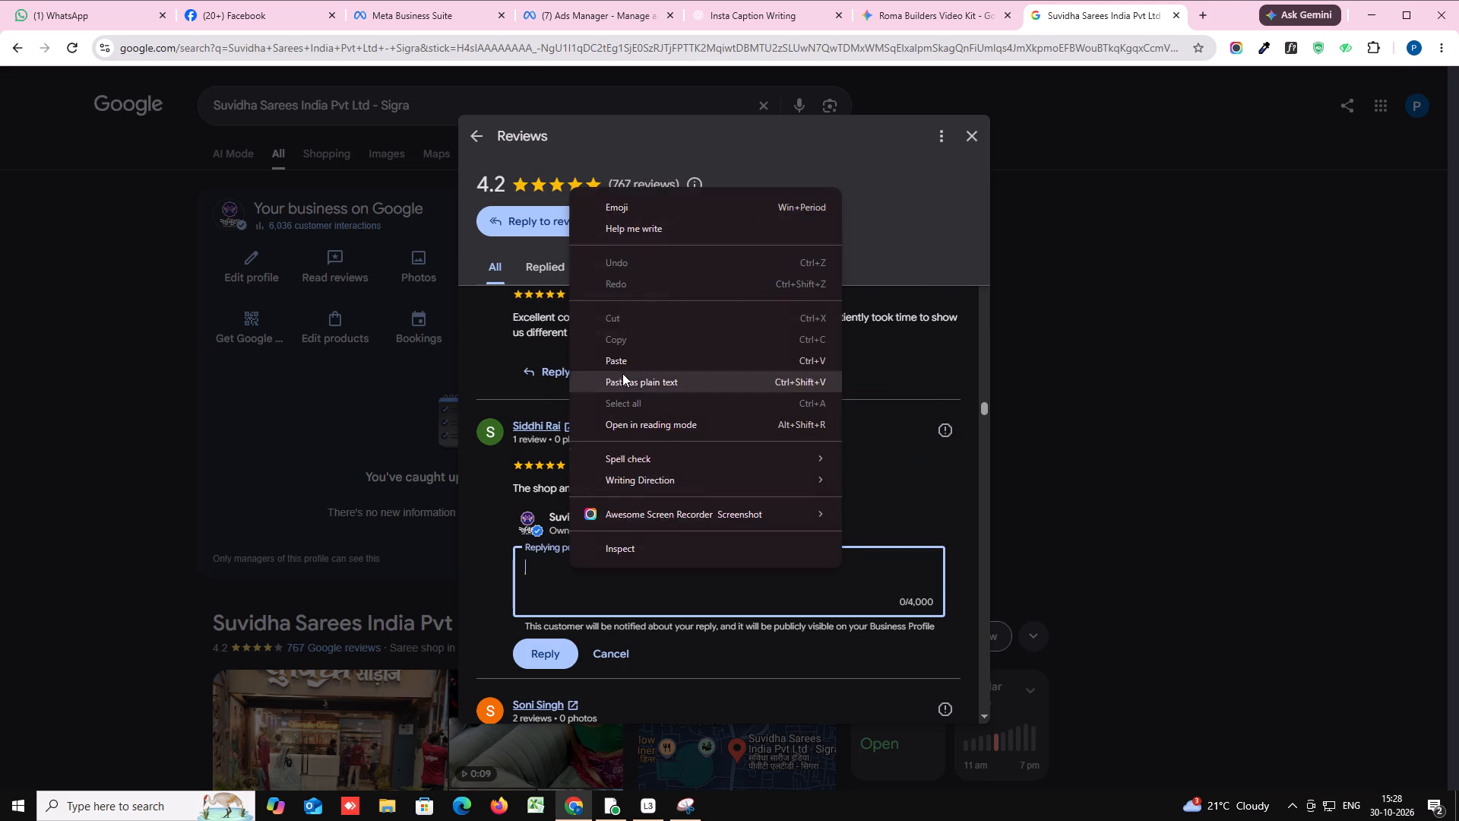
{"action": "left_click", "coordinate": [627, 360]}
Change the greeting of the pasted reply to "Dear Siddhi," and submit the reply.
{"action": "scroll", "coordinate": [579, 594], "scroll_direction": "up", "scroll_amount": 3}
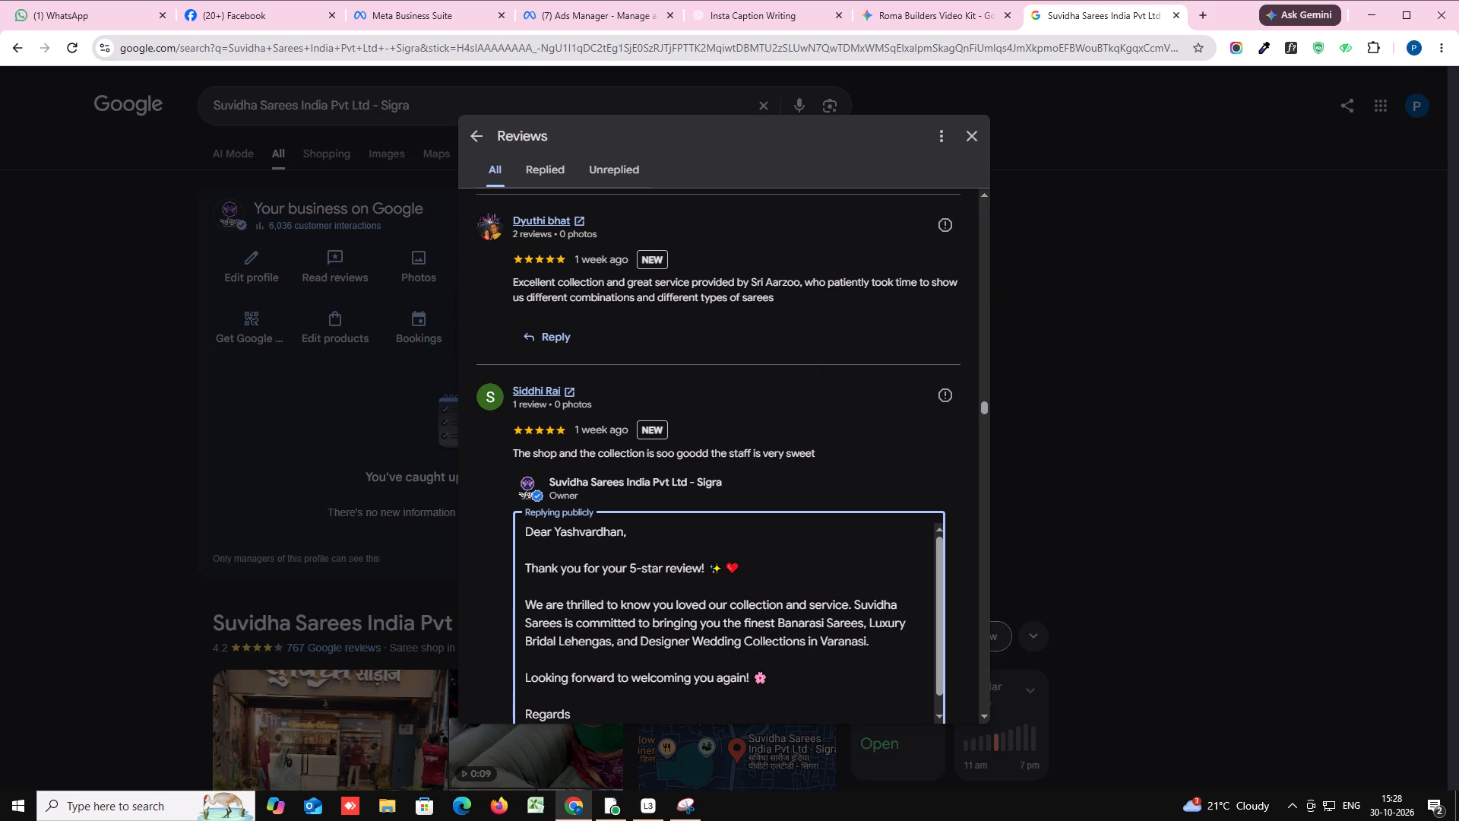
{"action": "left_click", "coordinate": [622, 527]}
{"action": "key", "text": "BackSpace"}
{"action": "key", "text": "BackSpace"}
{"action": "key", "text": "BackSpace"}
{"action": "key", "text": "BackSpace"}
{"action": "key", "text": "BackSpace"}
{"action": "key", "text": "BackSpace"}
{"action": "key", "text": "BackSpace"}
{"action": "key", "text": "BackSpace"}
{"action": "key", "text": "BackSpace"}
{"action": "key", "text": "BackSpace"}
{"action": "key", "text": "BackSpace"}
{"action": "type", "text": "Sidd"}
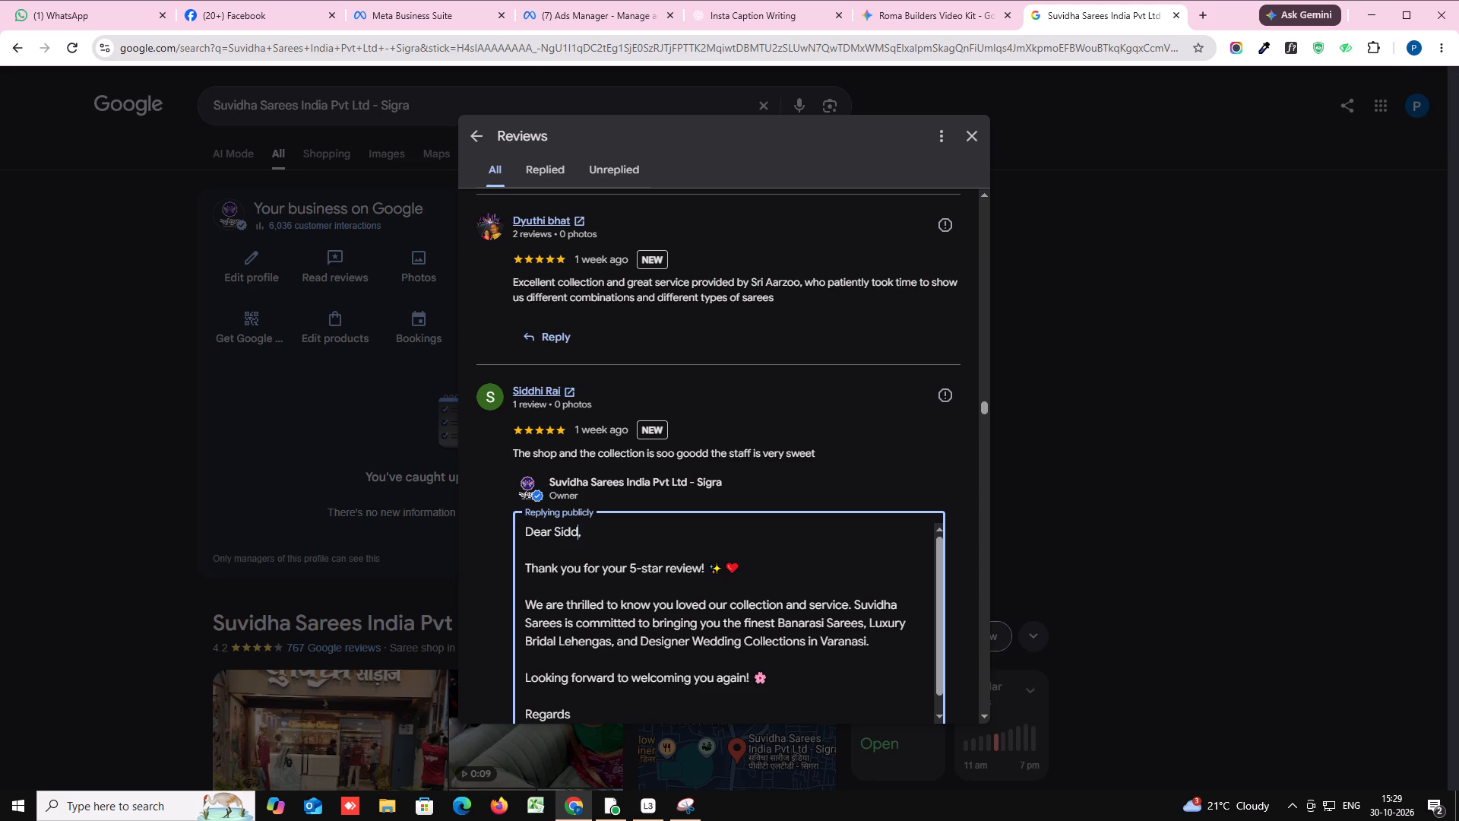
{"action": "type", "text": "hi"}
{"action": "scroll", "coordinate": [495, 483], "scroll_direction": "down", "scroll_amount": 2}
{"action": "left_click", "coordinate": [529, 636]}
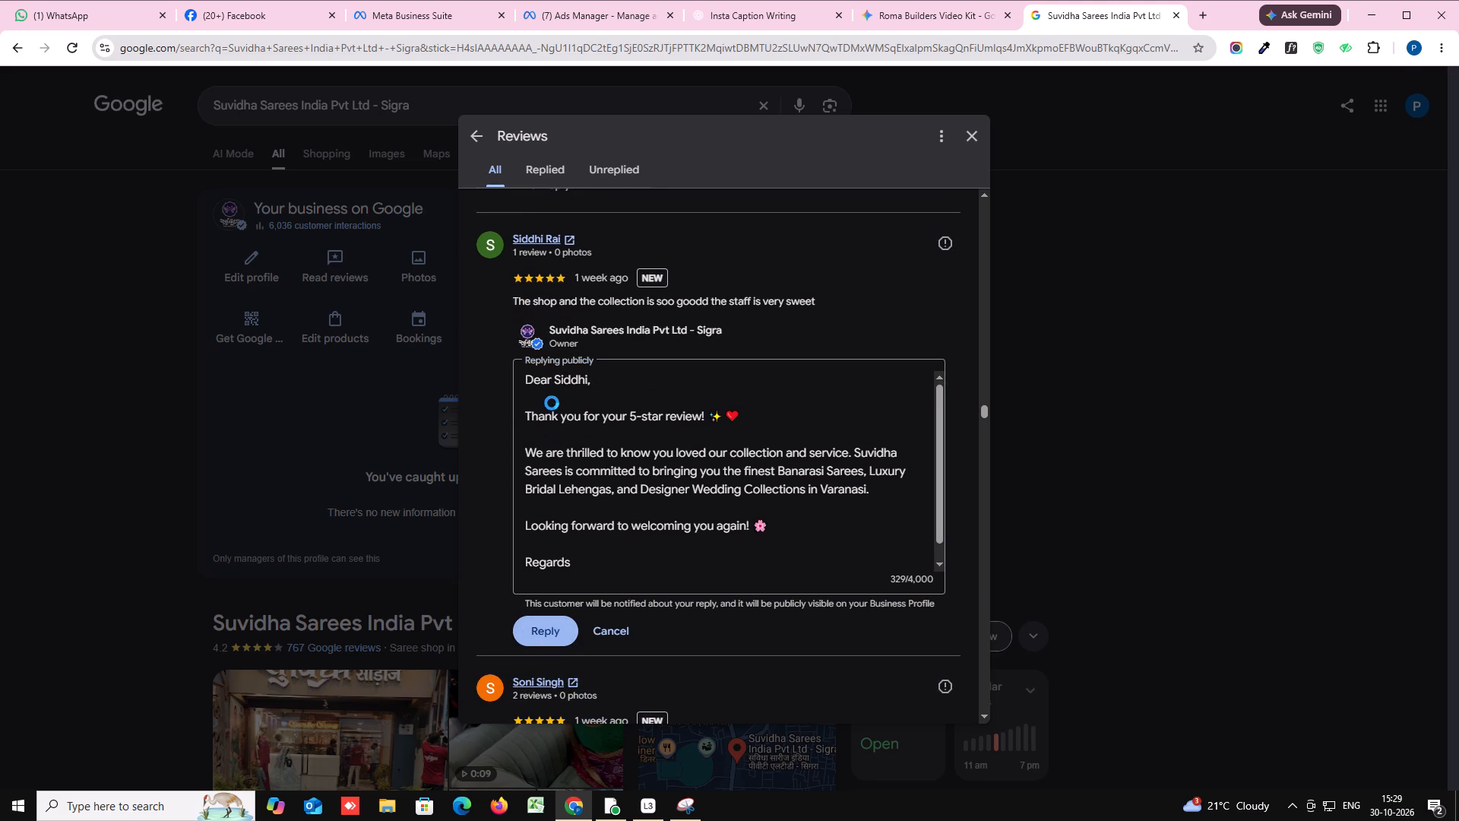
Start a reply to the five-star review beginning "Excellent collection and great service" and paste the copied thank-you text into it.
{"action": "scroll", "coordinate": [544, 401], "scroll_direction": "up", "scroll_amount": 1}
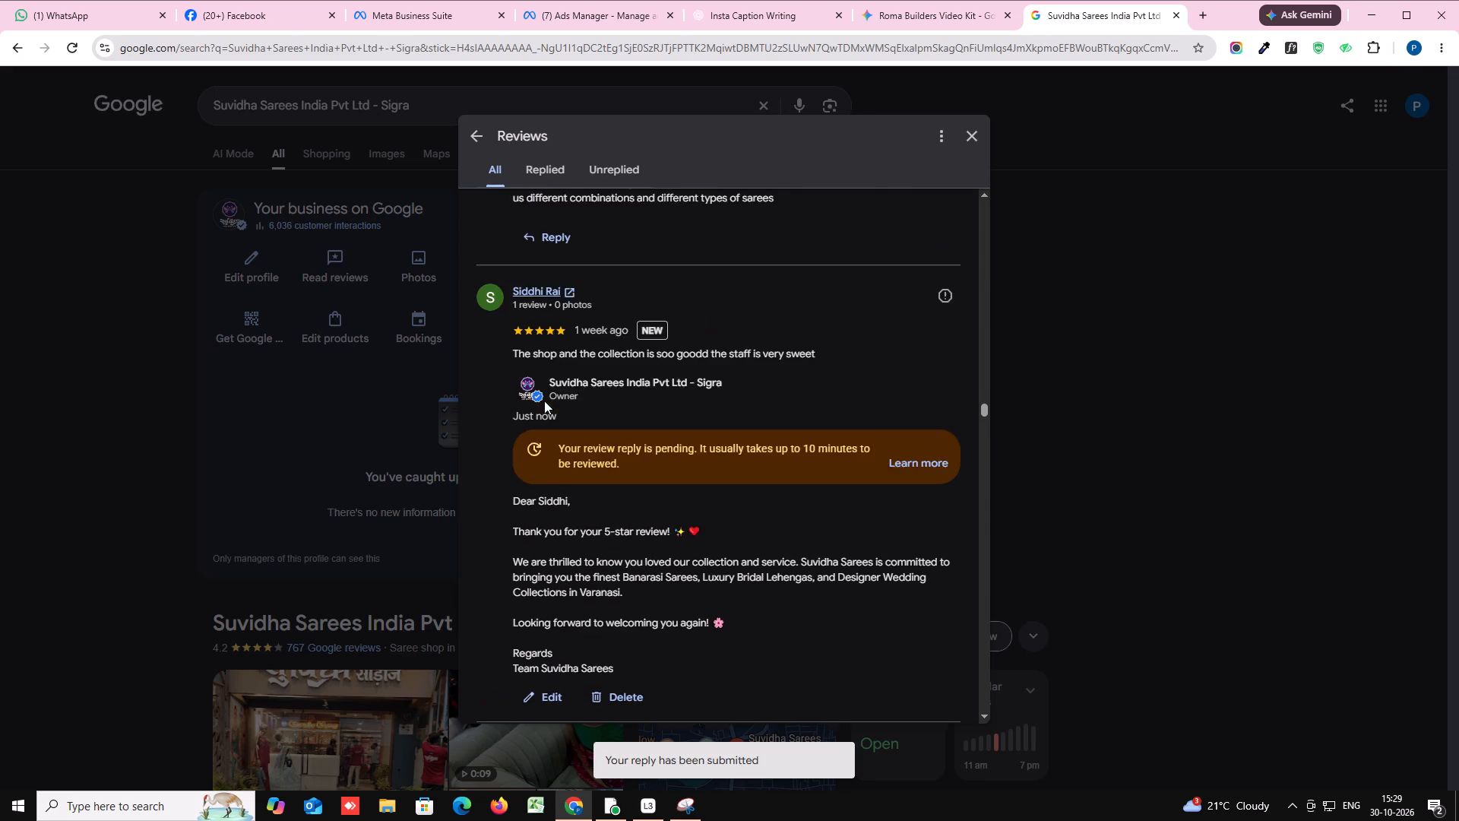
{"action": "scroll", "coordinate": [544, 401], "scroll_direction": "up", "scroll_amount": 3}
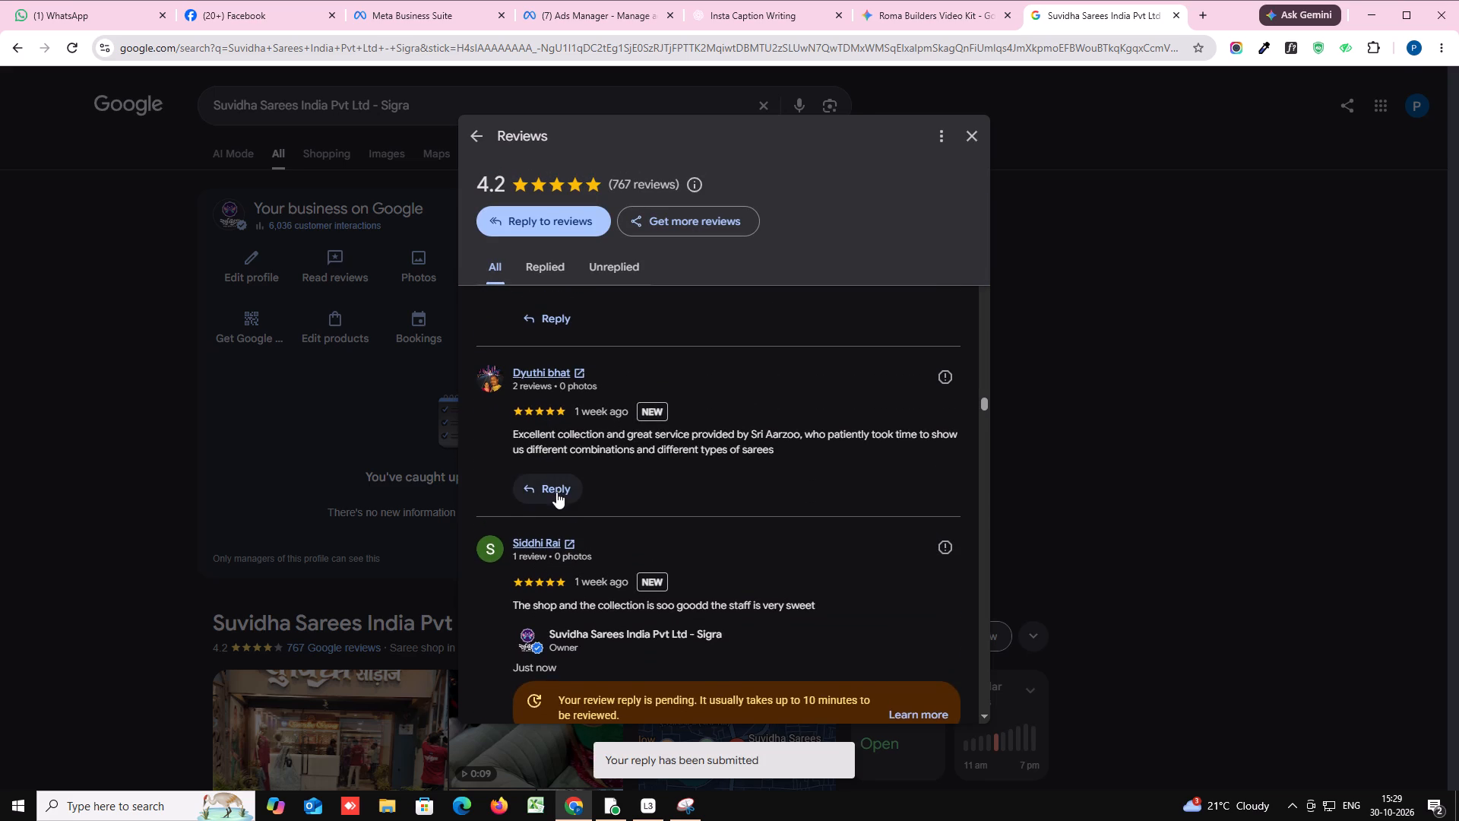
{"action": "left_click", "coordinate": [556, 492]}
{"action": "right_click", "coordinate": [584, 549]}
{"action": "left_click", "coordinate": [643, 346]}
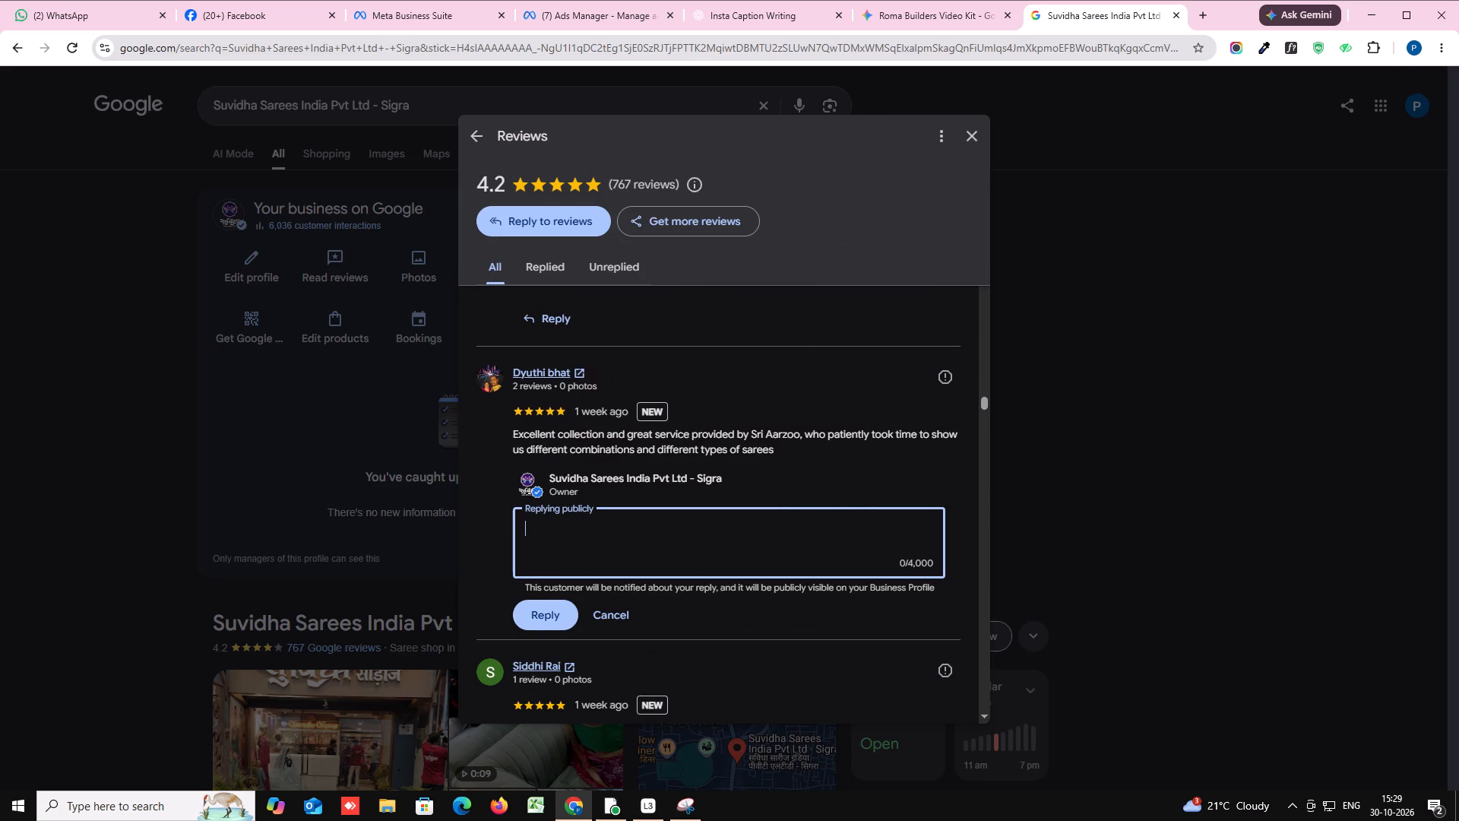
Change the greeting of the pasted reply to "Dear Dyuthi," and submit the reply.
{"action": "scroll", "coordinate": [599, 550], "scroll_direction": "up", "scroll_amount": 3}
{"action": "left_click", "coordinate": [621, 525]}
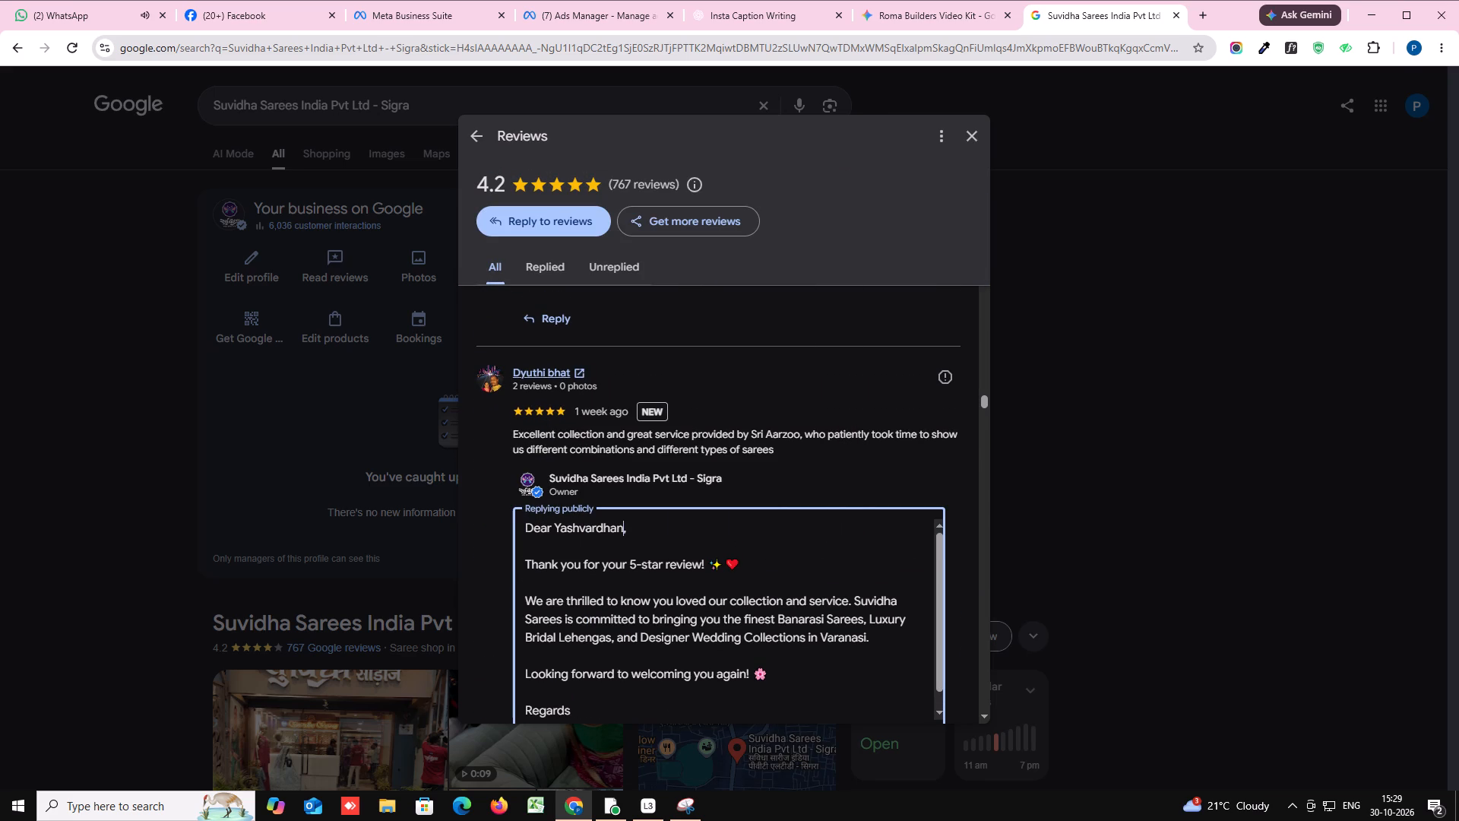
{"action": "key", "text": "BackSpace"}
{"action": "key", "text": "BackSpace"}
{"action": "key", "text": "BackSpace"}
{"action": "key", "text": "BackSpace"}
{"action": "key", "text": "BackSpace"}
{"action": "key", "text": "BackSpace"}
{"action": "key", "text": "BackSpace"}
{"action": "key", "text": "BackSpace"}
{"action": "key", "text": "BackSpace"}
{"action": "key", "text": "BackSpace"}
{"action": "key", "text": "BackSpace"}
{"action": "key", "text": "shift+d"}
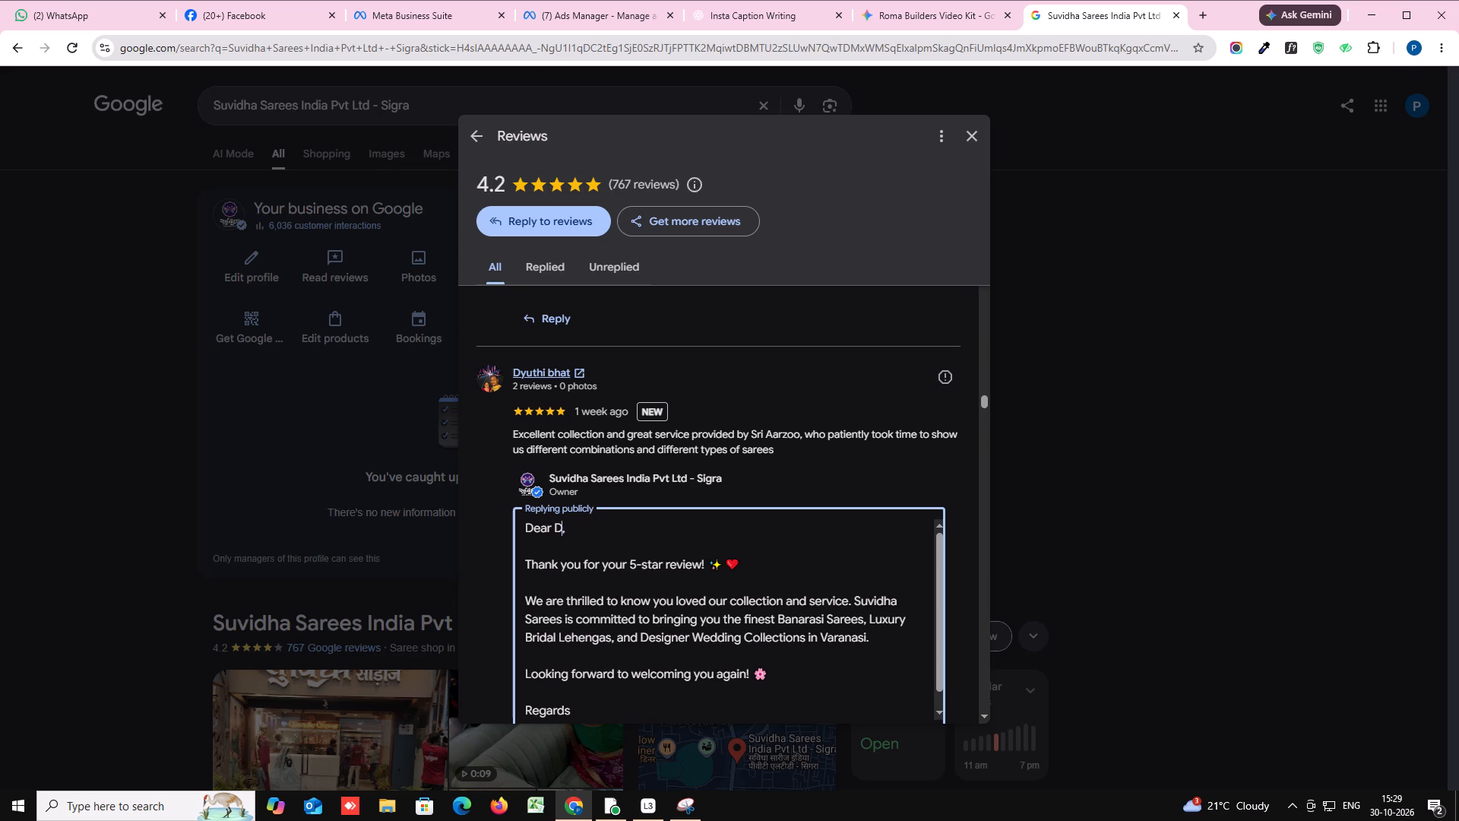
{"action": "type", "text": "yuthi"}
{"action": "scroll", "coordinate": [500, 485], "scroll_direction": "down", "scroll_amount": 3}
{"action": "left_click", "coordinate": [547, 544]}
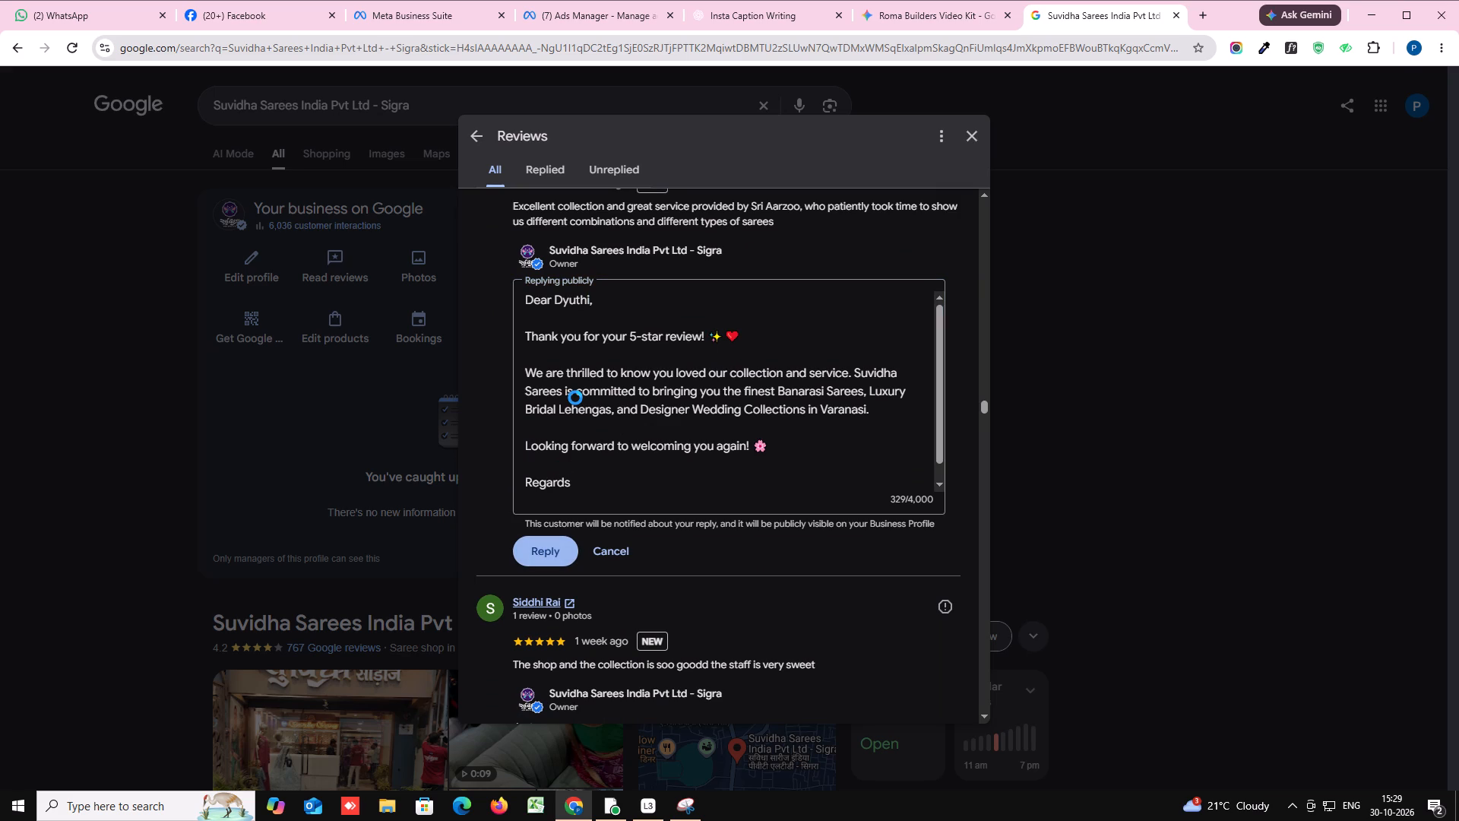
Start a reply to the five-star review beginning "Superb shop in varanasi" and paste the copied thank-you text into it.
{"action": "scroll", "coordinate": [575, 398], "scroll_direction": "up", "scroll_amount": 1}
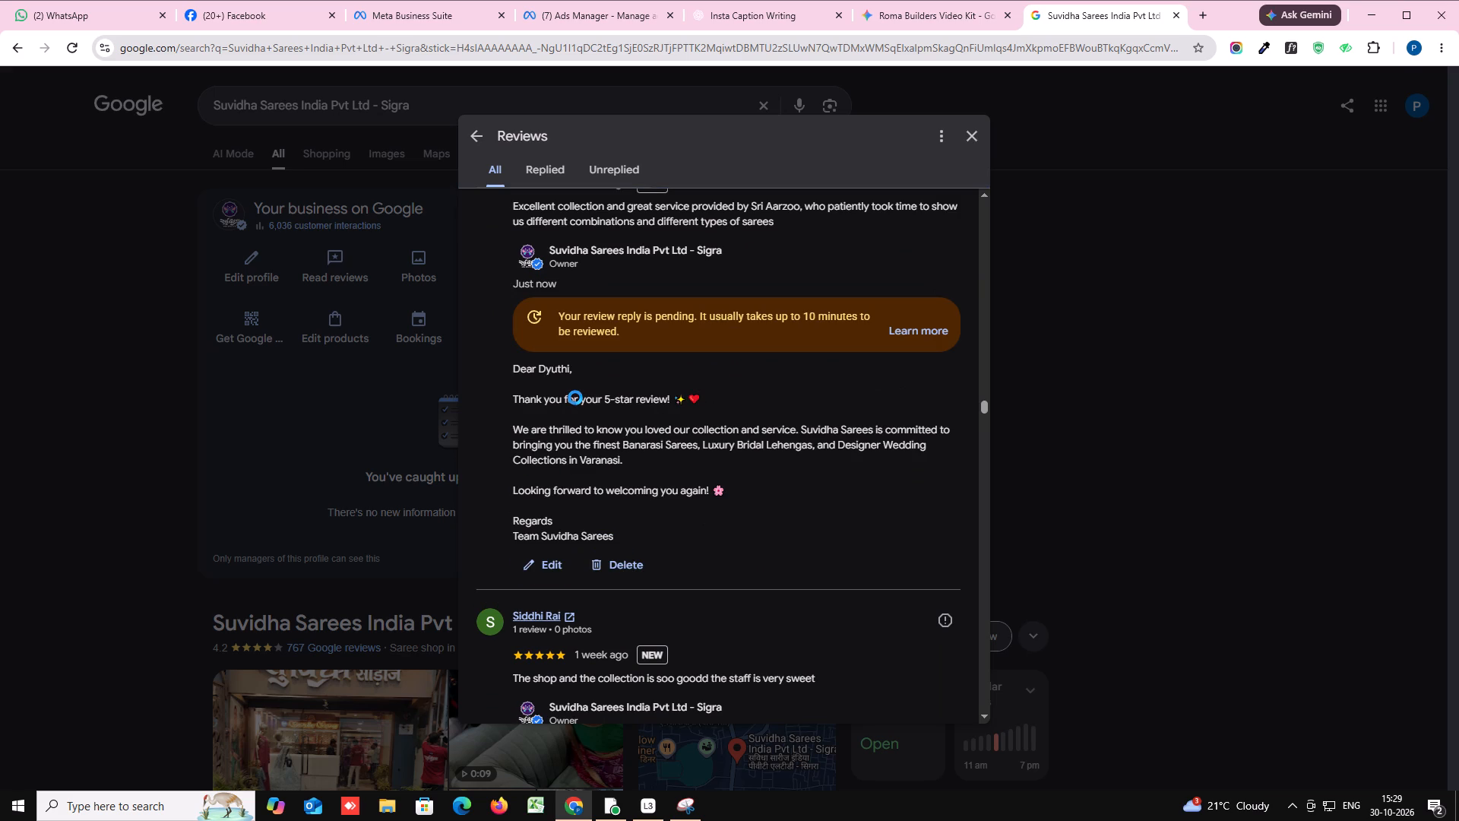
{"action": "scroll", "coordinate": [575, 398], "scroll_direction": "up", "scroll_amount": 5}
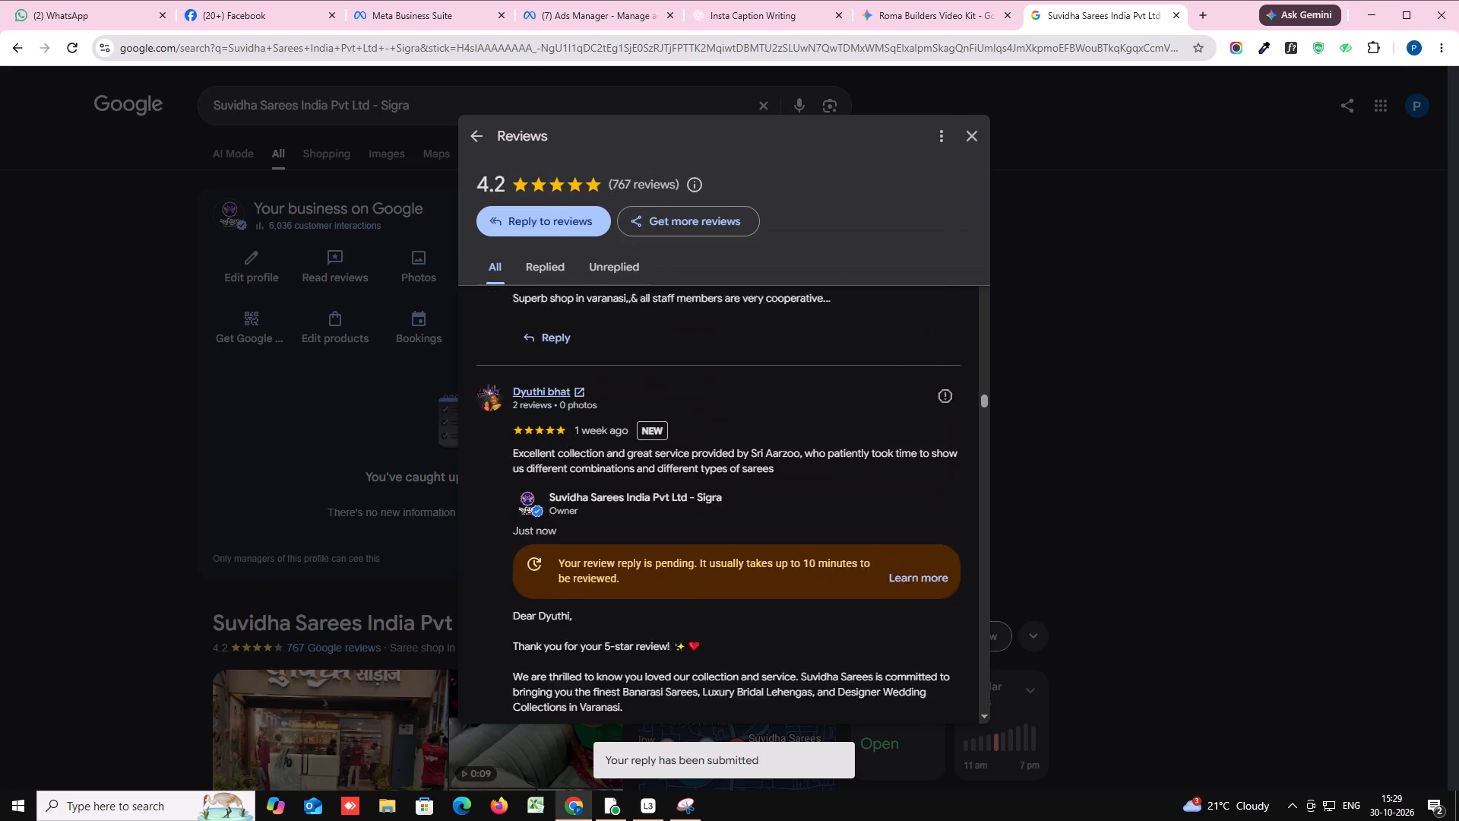
{"action": "scroll", "coordinate": [575, 398], "scroll_direction": "up", "scroll_amount": 1}
{"action": "left_click", "coordinate": [546, 476]}
{"action": "right_click", "coordinate": [557, 518]}
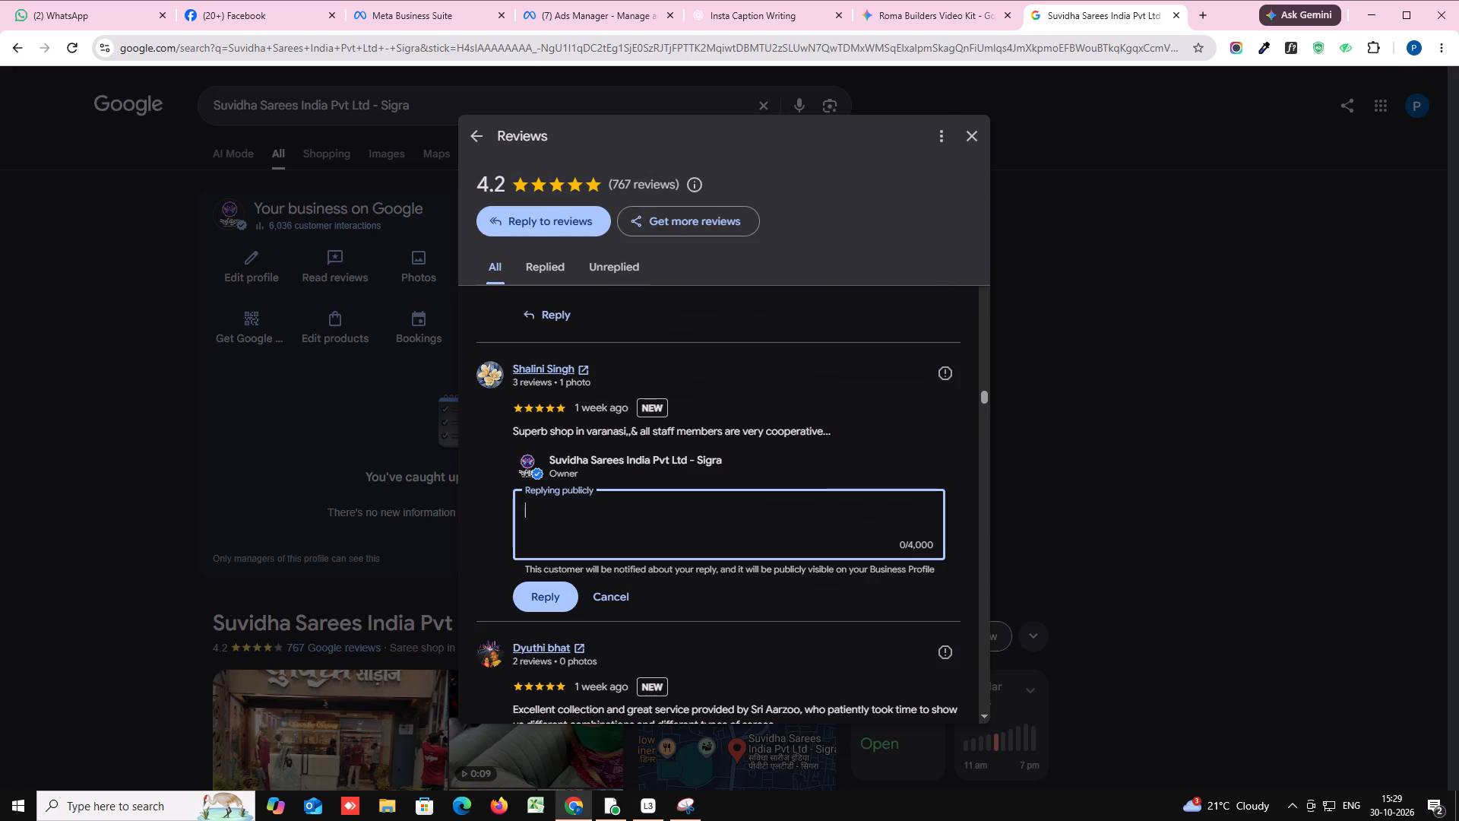
{"action": "left_click", "coordinate": [626, 313]}
Change the greeting of the pasted reply to "Dear Shalini," and submit the reply.
{"action": "scroll", "coordinate": [597, 550], "scroll_direction": "up", "scroll_amount": 2}
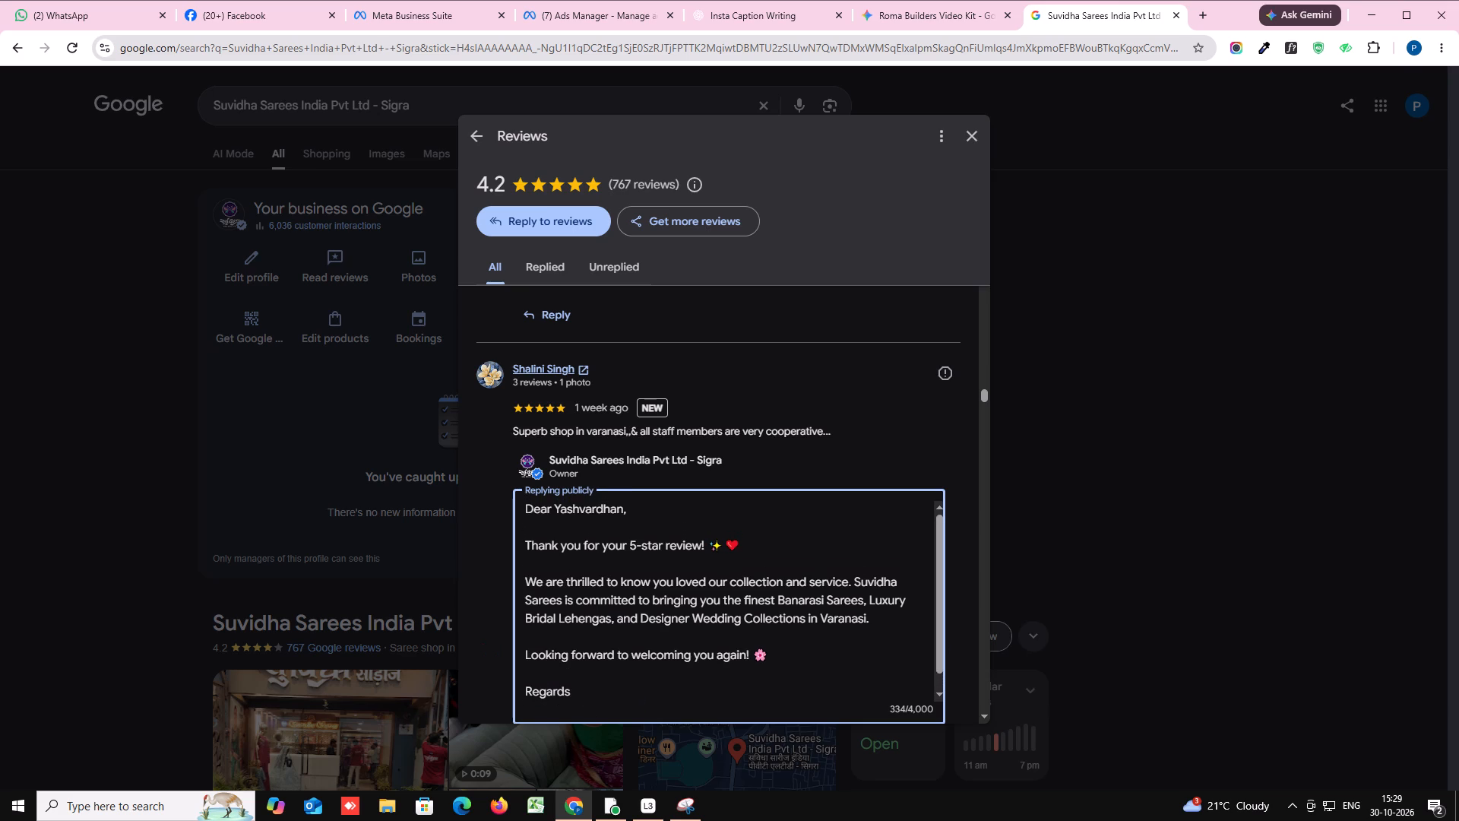
{"action": "left_click", "coordinate": [622, 509]}
{"action": "key", "text": "BackSpace"}
{"action": "key", "text": "BackSpace"}
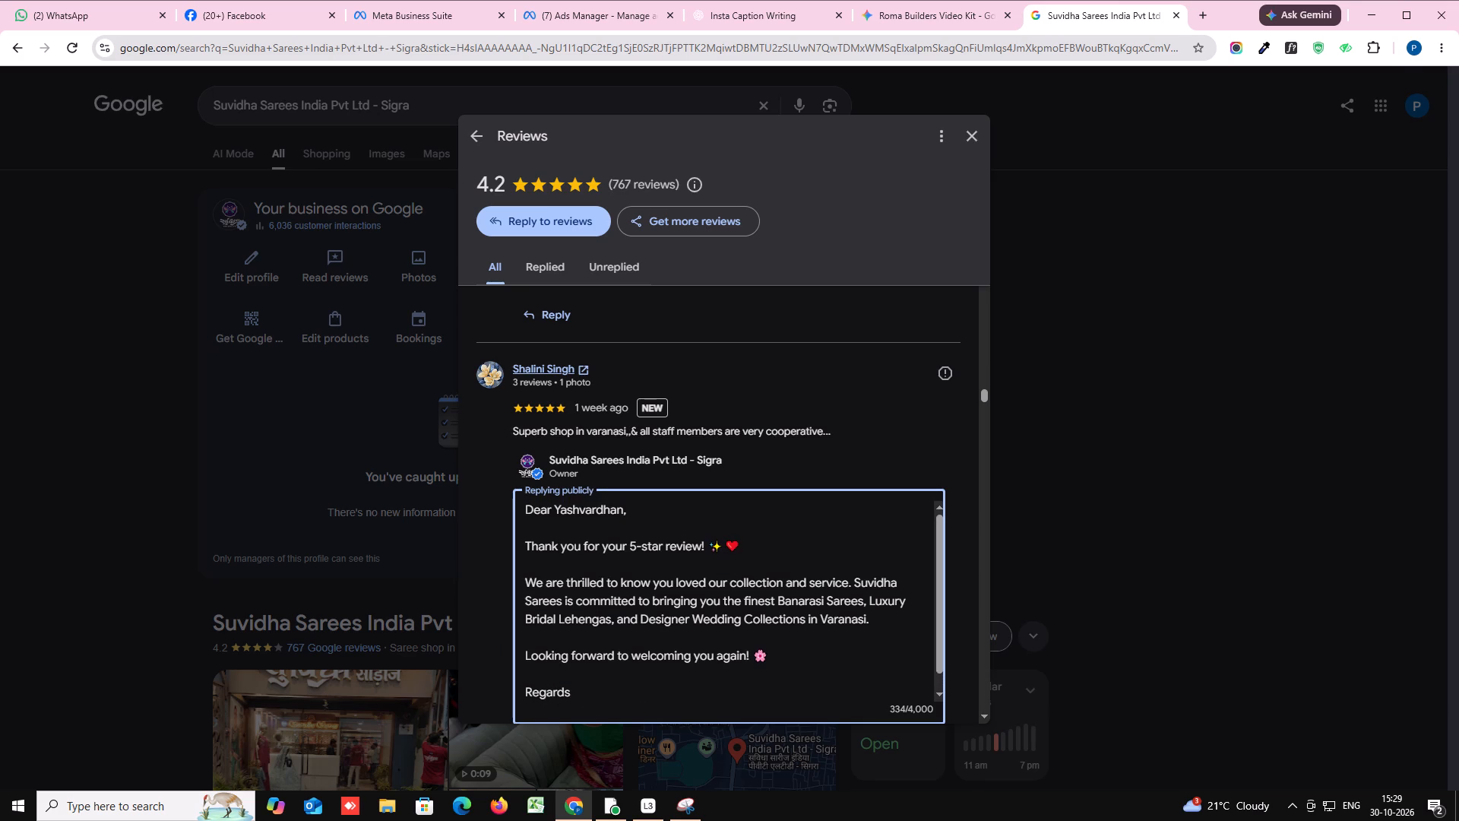
{"action": "key", "text": "BackSpace"}
{"action": "key", "text": "BackSpace"}
{"action": "key", "text": "BackSpace"}
{"action": "key", "text": "BackSpace"}
{"action": "key", "text": "BackSpace"}
{"action": "key", "text": "BackSpace"}
{"action": "key", "text": "BackSpace"}
{"action": "key", "text": "BackSpace"}
{"action": "key", "text": "BackSpace"}
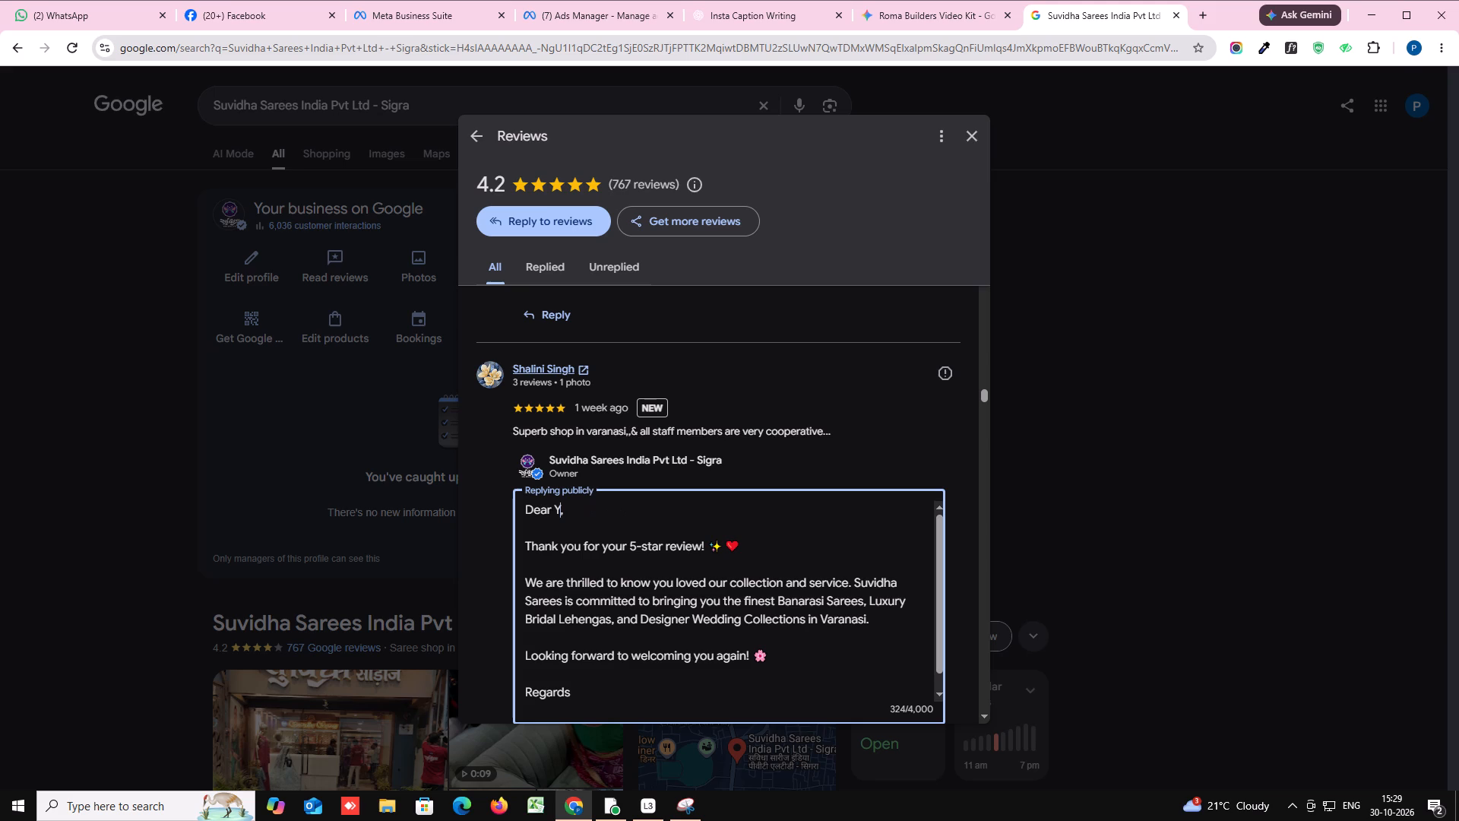
{"action": "type", "text": "Sh"}
{"action": "key", "text": "a"}
{"action": "type", "text": "lini"}
{"action": "scroll", "coordinate": [505, 515], "scroll_direction": "down", "scroll_amount": 3}
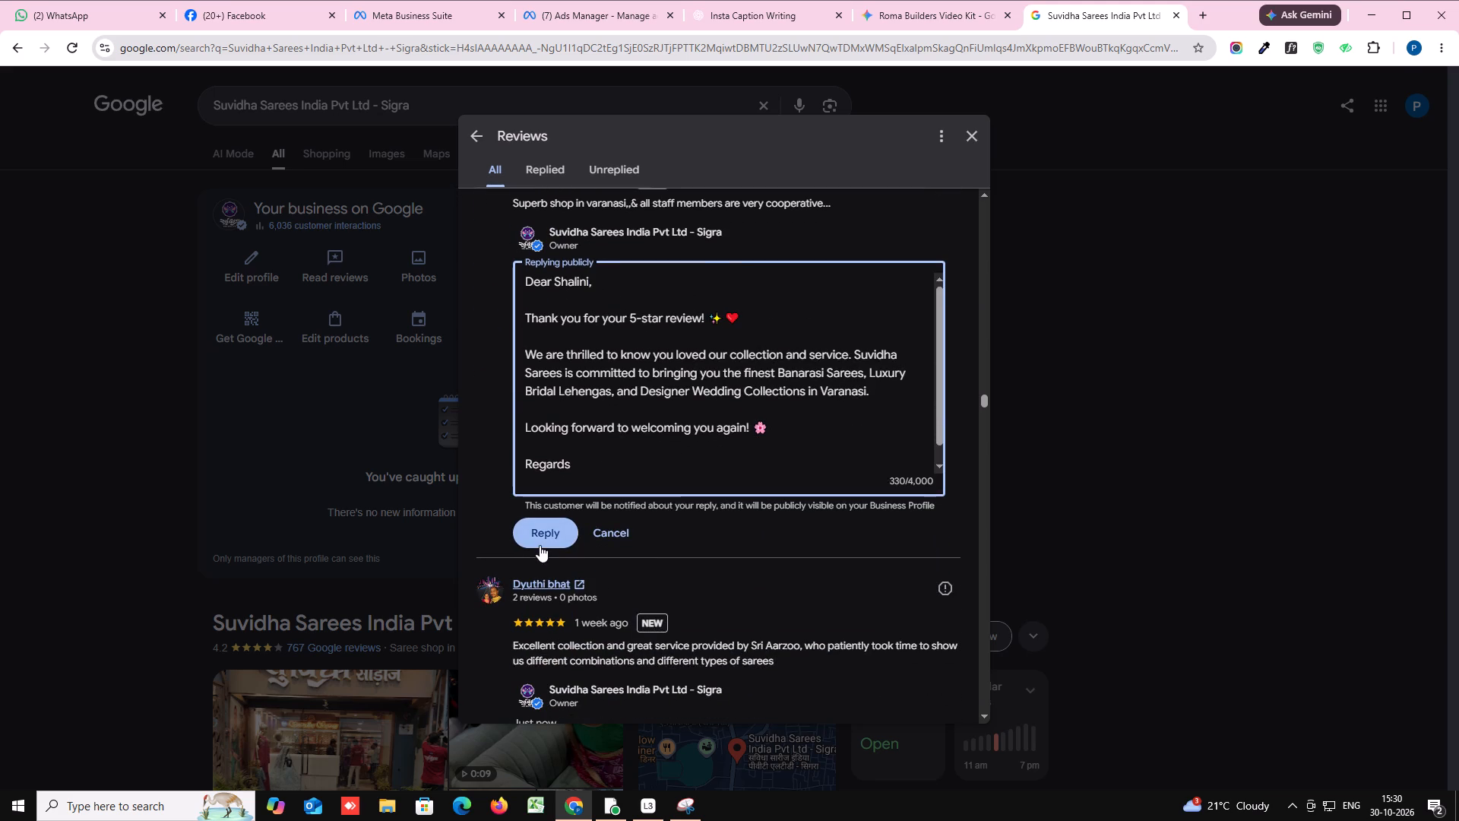
{"action": "left_click", "coordinate": [540, 542]}
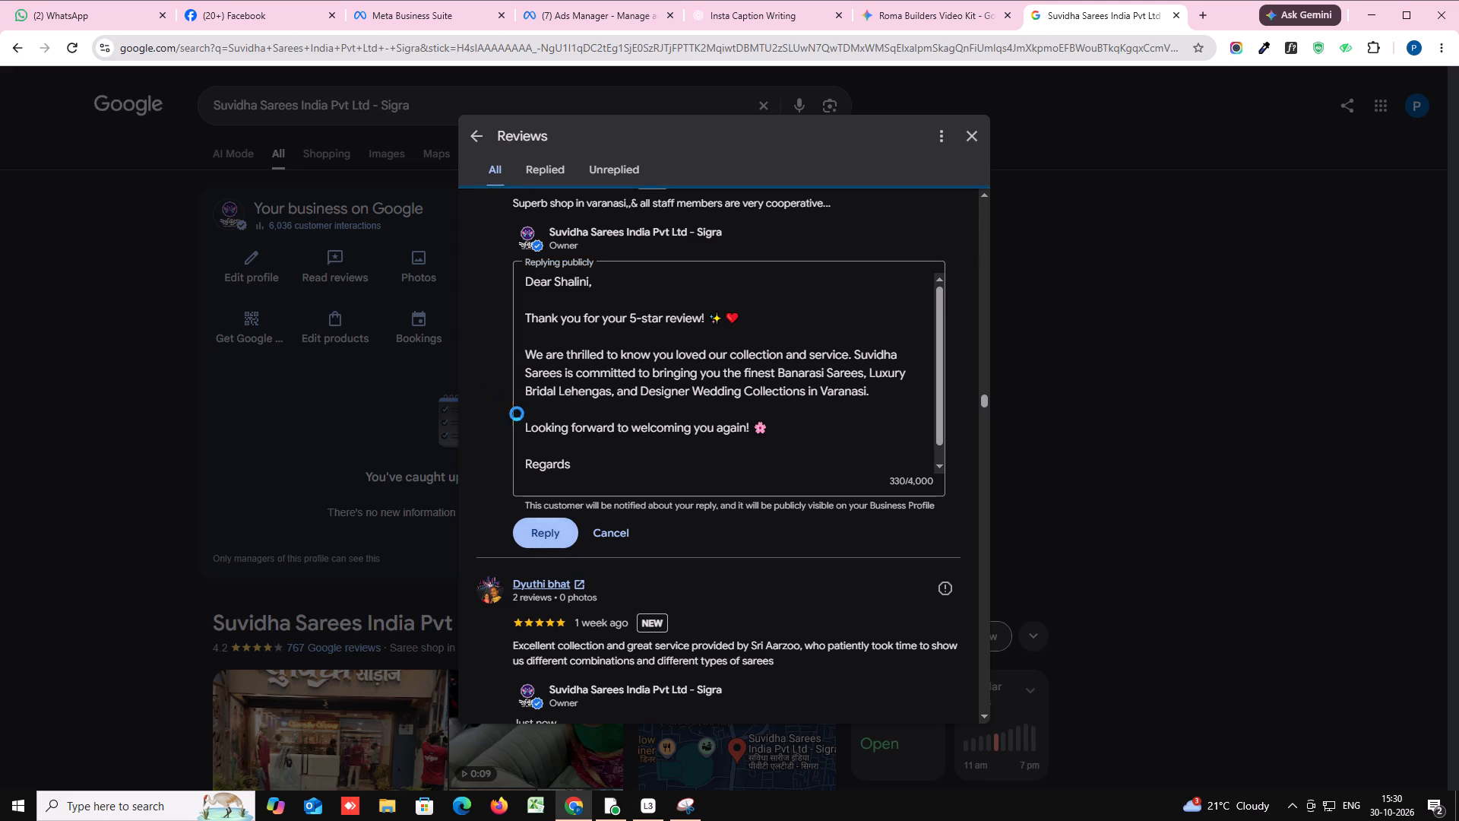
Start a reply to the four-star review without any comment text and paste the copied thank-you text into it.
{"action": "scroll", "coordinate": [561, 424], "scroll_direction": "up", "scroll_amount": 4}
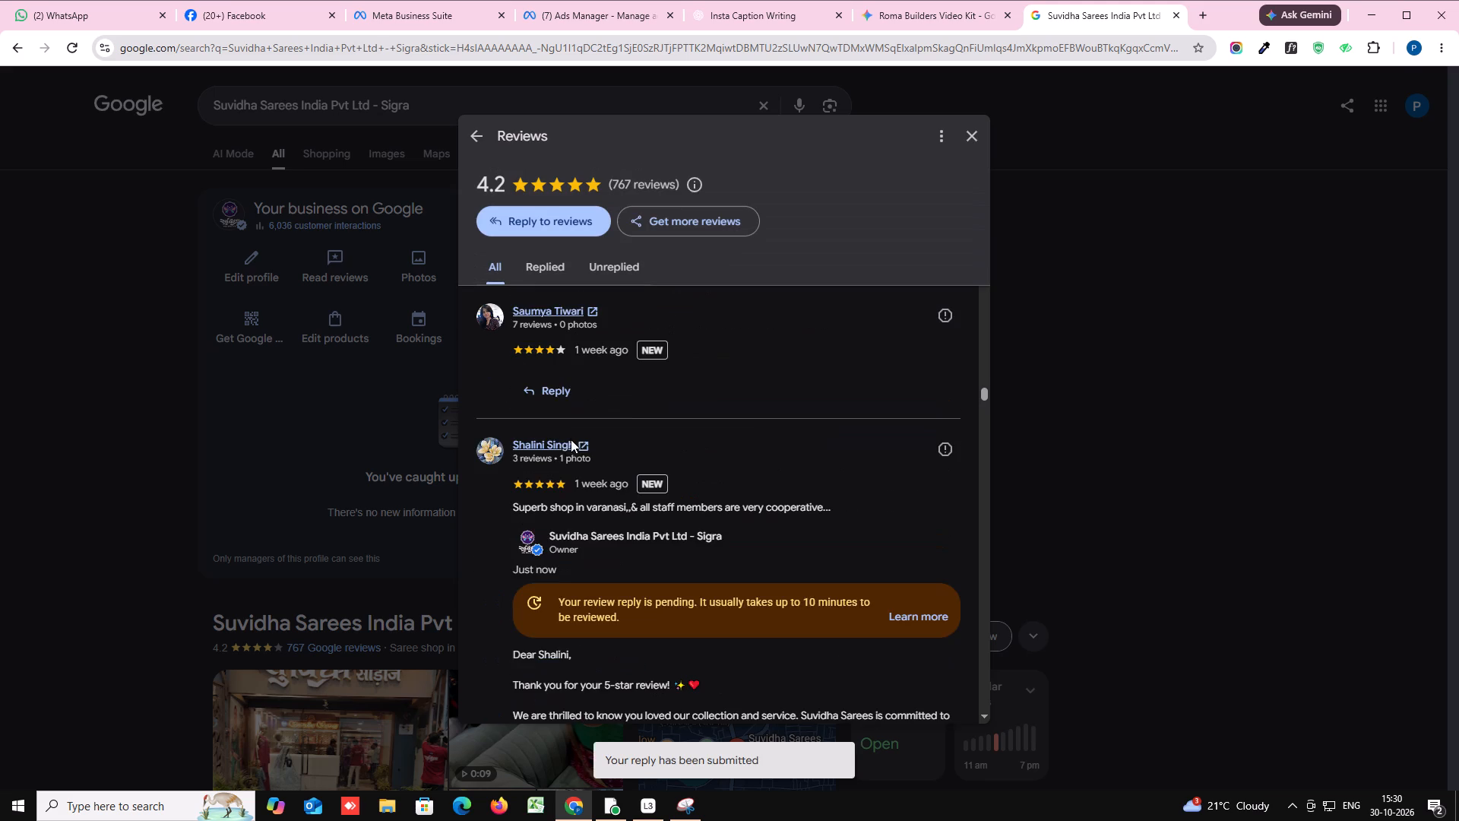
{"action": "scroll", "coordinate": [570, 439], "scroll_direction": "up", "scroll_amount": 1}
{"action": "left_click", "coordinate": [551, 471]}
{"action": "right_click", "coordinate": [571, 512]}
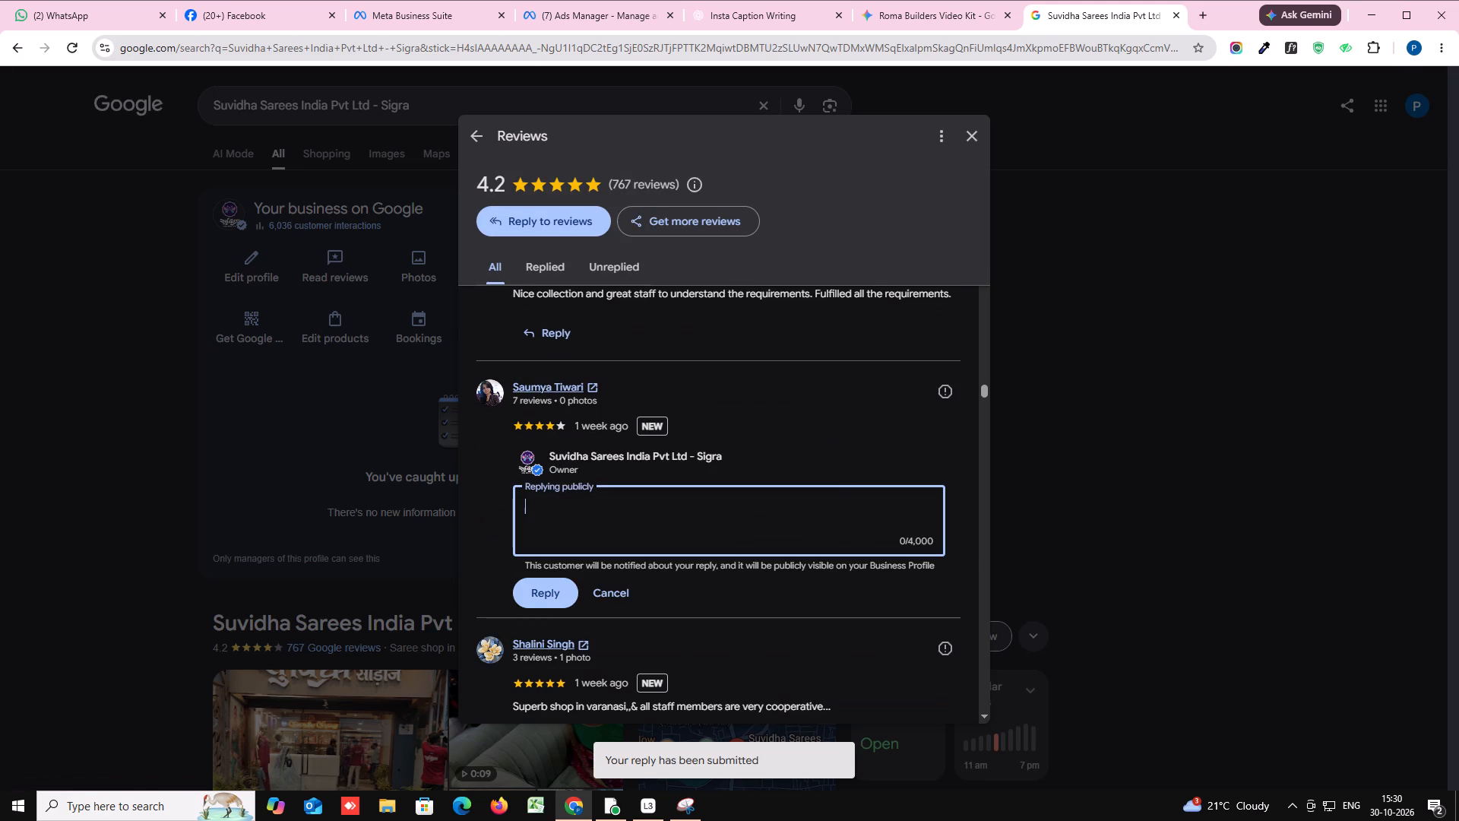
{"action": "left_click", "coordinate": [628, 309]}
Change the rating mentioned in the pasted reply to "4-star review".
{"action": "scroll", "coordinate": [581, 563], "scroll_direction": "up", "scroll_amount": 2}
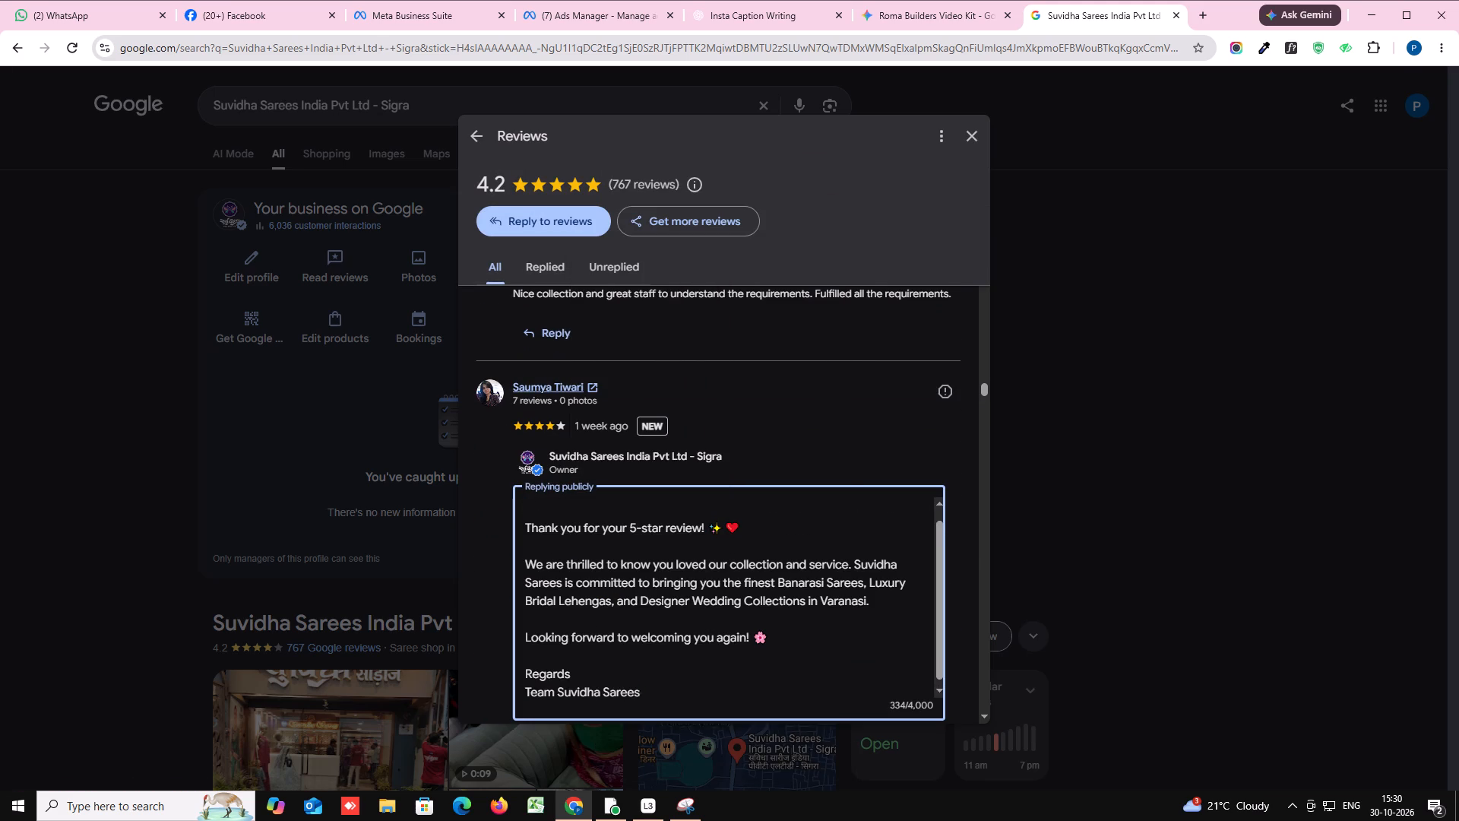
{"action": "scroll", "coordinate": [581, 563], "scroll_direction": "up", "scroll_amount": 1}
{"action": "left_click", "coordinate": [635, 544]}
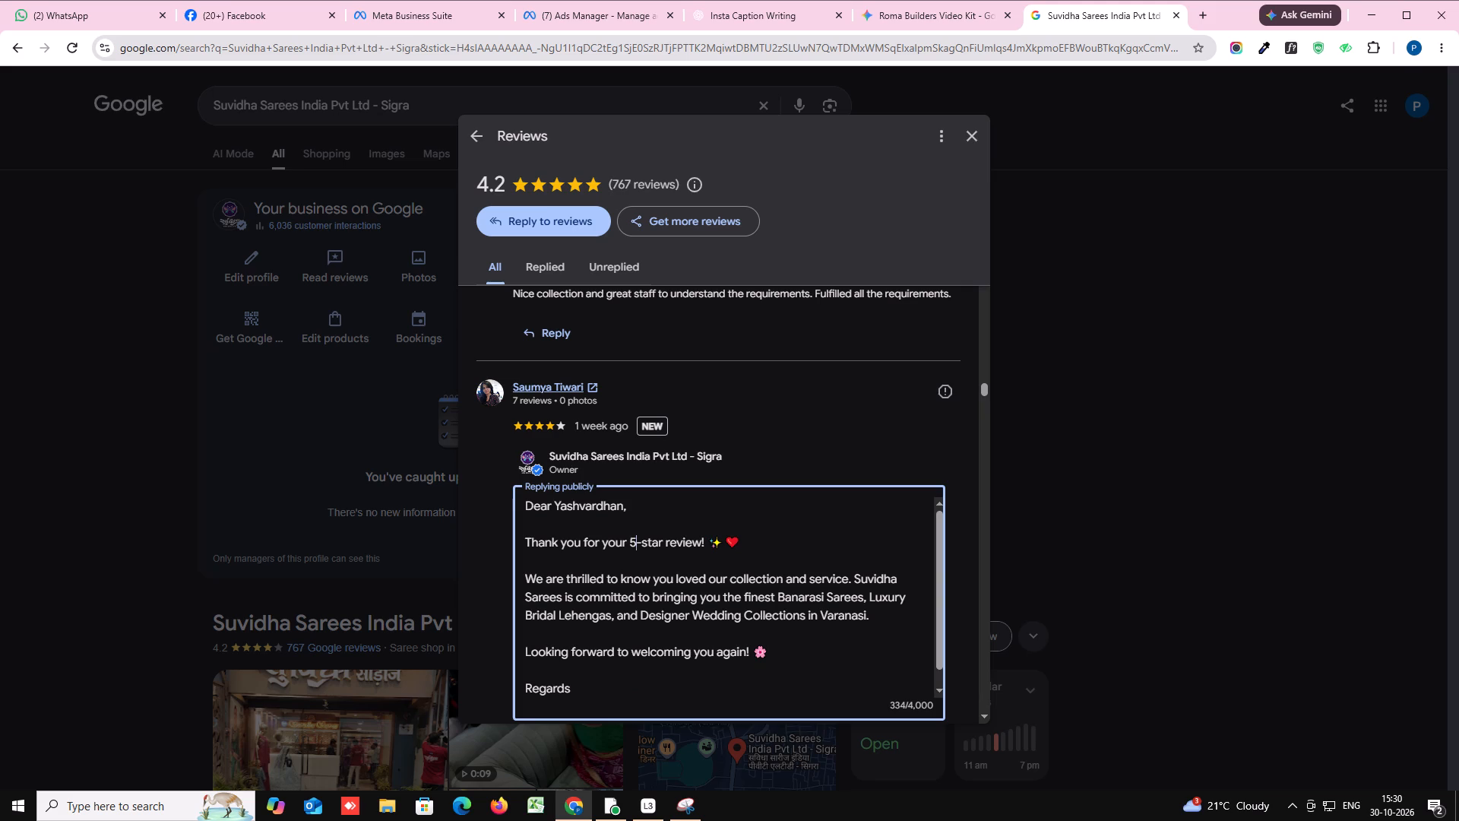
{"action": "key", "text": "BackSpace"}
{"action": "key", "text": "4"}
Change the greeting of the pasted reply to "Dear Saumya," and submit the reply.
{"action": "left_click", "coordinate": [623, 509]}
{"action": "key", "text": "BackSpace"}
{"action": "key", "text": "BackSpace"}
{"action": "key", "text": "BackSpace"}
{"action": "key", "text": "BackSpace"}
{"action": "key", "text": "BackSpace"}
{"action": "key", "text": "BackSpace"}
{"action": "key", "text": "BackSpace"}
{"action": "key", "text": "BackSpace"}
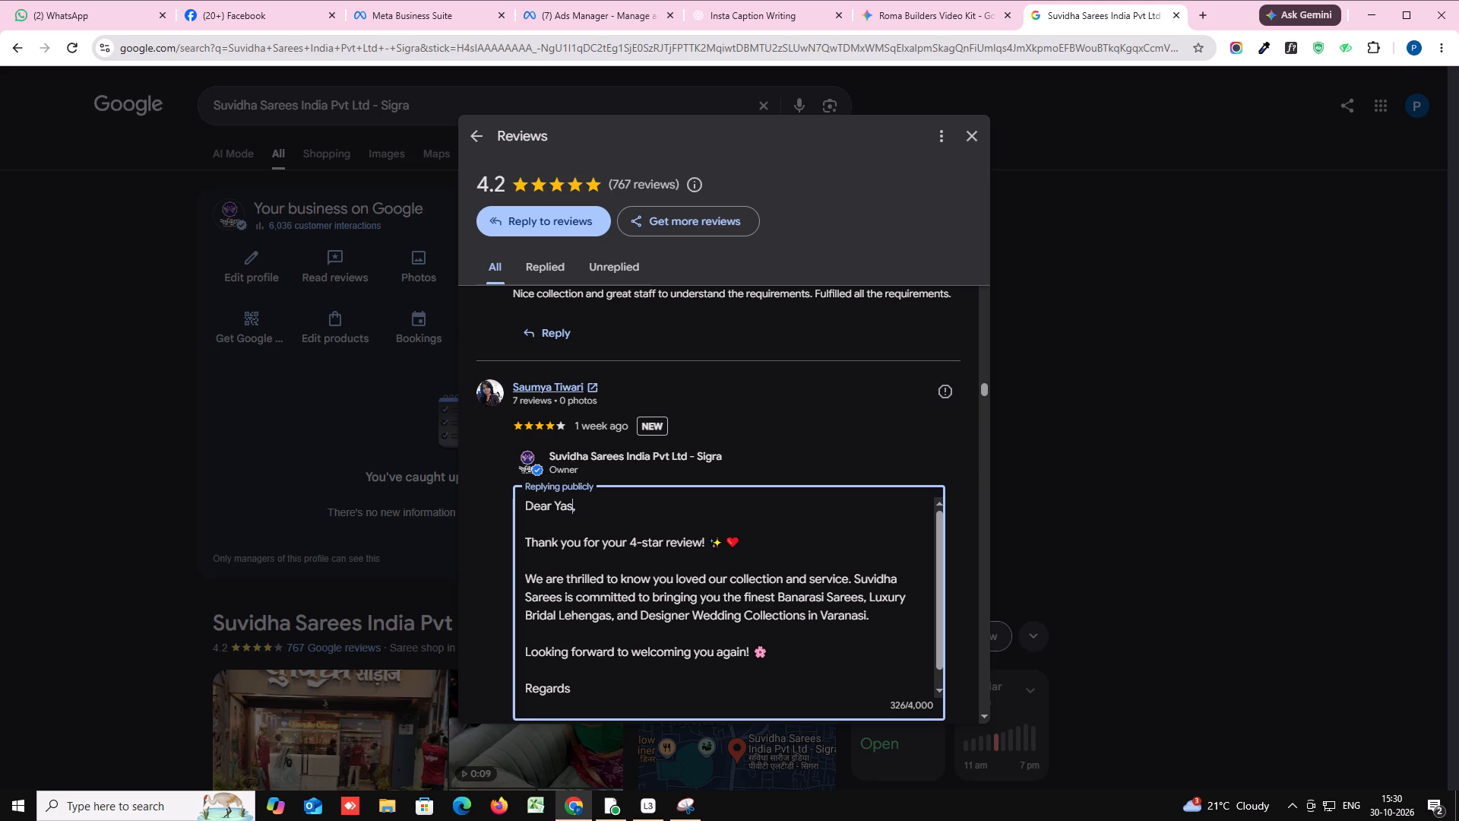
{"action": "key", "text": "BackSpace"}
{"action": "key", "text": "BackSpace"}
{"action": "key", "text": "BackSpace"}
{"action": "key", "text": "shift+s"}
{"action": "key", "text": "a"}
{"action": "type", "text": "umya"}
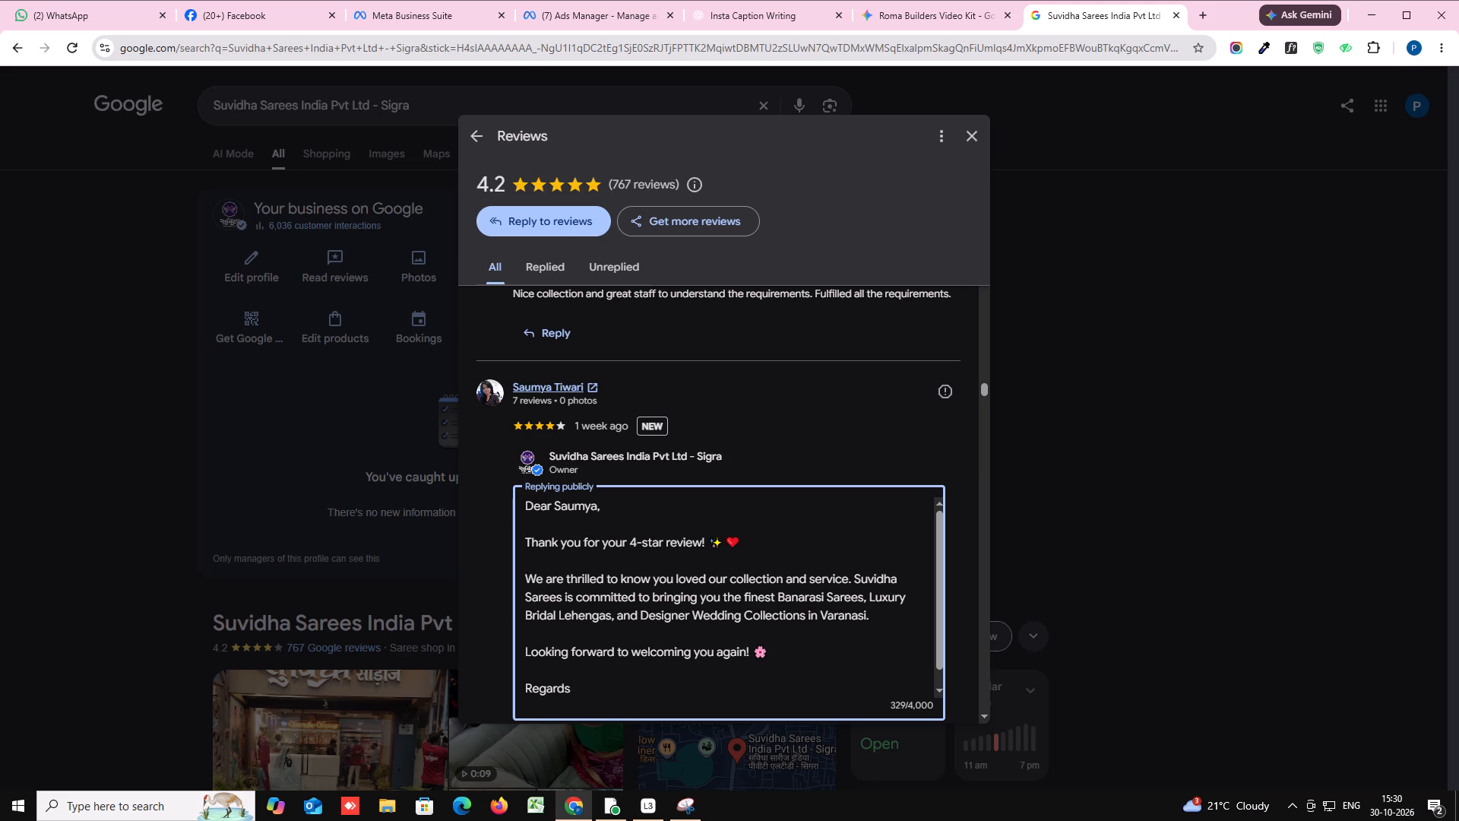
{"action": "scroll", "coordinate": [531, 544], "scroll_direction": "down", "scroll_amount": 3}
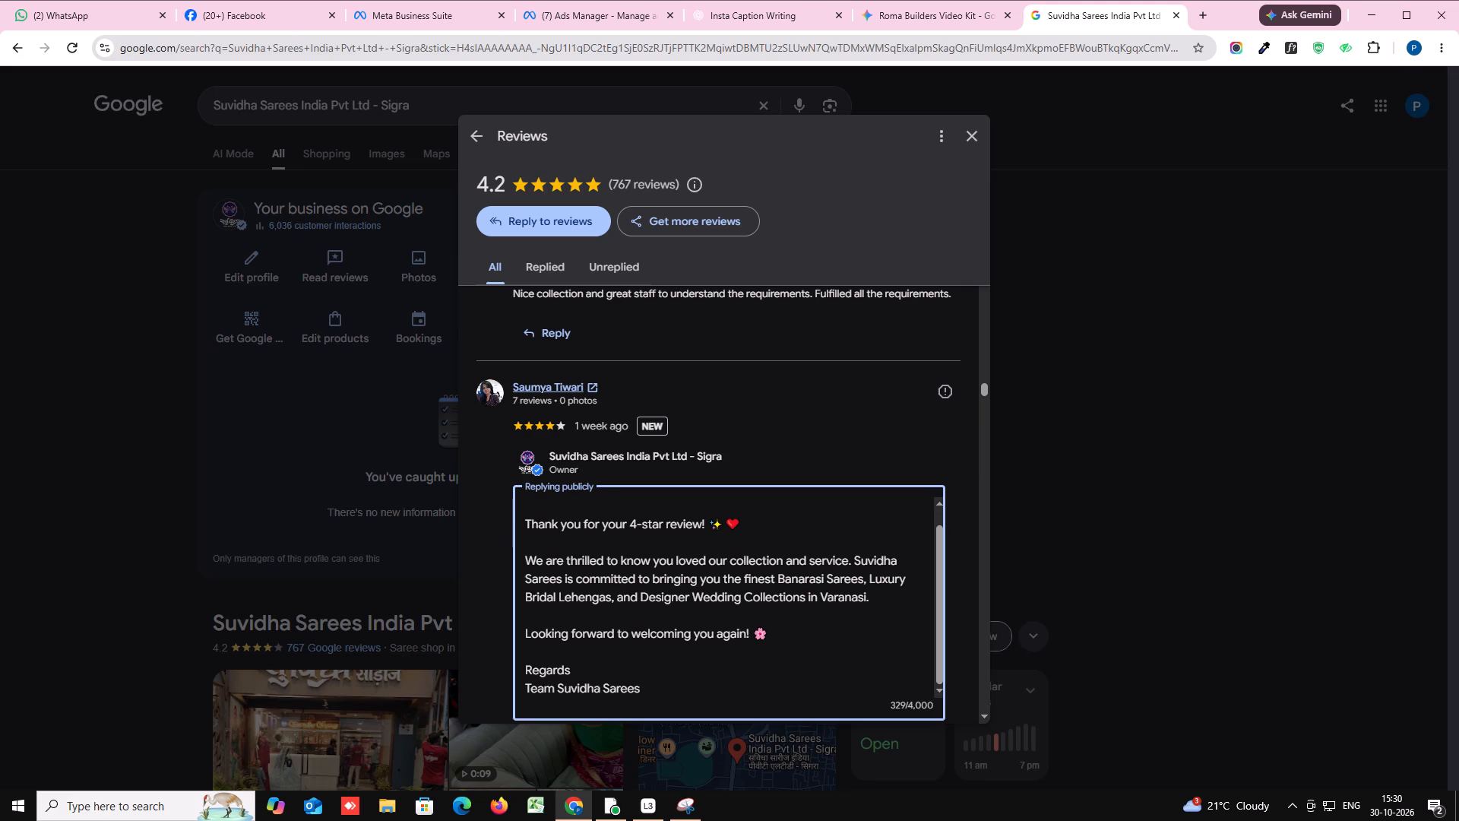
{"action": "scroll", "coordinate": [495, 528], "scroll_direction": "down", "scroll_amount": 1}
{"action": "left_click", "coordinate": [542, 689]}
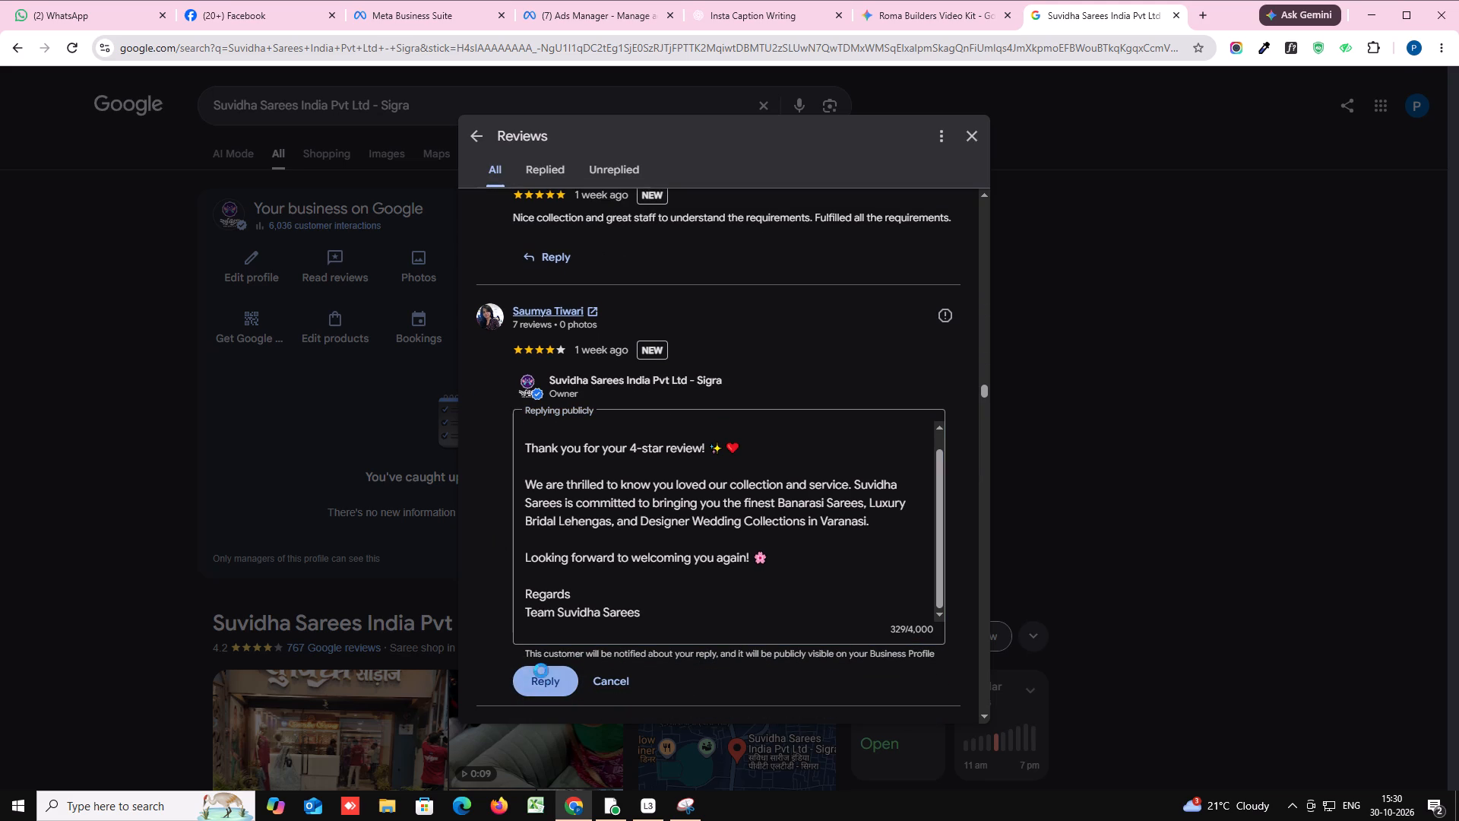
Start a reply to the five-star review beginning "Nice collection and great staff" and paste the copied thank-you text into it.
{"action": "scroll", "coordinate": [533, 490], "scroll_direction": "up", "scroll_amount": 1}
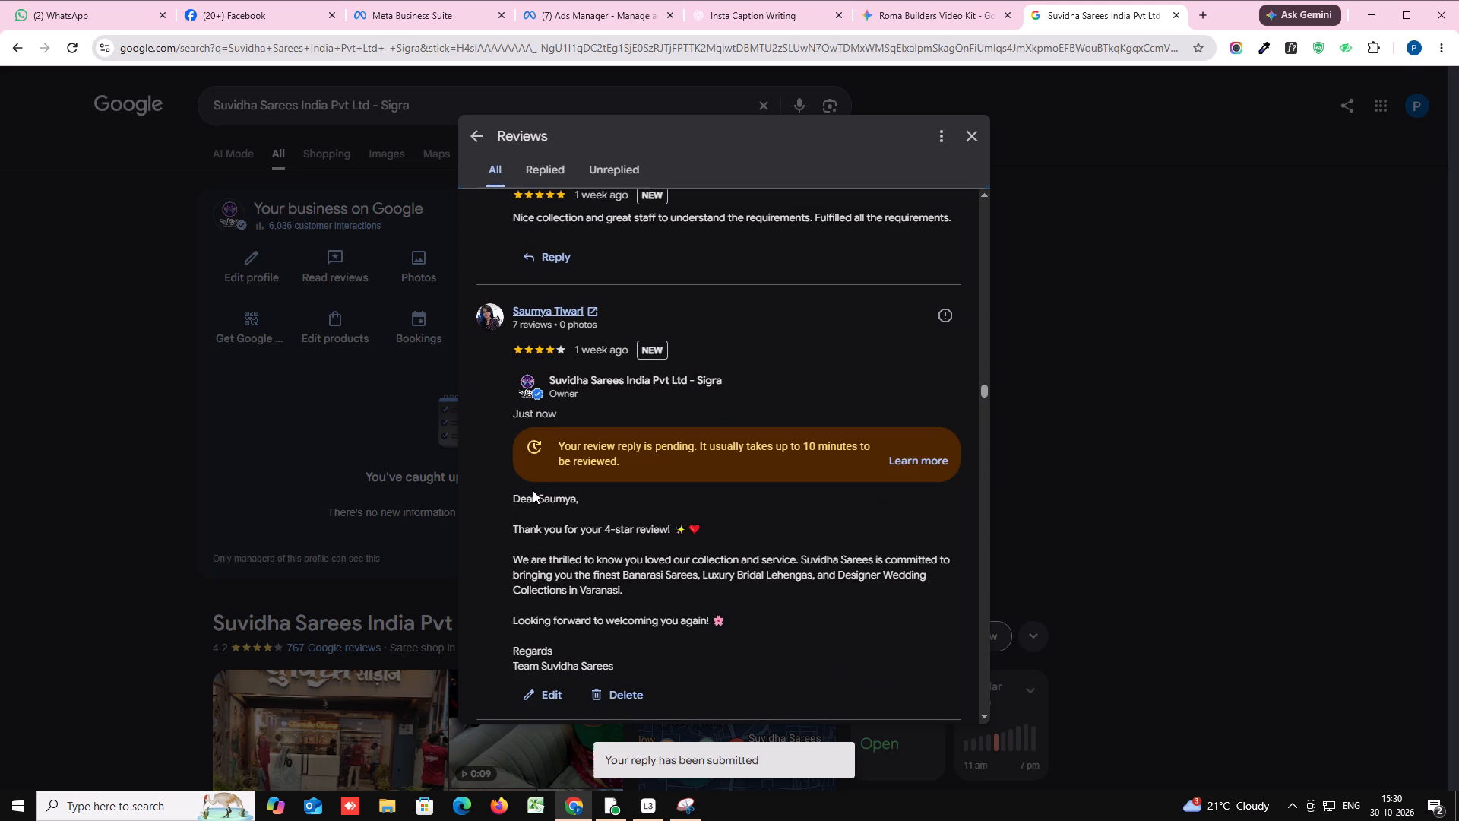
{"action": "scroll", "coordinate": [520, 388], "scroll_direction": "up", "scroll_amount": 3}
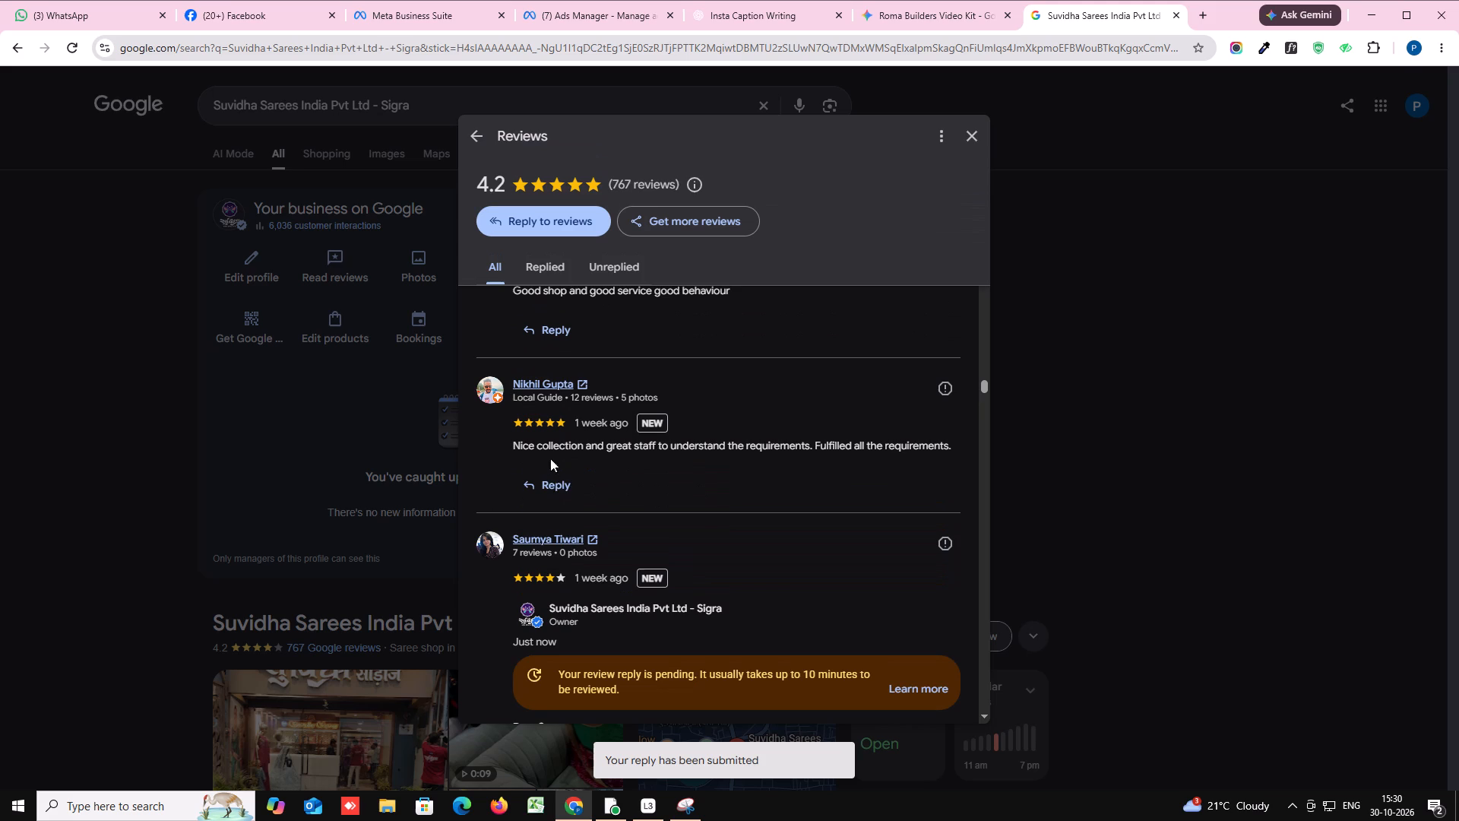
{"action": "left_click", "coordinate": [556, 486]}
{"action": "right_click", "coordinate": [561, 537]}
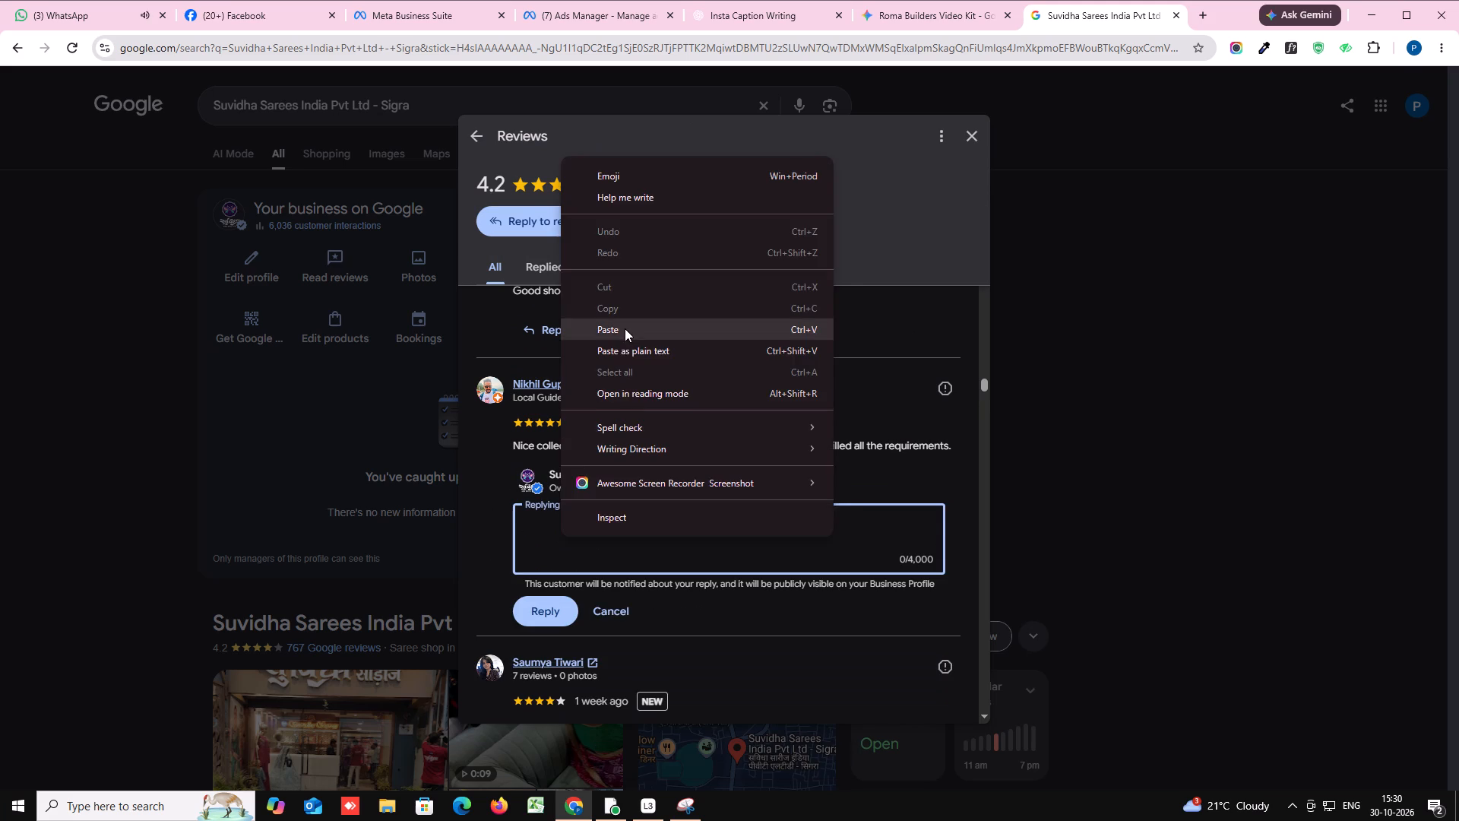
{"action": "left_click", "coordinate": [625, 328]}
Change the greeting of the pasted reply to "Dear Nikhil," and submit the reply.
{"action": "scroll", "coordinate": [596, 562], "scroll_direction": "up", "scroll_amount": 2}
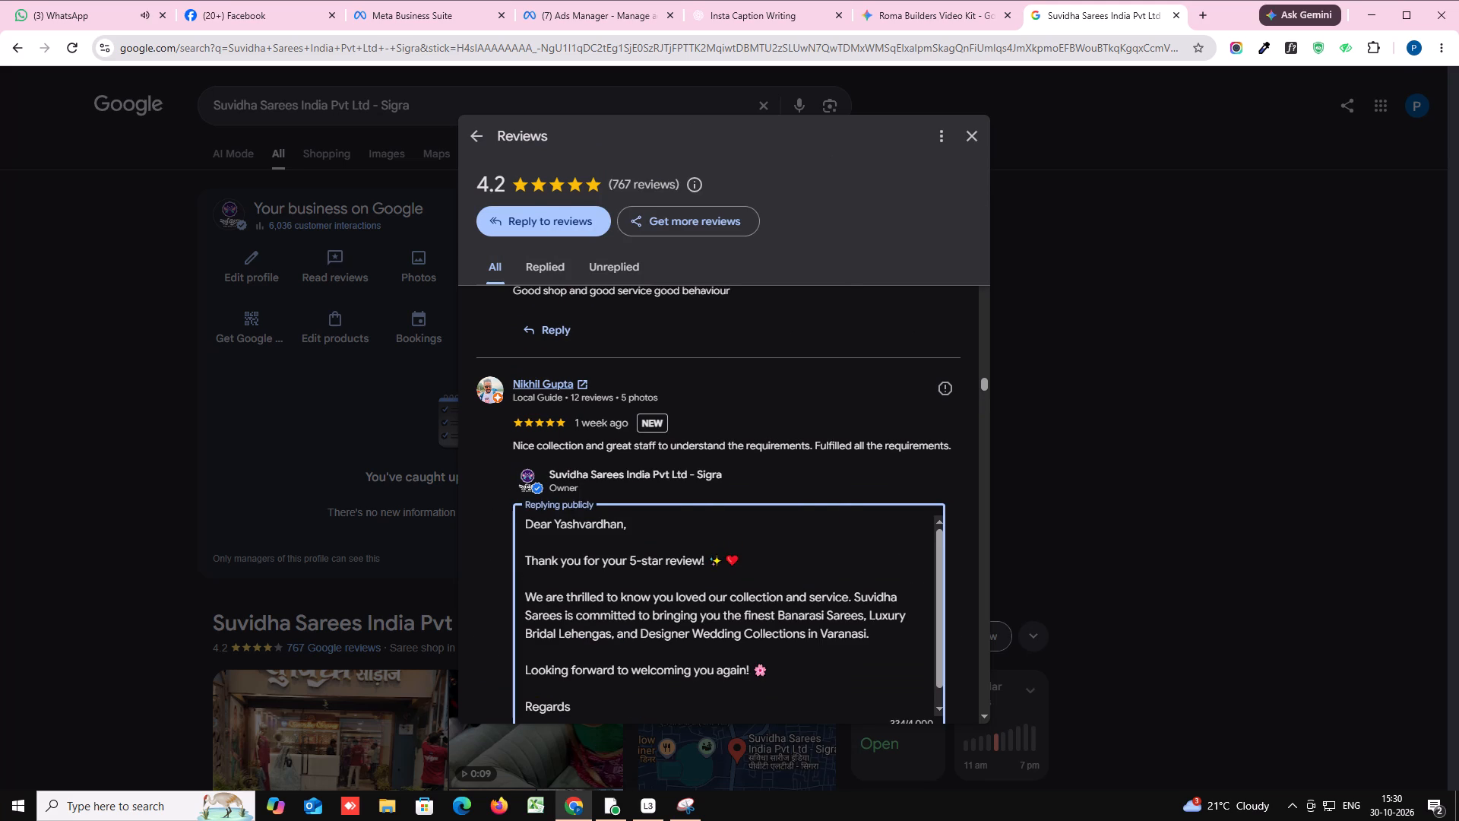
{"action": "left_click", "coordinate": [623, 519]}
{"action": "key", "text": "BackSpace"}
{"action": "key", "text": "BackSpace"}
{"action": "key", "text": "BackSpace"}
{"action": "key", "text": "BackSpace"}
{"action": "key", "text": "BackSpace"}
{"action": "key", "text": "BackSpace"}
{"action": "key", "text": "BackSpace"}
{"action": "key", "text": "BackSpace"}
{"action": "key", "text": "BackSpace"}
{"action": "key", "text": "BackSpace"}
{"action": "key", "text": "BackSpace"}
{"action": "type", "text": "Nikhil"}
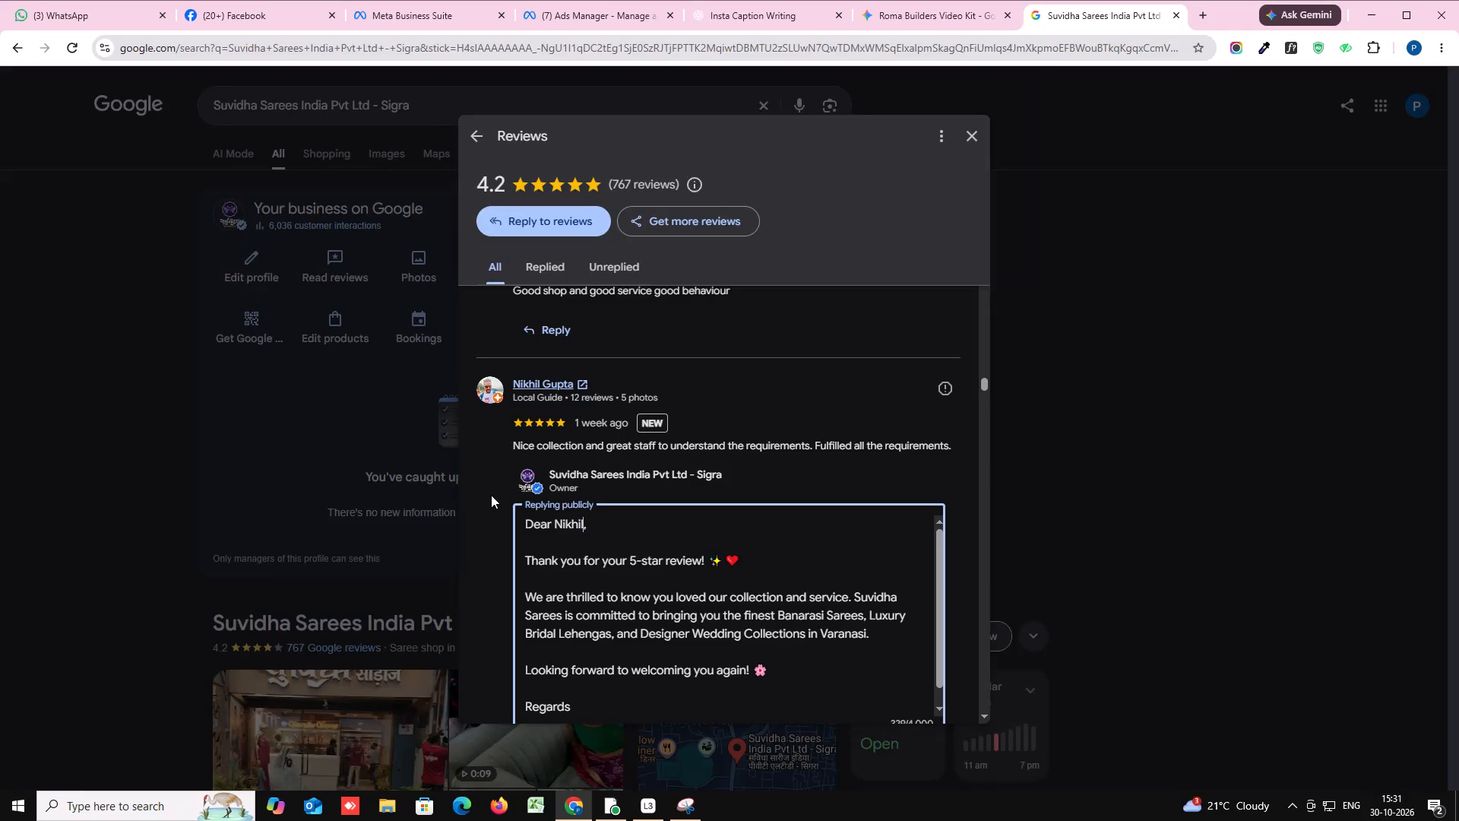
{"action": "scroll", "coordinate": [491, 495], "scroll_direction": "down", "scroll_amount": 2}
{"action": "left_click", "coordinate": [527, 619]}
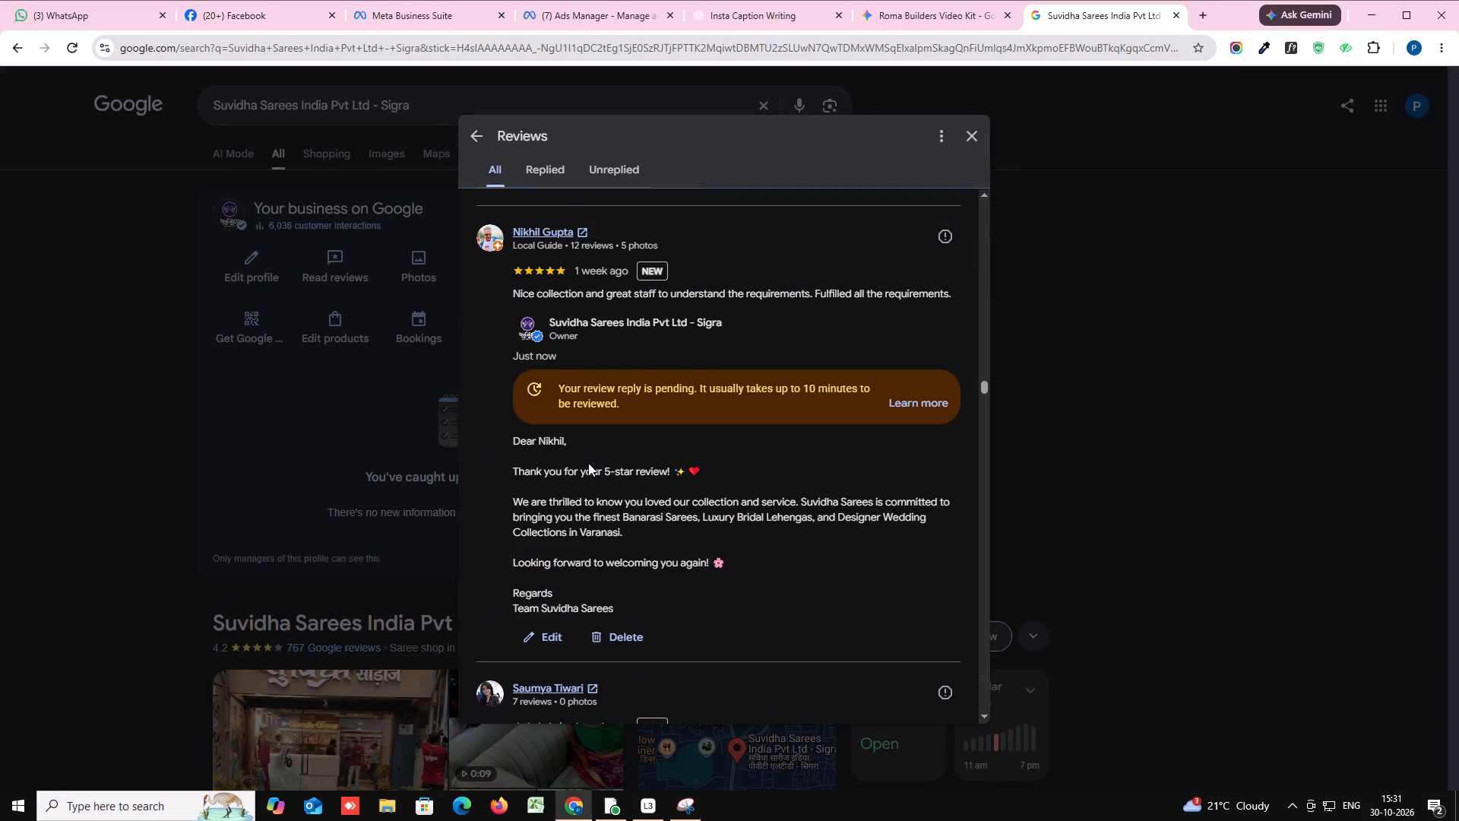
Start a reply to the five-star review "Good shop and good service good behaviour" and paste the copied thank-you text into it.
{"action": "scroll", "coordinate": [588, 463], "scroll_direction": "up", "scroll_amount": 5}
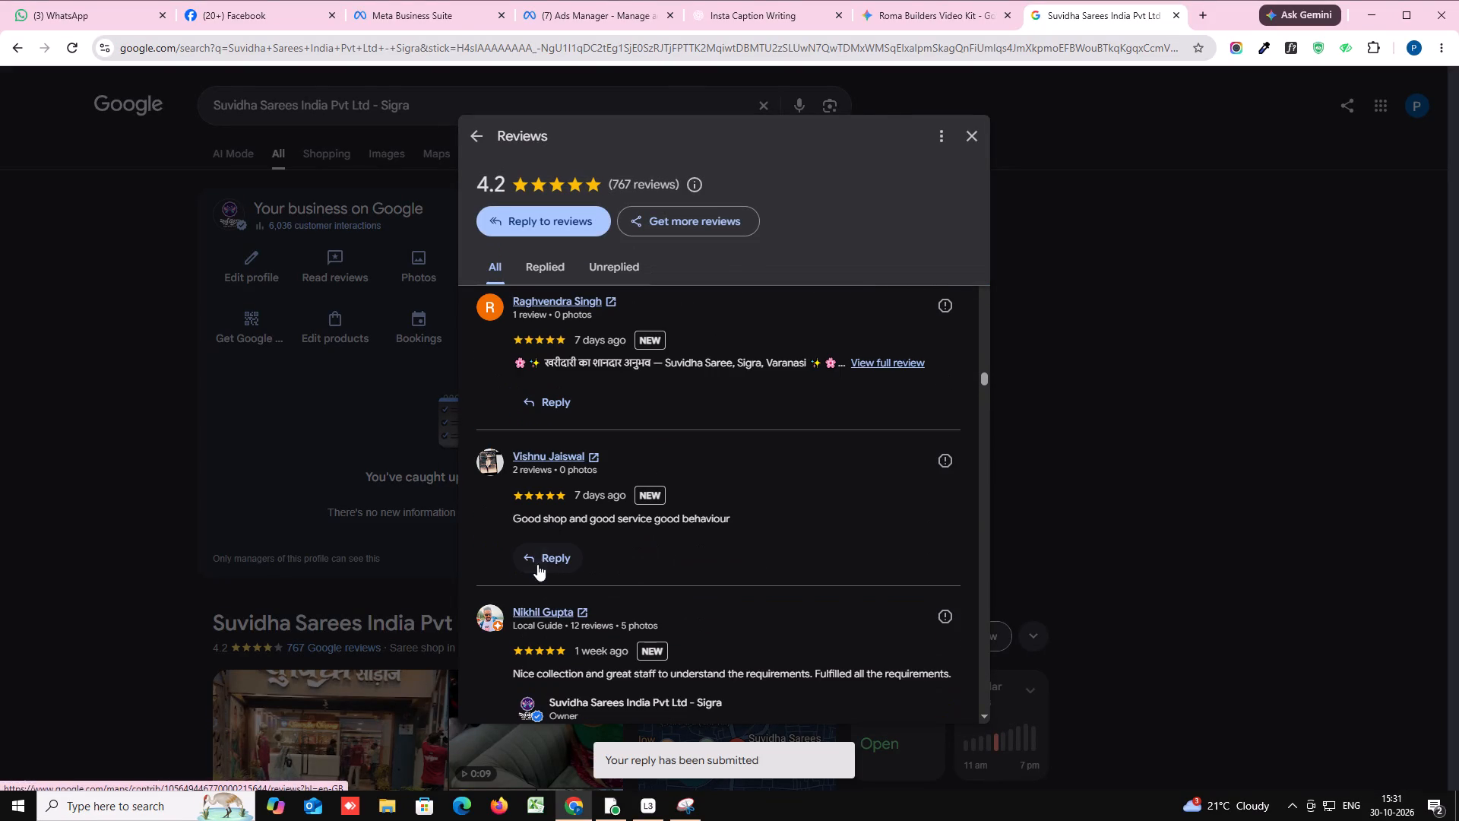
{"action": "left_click", "coordinate": [548, 559]}
{"action": "right_click", "coordinate": [572, 601]}
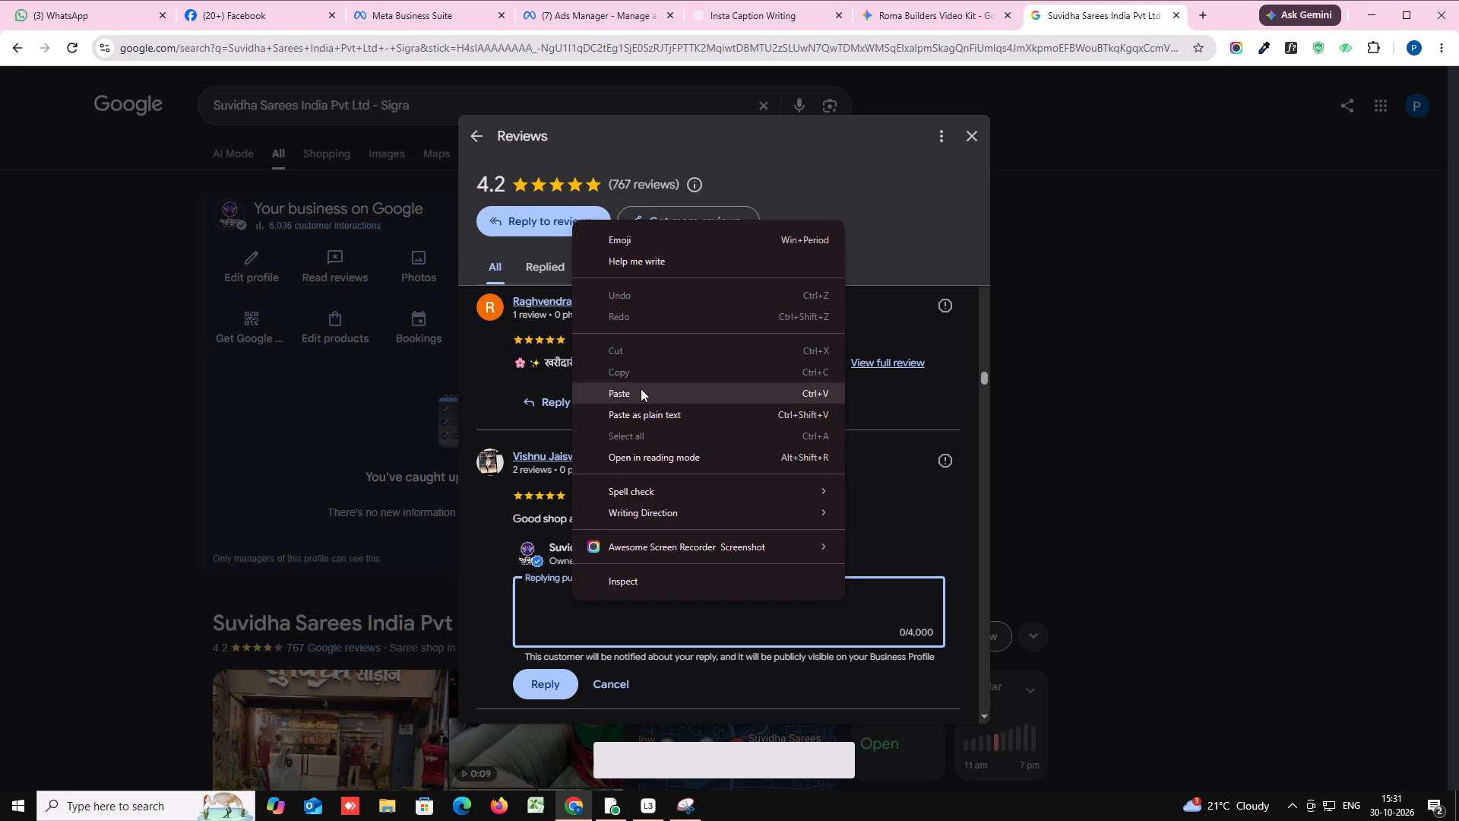
{"action": "left_click", "coordinate": [641, 388]}
Change the greeting of the pasted reply to "Dear Vishnu," and submit the reply.
{"action": "scroll", "coordinate": [587, 616], "scroll_direction": "up", "scroll_amount": 3}
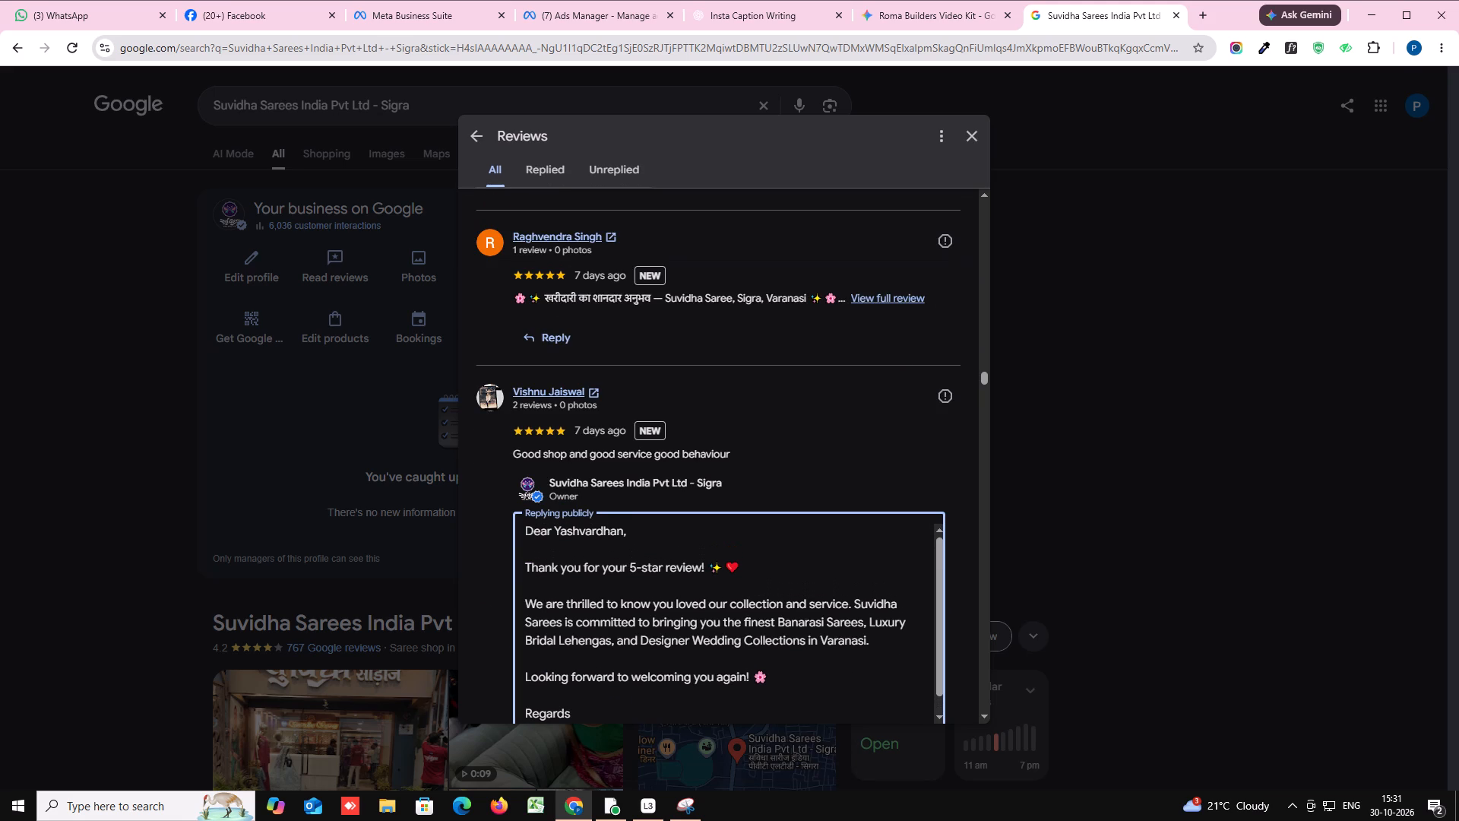
{"action": "left_click", "coordinate": [619, 534]}
{"action": "left_click", "coordinate": [622, 531]}
{"action": "key", "text": "BackSpace"}
{"action": "key", "text": "BackSpace"}
{"action": "key", "text": "BackSpace"}
{"action": "key", "text": "BackSpace"}
{"action": "key", "text": "BackSpace"}
{"action": "key", "text": "BackSpace"}
{"action": "key", "text": "BackSpace"}
{"action": "key", "text": "BackSpace"}
{"action": "key", "text": "BackSpace"}
{"action": "key", "text": "BackSpace"}
{"action": "key", "text": "BackSpace"}
{"action": "key", "text": "BackSpace"}
{"action": "key", "text": "BackSpace"}
{"action": "key", "text": "BackSpace"}
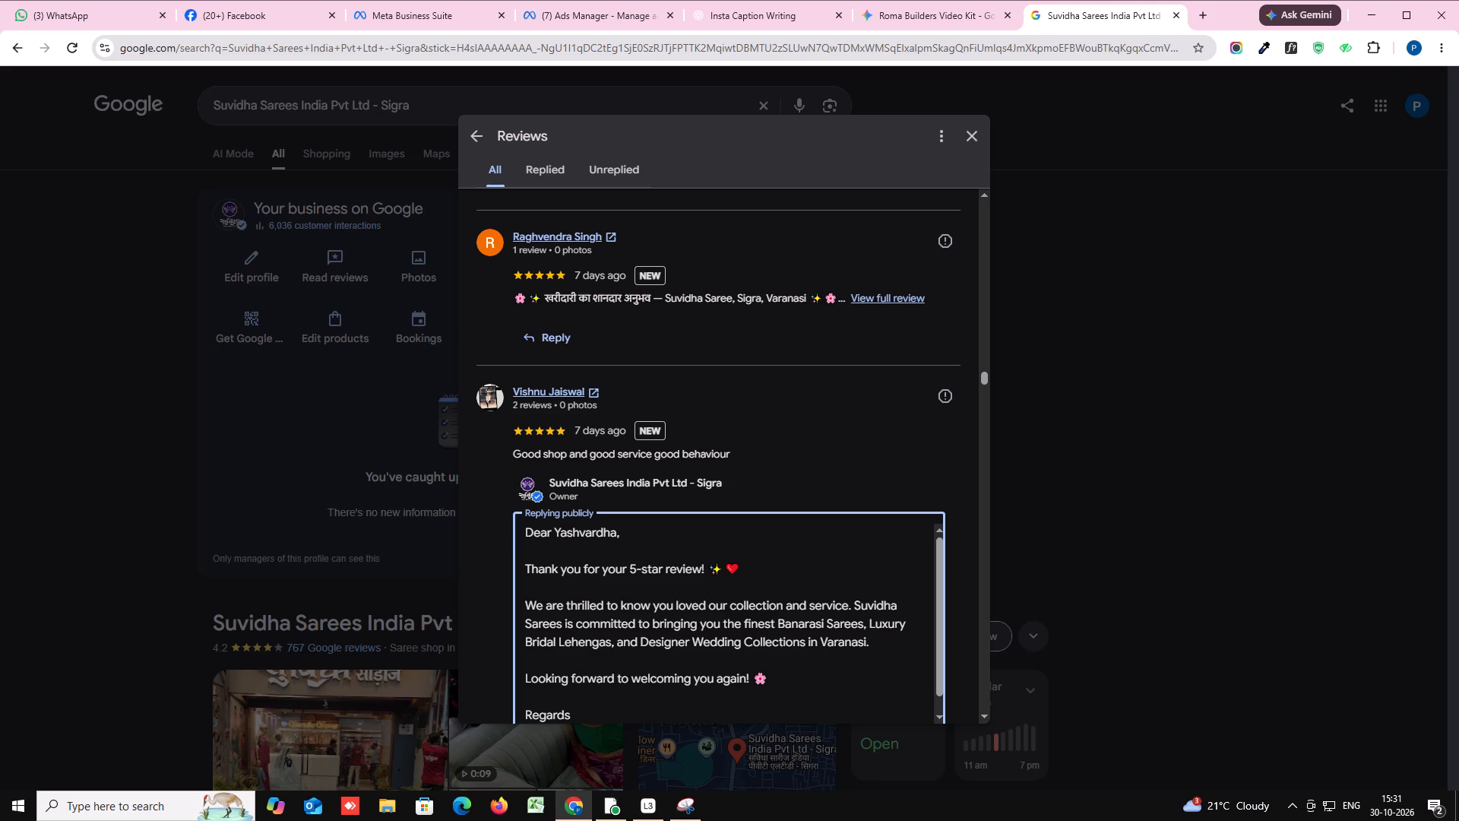
{"action": "left_click", "coordinate": [615, 531]}
{"action": "key", "text": "Left"}
{"action": "type", "text": "ar Vishnu"}
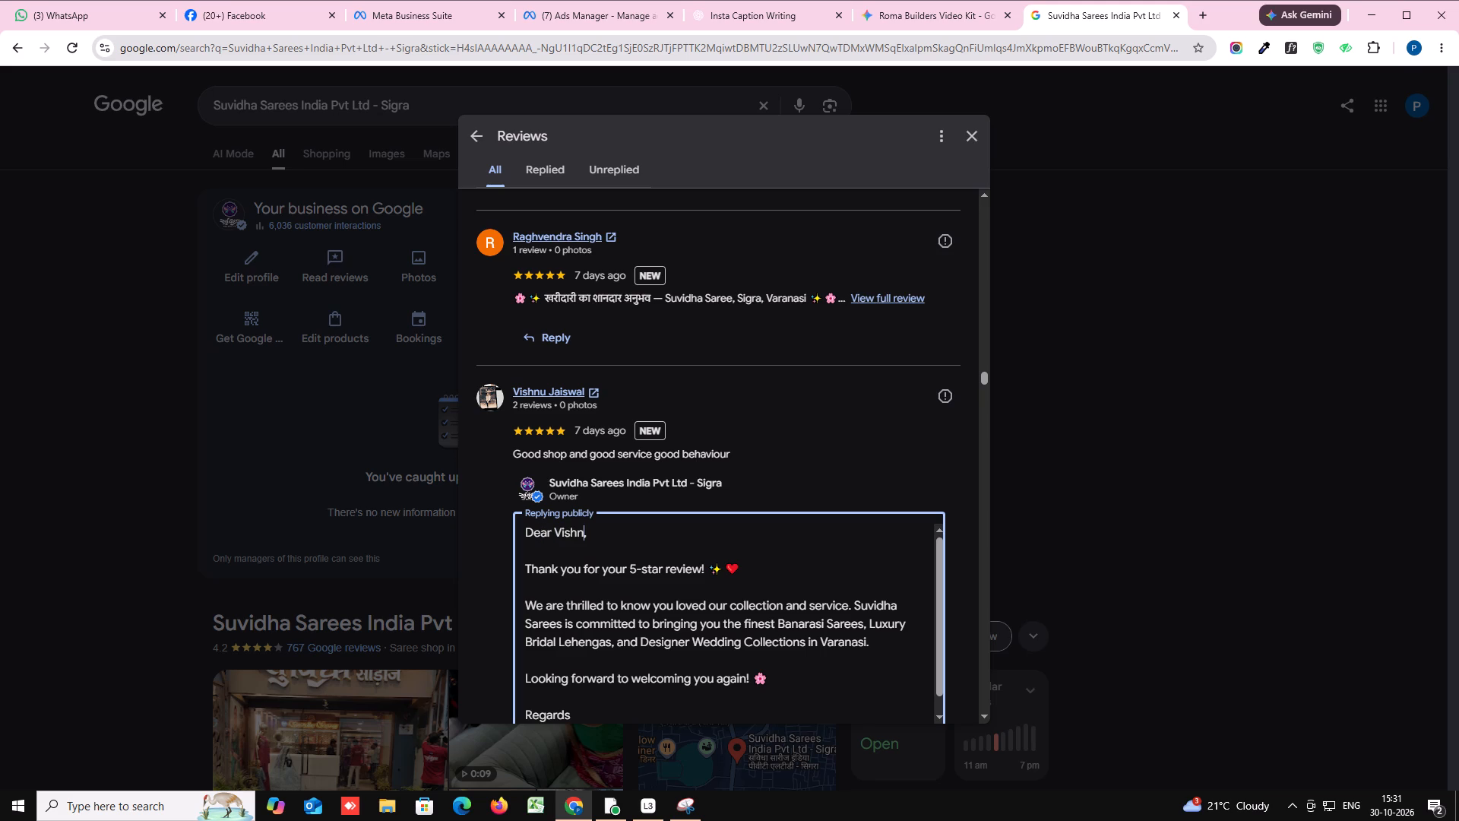
{"action": "scroll", "coordinate": [497, 534], "scroll_direction": "down", "scroll_amount": 2}
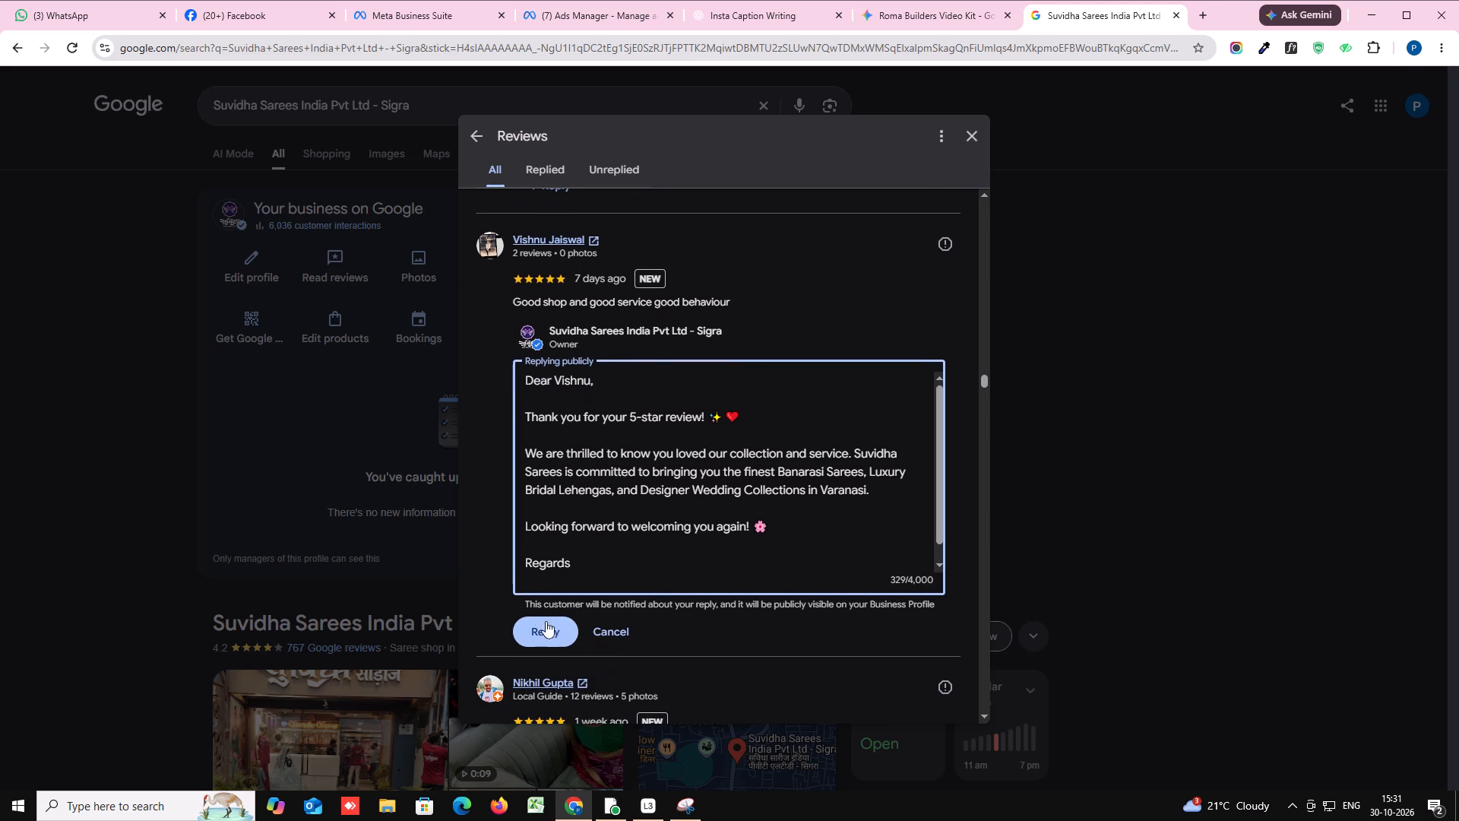
{"action": "left_click", "coordinate": [546, 626]}
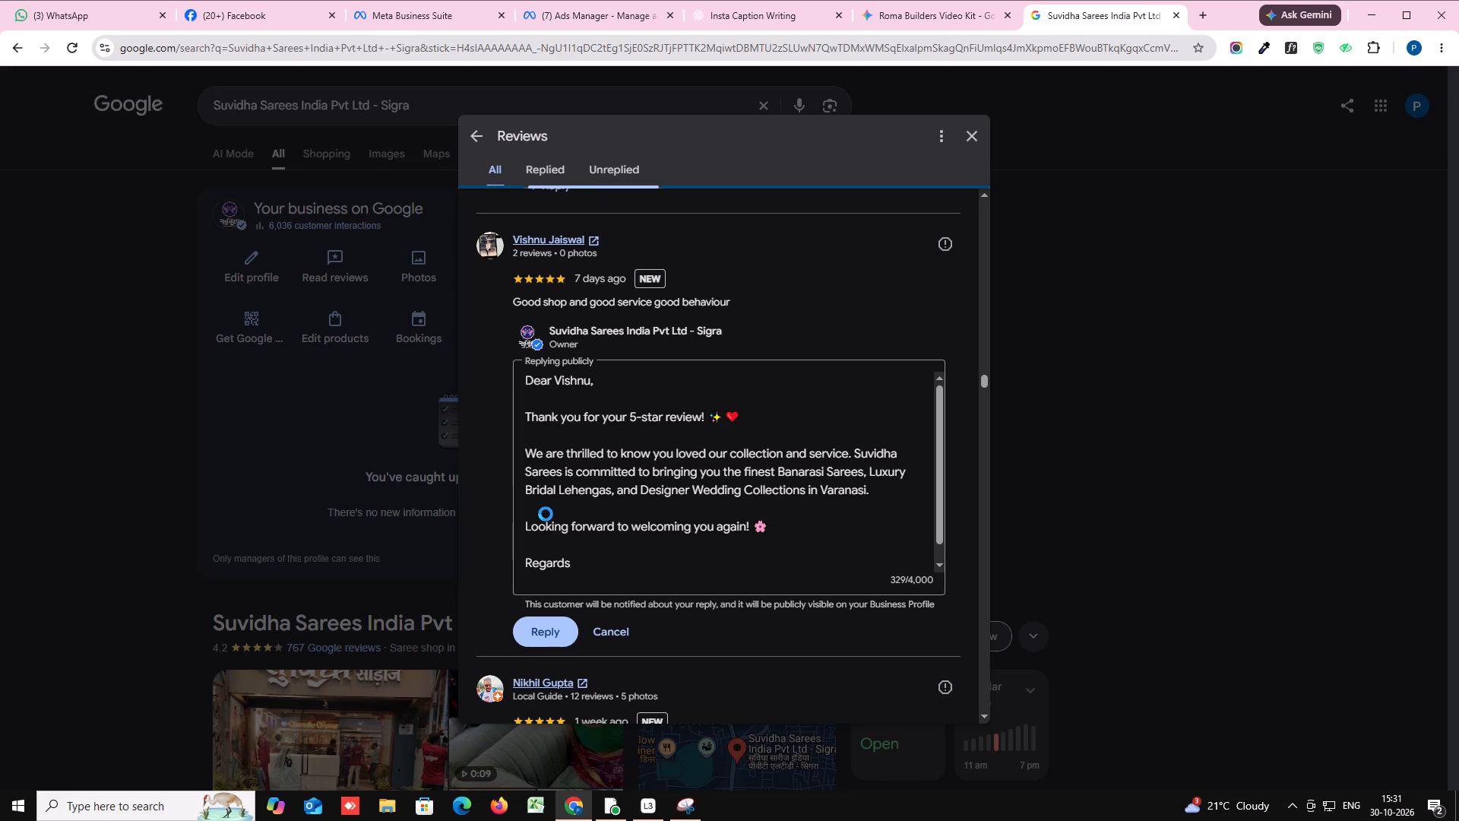
Start a reply to the five-star Hindi review directly above Vishnu's and paste the copied thank-you text into it.
{"action": "scroll", "coordinate": [546, 514], "scroll_direction": "up", "scroll_amount": 4}
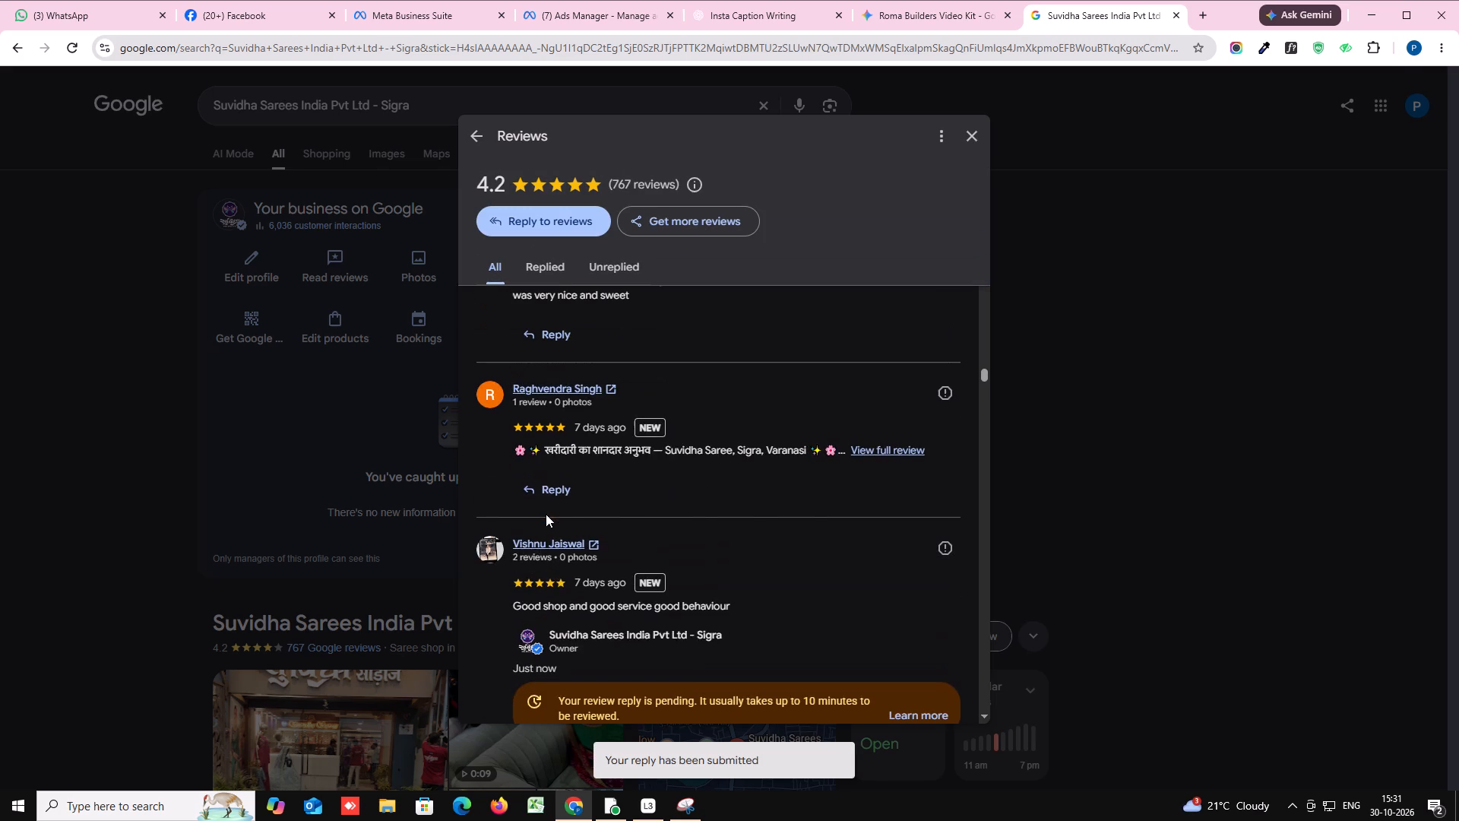
{"action": "left_click", "coordinate": [555, 485]}
{"action": "right_click", "coordinate": [584, 539]}
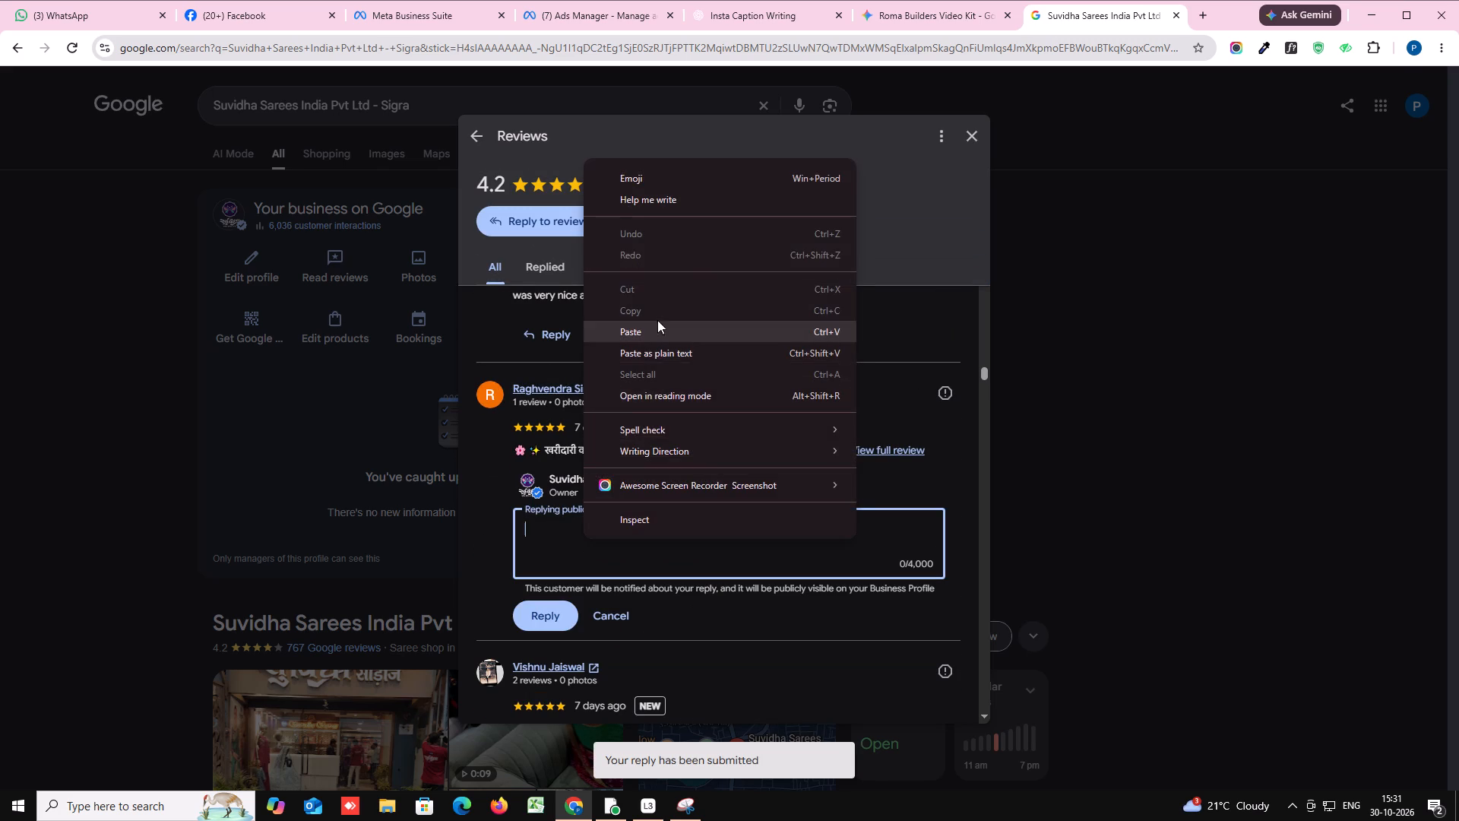
{"action": "left_click", "coordinate": [655, 331]}
Change the greeting of the pasted reply to "Dear Raghvendra," and submit the reply.
{"action": "scroll", "coordinate": [598, 566], "scroll_direction": "up", "scroll_amount": 2}
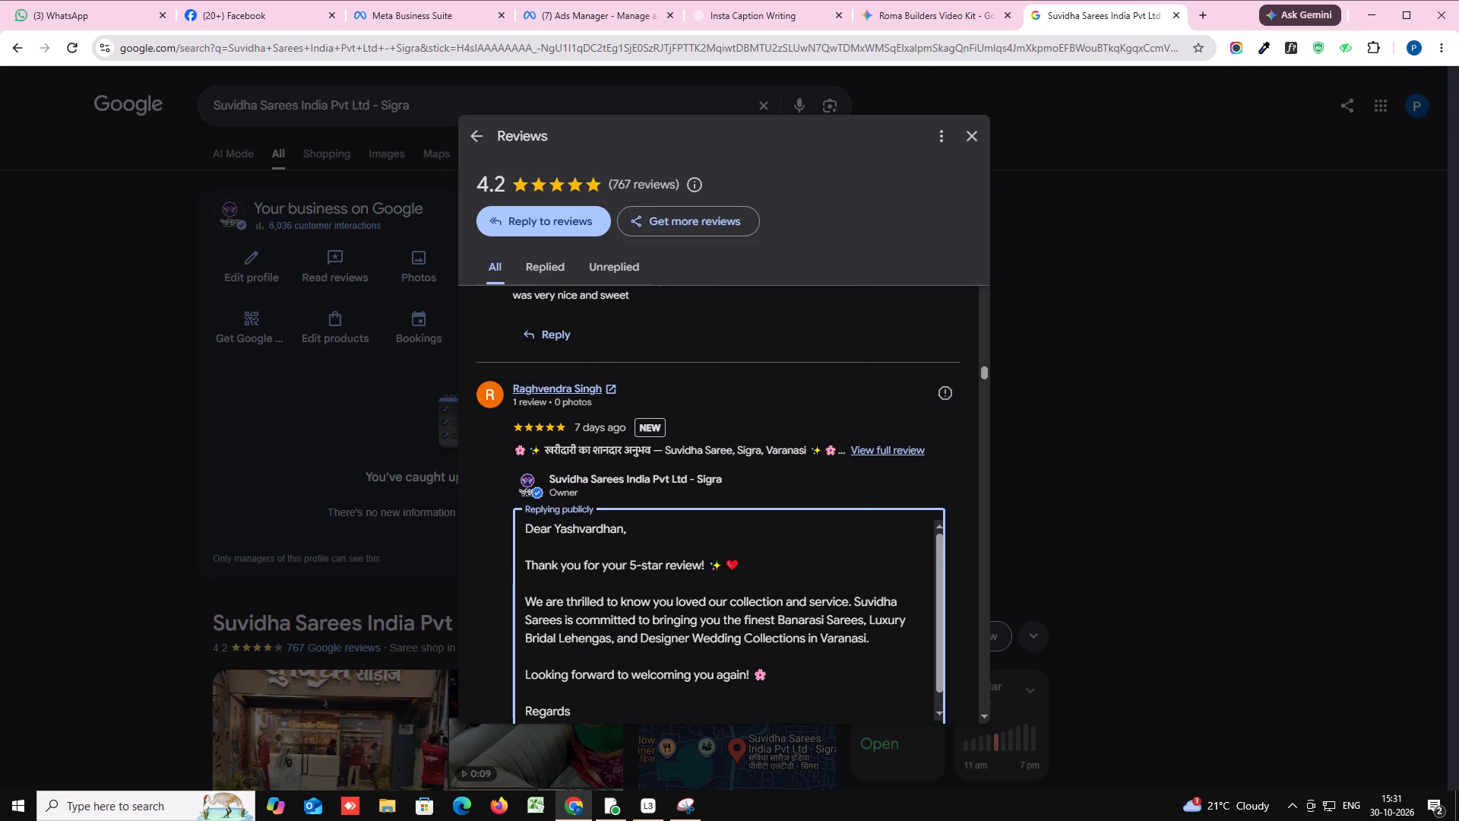
{"action": "left_click", "coordinate": [623, 524]}
{"action": "key", "text": "BackSpace"}
{"action": "key", "text": "BackSpace"}
{"action": "key", "text": "BackSpace"}
{"action": "key", "text": "BackSpace"}
{"action": "key", "text": "BackSpace"}
{"action": "key", "text": "BackSpace"}
{"action": "key", "text": "BackSpace"}
{"action": "key", "text": "BackSpace"}
{"action": "key", "text": "BackSpace"}
{"action": "key", "text": "BackSpace"}
{"action": "key", "text": "BackSpace"}
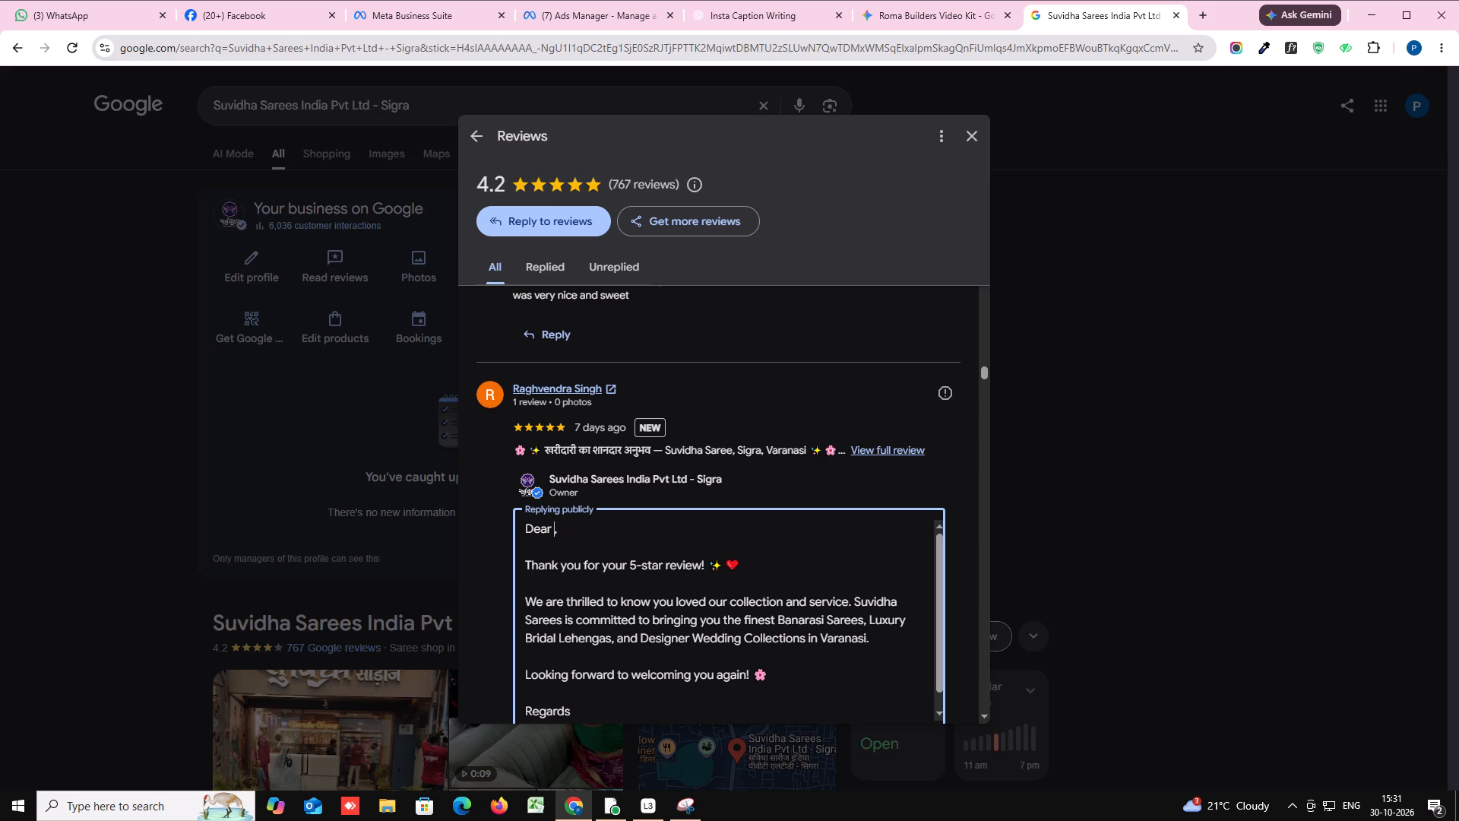
{"action": "type", "text": "Ragh"}
{"action": "type", "text": "vendra"}
{"action": "scroll", "coordinate": [484, 527], "scroll_direction": "down", "scroll_amount": 2}
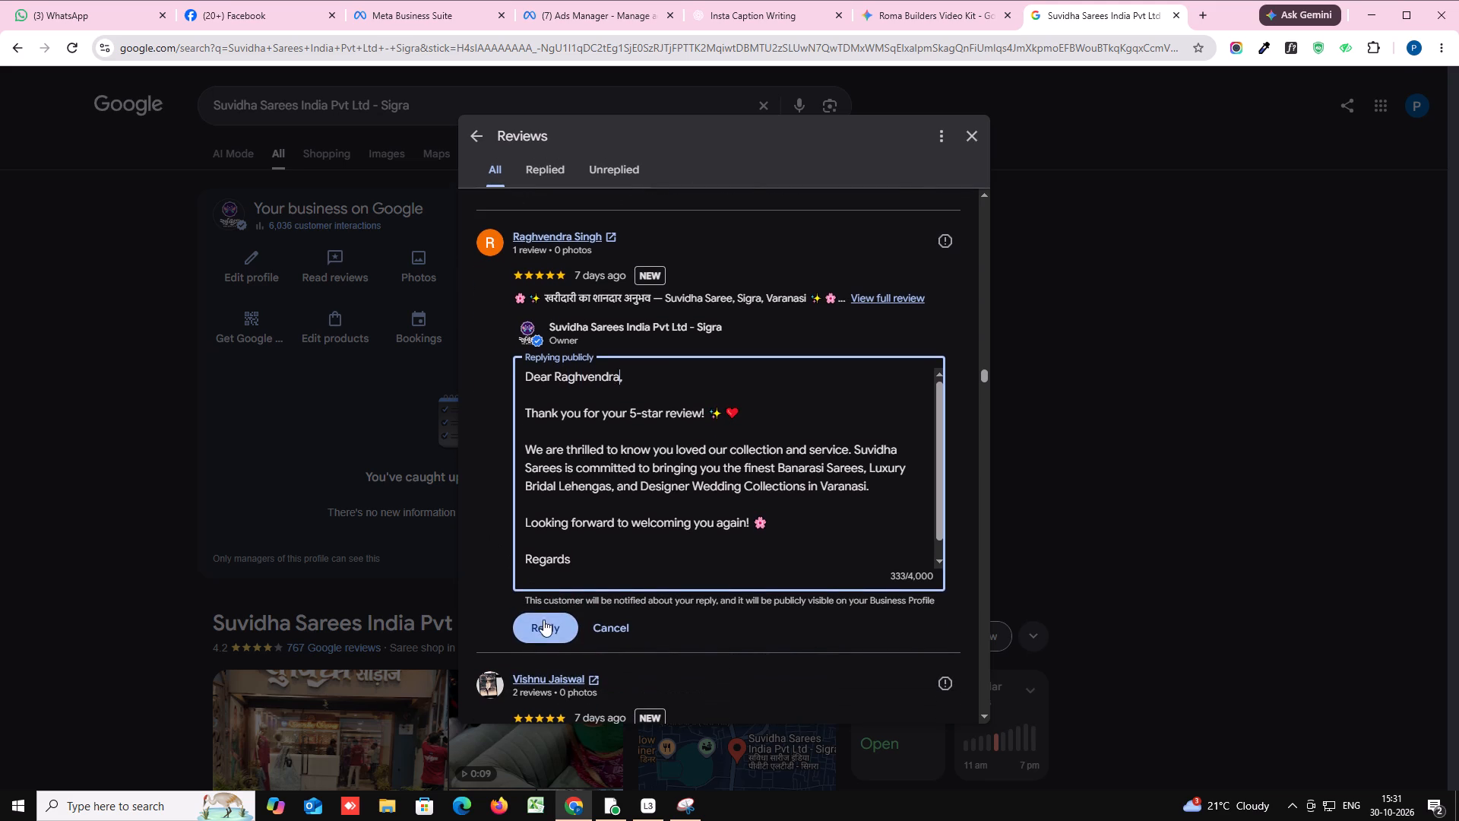
{"action": "left_click", "coordinate": [543, 620]}
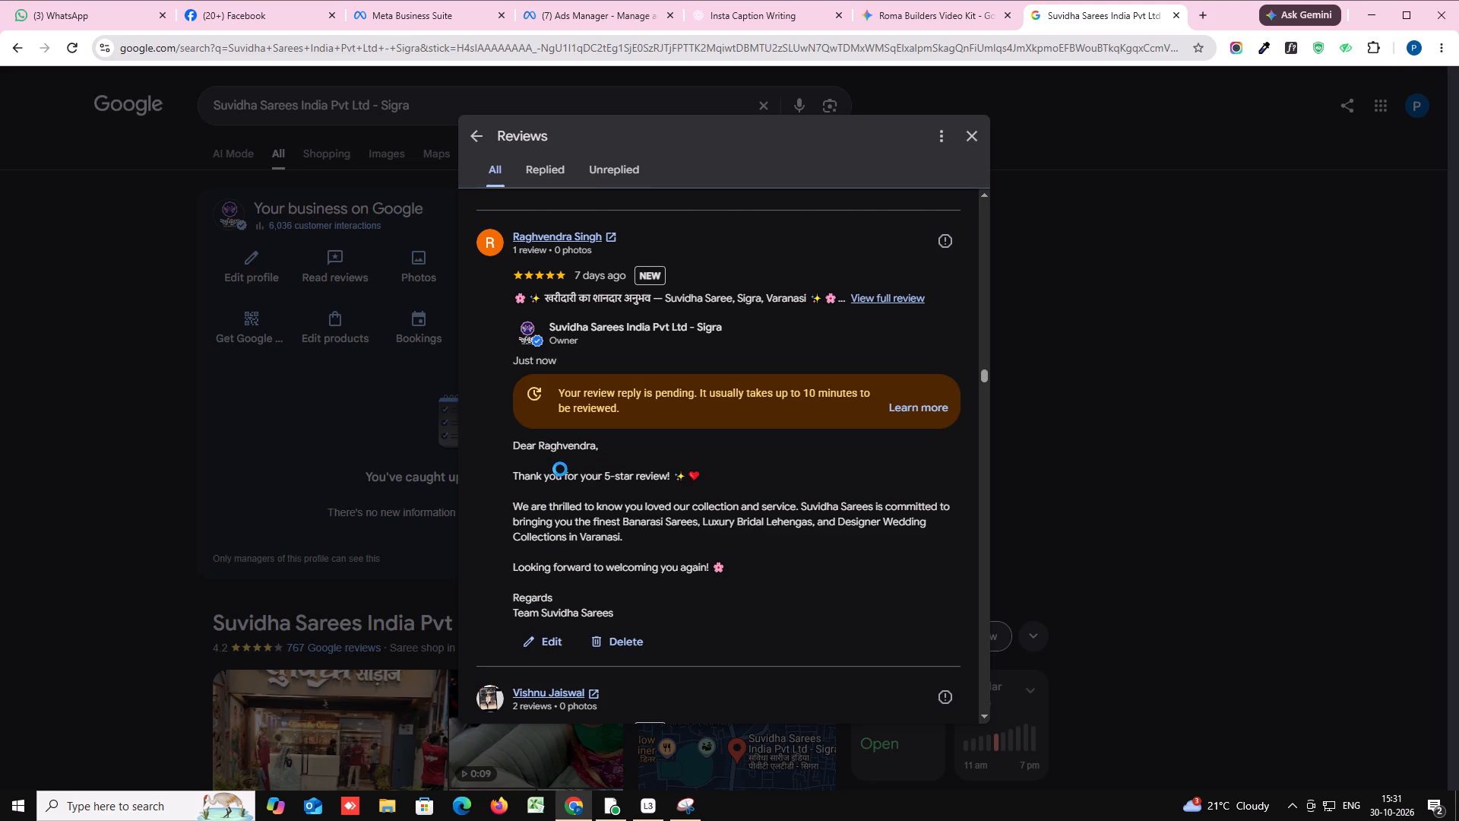
Start a reply to the five-star review beginning "Best store for series and lehenga" and paste the copied thank-you text into it.
{"action": "scroll", "coordinate": [560, 469], "scroll_direction": "up", "scroll_amount": 5}
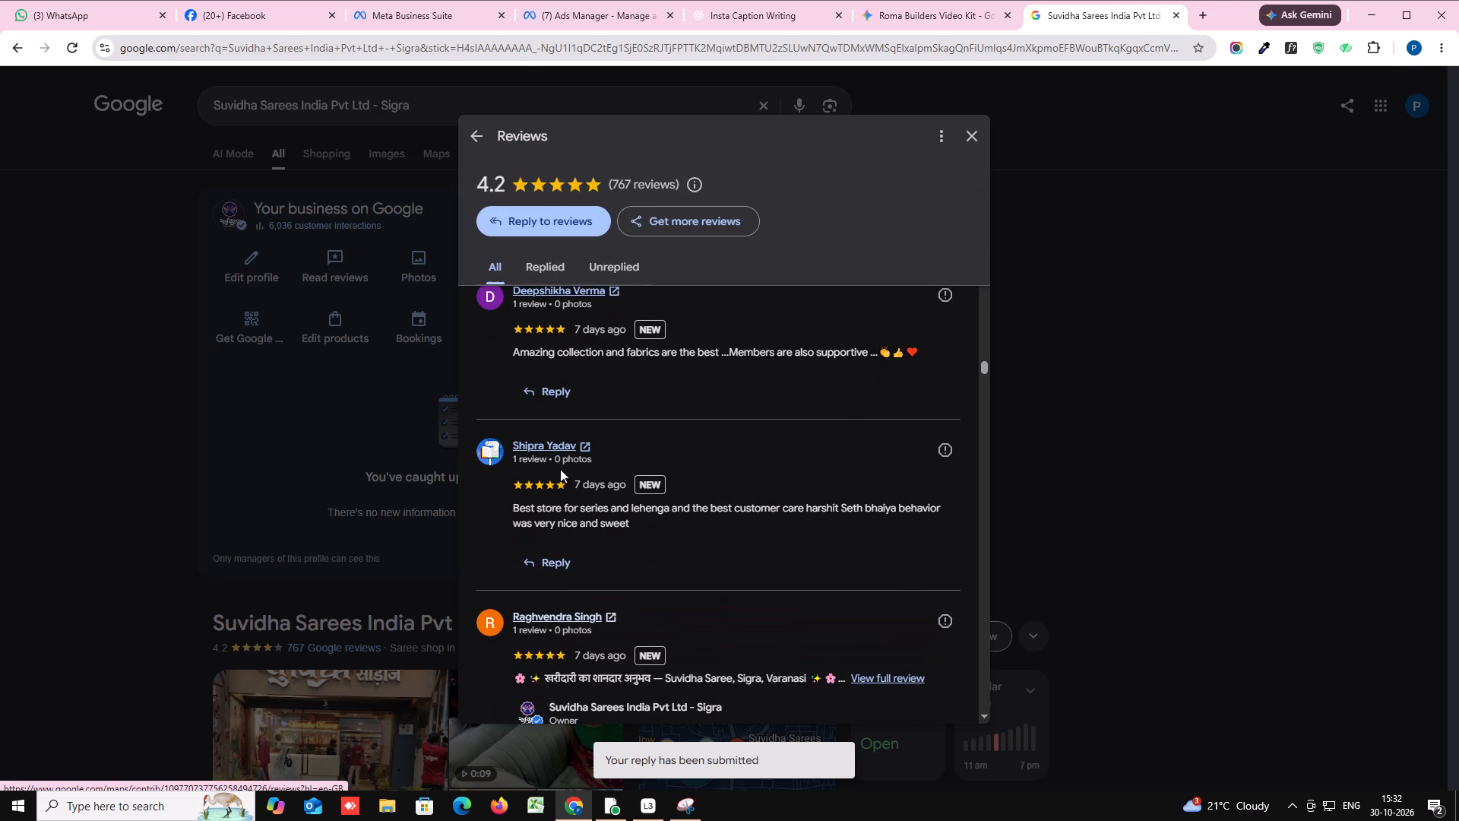
{"action": "left_click", "coordinate": [557, 563]}
{"action": "right_click", "coordinate": [568, 619]}
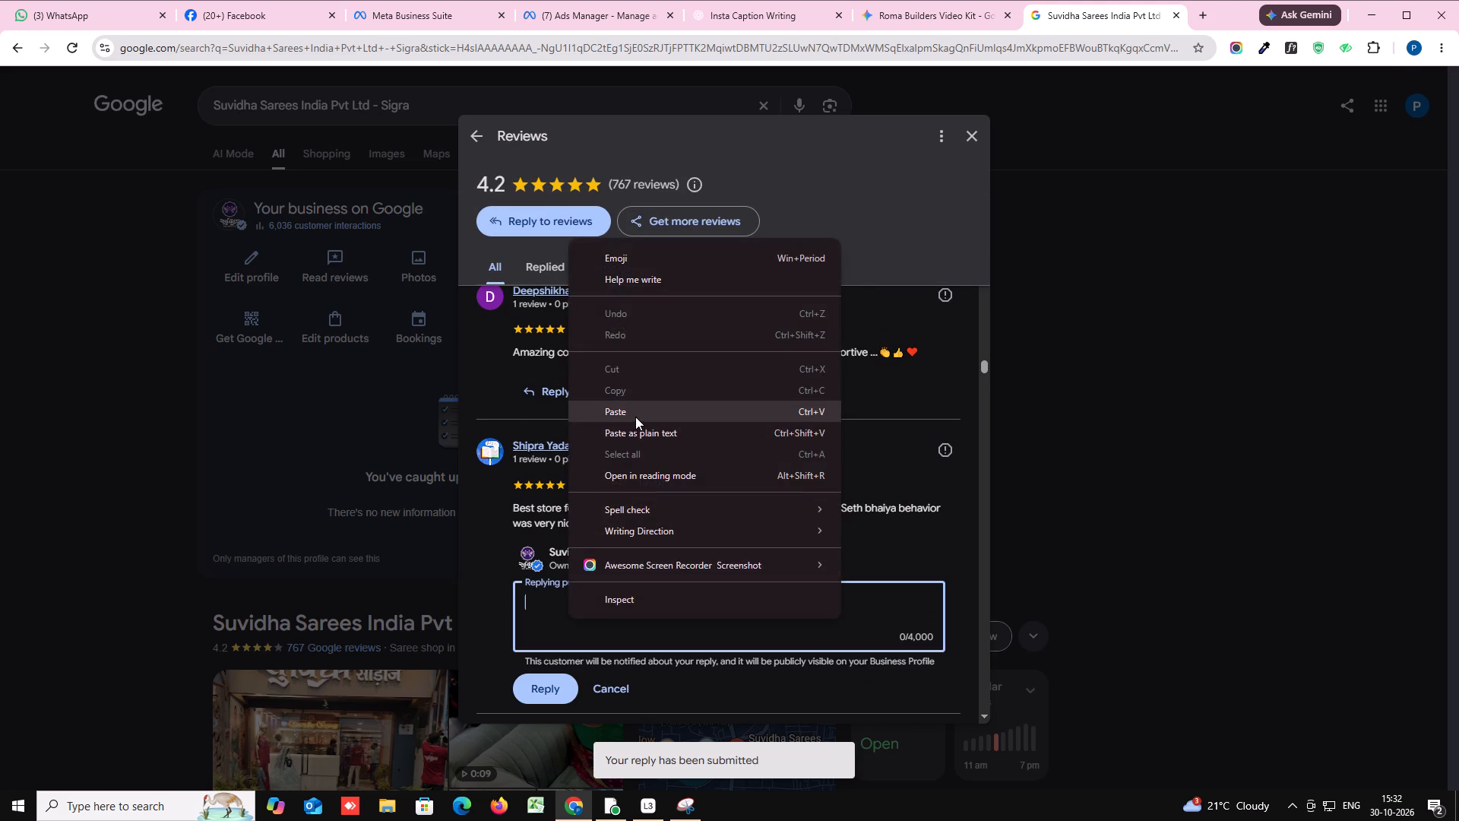
{"action": "left_click", "coordinate": [635, 415]}
Change the greeting of the pasted reply to "Dear Shipra," and submit the reply.
{"action": "scroll", "coordinate": [604, 614], "scroll_direction": "up", "scroll_amount": 3}
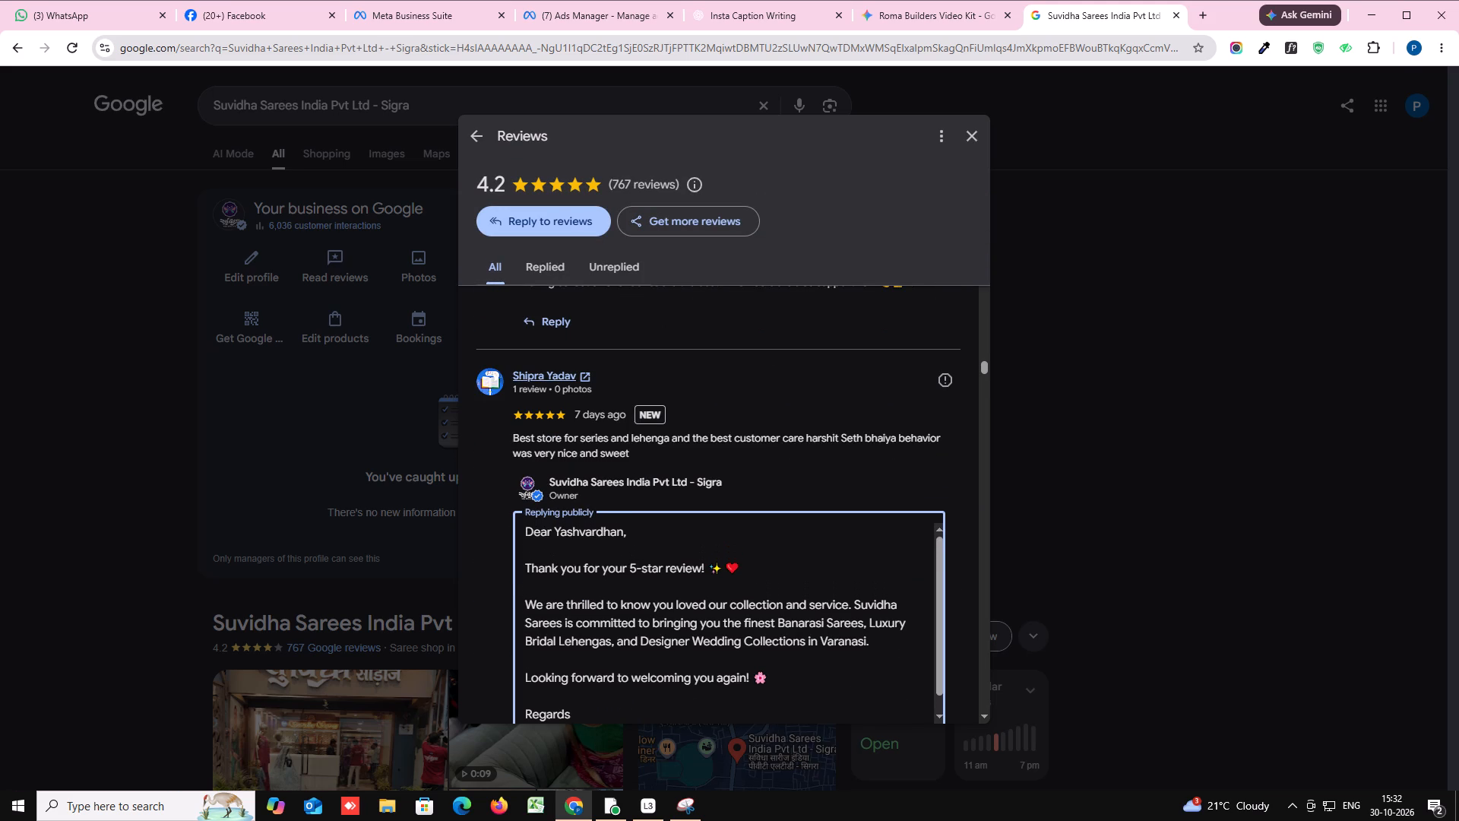
{"action": "left_click", "coordinate": [623, 530]}
{"action": "key", "text": "BackSpace"}
{"action": "key", "text": "BackSpace"}
{"action": "key", "text": "BackSpace"}
{"action": "key", "text": "BackSpace"}
{"action": "key", "text": "BackSpace"}
{"action": "key", "text": "BackSpace"}
{"action": "key", "text": "BackSpace"}
{"action": "key", "text": "BackSpace"}
{"action": "key", "text": "BackSpace"}
{"action": "key", "text": "BackSpace"}
{"action": "key", "text": "BackSpace"}
{"action": "key", "text": "BackSpace"}
{"action": "key", "text": "BackSpace"}
{"action": "key", "text": "BackSpace"}
{"action": "type", "text": "ar"}
{"action": "key", "text": "space"}
{"action": "type", "text": "Shipra"}
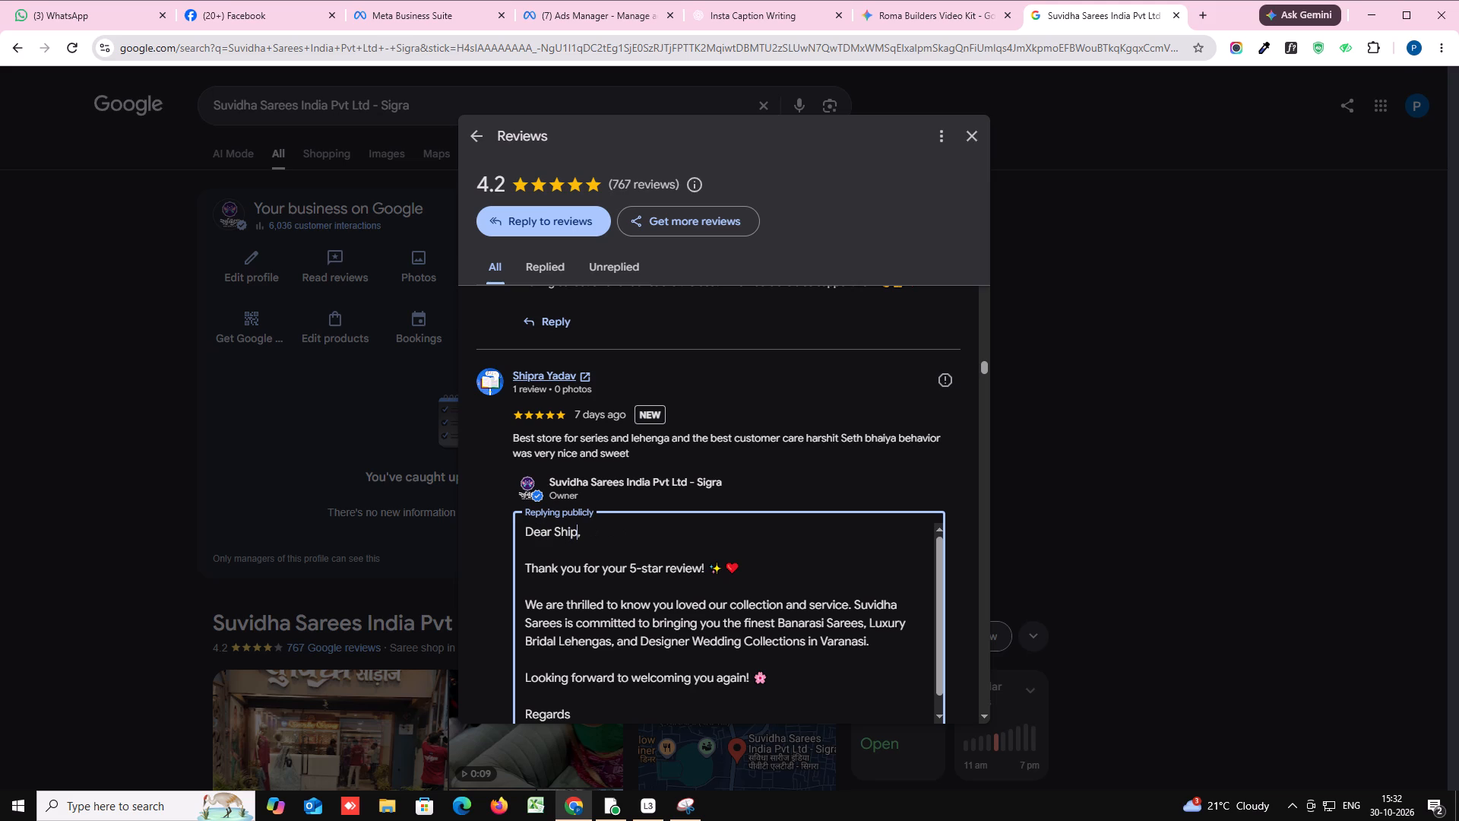
{"action": "scroll", "coordinate": [482, 529], "scroll_direction": "down", "scroll_amount": 2}
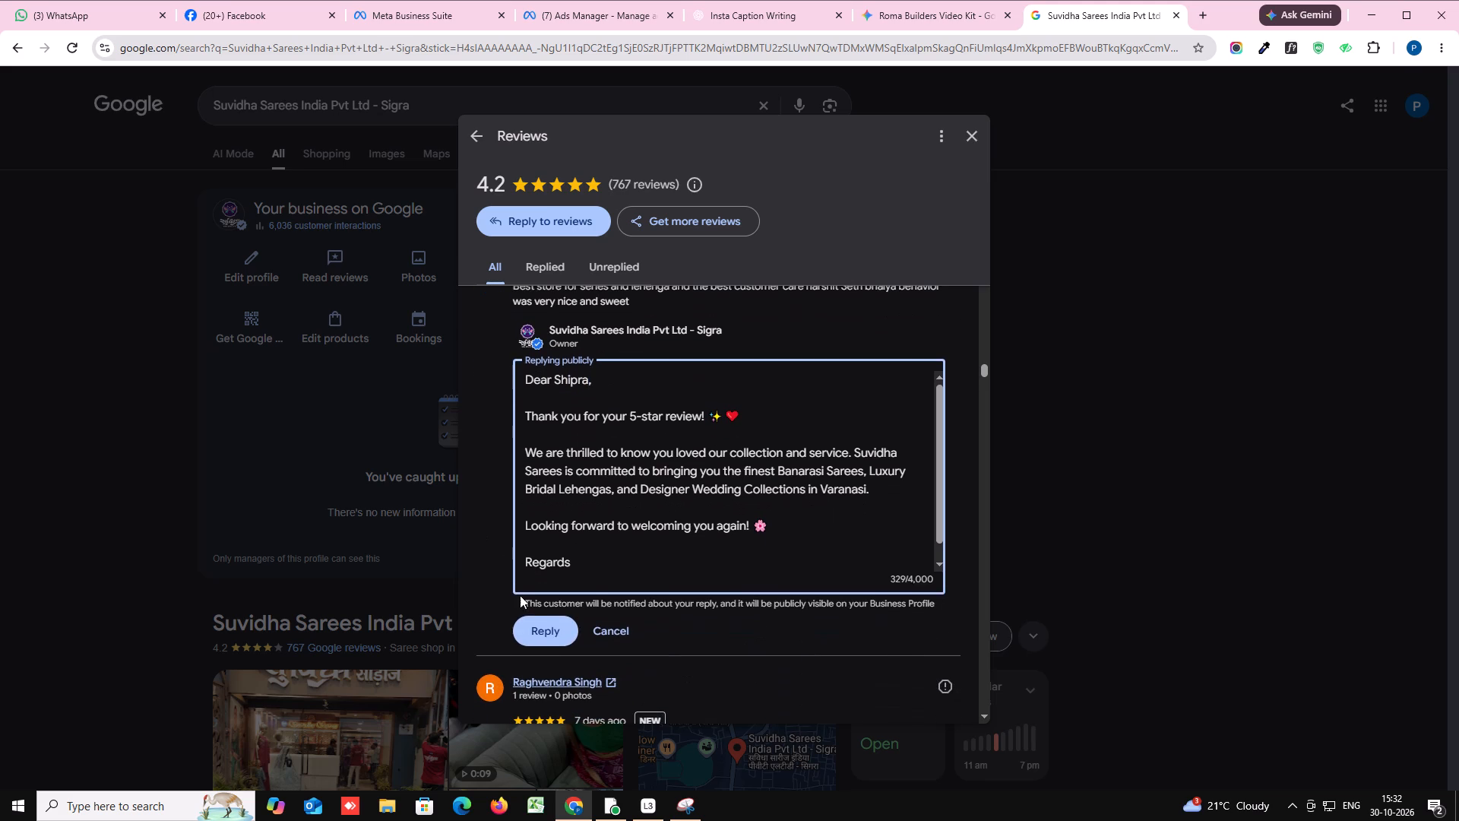
{"action": "left_click", "coordinate": [531, 626]}
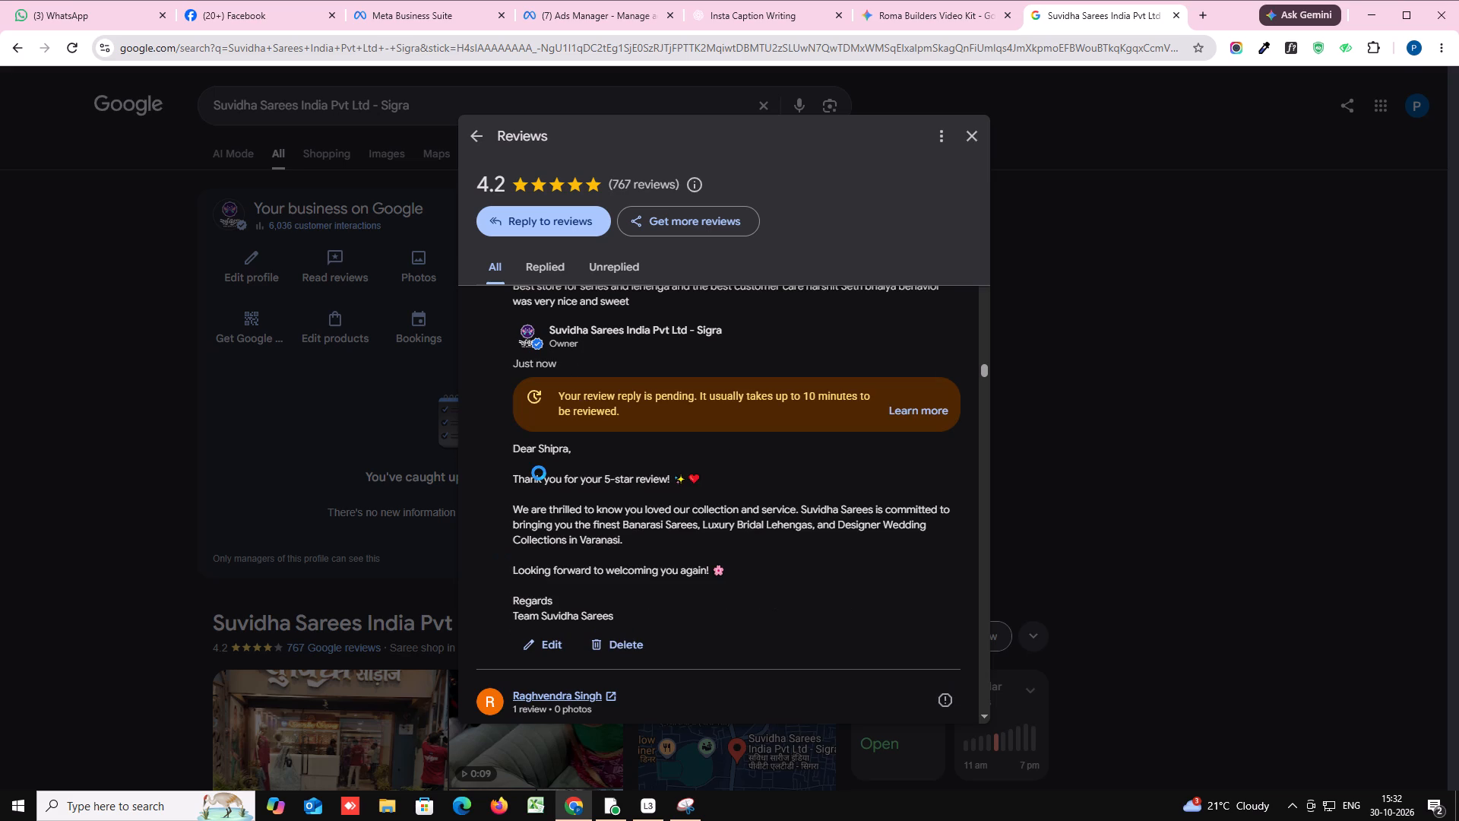
Start a reply to the five-star review beginning "Amazing collection and fabrics are the best" and paste the copied thank-you text into it.
{"action": "scroll", "coordinate": [539, 473], "scroll_direction": "up", "scroll_amount": 4}
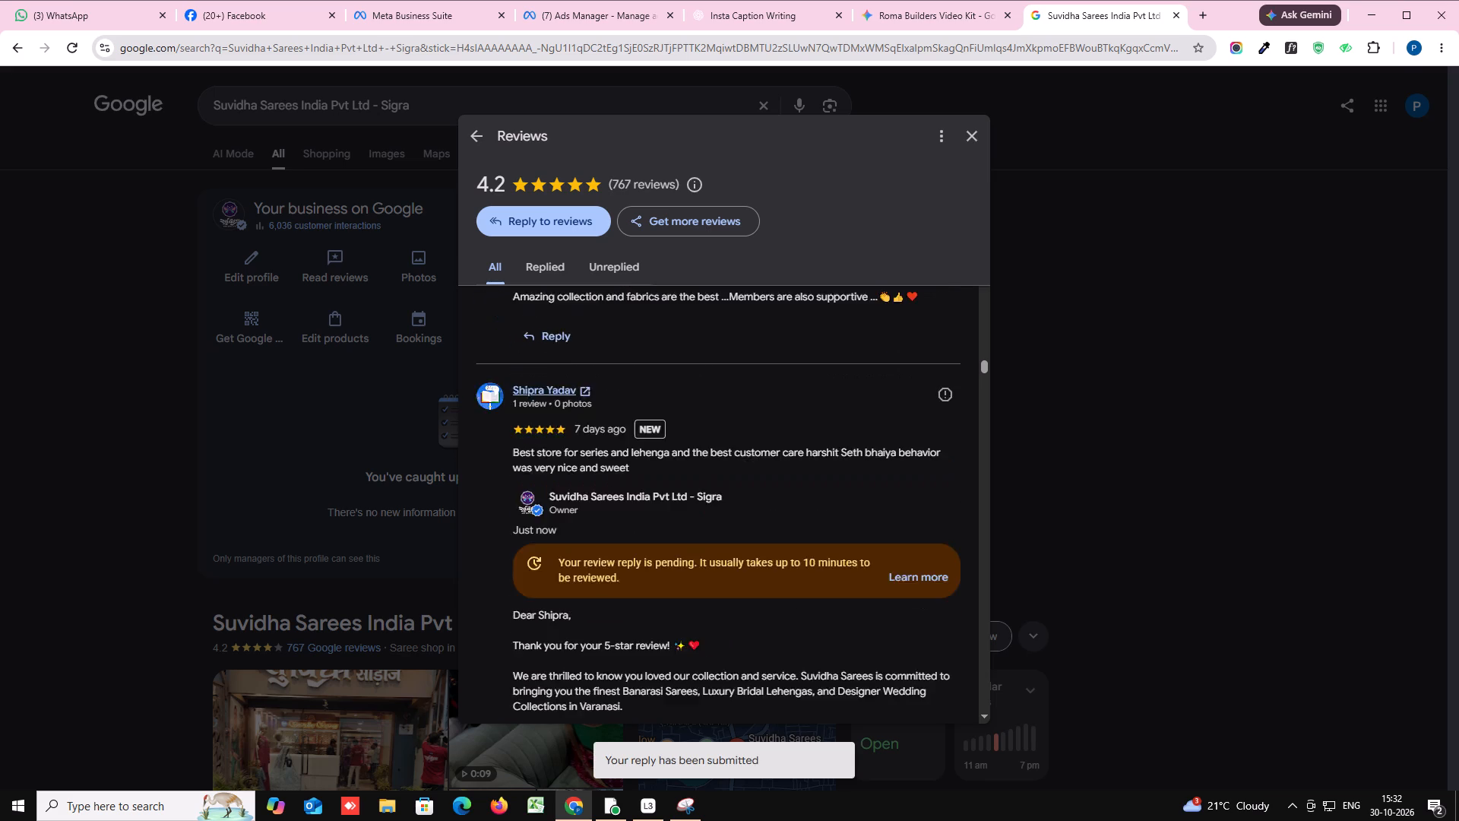
{"action": "scroll", "coordinate": [542, 485], "scroll_direction": "up", "scroll_amount": 2}
{"action": "left_click", "coordinate": [553, 544]}
{"action": "right_click", "coordinate": [570, 586]}
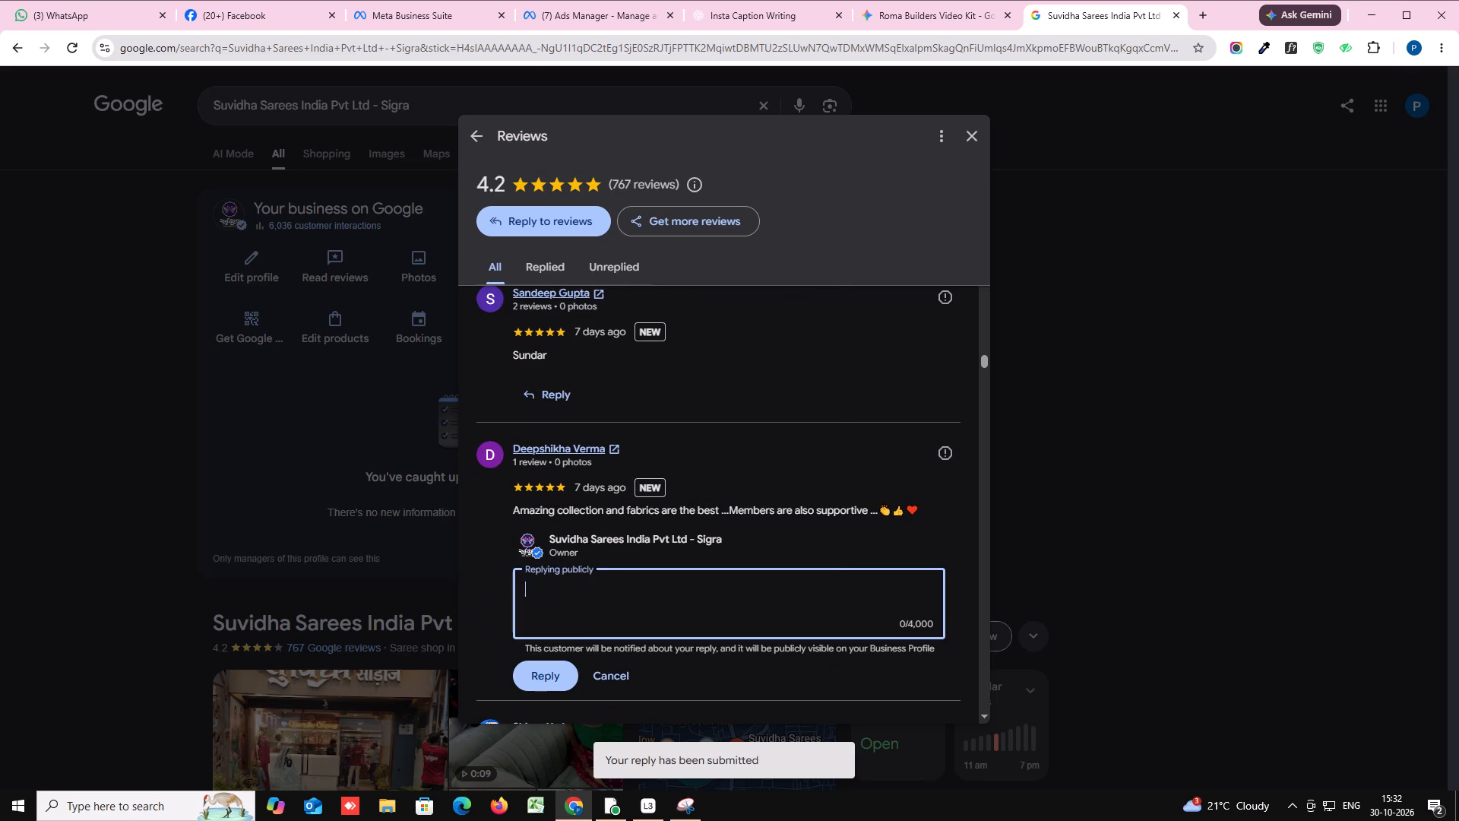
{"action": "left_click", "coordinate": [629, 376]}
Change the greeting of the pasted reply to "Dear Deepshikha," and submit the reply.
{"action": "scroll", "coordinate": [584, 608], "scroll_direction": "up", "scroll_amount": 3}
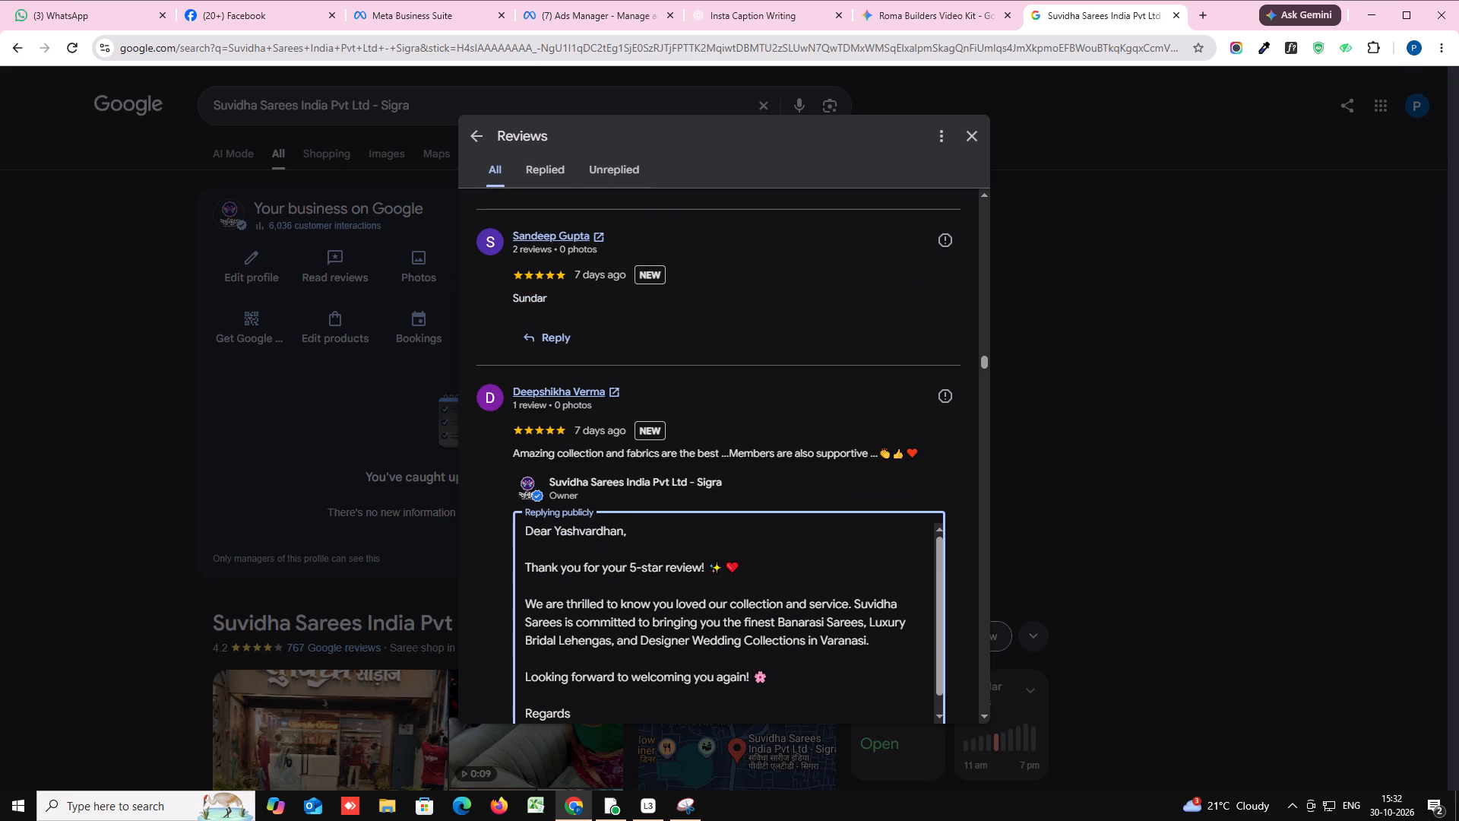
{"action": "left_click", "coordinate": [622, 528]}
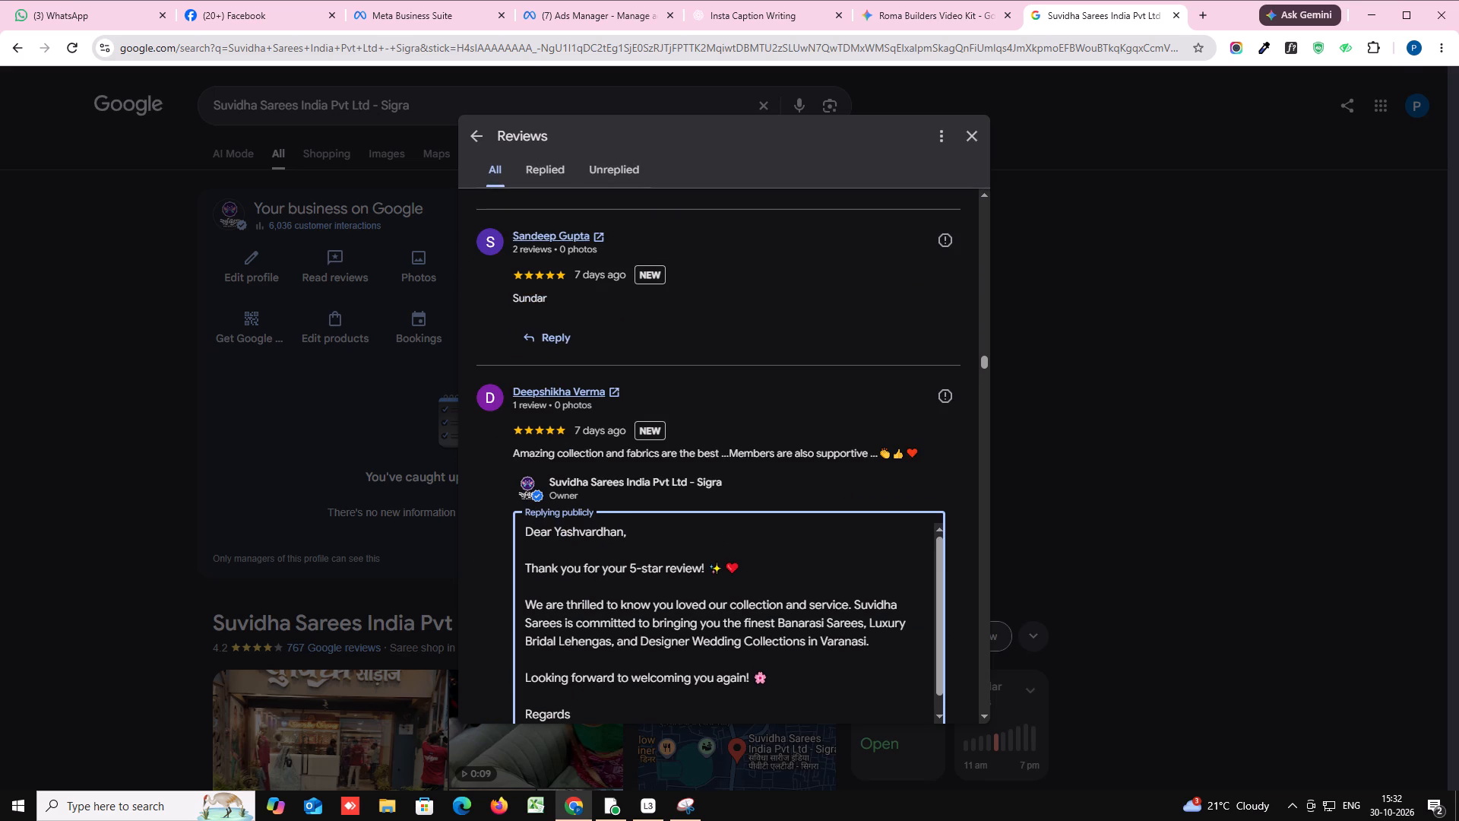
{"action": "key", "text": "BackSpace"}
{"action": "key", "text": "BackSpace"}
{"action": "key", "text": "BackSpace"}
{"action": "key", "text": "BackSpace"}
{"action": "key", "text": "BackSpace"}
{"action": "key", "text": "BackSpace"}
{"action": "key", "text": "BackSpace"}
{"action": "key", "text": "BackSpace"}
{"action": "key", "text": "BackSpace"}
{"action": "key", "text": "BackSpace"}
{"action": "key", "text": "BackSpace"}
{"action": "type", "text": "Deep"}
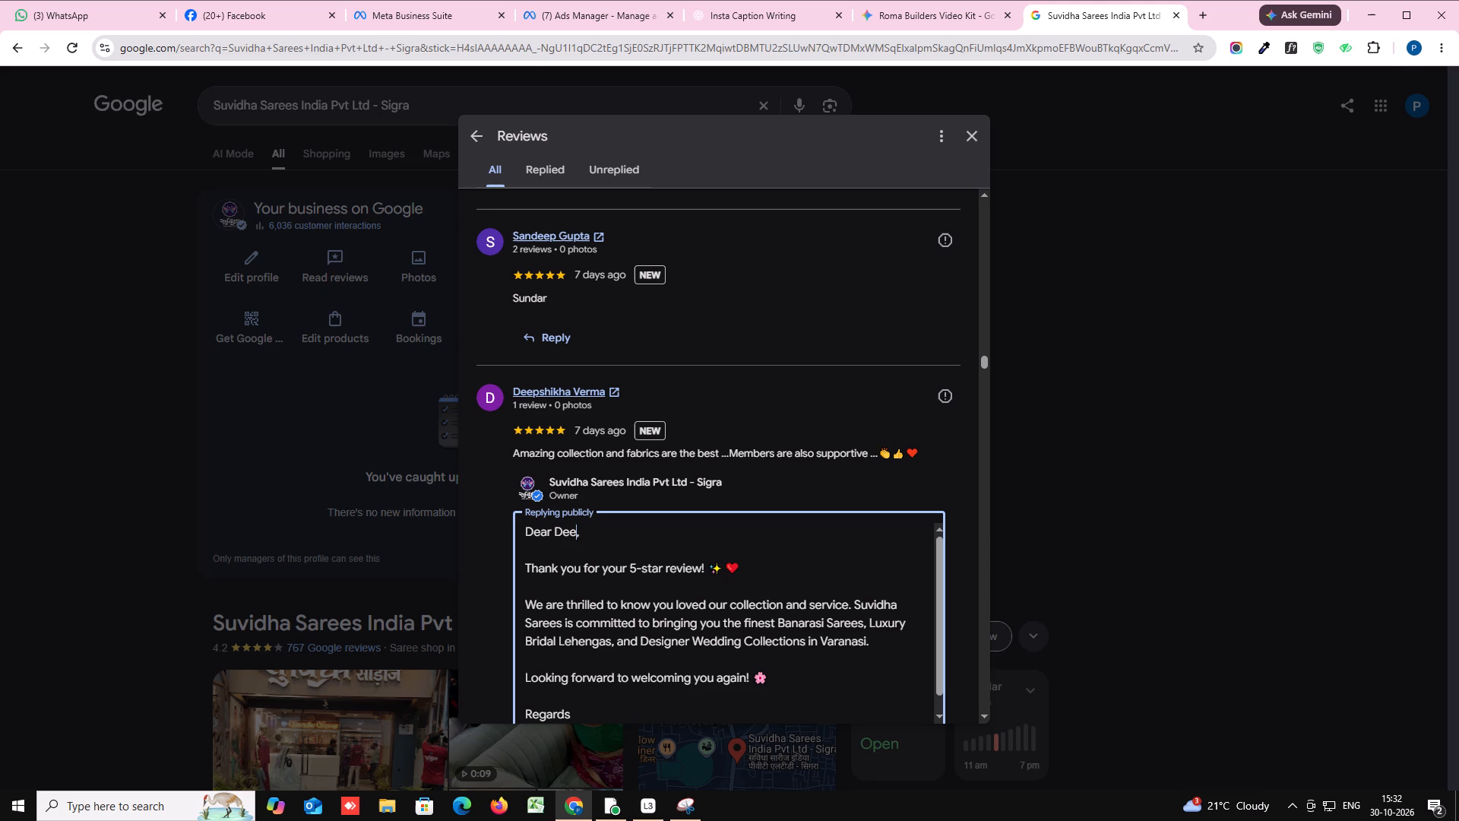
{"action": "type", "text": "shi"}
{"action": "type", "text": "kha"}
{"action": "scroll", "coordinate": [495, 528], "scroll_direction": "down", "scroll_amount": 2}
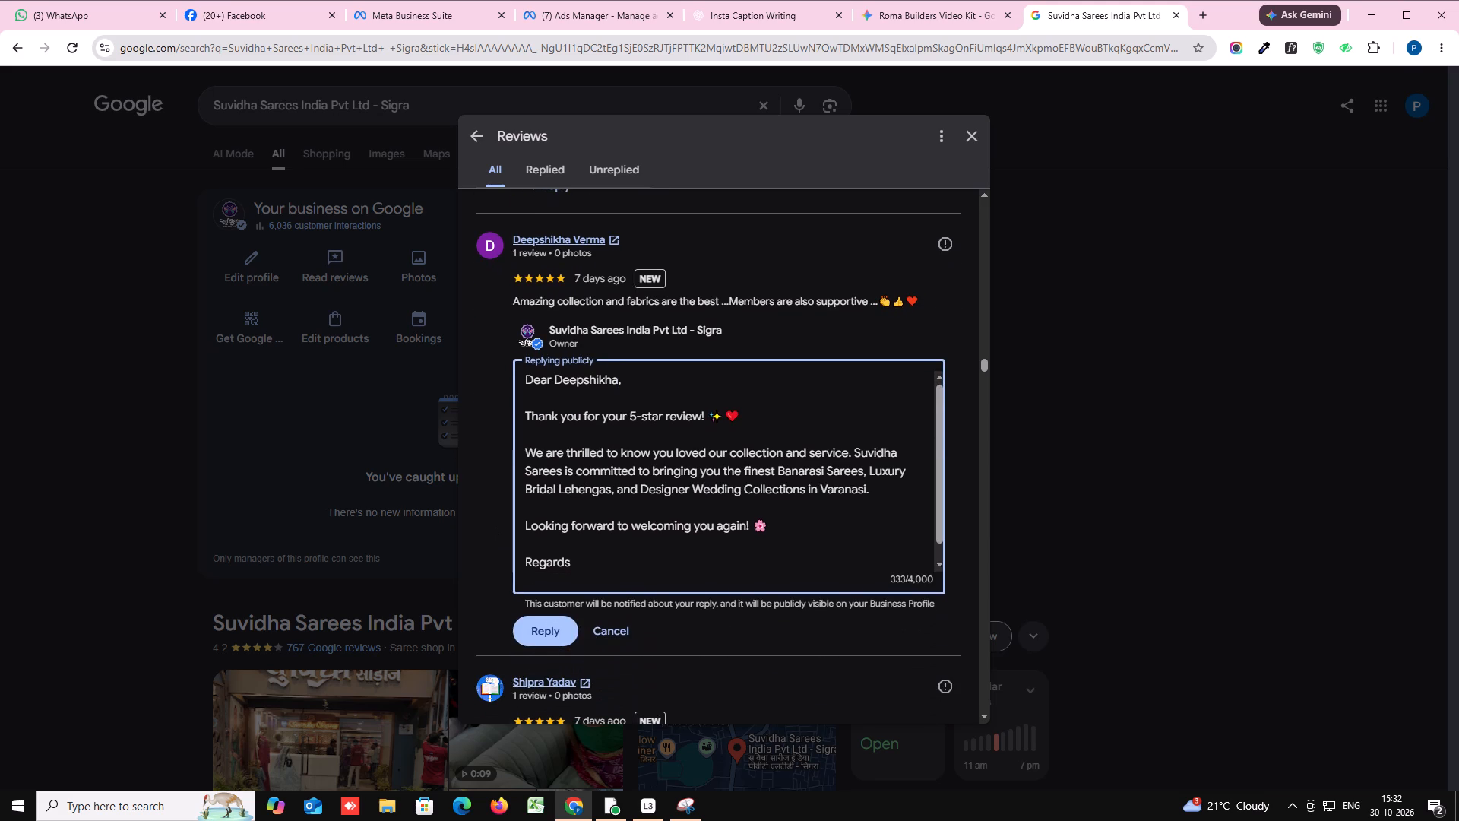
{"action": "left_click", "coordinate": [550, 624]}
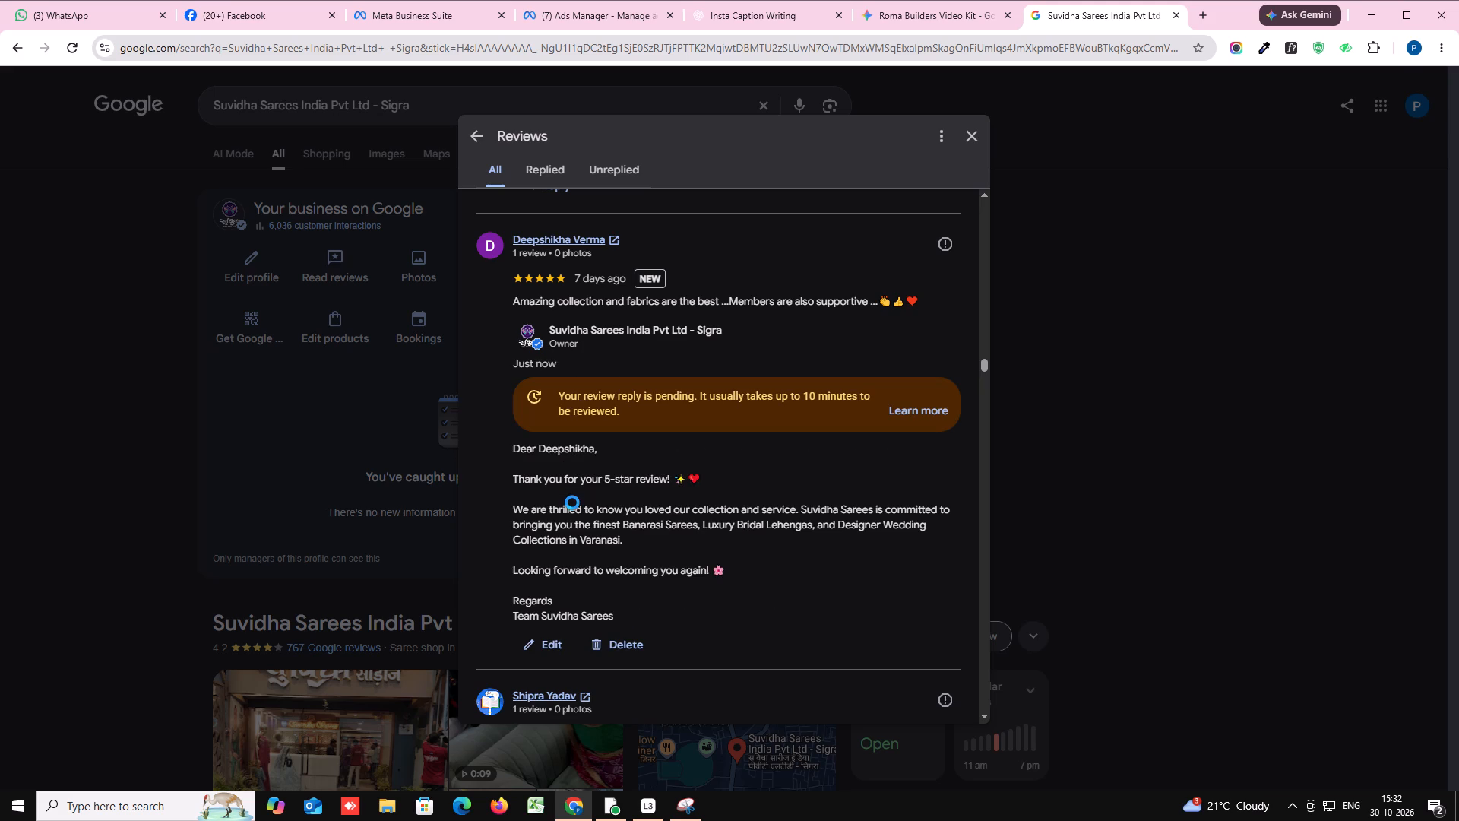
Start a reply to the five-star review reading "Sundar" and paste the copied thank-you text into it.
{"action": "scroll", "coordinate": [572, 502], "scroll_direction": "up", "scroll_amount": 6}
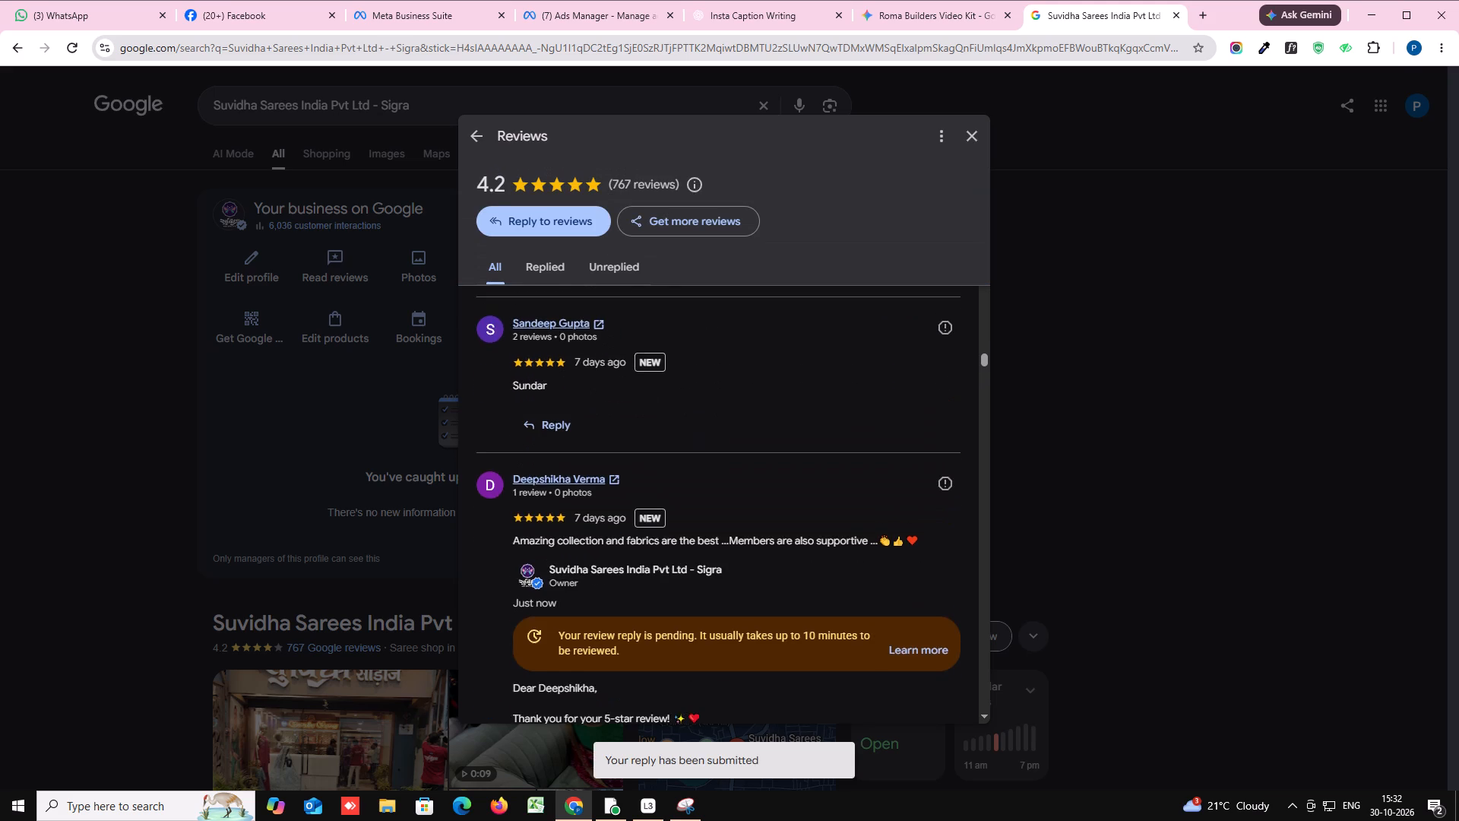
{"action": "left_click", "coordinate": [555, 483]}
{"action": "right_click", "coordinate": [570, 521]}
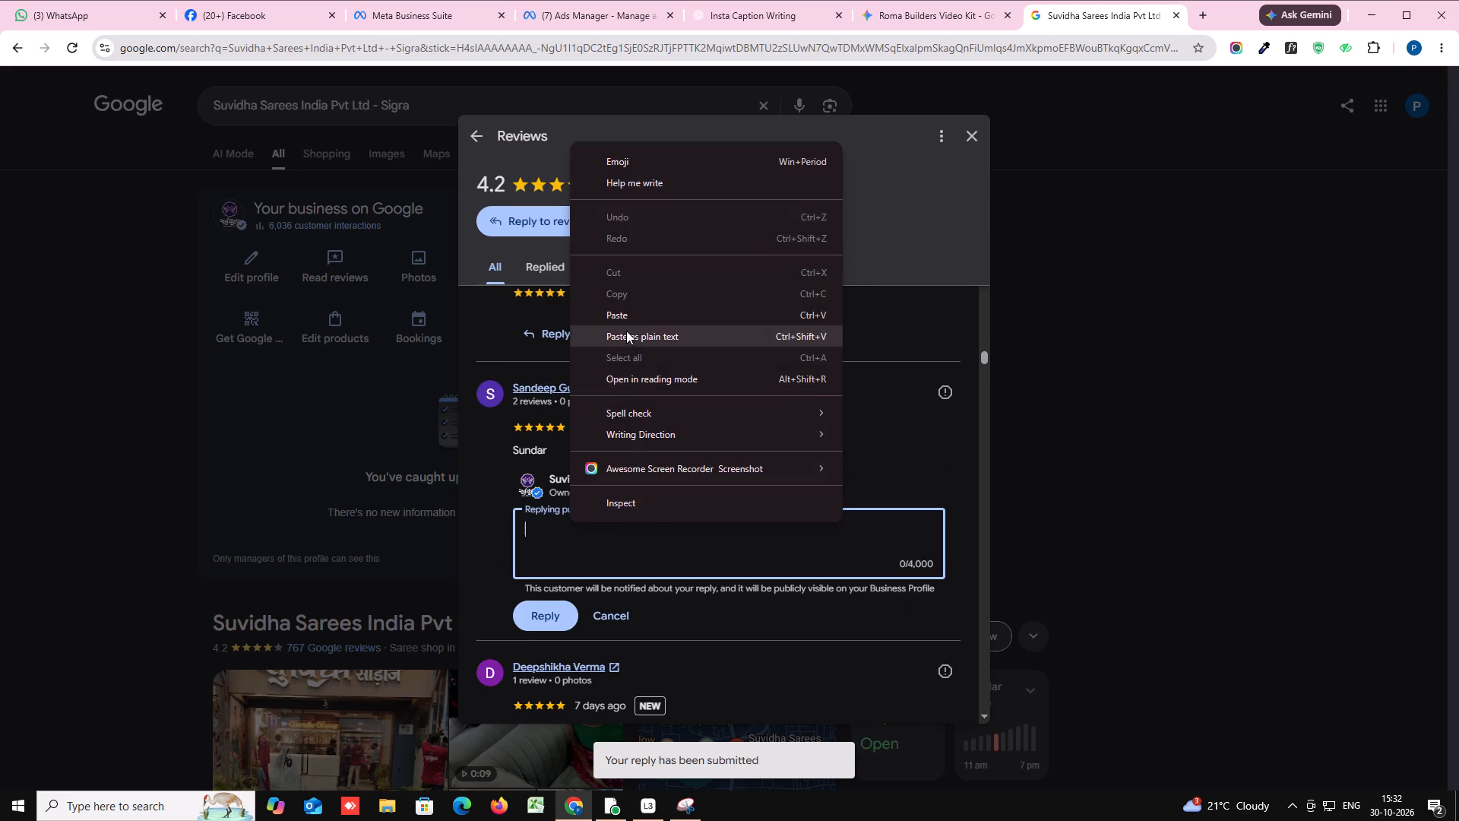
{"action": "left_click", "coordinate": [628, 315]}
Change the greeting of the pasted reply to "Dear Sandeep," and submit the reply.
{"action": "scroll", "coordinate": [610, 572], "scroll_direction": "up", "scroll_amount": 2}
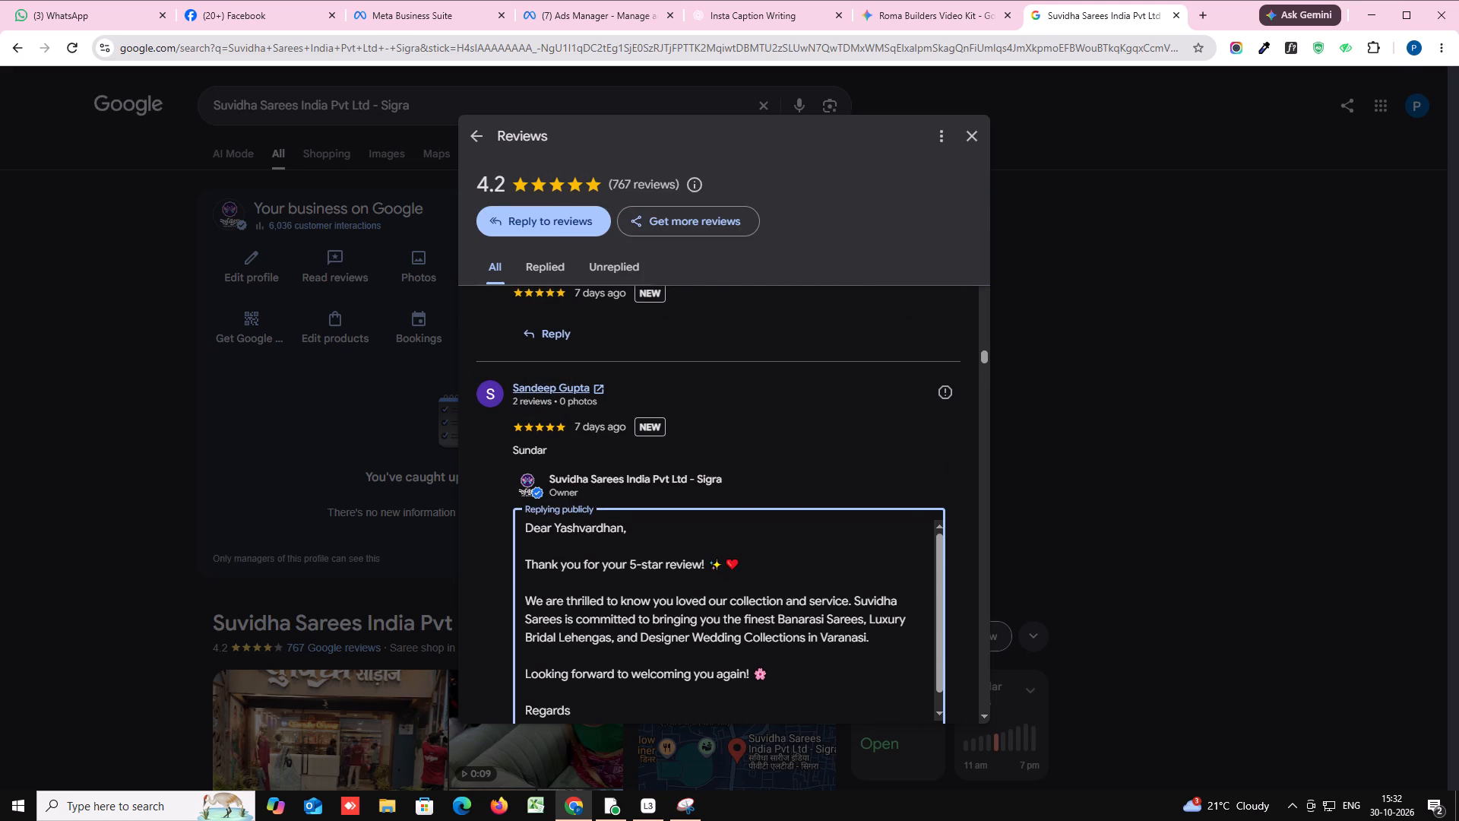
{"action": "left_click", "coordinate": [622, 534]}
{"action": "key", "text": "BackSpace"}
{"action": "key", "text": "BackSpace"}
{"action": "key", "text": "BackSpace"}
{"action": "key", "text": "BackSpace"}
{"action": "key", "text": "BackSpace"}
{"action": "key", "text": "BackSpace"}
{"action": "key", "text": "BackSpace"}
{"action": "key", "text": "BackSpace"}
{"action": "key", "text": "BackSpace"}
{"action": "key", "text": "BackSpace"}
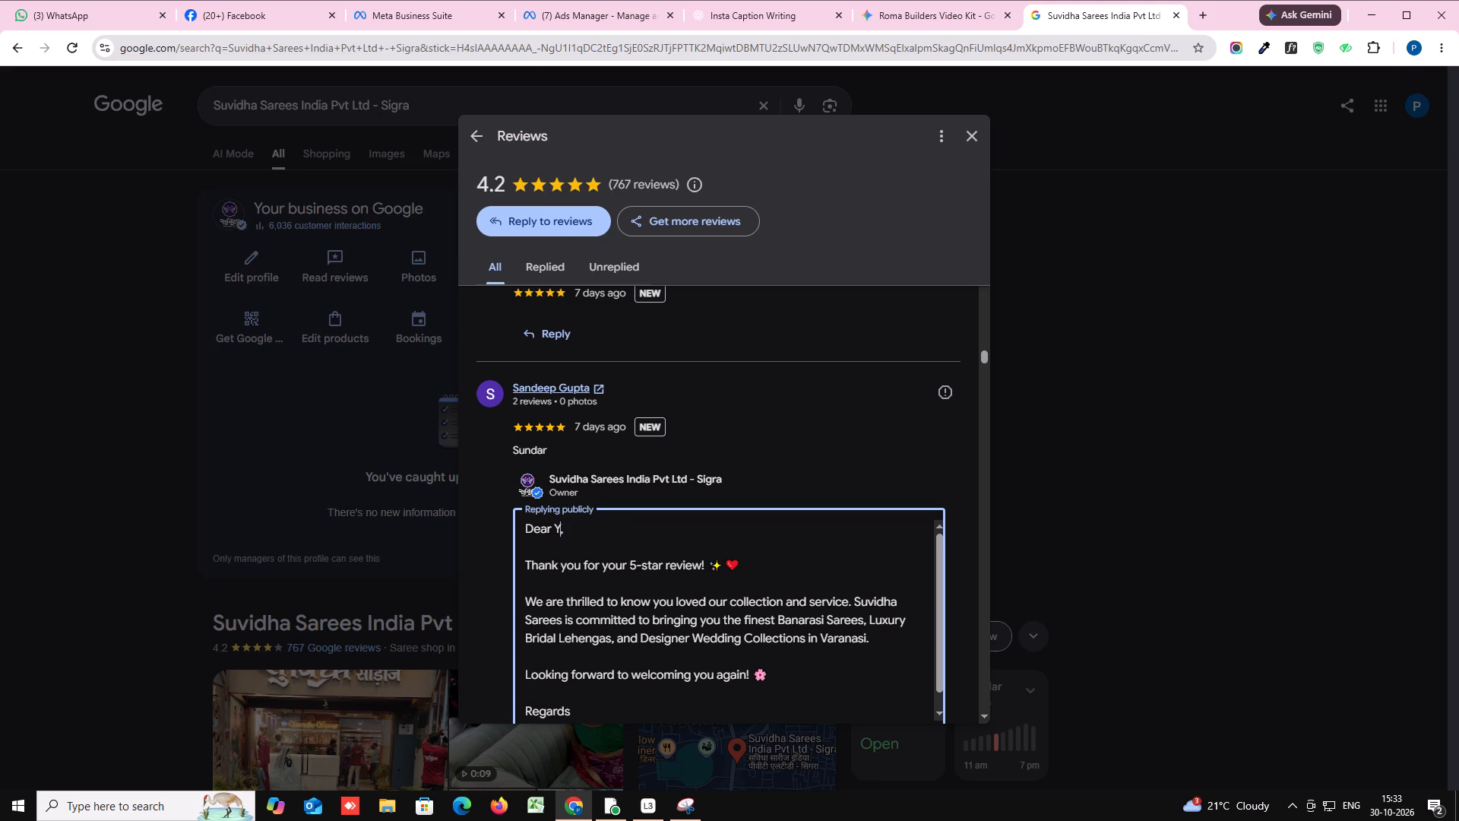
{"action": "key", "text": "BackSpace"}
{"action": "type", "text": "Sandee"}
{"action": "key", "text": "p"}
{"action": "scroll", "coordinate": [508, 515], "scroll_direction": "down", "scroll_amount": 2}
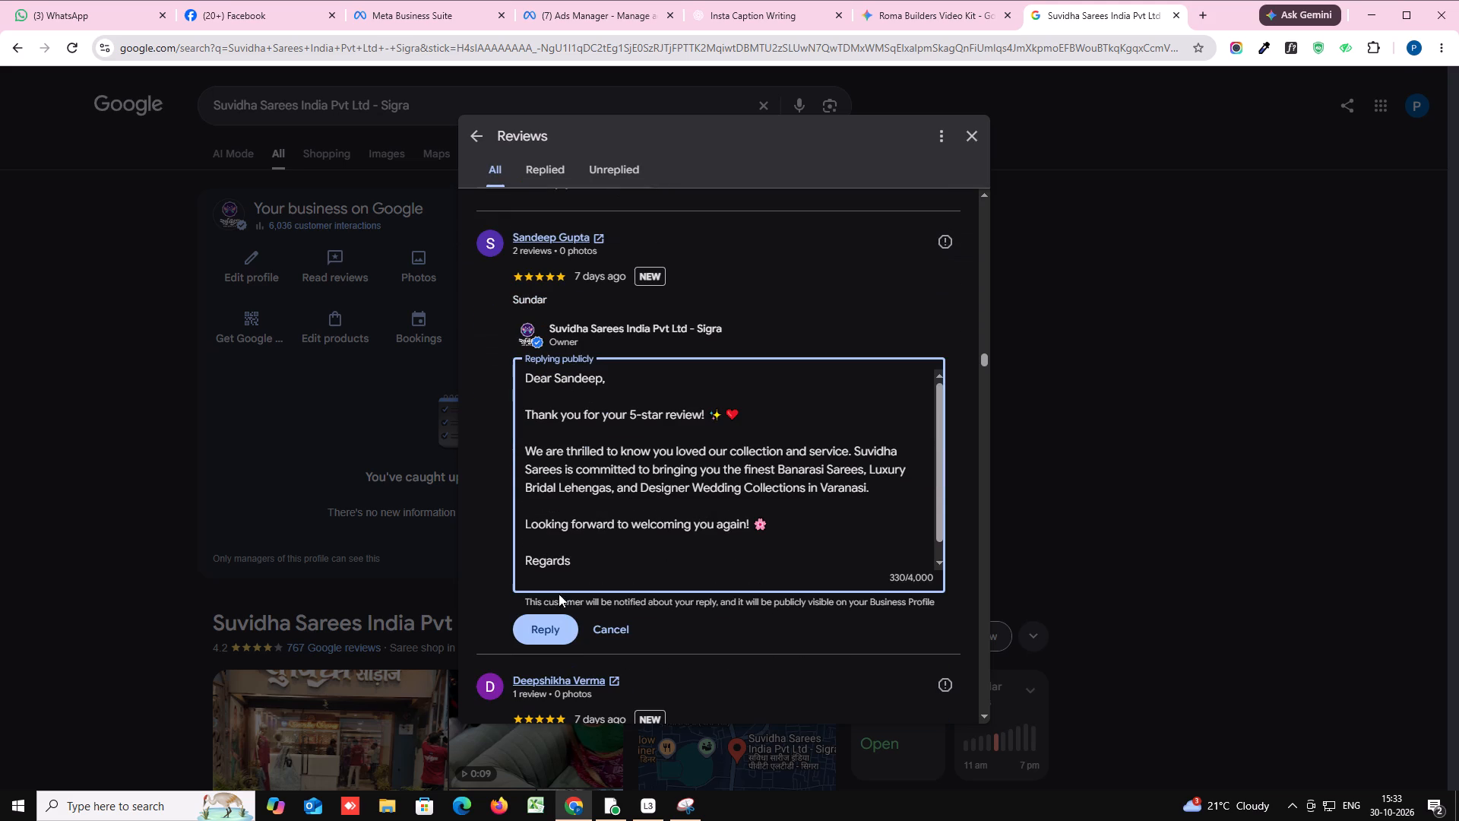
{"action": "left_click", "coordinate": [549, 625]}
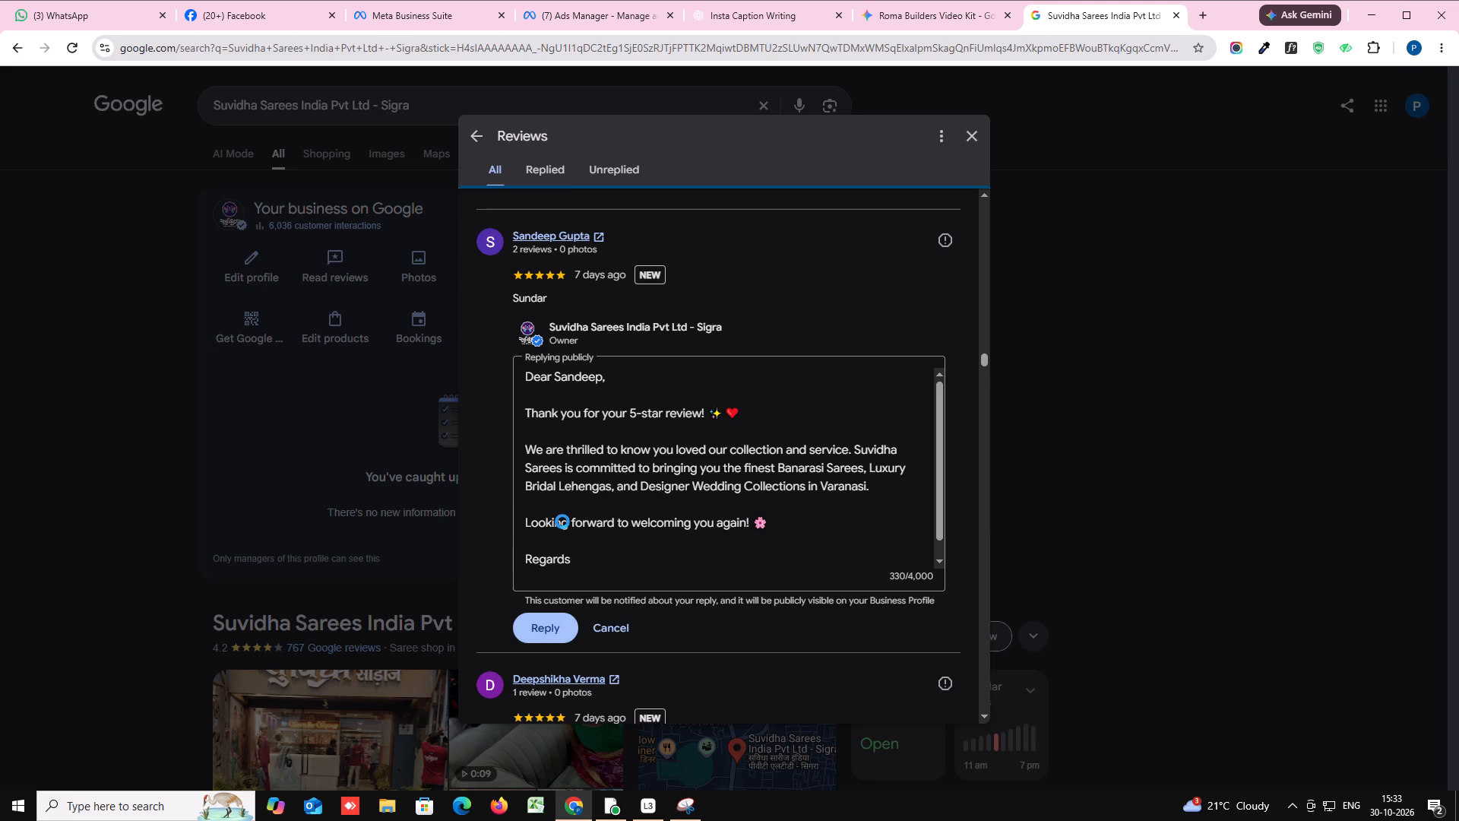
Start a reply to the five-star review from the Teachers Training life coaching account and paste the copied thank-you text into it.
{"action": "scroll", "coordinate": [562, 521], "scroll_direction": "up", "scroll_amount": 4}
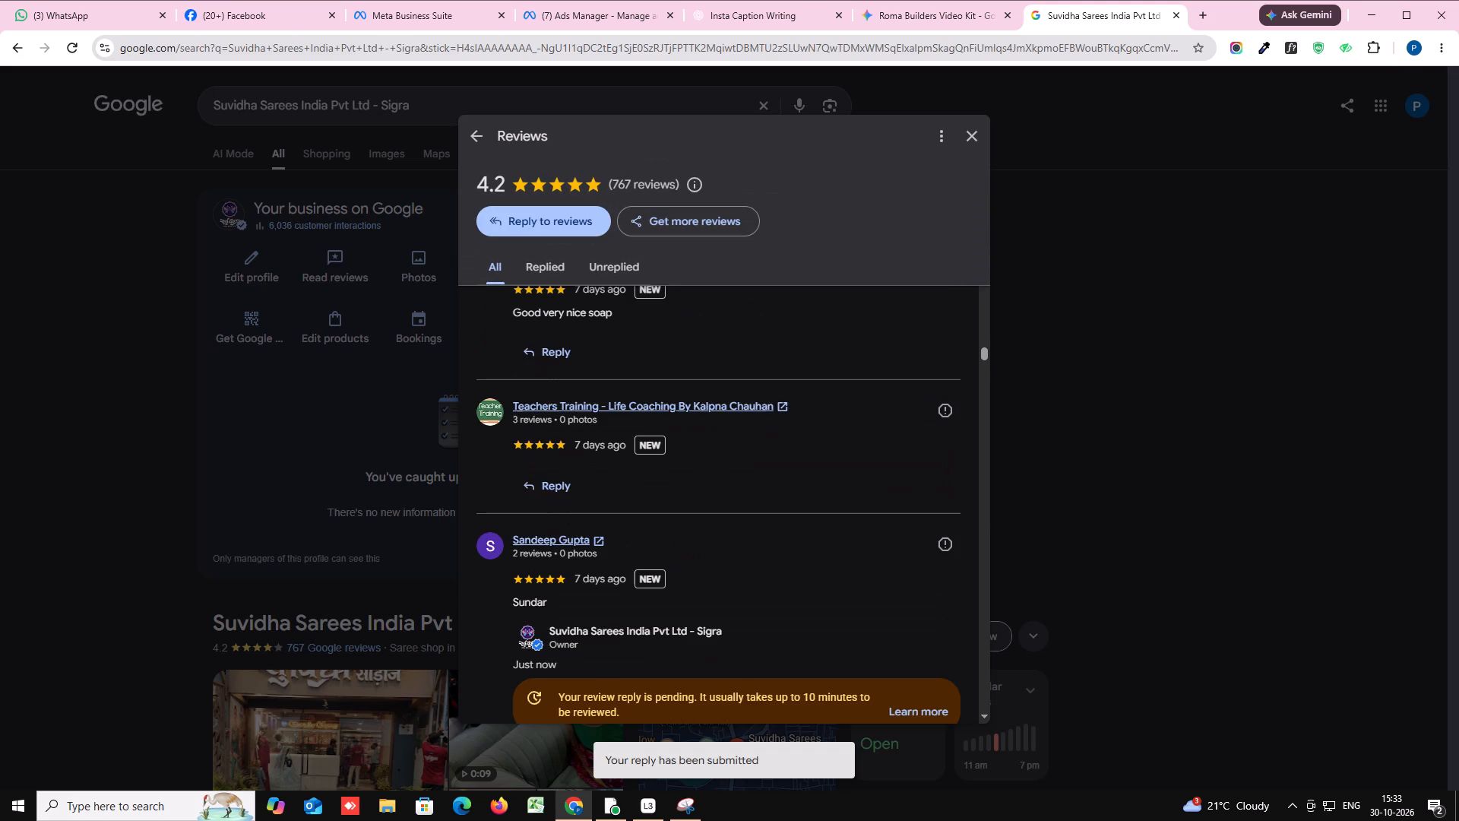
{"action": "left_click", "coordinate": [555, 488]}
{"action": "right_click", "coordinate": [574, 537]}
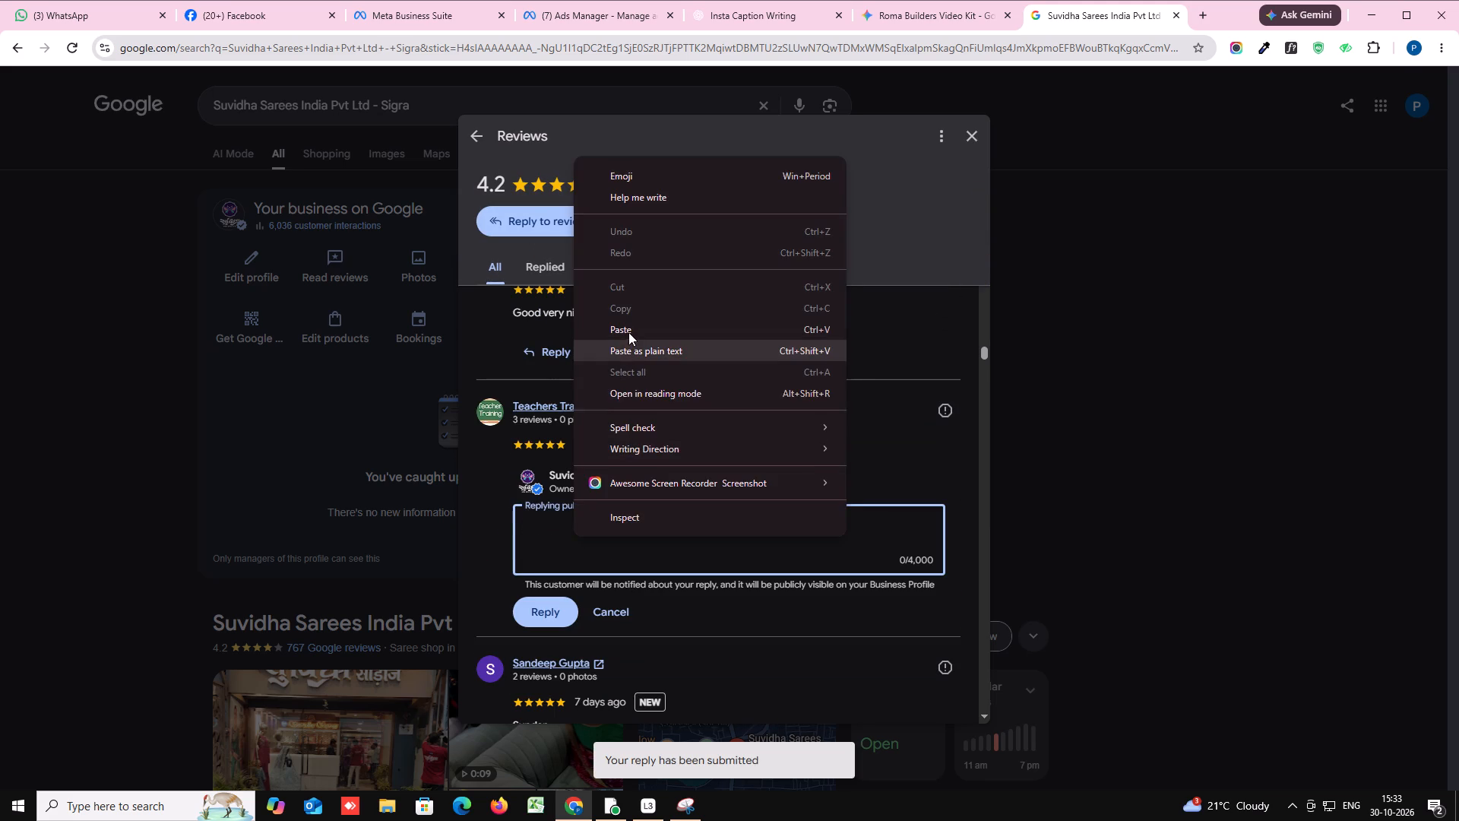
{"action": "left_click", "coordinate": [628, 331]}
Change the greeting of the pasted reply to "Dear Teachers," and submit the reply.
{"action": "scroll", "coordinate": [586, 591], "scroll_direction": "up", "scroll_amount": 2}
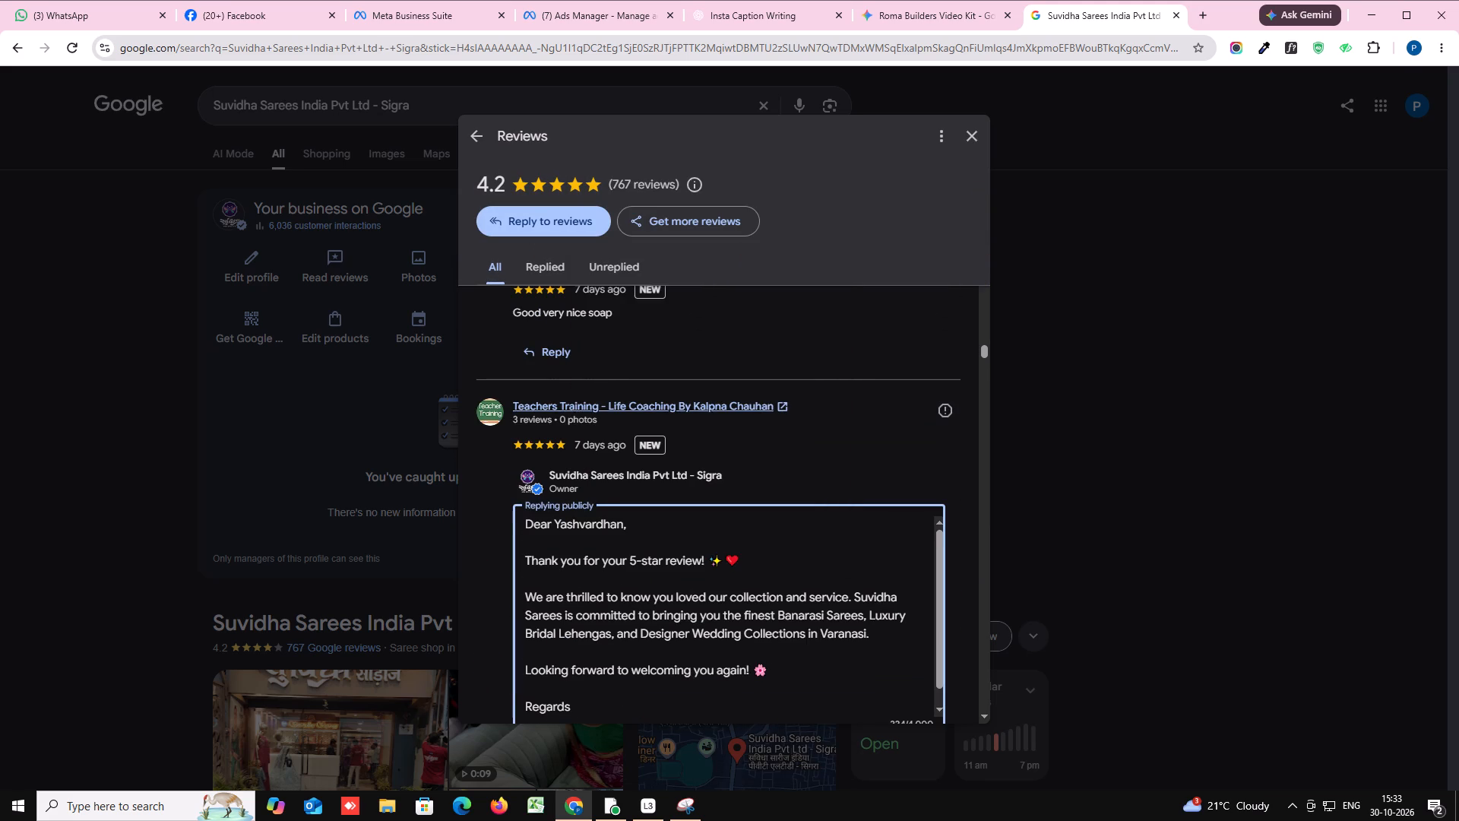
{"action": "left_click", "coordinate": [622, 523]}
{"action": "key", "text": "BackSpace"}
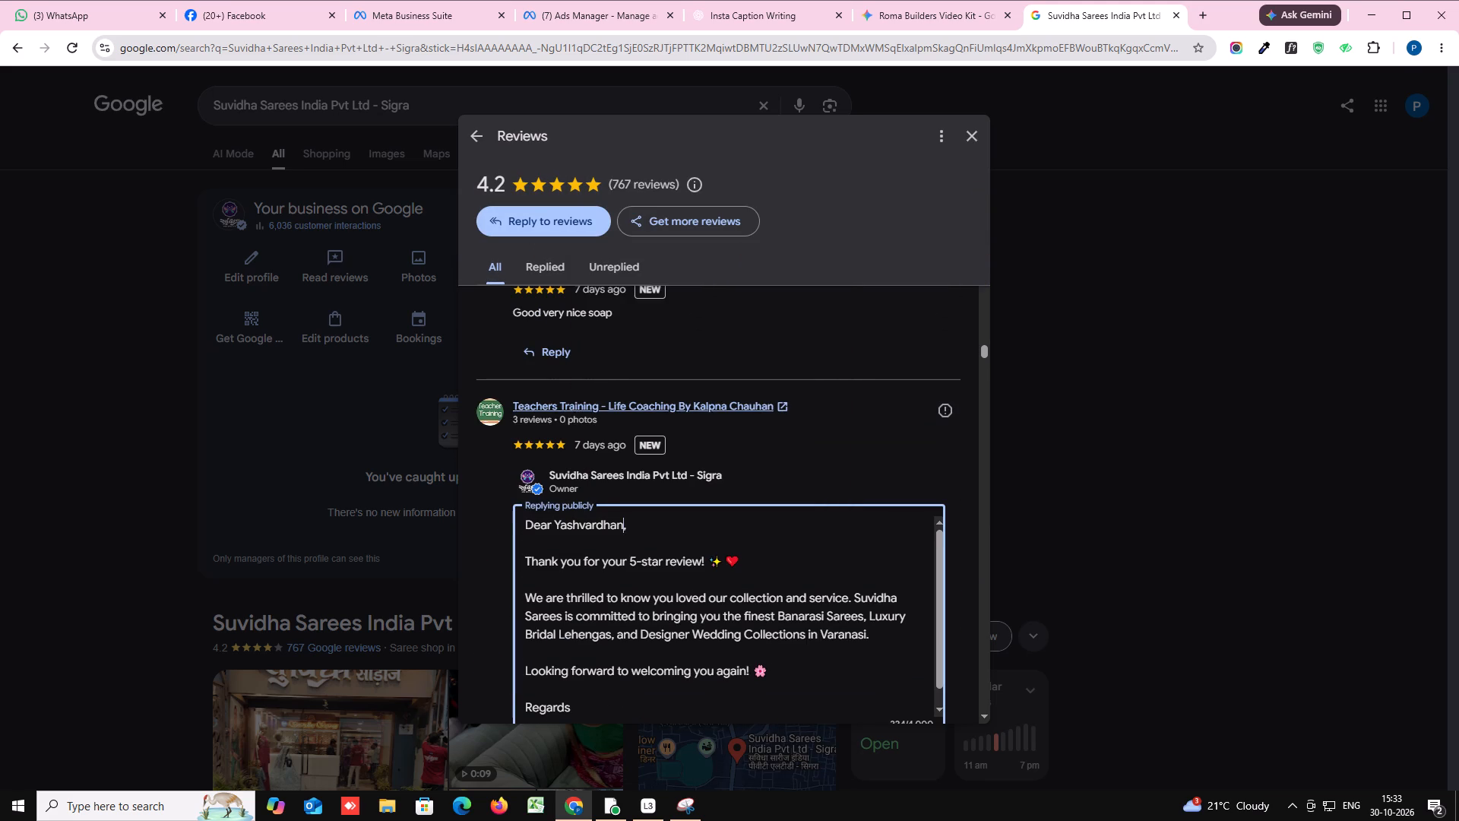
{"action": "key", "text": "BackSpace"}
{"action": "key", "text": "BackSpace"}
{"action": "key", "text": "BackSpace"}
{"action": "key", "text": "BackSpace"}
{"action": "key", "text": "BackSpace"}
{"action": "key", "text": "BackSpace"}
{"action": "key", "text": "BackSpace"}
{"action": "key", "text": "BackSpace"}
{"action": "key", "text": "BackSpace"}
{"action": "key", "text": "BackSpace"}
{"action": "type", "text": "Teachers"}
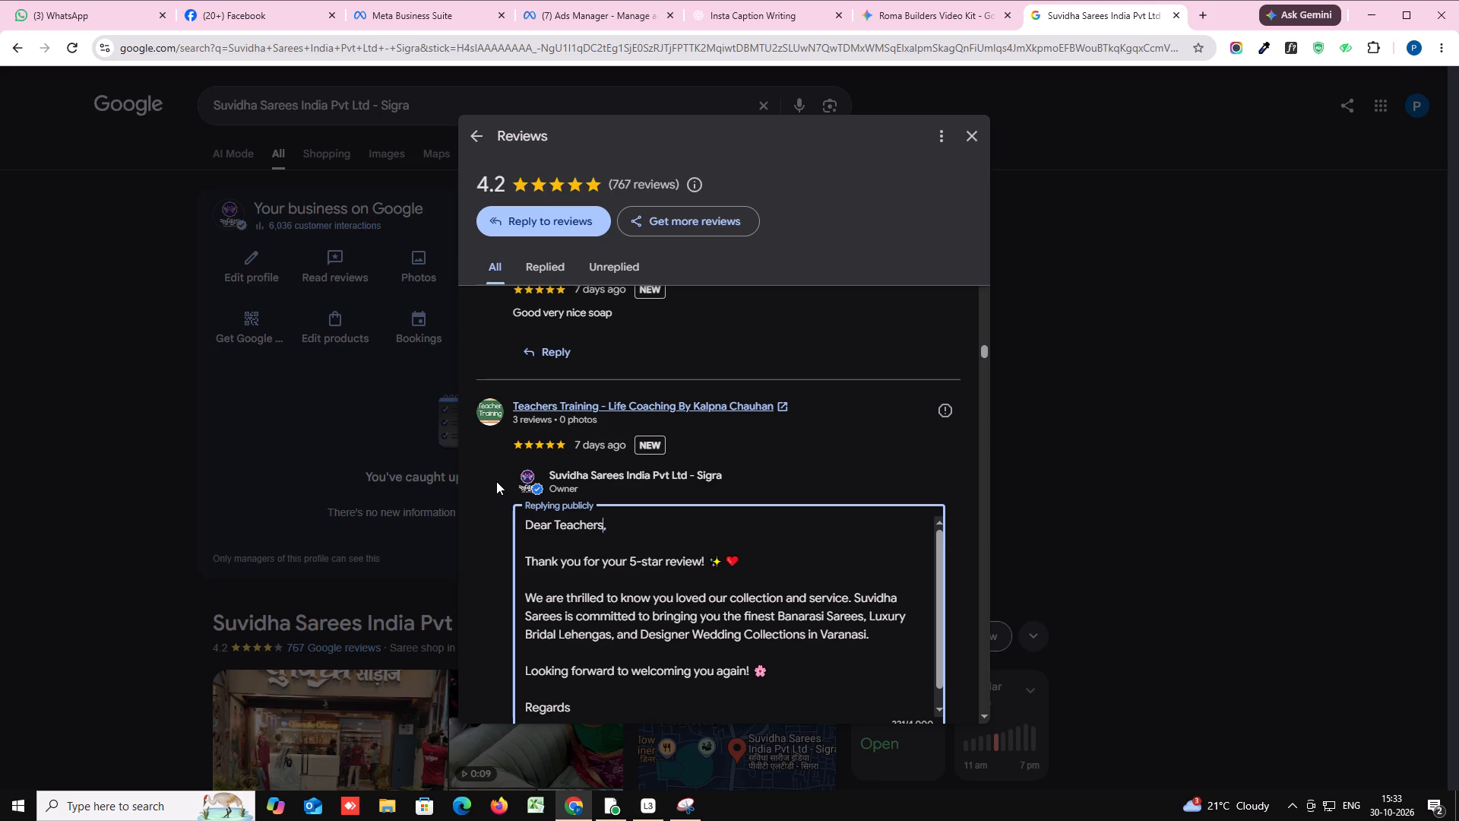
{"action": "scroll", "coordinate": [496, 481], "scroll_direction": "down", "scroll_amount": 2}
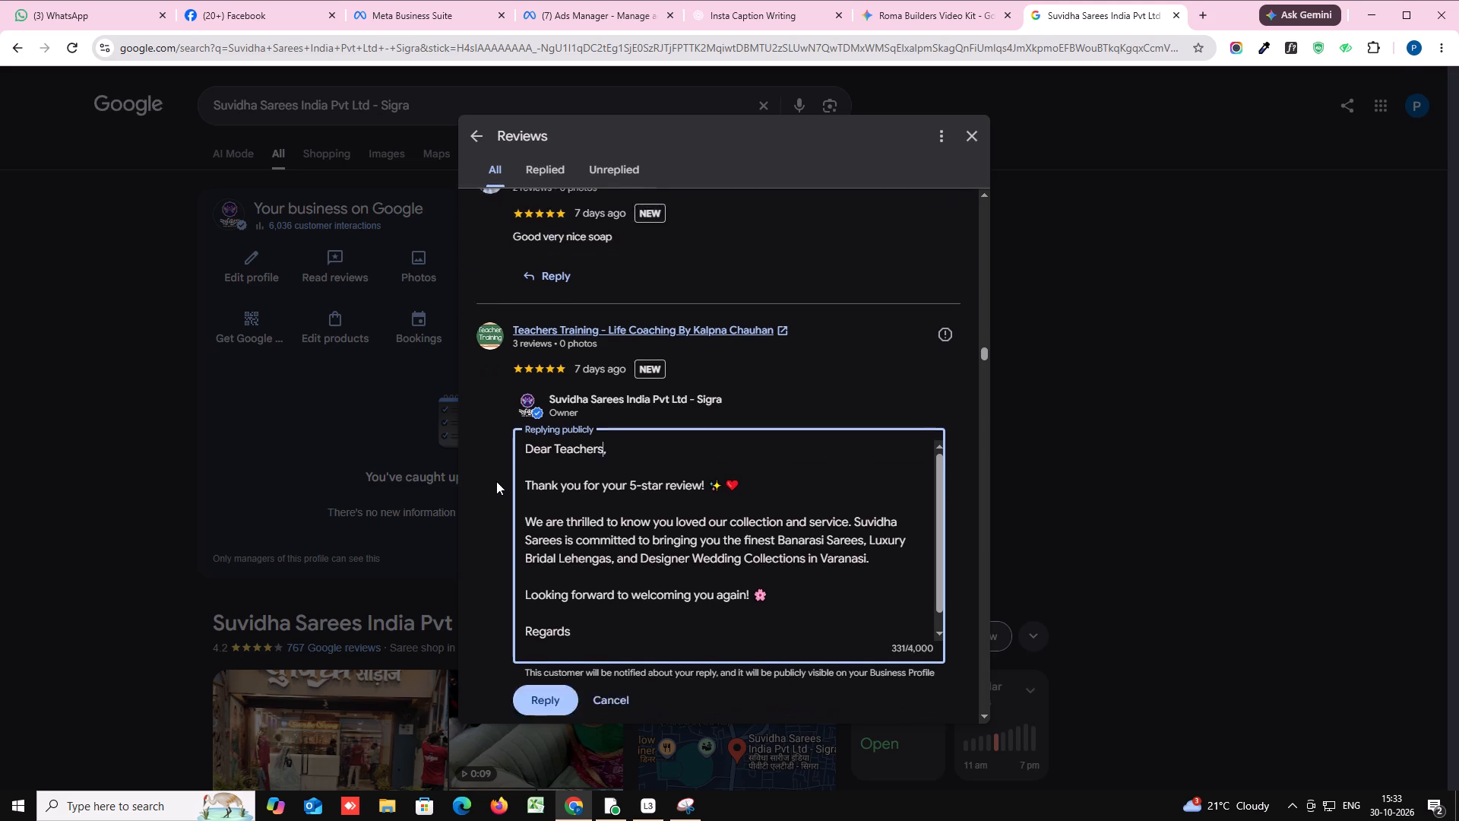
{"action": "scroll", "coordinate": [496, 481], "scroll_direction": "down", "scroll_amount": 1}
{"action": "left_click", "coordinate": [529, 555]}
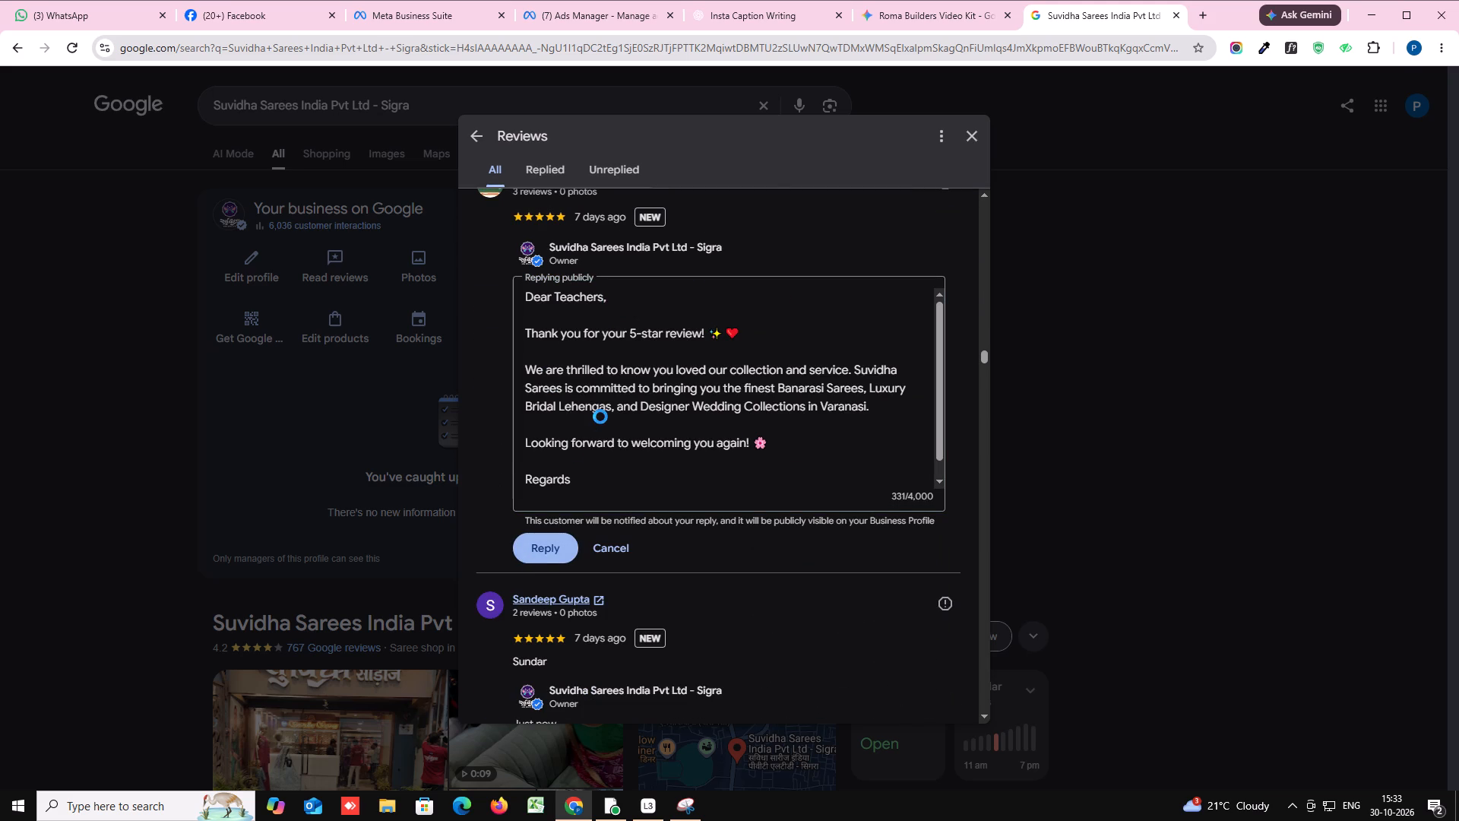
Start a reply to the five-star review reading "Good very nice soap" and paste the copied thank-you text into it.
{"action": "scroll", "coordinate": [589, 447], "scroll_direction": "up", "scroll_amount": 1}
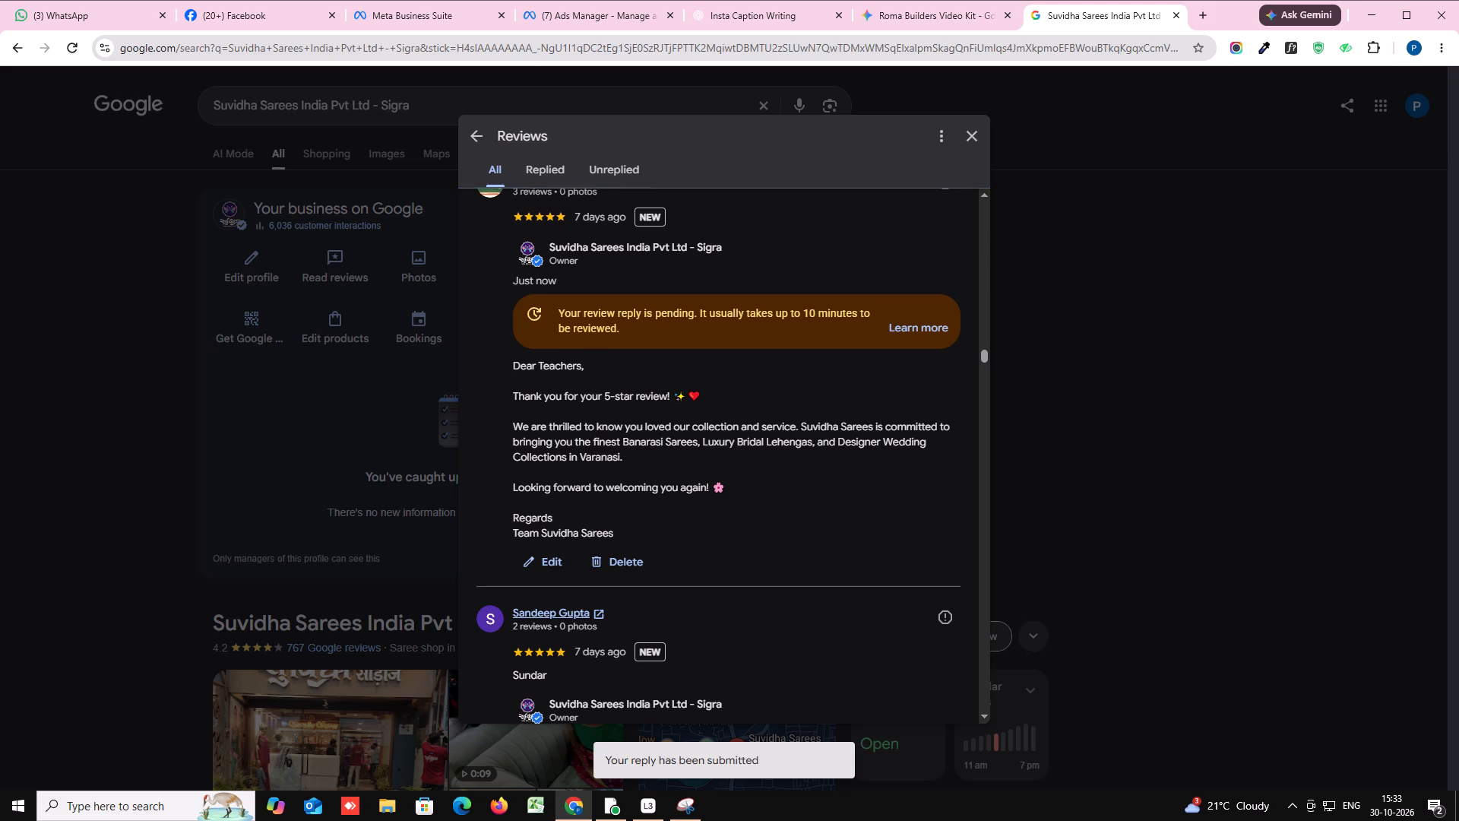
{"action": "scroll", "coordinate": [589, 447], "scroll_direction": "up", "scroll_amount": 4}
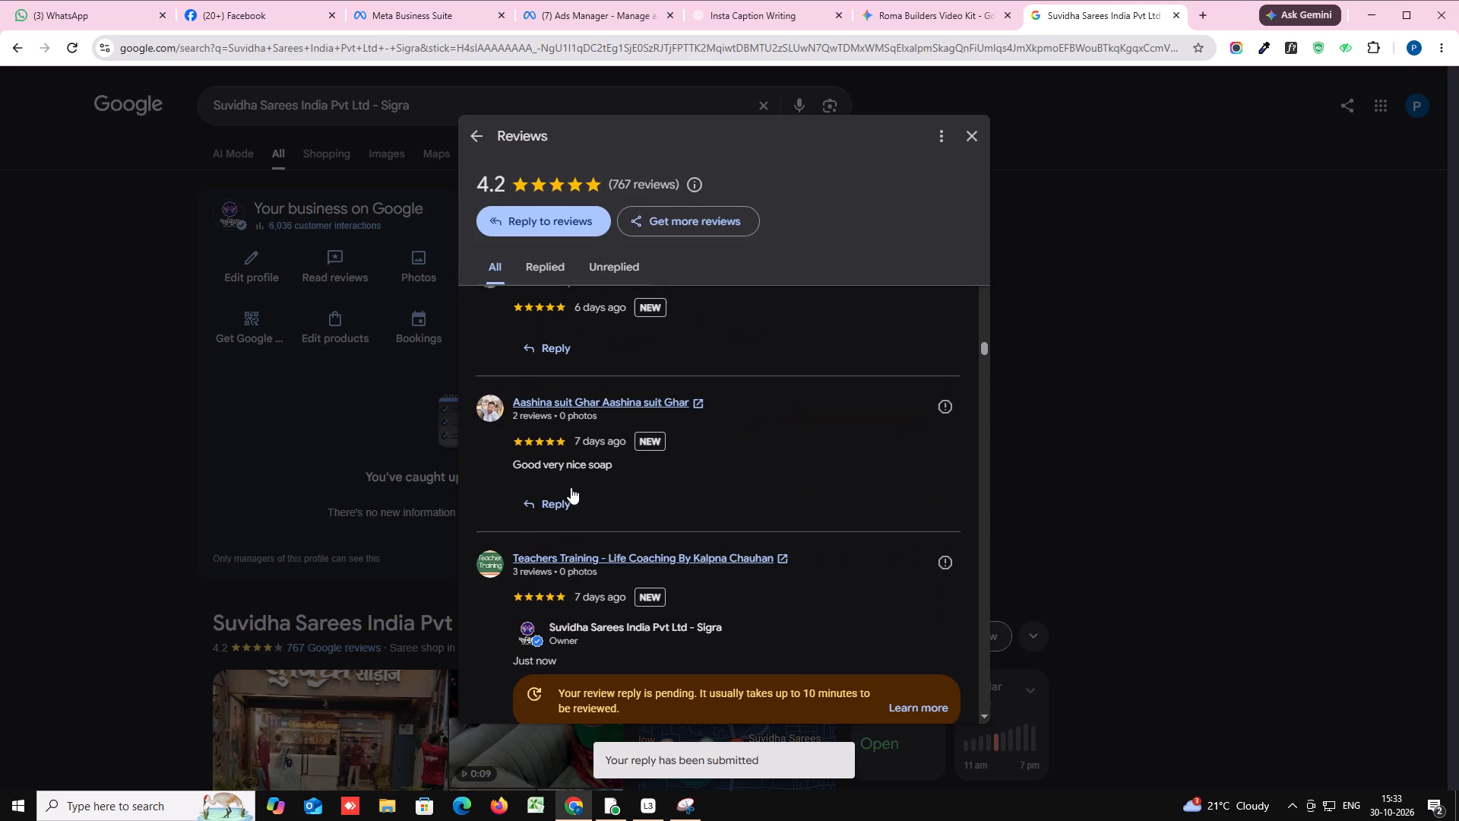
{"action": "left_click", "coordinate": [552, 502]}
{"action": "right_click", "coordinate": [584, 552]}
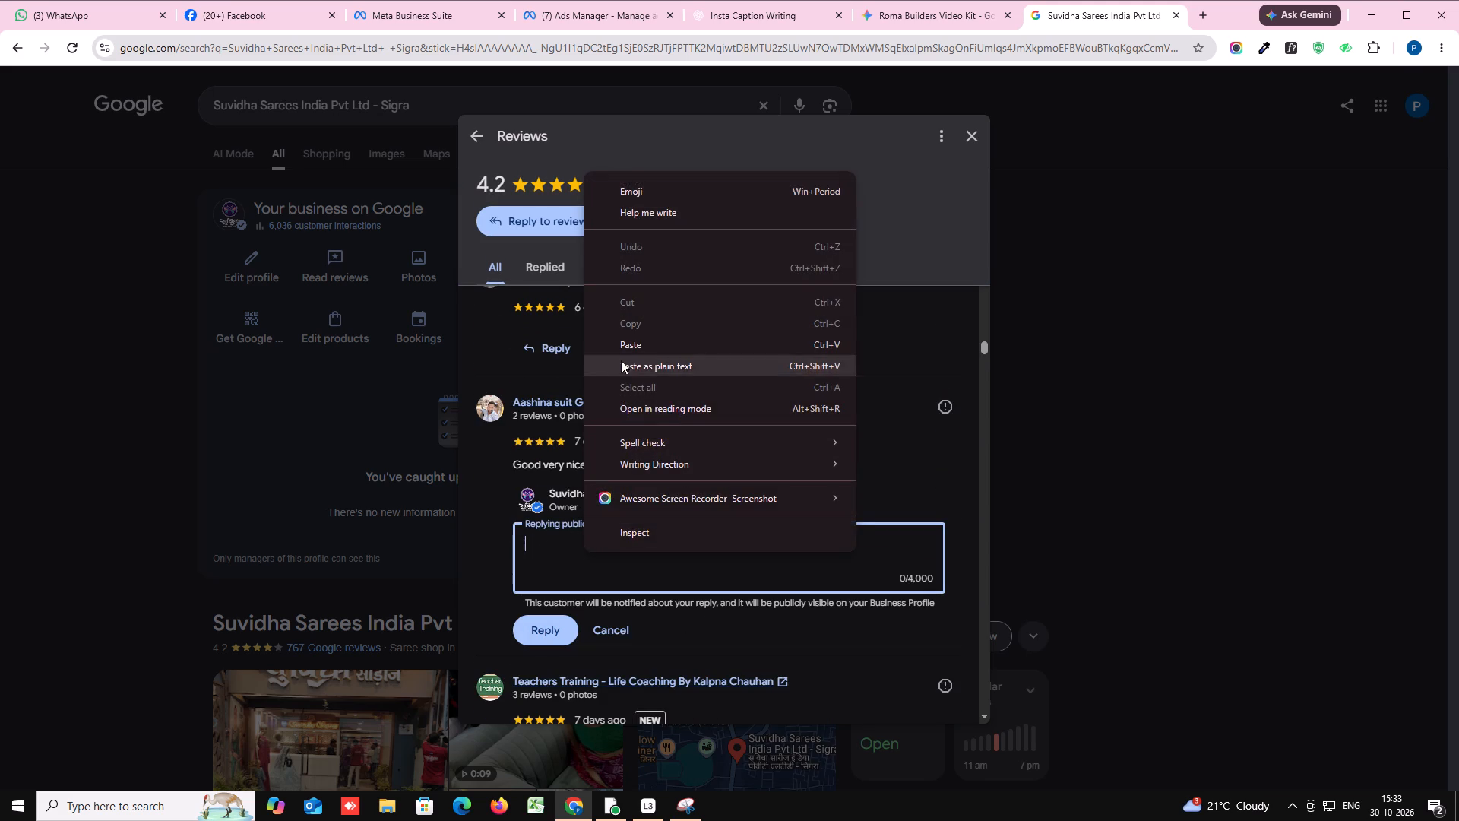
{"action": "left_click", "coordinate": [633, 337]}
Change the greeting of the pasted reply to "Dear Aashina," and submit the reply.
{"action": "scroll", "coordinate": [590, 572], "scroll_direction": "up", "scroll_amount": 2}
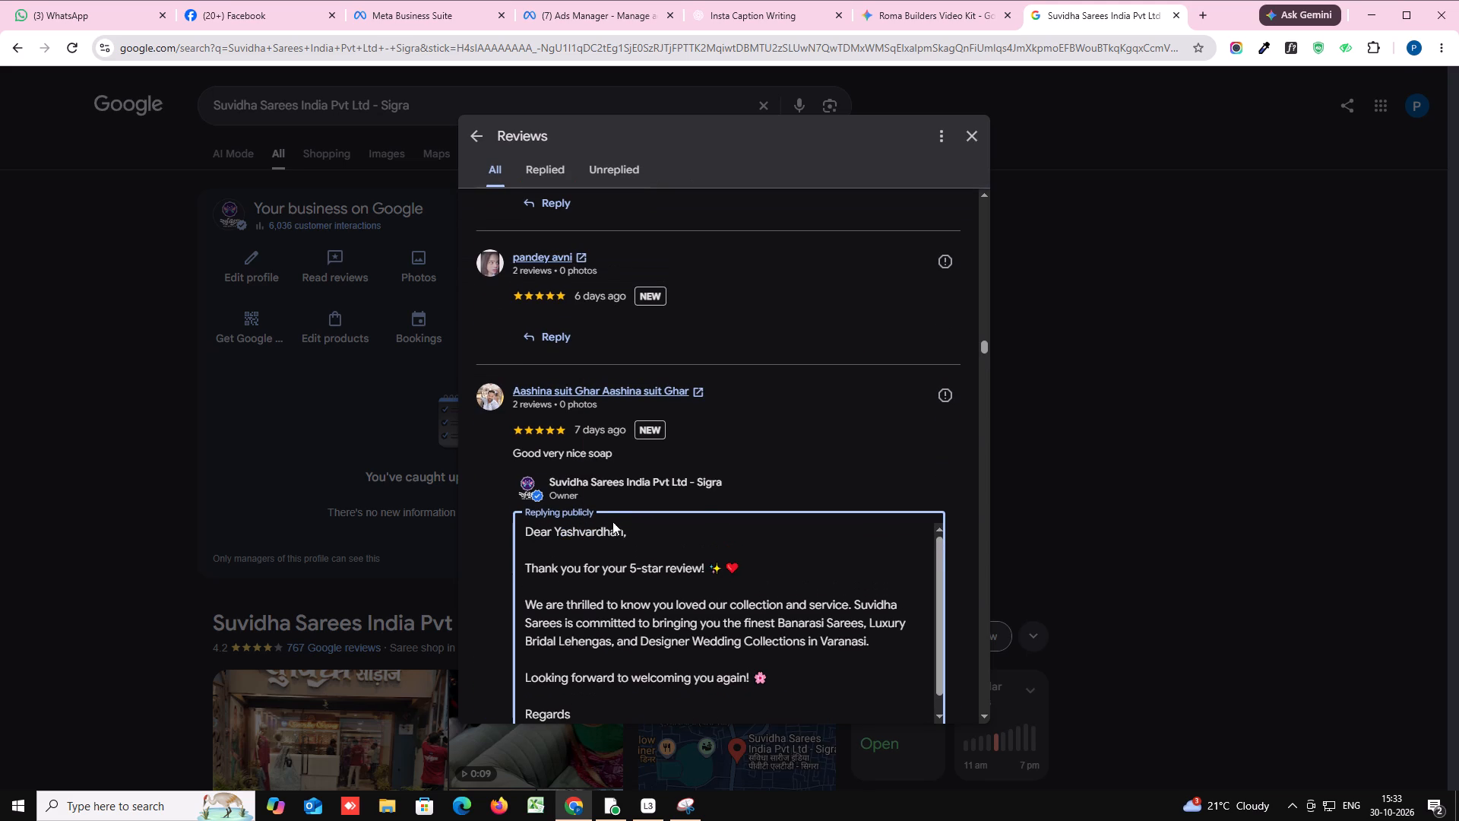
{"action": "left_click", "coordinate": [622, 525]}
{"action": "key", "text": "BackSpace"}
{"action": "key", "text": "BackSpace"}
{"action": "key", "text": "BackSpace"}
{"action": "key", "text": "BackSpace"}
{"action": "key", "text": "BackSpace"}
{"action": "key", "text": "BackSpace"}
{"action": "key", "text": "BackSpace"}
{"action": "key", "text": "BackSpace"}
{"action": "key", "text": "BackSpace"}
{"action": "key", "text": "BackSpace"}
{"action": "key", "text": "BackSpace"}
{"action": "key", "text": "BackSpace"}
{"action": "key", "text": "BackSpace"}
{"action": "key", "text": "BackSpace"}
{"action": "key", "text": "BackSpace"}
{"action": "key", "text": "BackSpace"}
{"action": "key", "text": "BackSpace"}
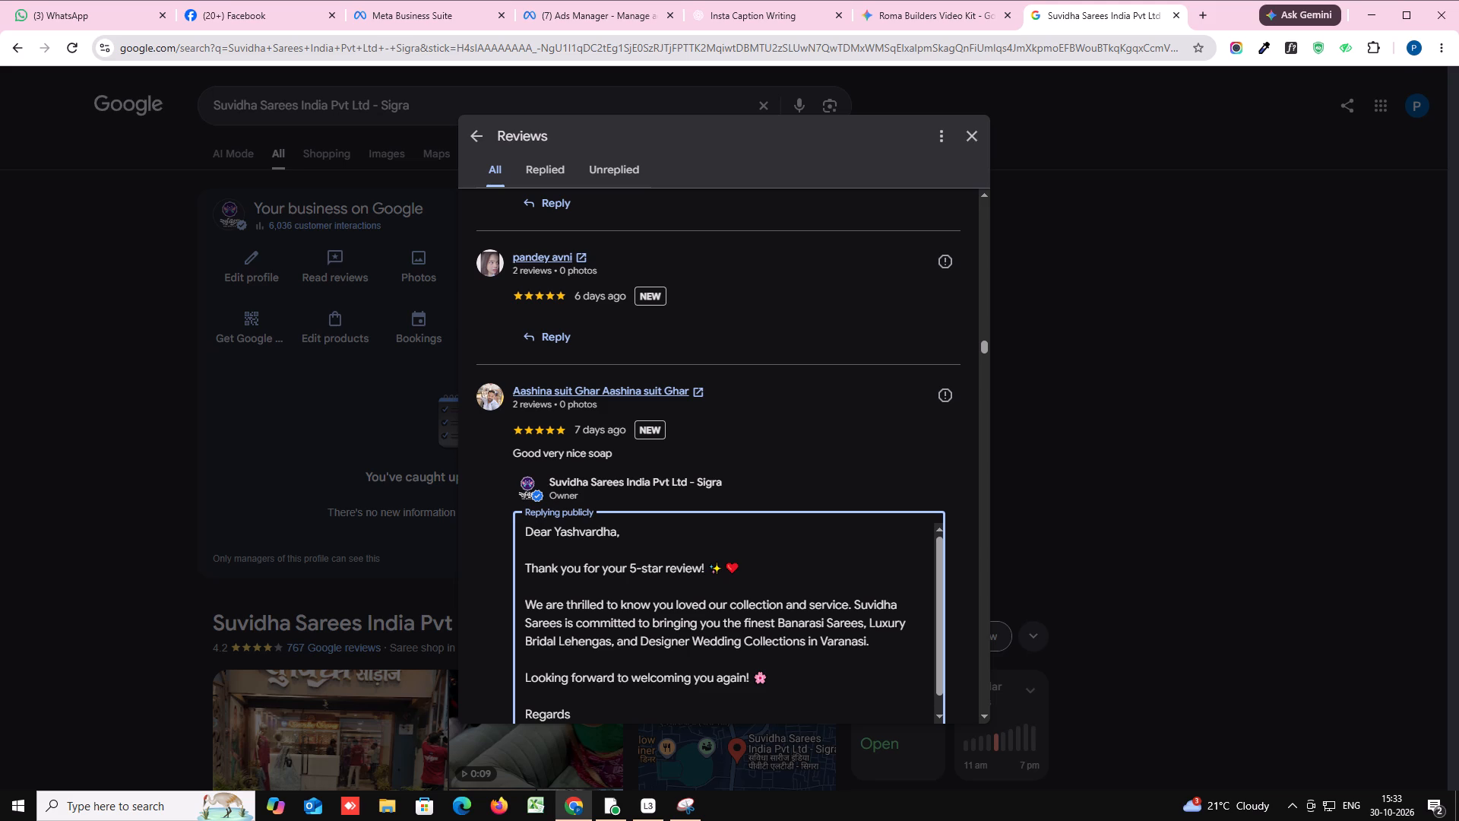
{"action": "left_click", "coordinate": [617, 533]}
{"action": "key", "text": "Left"}
{"action": "type", "text": "Dear"}
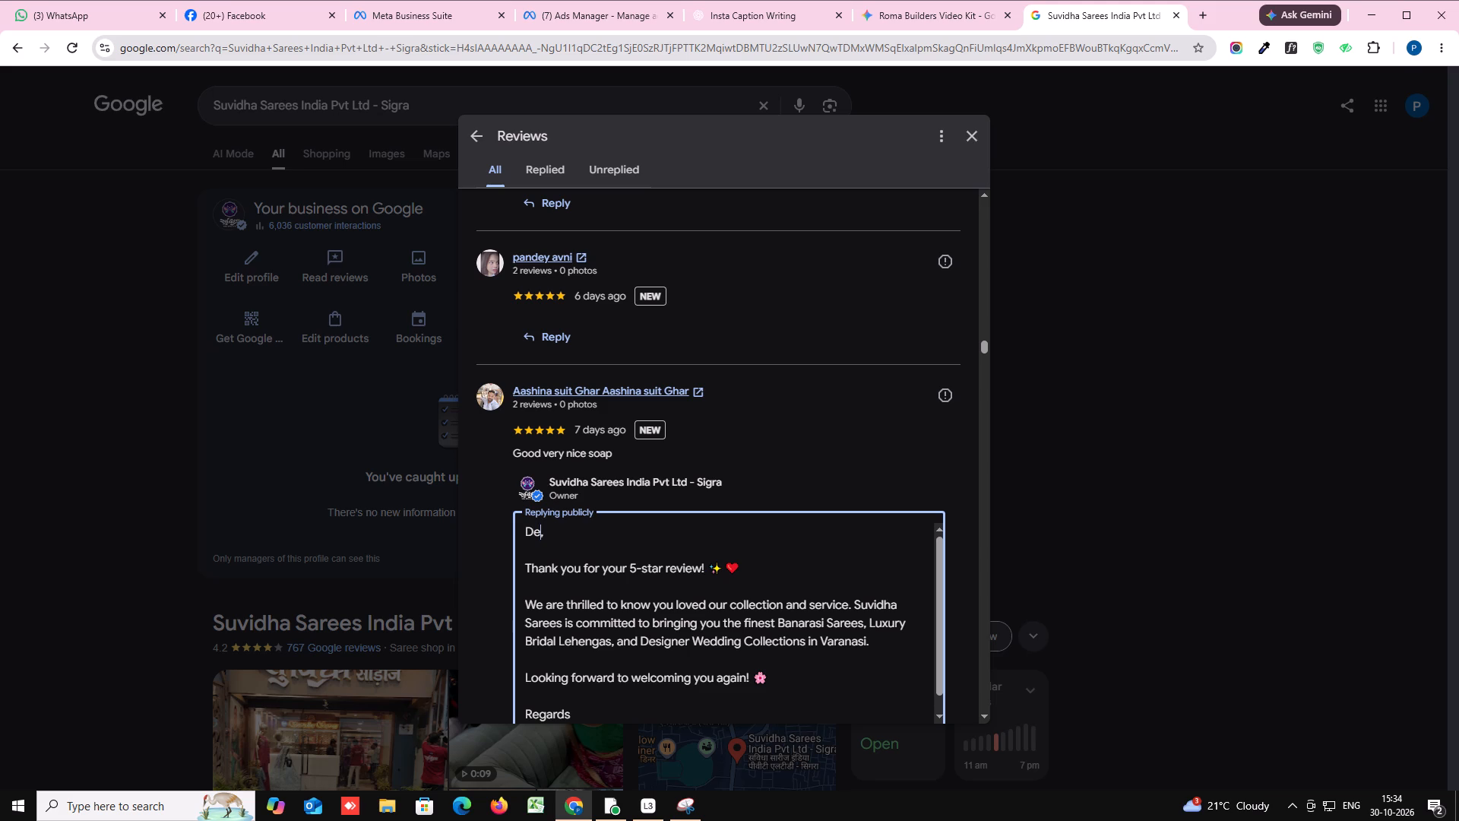
{"action": "key", "text": "space"}
{"action": "key", "text": "shift+a"}
{"action": "type", "text": "ashina"}
{"action": "scroll", "coordinate": [489, 496], "scroll_direction": "down", "scroll_amount": 3}
{"action": "left_click", "coordinate": [545, 544]}
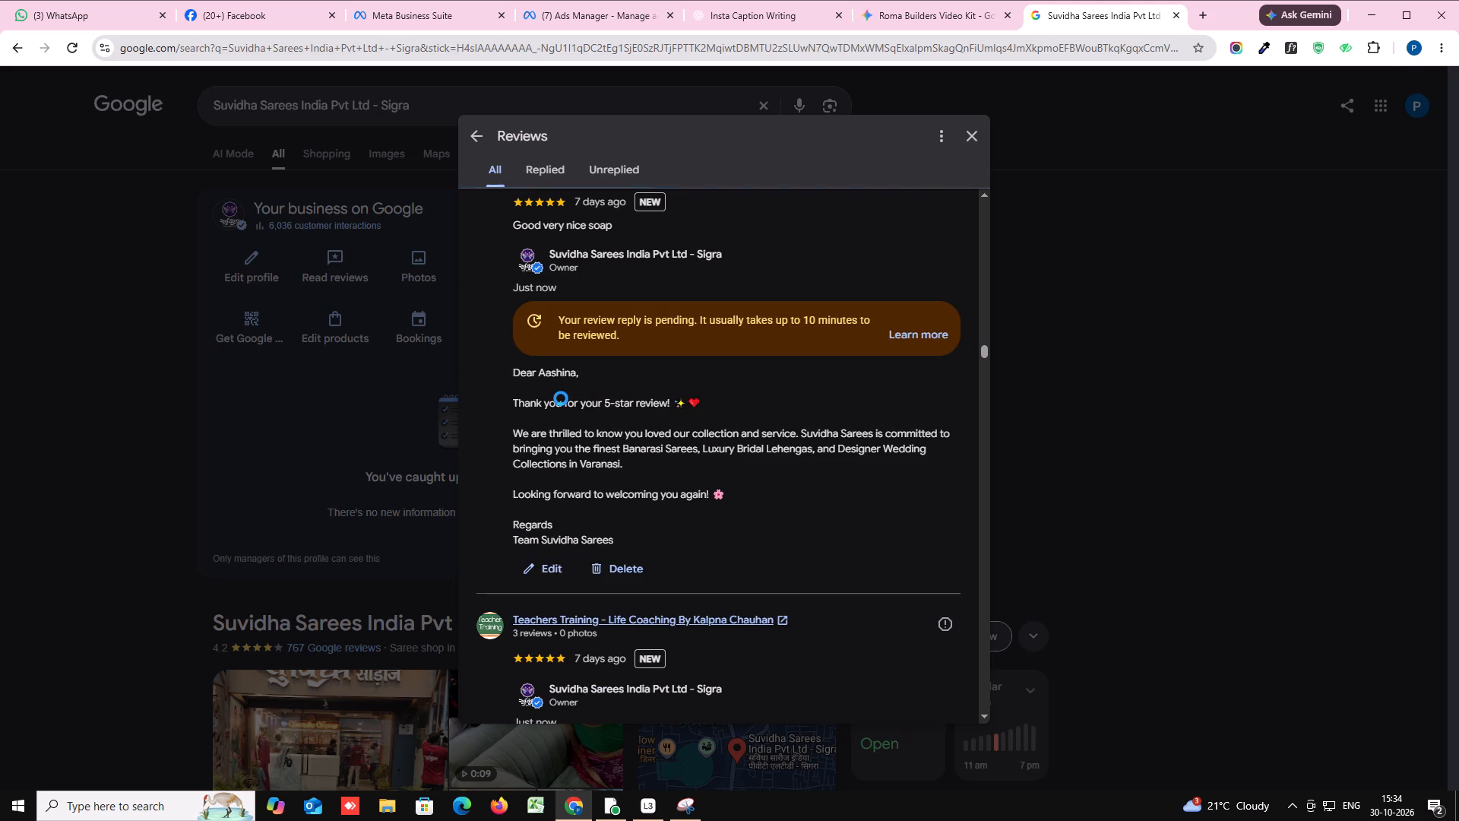
Start a reply to the textless five-star review just above the "Good very nice soap" one and paste the copied thank-you text into it.
{"action": "scroll", "coordinate": [561, 398], "scroll_direction": "up", "scroll_amount": 5}
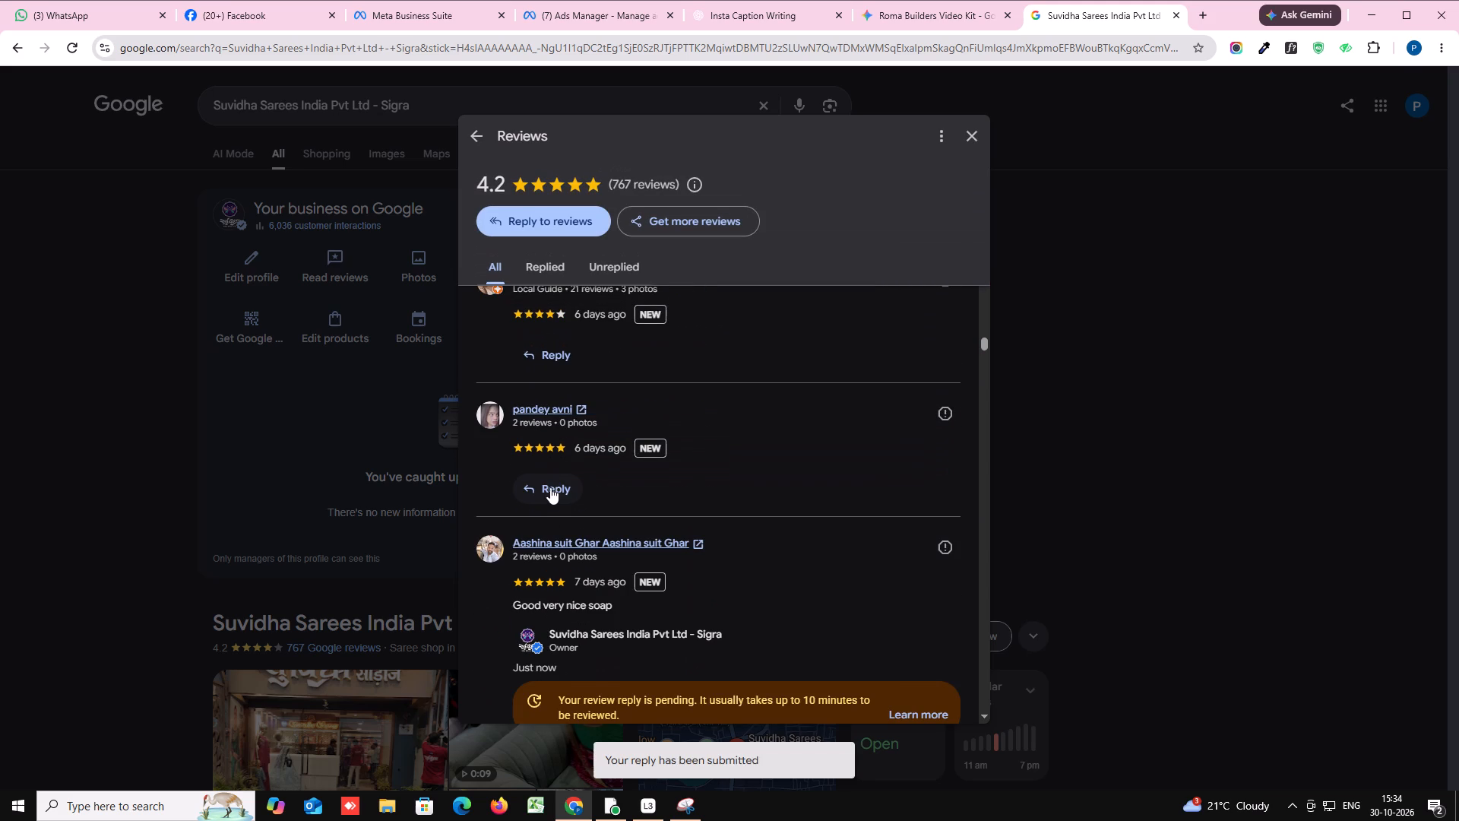
{"action": "left_click", "coordinate": [550, 497]}
{"action": "right_click", "coordinate": [571, 530]}
{"action": "left_click", "coordinate": [625, 320]}
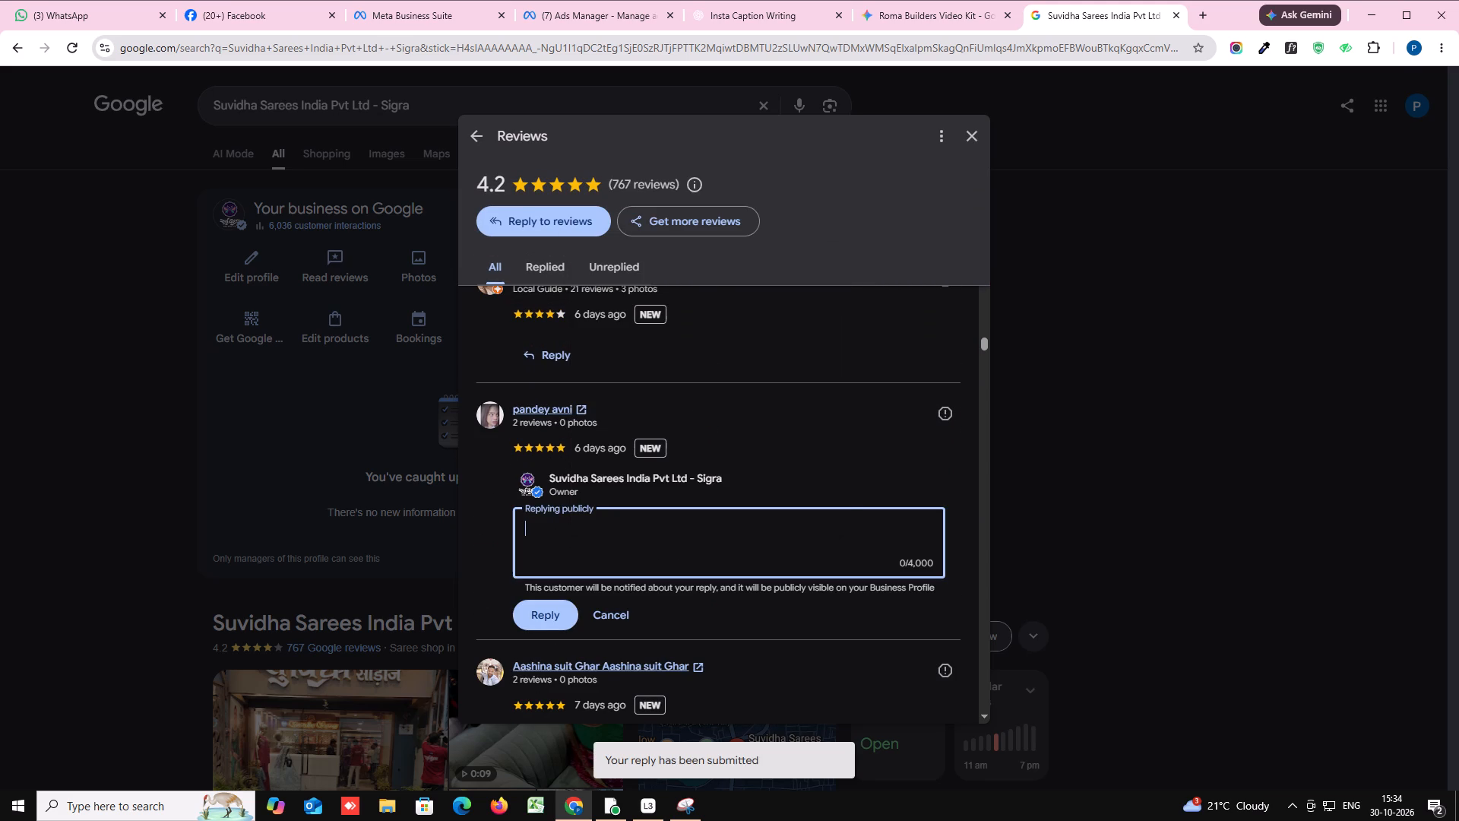
Change the greeting of the pasted reply to "Dear Avni," and submit the reply.
{"action": "scroll", "coordinate": [584, 557], "scroll_direction": "up", "scroll_amount": 1}
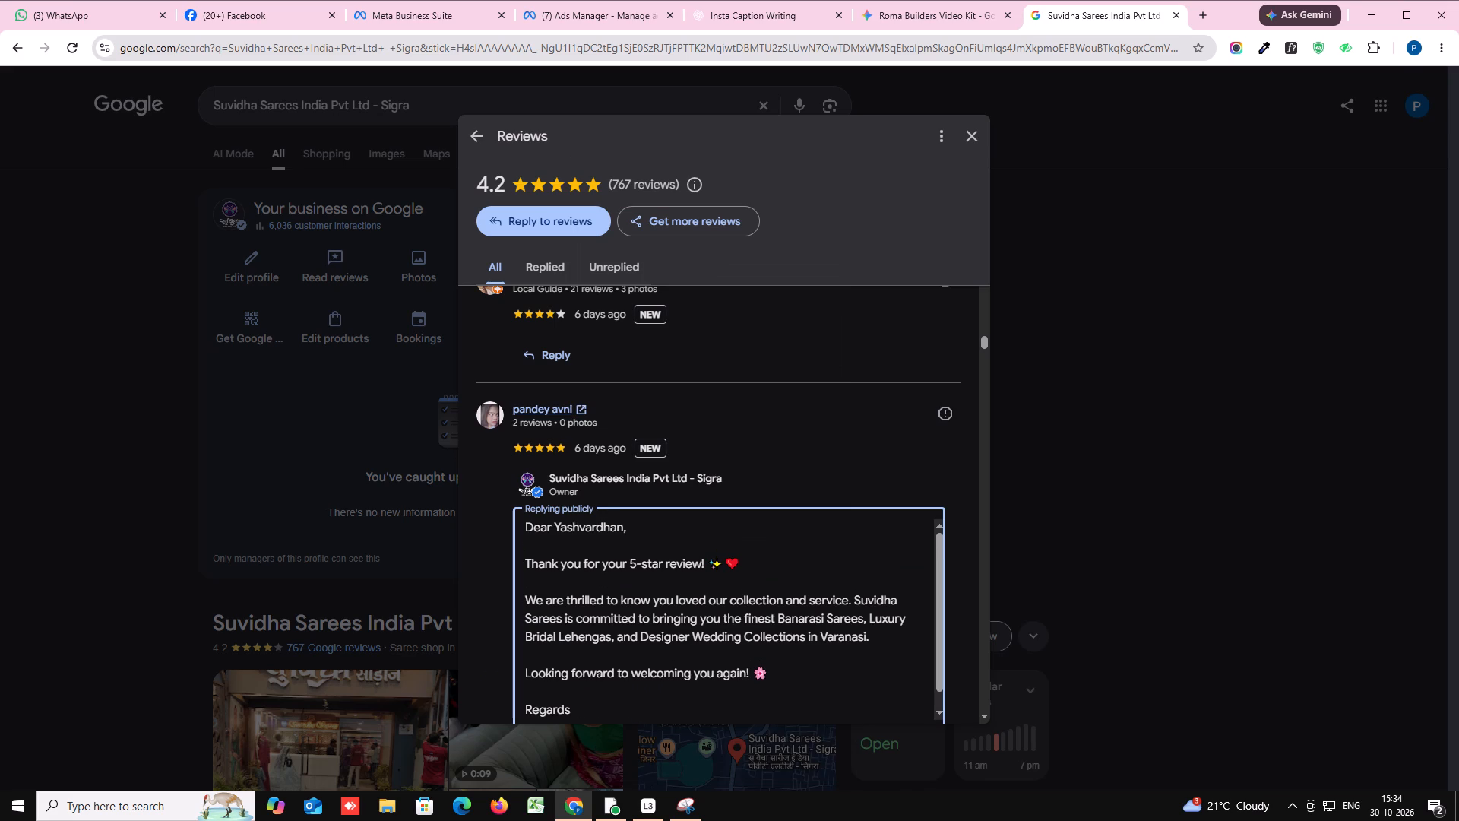
{"action": "left_click", "coordinate": [622, 525]}
{"action": "key", "text": "BackSpace"}
{"action": "key", "text": "BackSpace"}
{"action": "key", "text": "BackSpace"}
{"action": "key", "text": "BackSpace"}
{"action": "key", "text": "BackSpace"}
{"action": "key", "text": "BackSpace"}
{"action": "key", "text": "BackSpace"}
{"action": "key", "text": "BackSpace"}
{"action": "key", "text": "BackSpace"}
{"action": "key", "text": "BackSpace"}
{"action": "key", "text": "BackSpace"}
{"action": "key", "text": "BackSpace"}
{"action": "key", "text": "BackSpace"}
{"action": "key", "text": "BackSpace"}
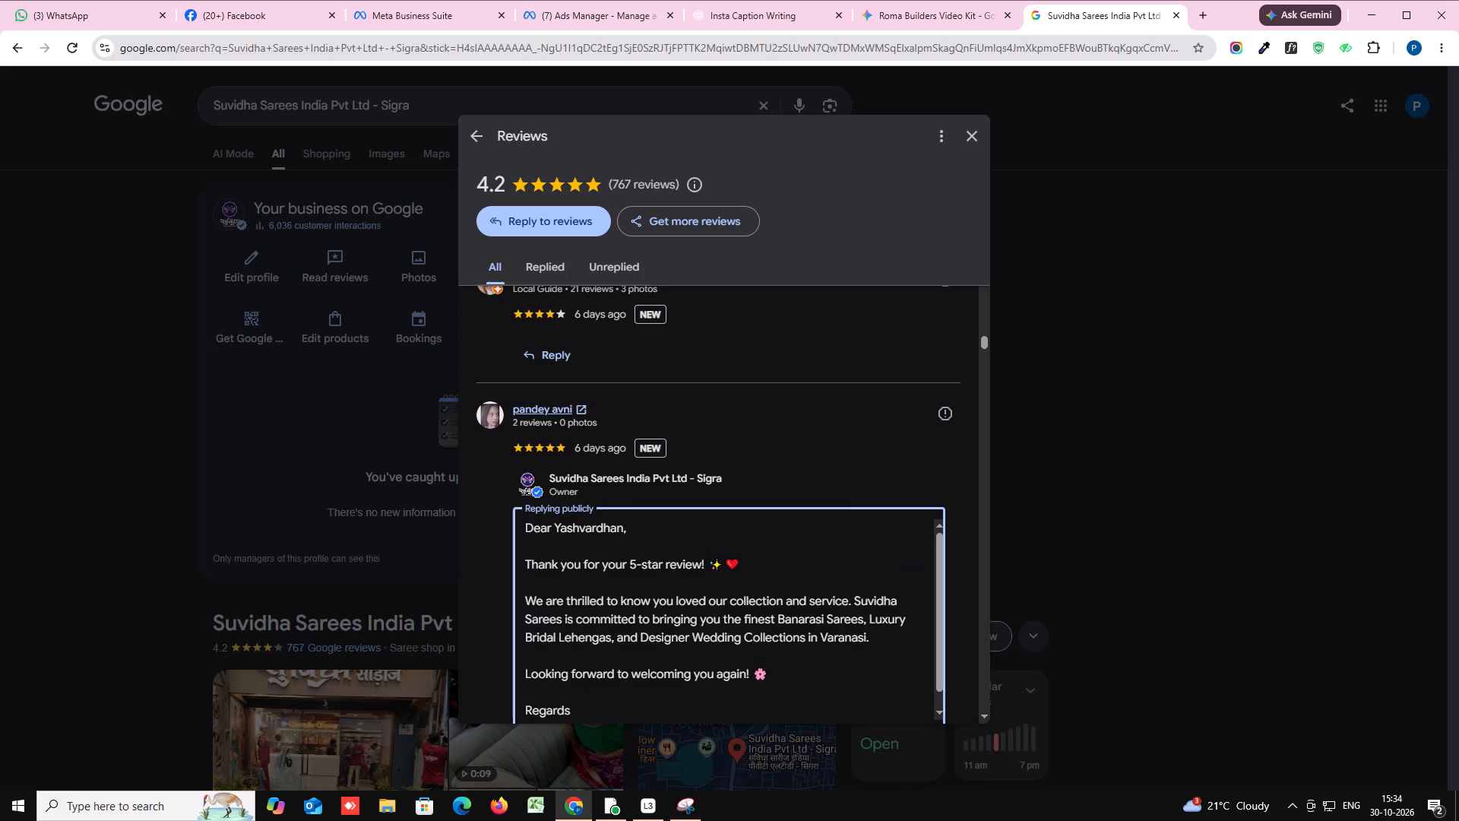
{"action": "left_click", "coordinate": [621, 520]}
{"action": "key", "text": "Left"}
{"action": "type", "text": "ar"}
{"action": "key", "text": "space"}
{"action": "type", "text": "Avni"}
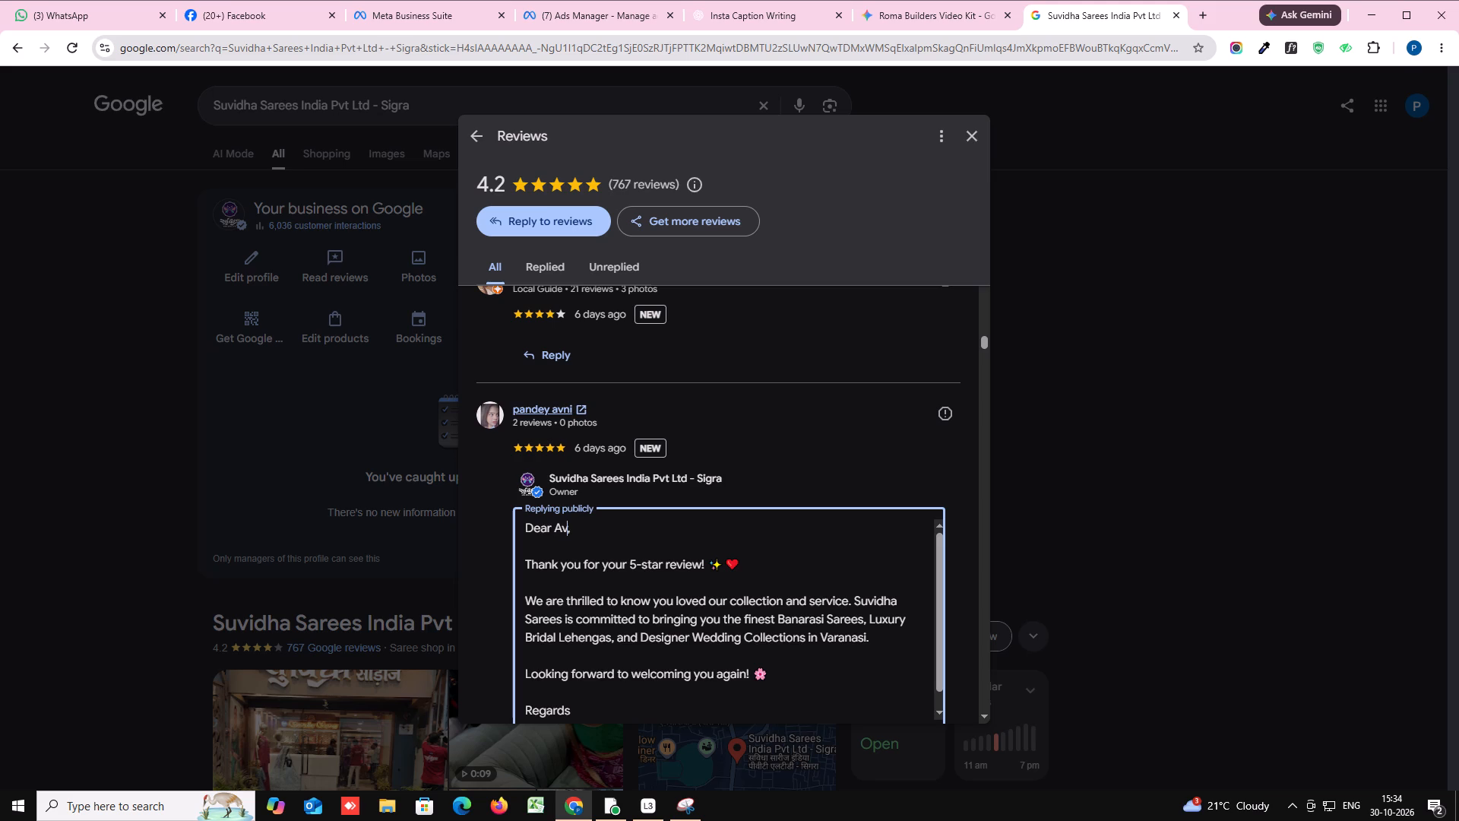
{"action": "scroll", "coordinate": [488, 522], "scroll_direction": "down", "scroll_amount": 3}
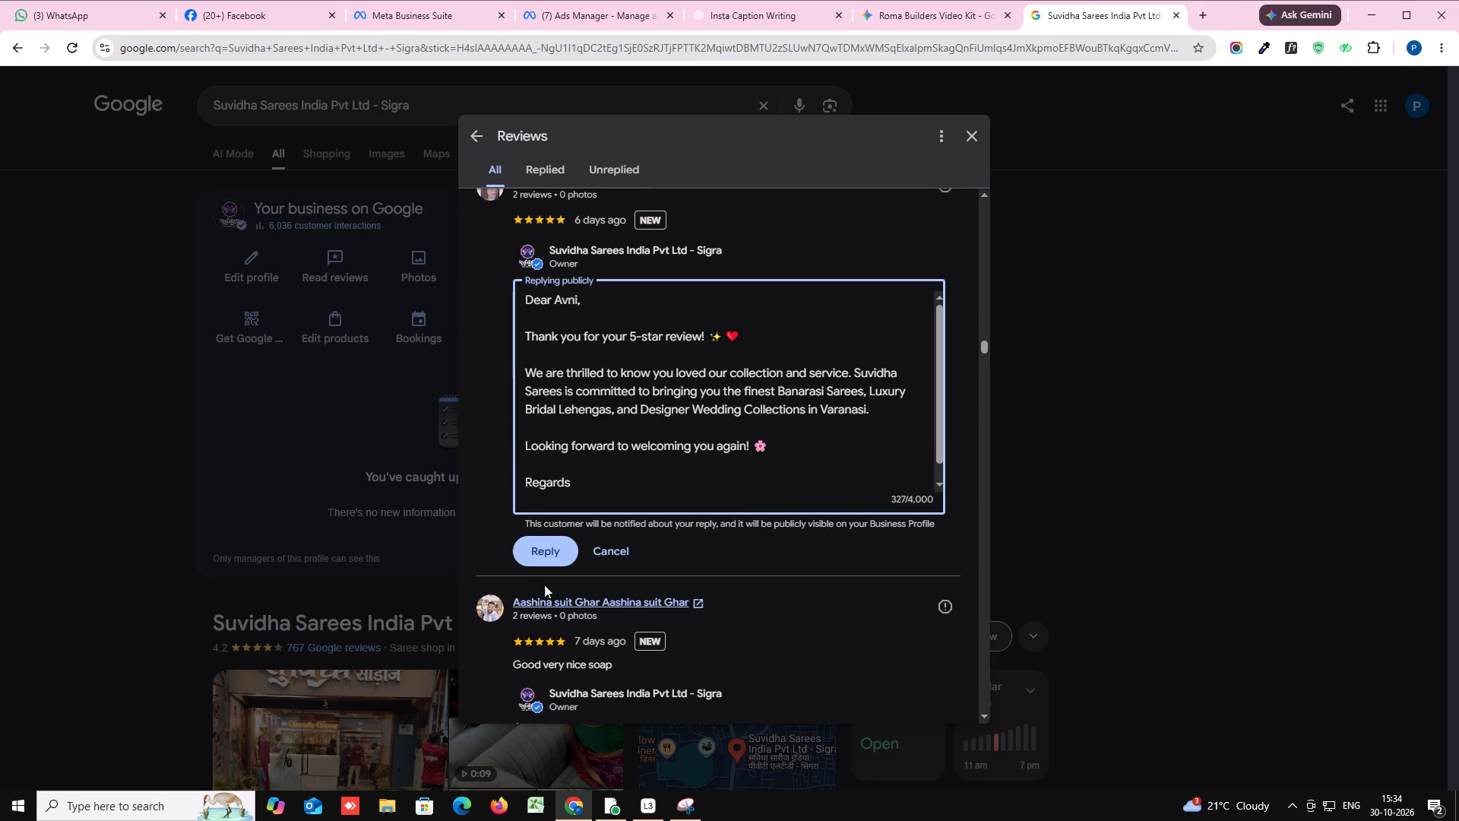
{"action": "left_click", "coordinate": [541, 553]}
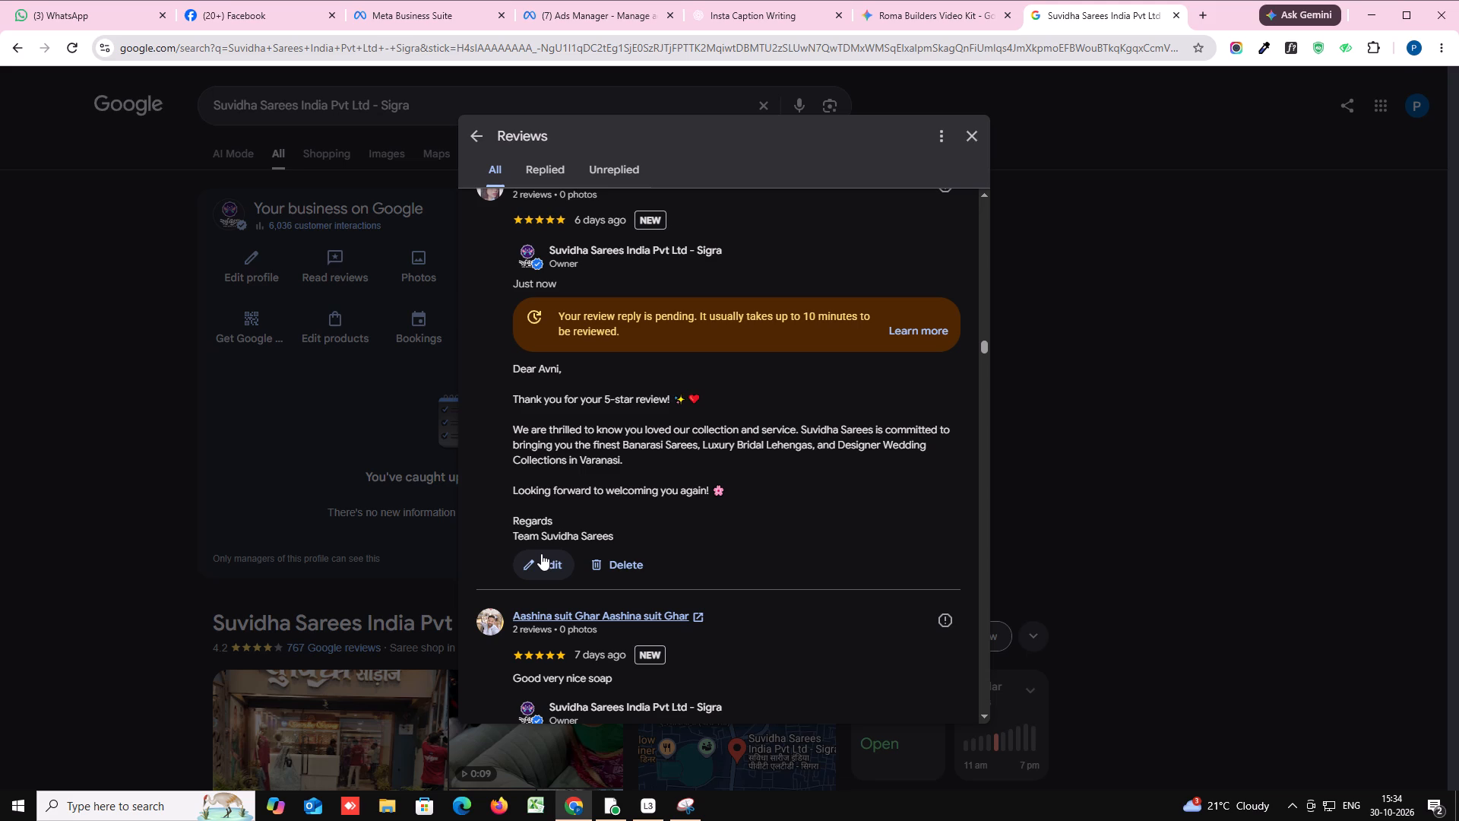
Start a reply to the textless four-star review just above the one answered to Avni and paste the copied thank-you text into it.
{"action": "scroll", "coordinate": [542, 474], "scroll_direction": "up", "scroll_amount": 2}
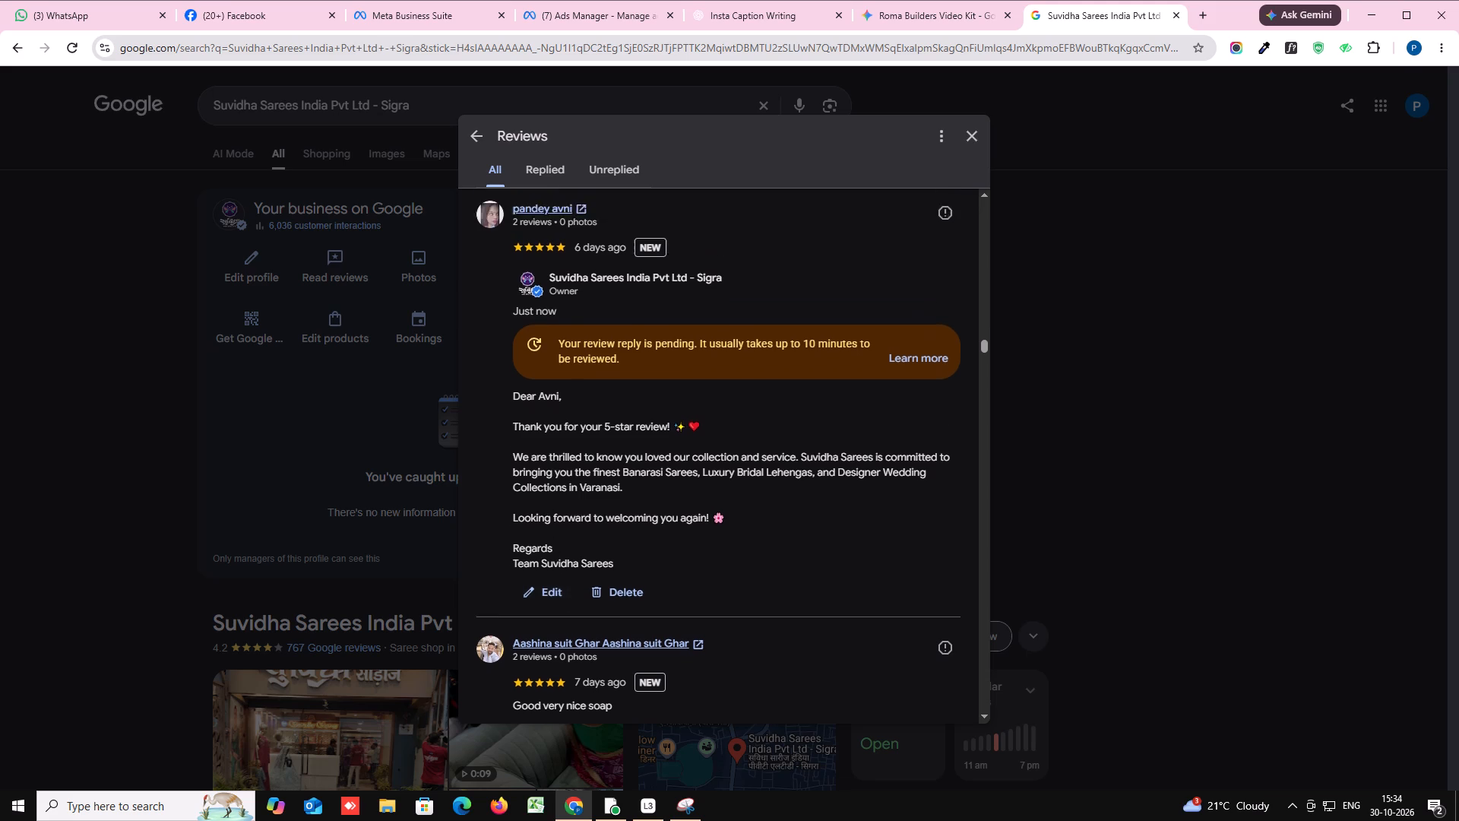
{"action": "scroll", "coordinate": [542, 474], "scroll_direction": "up", "scroll_amount": 3}
{"action": "left_click", "coordinate": [552, 517]}
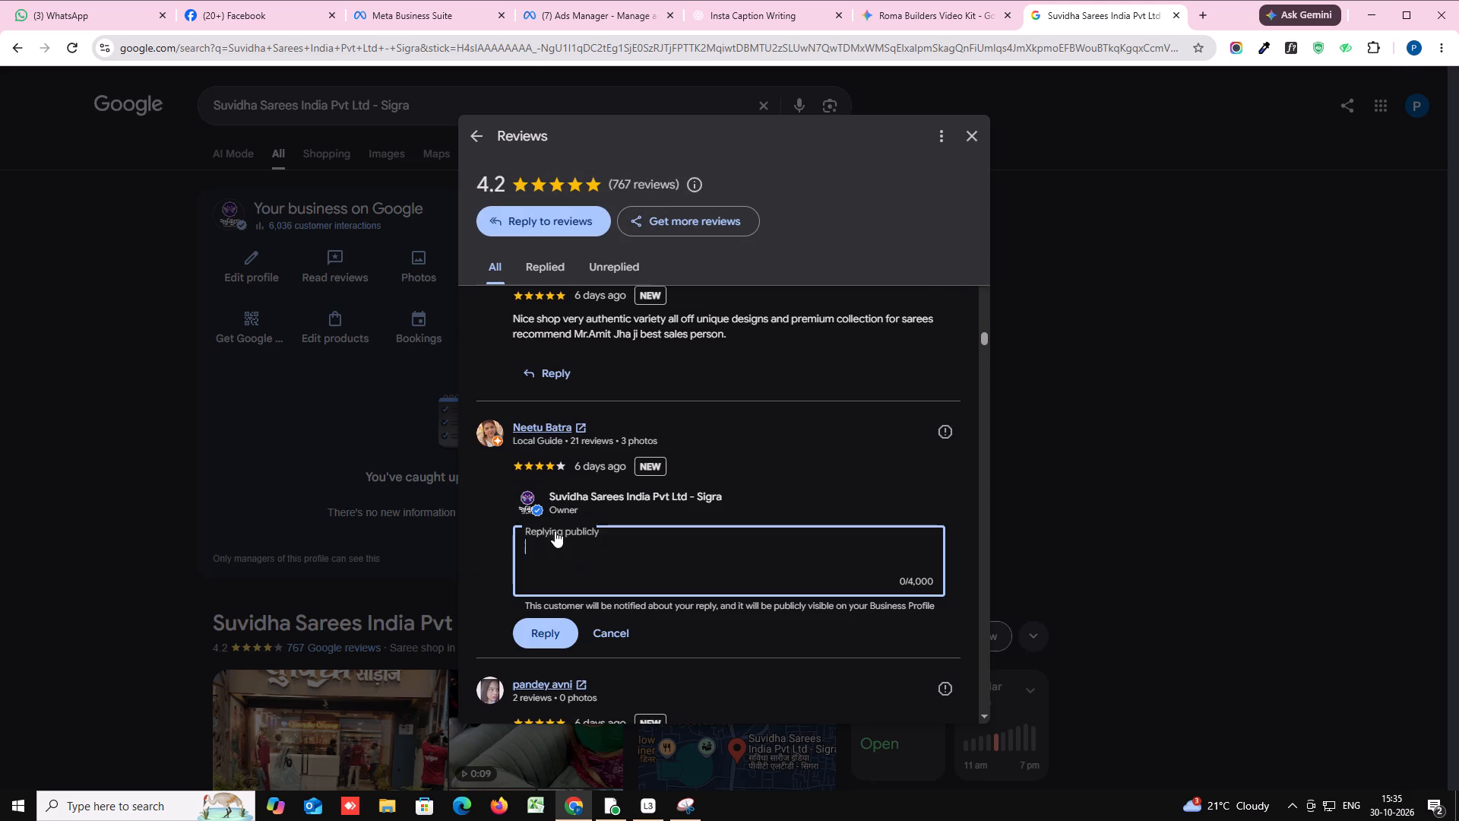
{"action": "right_click", "coordinate": [565, 549]}
{"action": "left_click", "coordinate": [617, 347]}
Change the greeting of the pasted reply to "Dear Neetu," and submit the reply.
{"action": "scroll", "coordinate": [593, 559], "scroll_direction": "up", "scroll_amount": 3}
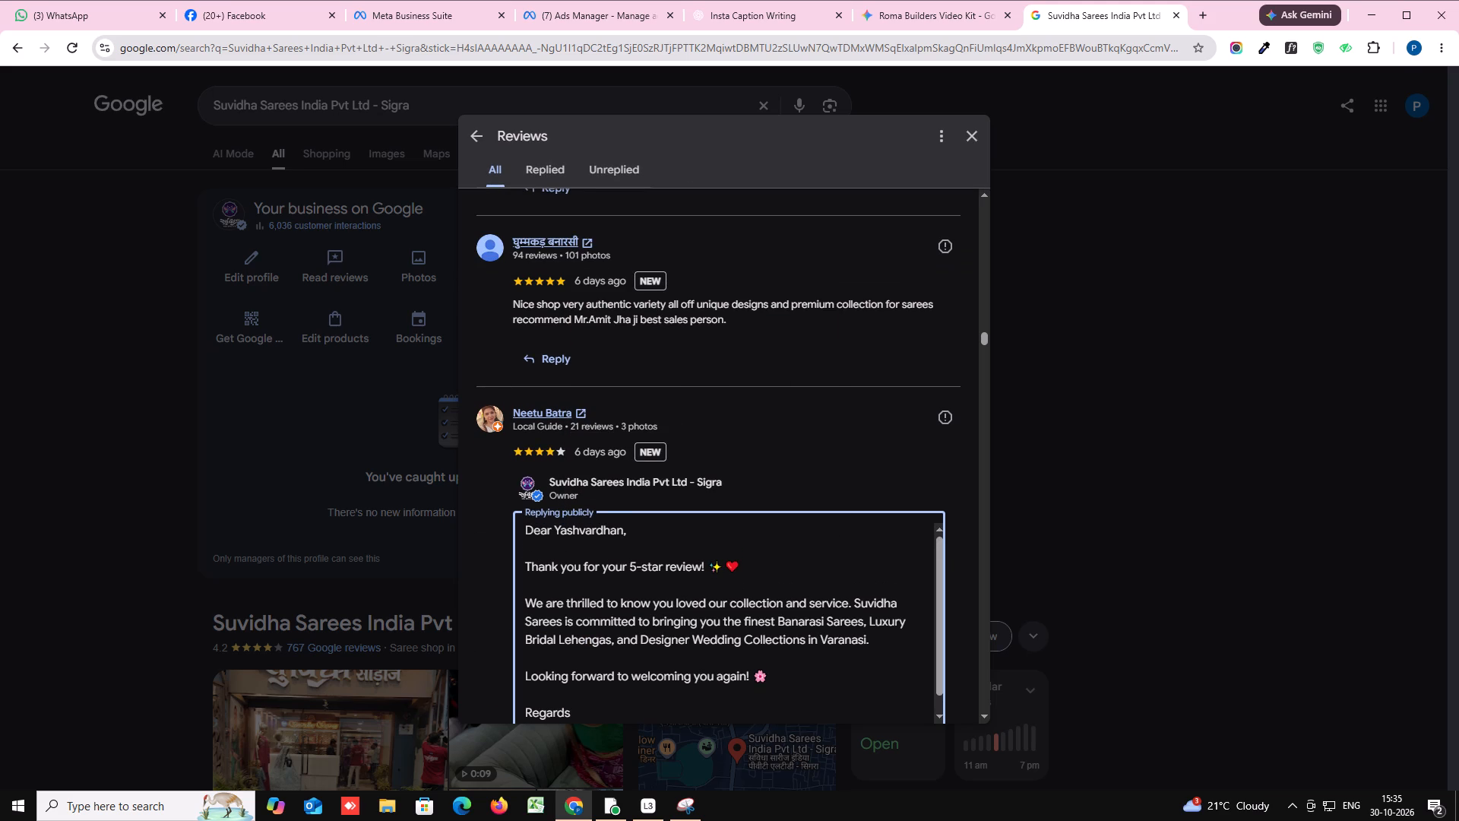
{"action": "left_click", "coordinate": [623, 528]}
{"action": "key", "text": "BackSpace"}
{"action": "key", "text": "BackSpace"}
{"action": "key", "text": "BackSpace"}
{"action": "key", "text": "BackSpace"}
{"action": "key", "text": "BackSpace"}
{"action": "key", "text": "BackSpace"}
{"action": "key", "text": "BackSpace"}
{"action": "key", "text": "BackSpace"}
{"action": "key", "text": "BackSpace"}
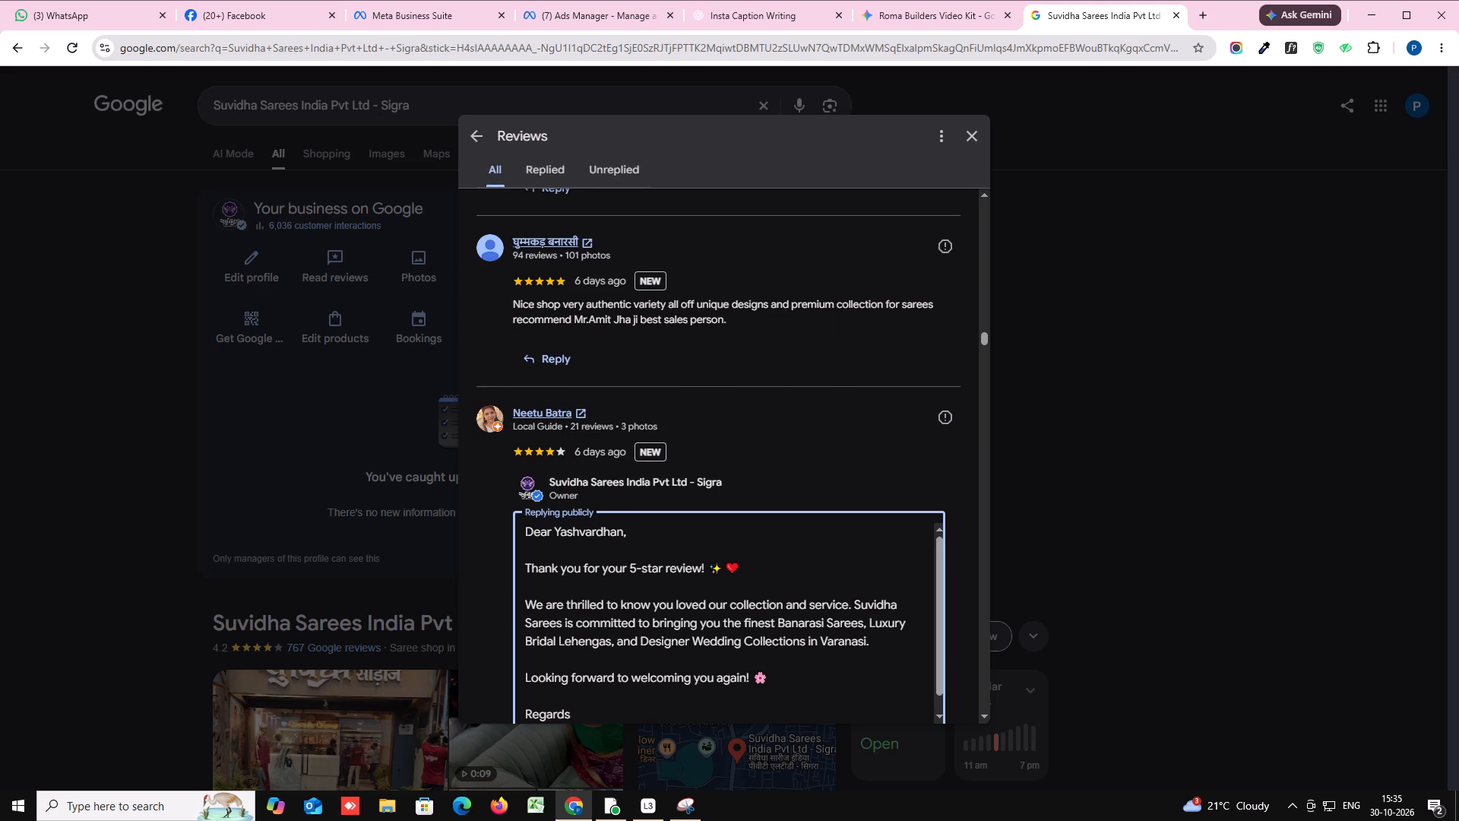
{"action": "key", "text": "BackSpace"}
{"action": "key", "text": "BackSpace"}
{"action": "key", "text": "BackSpace"}
{"action": "key", "text": "space"}
{"action": "type", "text": "Neetu"}
{"action": "scroll", "coordinate": [495, 527], "scroll_direction": "down", "scroll_amount": 2}
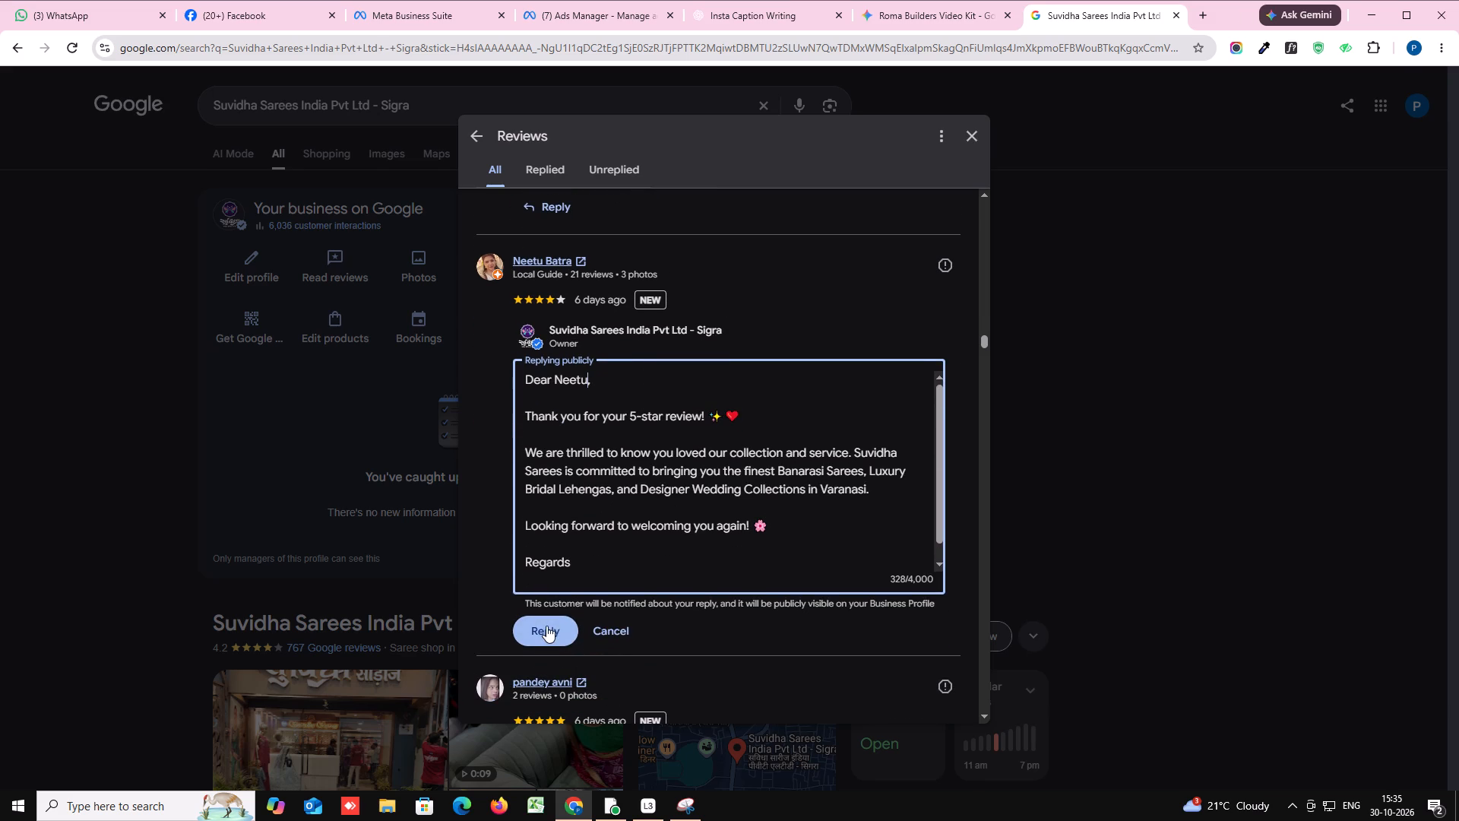
{"action": "left_click", "coordinate": [546, 626]}
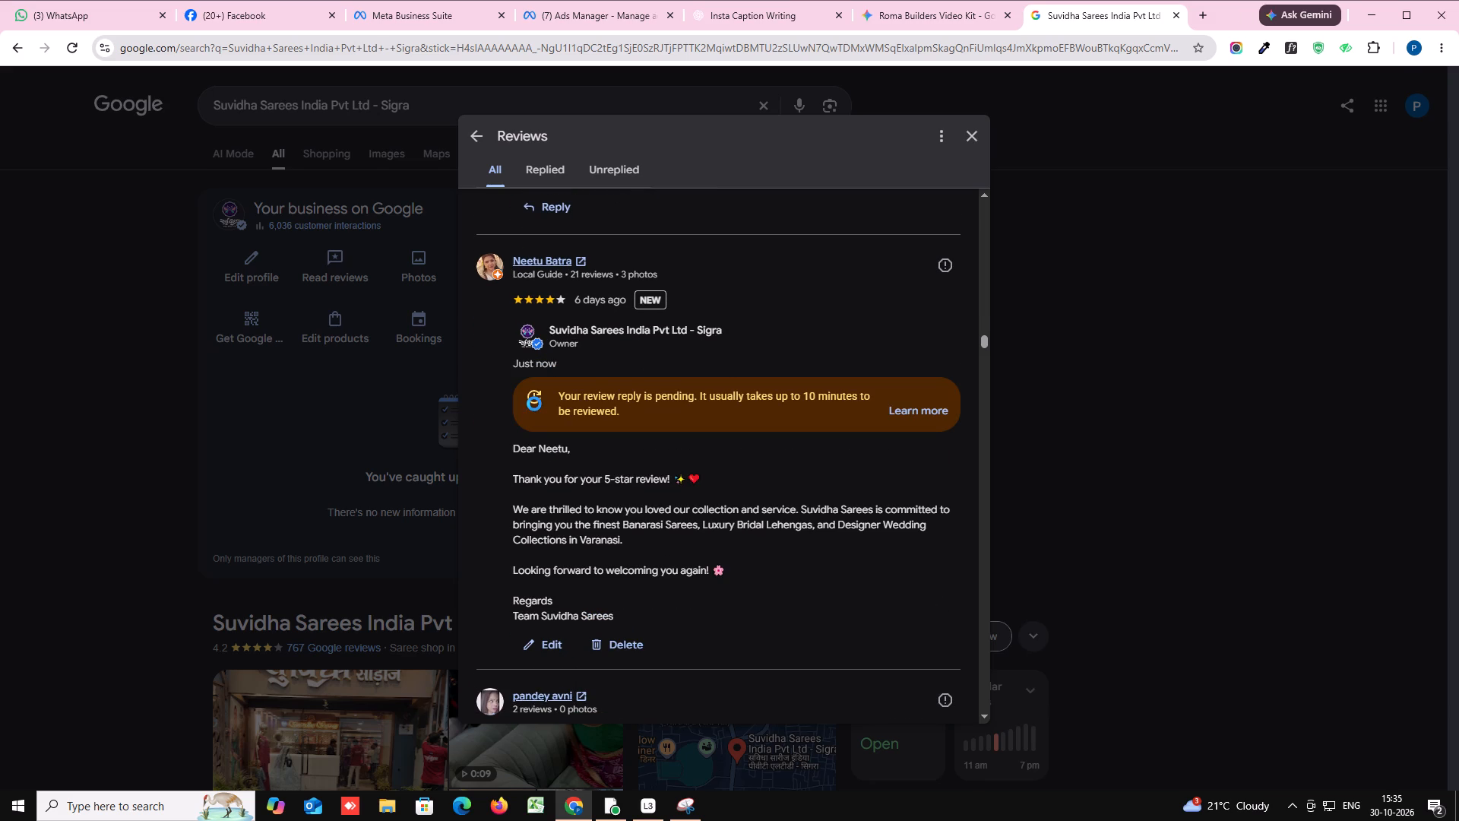
Start a reply to the five-star review beginning "Nice shop very authentic variety" and paste the copied thank-you text into it.
{"action": "scroll", "coordinate": [534, 404], "scroll_direction": "up", "scroll_amount": 4}
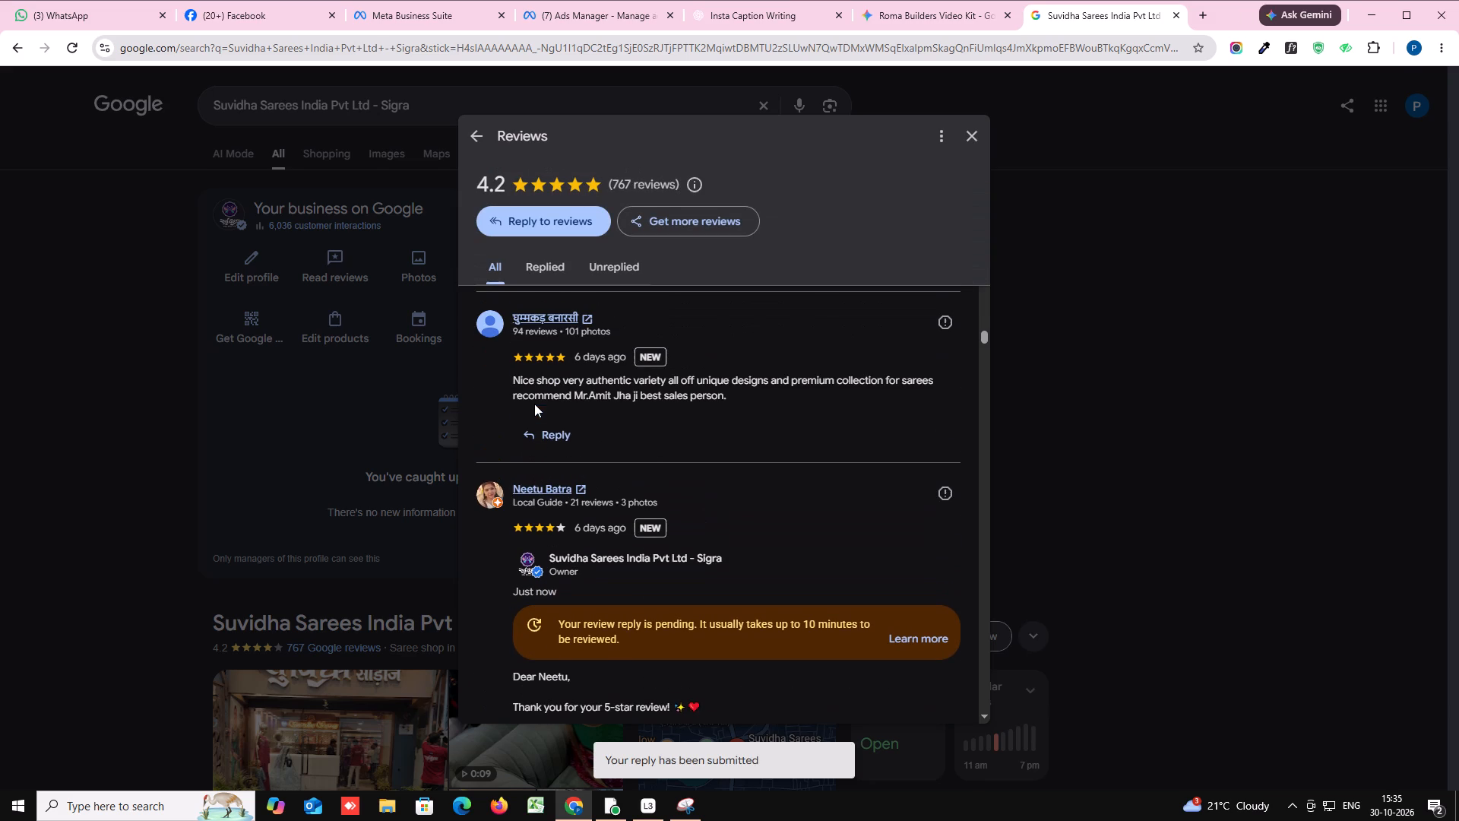
{"action": "left_click", "coordinate": [543, 429]}
{"action": "right_click", "coordinate": [568, 487]}
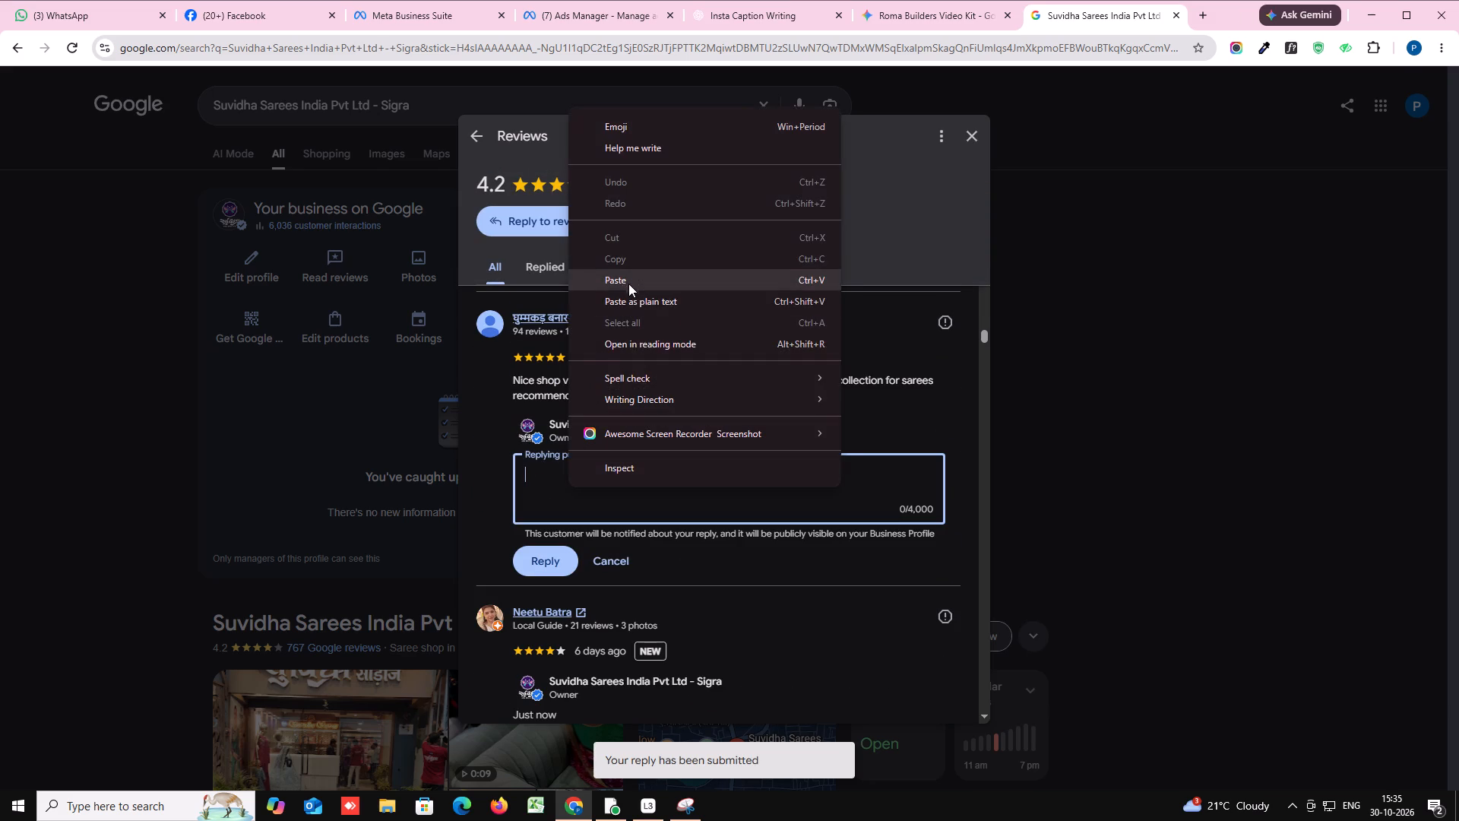
{"action": "left_click", "coordinate": [628, 276]}
Change the greeting of the pasted reply to "Dear Customer," and submit the reply.
{"action": "scroll", "coordinate": [623, 525], "scroll_direction": "up", "scroll_amount": 3}
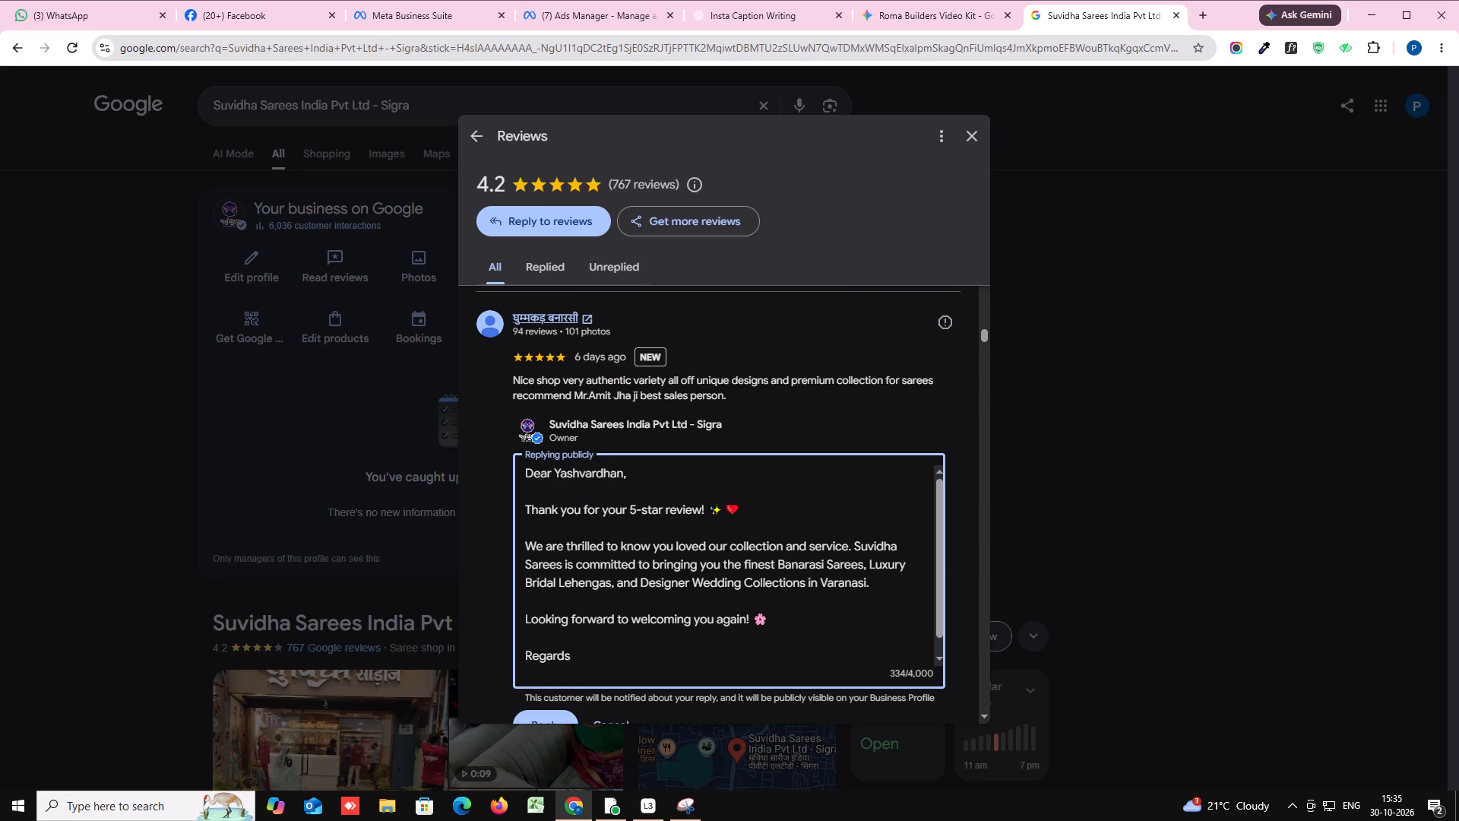
{"action": "left_click", "coordinate": [624, 478]}
{"action": "key", "text": "BackSpace"}
{"action": "key", "text": "BackSpace"}
{"action": "key", "text": "BackSpace"}
{"action": "key", "text": "BackSpace"}
{"action": "key", "text": "BackSpace"}
{"action": "key", "text": "BackSpace"}
{"action": "key", "text": "BackSpace"}
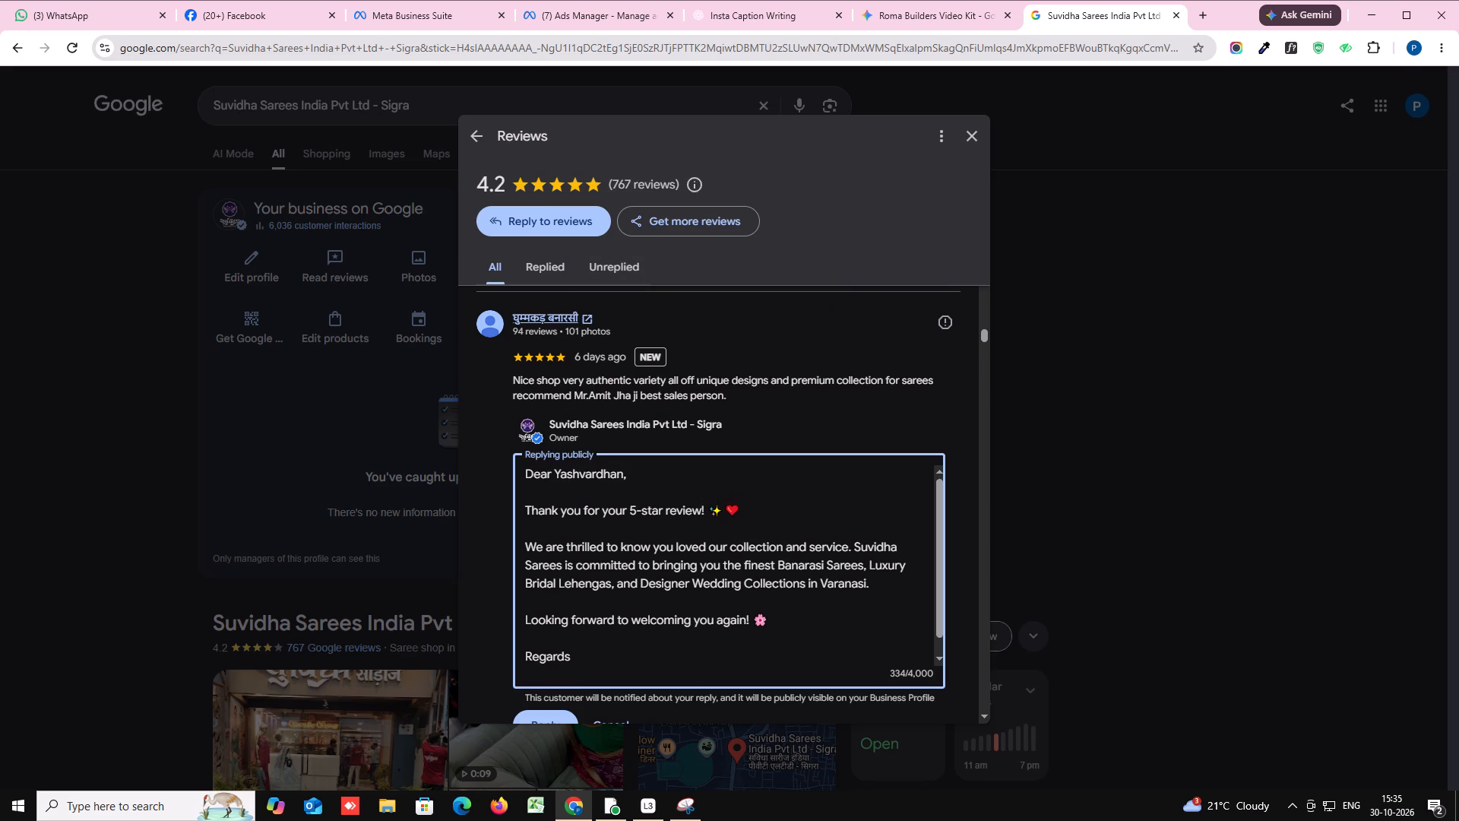
{"action": "key", "text": "BackSpace"}
{"action": "key", "text": "BackSpace"}
{"action": "key", "text": "BackSpace"}
{"action": "key", "text": "BackSpace"}
{"action": "type", "text": "Customer"}
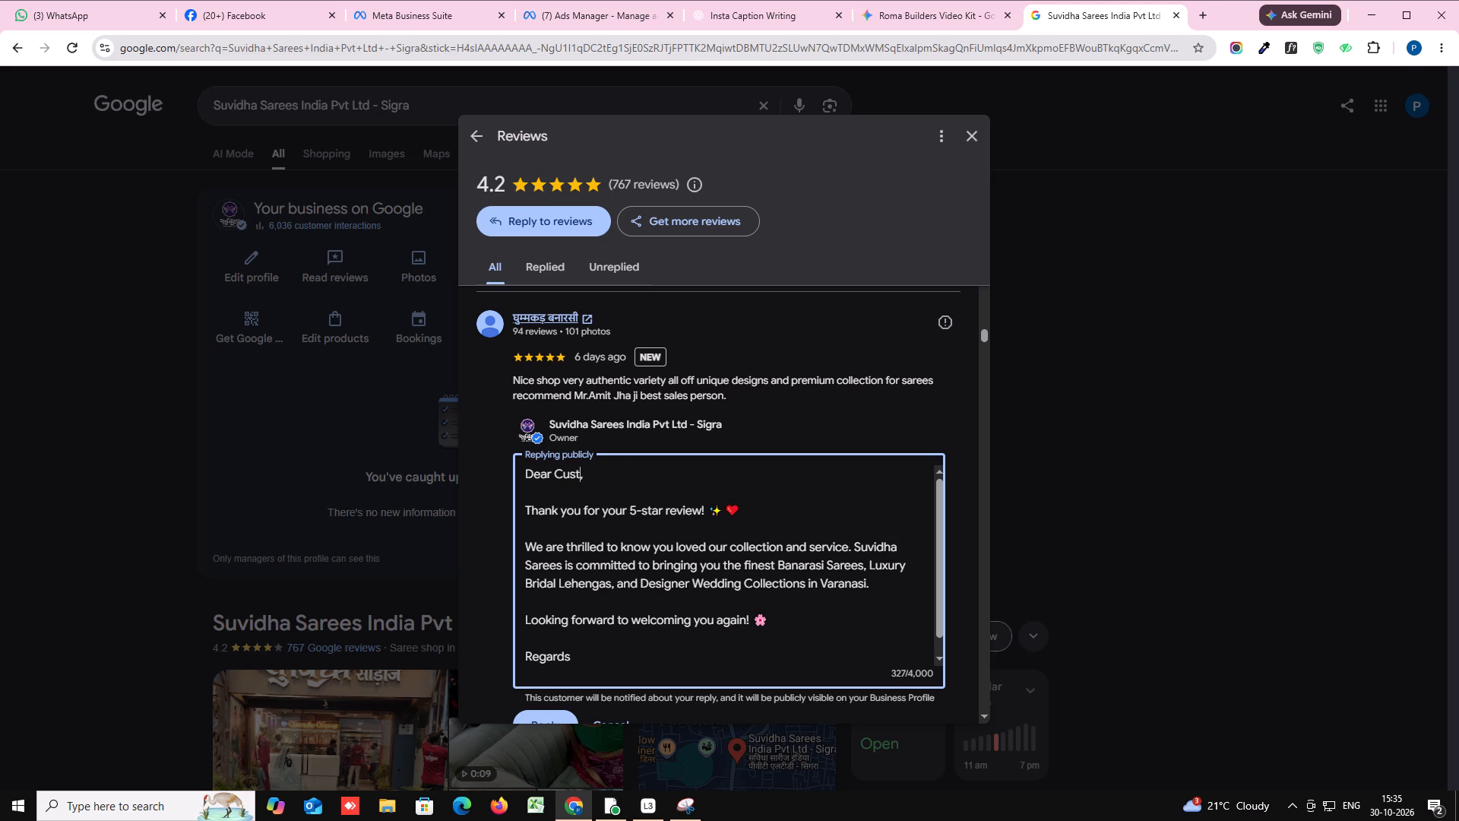
{"action": "scroll", "coordinate": [495, 487], "scroll_direction": "down", "scroll_amount": 1}
{"action": "left_click", "coordinate": [554, 647]}
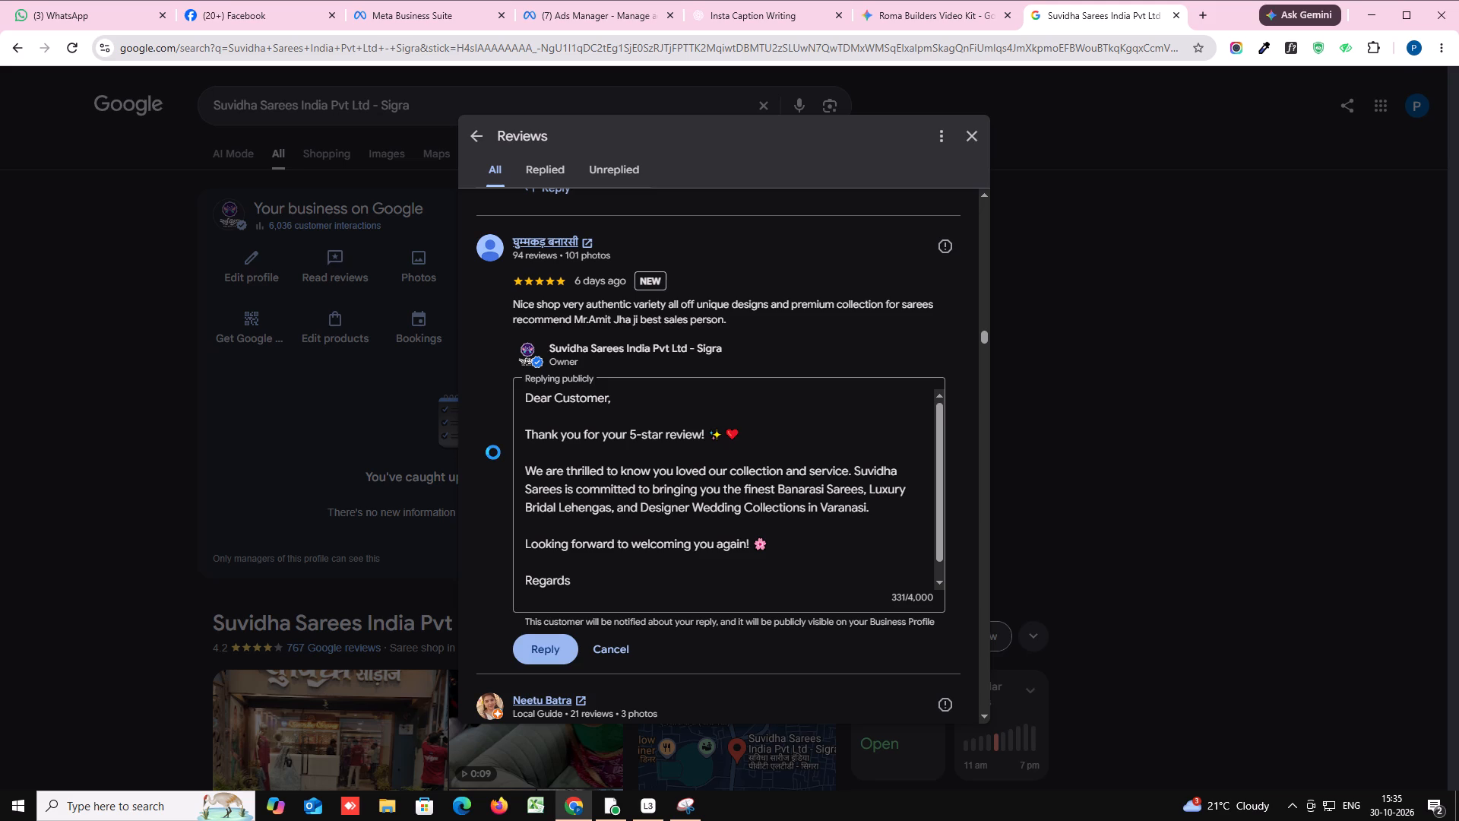
Start a reply to the five-star photo review reading "Best collection and well service and good behaviour from staffs" and paste the copied thank-you text.
{"action": "scroll", "coordinate": [493, 452], "scroll_direction": "up", "scroll_amount": 6}
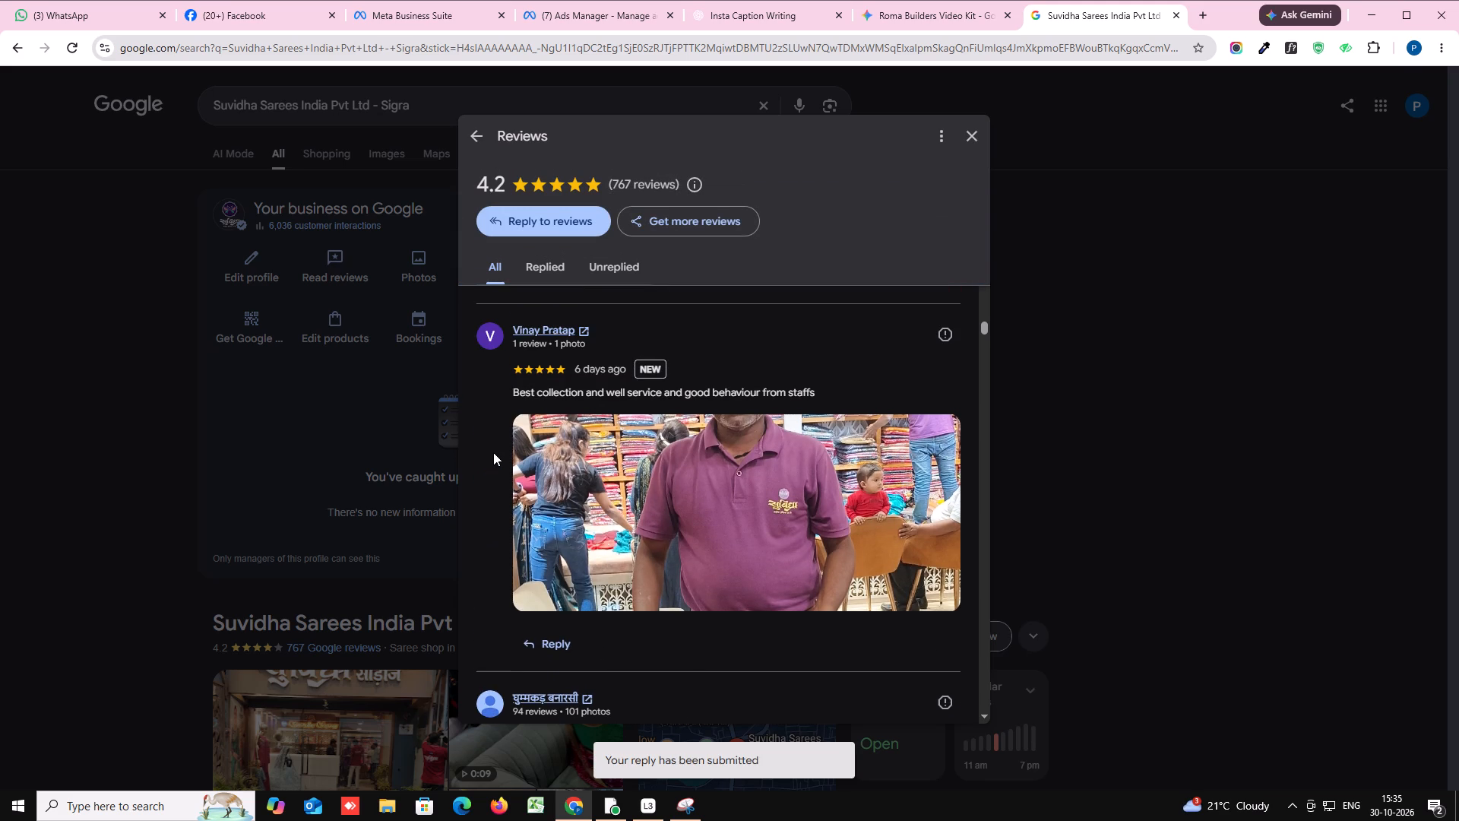
{"action": "scroll", "coordinate": [493, 452], "scroll_direction": "down", "scroll_amount": 2}
{"action": "left_click", "coordinate": [540, 495]}
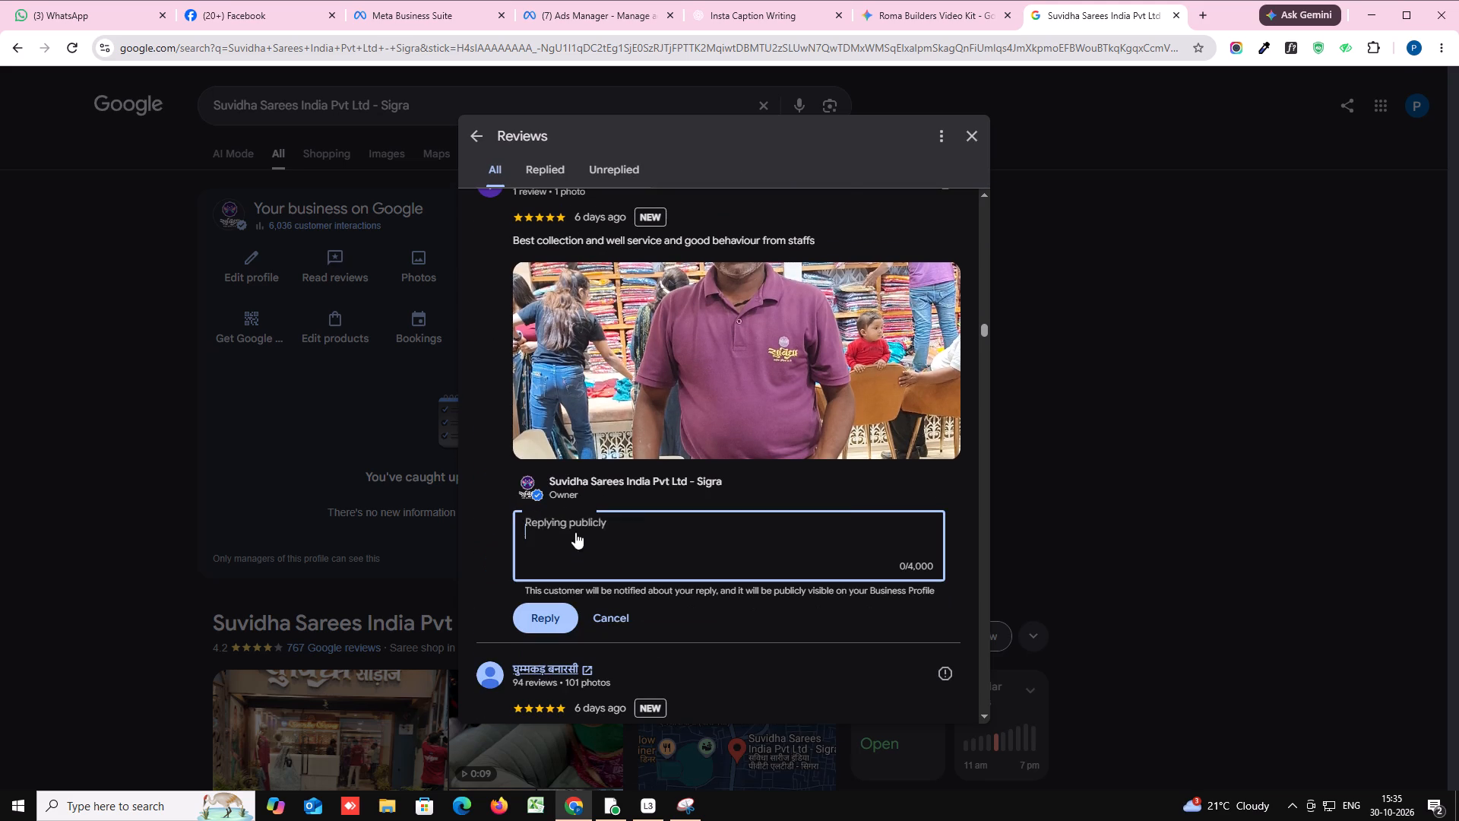
{"action": "right_click", "coordinate": [579, 540]}
{"action": "left_click", "coordinate": [643, 323]}
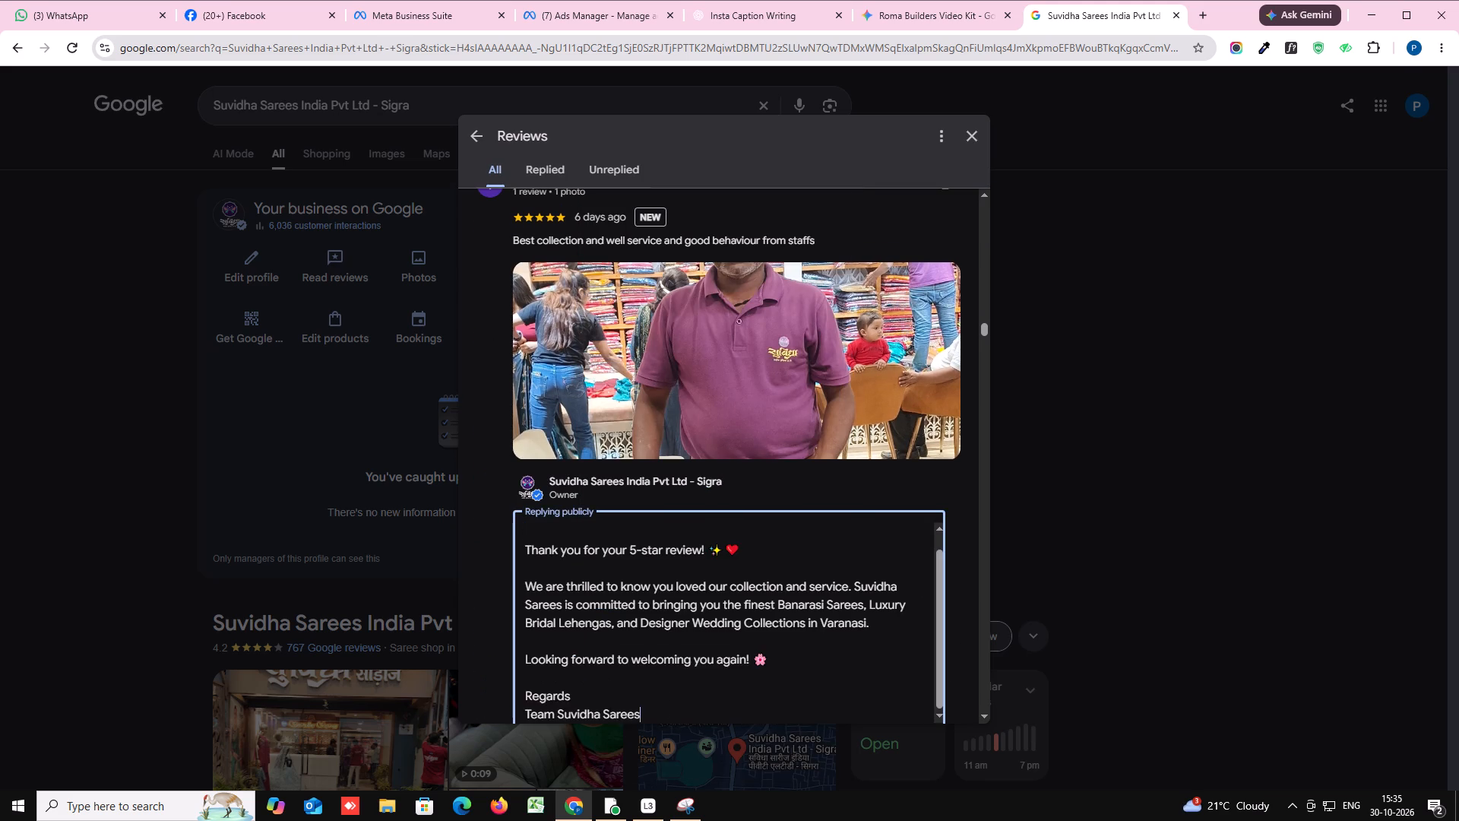
Change the greeting of the pasted reply to "Dear Vinay," and submit the reply.
{"action": "scroll", "coordinate": [599, 563], "scroll_direction": "up", "scroll_amount": 2}
{"action": "left_click", "coordinate": [622, 525]}
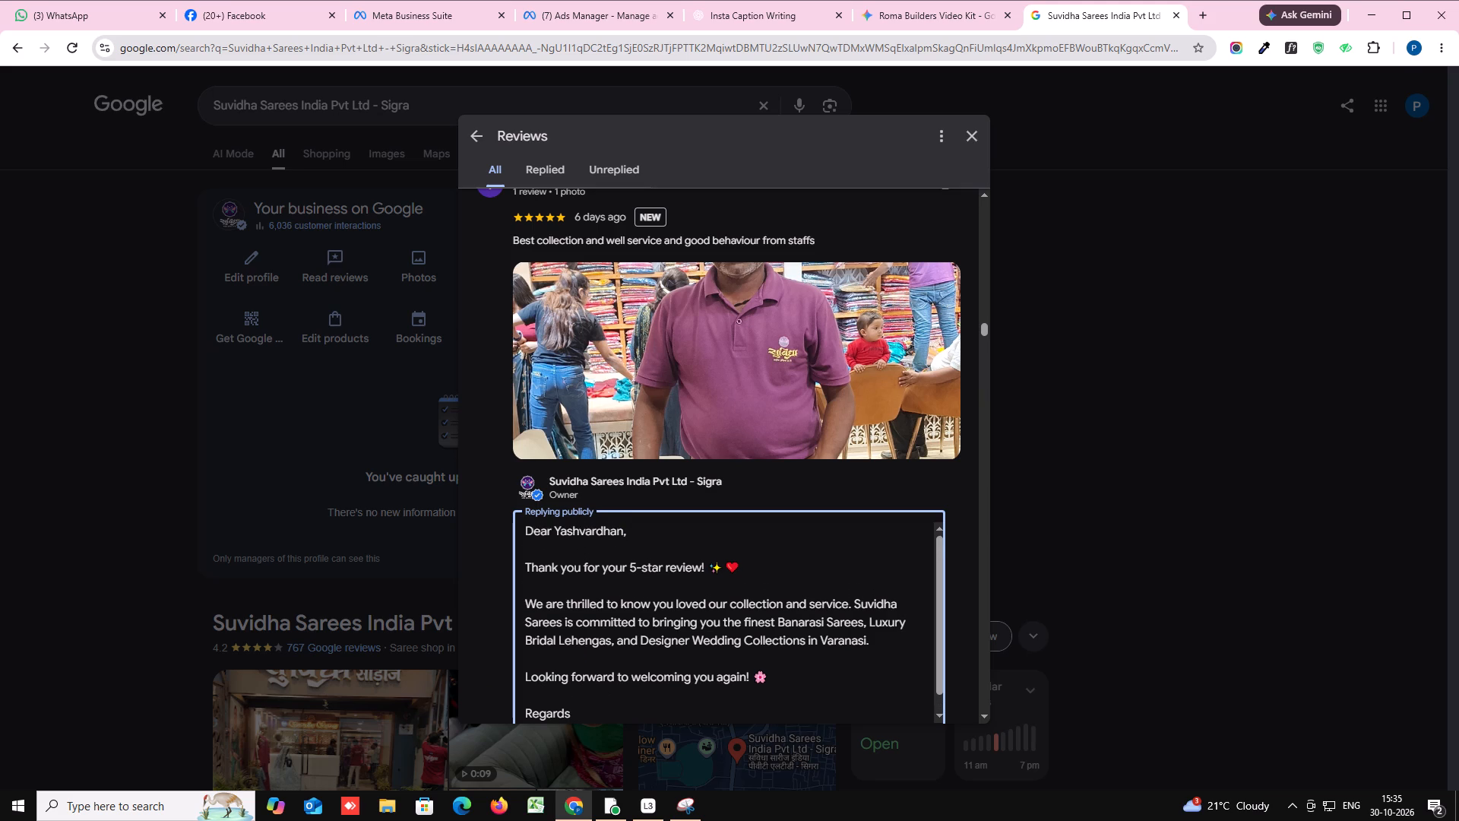
{"action": "key", "text": "BackSpace"}
{"action": "key", "text": "BackSpace"}
{"action": "key", "text": "BackSpace"}
{"action": "key", "text": "BackSpace"}
{"action": "key", "text": "BackSpace"}
{"action": "key", "text": "BackSpace"}
{"action": "key", "text": "BackSpace"}
{"action": "key", "text": "BackSpace"}
{"action": "key", "text": "BackSpace"}
{"action": "key", "text": "BackSpace"}
{"action": "key", "text": "BackSpace"}
{"action": "key", "text": "BackSpace"}
{"action": "key", "text": "BackSpace"}
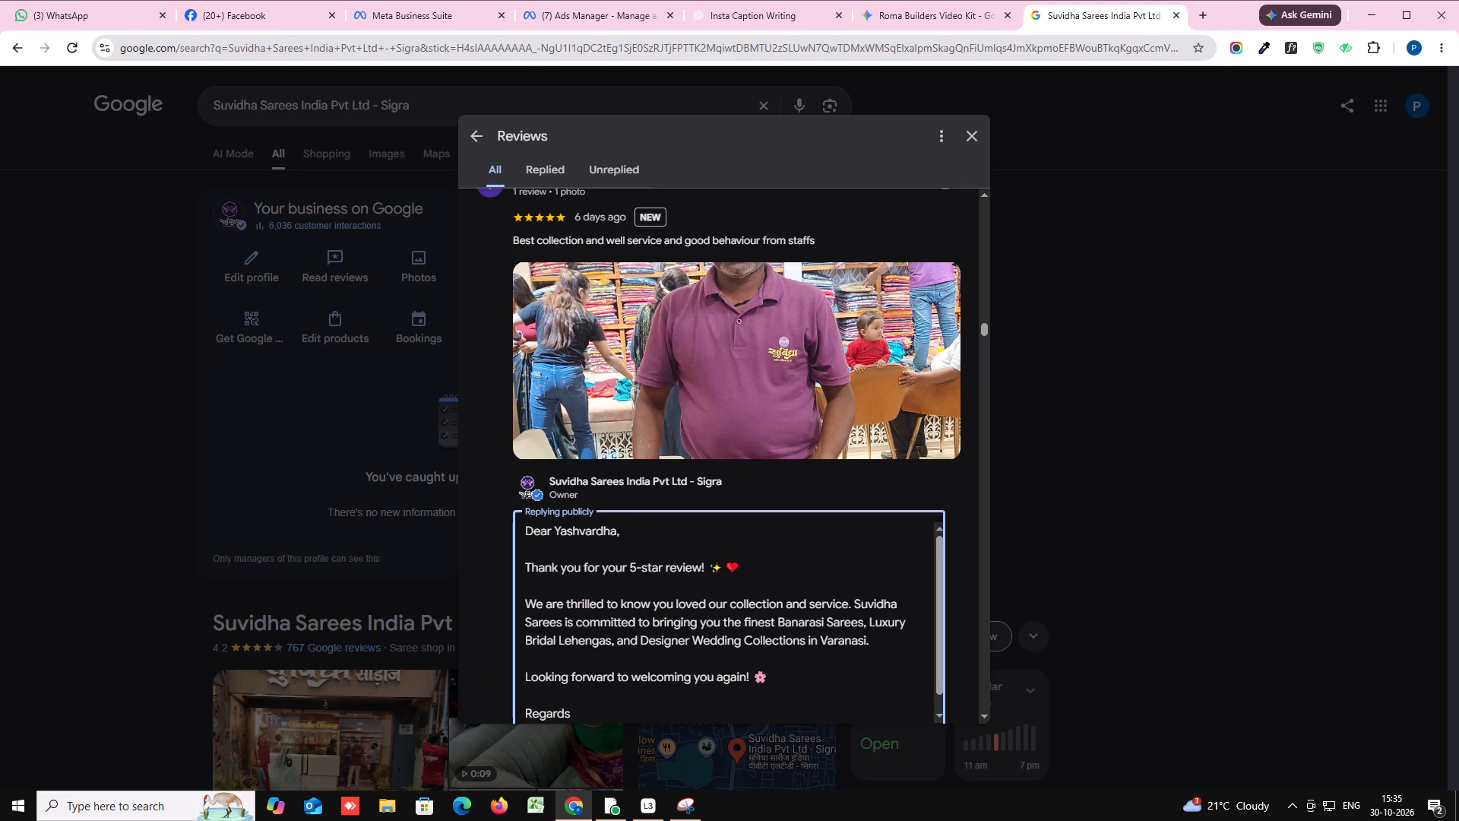
{"action": "left_click", "coordinate": [615, 528]}
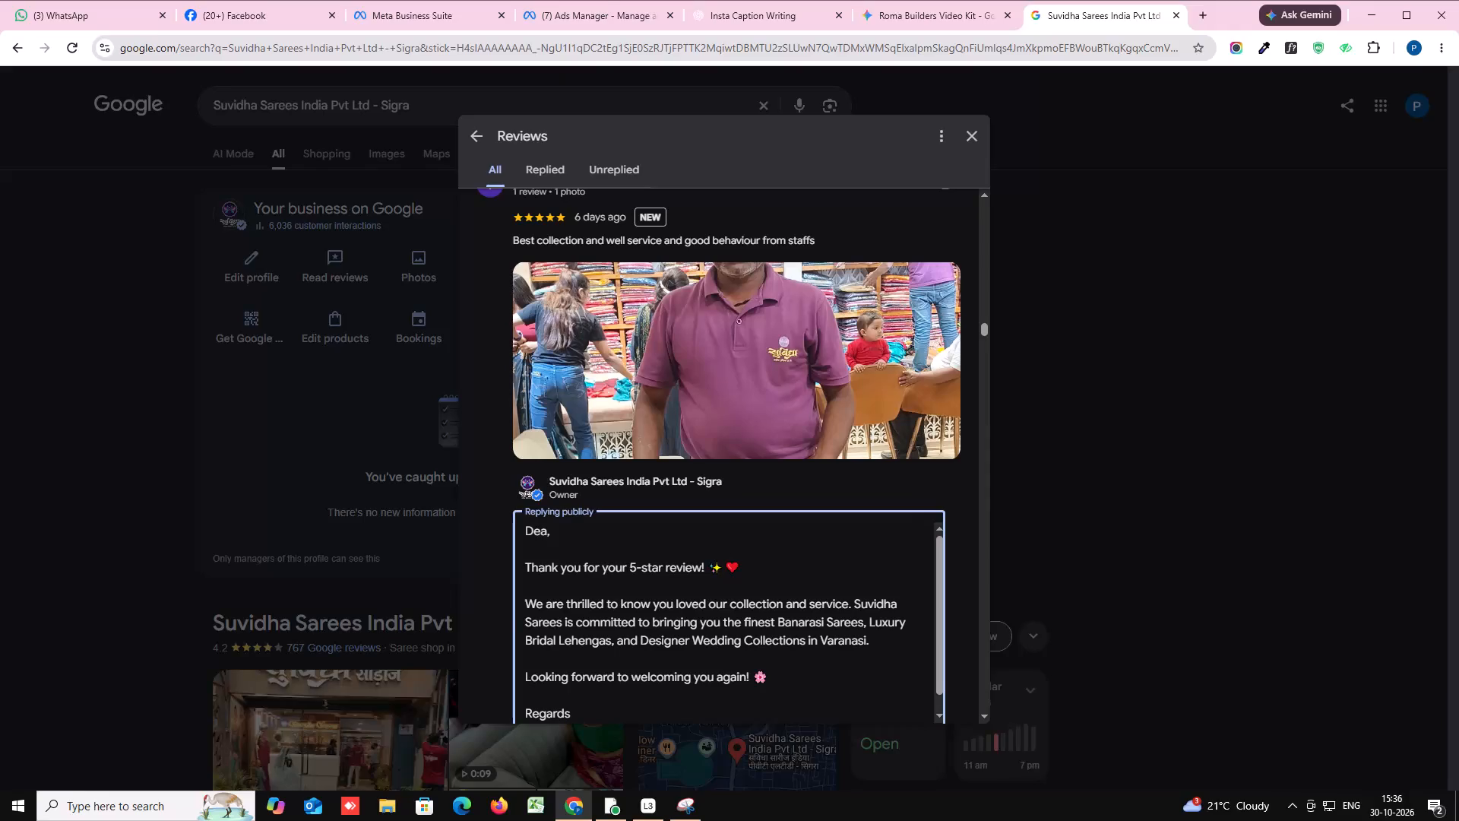
{"action": "type", "text": "r"}
{"action": "key", "text": "space"}
{"action": "key", "text": "BackSpace"}
{"action": "key", "text": "BackSpace"}
{"action": "key", "text": "BackSpace"}
{"action": "type", "text": "r Vinay,"}
{"action": "scroll", "coordinate": [480, 490], "scroll_direction": "down", "scroll_amount": 3}
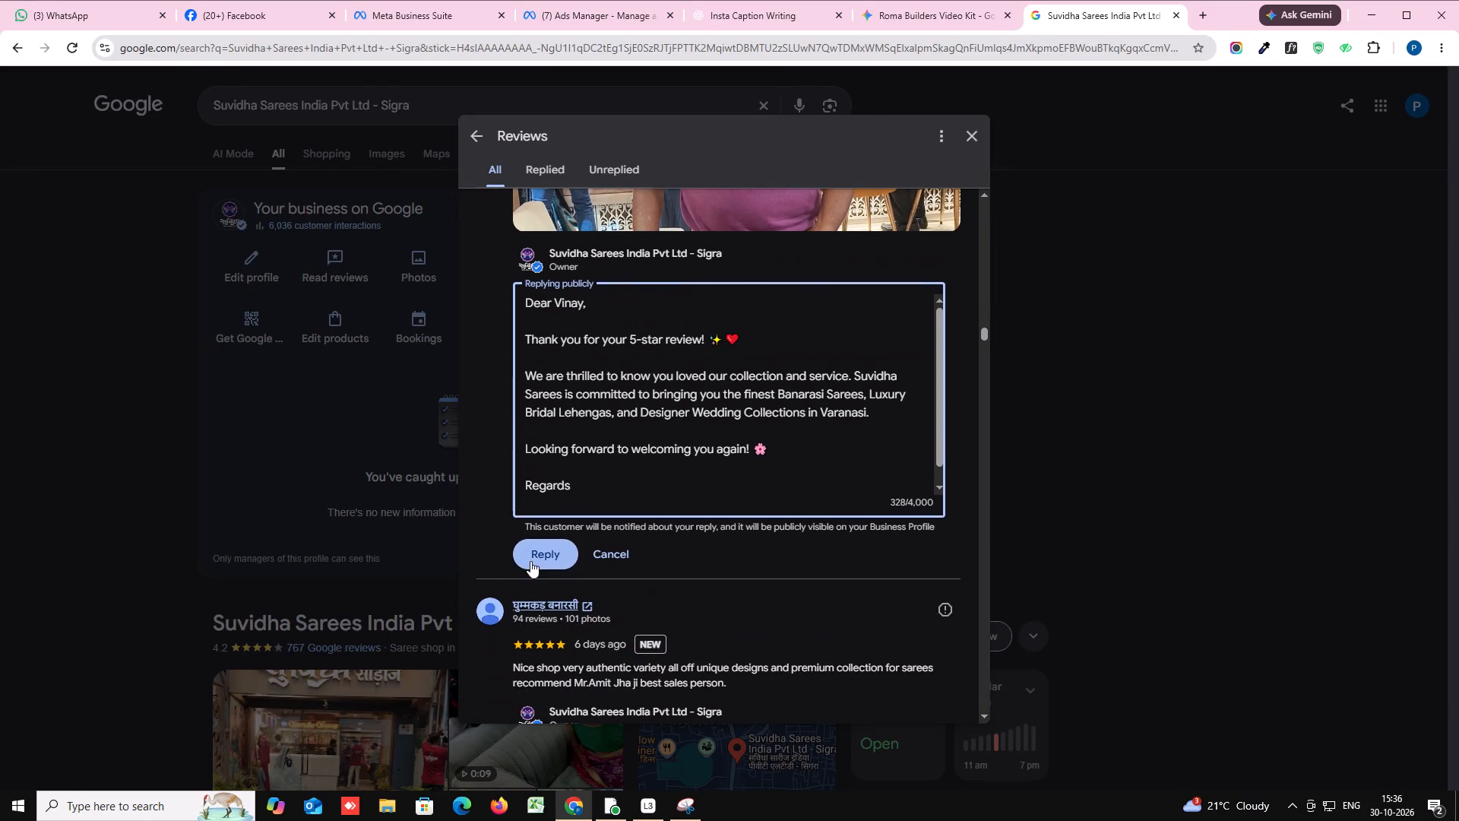
{"action": "left_click", "coordinate": [530, 561]}
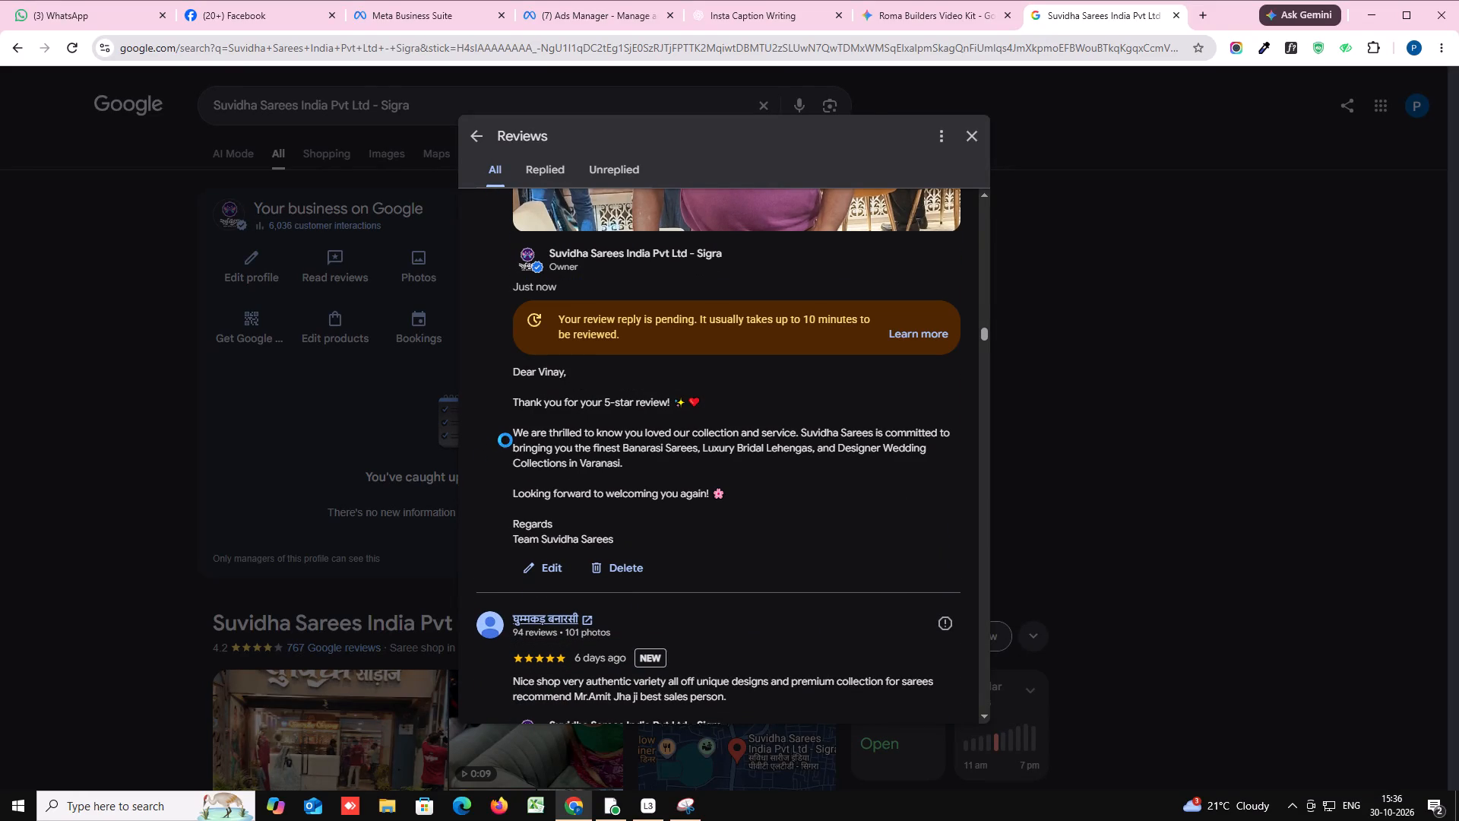
Start a reply to the five-star review beginning "I had a great experience at Suvidha Saree" and paste the copied thank-you text into it.
{"action": "scroll", "coordinate": [551, 419], "scroll_direction": "up", "scroll_amount": 5}
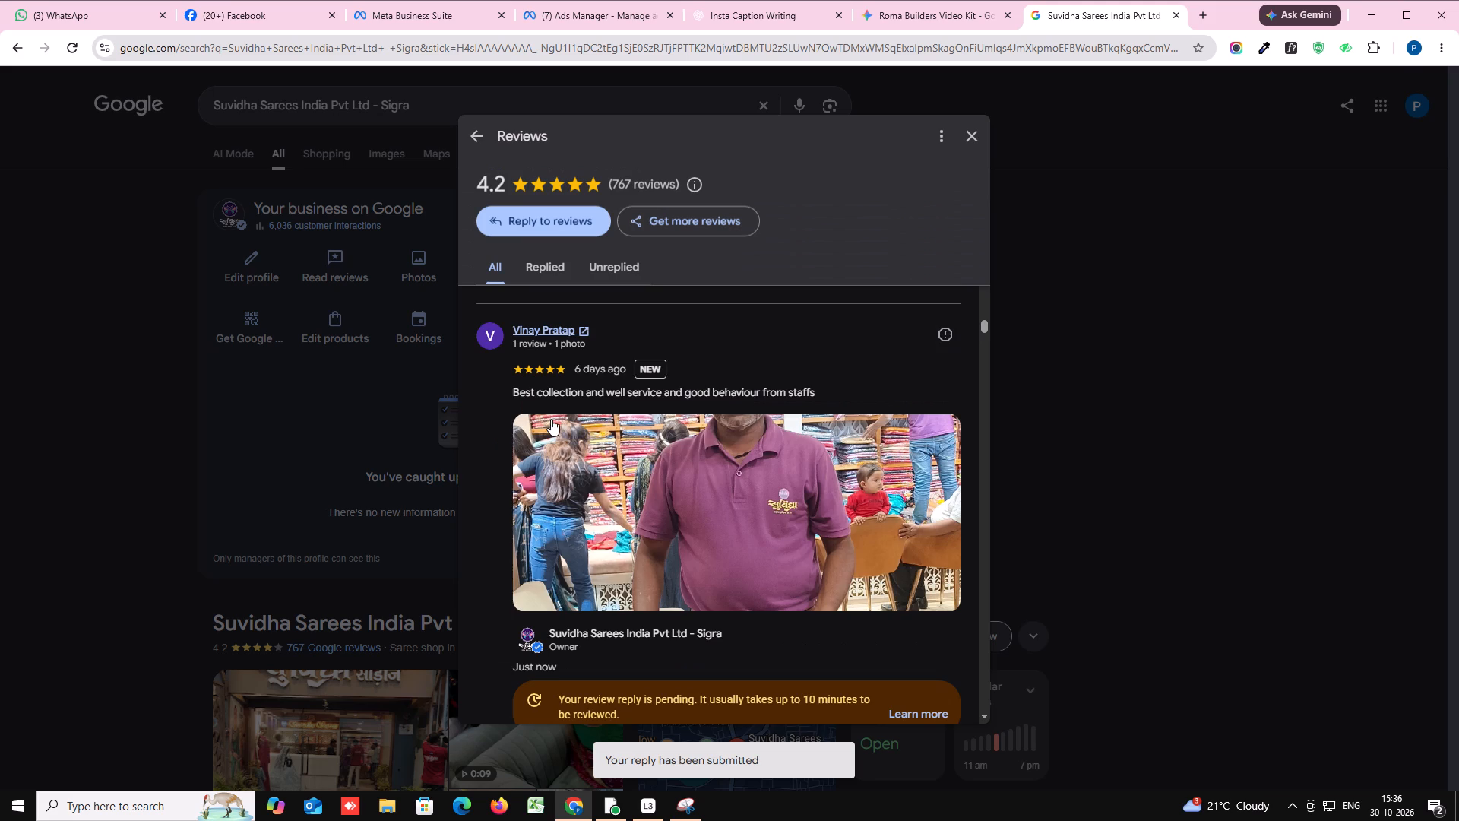
{"action": "scroll", "coordinate": [551, 419], "scroll_direction": "up", "scroll_amount": 3}
{"action": "left_click", "coordinate": [555, 503]}
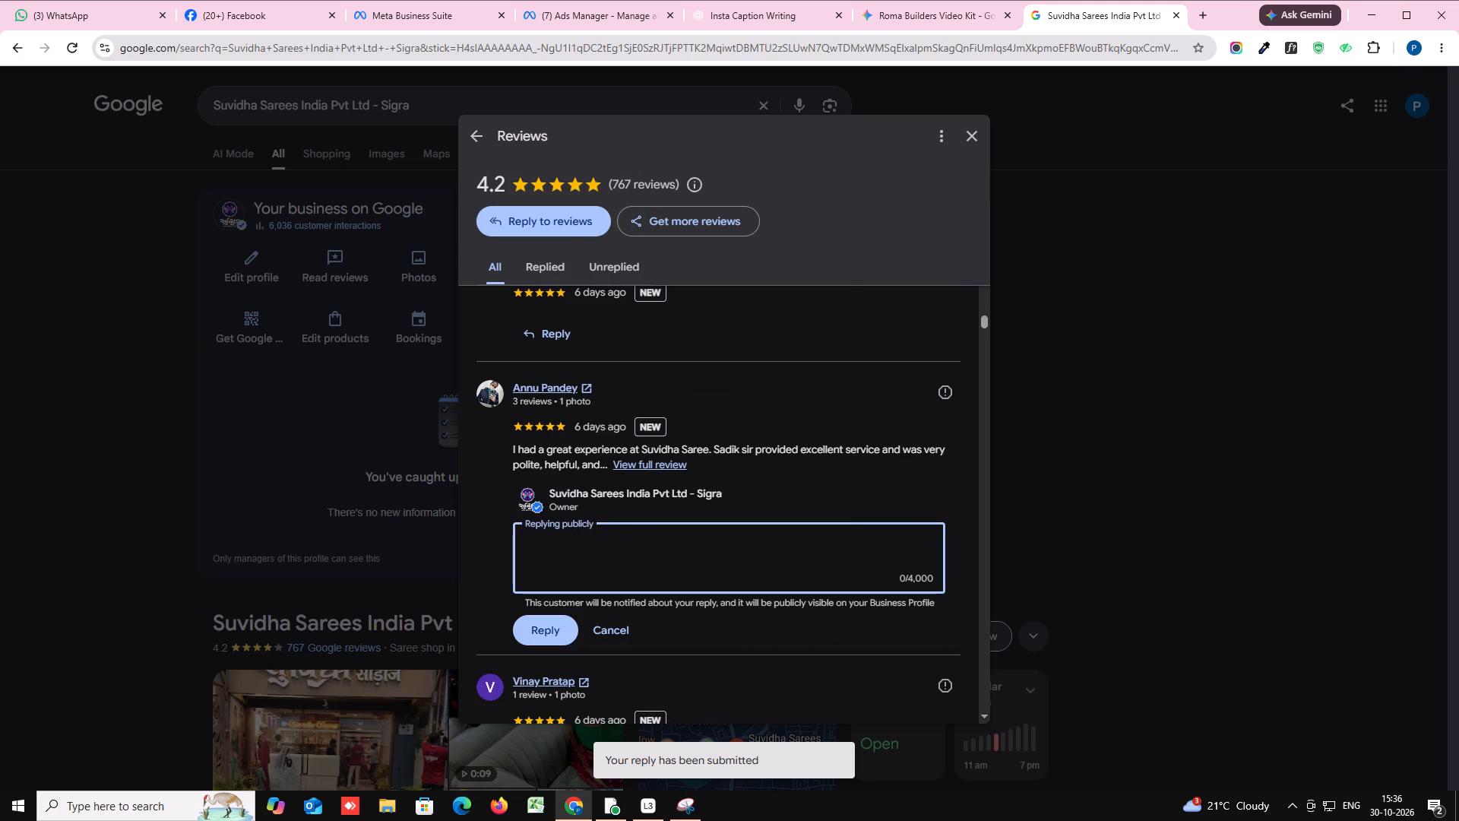
{"action": "right_click", "coordinate": [578, 547]}
{"action": "left_click", "coordinate": [607, 342]}
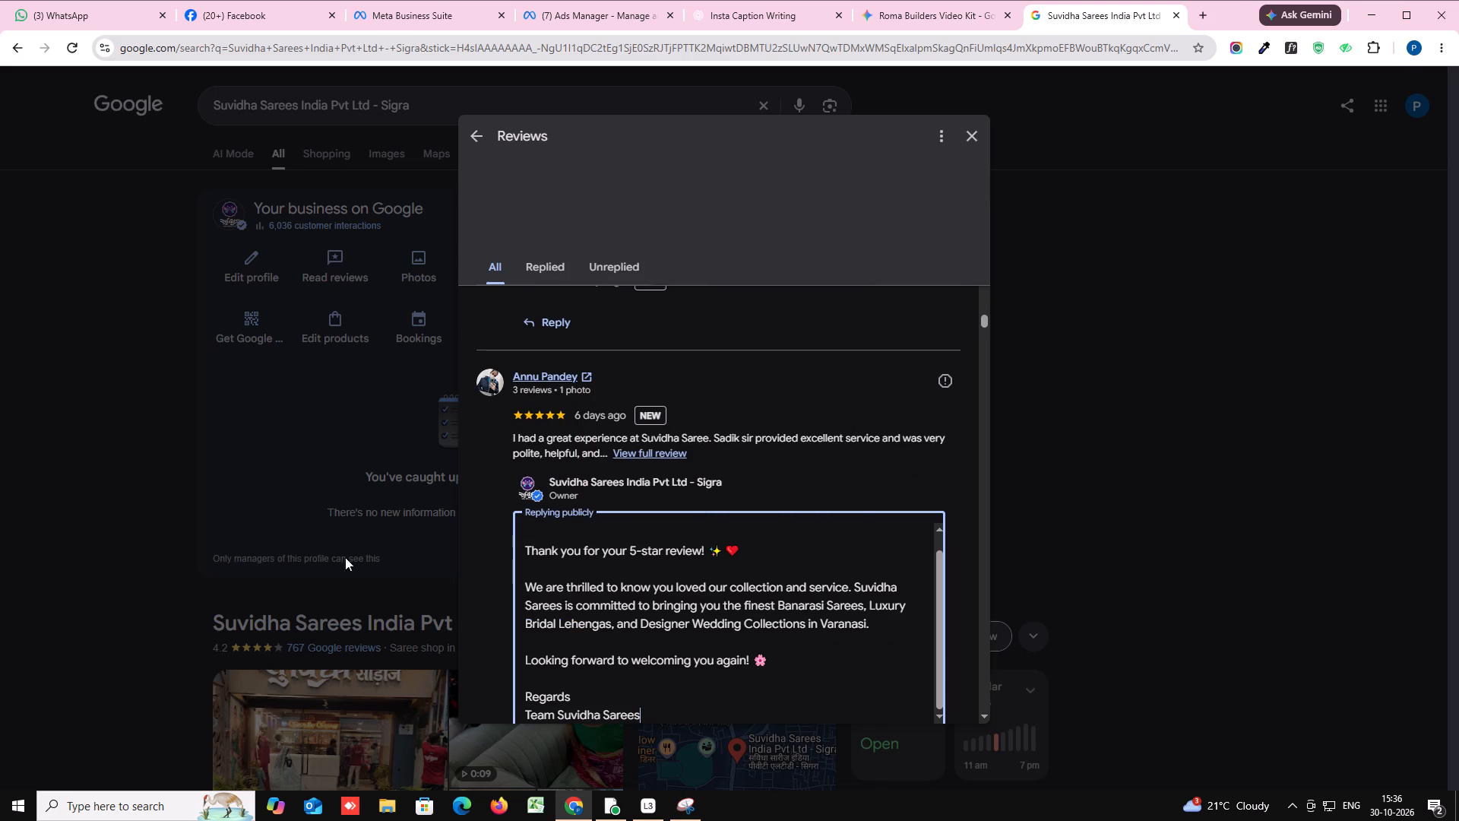
Change the greeting of the pasted reply to "Dear Annu," and submit the reply.
{"action": "scroll", "coordinate": [670, 569], "scroll_direction": "up", "scroll_amount": 3}
{"action": "left_click", "coordinate": [623, 528]}
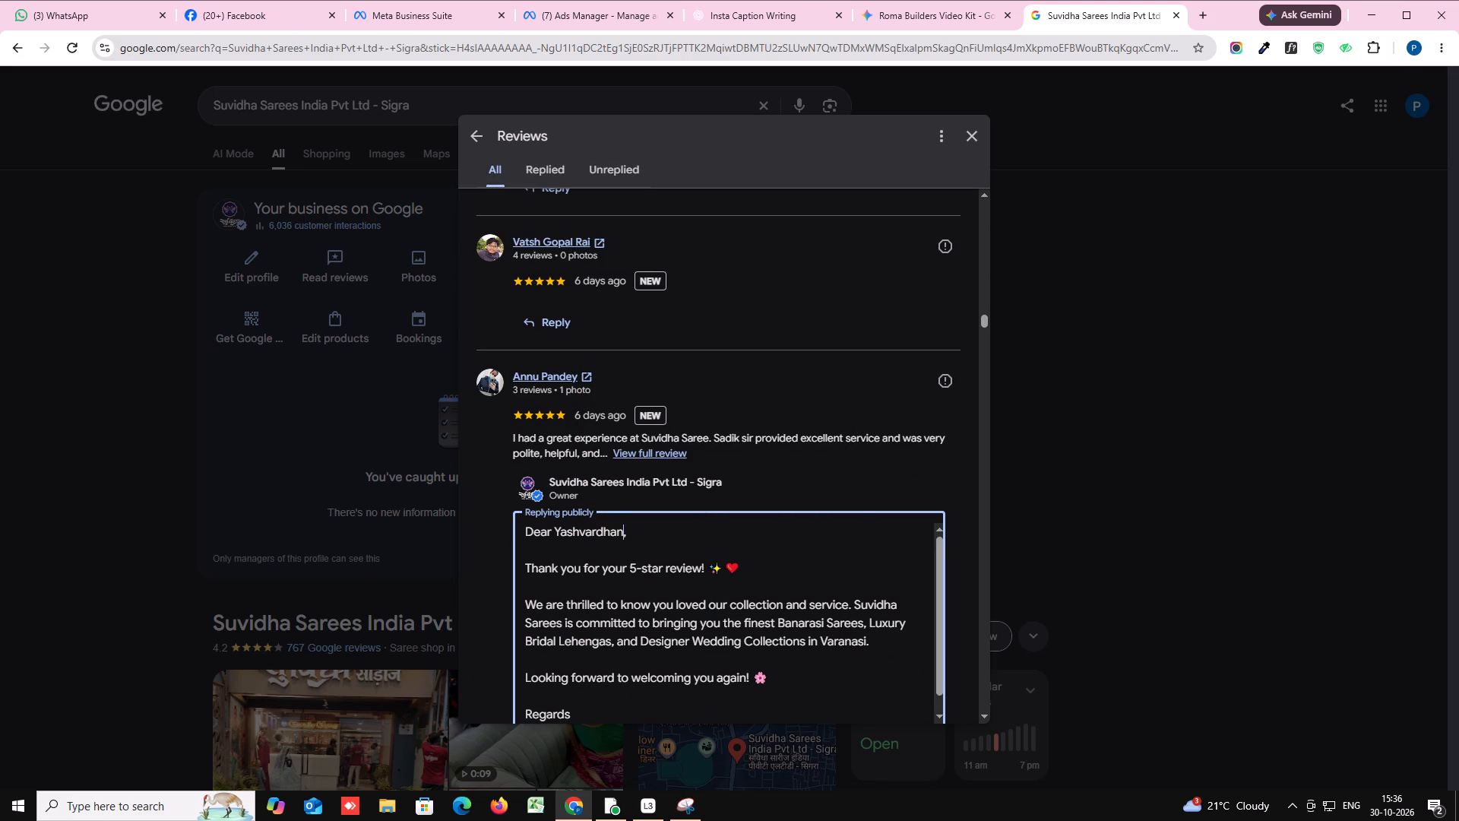
{"action": "key", "text": "BackSpace"}
{"action": "key", "text": "BackSpace"}
{"action": "key", "text": "BackSpace"}
{"action": "key", "text": "BackSpace"}
{"action": "key", "text": "BackSpace"}
{"action": "key", "text": "BackSpace"}
{"action": "key", "text": "BackSpace"}
{"action": "key", "text": "BackSpace"}
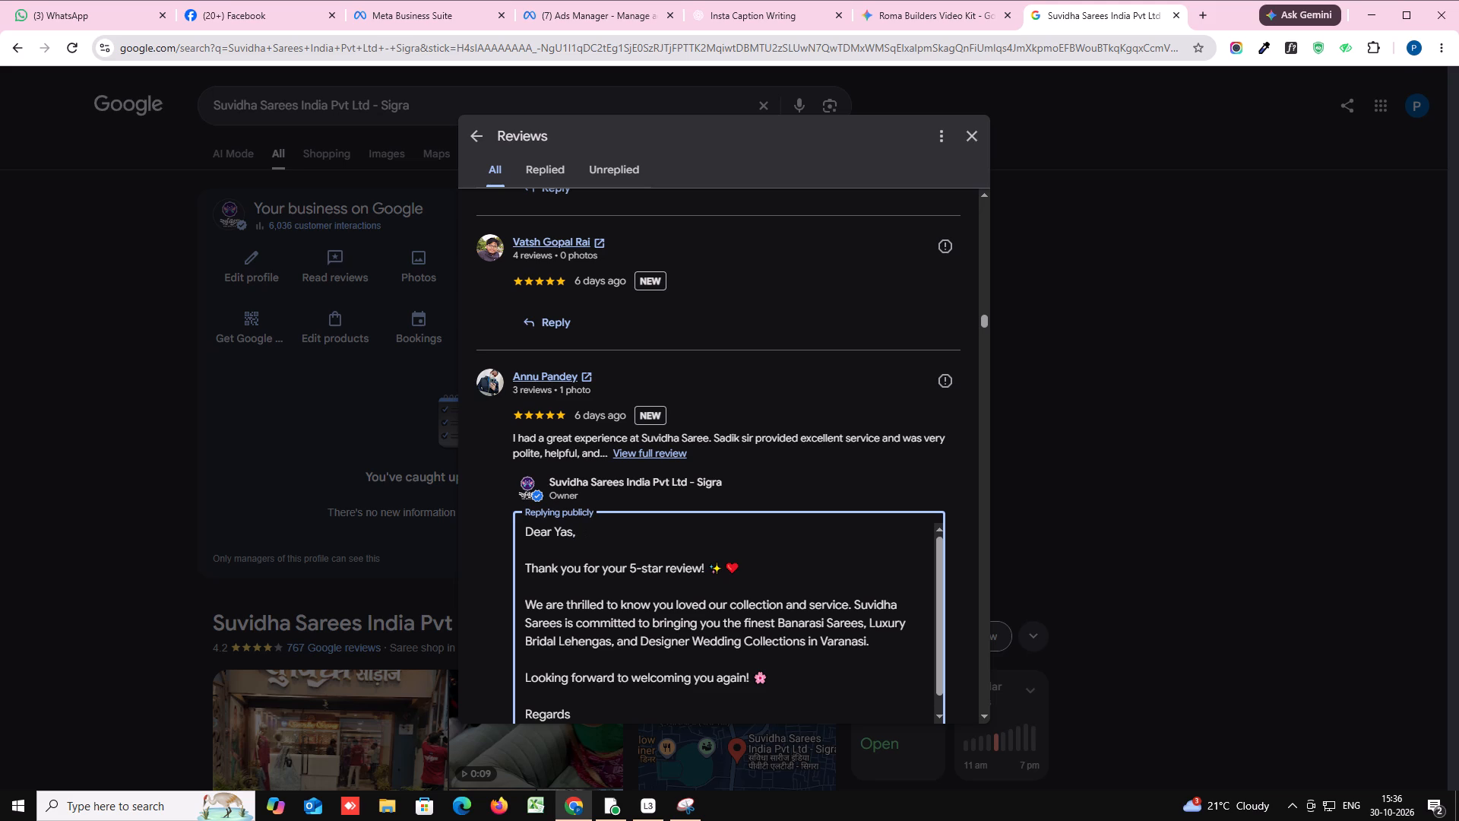
{"action": "key", "text": "BackSpace"}
{"action": "key", "text": "BackSpace"}
{"action": "key", "text": "BackSpace"}
{"action": "type", "text": "Annu"}
{"action": "scroll", "coordinate": [486, 520], "scroll_direction": "down", "scroll_amount": 3}
{"action": "left_click", "coordinate": [543, 562]}
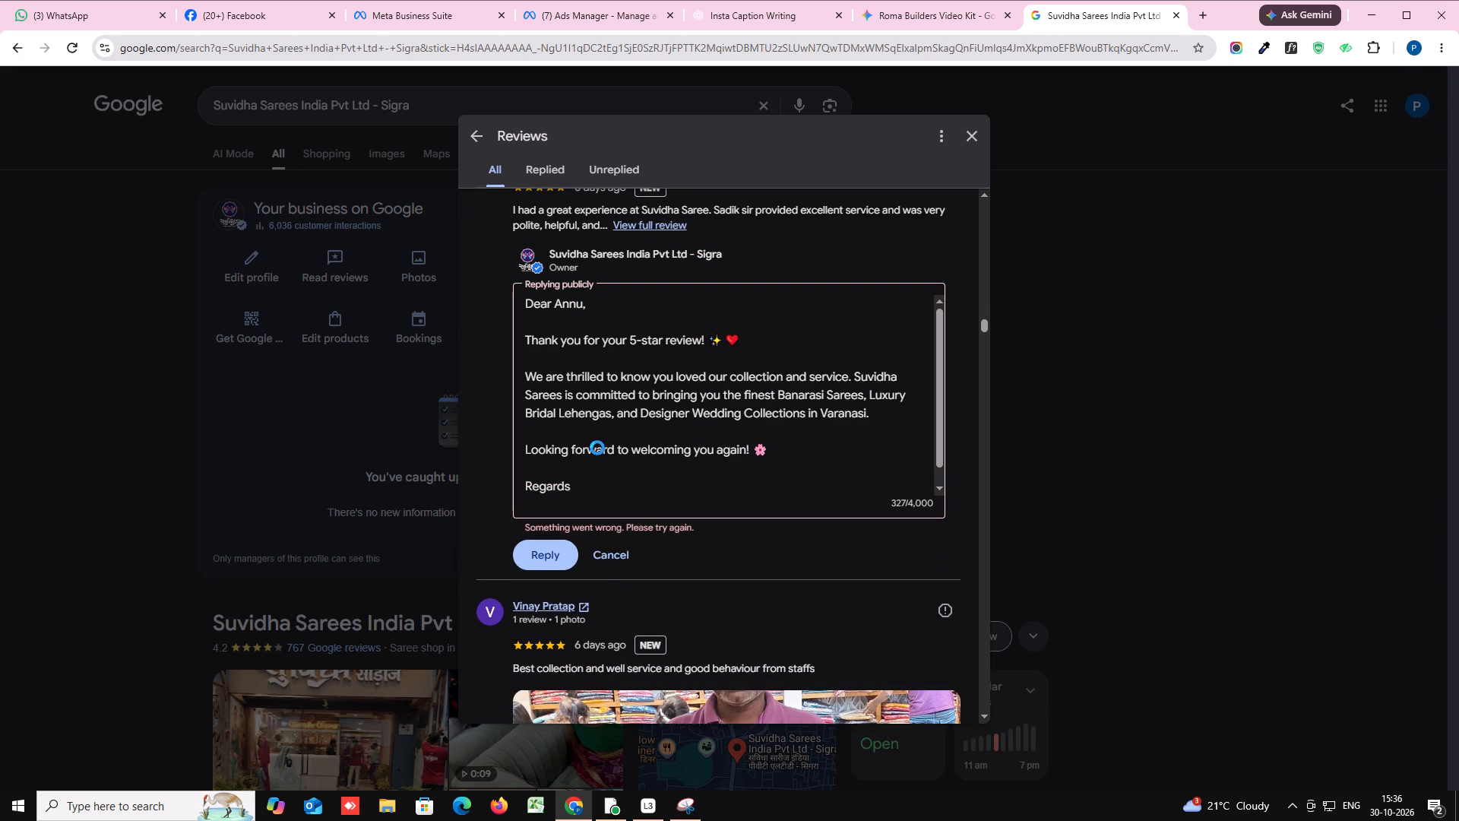
{"action": "left_click", "coordinate": [545, 554]}
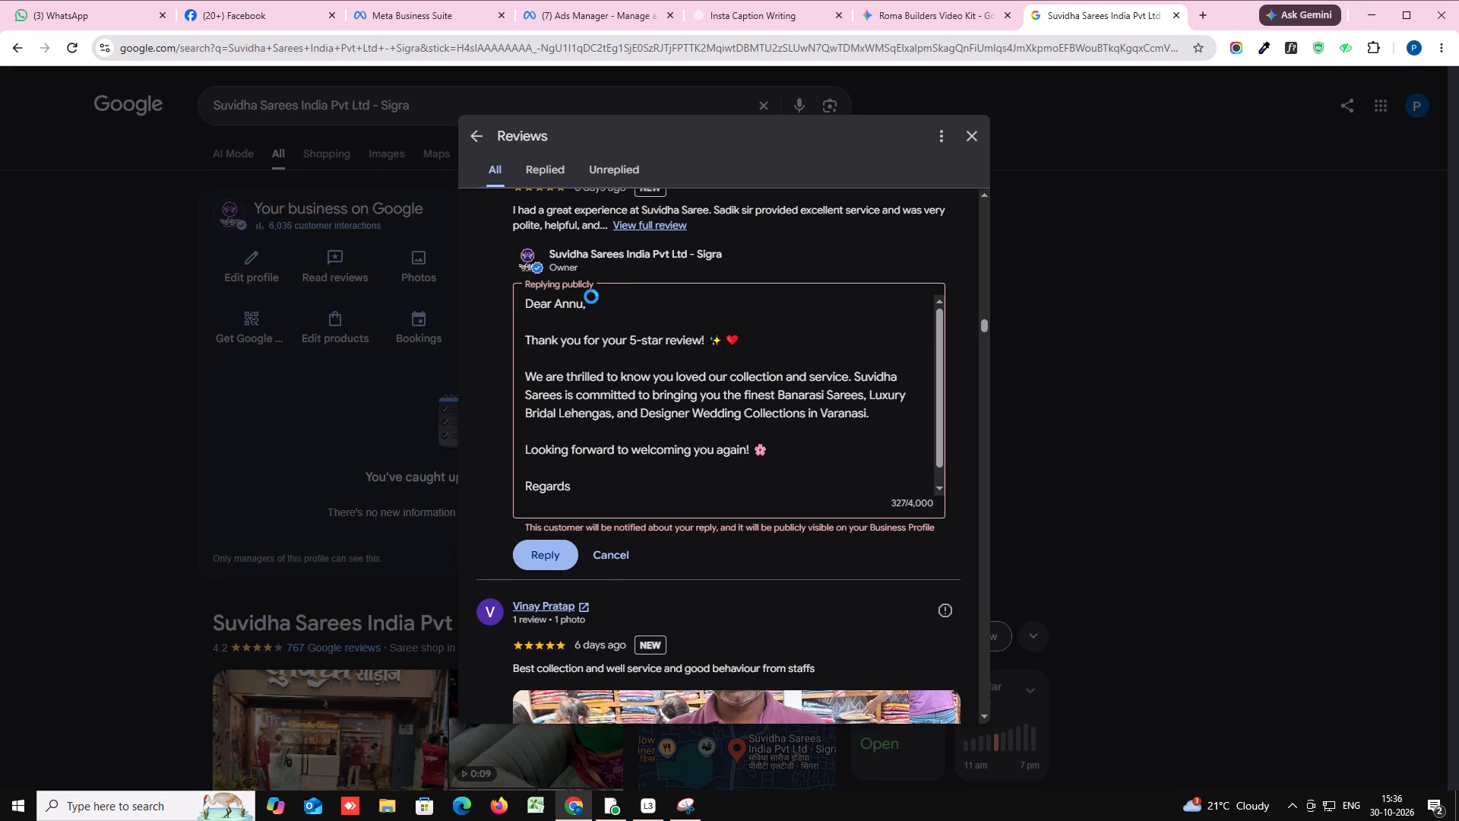
Start a reply to the text-less five-star review directly above the one just answered and paste the copied thank-you text.
{"action": "scroll", "coordinate": [588, 404], "scroll_direction": "up", "scroll_amount": 2}
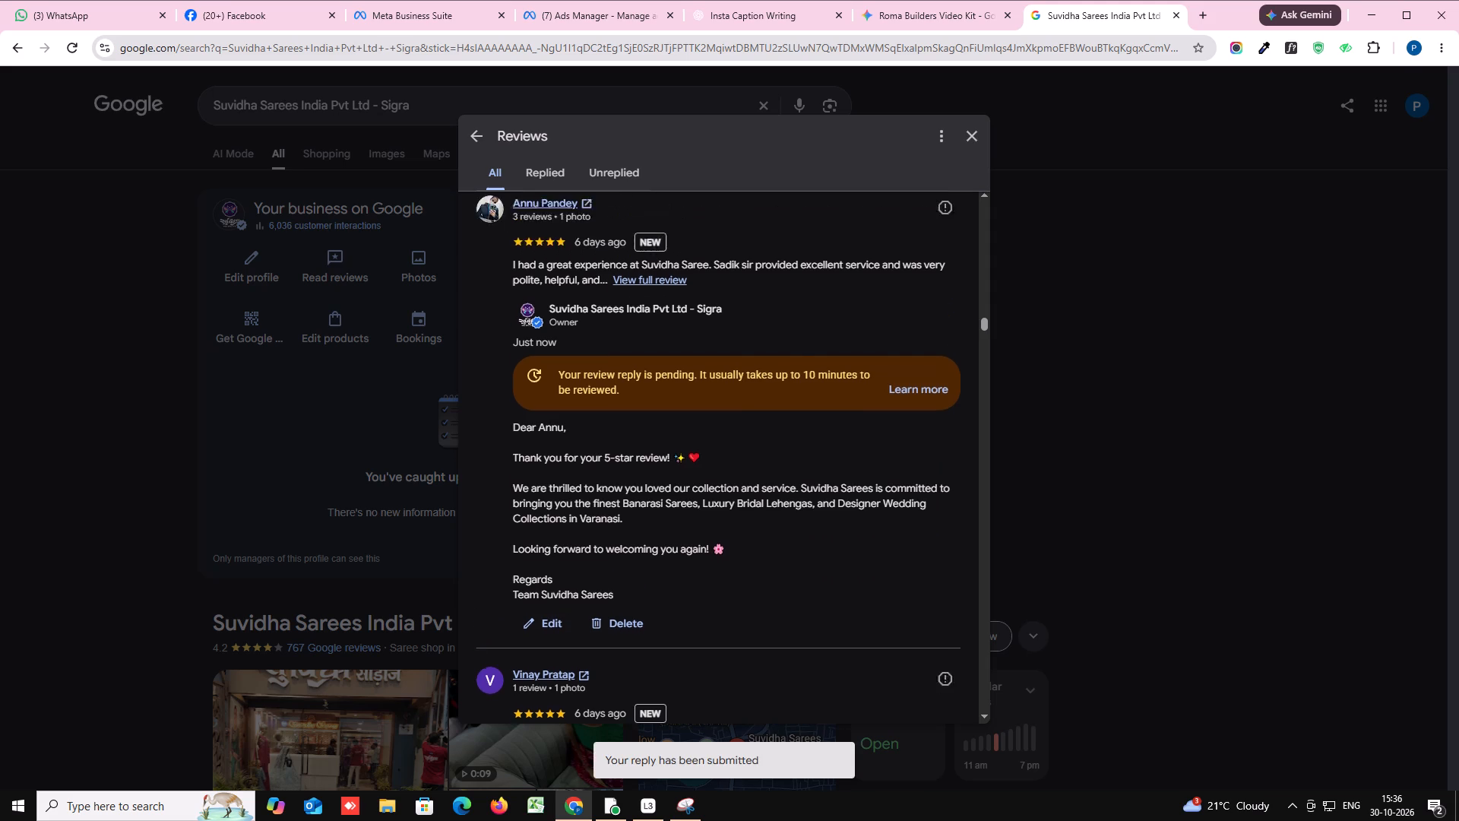
{"action": "scroll", "coordinate": [588, 404], "scroll_direction": "up", "scroll_amount": 3}
{"action": "left_click", "coordinate": [544, 481]}
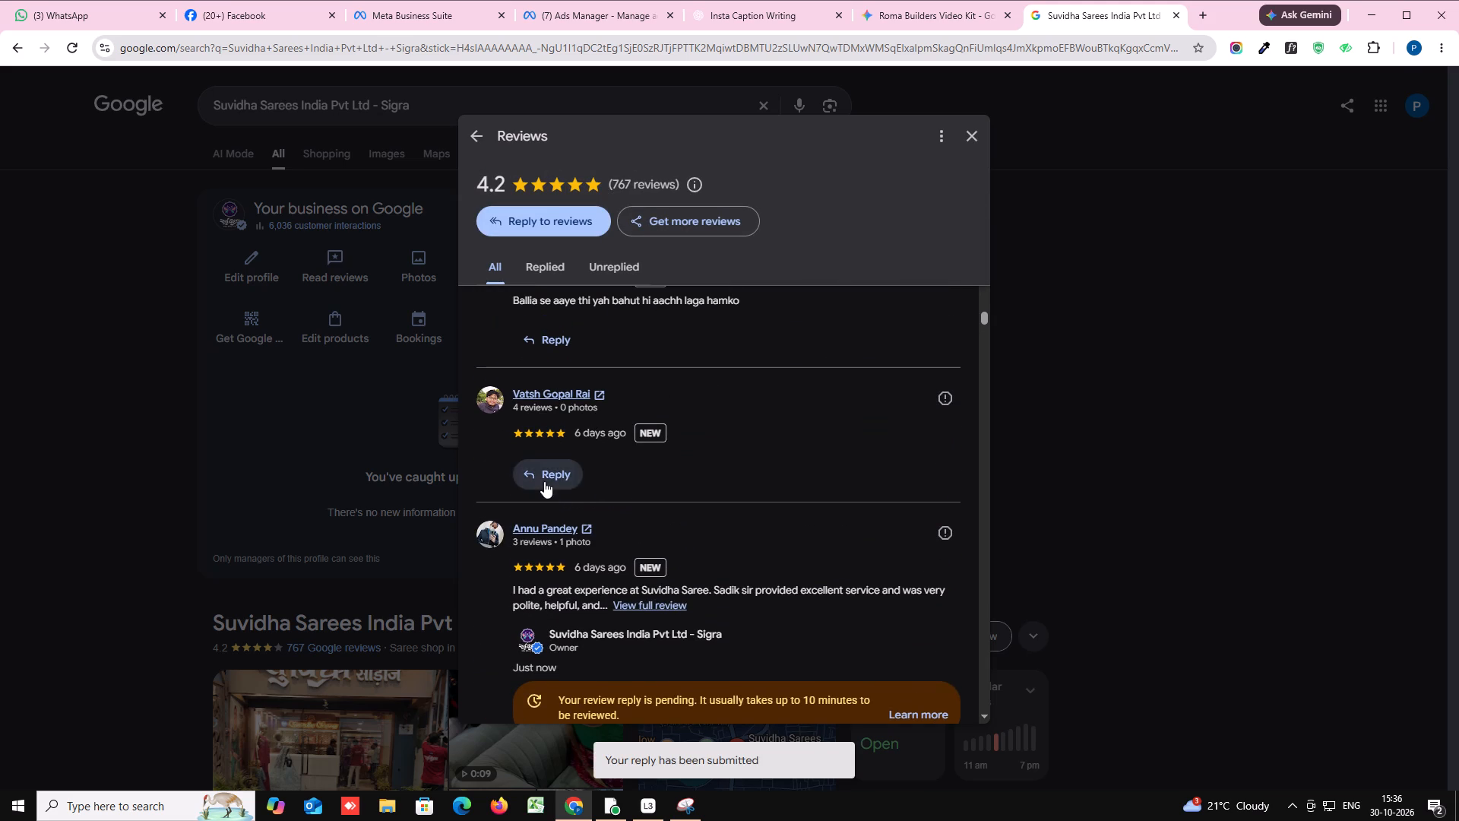
{"action": "right_click", "coordinate": [568, 528]}
{"action": "left_click", "coordinate": [624, 312]}
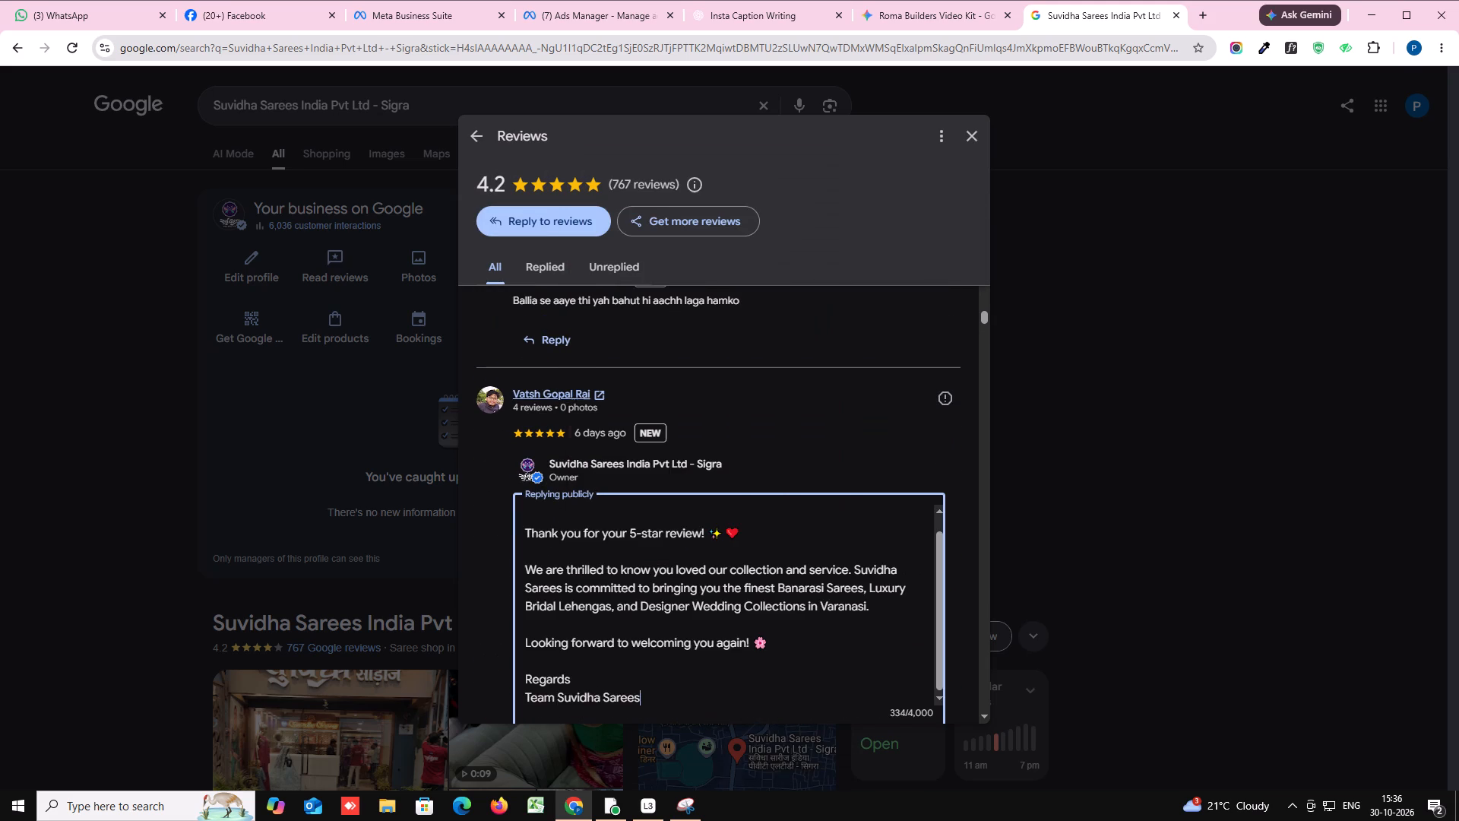
Change the greeting of the pasted reply to "Dear Vatsh," and submit the reply.
{"action": "scroll", "coordinate": [587, 547], "scroll_direction": "up", "scroll_amount": 2}
{"action": "left_click", "coordinate": [624, 512]}
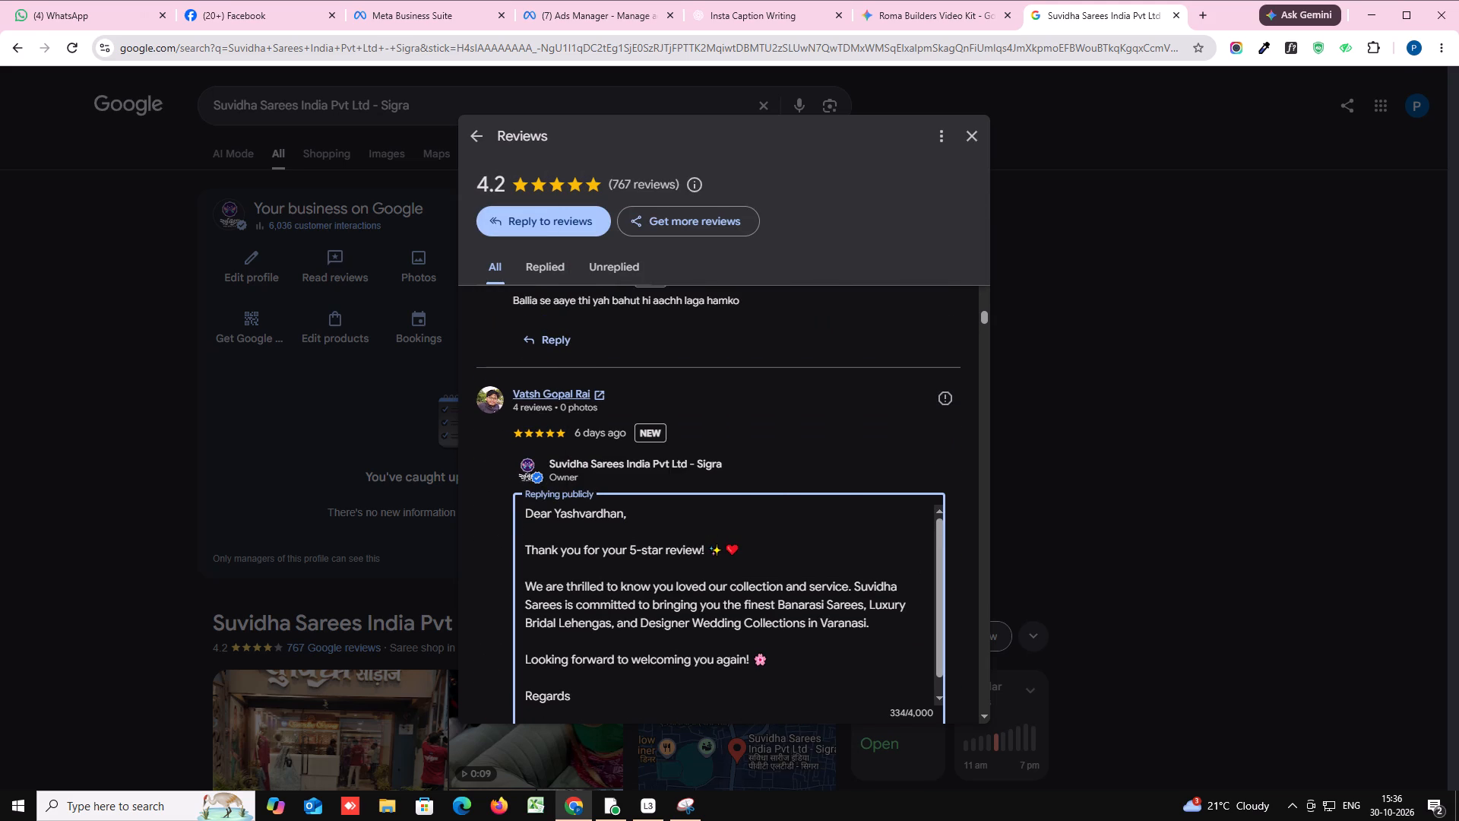
{"action": "key", "text": "BackSpace"}
{"action": "key", "text": "BackSpace"}
{"action": "key", "text": "BackSpace"}
{"action": "key", "text": "BackSpace"}
{"action": "key", "text": "BackSpace"}
{"action": "key", "text": "BackSpace"}
{"action": "key", "text": "BackSpace"}
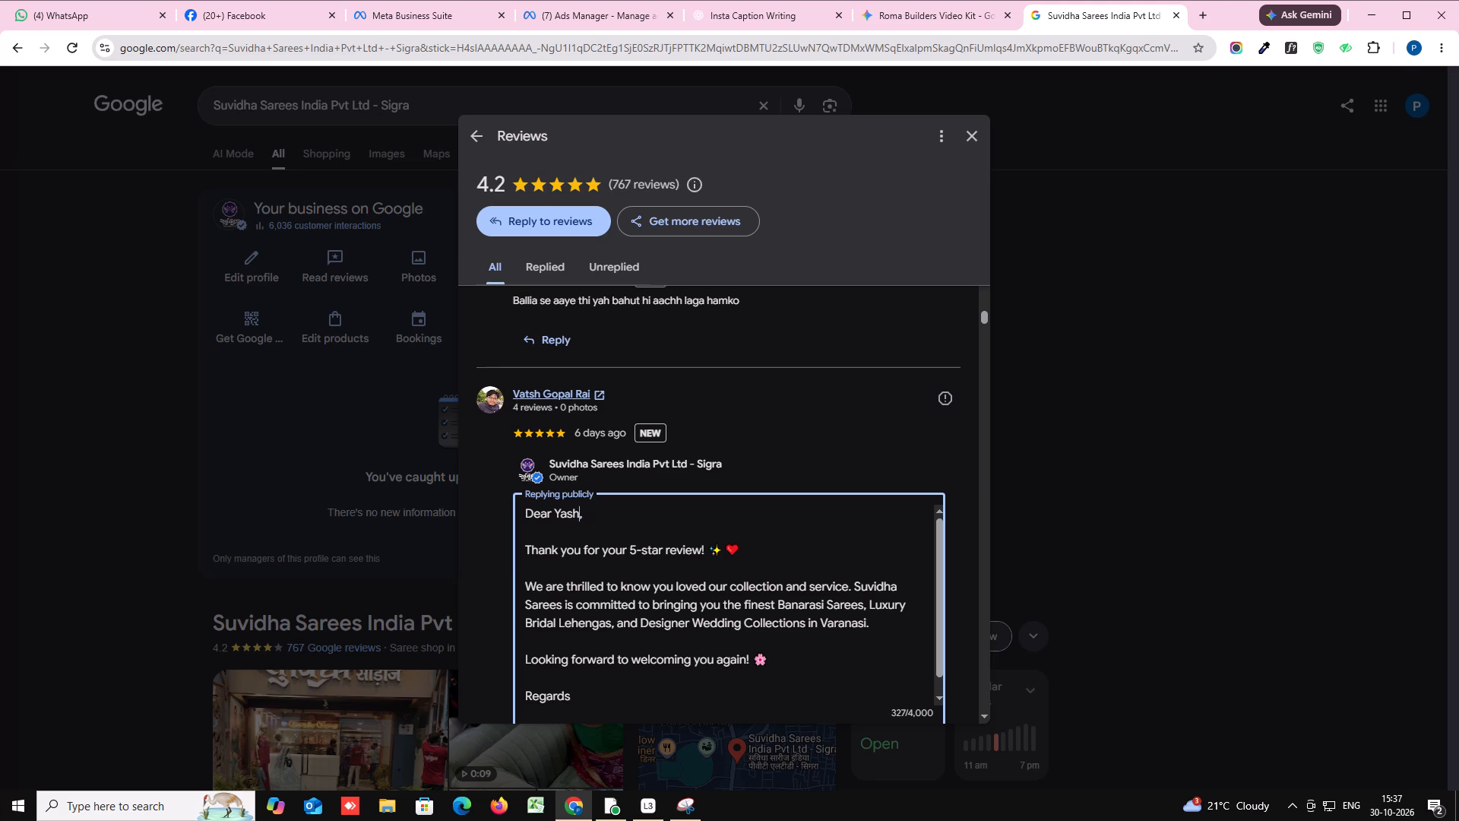
{"action": "key", "text": "BackSpace"}
{"action": "key", "text": "BackSpace"}
{"action": "key", "text": "BackSpace"}
{"action": "key", "text": "BackSpace"}
{"action": "type", "text": "Va"}
{"action": "type", "text": "tsh"}
{"action": "scroll", "coordinate": [466, 489], "scroll_direction": "down", "scroll_amount": 2}
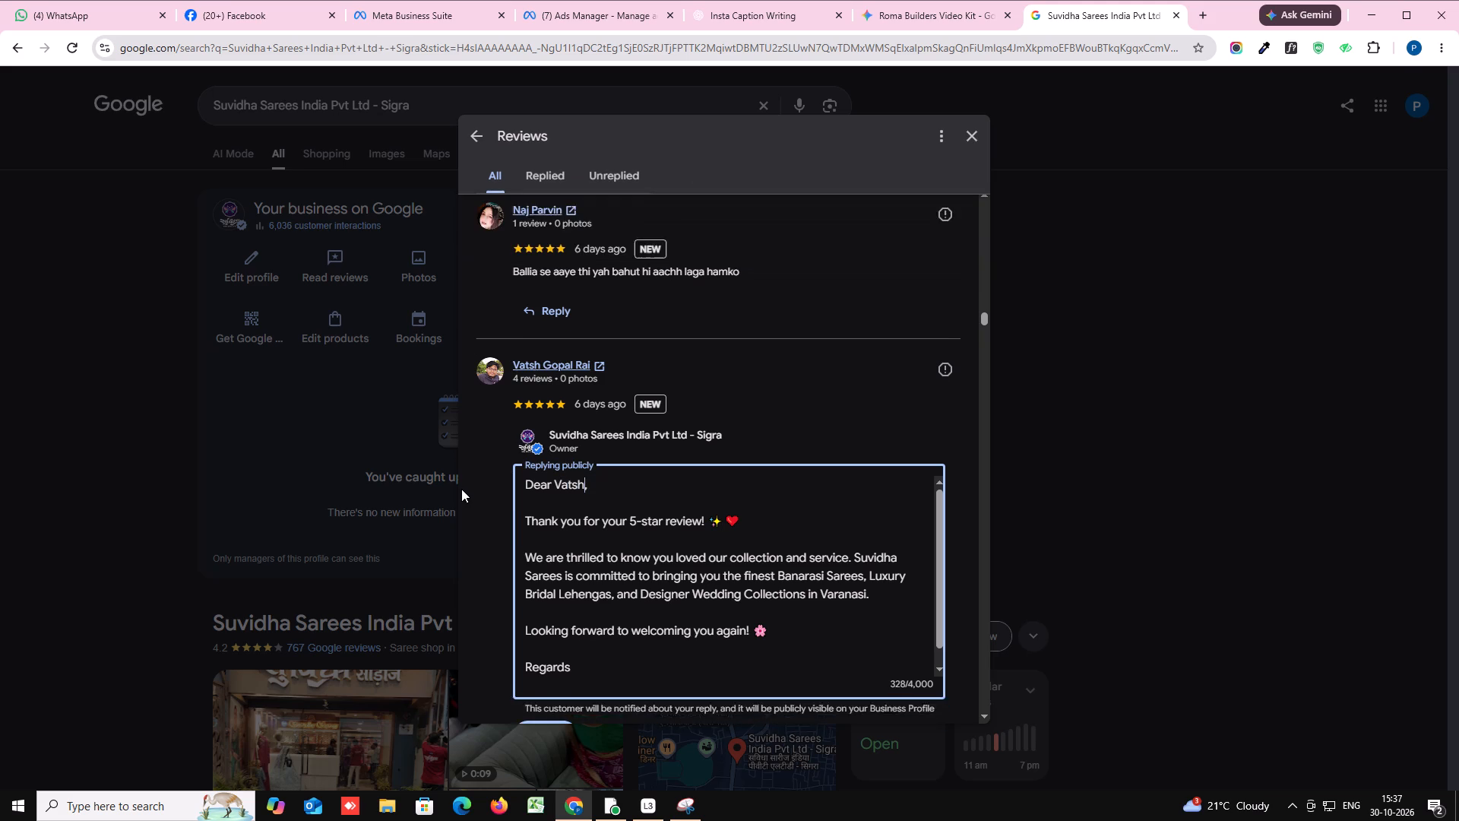
{"action": "left_click", "coordinate": [535, 607]}
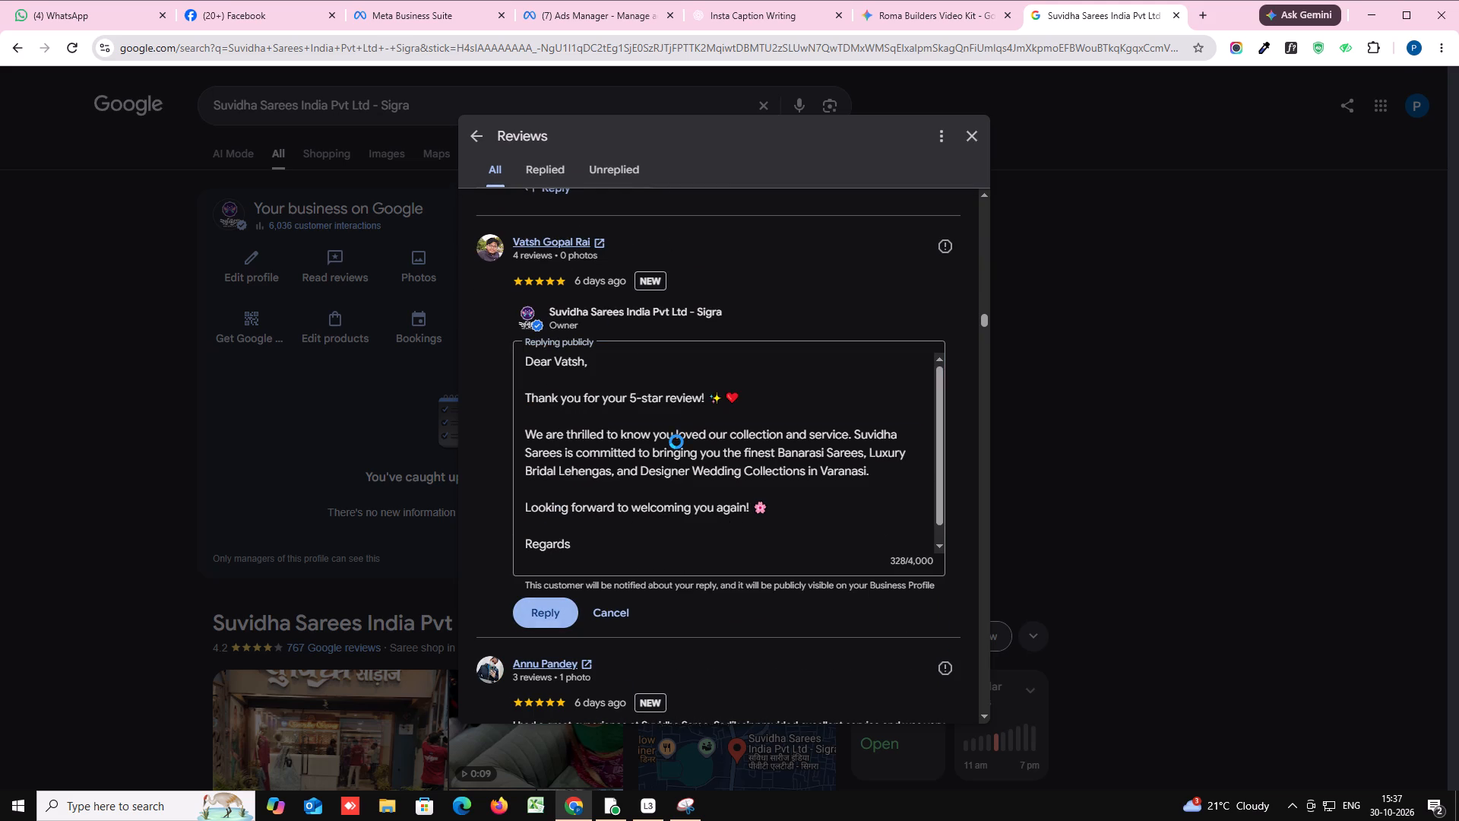
Start a reply to the five-star review "Ballia se aaye thi yah bahut hi aachh laga hamko" and paste the copied thank-you text.
{"action": "scroll", "coordinate": [634, 436], "scroll_direction": "up", "scroll_amount": 3}
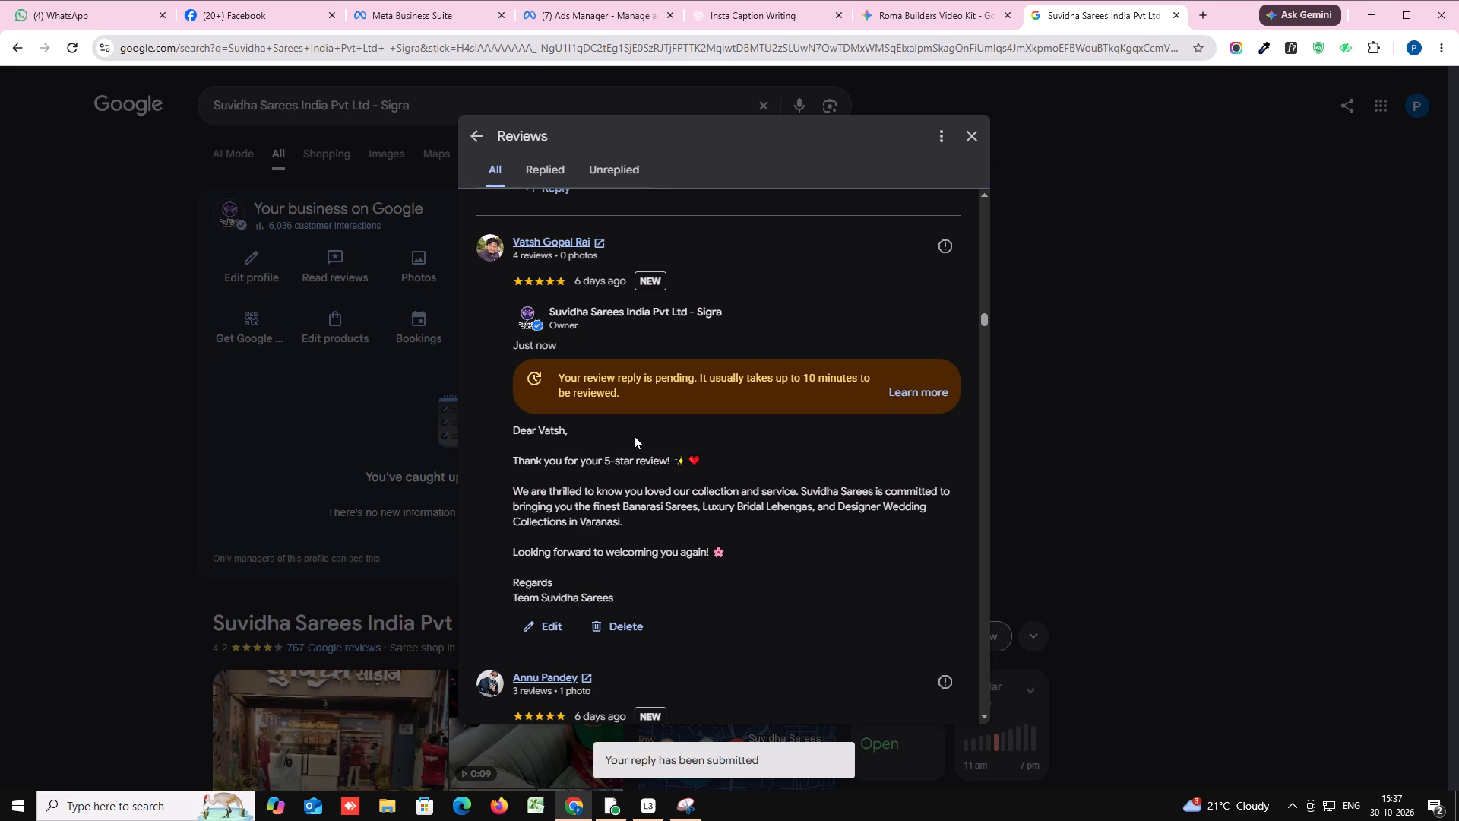
{"action": "scroll", "coordinate": [634, 436], "scroll_direction": "up", "scroll_amount": 2}
{"action": "scroll", "coordinate": [745, 284], "scroll_direction": "up", "scroll_amount": 2}
{"action": "scroll", "coordinate": [643, 347], "scroll_direction": "up", "scroll_amount": 2}
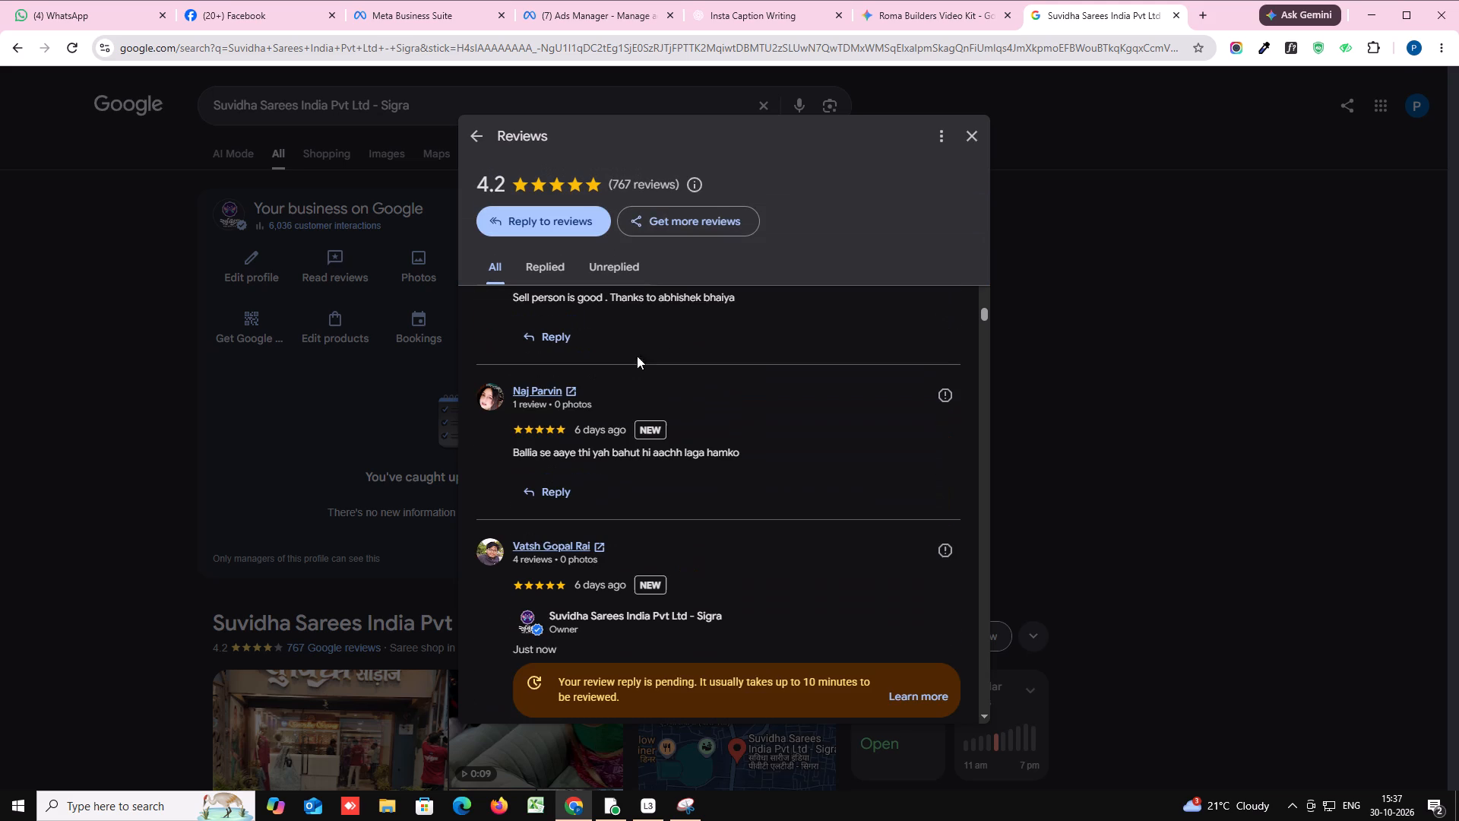
{"action": "left_click", "coordinate": [543, 496]}
{"action": "right_click", "coordinate": [571, 541]}
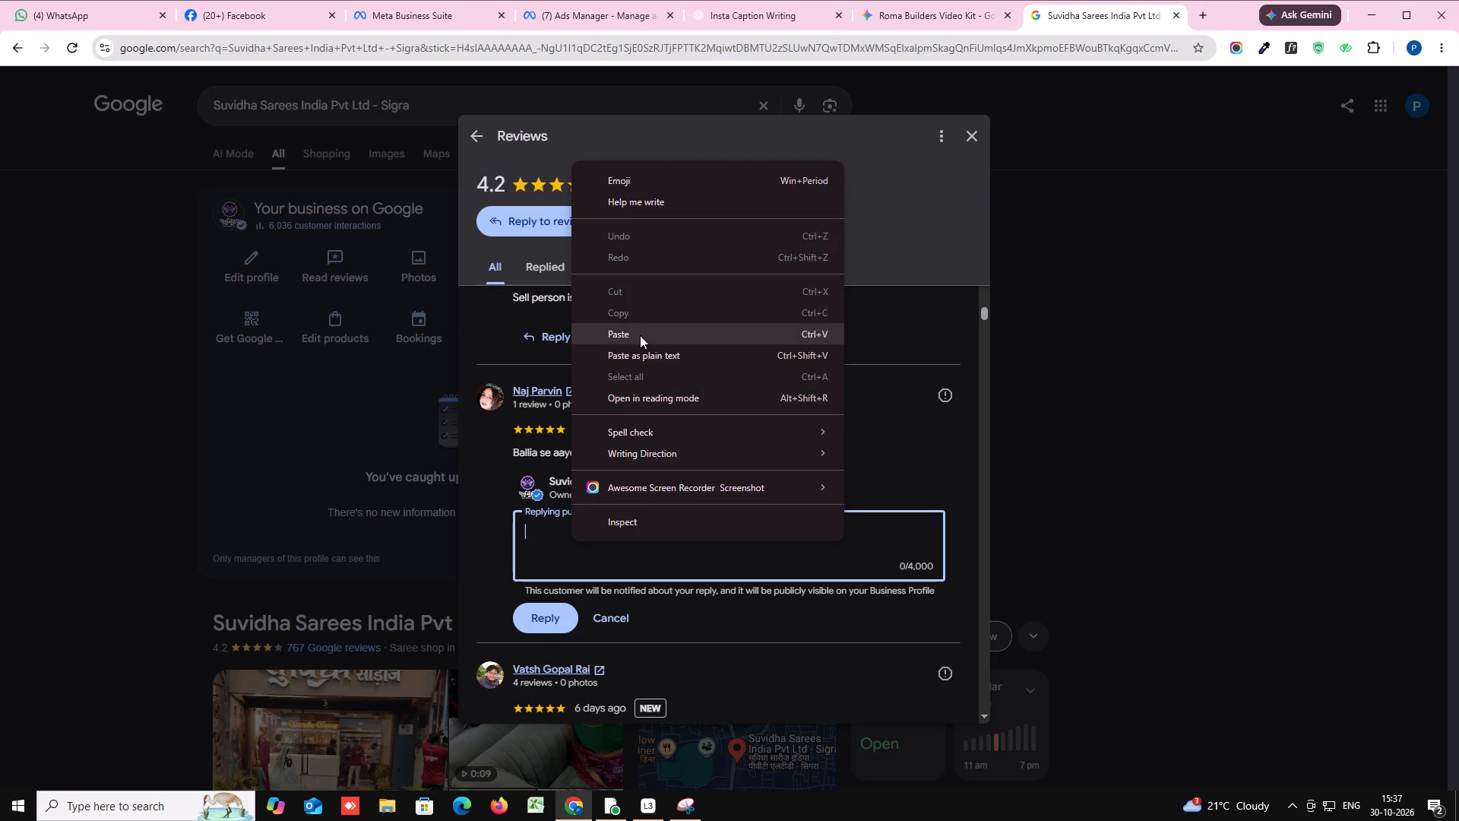
{"action": "left_click", "coordinate": [640, 335]}
Change the greeting of the pasted reply to "Dear Naj," and submit the reply.
{"action": "scroll", "coordinate": [609, 566], "scroll_direction": "up", "scroll_amount": 2}
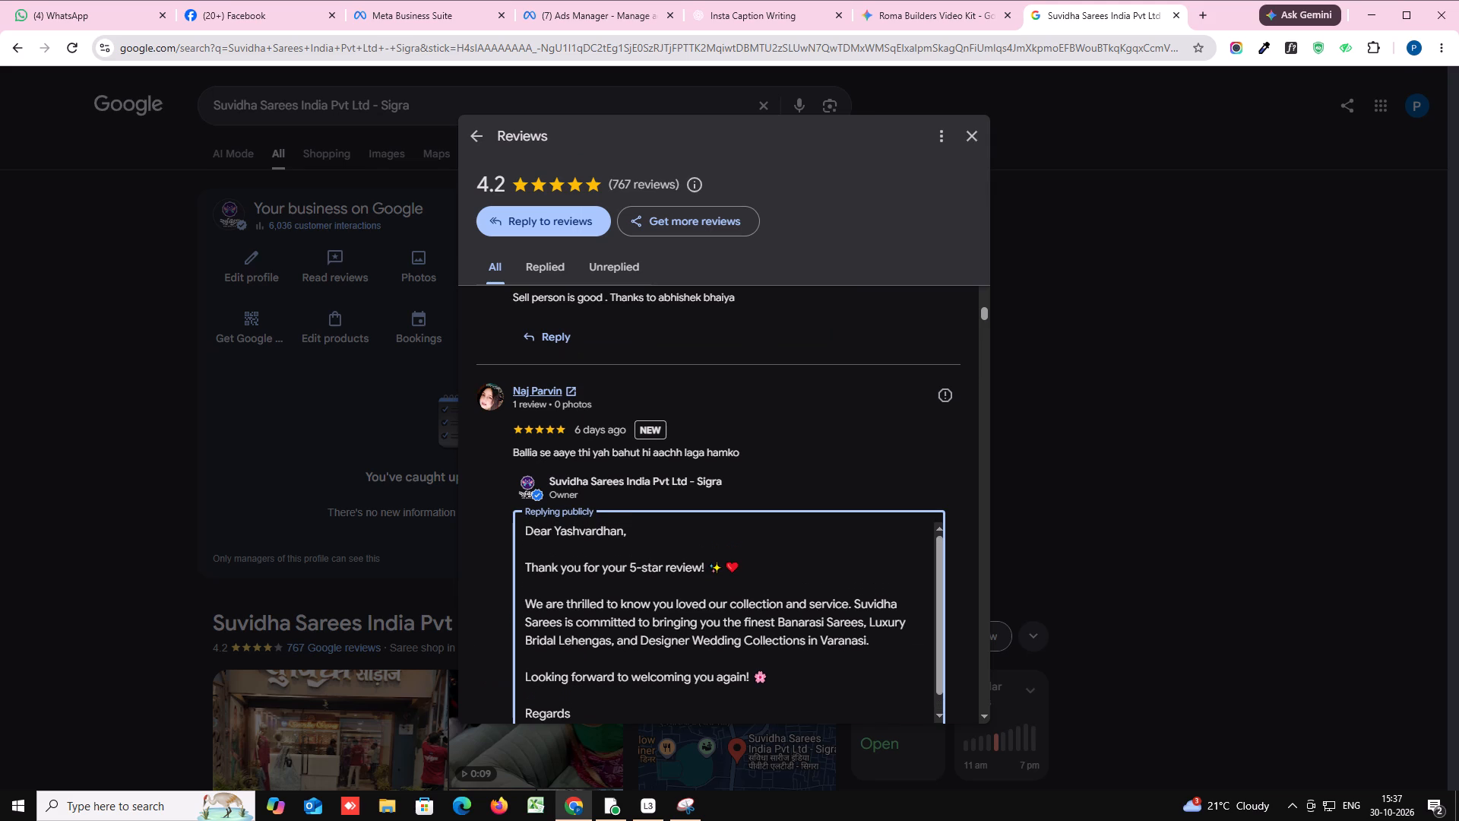
{"action": "left_click", "coordinate": [622, 540]}
{"action": "key", "text": "BackSpace"}
{"action": "key", "text": "BackSpace"}
{"action": "key", "text": "BackSpace"}
{"action": "key", "text": "BackSpace"}
{"action": "key", "text": "BackSpace"}
{"action": "key", "text": "BackSpace"}
{"action": "key", "text": "BackSpace"}
{"action": "key", "text": "BackSpace"}
{"action": "key", "text": "BackSpace"}
{"action": "key", "text": "BackSpace"}
{"action": "key", "text": "BackSpace"}
{"action": "key", "text": "BackSpace"}
{"action": "key", "text": "BackSpace"}
{"action": "type", "text": "r"}
{"action": "key", "text": "space"}
{"action": "key", "text": "shift+n"}
{"action": "type", "text": "aj"}
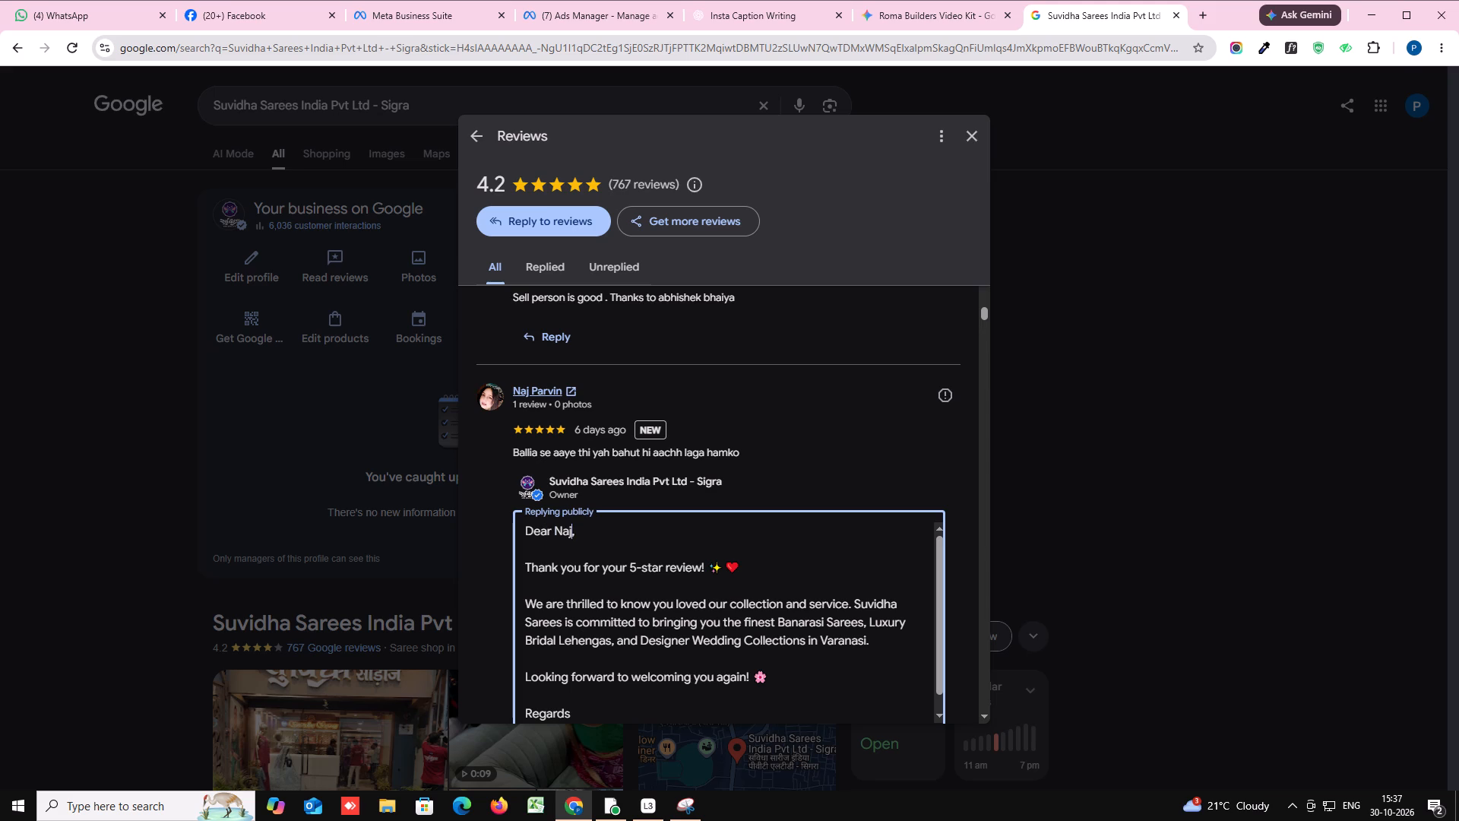
{"action": "scroll", "coordinate": [486, 518], "scroll_direction": "down", "scroll_amount": 2}
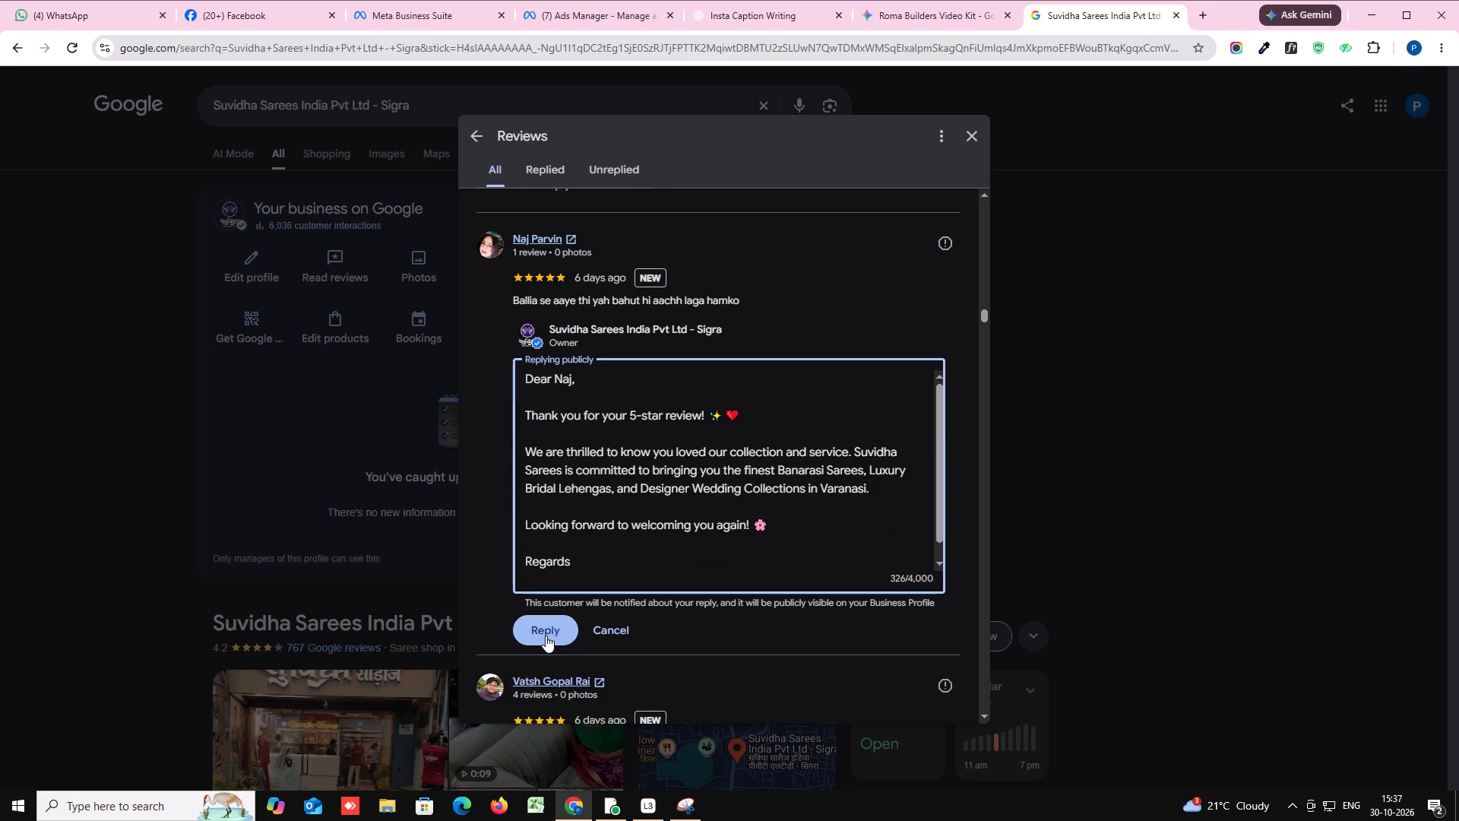
{"action": "left_click", "coordinate": [546, 636]}
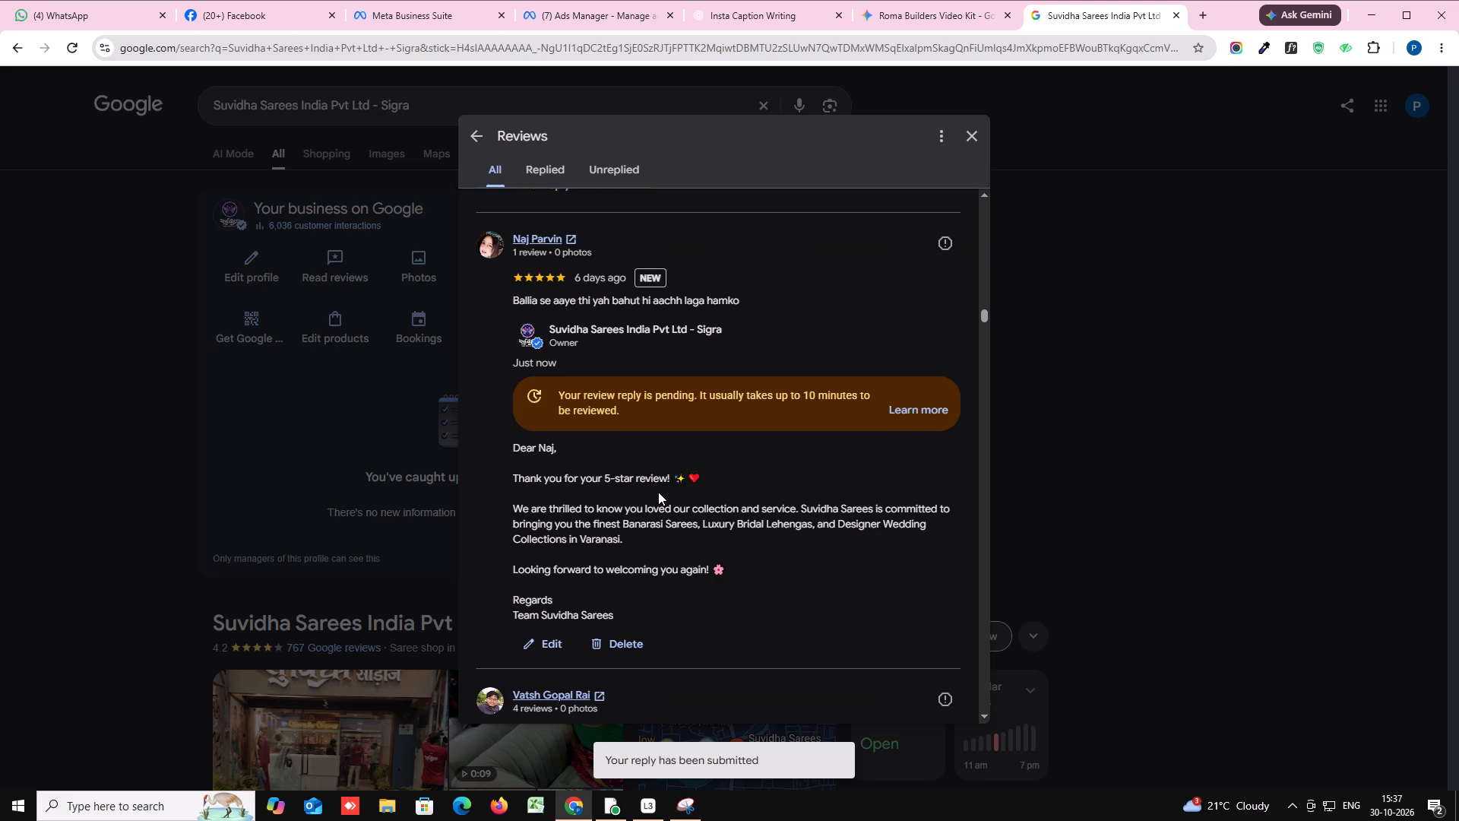
Start a reply to the five-star review beginning "Sell person is good" and paste the copied thank-you text into it.
{"action": "scroll", "coordinate": [658, 490], "scroll_direction": "up", "scroll_amount": 2}
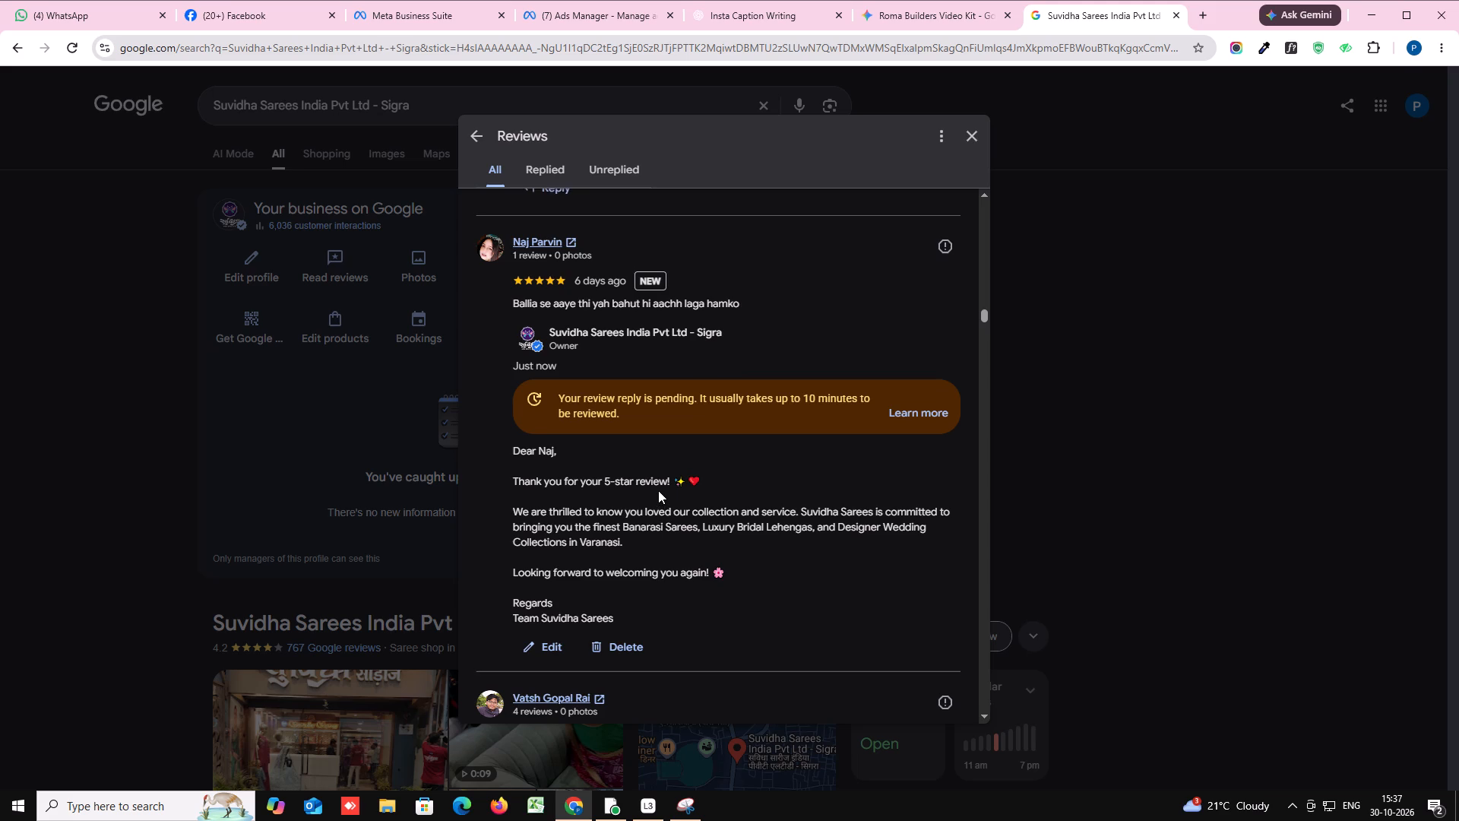
{"action": "scroll", "coordinate": [658, 490], "scroll_direction": "up", "scroll_amount": 2}
{"action": "scroll", "coordinate": [565, 390], "scroll_direction": "up", "scroll_amount": 1}
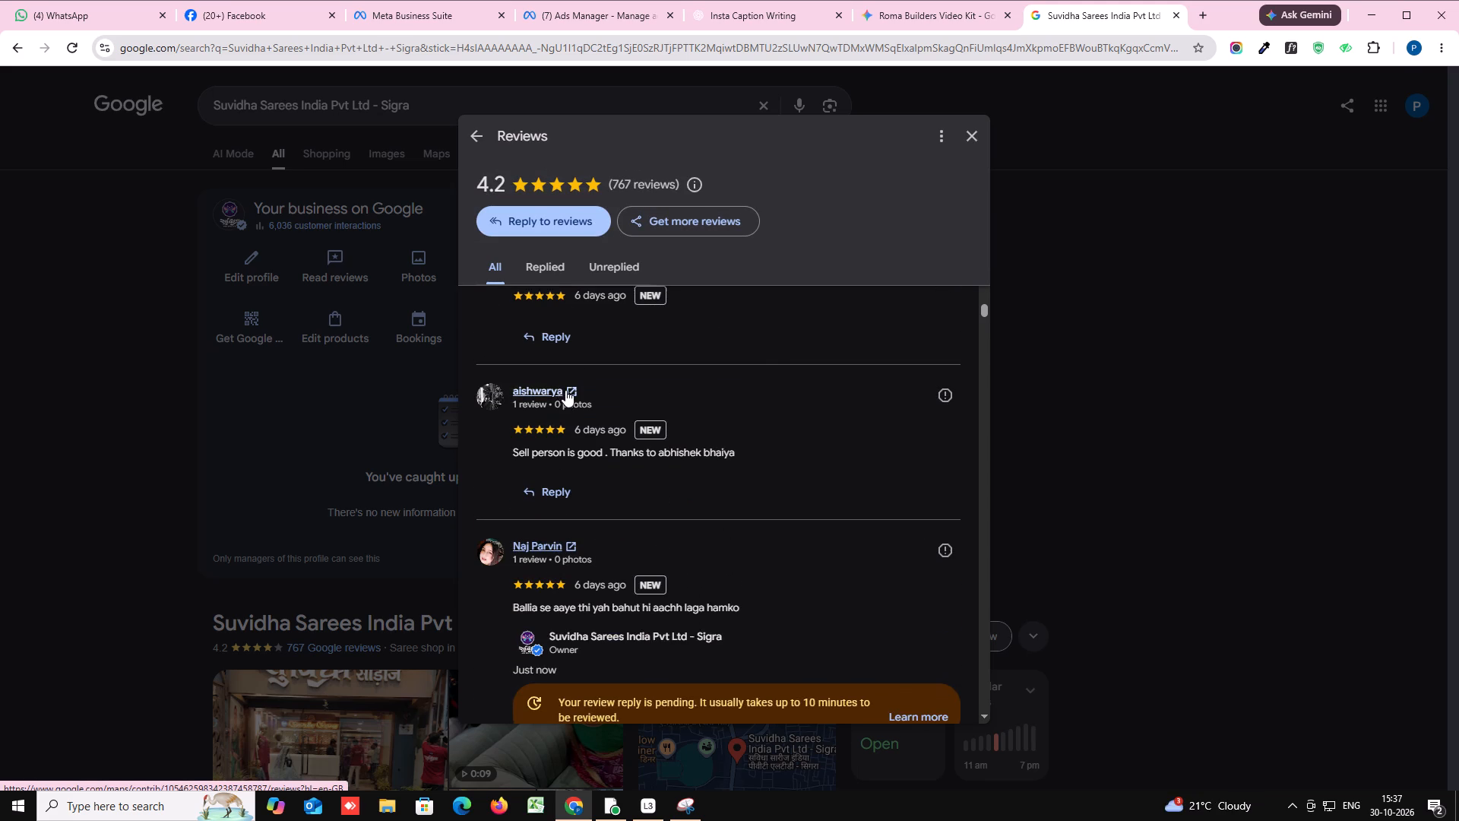
{"action": "scroll", "coordinate": [559, 501], "scroll_direction": "down", "scroll_amount": 1}
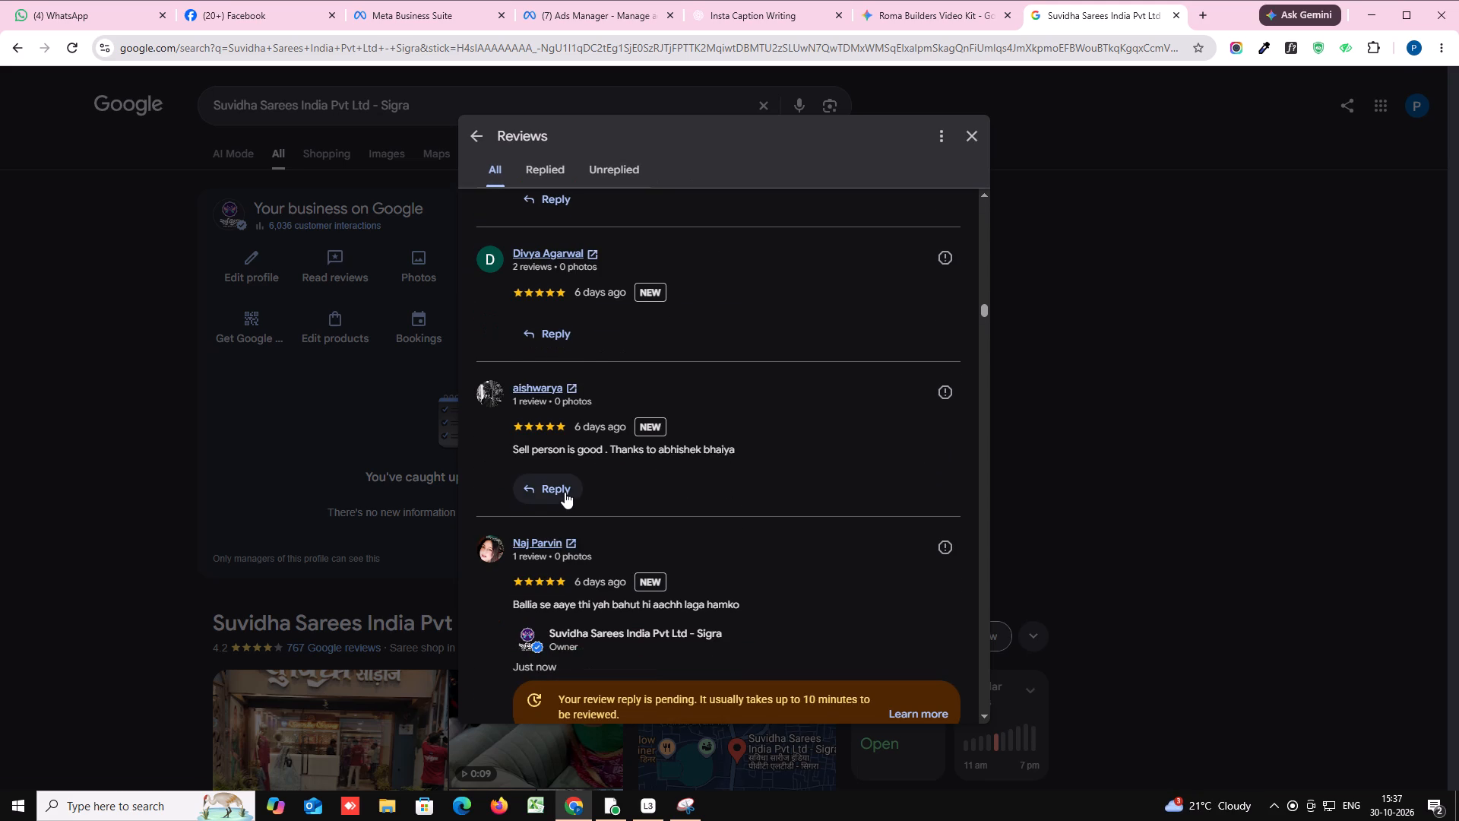
{"action": "left_click", "coordinate": [560, 491]}
{"action": "right_click", "coordinate": [590, 543]}
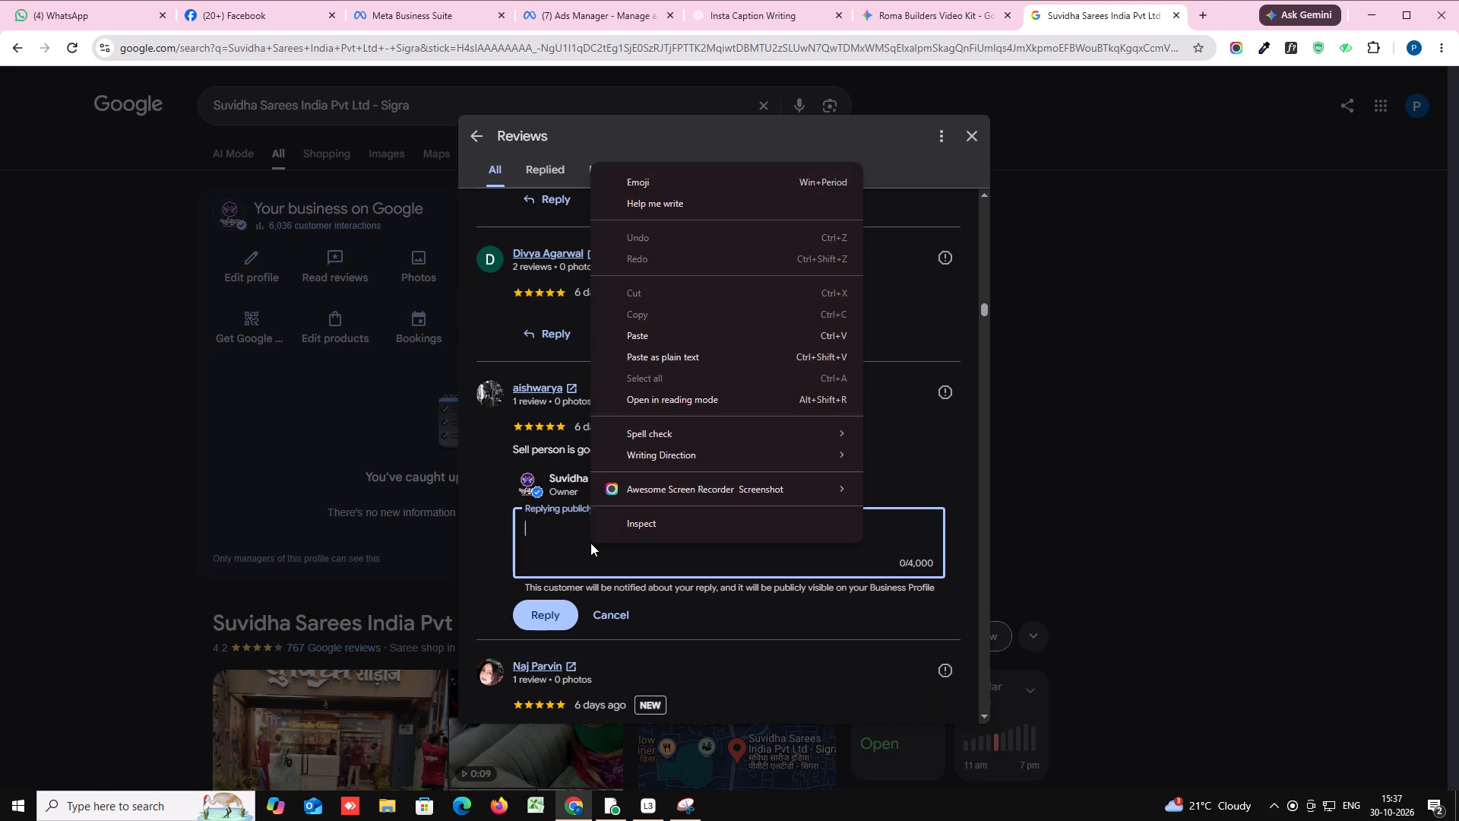
{"action": "left_click", "coordinate": [646, 328]}
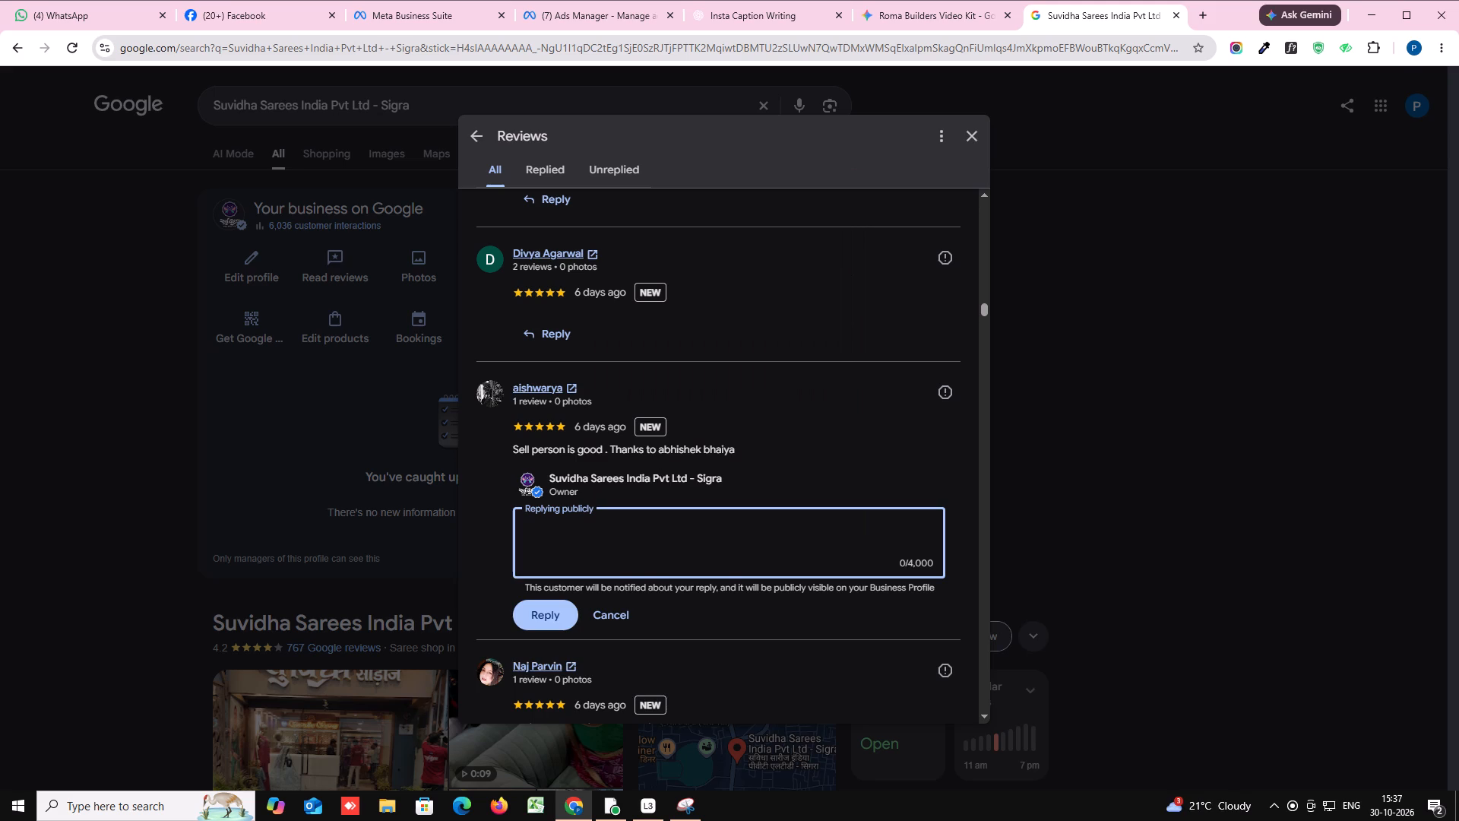
Change the greeting of the pasted reply to "Dear Aishwarya," and submit the reply.
{"action": "scroll", "coordinate": [592, 573], "scroll_direction": "up", "scroll_amount": 2}
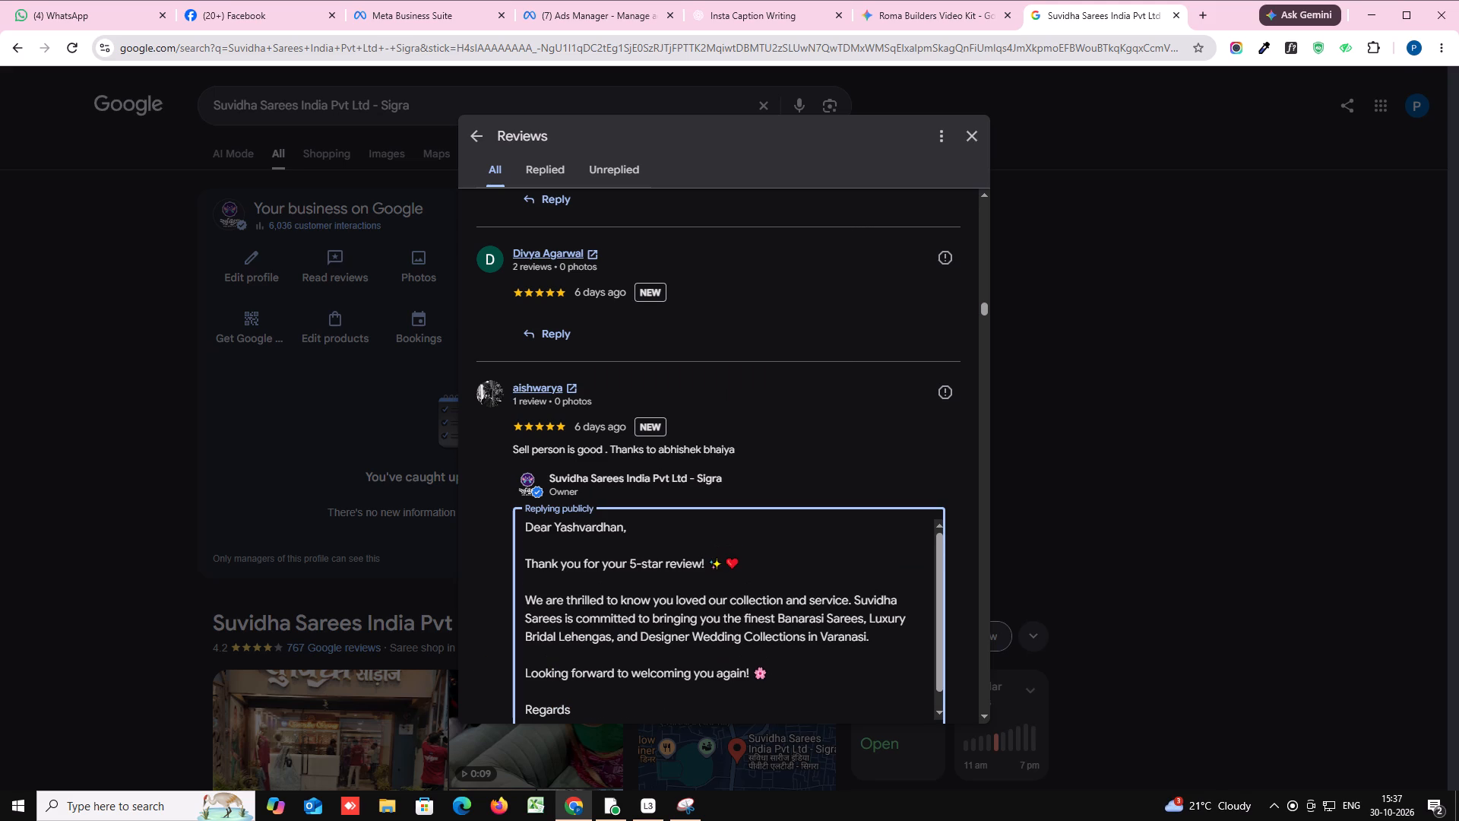
{"action": "left_click", "coordinate": [622, 530]}
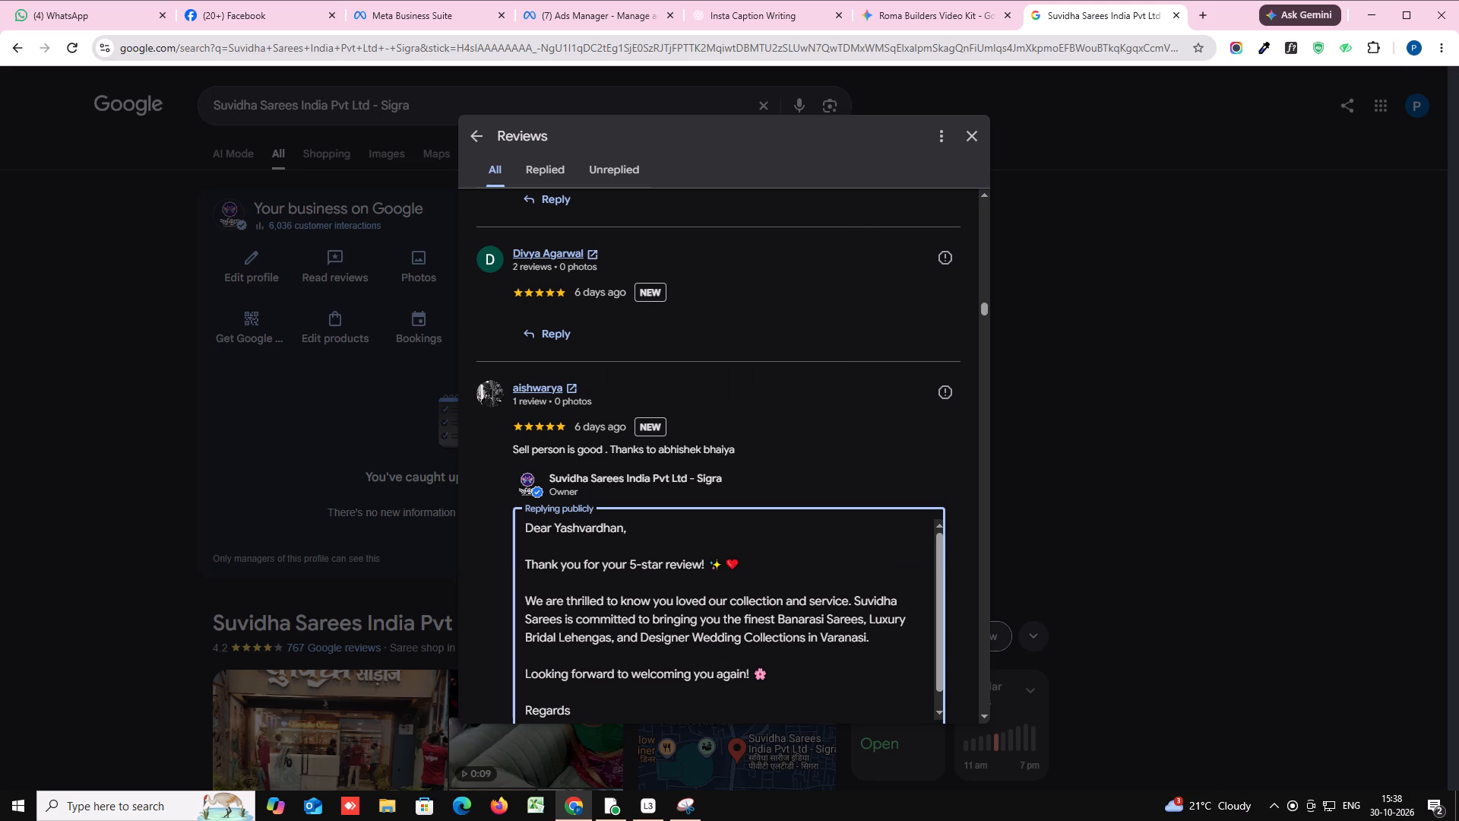
{"action": "key", "text": "BackSpace"}
{"action": "key", "text": "BackSpace"}
{"action": "key", "text": "BackSpace"}
{"action": "key", "text": "BackSpace"}
{"action": "key", "text": "BackSpace"}
{"action": "key", "text": "BackSpace"}
{"action": "key", "text": "BackSpace"}
{"action": "key", "text": "BackSpace"}
{"action": "key", "text": "BackSpace"}
{"action": "key", "text": "BackSpace"}
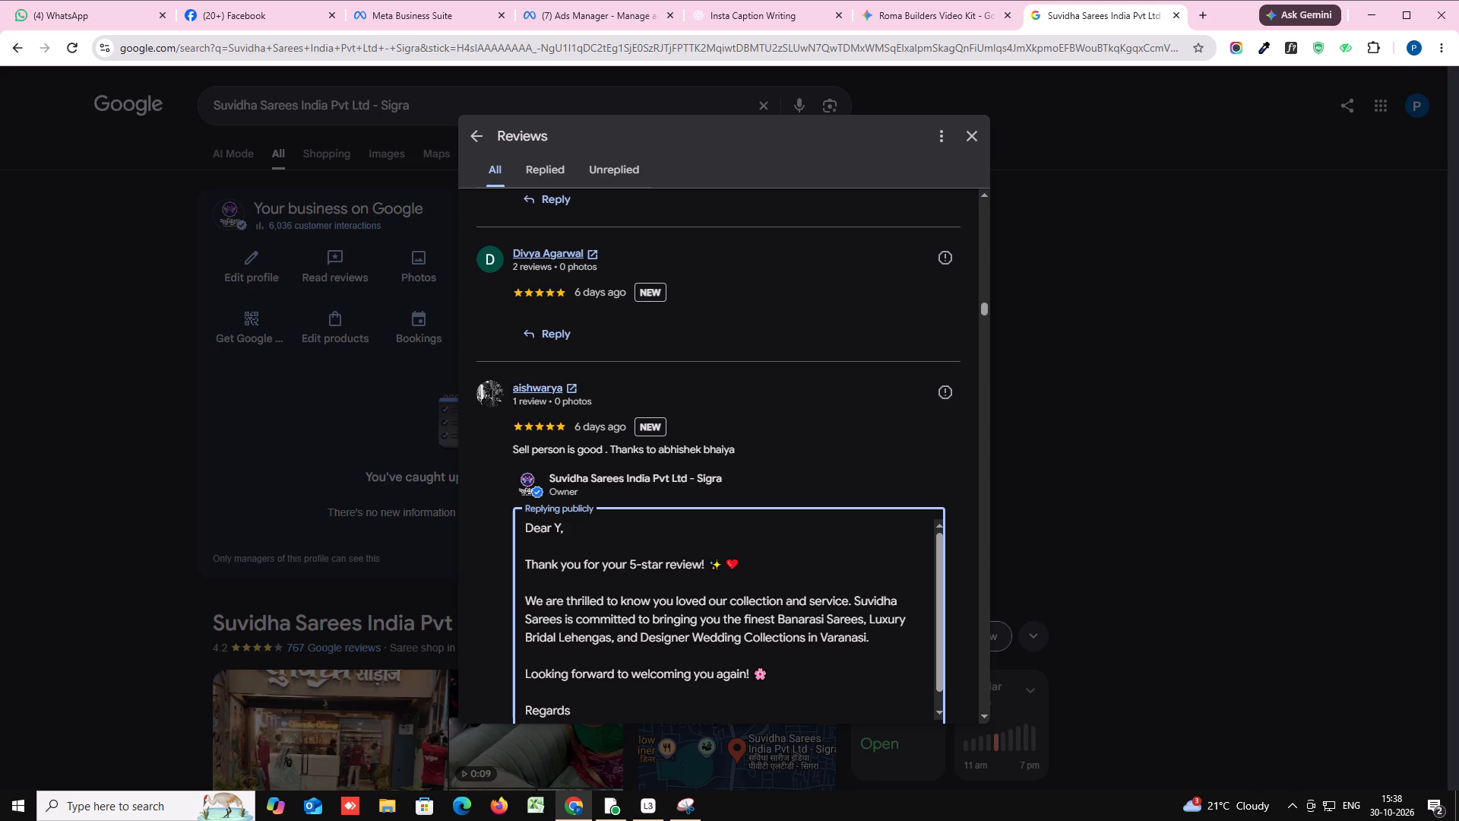
{"action": "key", "text": "BackSpace"}
{"action": "type", "text": "Ais"}
{"action": "key", "text": "h"}
{"action": "type", "text": "warya"}
{"action": "scroll", "coordinate": [498, 518], "scroll_direction": "down", "scroll_amount": 3}
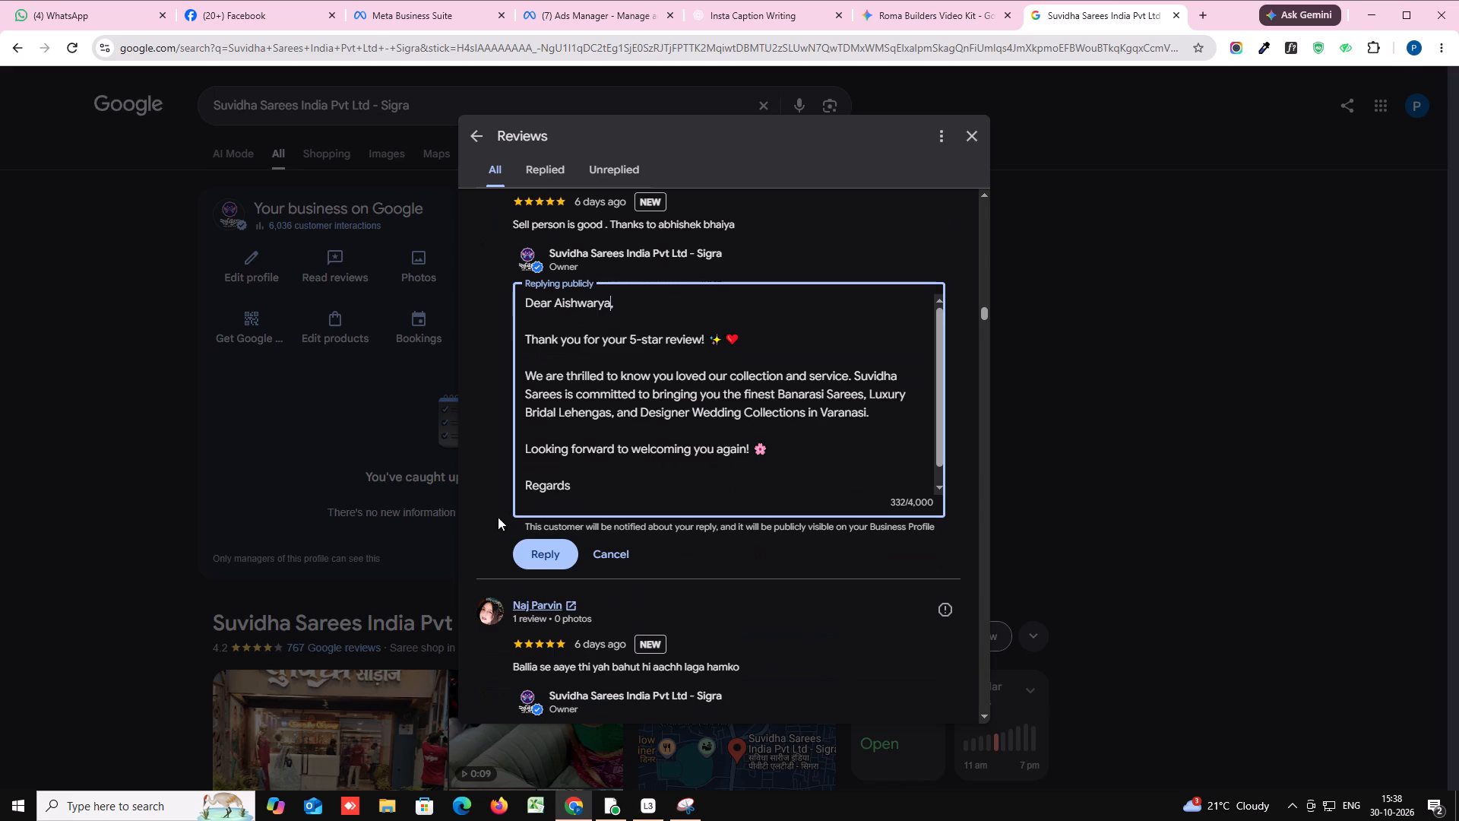
{"action": "left_click", "coordinate": [536, 547]}
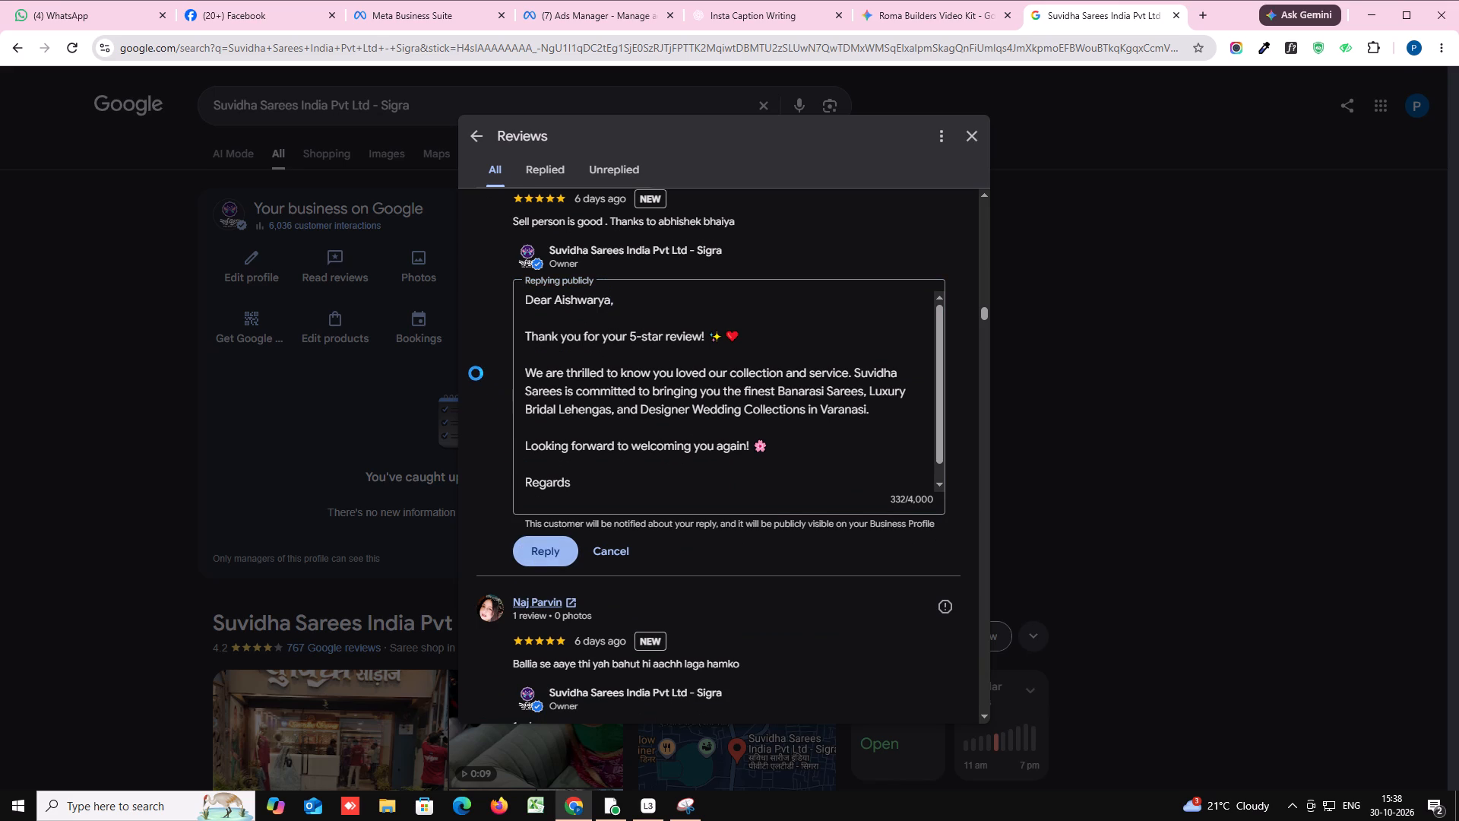
Start a reply to the text-less five-star review directly above the one just answered and paste the copied thank-you text.
{"action": "scroll", "coordinate": [486, 362], "scroll_direction": "up", "scroll_amount": 3}
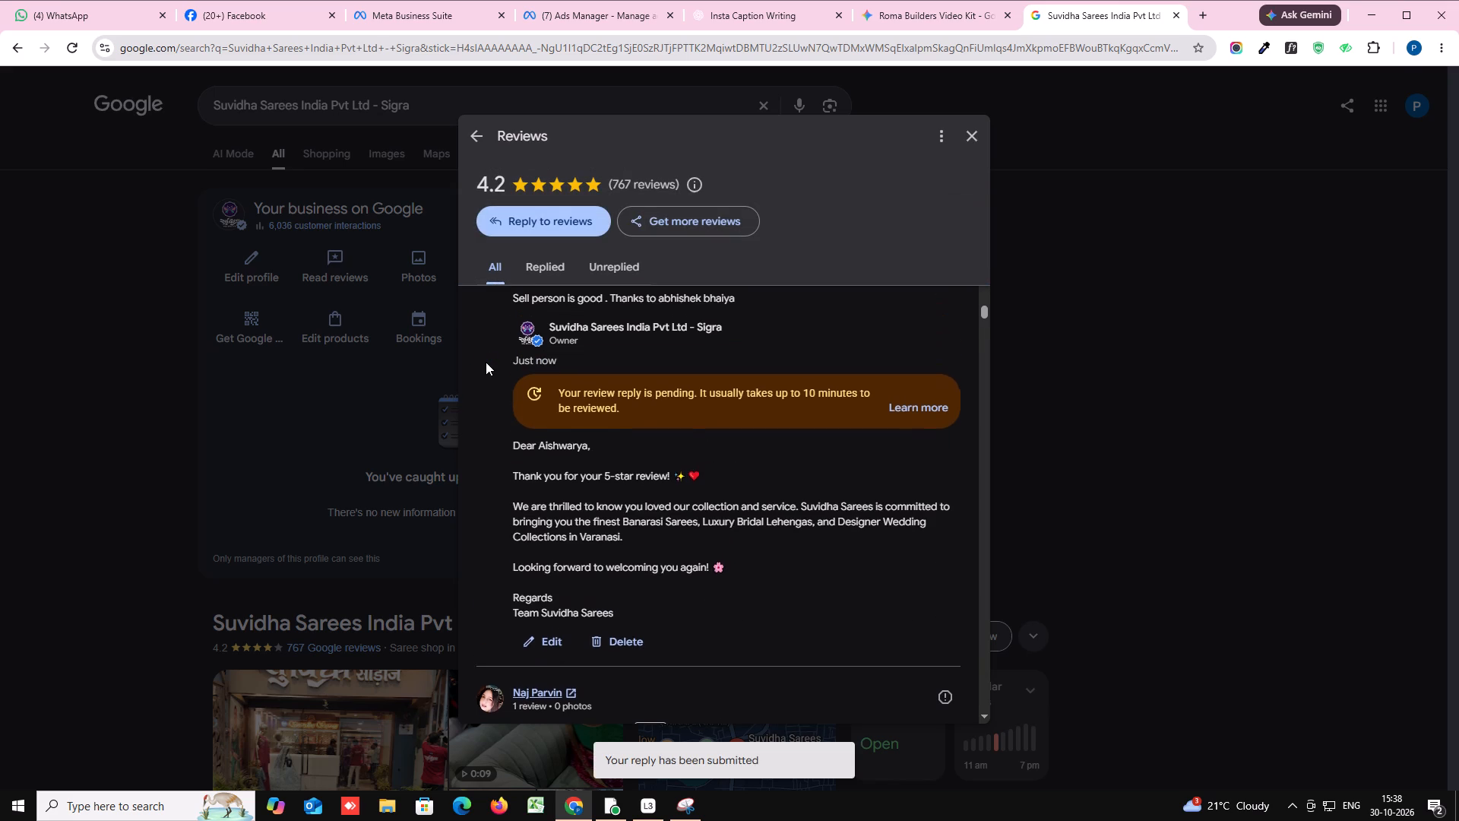
{"action": "scroll", "coordinate": [486, 362], "scroll_direction": "up", "scroll_amount": 2}
{"action": "left_click", "coordinate": [550, 477]}
{"action": "right_click", "coordinate": [564, 533]}
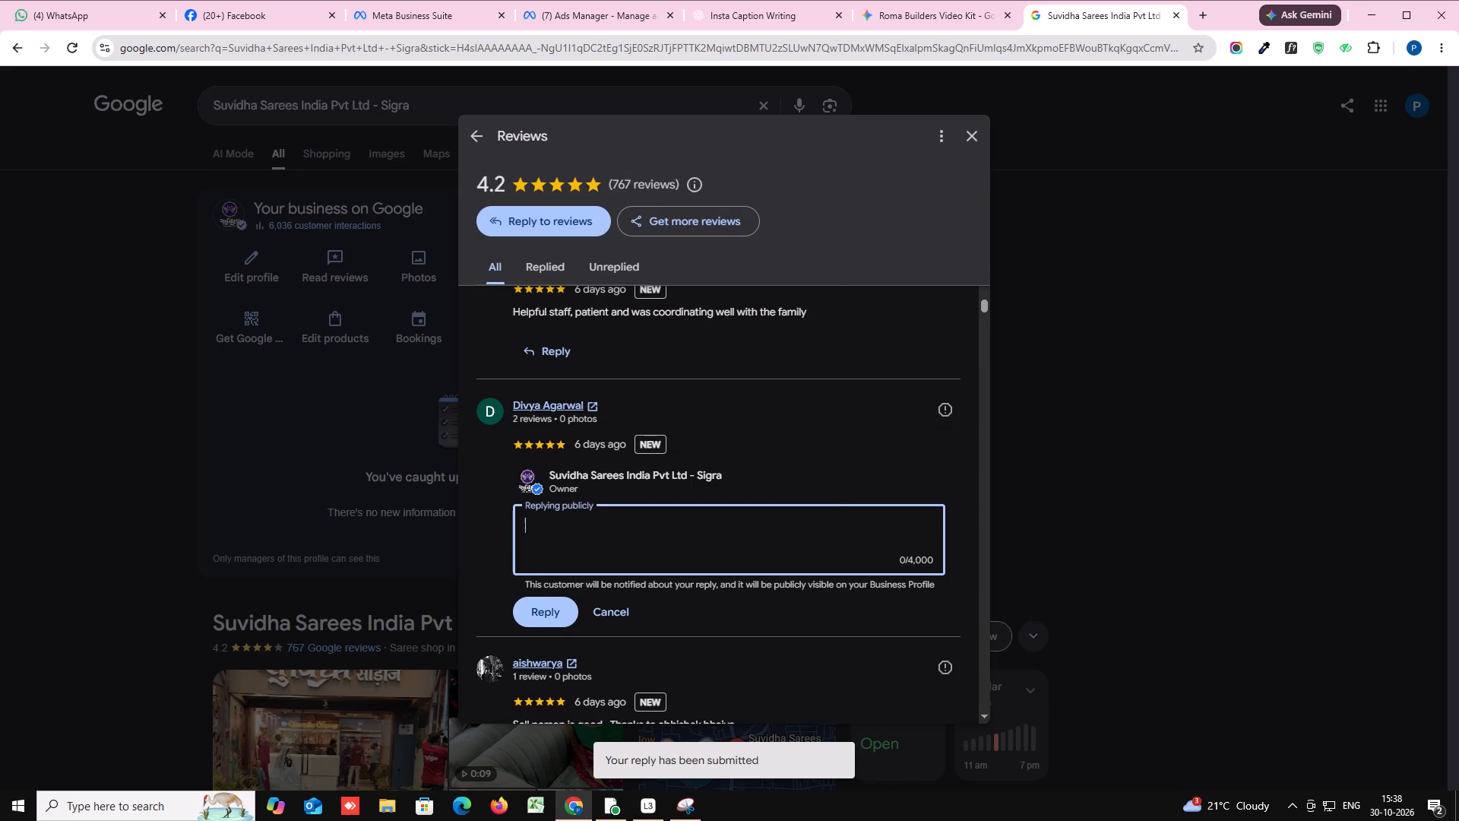
{"action": "left_click", "coordinate": [637, 325]}
Change the greeting of the pasted reply to "Dear Divya," and submit the reply.
{"action": "scroll", "coordinate": [619, 549], "scroll_direction": "up", "scroll_amount": 2}
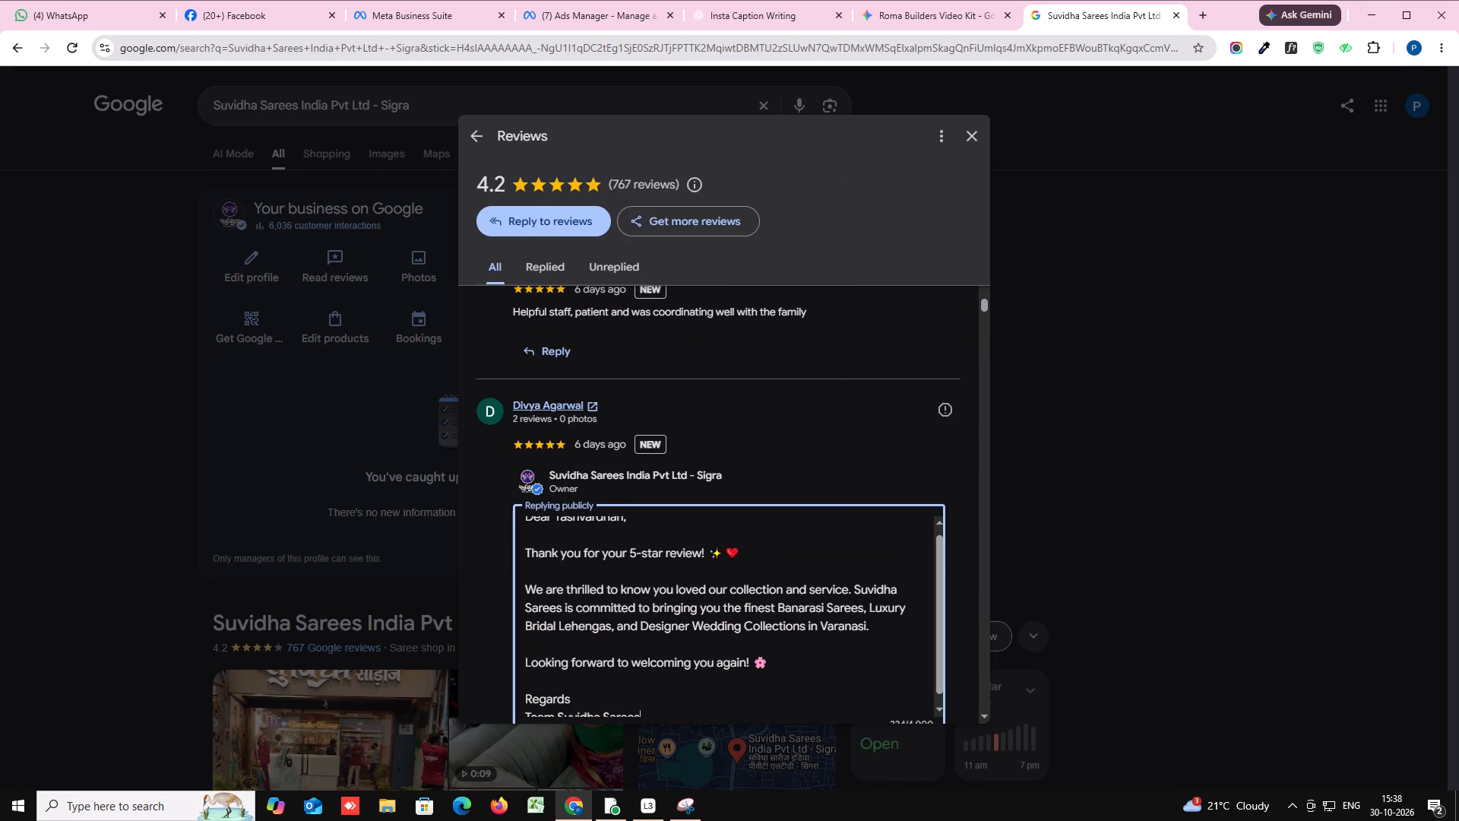
{"action": "left_click", "coordinate": [625, 524]}
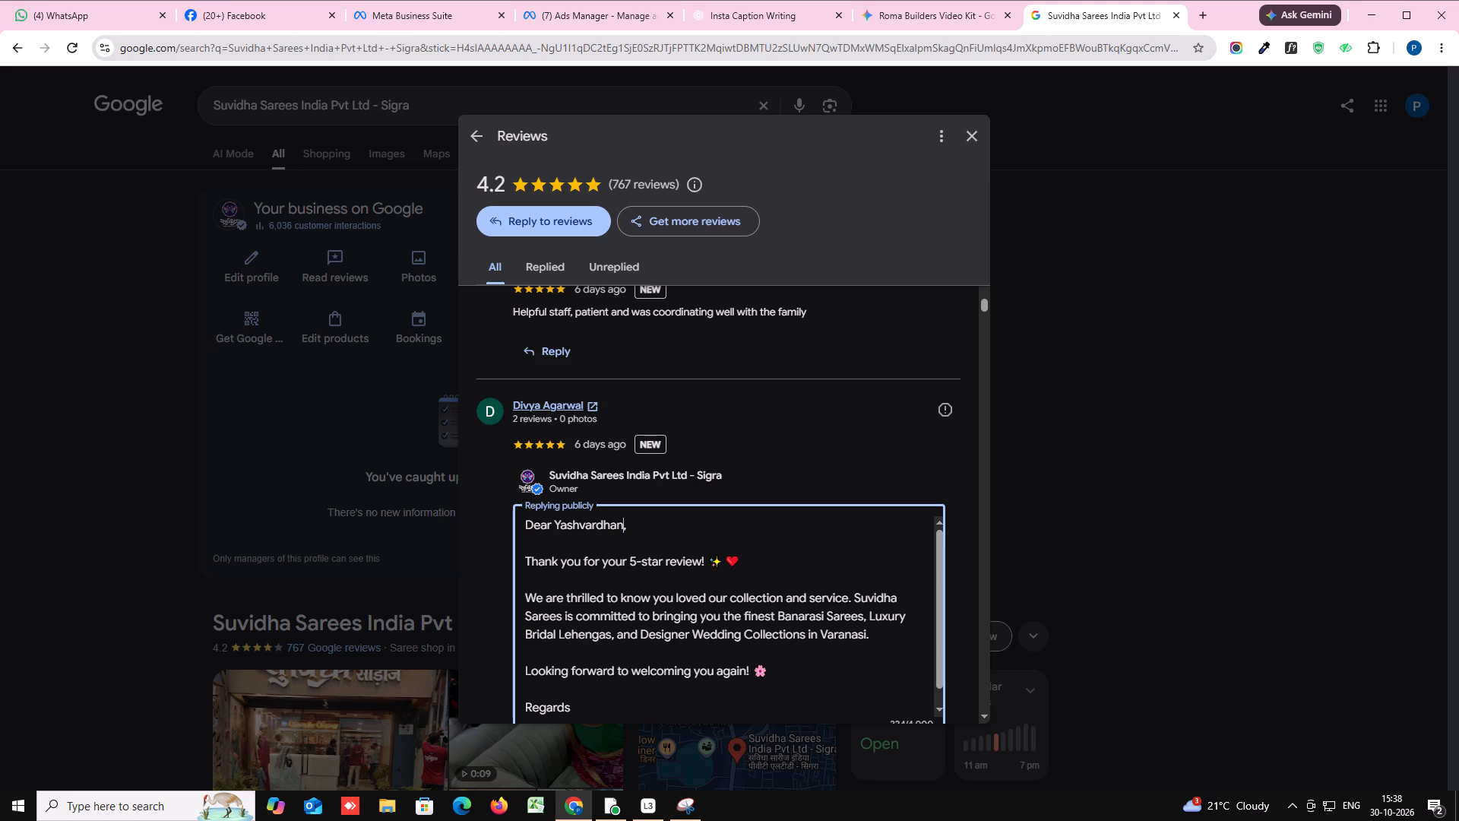
{"action": "key", "text": "BackSpace"}
{"action": "key", "text": "BackSpace"}
{"action": "key", "text": "BackSpace"}
{"action": "key", "text": "BackSpace"}
{"action": "key", "text": "BackSpace"}
{"action": "key", "text": "BackSpace"}
{"action": "key", "text": "BackSpace"}
{"action": "key", "text": "BackSpace"}
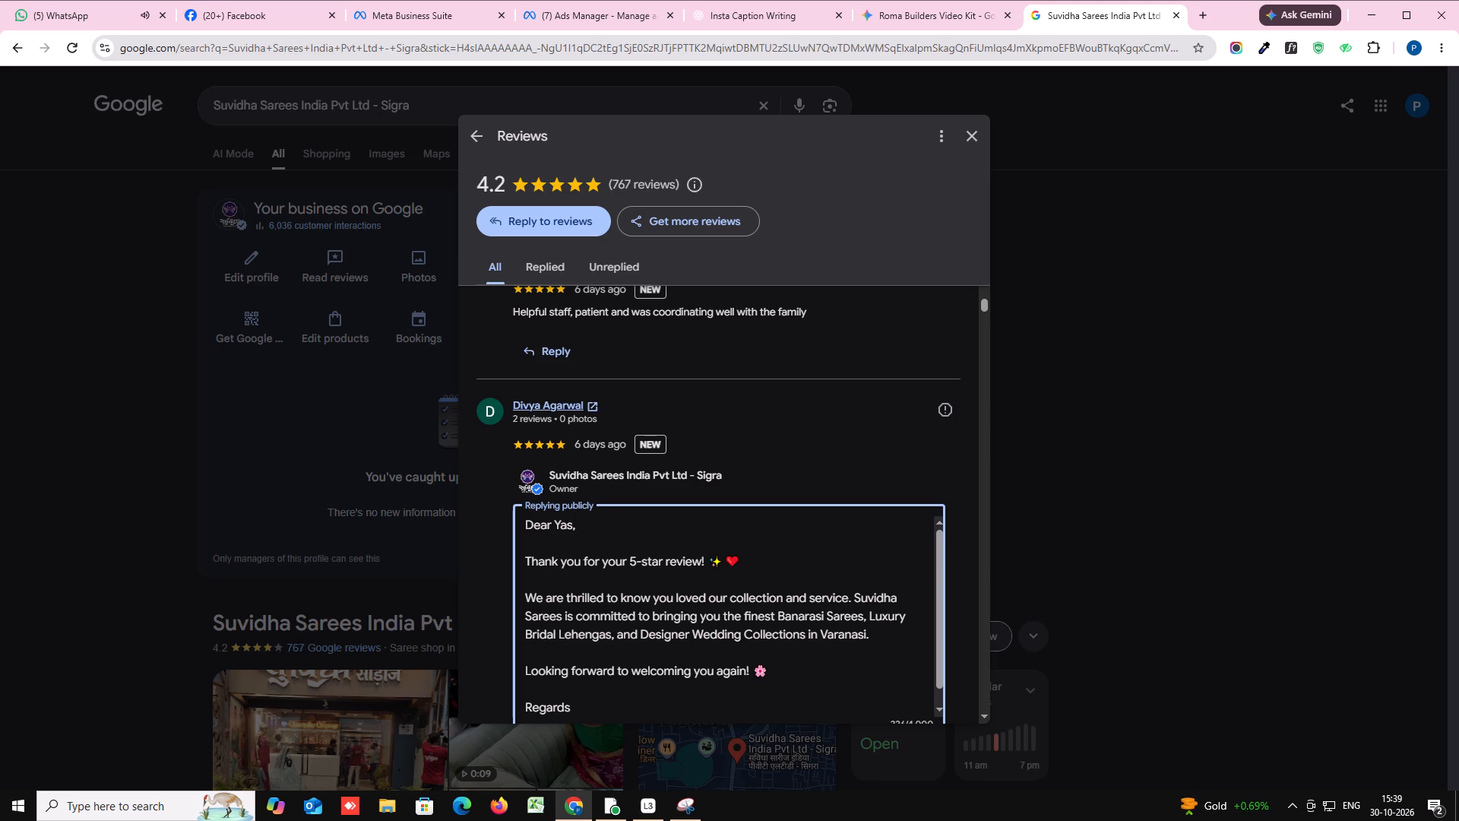
{"action": "key", "text": "BackSpace"}
{"action": "key", "text": "BackSpace"}
{"action": "key", "text": "BackSpace"}
{"action": "key", "text": "shift+d"}
{"action": "key", "text": "i"}
{"action": "type", "text": "vya"}
{"action": "scroll", "coordinate": [485, 528], "scroll_direction": "down", "scroll_amount": 2}
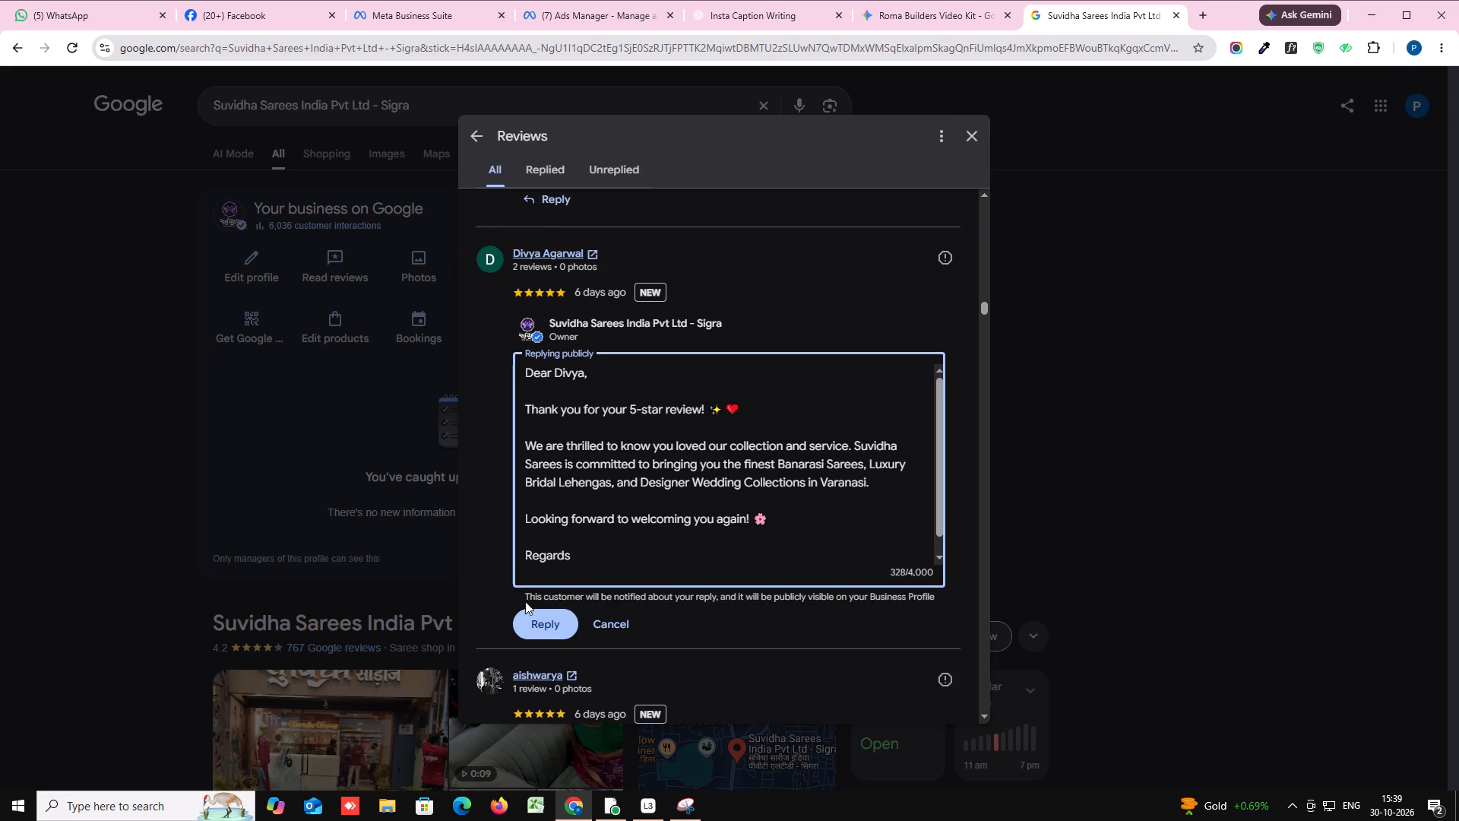
{"action": "left_click", "coordinate": [544, 617]}
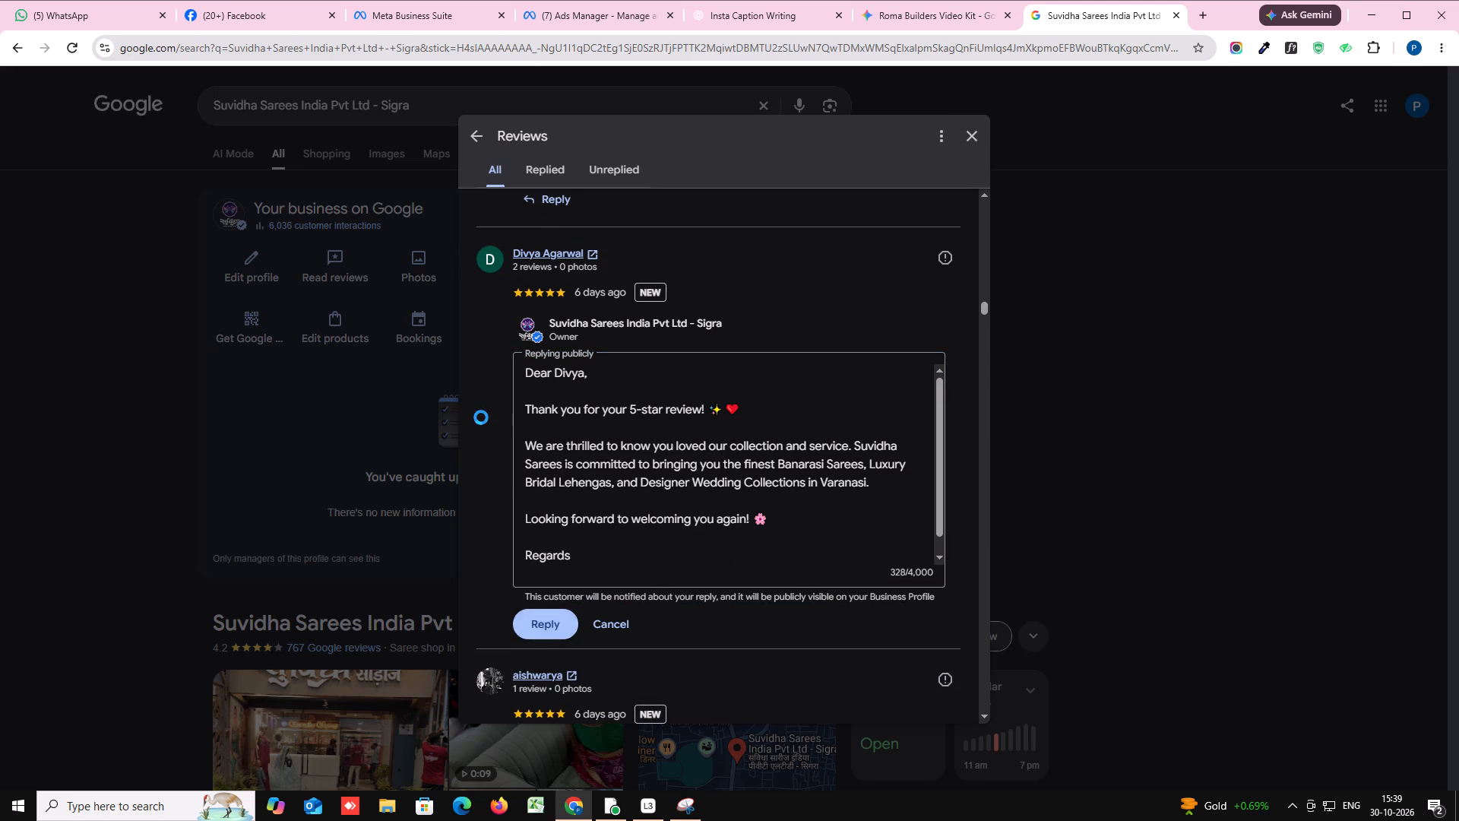
Start a reply to the five-star review beginning "Helpful staff, patient" and paste the copied thank-you text into it.
{"action": "scroll", "coordinate": [481, 417], "scroll_direction": "up", "scroll_amount": 4}
{"action": "left_click", "coordinate": [543, 497]}
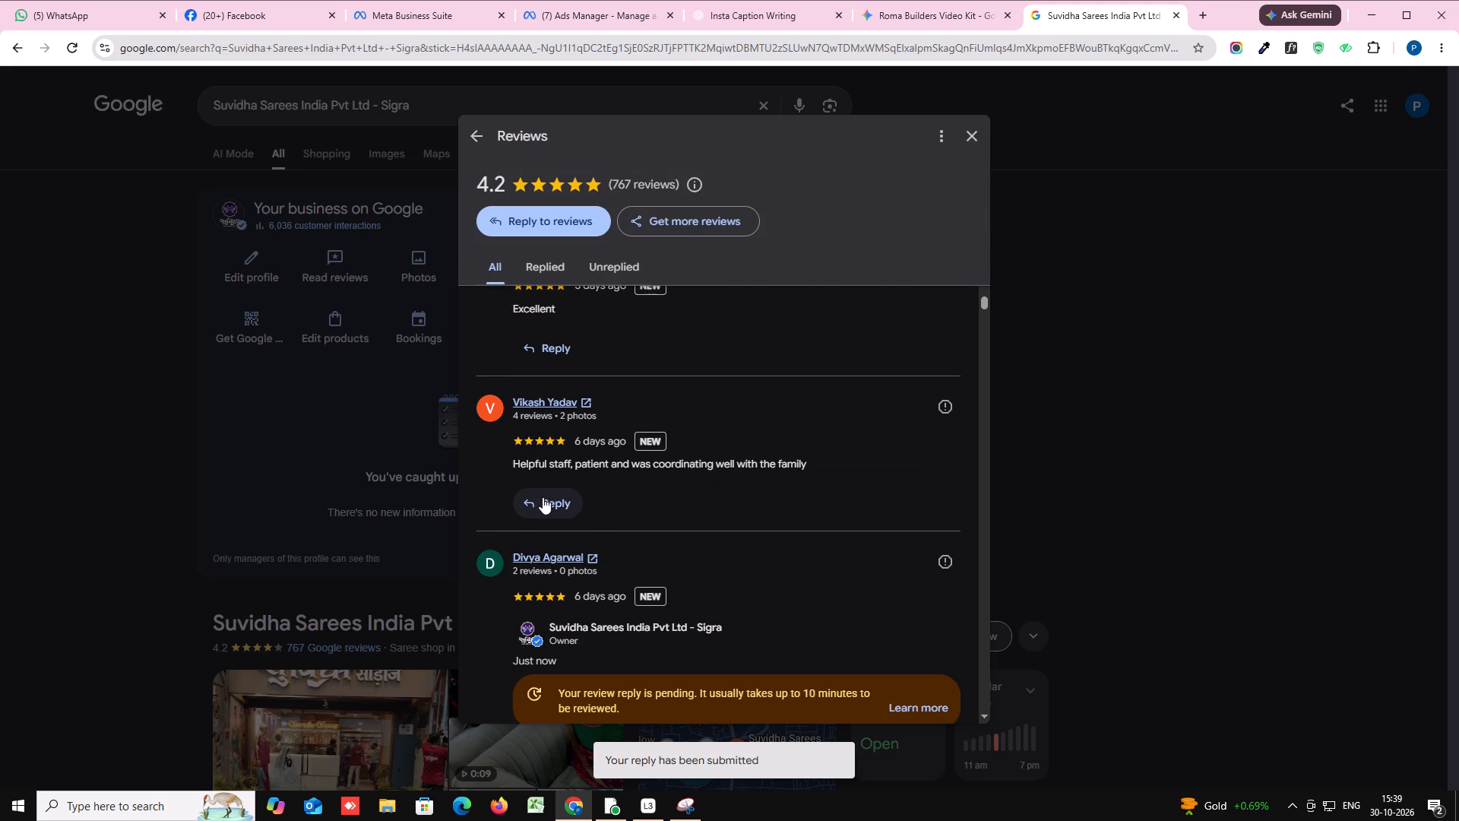
{"action": "right_click", "coordinate": [566, 547]}
{"action": "left_click", "coordinate": [621, 334]}
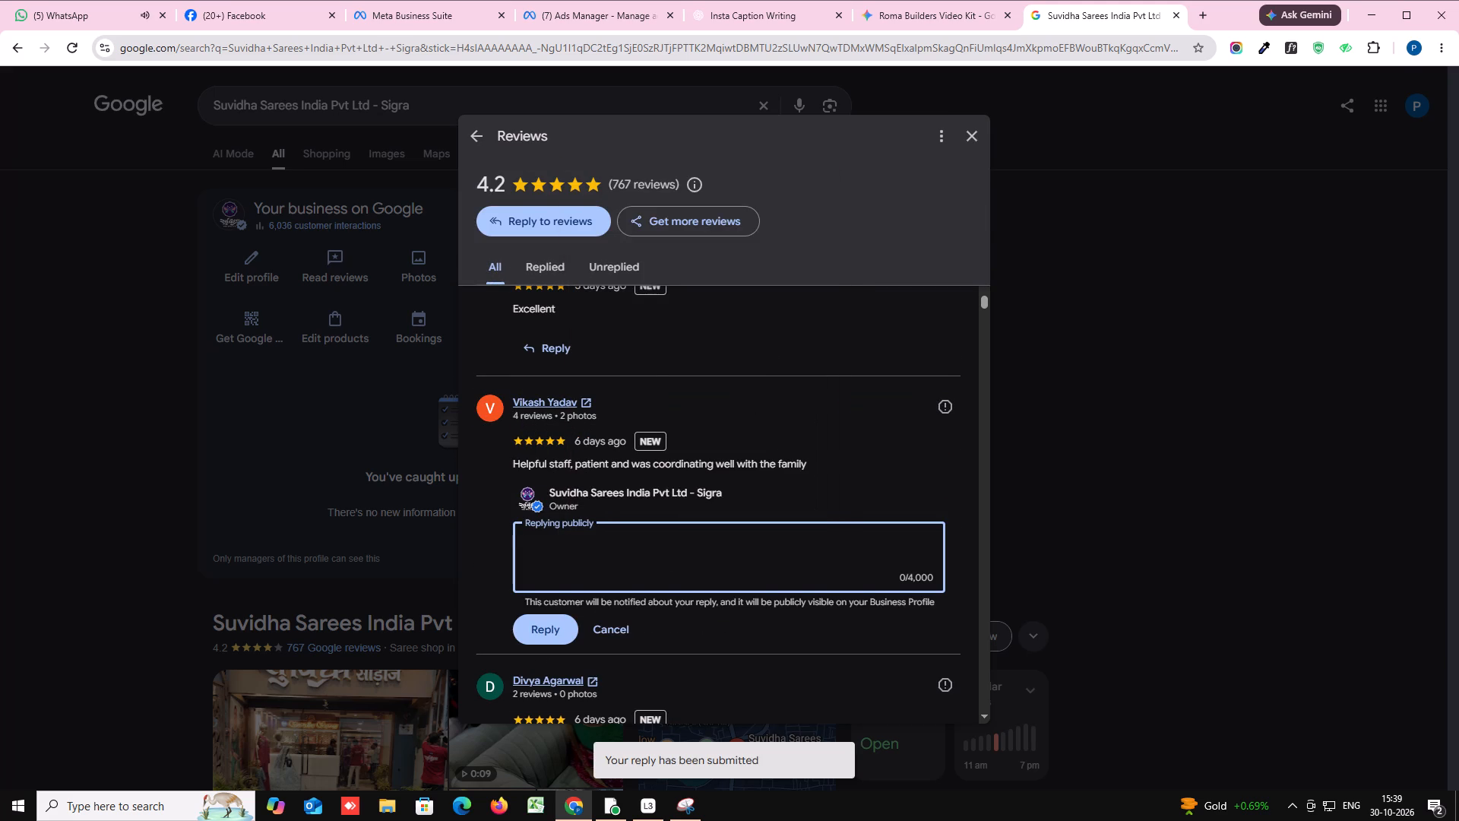
Change the greeting of the pasted reply to "Dear Vikash," and submit the reply.
{"action": "scroll", "coordinate": [627, 547], "scroll_direction": "up", "scroll_amount": 3}
{"action": "left_click", "coordinate": [622, 529]}
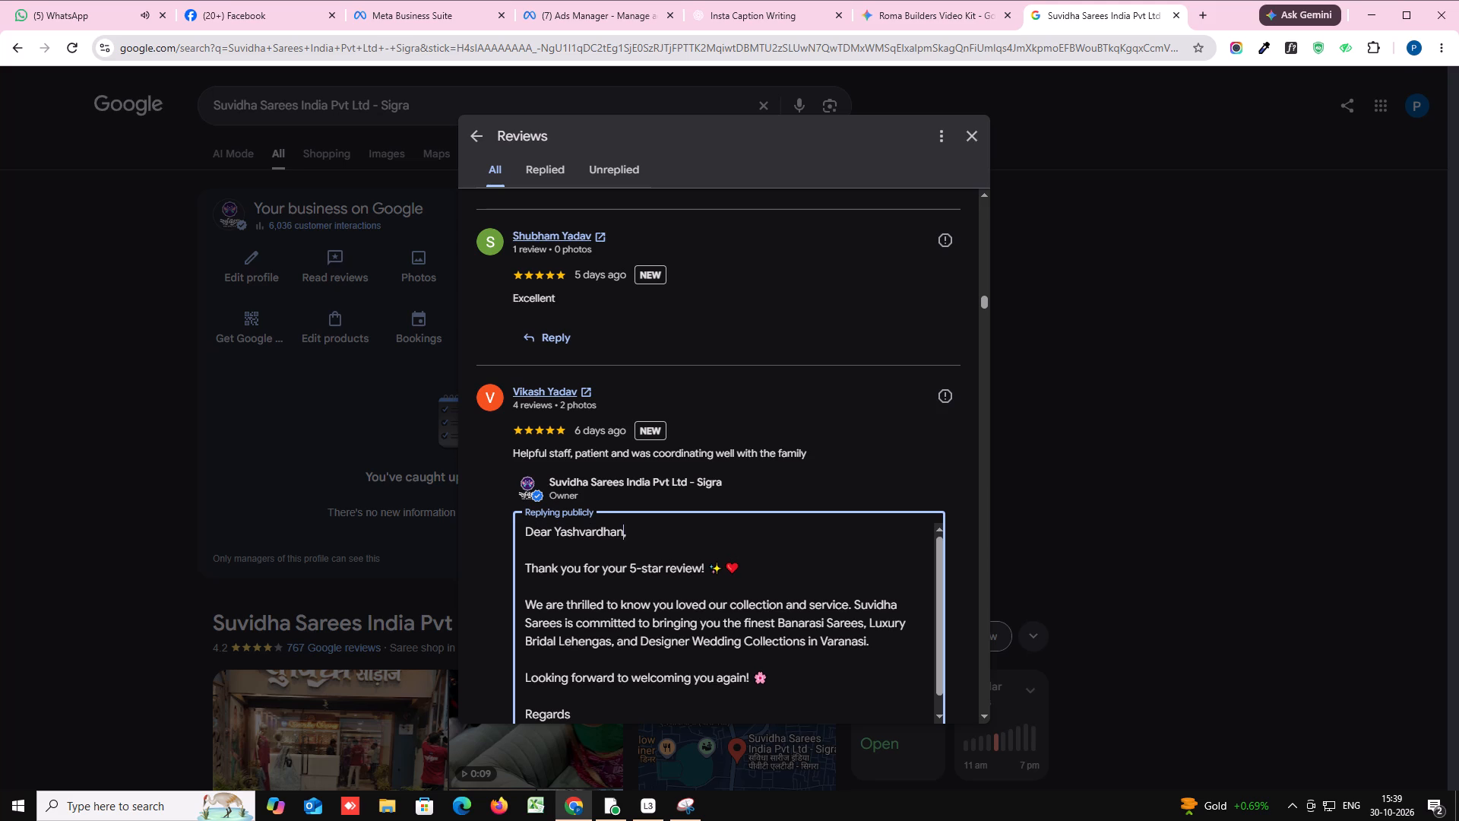
{"action": "key", "text": "BackSpace"}
{"action": "key", "text": "BackSpace"}
{"action": "key", "text": "BackSpace"}
{"action": "key", "text": "BackSpace"}
{"action": "key", "text": "BackSpace"}
{"action": "key", "text": "BackSpace"}
{"action": "key", "text": "BackSpace"}
{"action": "key", "text": "BackSpace"}
{"action": "key", "text": "BackSpace"}
{"action": "key", "text": "BackSpace"}
{"action": "key", "text": "BackSpace"}
{"action": "key", "text": "BackSpace"}
{"action": "key", "text": "BackSpace"}
{"action": "key", "text": "BackSpace"}
{"action": "key", "text": "BackSpace"}
{"action": "type", "text": "ear"}
{"action": "key", "text": "space"}
{"action": "type", "text": "Vikas"}
{"action": "key", "text": "h"}
{"action": "scroll", "coordinate": [506, 534], "scroll_direction": "down", "scroll_amount": 1}
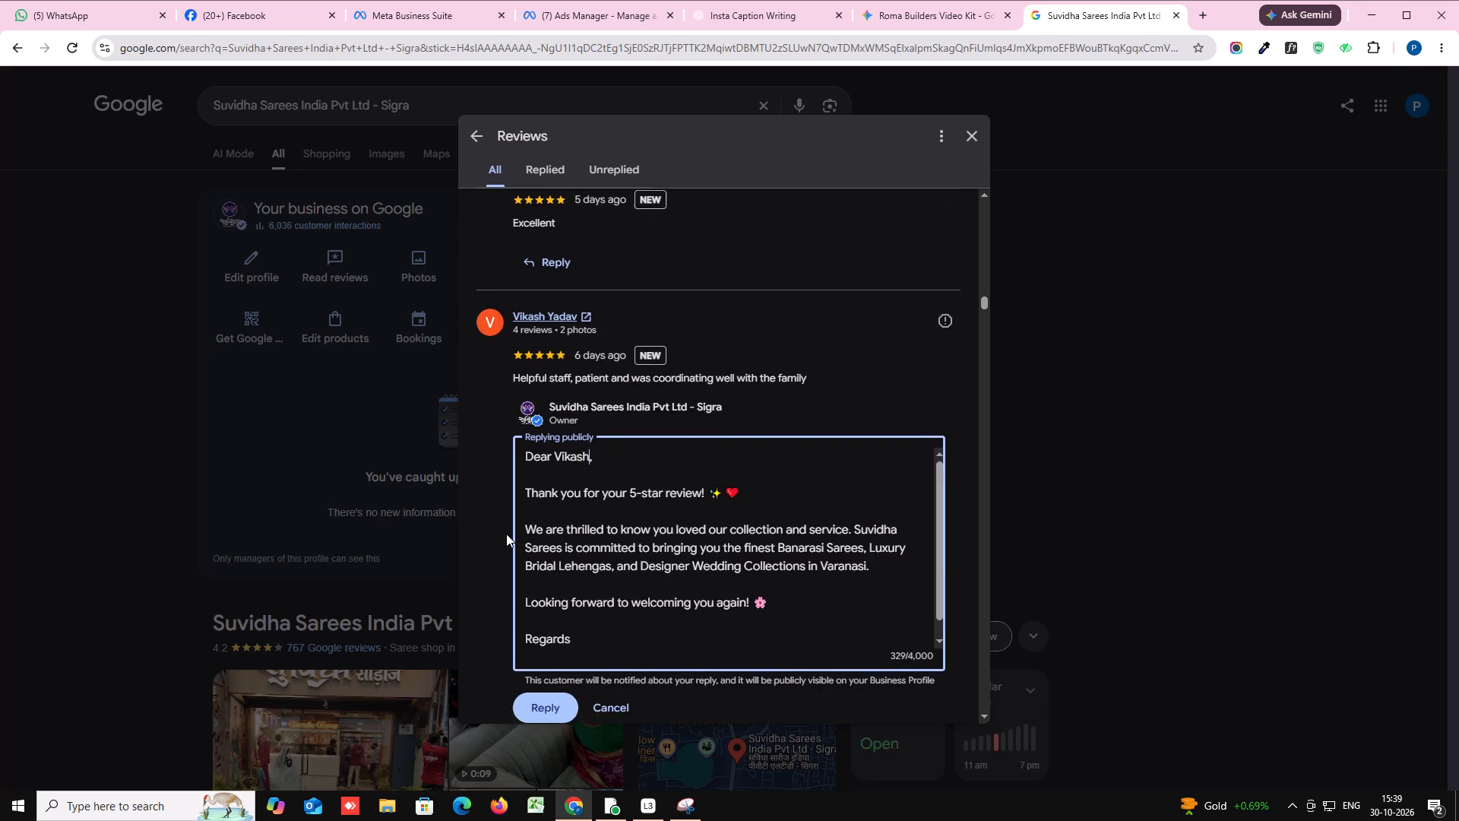
{"action": "scroll", "coordinate": [506, 534], "scroll_direction": "down", "scroll_amount": 1}
{"action": "left_click", "coordinate": [533, 621]}
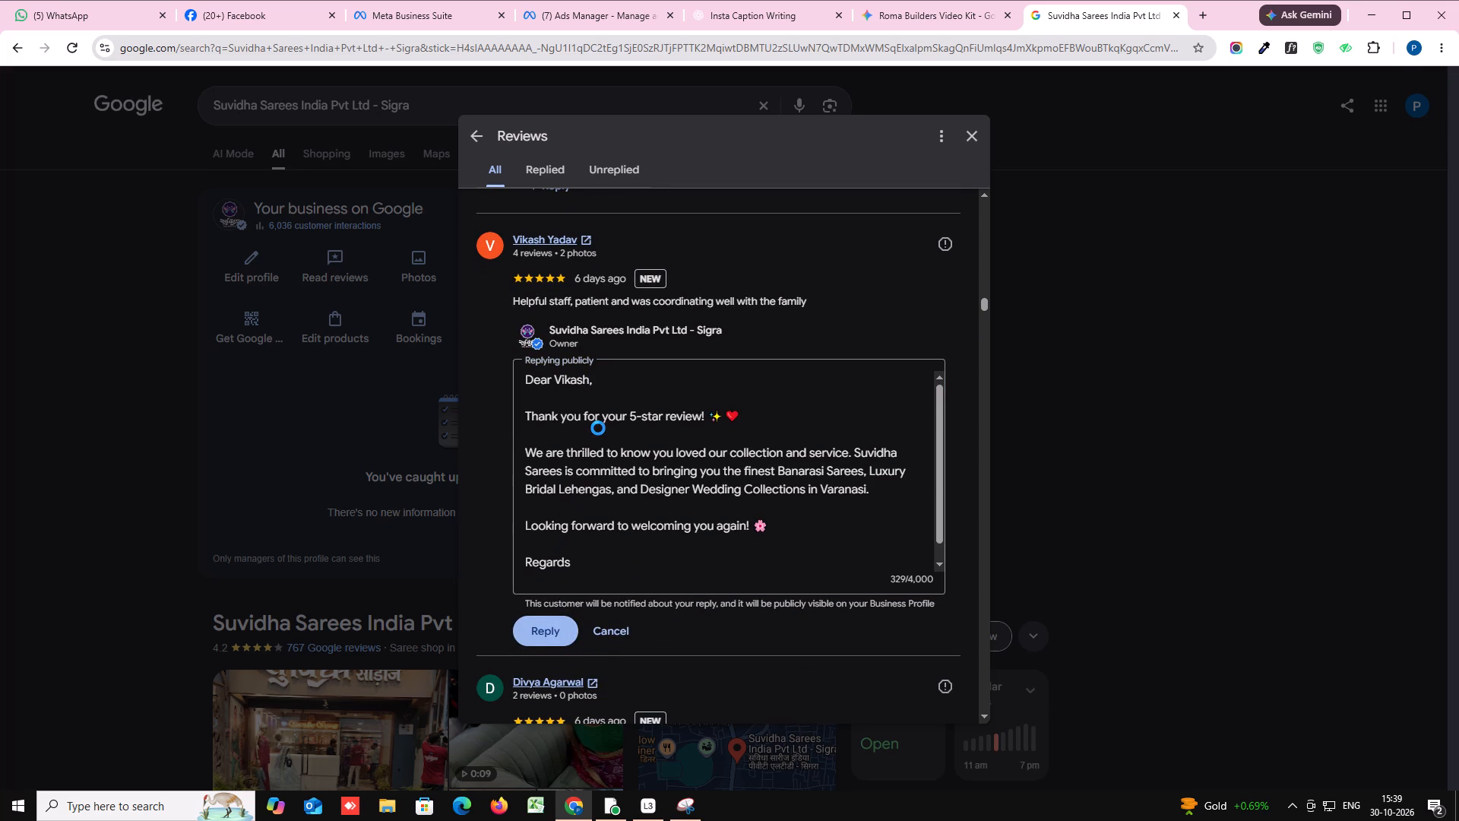
Start a reply to the five-star review reading "Excellent" and paste the copied thank-you text into it.
{"action": "scroll", "coordinate": [598, 428], "scroll_direction": "up", "scroll_amount": 4}
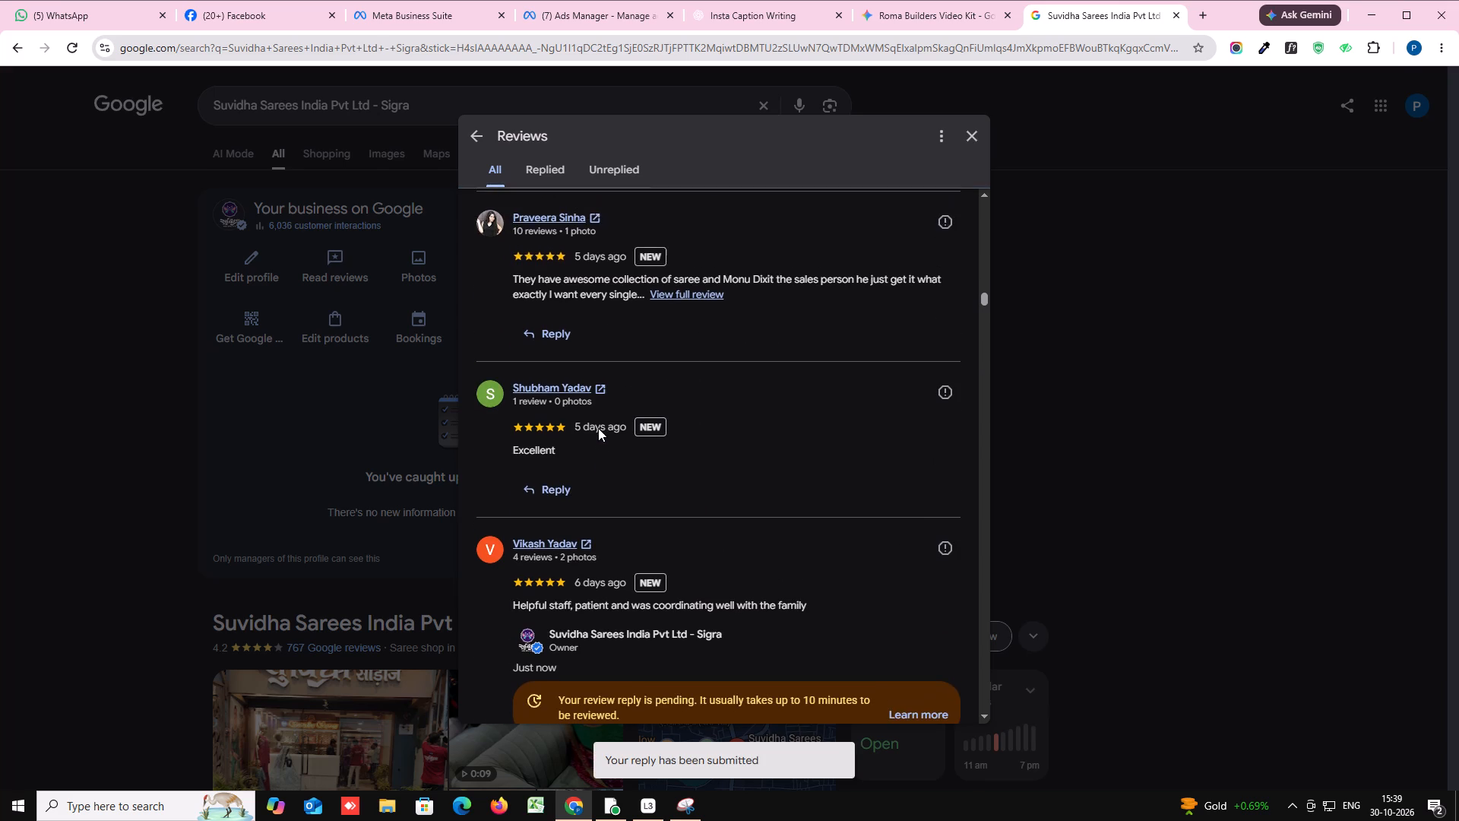
{"action": "left_click", "coordinate": [555, 501]}
{"action": "right_click", "coordinate": [572, 533]}
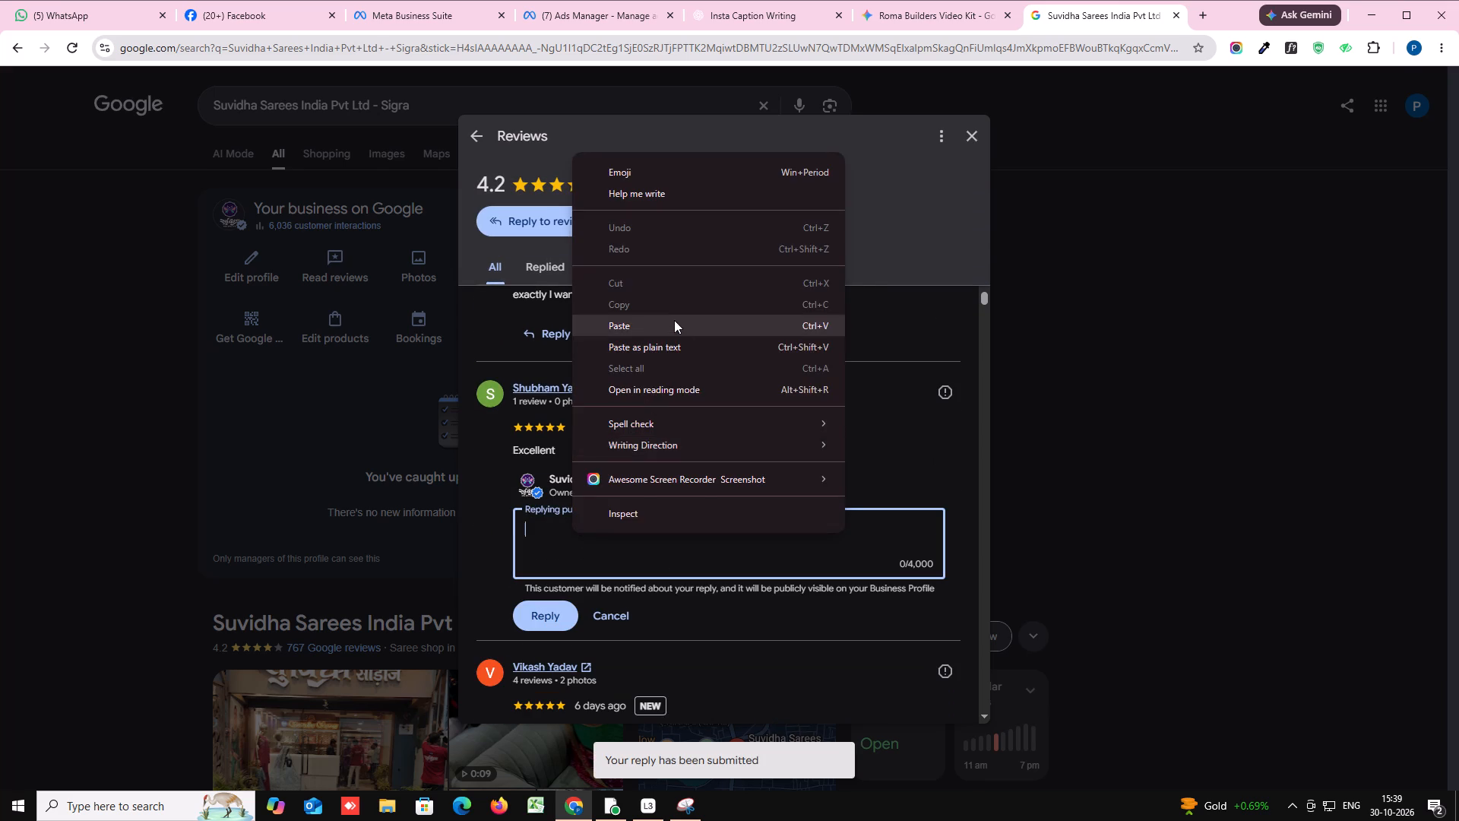
{"action": "left_click", "coordinate": [674, 320]}
Change the greeting of the pasted reply to "Dear Shubham," and submit the reply.
{"action": "scroll", "coordinate": [584, 566], "scroll_direction": "up", "scroll_amount": 2}
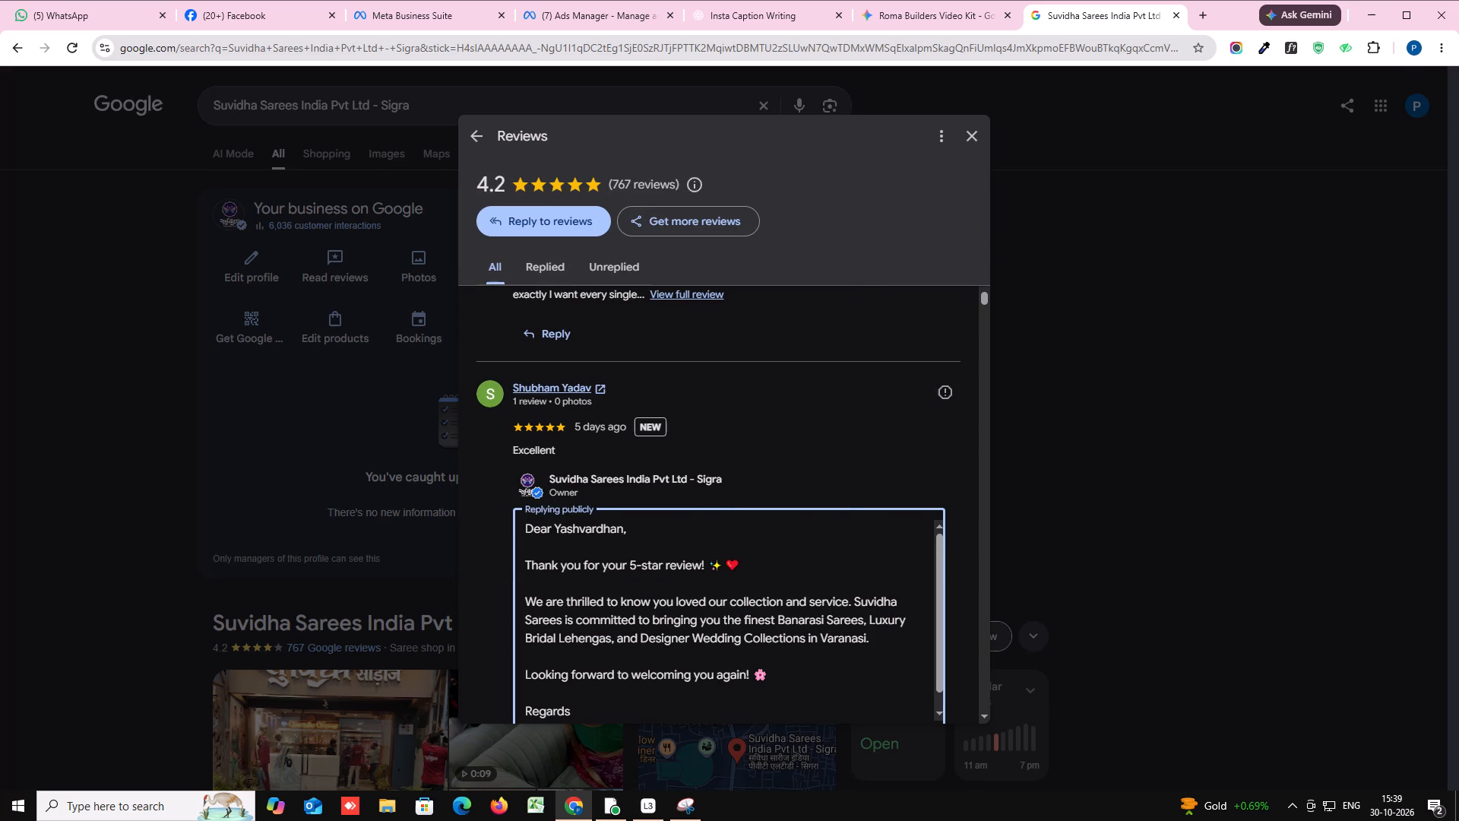
{"action": "left_click", "coordinate": [622, 528]}
{"action": "key", "text": "BackSpace"}
{"action": "key", "text": "BackSpace"}
{"action": "key", "text": "BackSpace"}
{"action": "key", "text": "BackSpace"}
{"action": "key", "text": "BackSpace"}
{"action": "key", "text": "BackSpace"}
{"action": "key", "text": "BackSpace"}
{"action": "key", "text": "BackSpace"}
{"action": "key", "text": "BackSpace"}
{"action": "key", "text": "BackSpace"}
{"action": "key", "text": "BackSpace"}
{"action": "type", "text": "Shubham"}
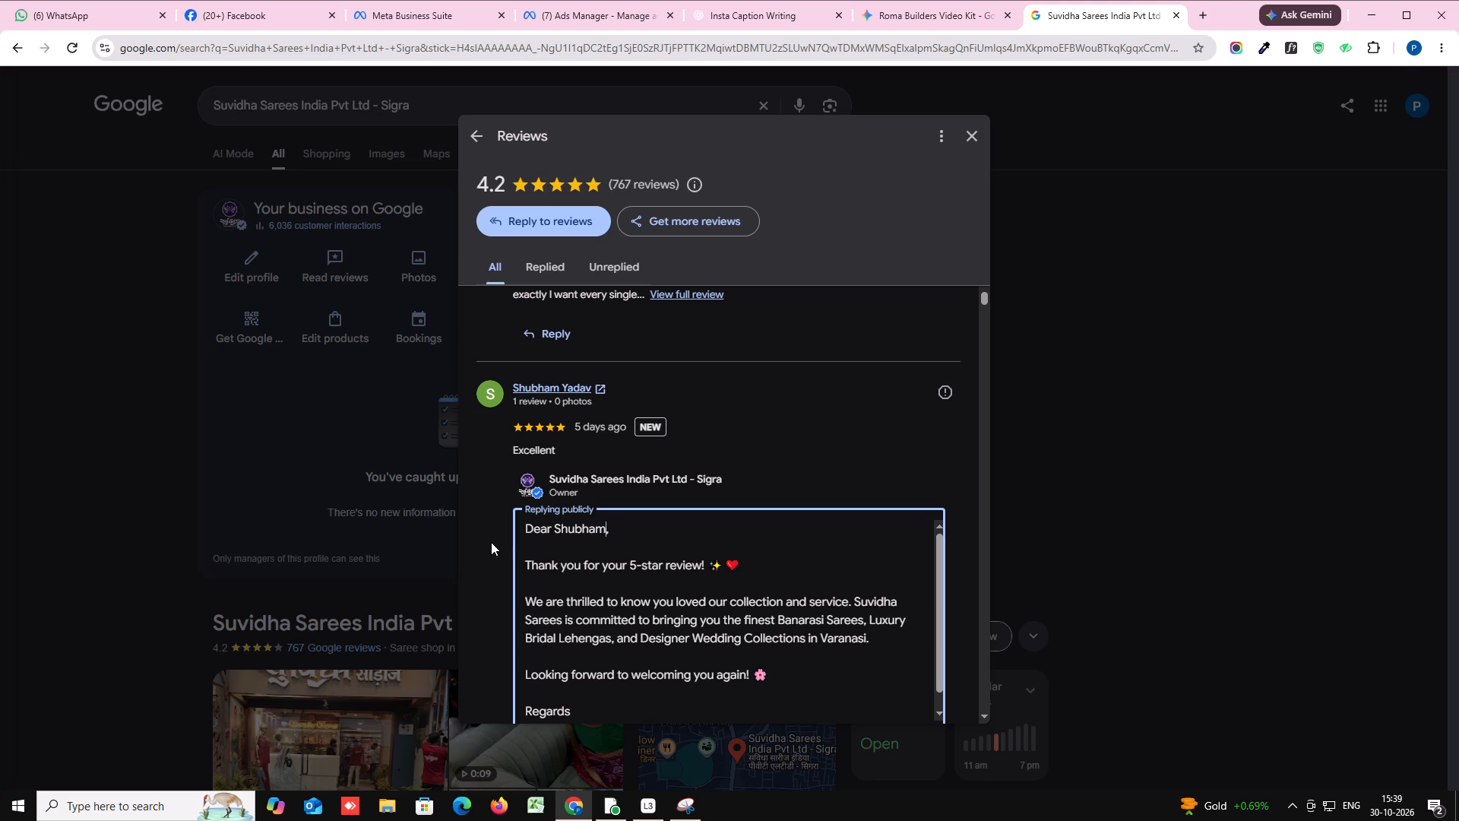
{"action": "scroll", "coordinate": [483, 493], "scroll_direction": "down", "scroll_amount": 2}
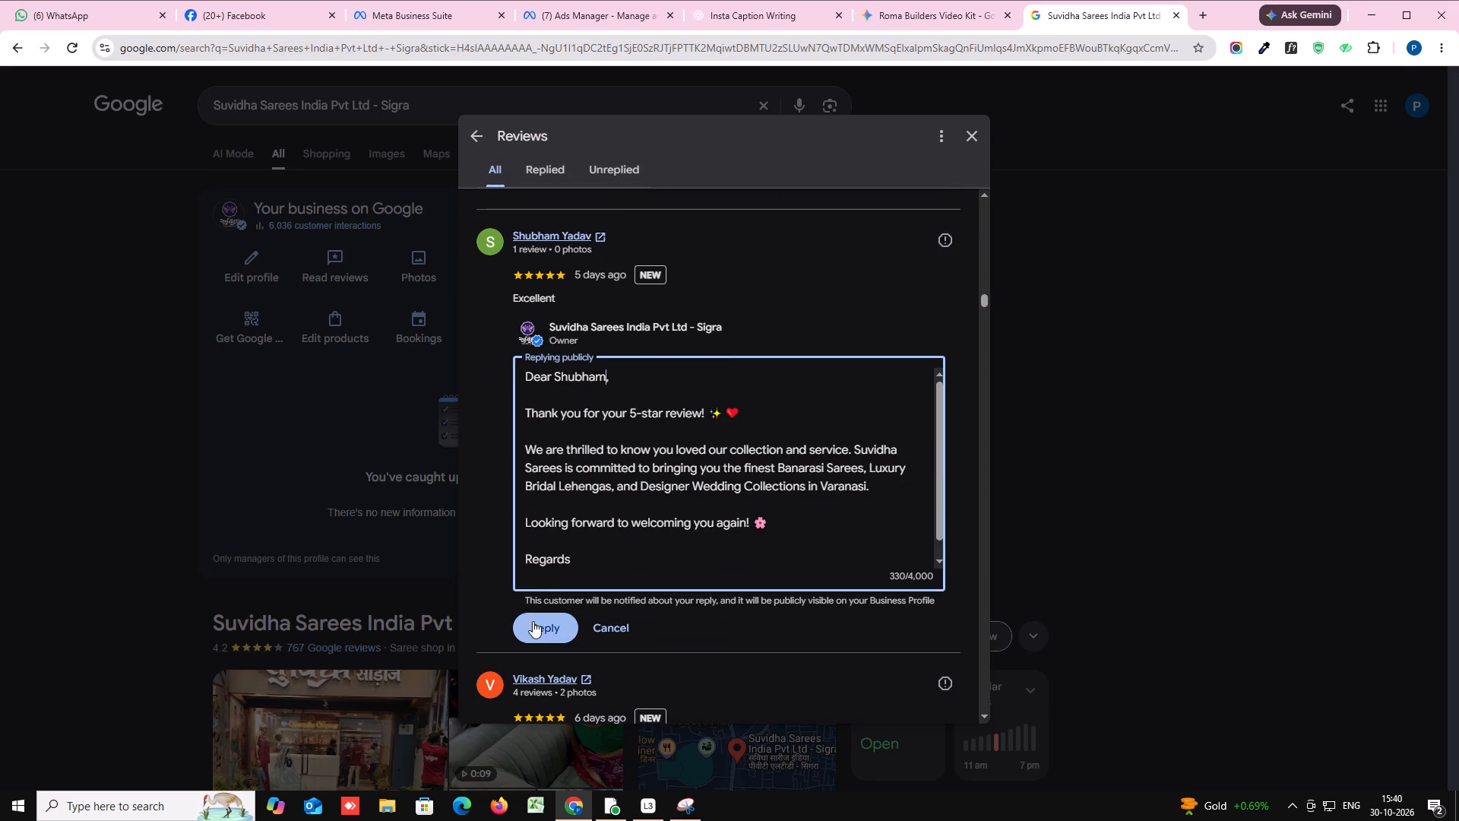
{"action": "left_click", "coordinate": [533, 621]}
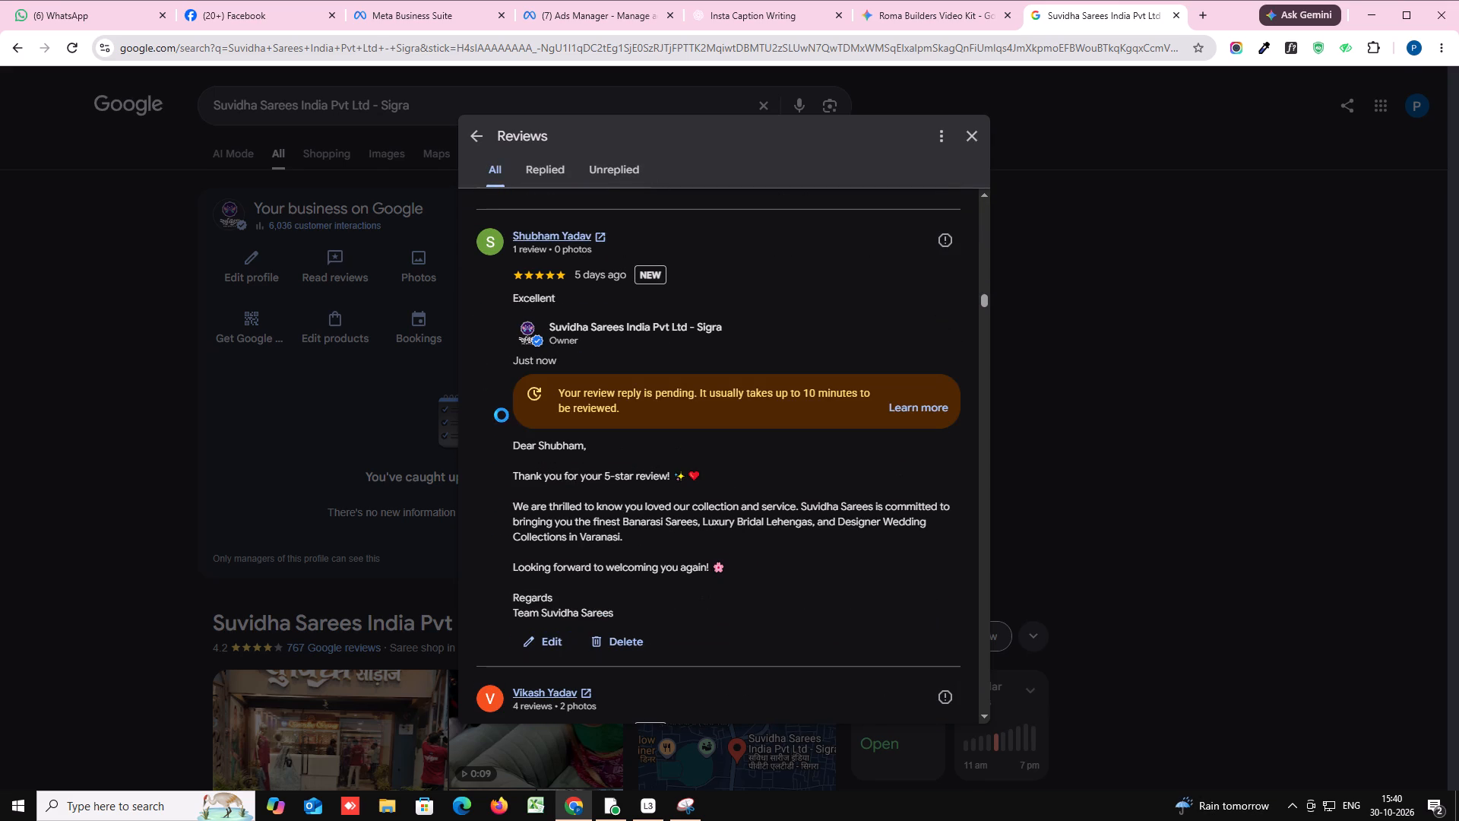
Start a reply to the five-star review beginning "They have awesome collection of saree" and paste the copied thank-you text into it.
{"action": "scroll", "coordinate": [502, 415], "scroll_direction": "up", "scroll_amount": 5}
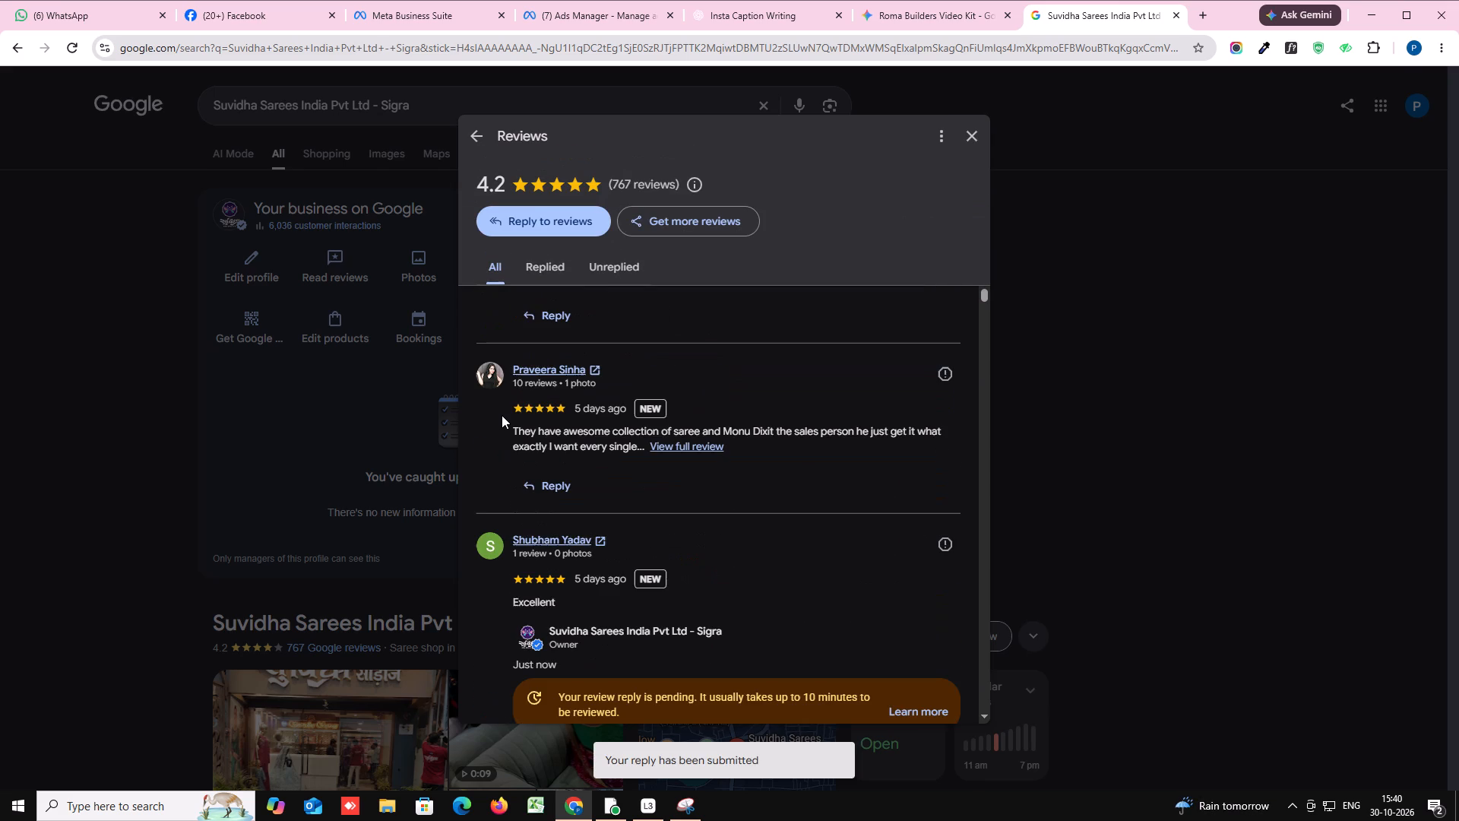
{"action": "left_click", "coordinate": [538, 494]}
{"action": "right_click", "coordinate": [565, 531]}
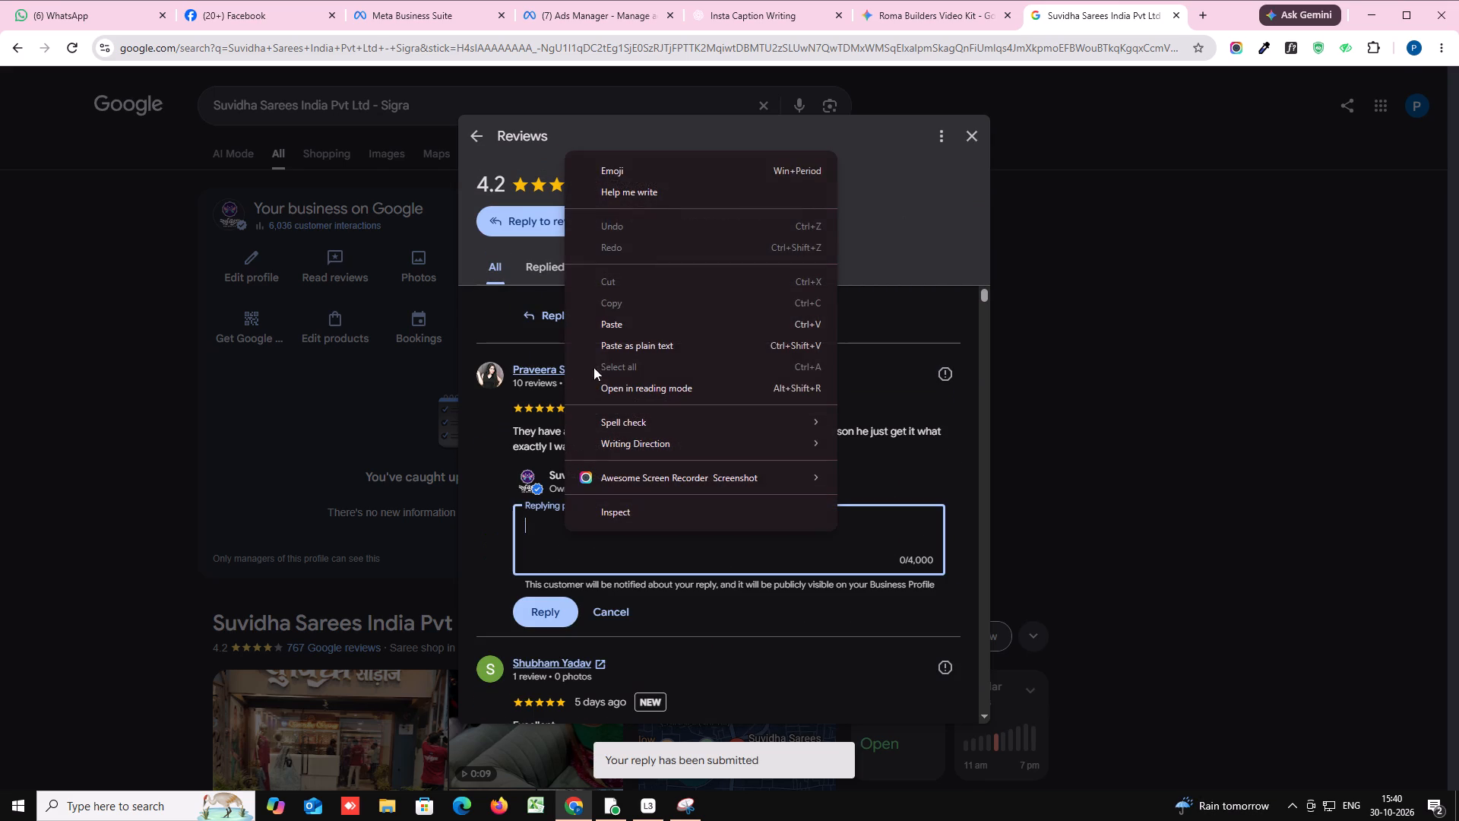
{"action": "left_click", "coordinate": [608, 327]}
Change the greeting of the pasted reply to "Dear Praveera," and submit the reply.
{"action": "scroll", "coordinate": [598, 559], "scroll_direction": "up", "scroll_amount": 2}
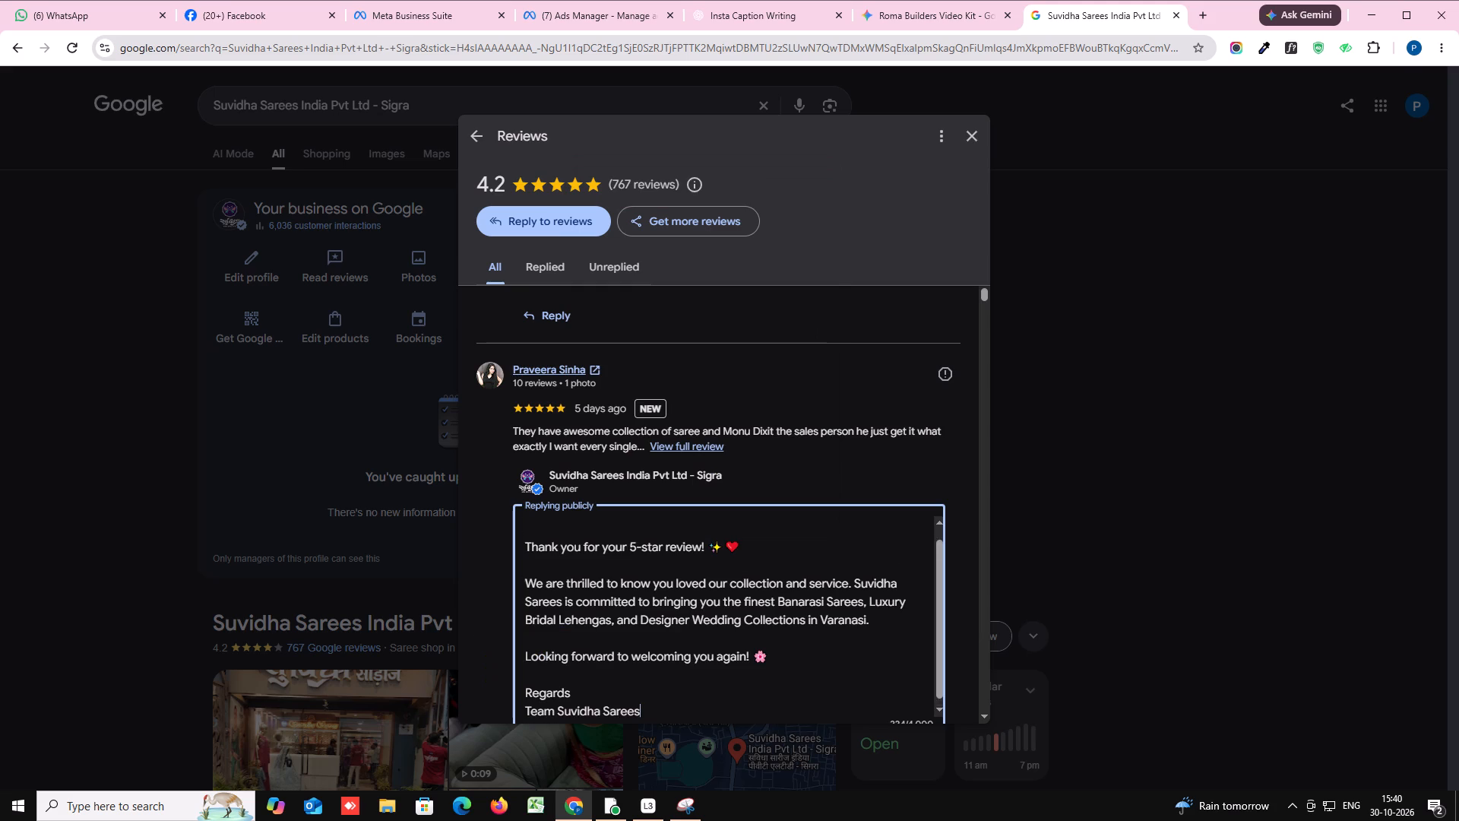
{"action": "left_click", "coordinate": [623, 521]}
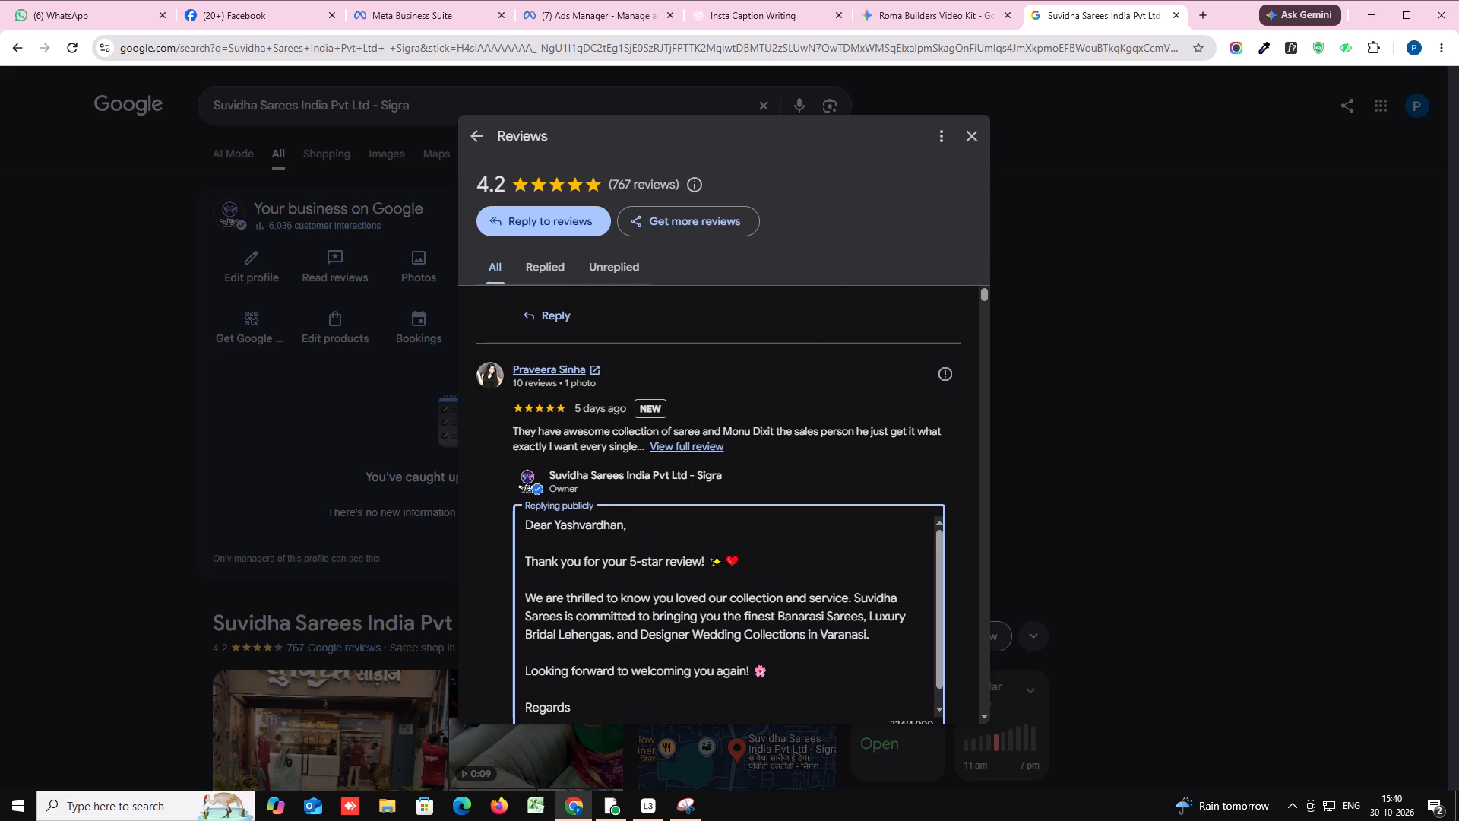
{"action": "key", "text": "BackSpace"}
{"action": "key", "text": "BackSpace"}
{"action": "key", "text": "BackSpace"}
{"action": "key", "text": "BackSpace"}
{"action": "key", "text": "BackSpace"}
{"action": "key", "text": "BackSpace"}
{"action": "key", "text": "BackSpace"}
{"action": "key", "text": "BackSpace"}
{"action": "key", "text": "BackSpace"}
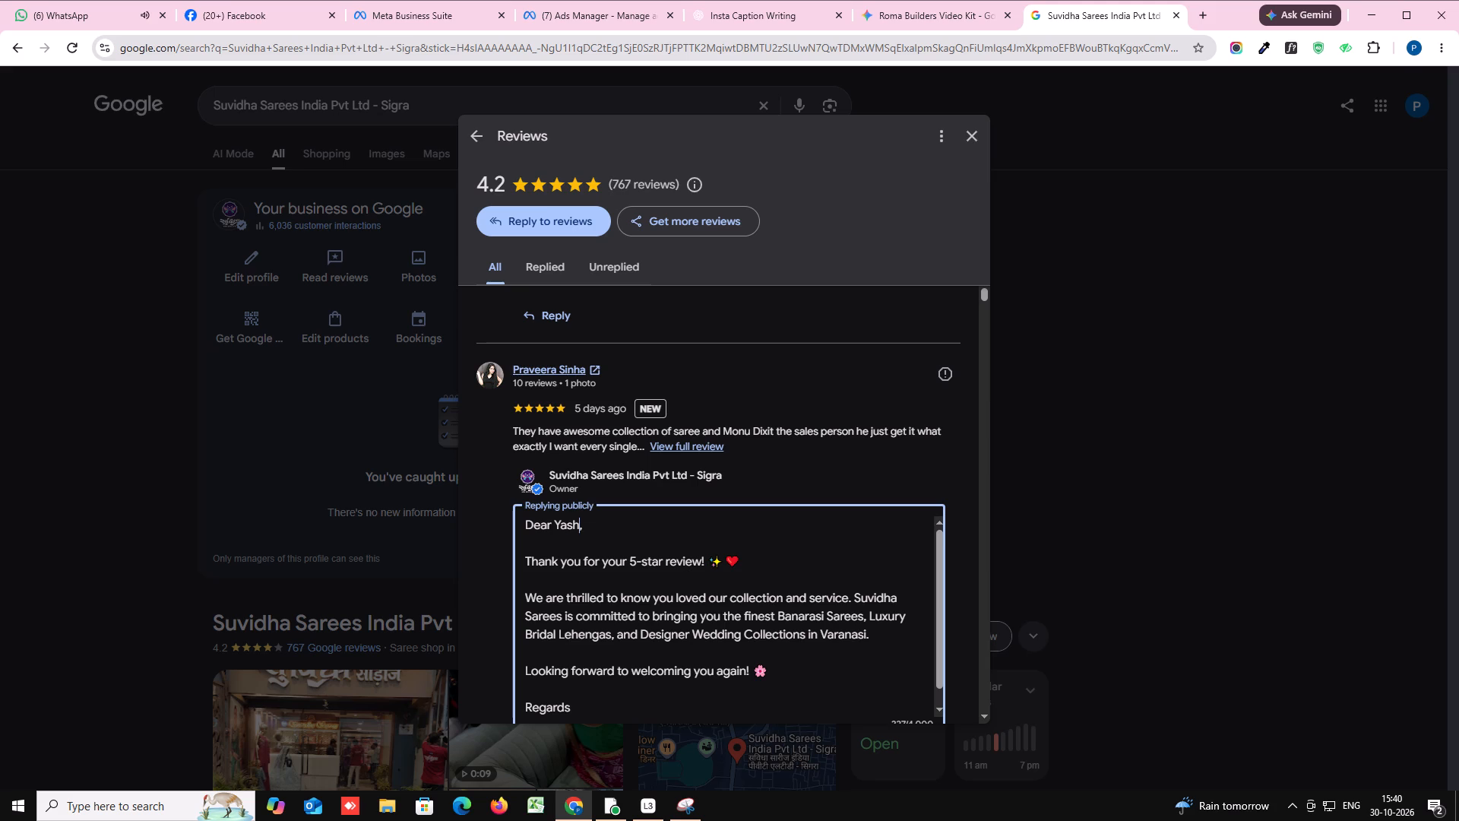
{"action": "key", "text": "BackSpace"}
{"action": "key", "text": "BackSpace"}
{"action": "type", "text": "Pr"}
{"action": "key", "text": "a"}
{"action": "type", "text": "veera"}
{"action": "scroll", "coordinate": [497, 540], "scroll_direction": "down", "scroll_amount": 2}
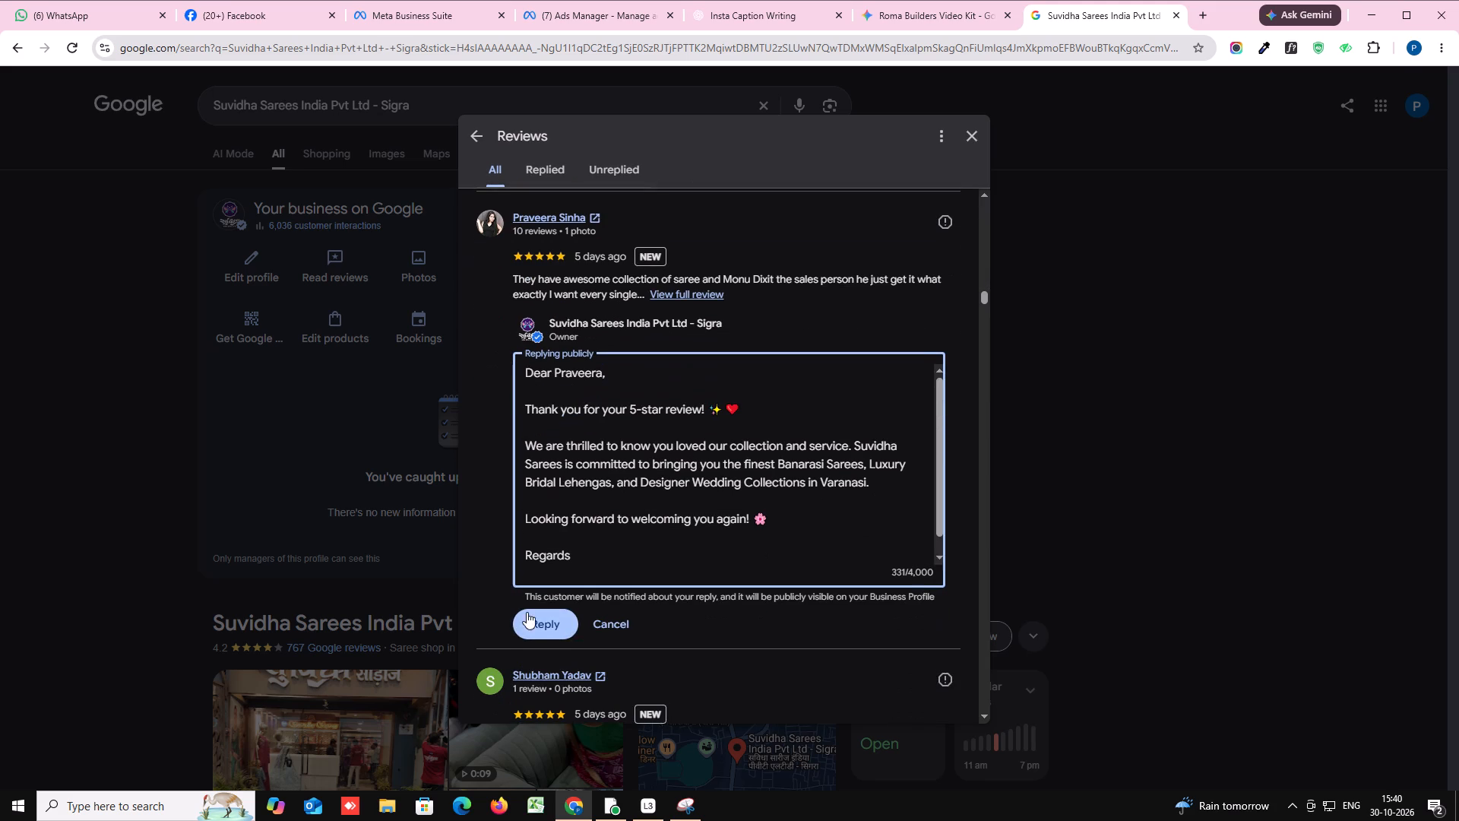
{"action": "left_click", "coordinate": [527, 617]}
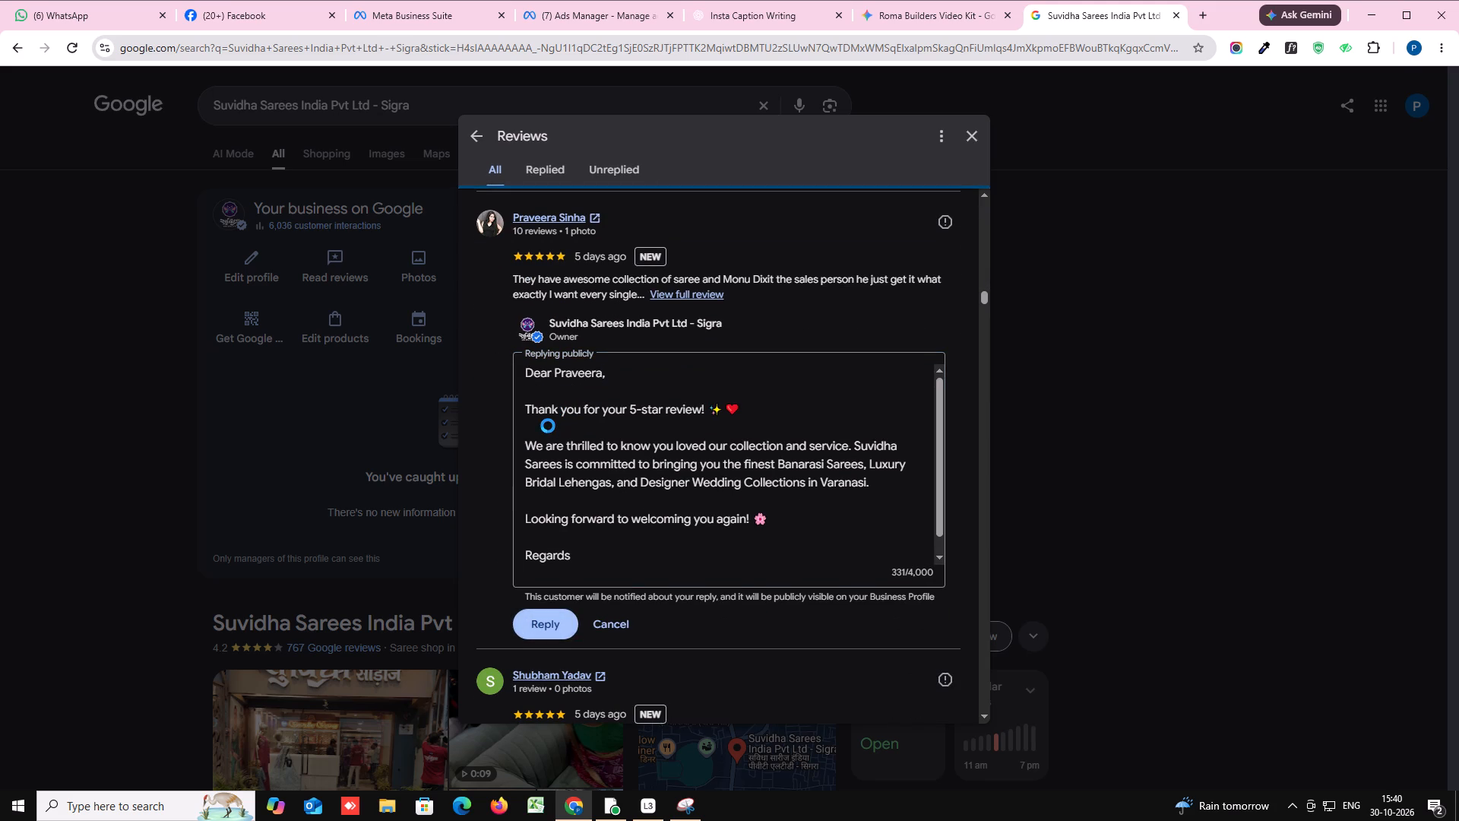
Start a reply to Raju's five-star review without text and paste the copied thank-you text into it.
{"action": "scroll", "coordinate": [548, 426], "scroll_direction": "up", "scroll_amount": 4}
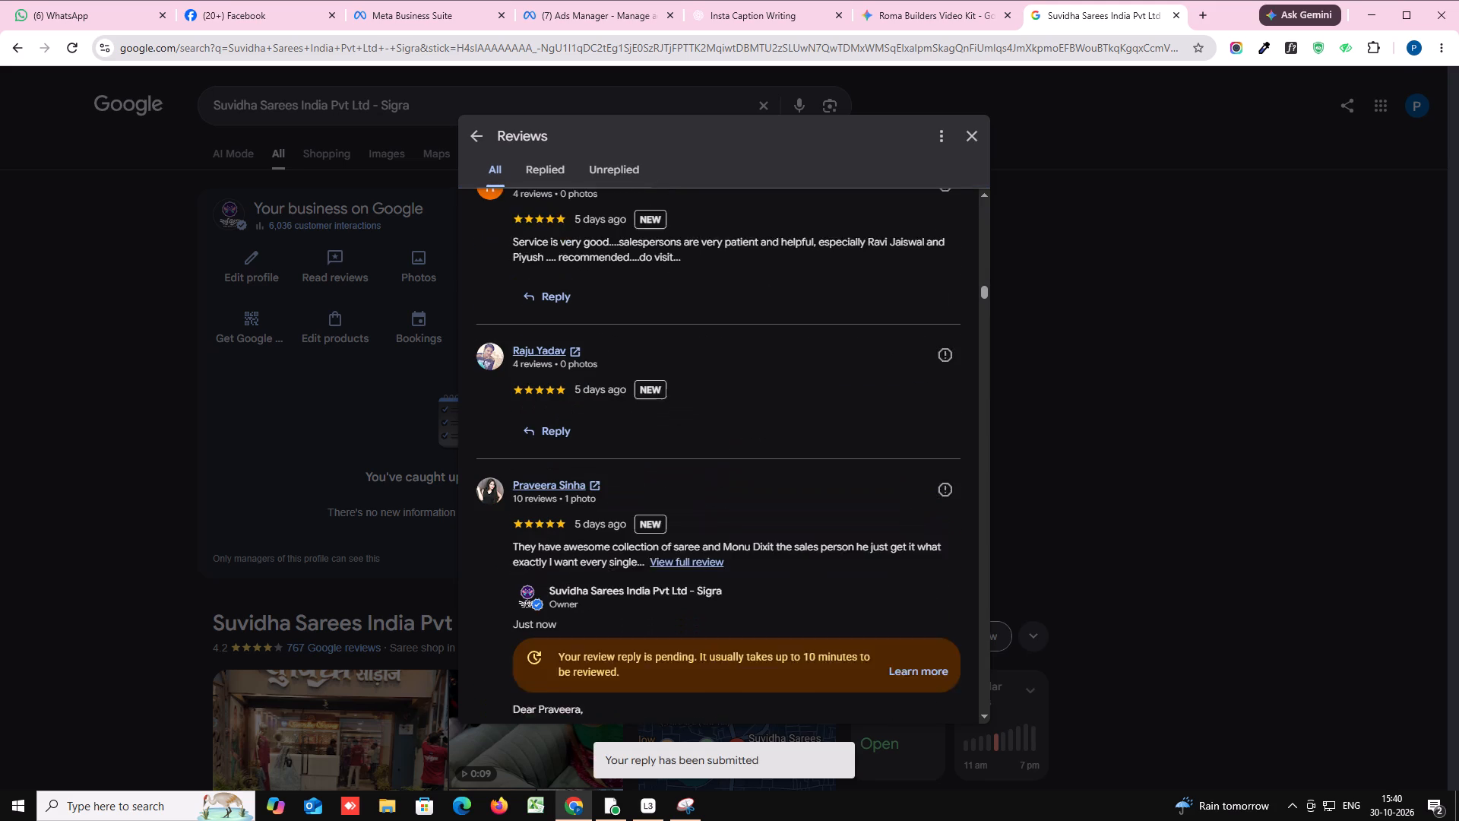
{"action": "left_click", "coordinate": [553, 474]}
{"action": "right_click", "coordinate": [561, 532]}
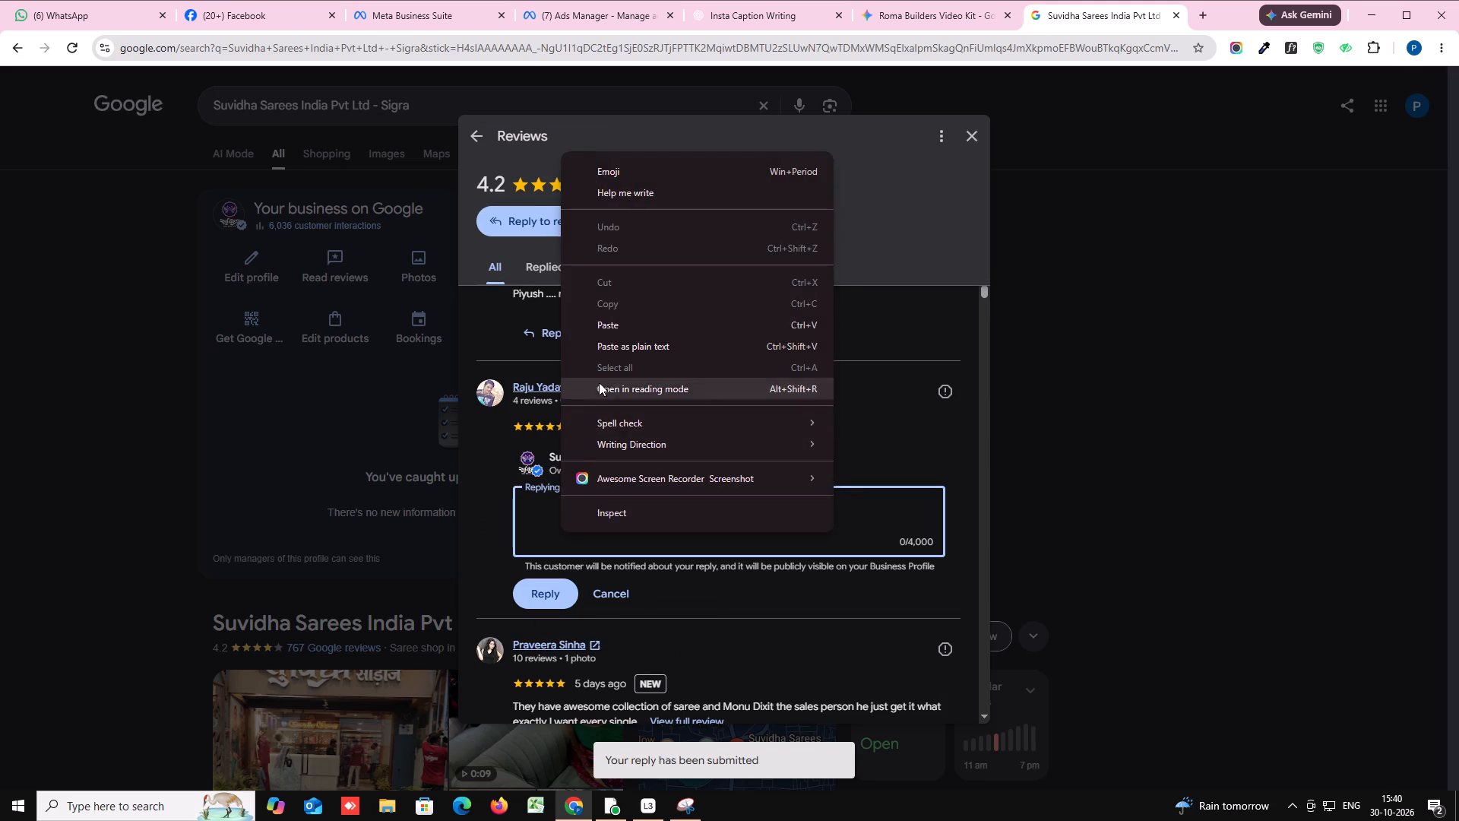
{"action": "left_click", "coordinate": [606, 328]}
Change the greeting of the pasted reply to "Dear Raju," and submit the reply.
{"action": "scroll", "coordinate": [578, 534], "scroll_direction": "up", "scroll_amount": 2}
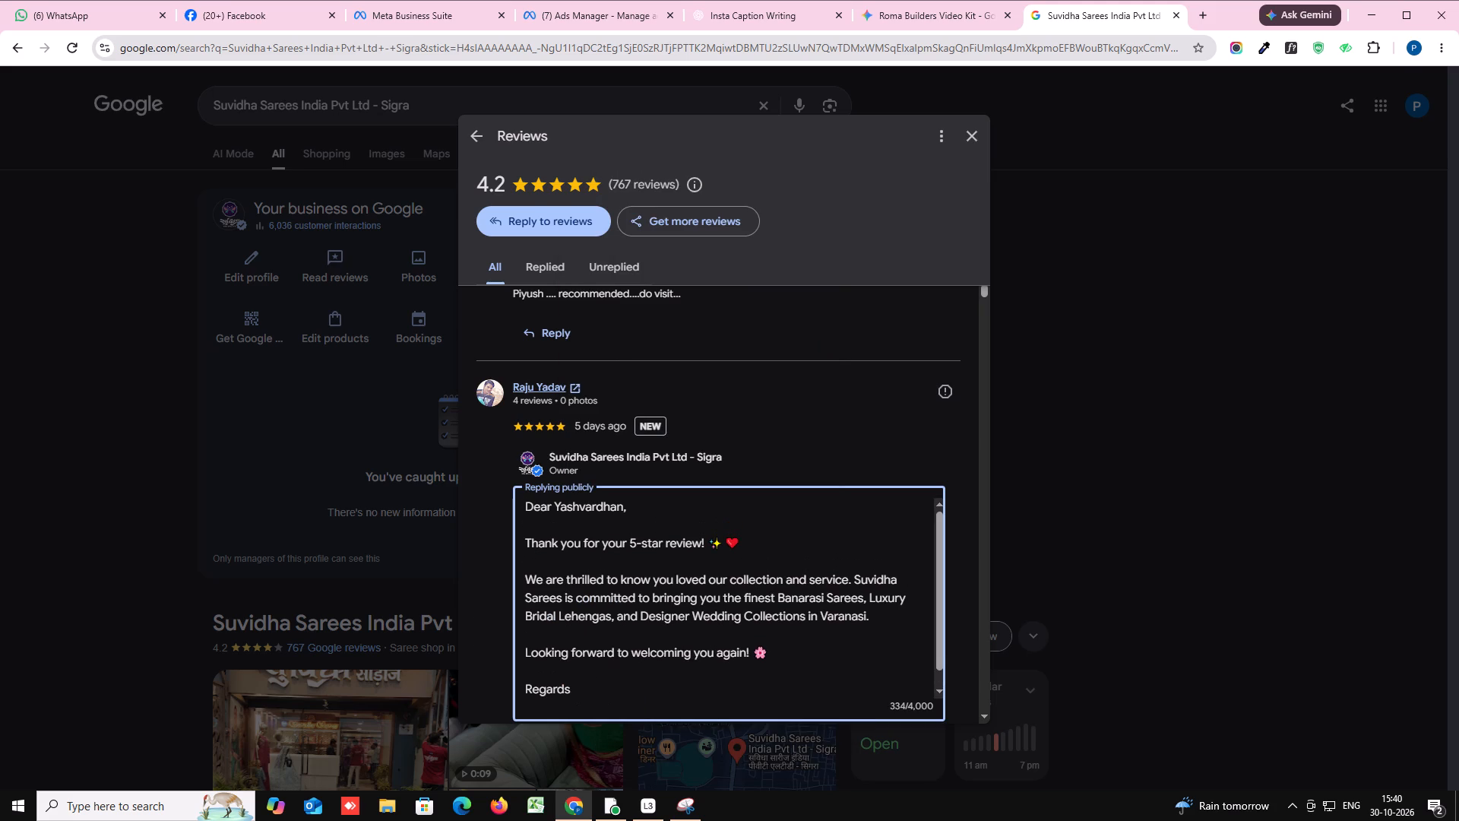
{"action": "left_click", "coordinate": [621, 509]}
{"action": "key", "text": "BackSpace"}
{"action": "key", "text": "BackSpace"}
{"action": "key", "text": "BackSpace"}
{"action": "key", "text": "BackSpace"}
{"action": "key", "text": "BackSpace"}
{"action": "key", "text": "BackSpace"}
{"action": "key", "text": "BackSpace"}
{"action": "key", "text": "BackSpace"}
{"action": "key", "text": "BackSpace"}
{"action": "key", "text": "BackSpace"}
{"action": "key", "text": "BackSpace"}
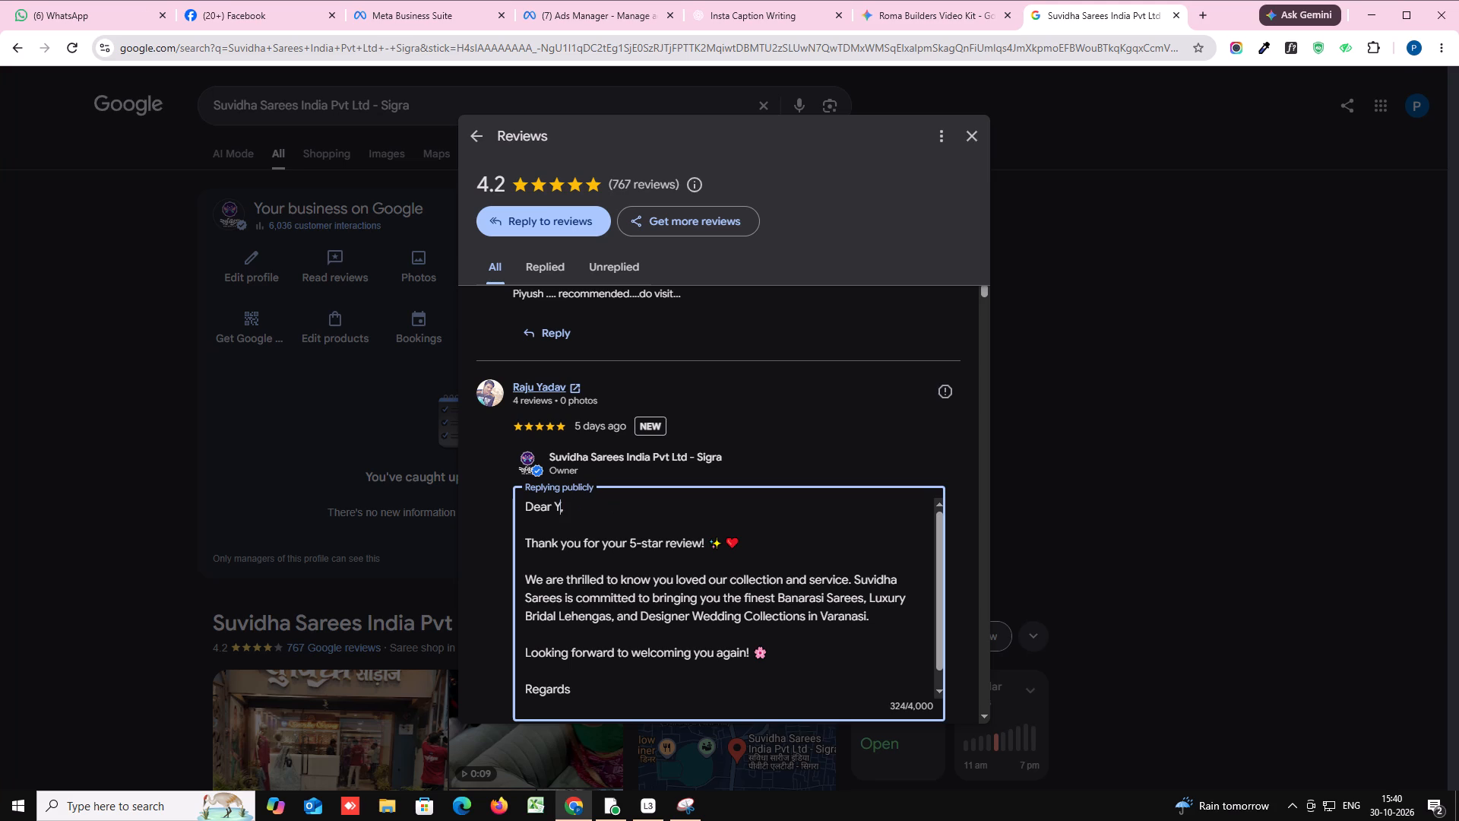
{"action": "type", "text": "Raju"}
{"action": "scroll", "coordinate": [485, 516], "scroll_direction": "down", "scroll_amount": 1}
{"action": "left_click", "coordinate": [527, 679]}
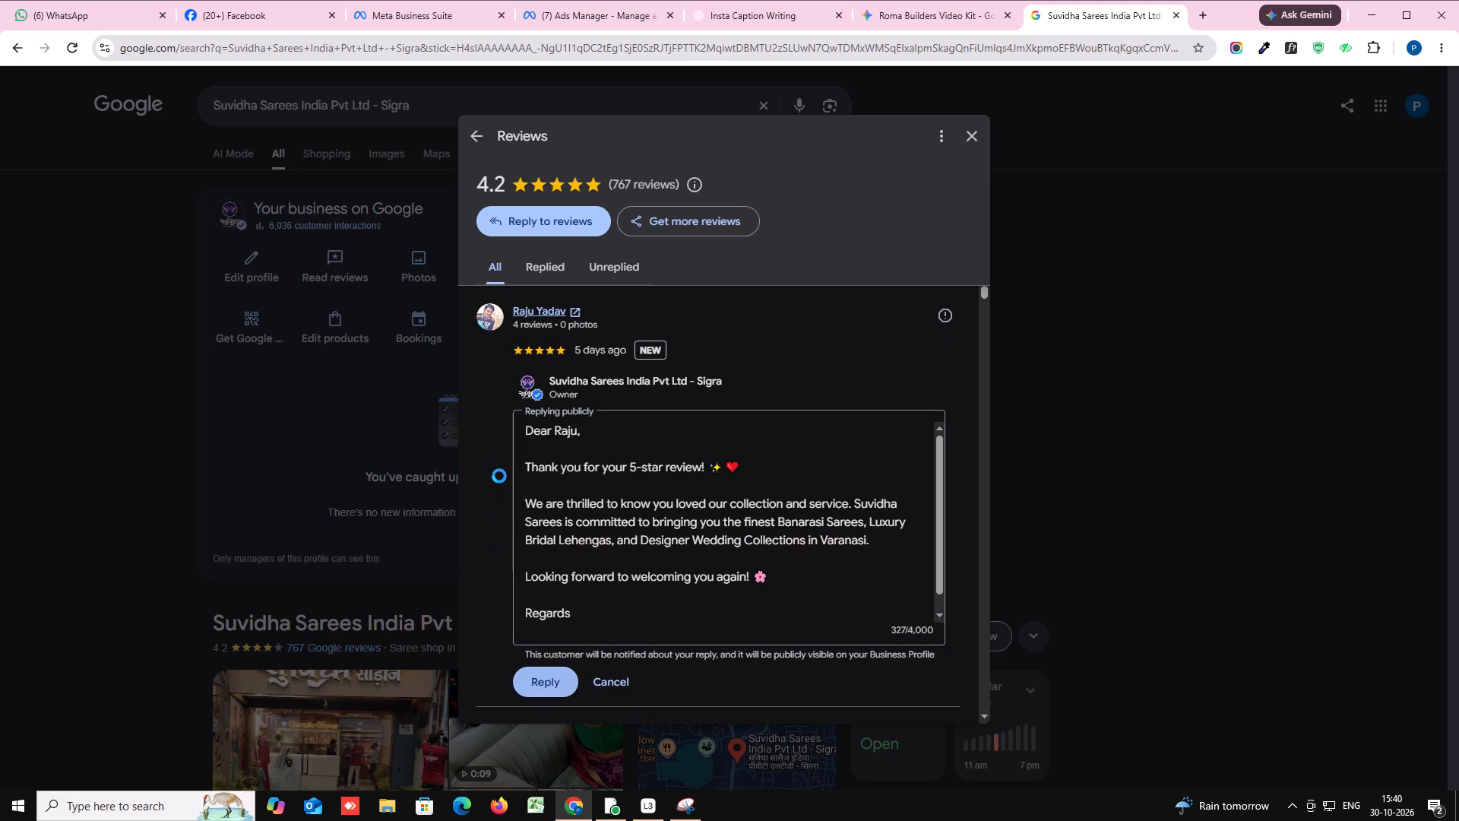
Start a reply to the five-star review beginning "Service is very good" and paste the copied thank-you text into it.
{"action": "scroll", "coordinate": [499, 476], "scroll_direction": "up", "scroll_amount": 1}
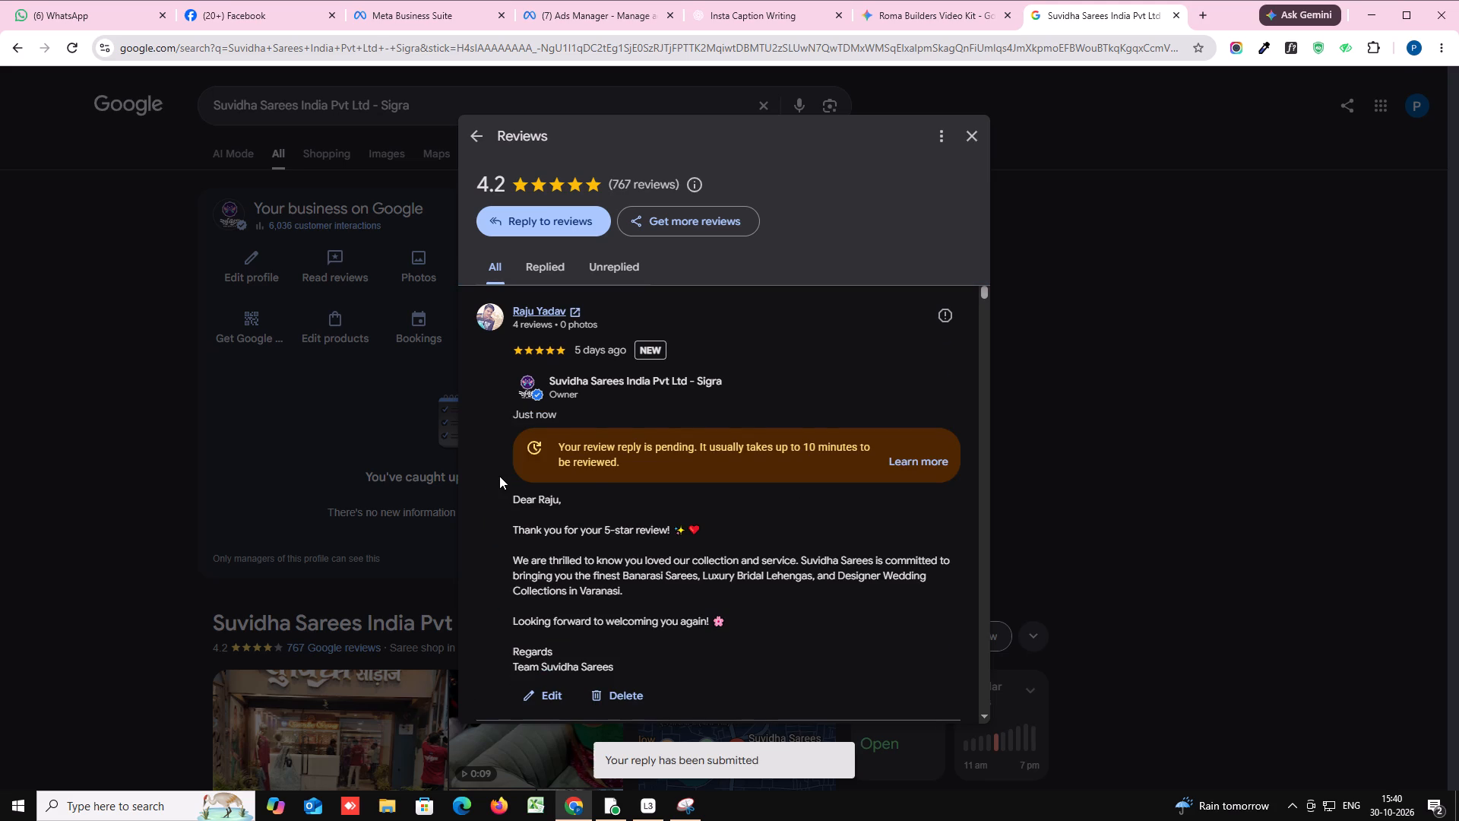
{"action": "scroll", "coordinate": [495, 426], "scroll_direction": "up", "scroll_amount": 3}
{"action": "left_click", "coordinate": [550, 487]}
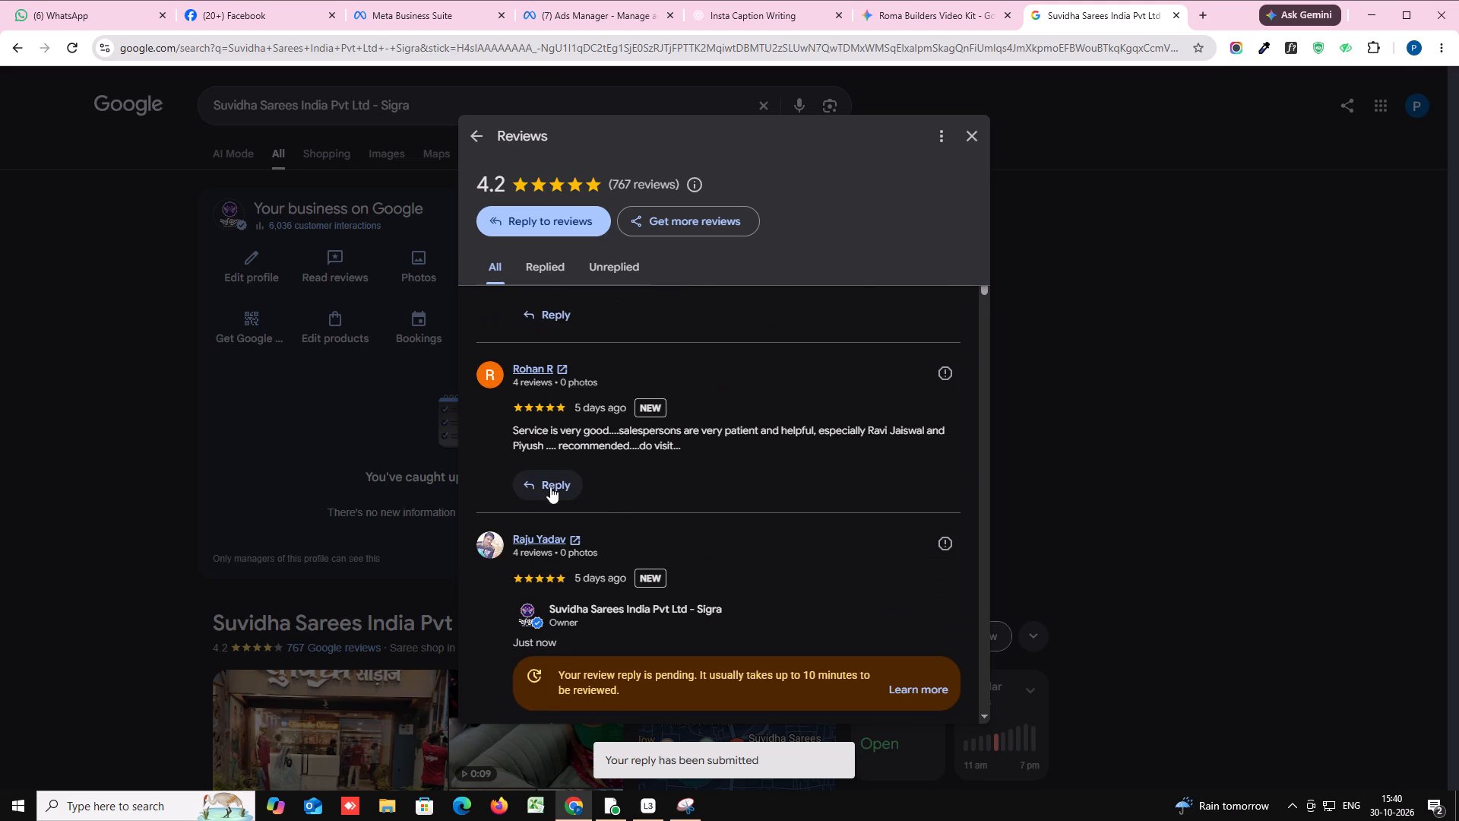
{"action": "right_click", "coordinate": [568, 537]}
{"action": "left_click", "coordinate": [616, 325]}
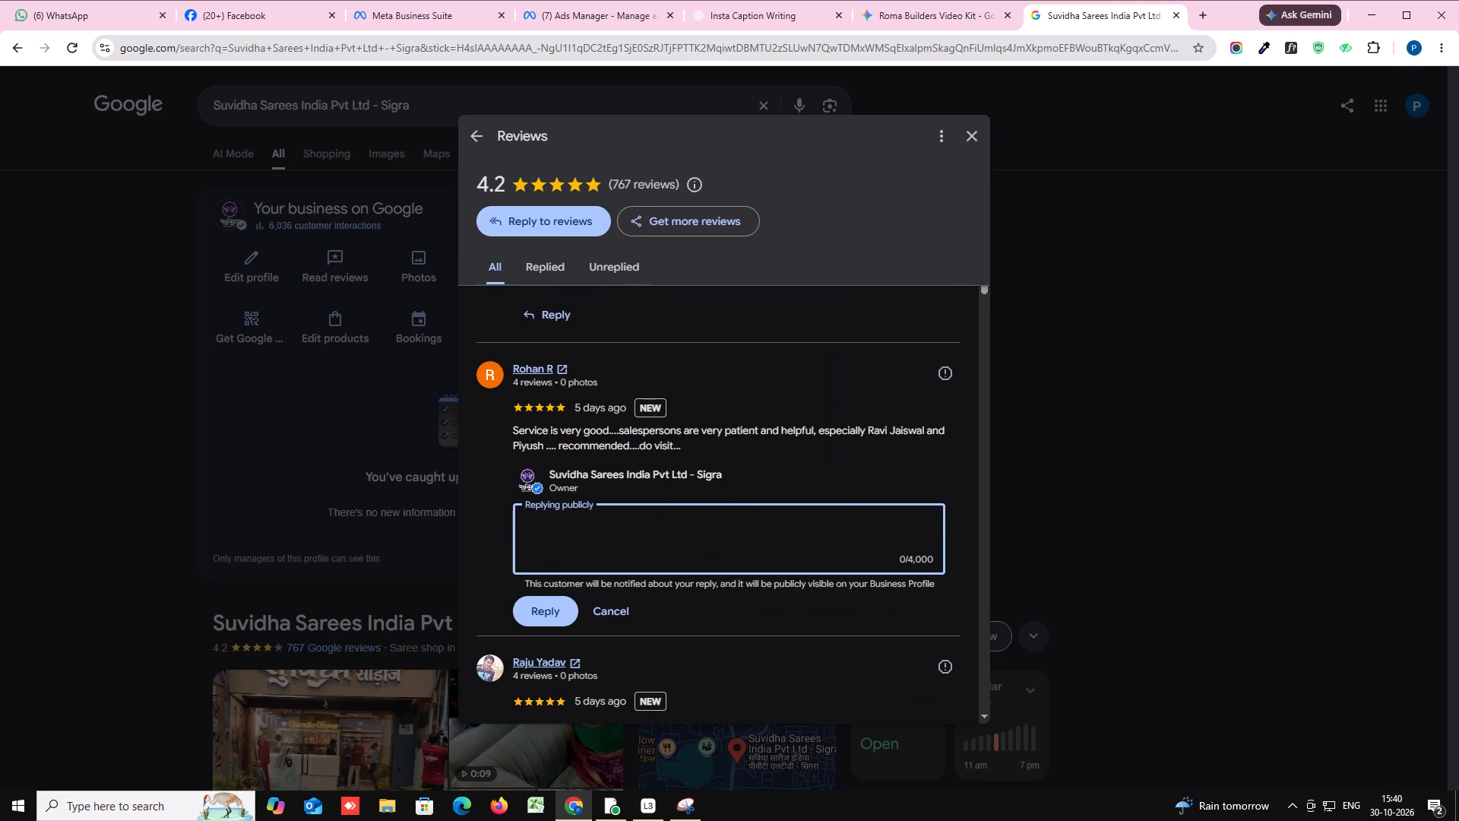
Change the greeting of the pasted reply to "Dear Rohan," and submit the reply.
{"action": "scroll", "coordinate": [622, 545], "scroll_direction": "up", "scroll_amount": 3}
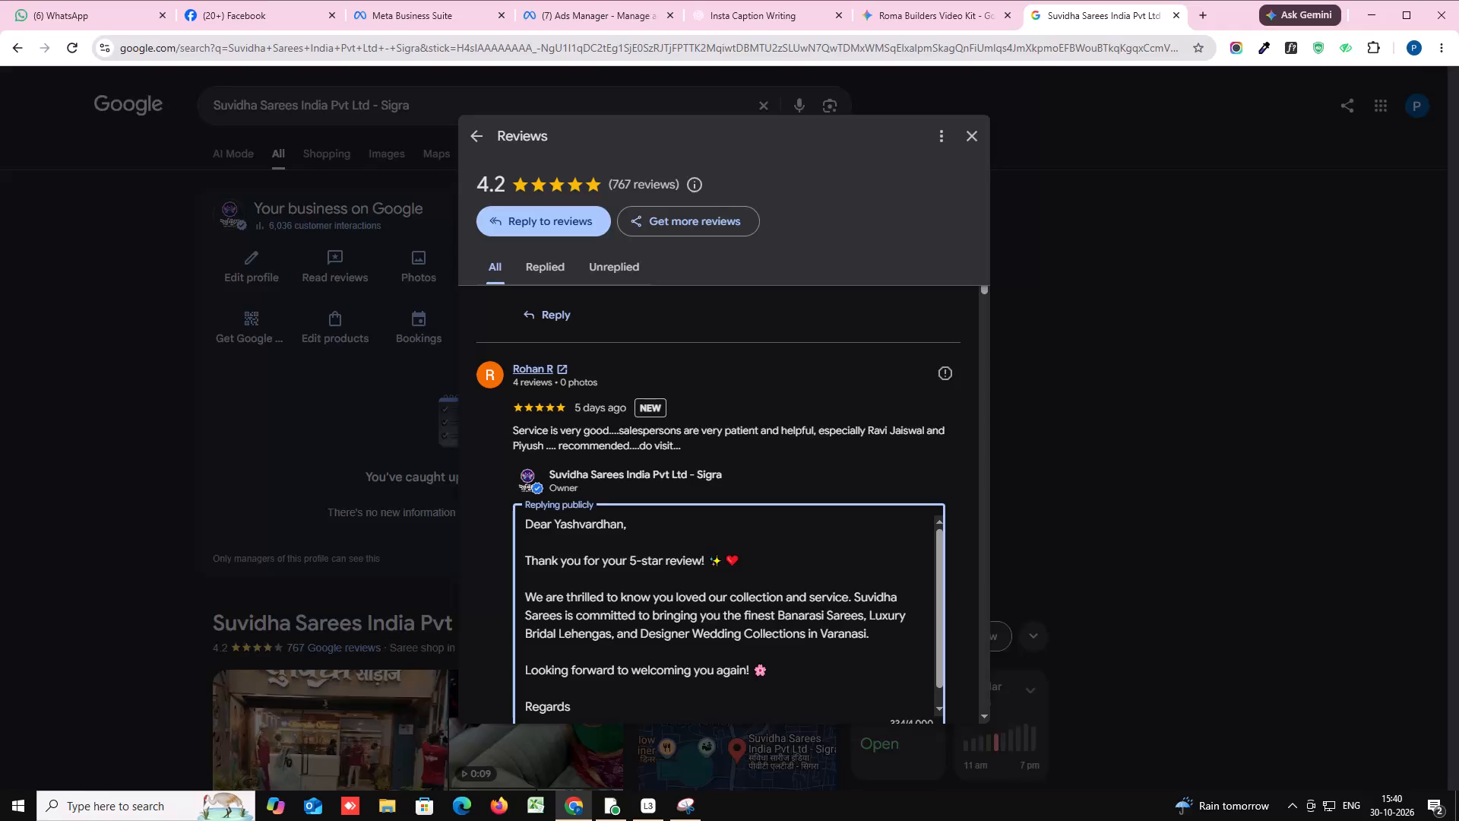
{"action": "left_click", "coordinate": [621, 526]}
{"action": "key", "text": "BackSpace"}
{"action": "key", "text": "BackSpace"}
{"action": "key", "text": "BackSpace"}
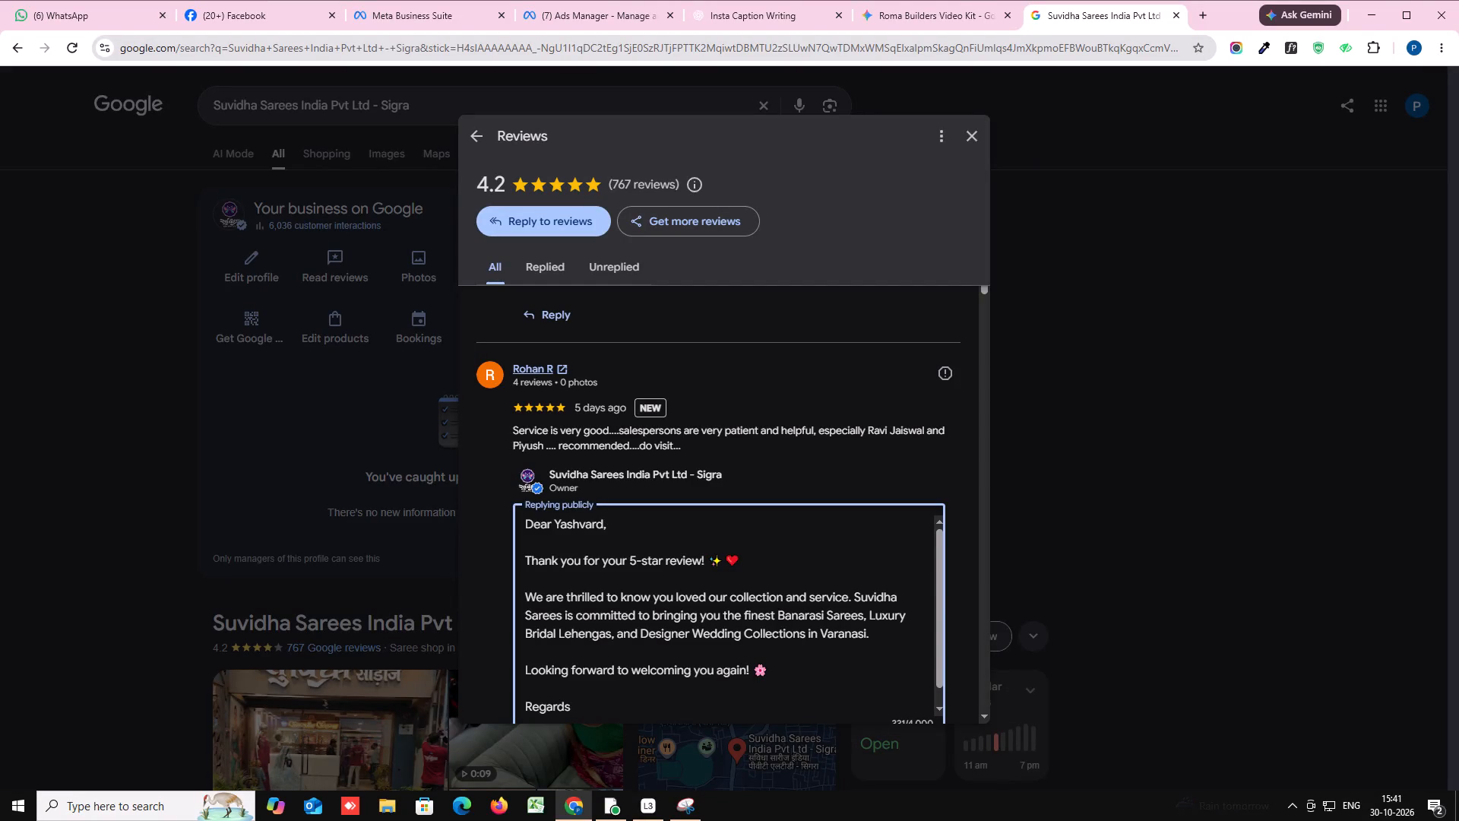
{"action": "key", "text": "BackSpace"}
{"action": "key", "text": "BackSpace"}
{"action": "key", "text": "BackSpace"}
{"action": "key", "text": "BackSpace"}
{"action": "key", "text": "BackSpace"}
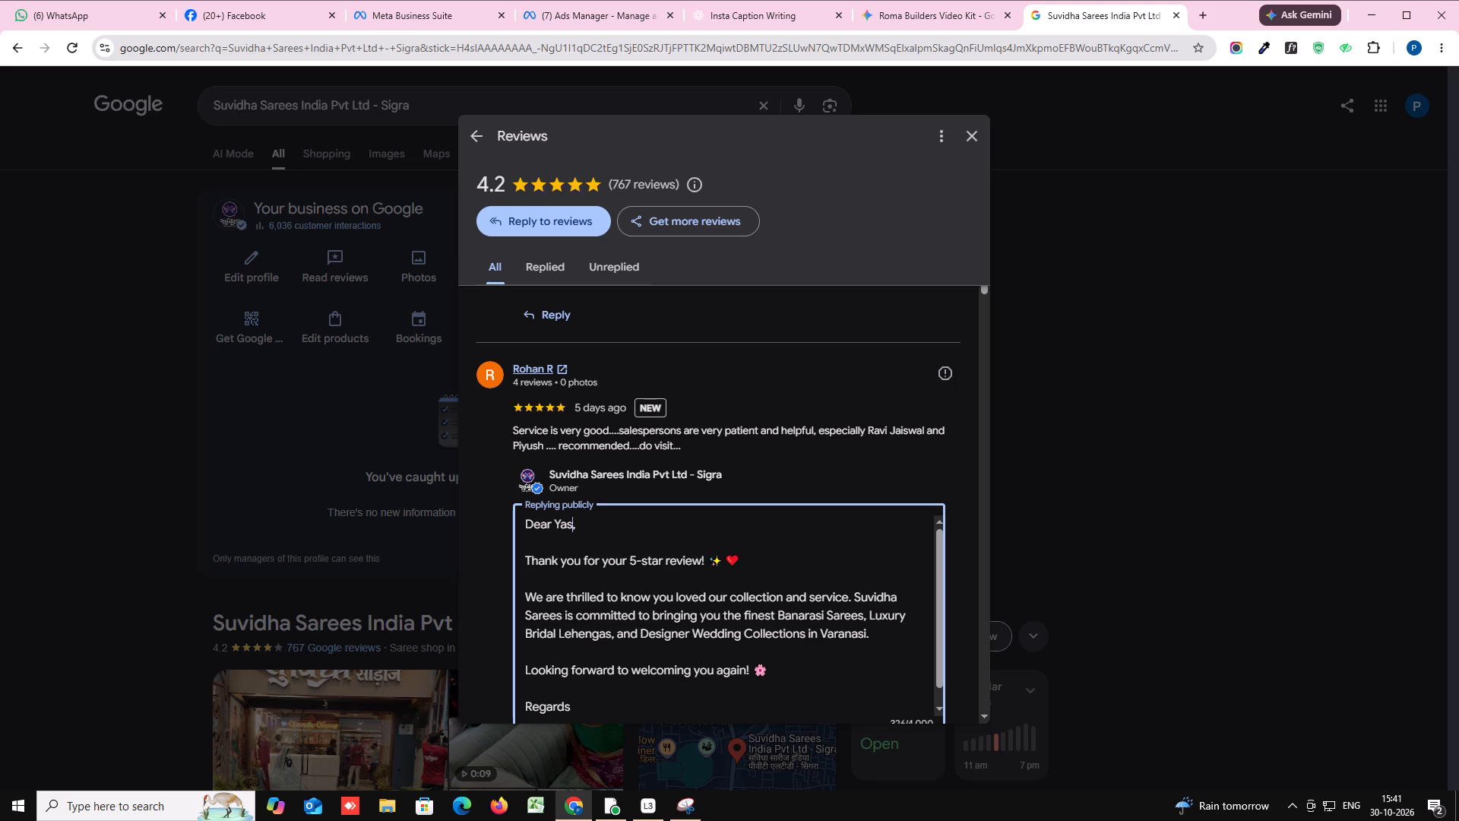
{"action": "key", "text": "BackSpace"}
{"action": "key", "text": "BackSpace"}
{"action": "key", "text": "BackSpace"}
{"action": "type", "text": "Roh"}
{"action": "type", "text": "an"}
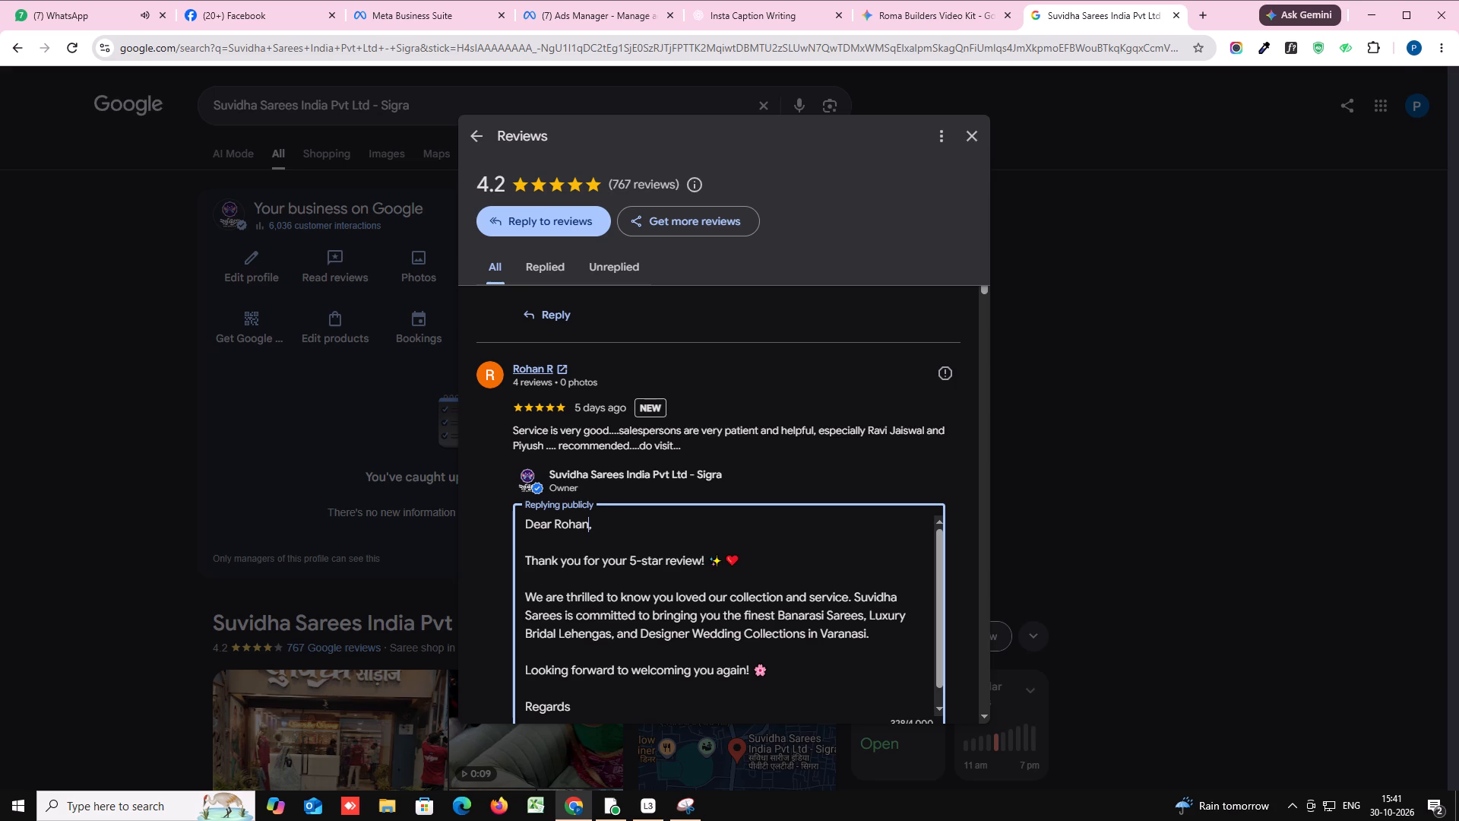
{"action": "scroll", "coordinate": [499, 513], "scroll_direction": "down", "scroll_amount": 2}
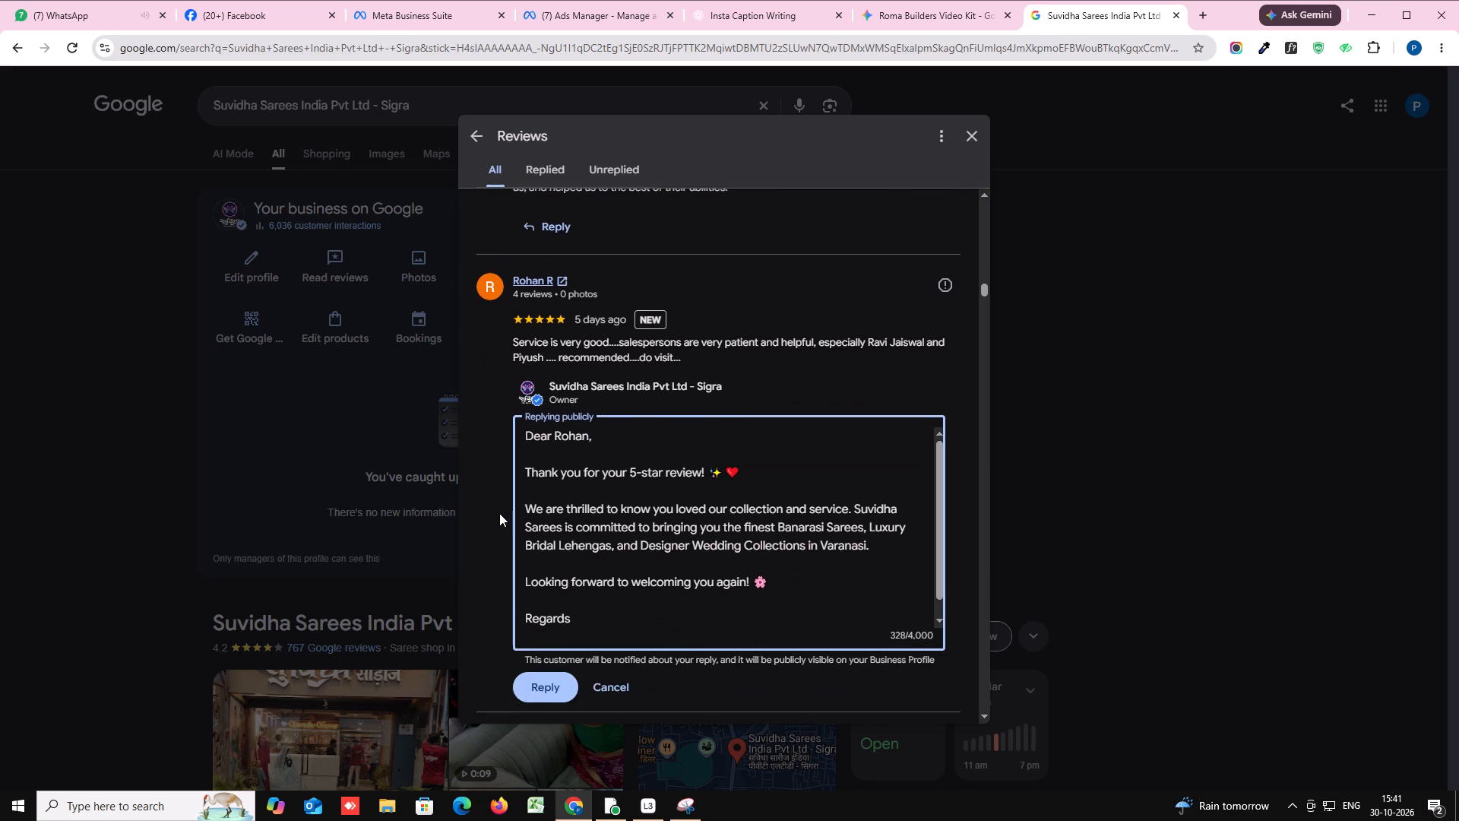
{"action": "left_click", "coordinate": [560, 629]}
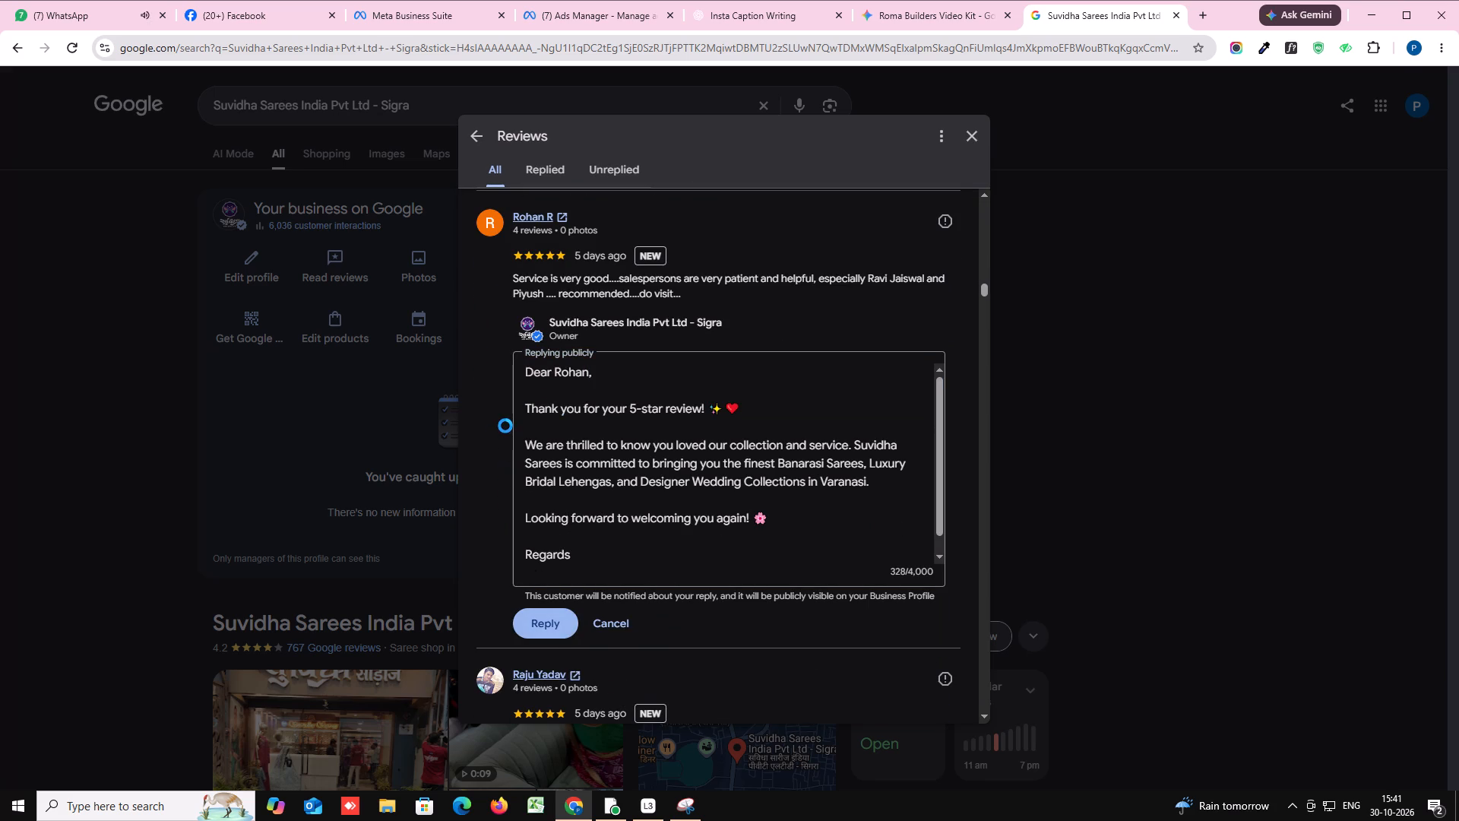
Start a reply to the five-star review beginning "Overall, it was a great experience!" and paste the copied thank-you text into it.
{"action": "scroll", "coordinate": [505, 426], "scroll_direction": "up", "scroll_amount": 1}
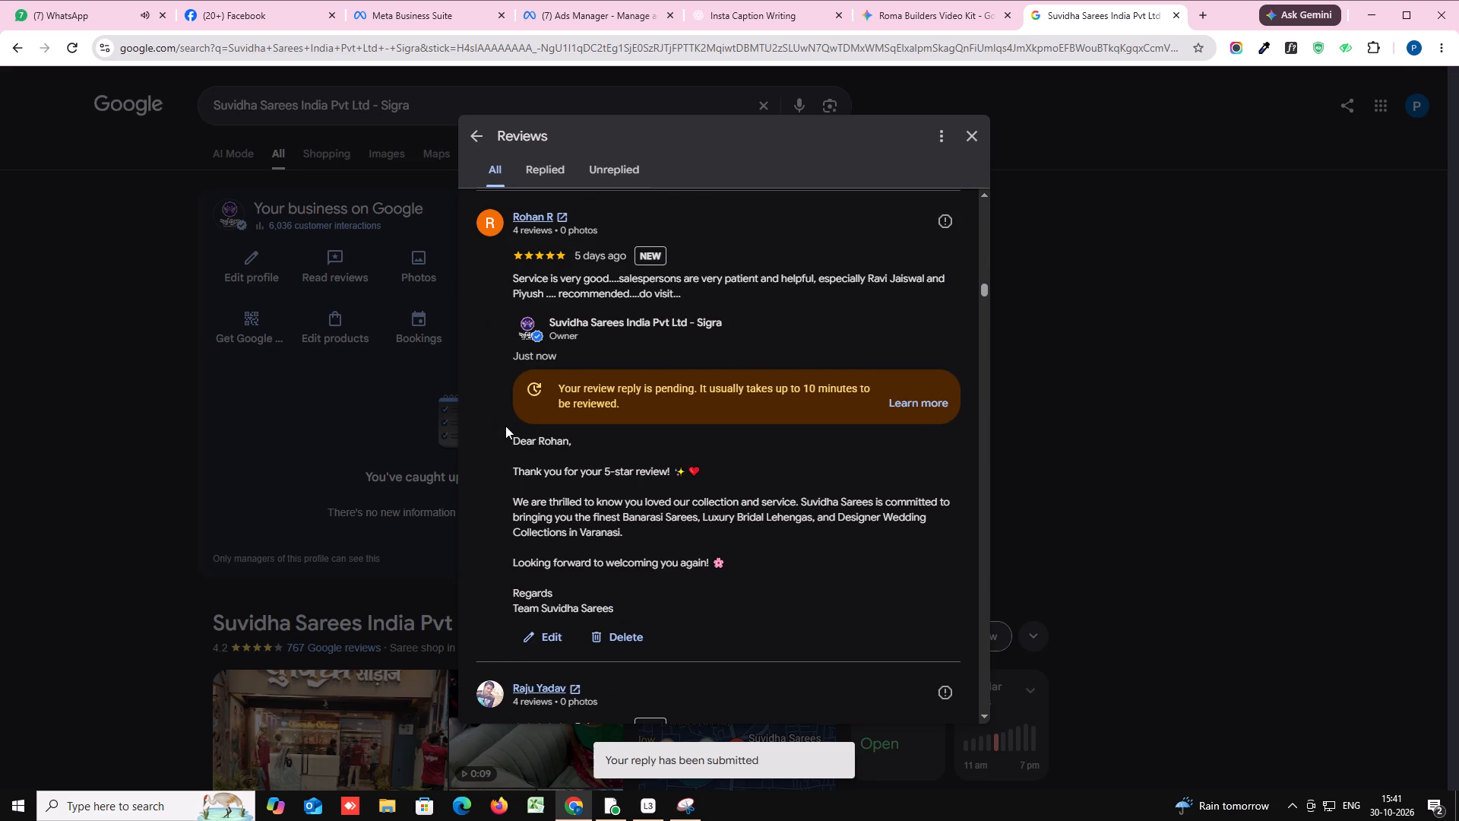
{"action": "scroll", "coordinate": [505, 426], "scroll_direction": "up", "scroll_amount": 3}
{"action": "left_click", "coordinate": [535, 467]}
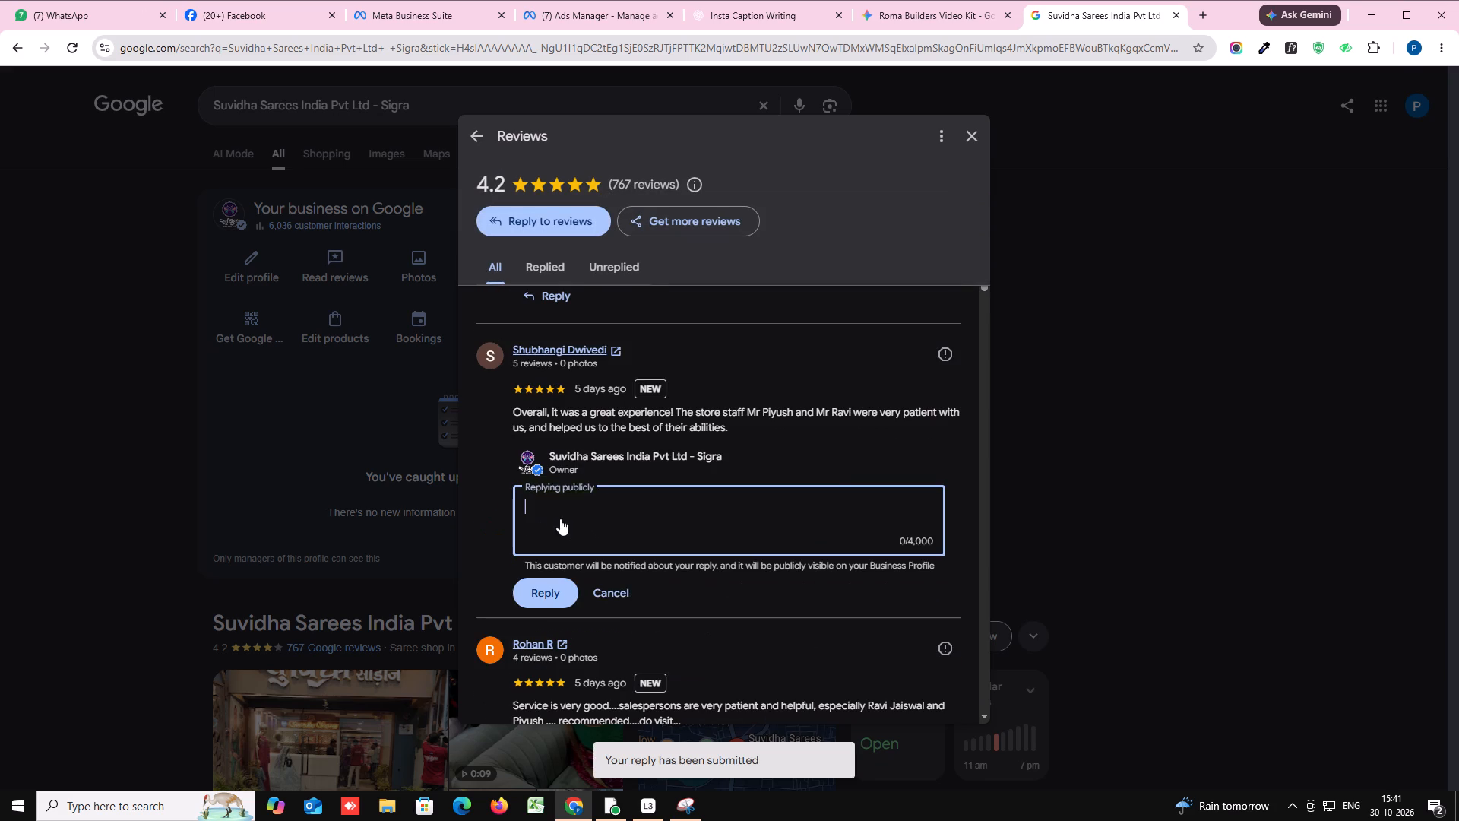
{"action": "right_click", "coordinate": [560, 518]}
{"action": "left_click", "coordinate": [622, 310]}
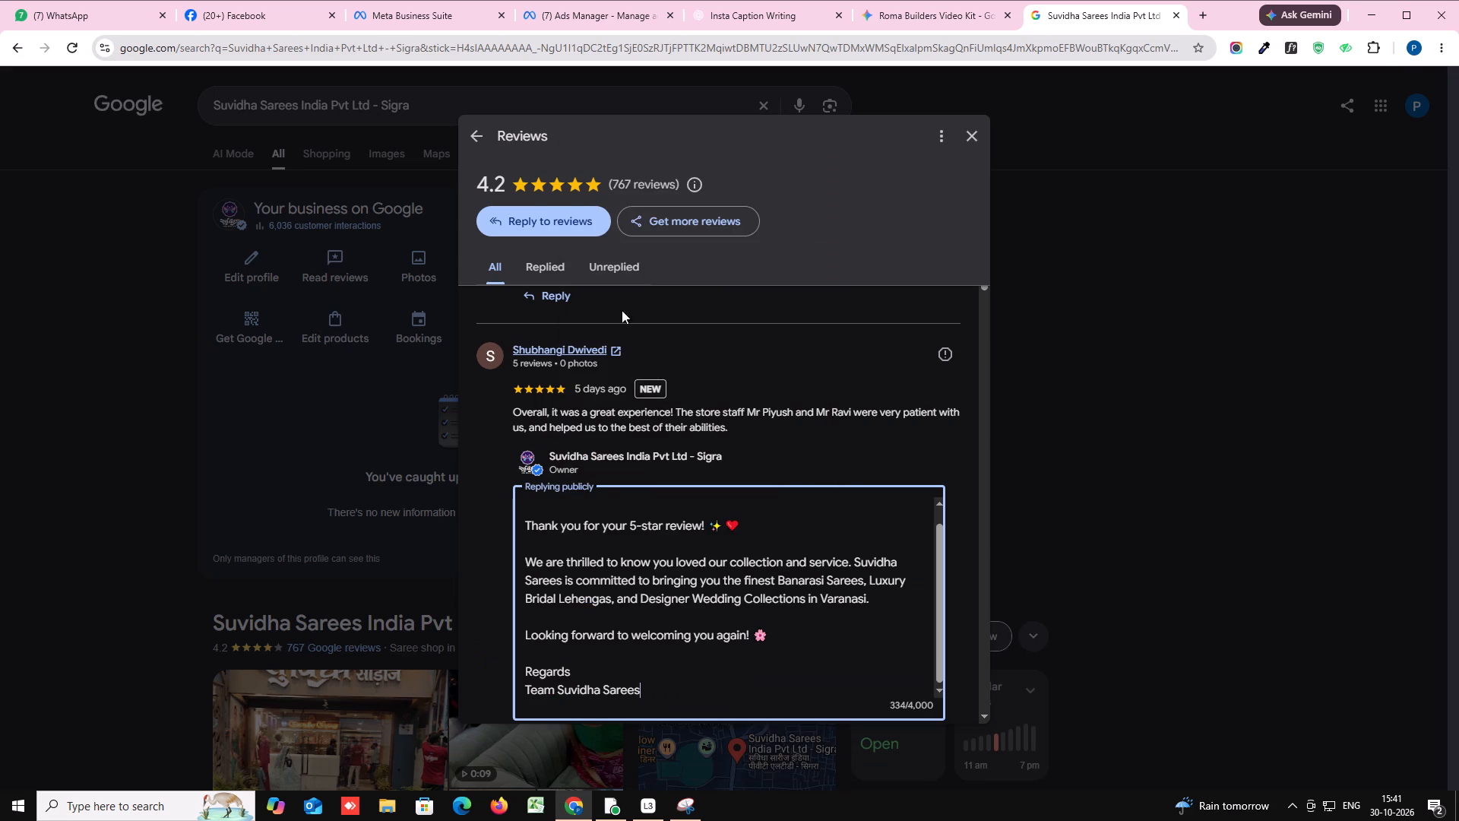
Change the greeting of the pasted reply to "Dear Shubhangi," and submit the reply.
{"action": "scroll", "coordinate": [625, 542], "scroll_direction": "up", "scroll_amount": 2}
{"action": "left_click", "coordinate": [621, 511]}
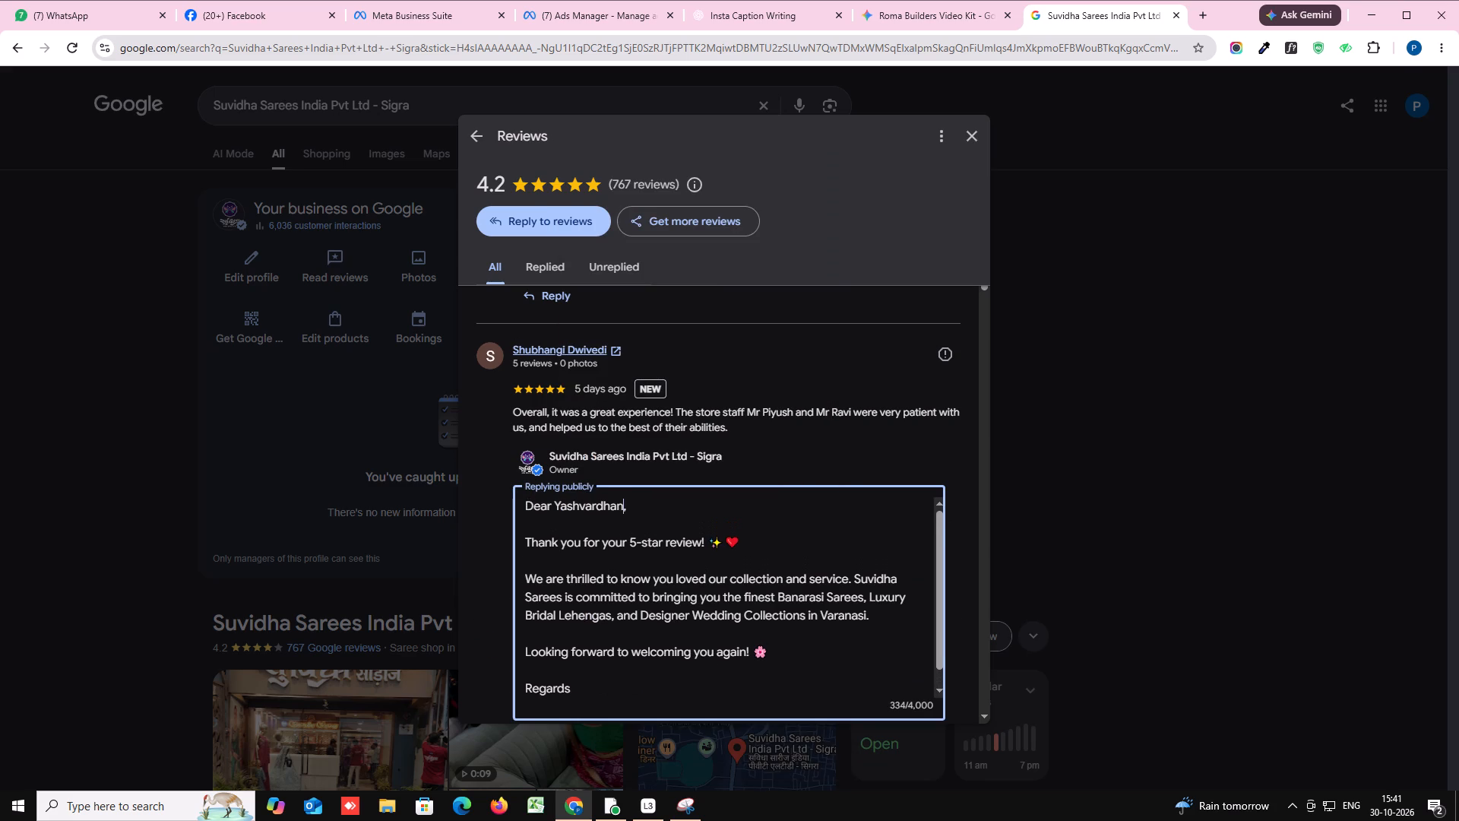
{"action": "key", "text": "BackSpace"}
{"action": "key", "text": "BackSpace"}
{"action": "key", "text": "BackSpace"}
{"action": "key", "text": "BackSpace"}
{"action": "key", "text": "BackSpace"}
{"action": "key", "text": "BackSpace"}
{"action": "key", "text": "BackSpace"}
{"action": "key", "text": "BackSpace"}
{"action": "key", "text": "BackSpace"}
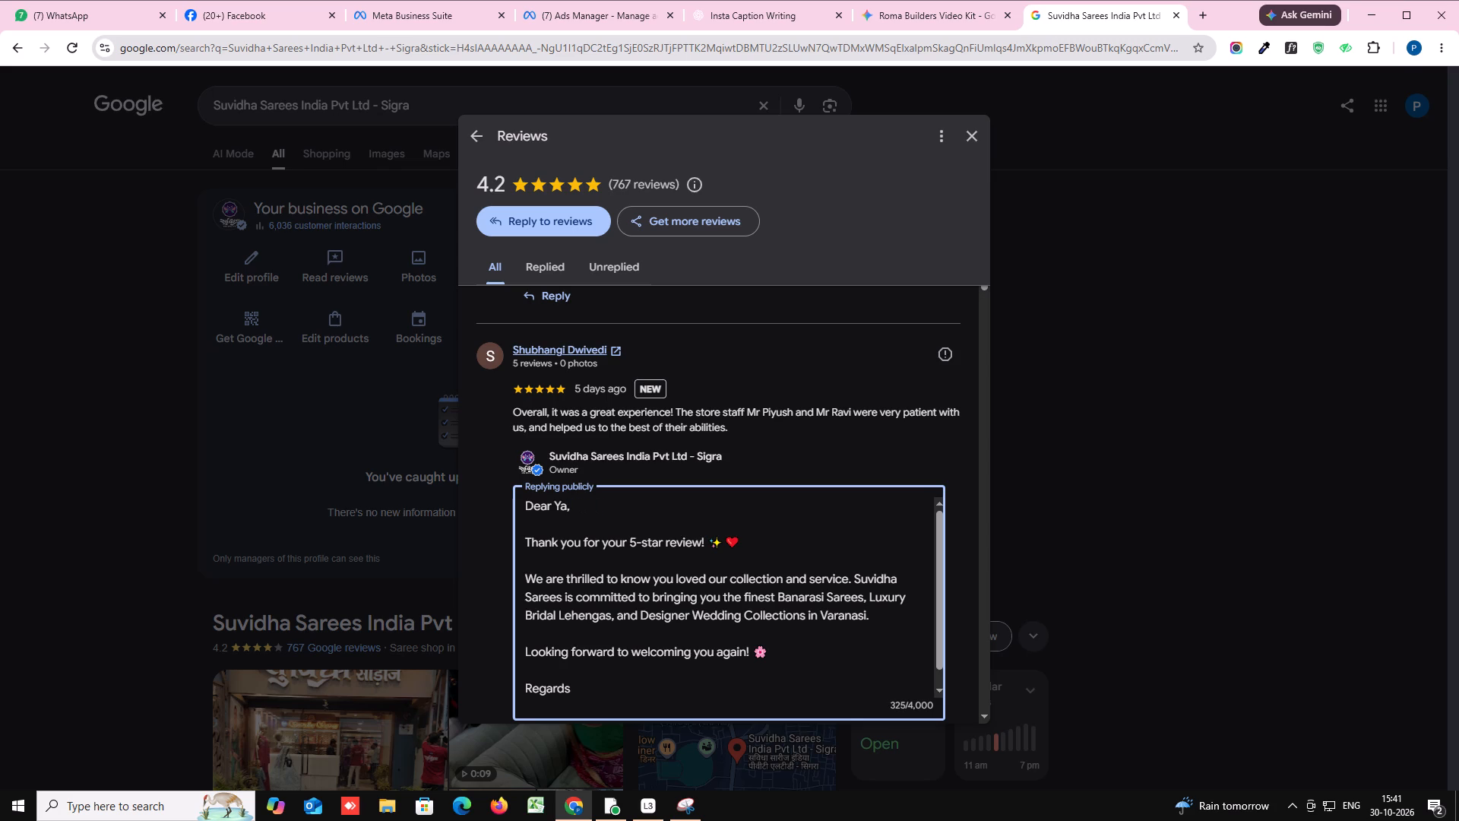
{"action": "key", "text": "BackSpace"}
{"action": "key", "text": "BackSpace"}
{"action": "type", "text": "Shu"}
{"action": "type", "text": "bhangi"}
{"action": "scroll", "coordinate": [481, 508], "scroll_direction": "down", "scroll_amount": 3}
{"action": "left_click", "coordinate": [528, 520]}
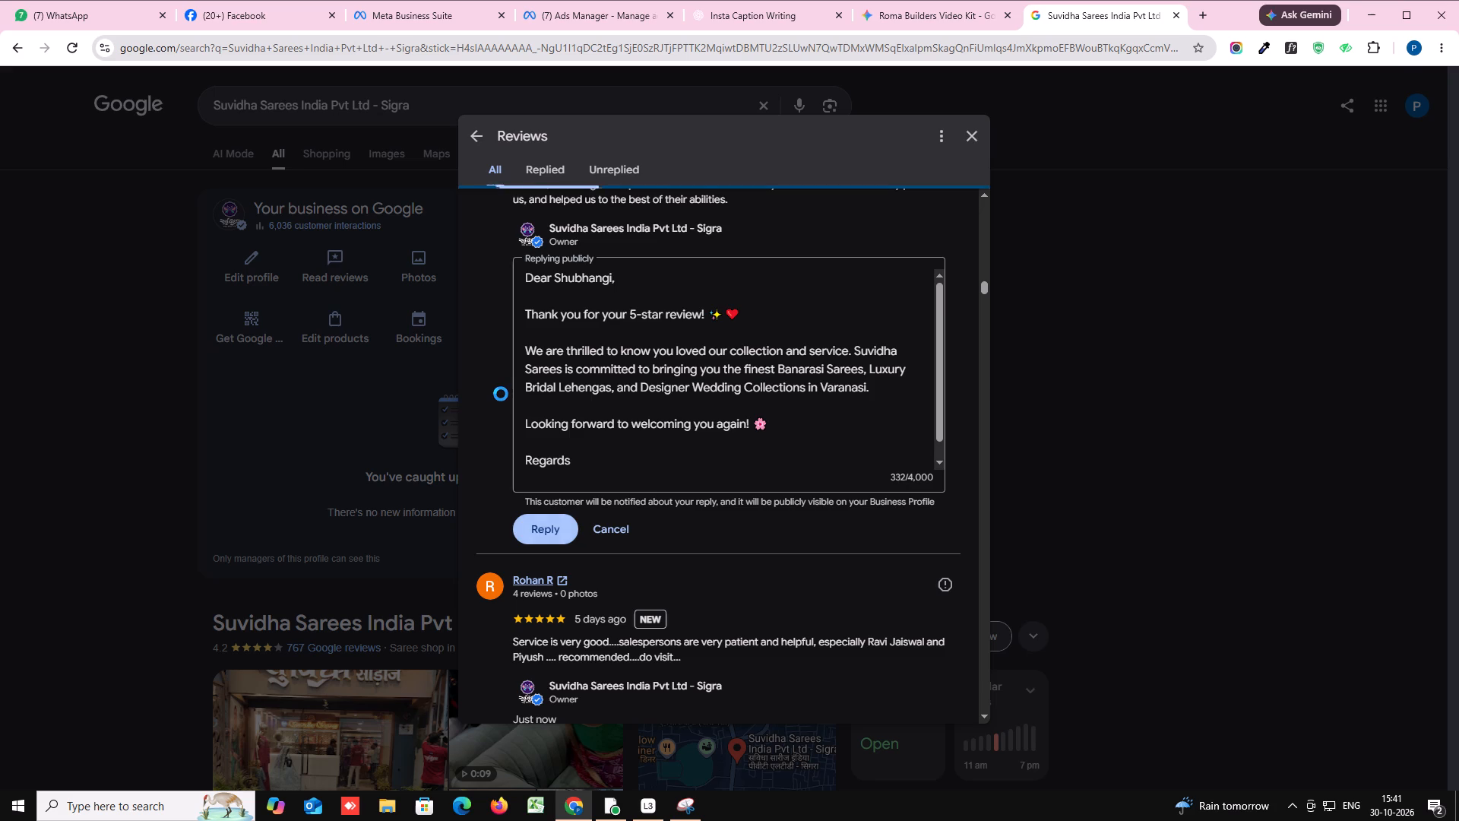
Start a reply to the five-star review beginning "Dear Sir/Madam" and paste the copied thank-you text into it.
{"action": "scroll", "coordinate": [501, 394], "scroll_direction": "up", "scroll_amount": 5}
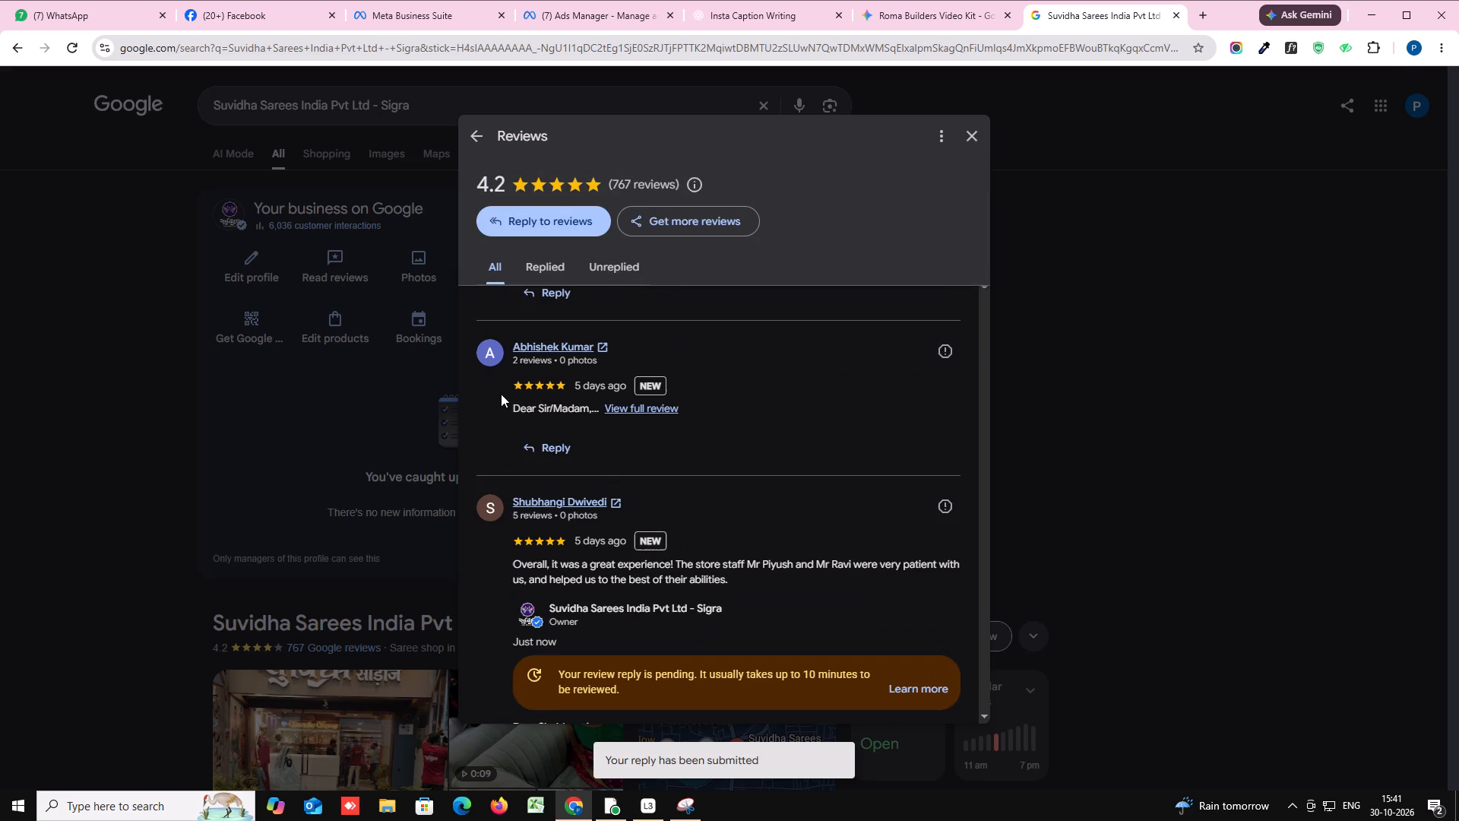
{"action": "left_click", "coordinate": [551, 446]}
{"action": "right_click", "coordinate": [570, 488]}
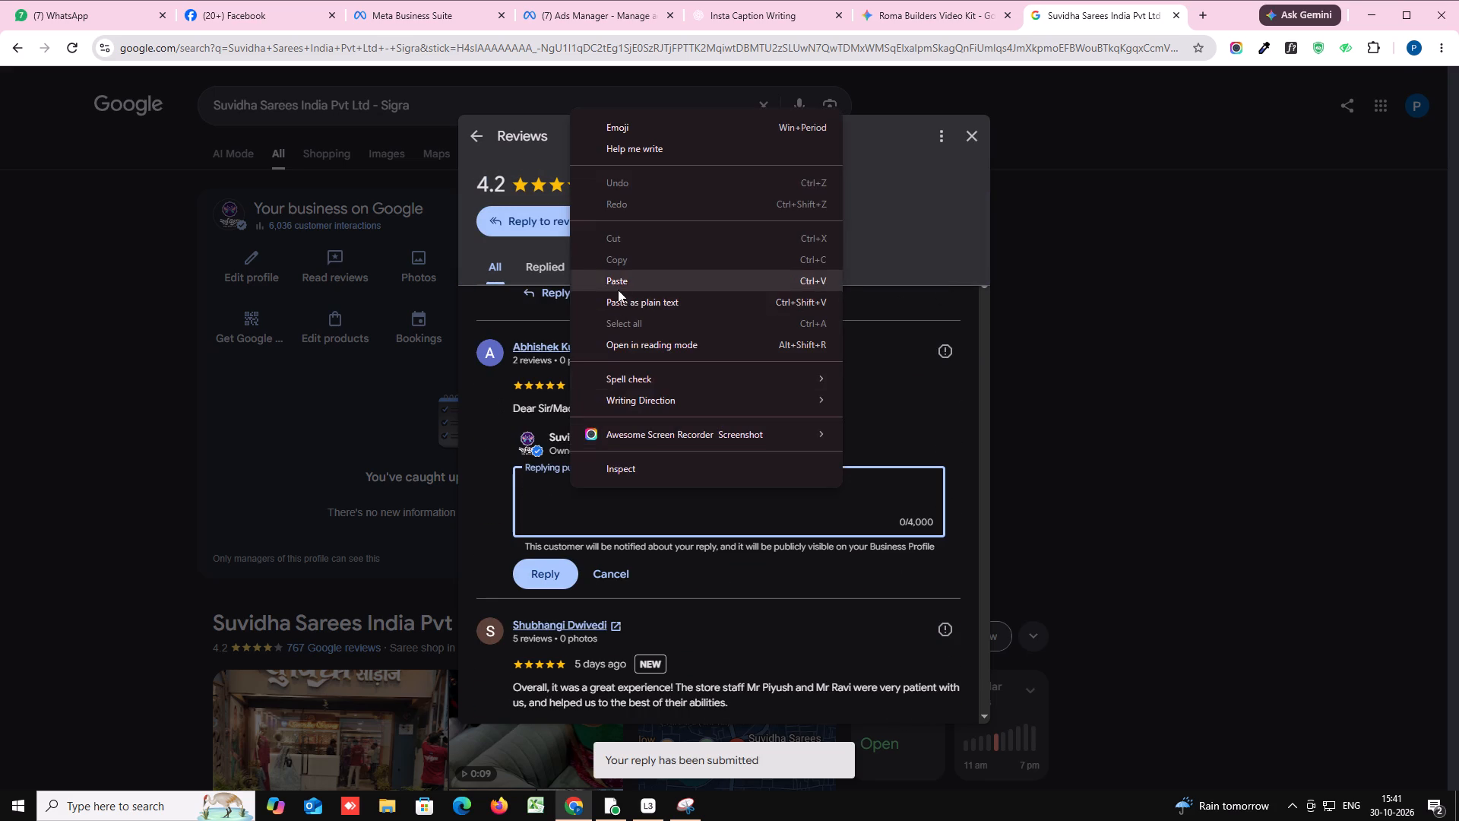
{"action": "left_click", "coordinate": [617, 285]}
Change the greeting of the pasted reply to "Dear Abhishek," and submit the reply.
{"action": "scroll", "coordinate": [625, 525], "scroll_direction": "up", "scroll_amount": 2}
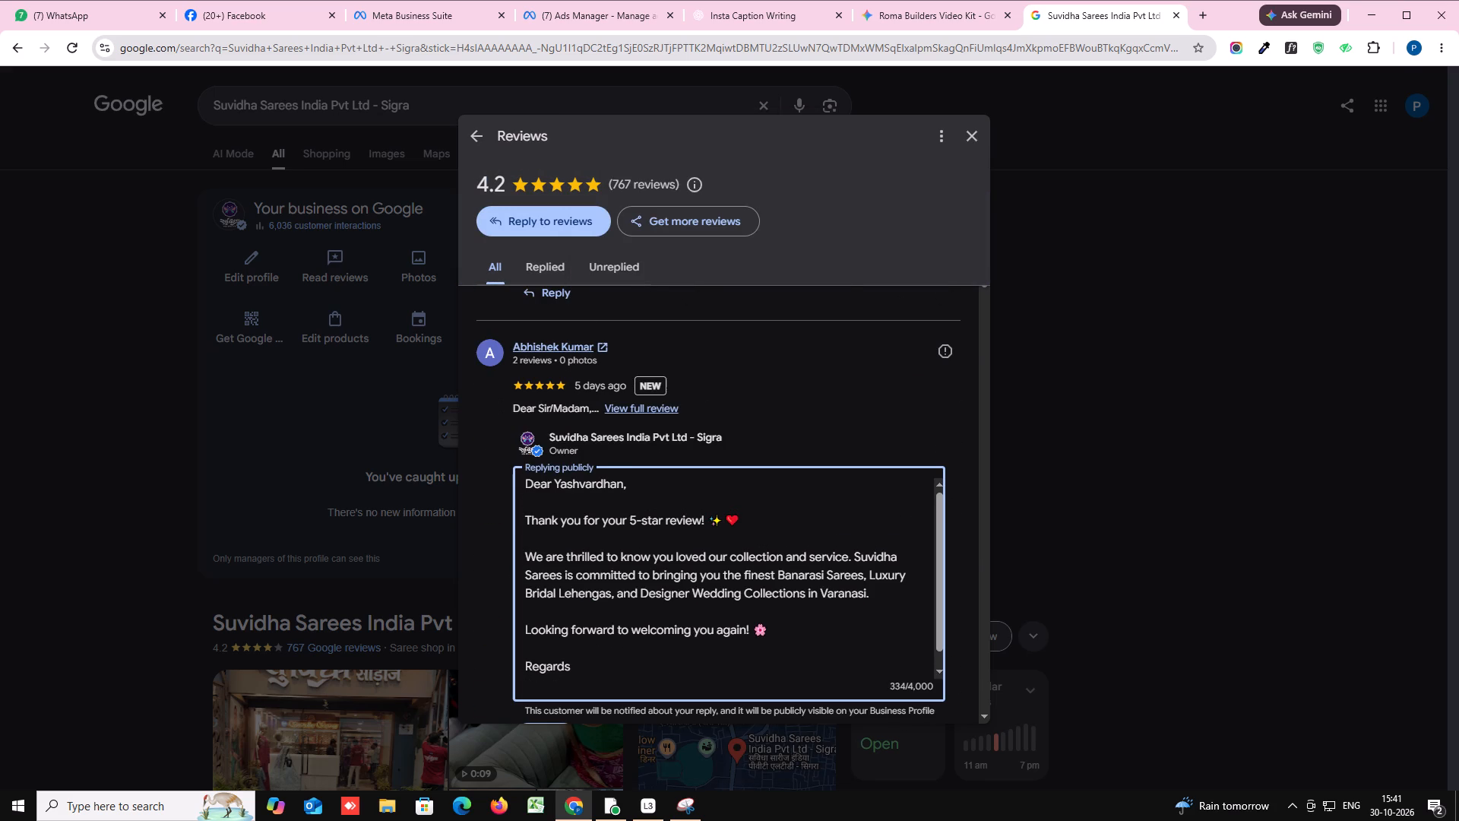
{"action": "left_click", "coordinate": [623, 487]}
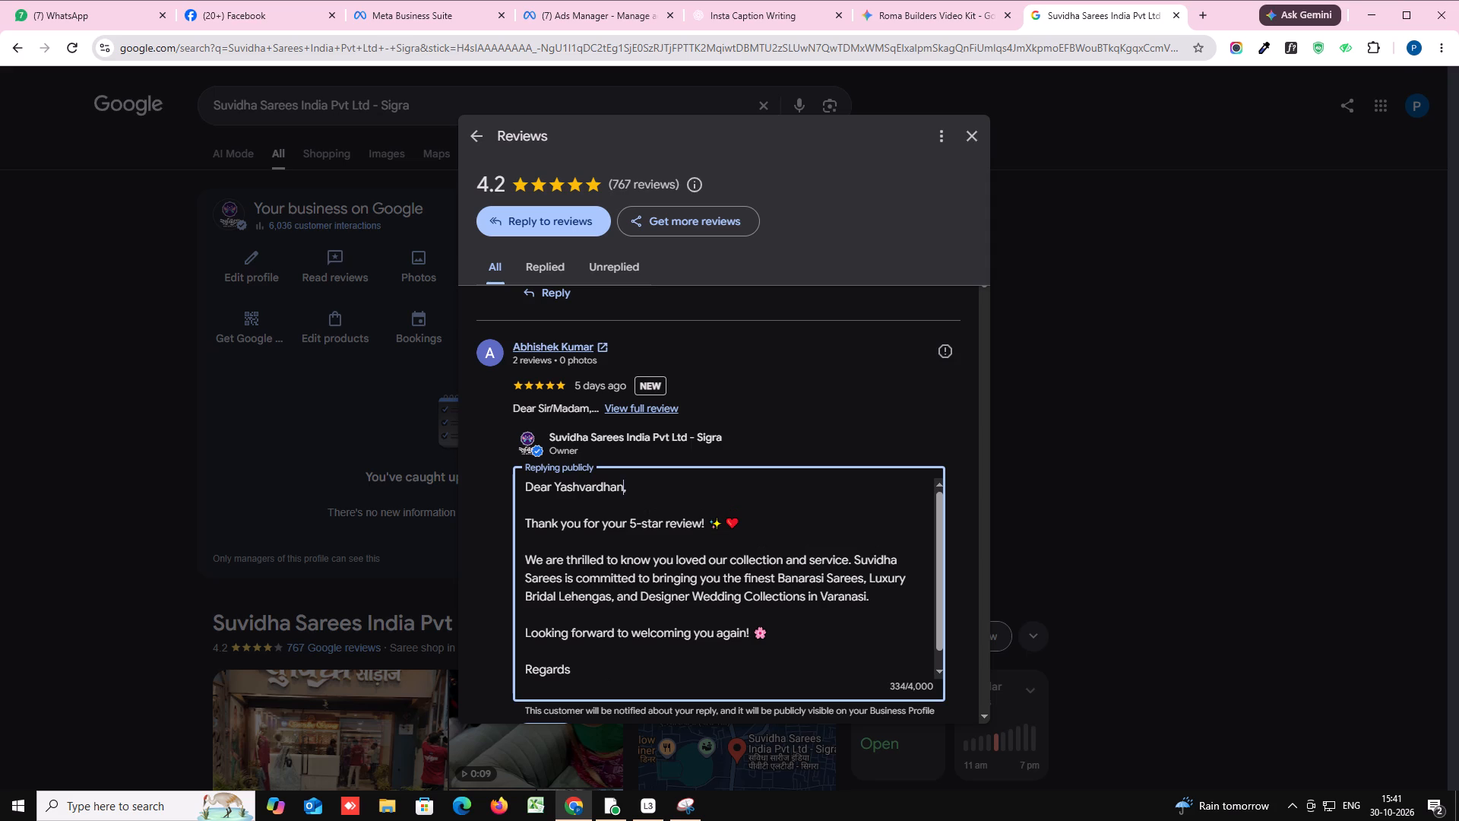
{"action": "key", "text": "BackSpace"}
{"action": "key", "text": "BackSpace"}
{"action": "key", "text": "BackSpace"}
{"action": "key", "text": "BackSpace"}
{"action": "key", "text": "BackSpace"}
{"action": "key", "text": "BackSpace"}
{"action": "key", "text": "BackSpace"}
{"action": "key", "text": "BackSpace"}
{"action": "key", "text": "BackSpace"}
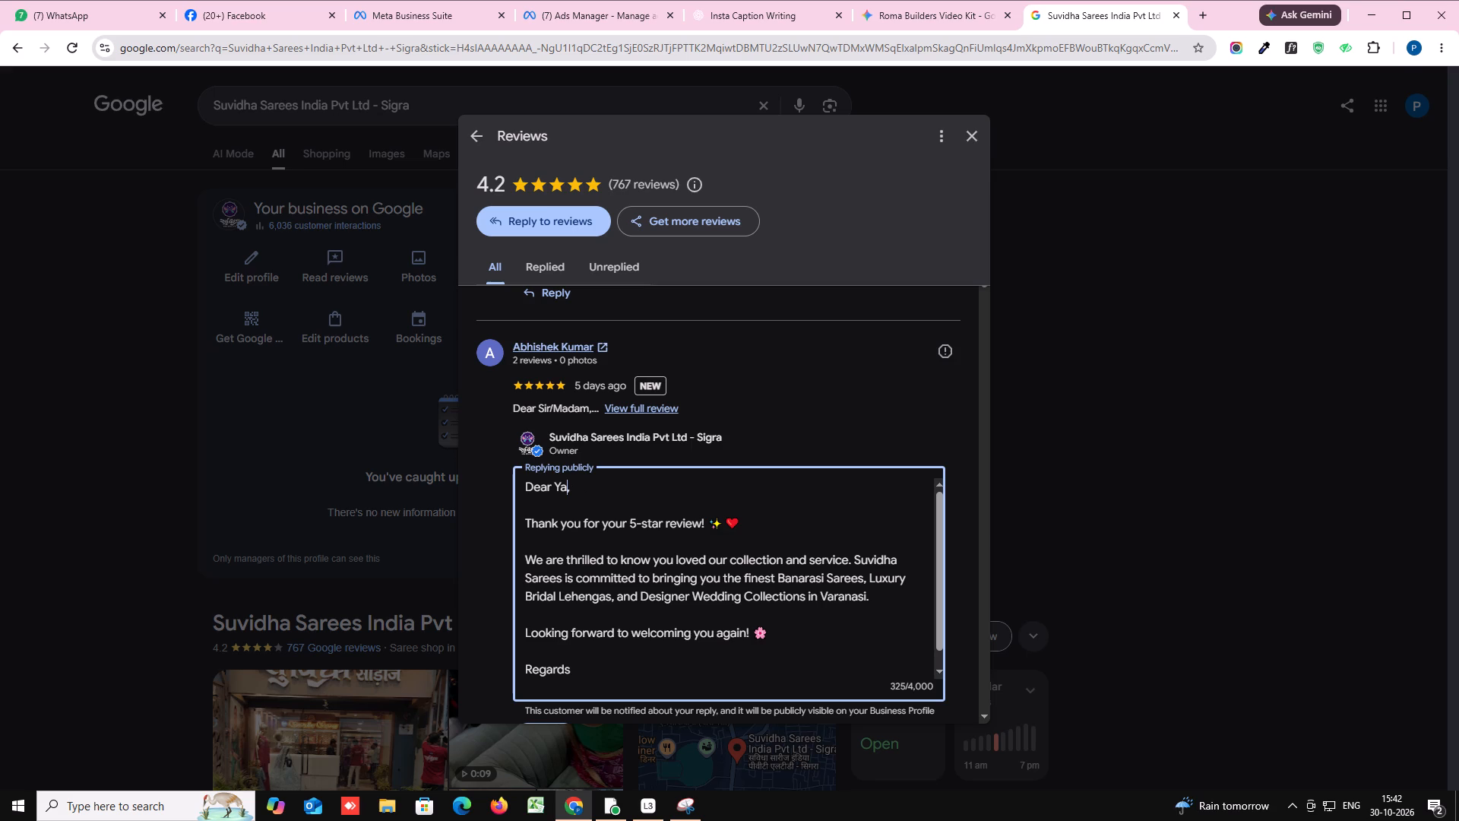
{"action": "key", "text": "BackSpace"}
{"action": "key", "text": "BackSpace"}
{"action": "type", "text": "Abhishek"}
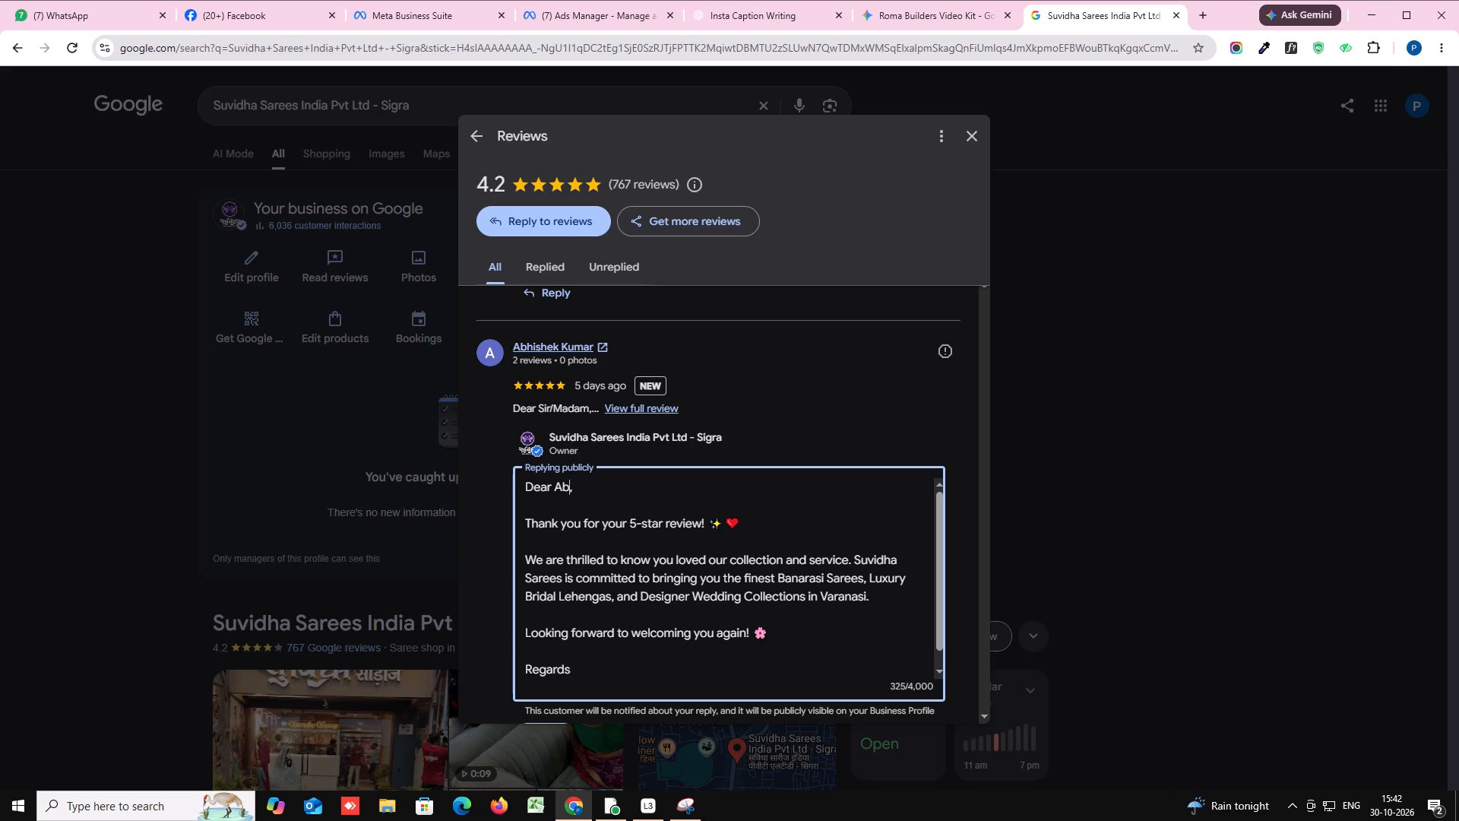
{"action": "scroll", "coordinate": [486, 499], "scroll_direction": "down", "scroll_amount": 3}
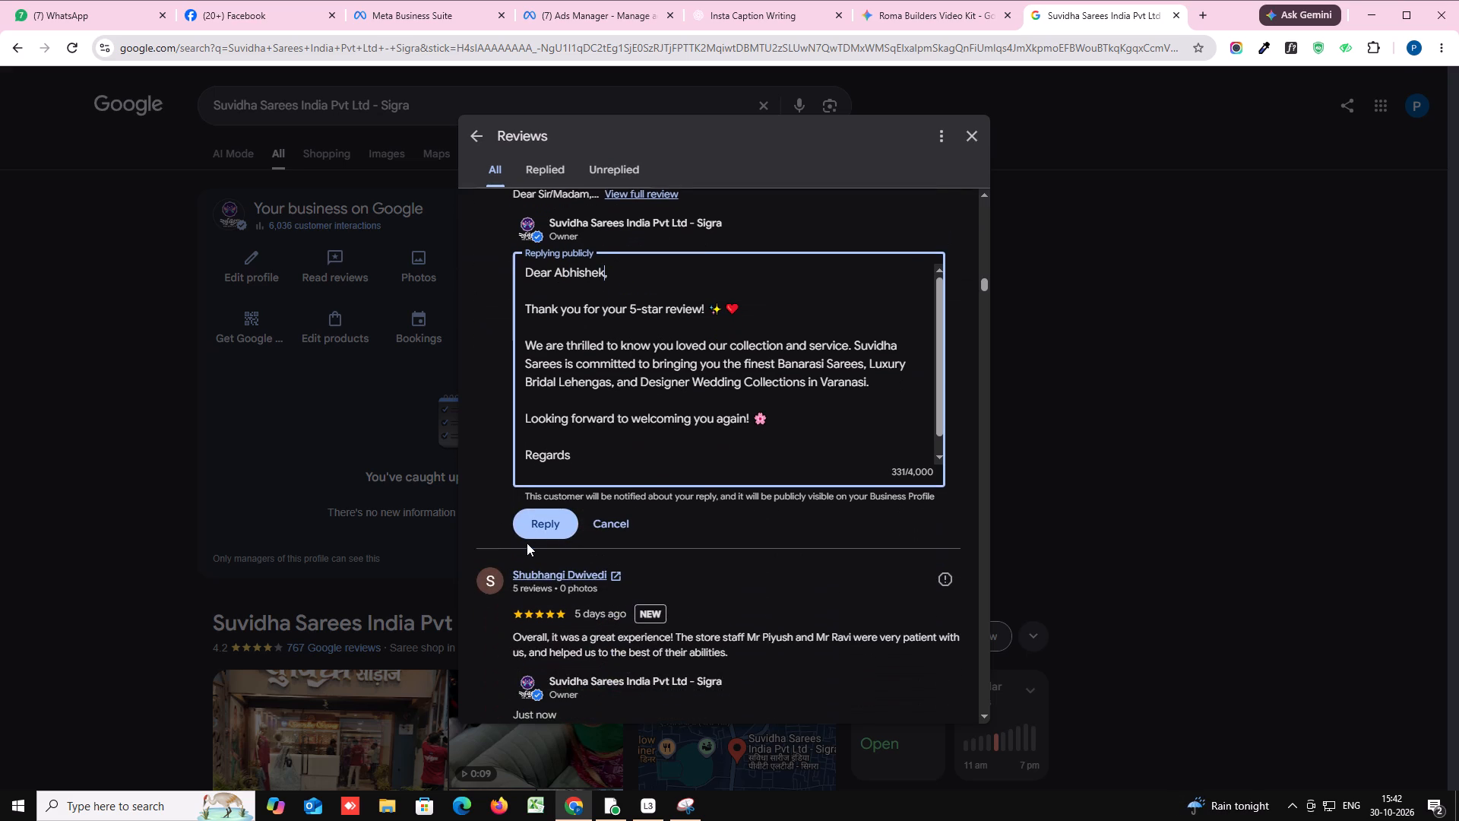
{"action": "left_click", "coordinate": [543, 512]}
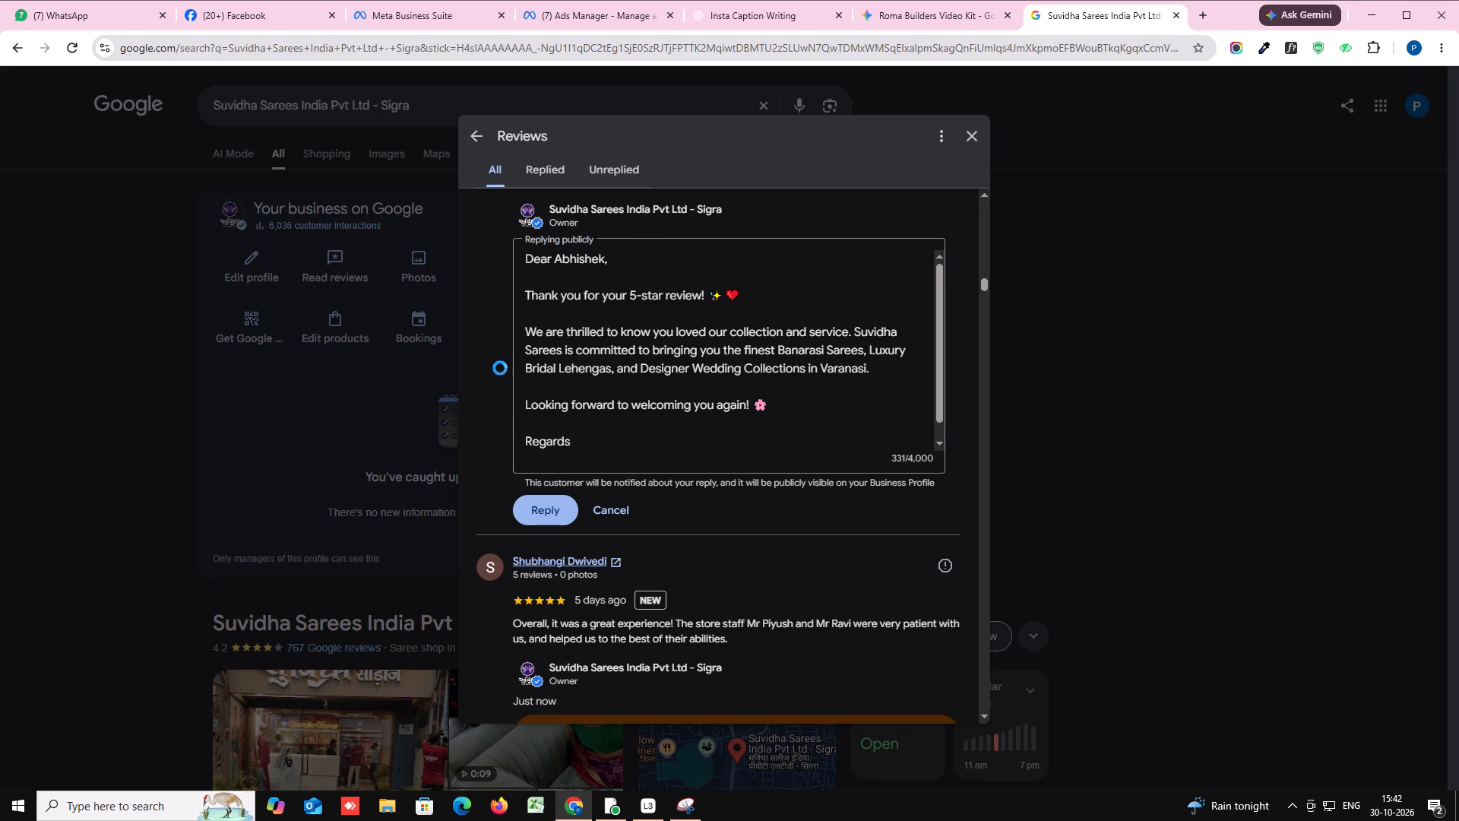
Start a reply to the five-star review beginning "Fixed price shop no bargaining" and paste the copied thank-you text into it.
{"action": "scroll", "coordinate": [500, 368], "scroll_direction": "up", "scroll_amount": 2}
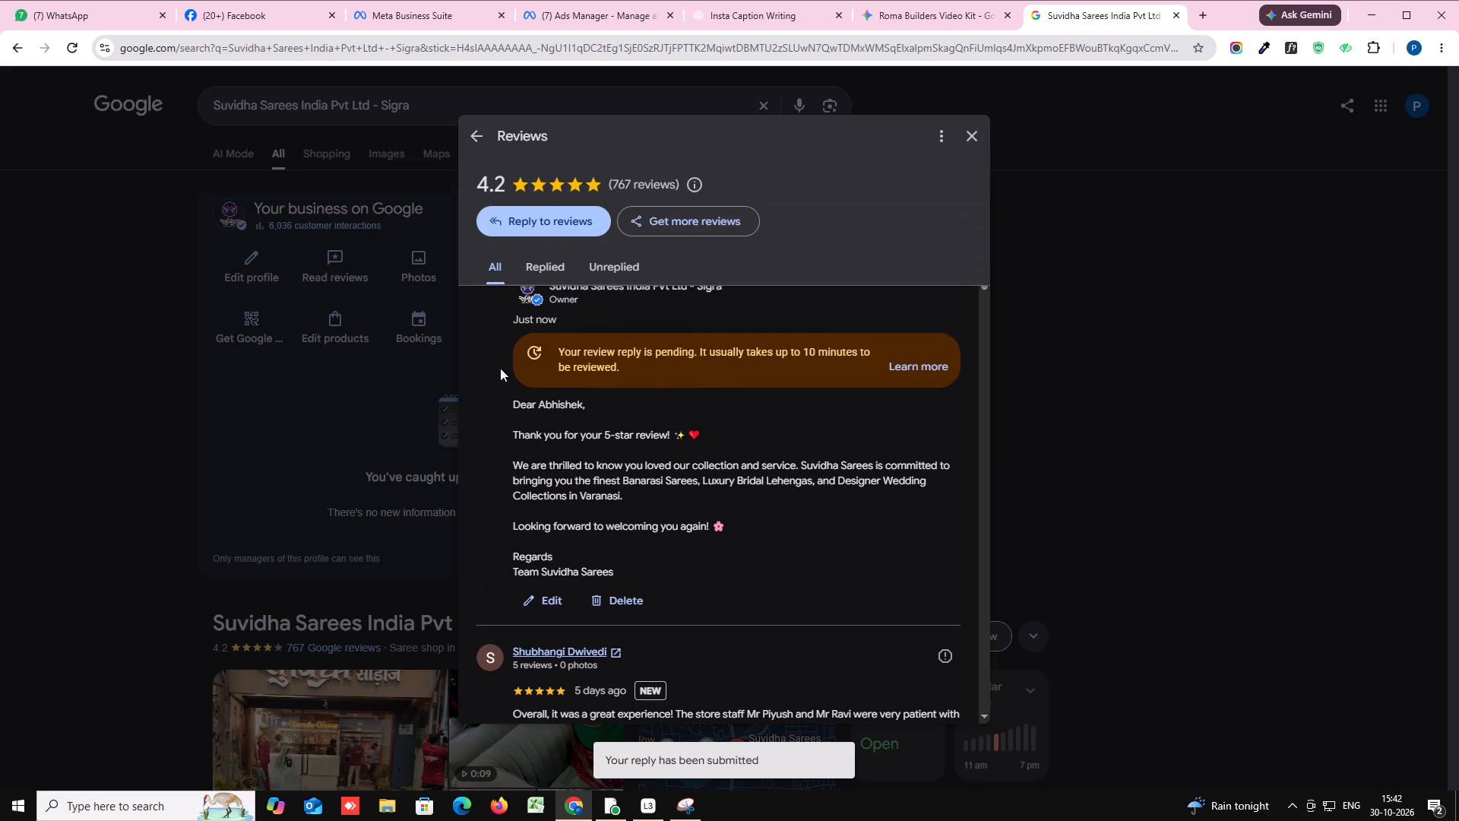
{"action": "scroll", "coordinate": [500, 368], "scroll_direction": "up", "scroll_amount": 3}
{"action": "left_click", "coordinate": [544, 441]}
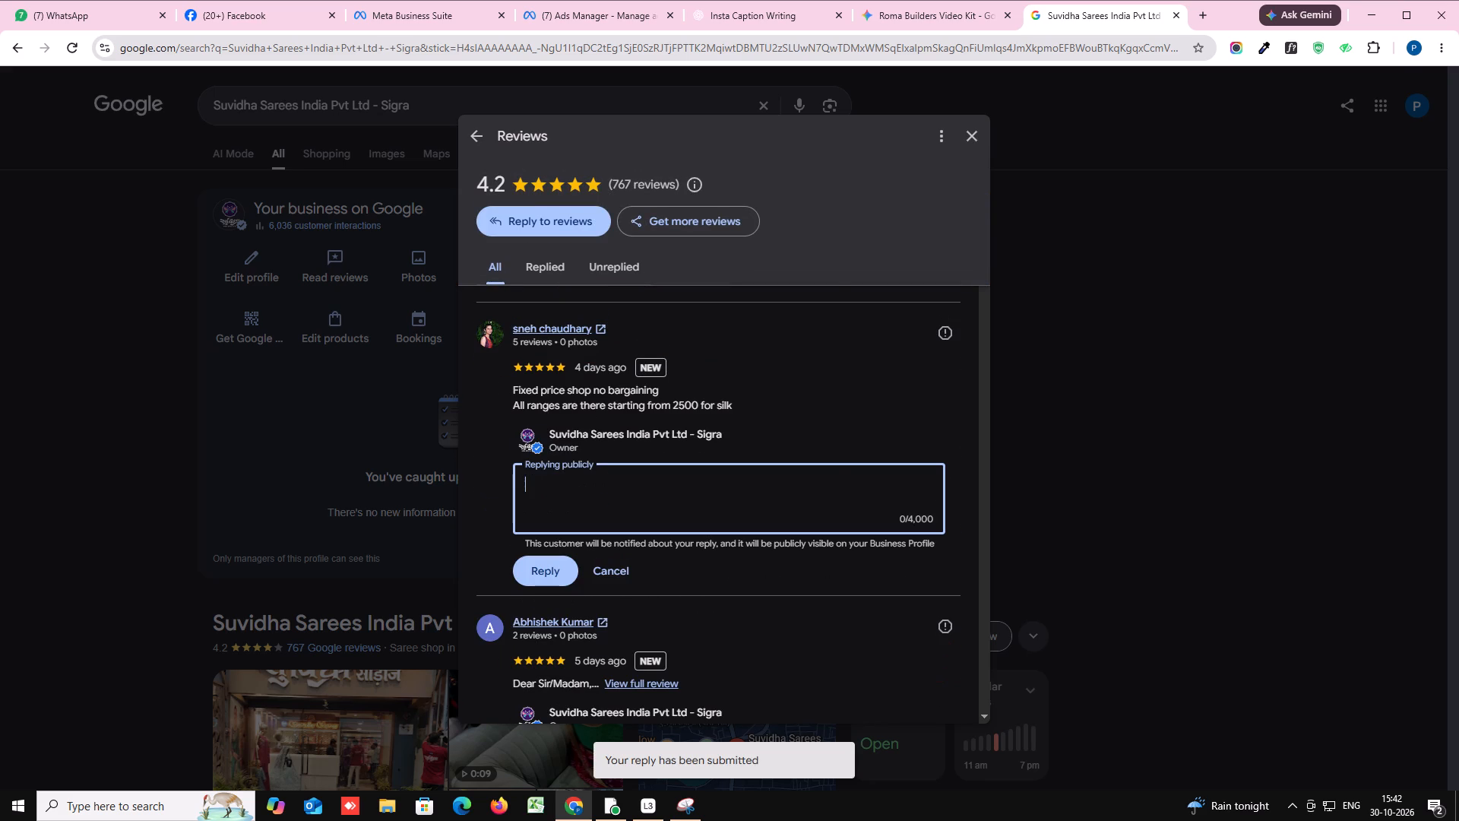
{"action": "right_click", "coordinate": [565, 496]}
{"action": "left_click", "coordinate": [616, 286]}
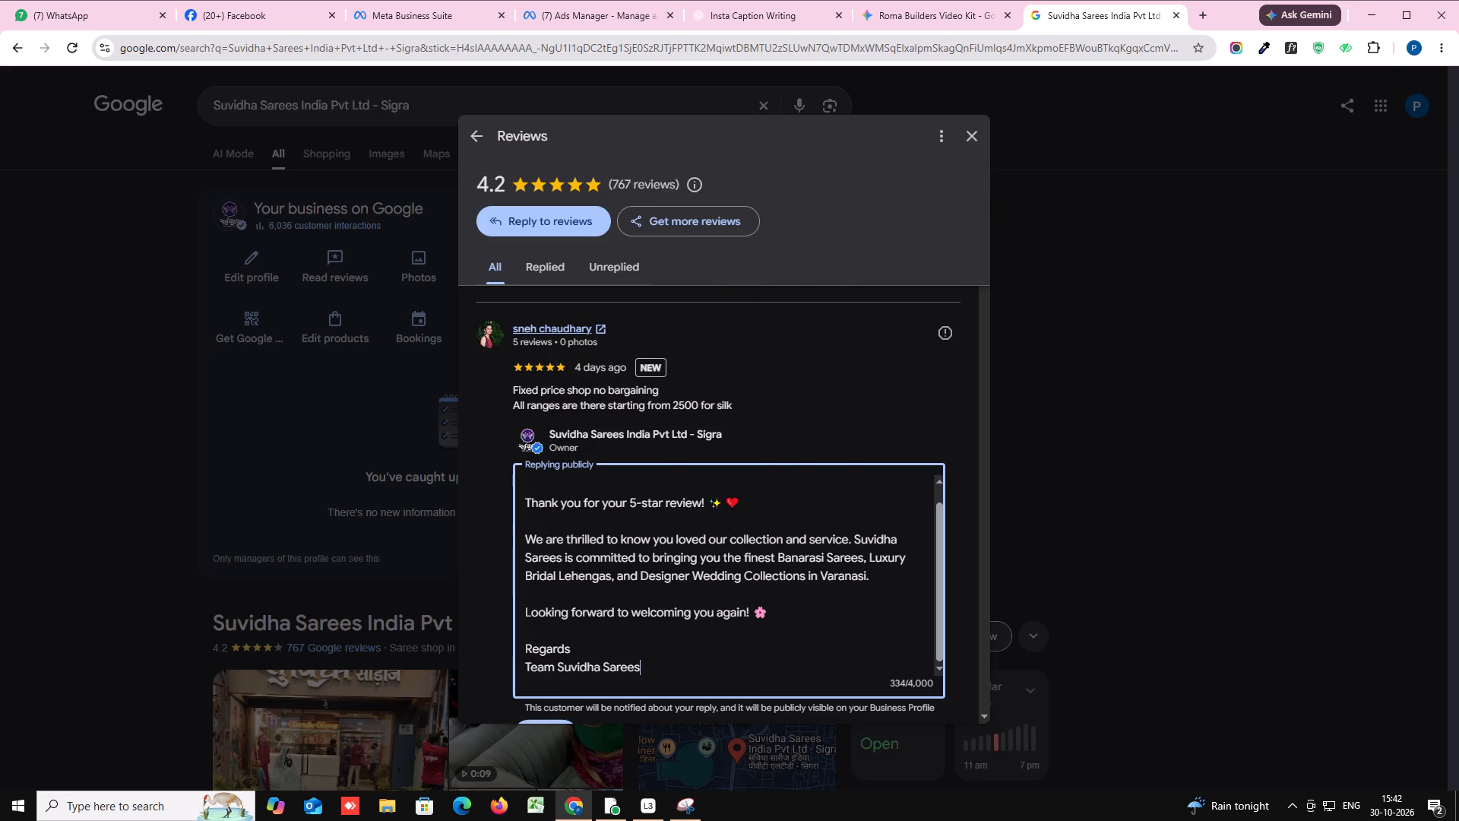
Change the greeting of the pasted reply to "Dear Sneh," and submit the reply.
{"action": "scroll", "coordinate": [588, 520], "scroll_direction": "up", "scroll_amount": 3}
{"action": "left_click", "coordinate": [623, 486]}
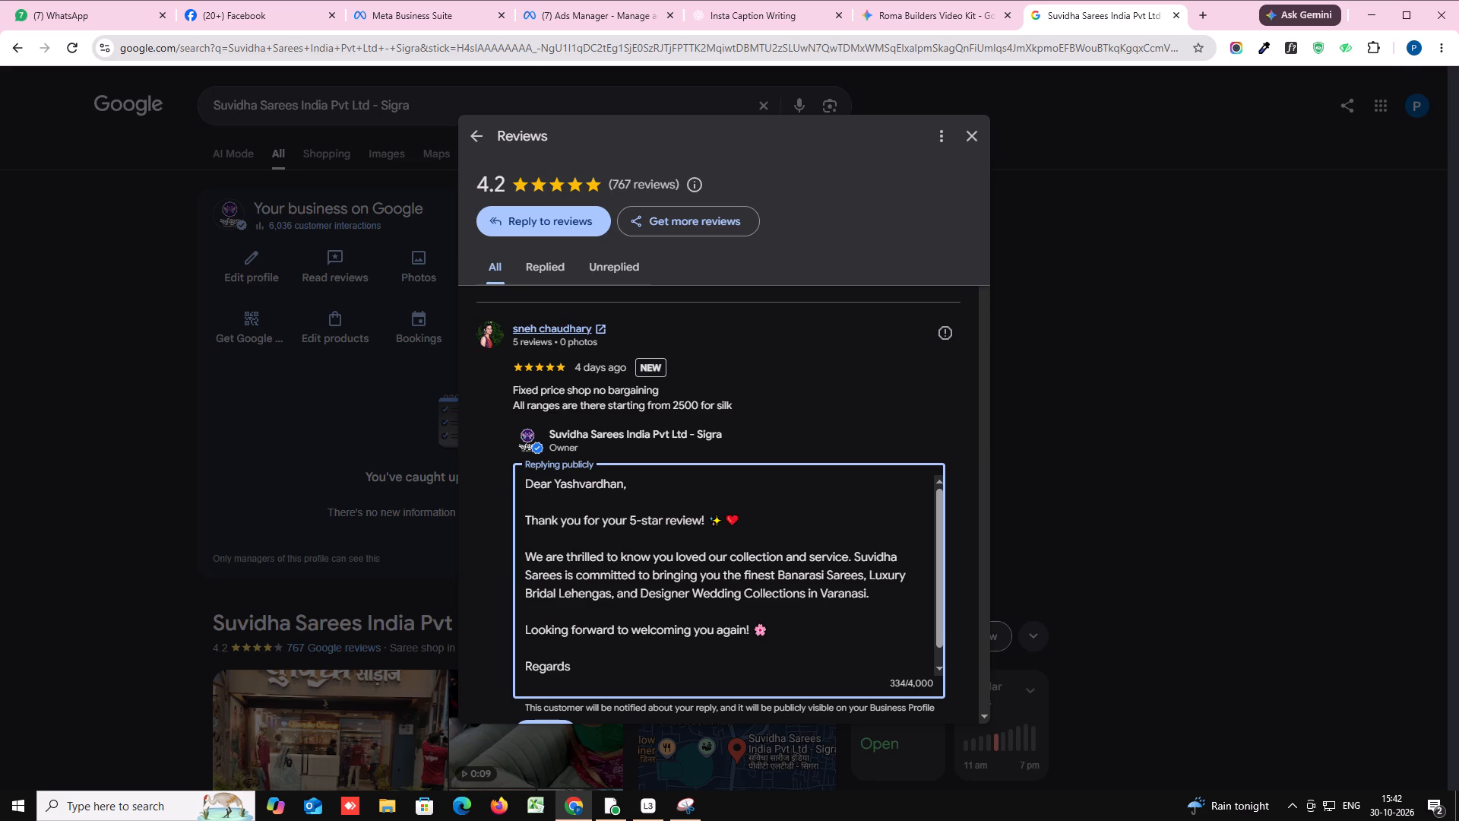
{"action": "key", "text": "BackSpace"}
{"action": "key", "text": "BackSpace"}
{"action": "key", "text": "BackSpace"}
{"action": "key", "text": "BackSpace"}
{"action": "key", "text": "BackSpace"}
{"action": "key", "text": "BackSpace"}
{"action": "key", "text": "BackSpace"}
{"action": "key", "text": "BackSpace"}
{"action": "key", "text": "BackSpace"}
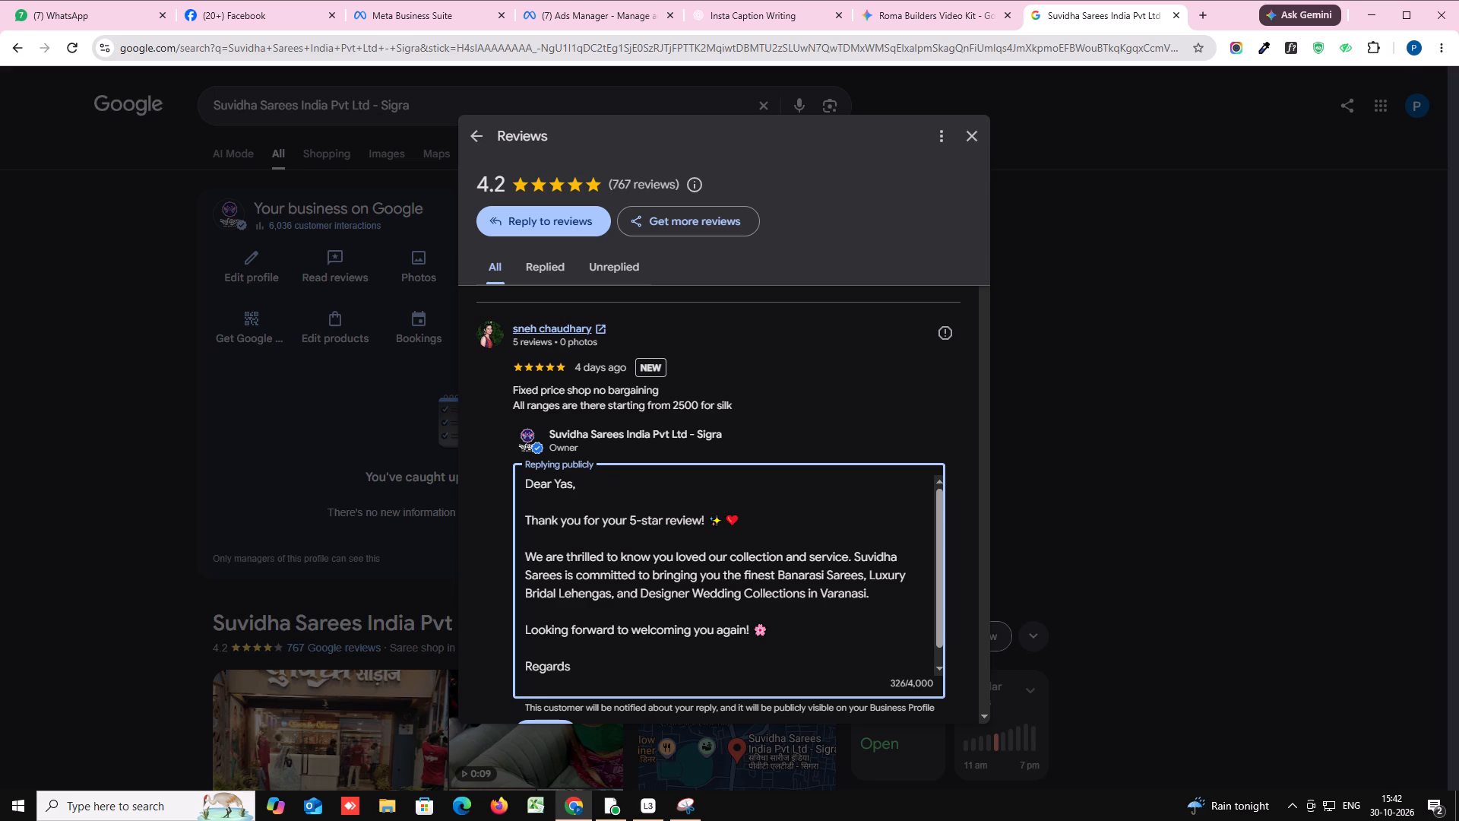
{"action": "key", "text": "BackSpace"}
{"action": "key", "text": "BackSpace"}
{"action": "type", "text": "Sneh"}
{"action": "scroll", "coordinate": [477, 493], "scroll_direction": "down", "scroll_amount": 3}
{"action": "left_click", "coordinate": [527, 504]}
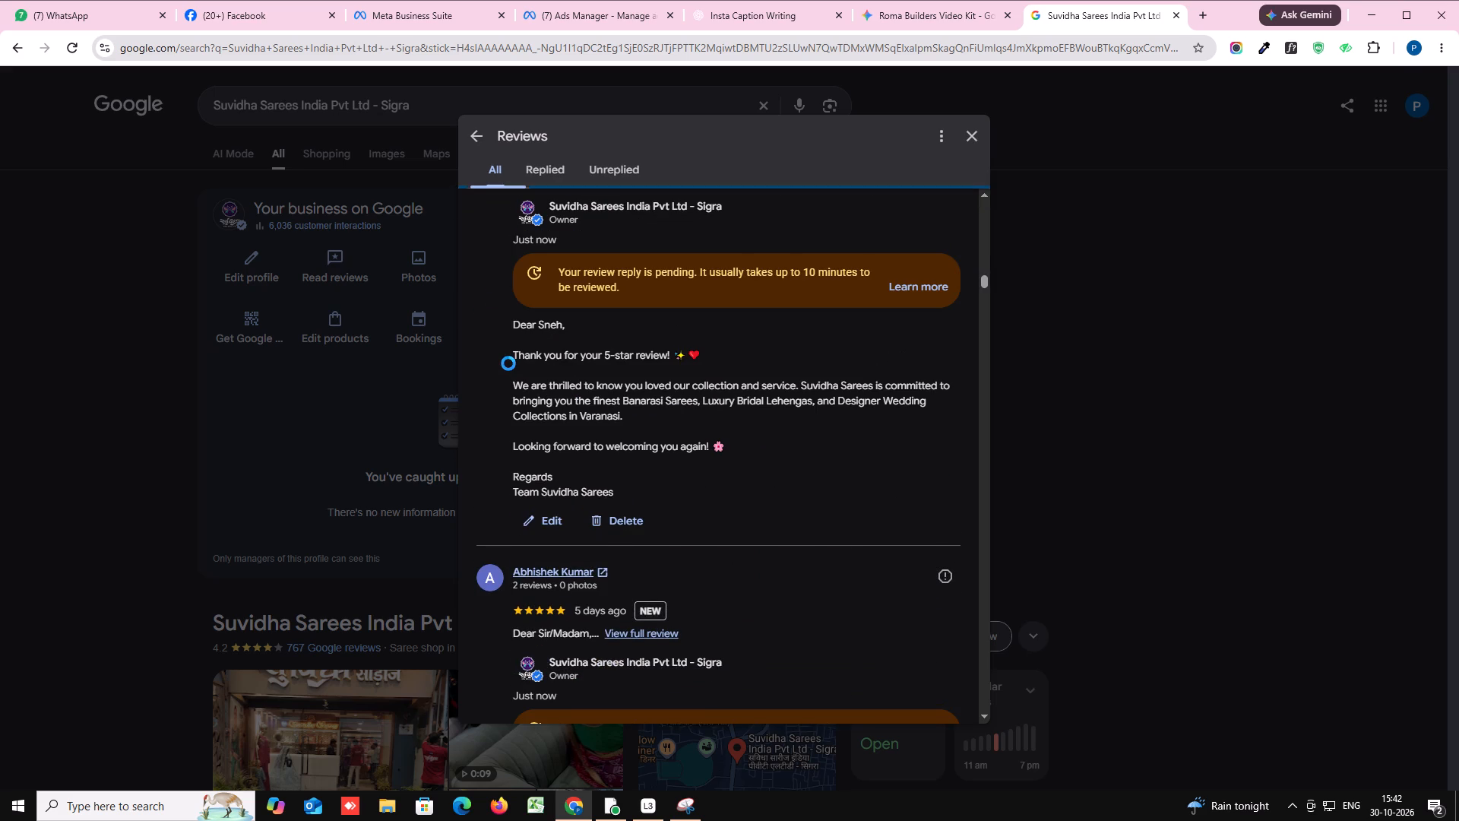
Start a reply to the five-star review beginning "Best collection of here" and paste the copied thank-you text into it.
{"action": "scroll", "coordinate": [508, 363], "scroll_direction": "up", "scroll_amount": 6}
{"action": "left_click", "coordinate": [552, 500]}
{"action": "right_click", "coordinate": [574, 559]}
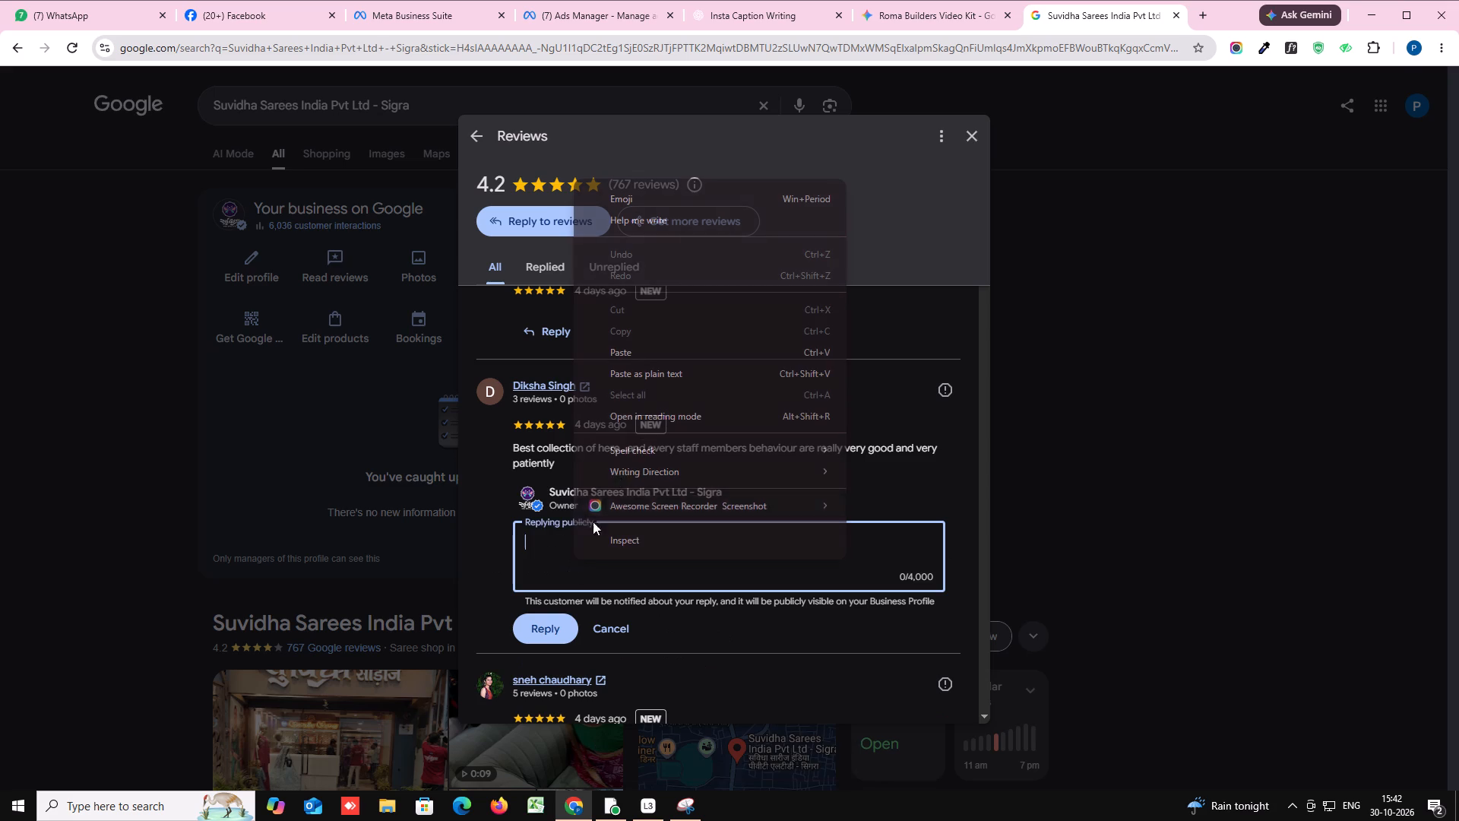
{"action": "left_click", "coordinate": [644, 359]}
Change the greeting of the pasted reply to "Dear Diksha," and submit the reply.
{"action": "scroll", "coordinate": [613, 591], "scroll_direction": "up", "scroll_amount": 1}
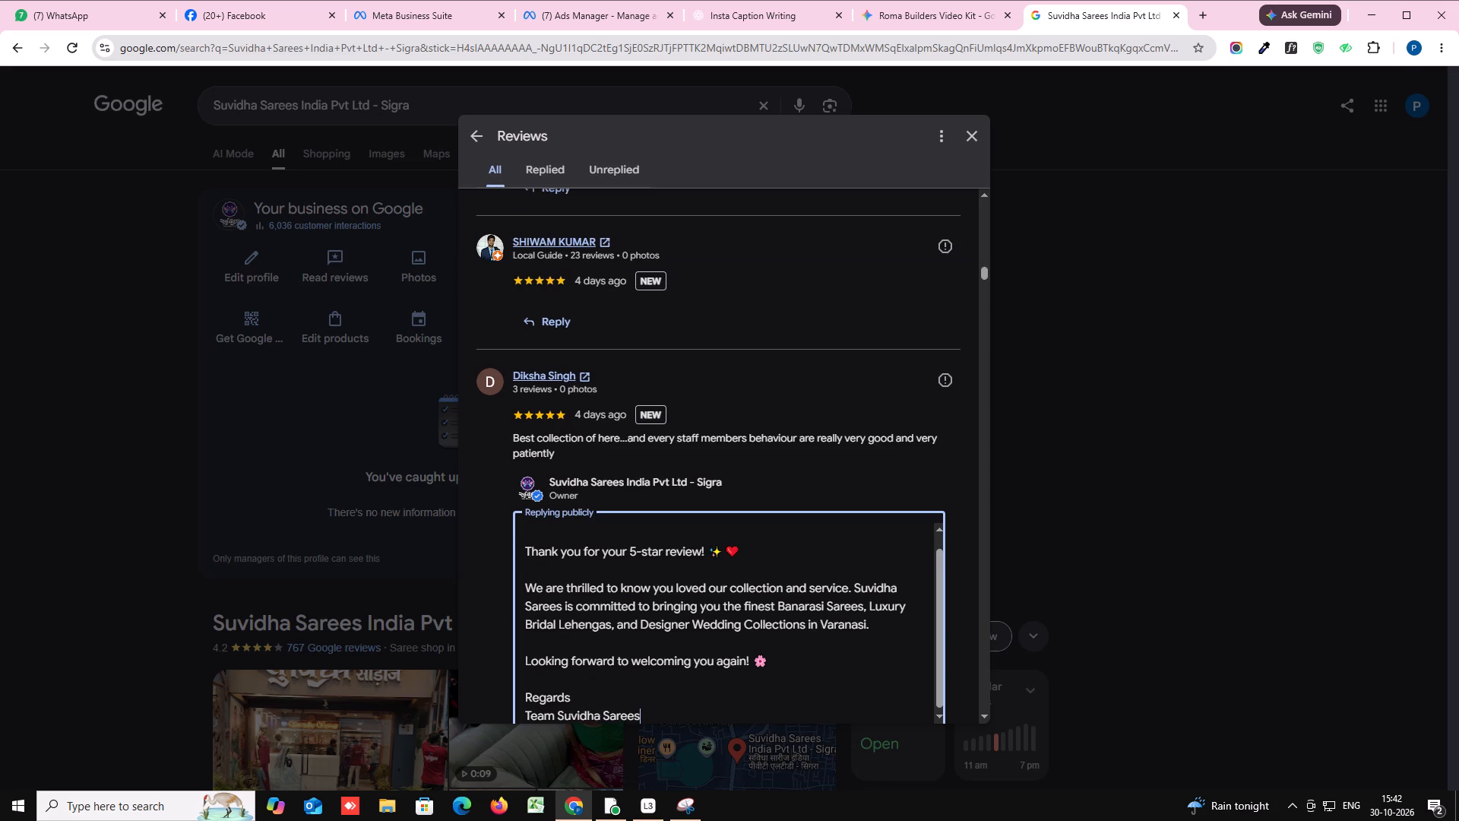
{"action": "scroll", "coordinate": [613, 591], "scroll_direction": "up", "scroll_amount": 2}
{"action": "left_click", "coordinate": [622, 531]}
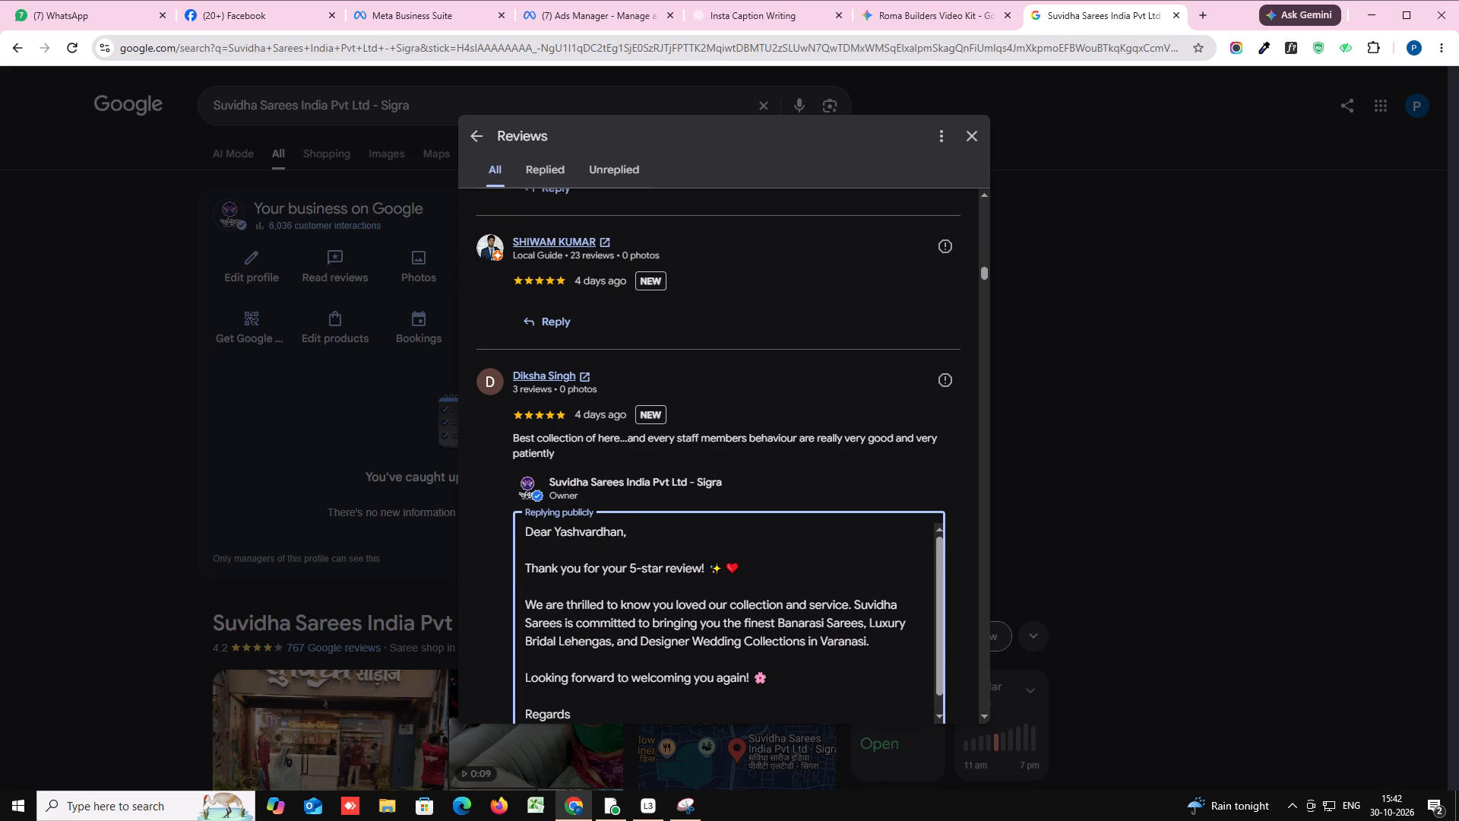
{"action": "key", "text": "BackSpace"}
{"action": "key", "text": "BackSpace"}
{"action": "key", "text": "BackSpace"}
{"action": "key", "text": "BackSpace"}
{"action": "key", "text": "BackSpace"}
{"action": "key", "text": "BackSpace"}
{"action": "key", "text": "BackSpace"}
{"action": "key", "text": "BackSpace"}
{"action": "key", "text": "BackSpace"}
{"action": "key", "text": "BackSpace"}
{"action": "key", "text": "BackSpace"}
{"action": "type", "text": "Di"}
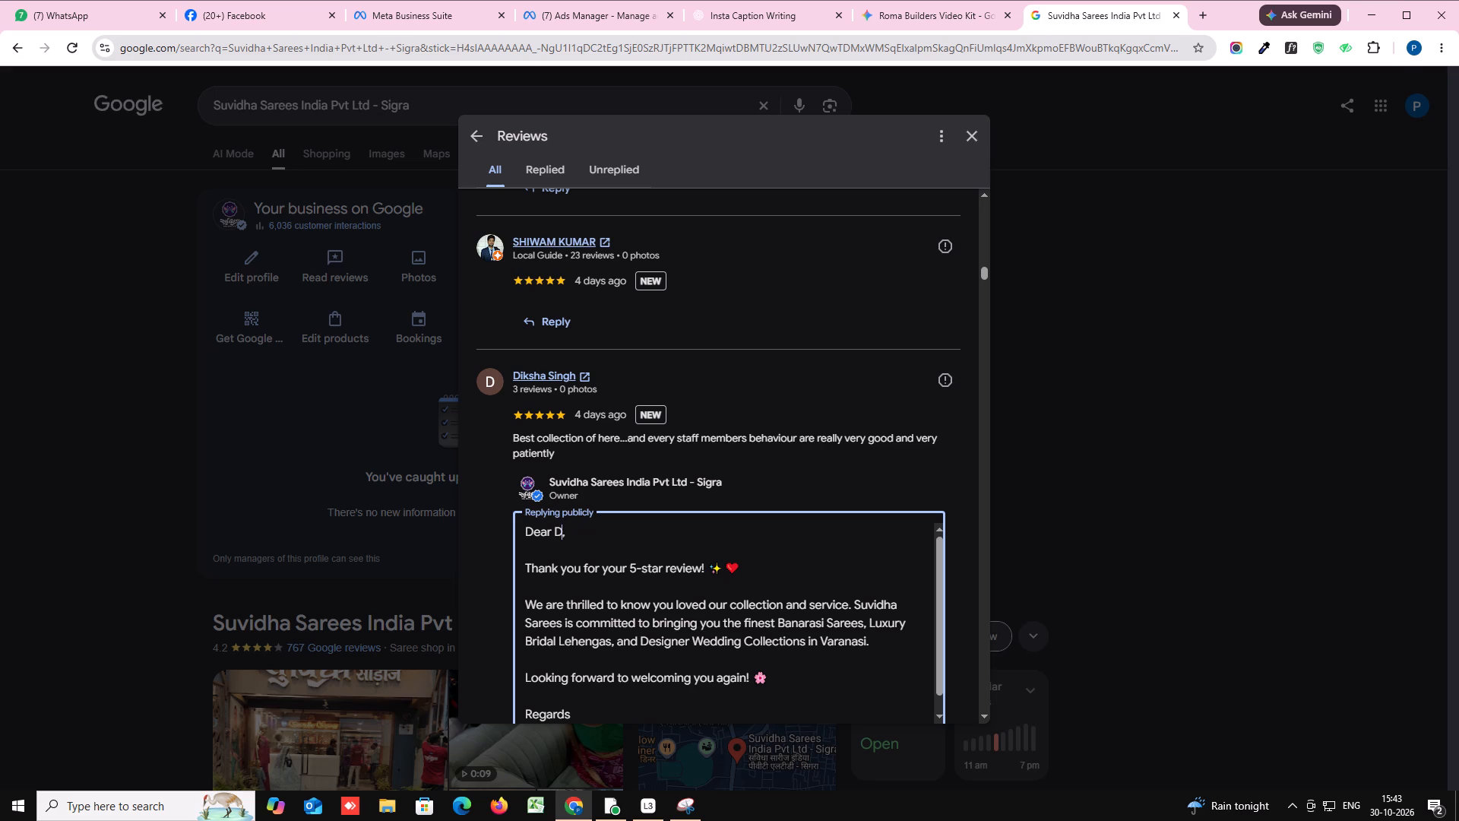
{"action": "type", "text": "ksh"}
{"action": "key", "text": "a"}
{"action": "scroll", "coordinate": [493, 515], "scroll_direction": "down", "scroll_amount": 3}
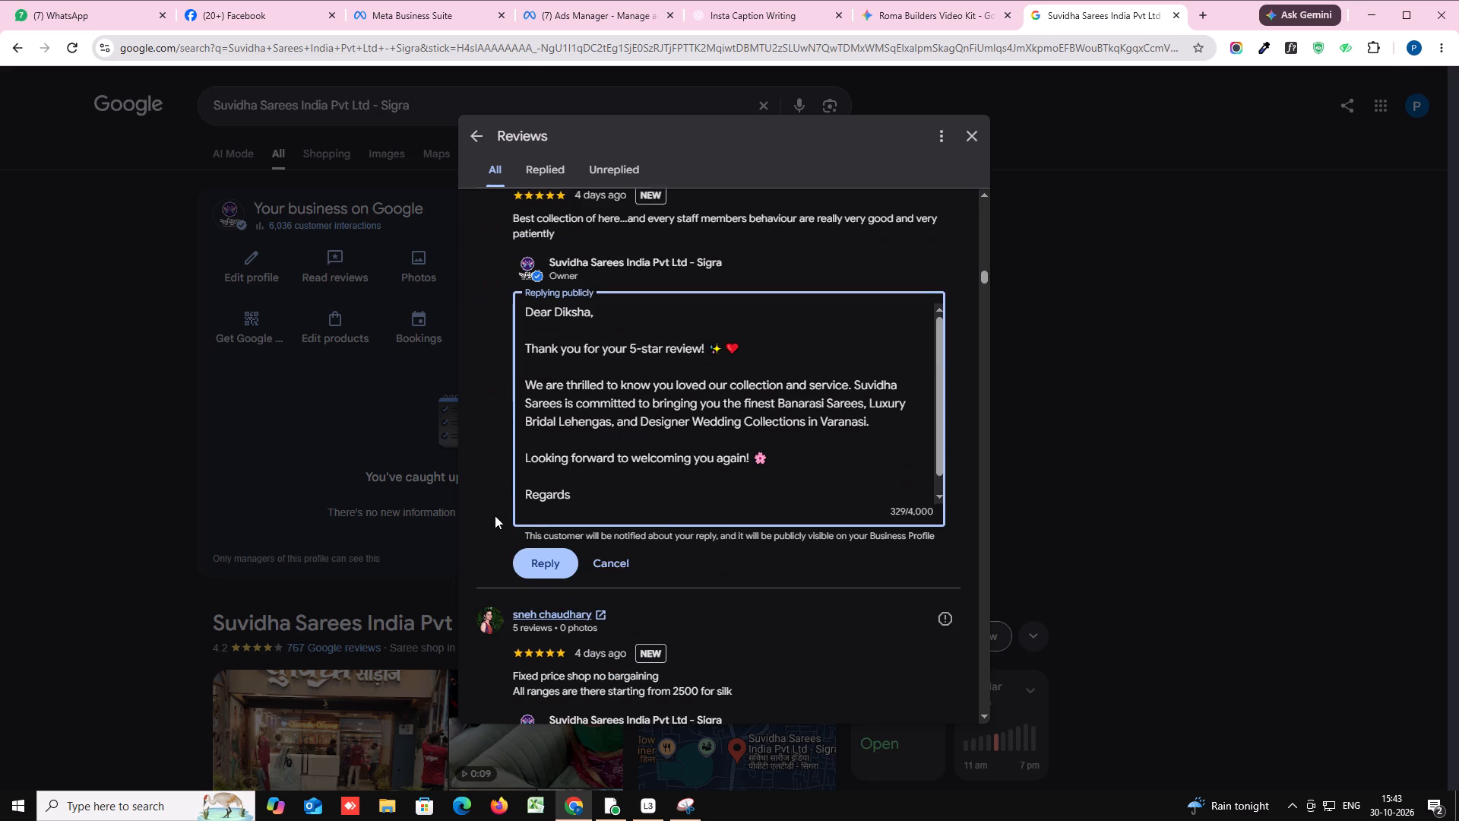
{"action": "left_click", "coordinate": [541, 551]}
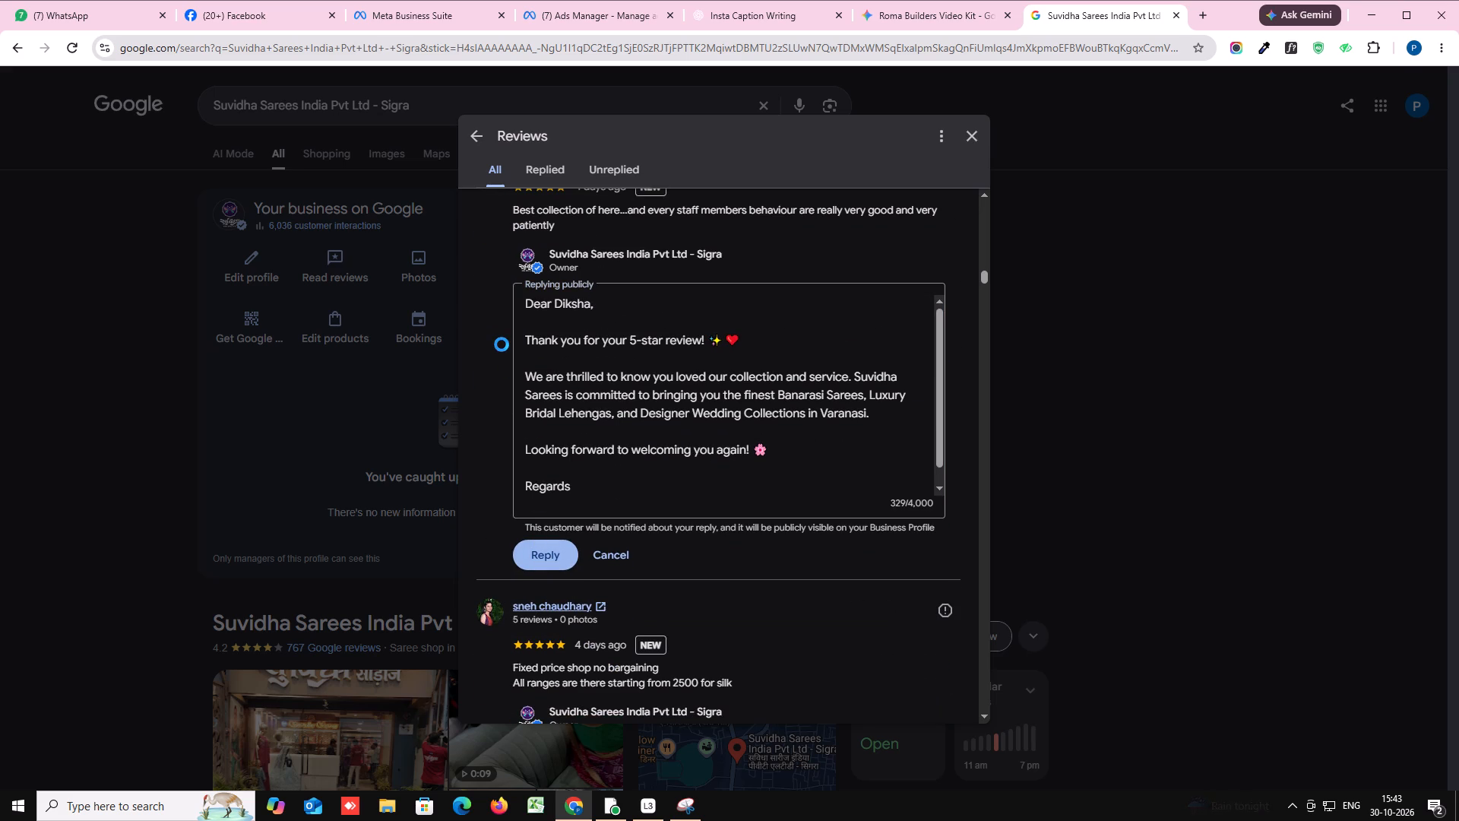
Start a reply to the textless five-star review by the Local Guide with 23 reviews and paste the copied thank-you text into it.
{"action": "scroll", "coordinate": [502, 344], "scroll_direction": "up", "scroll_amount": 4}
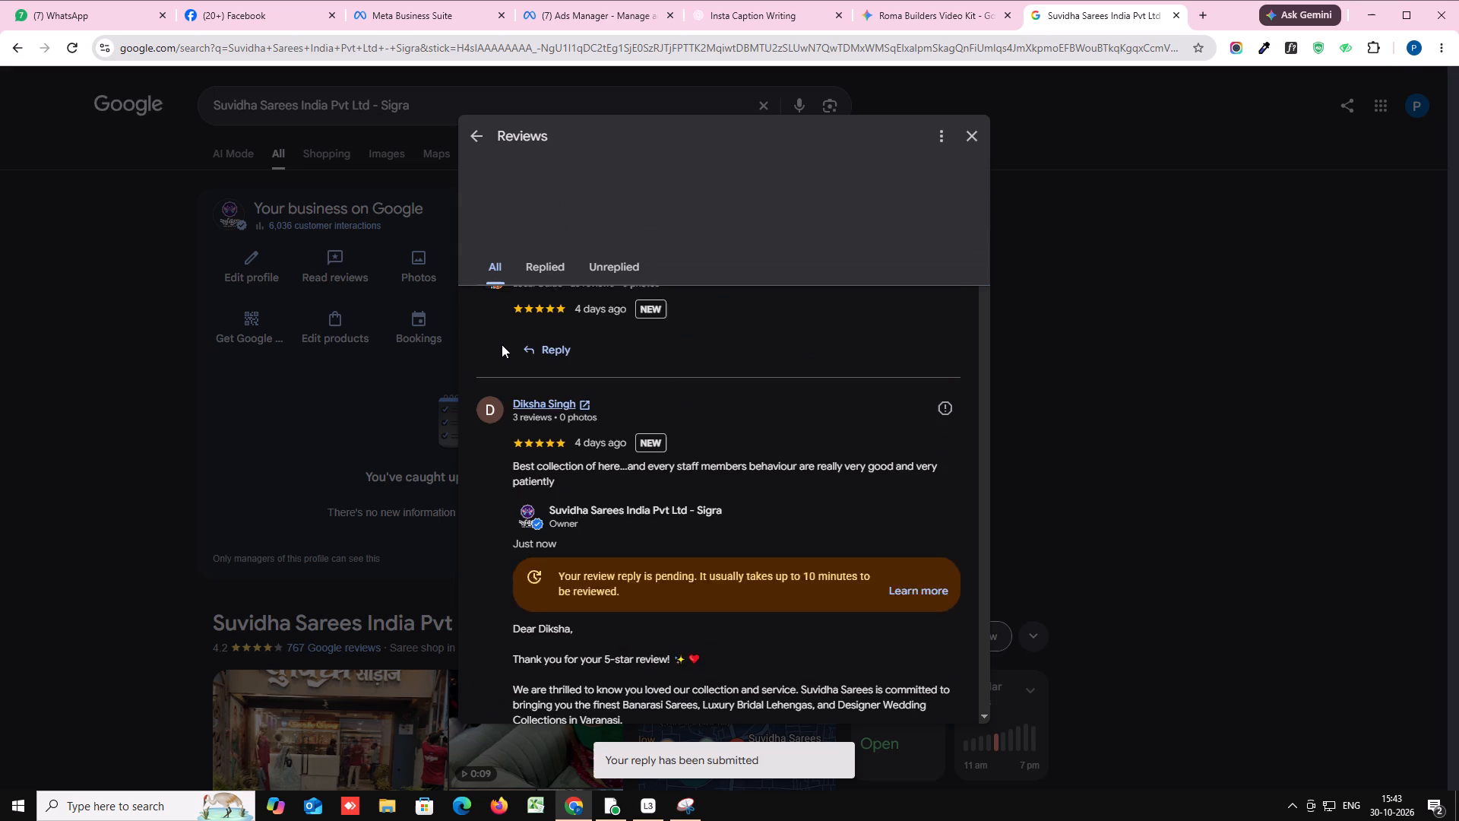
{"action": "left_click", "coordinate": [551, 399]}
{"action": "right_click", "coordinate": [578, 445]}
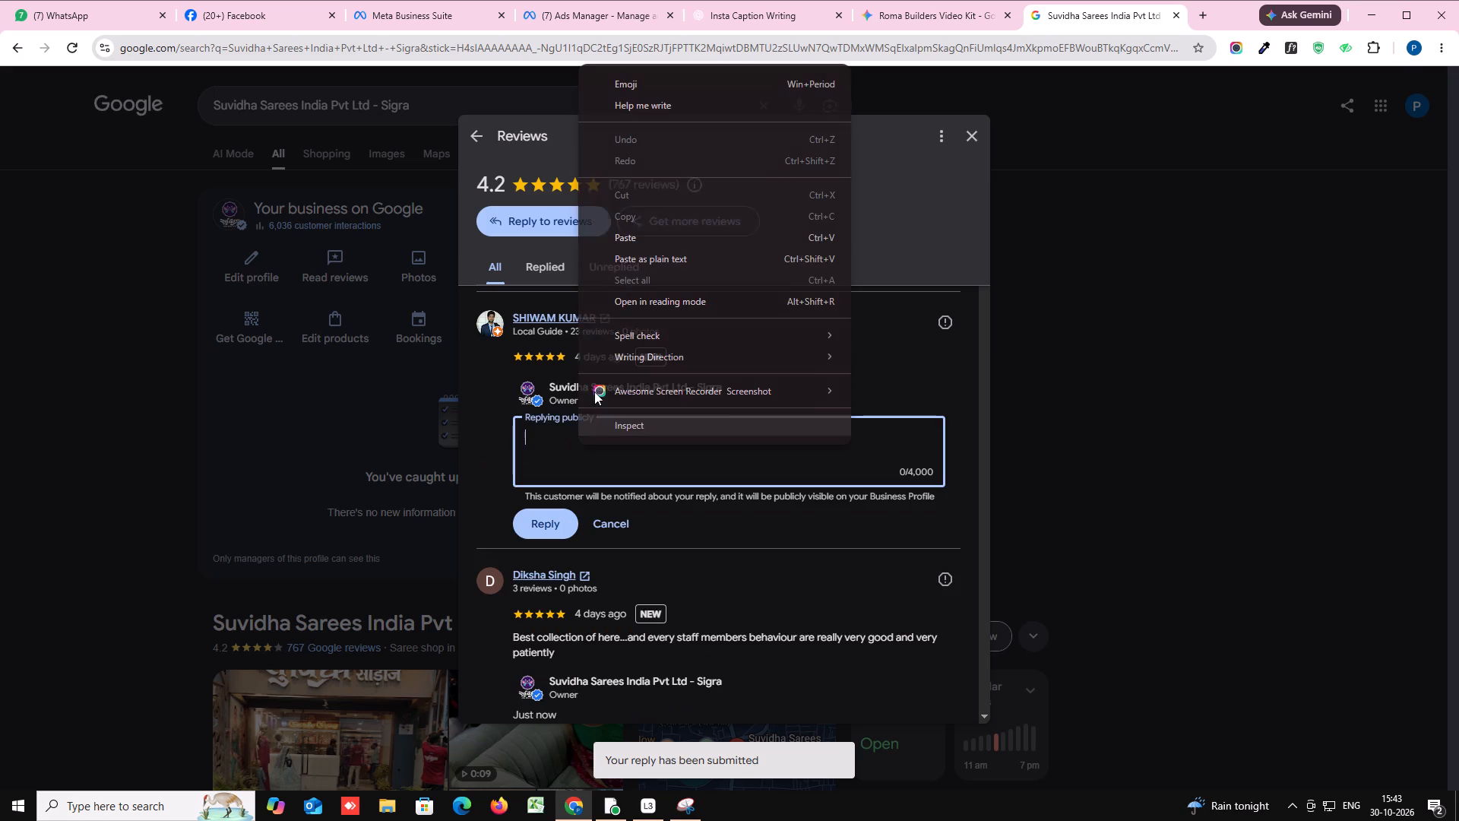
{"action": "left_click", "coordinate": [631, 233]}
Change the greeting of the pasted reply to "Dear Shivam," and submit the reply.
{"action": "scroll", "coordinate": [603, 468], "scroll_direction": "up", "scroll_amount": 2}
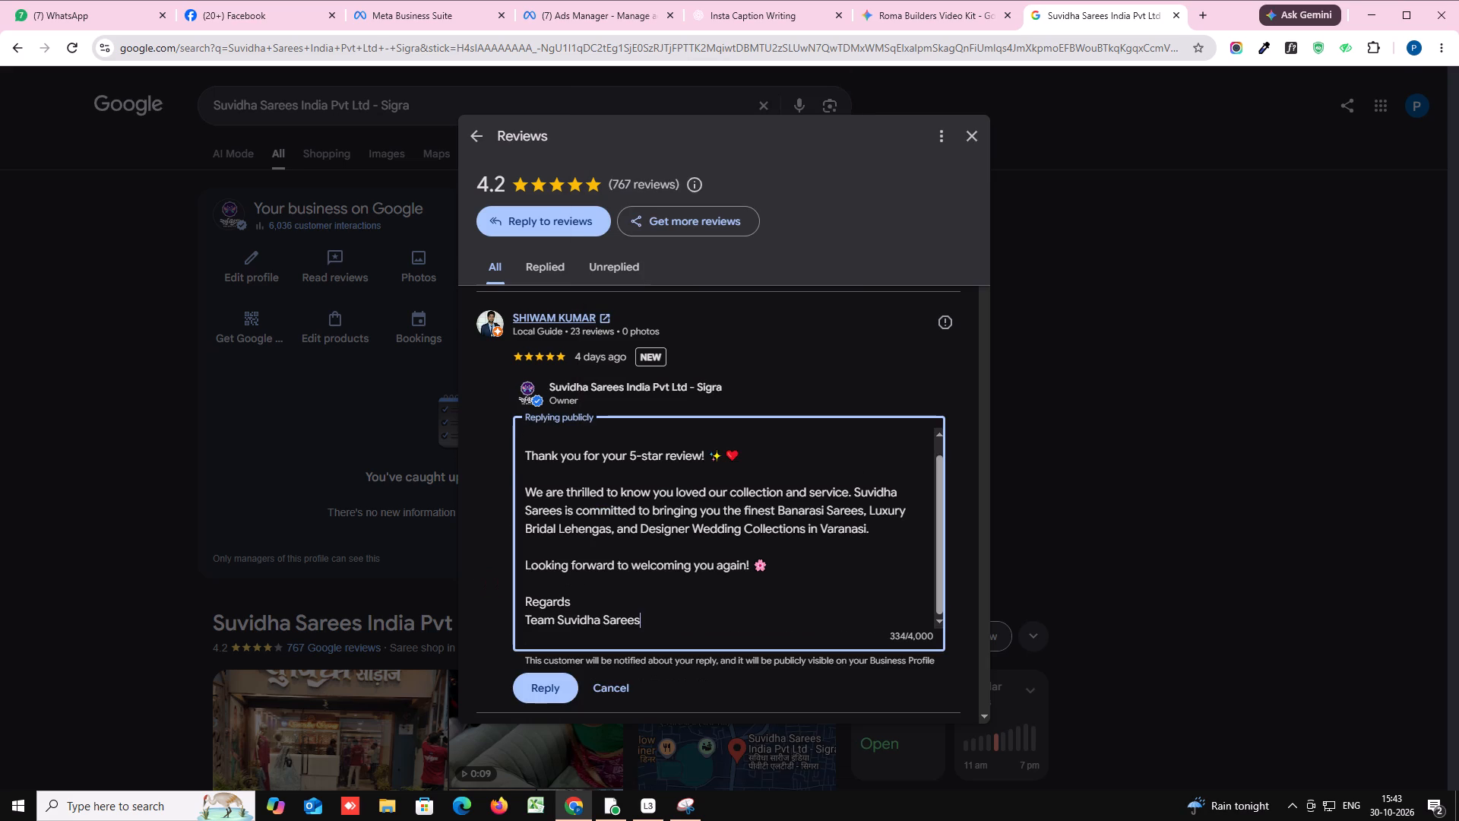
{"action": "scroll", "coordinate": [603, 468], "scroll_direction": "up", "scroll_amount": 1}
{"action": "left_click", "coordinate": [621, 433]}
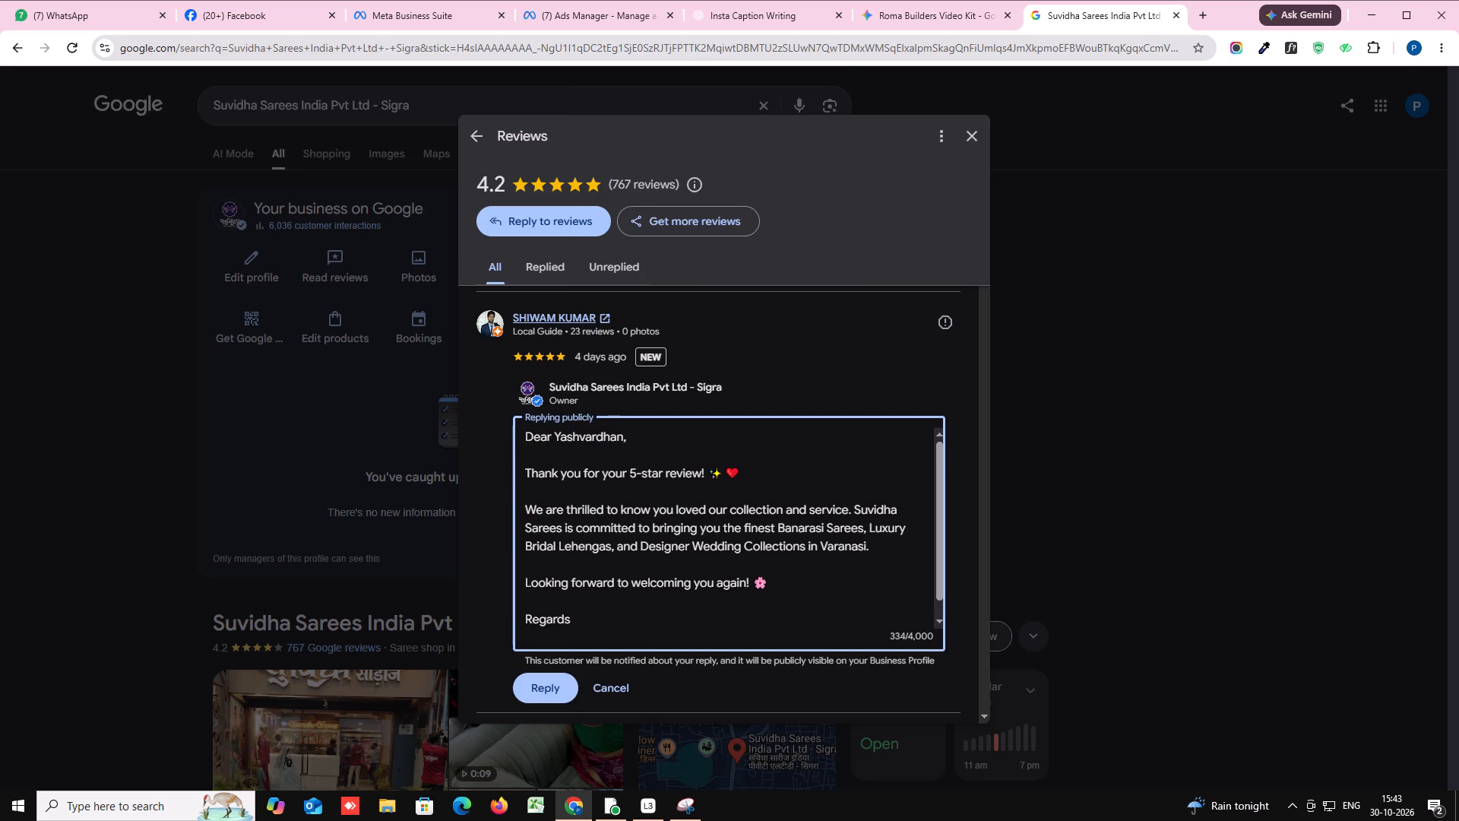
{"action": "key", "text": "BackSpace"}
{"action": "key", "text": "BackSpace"}
{"action": "key", "text": "BackSpace"}
{"action": "key", "text": "BackSpace"}
{"action": "key", "text": "BackSpace"}
{"action": "key", "text": "BackSpace"}
{"action": "key", "text": "BackSpace"}
{"action": "key", "text": "BackSpace"}
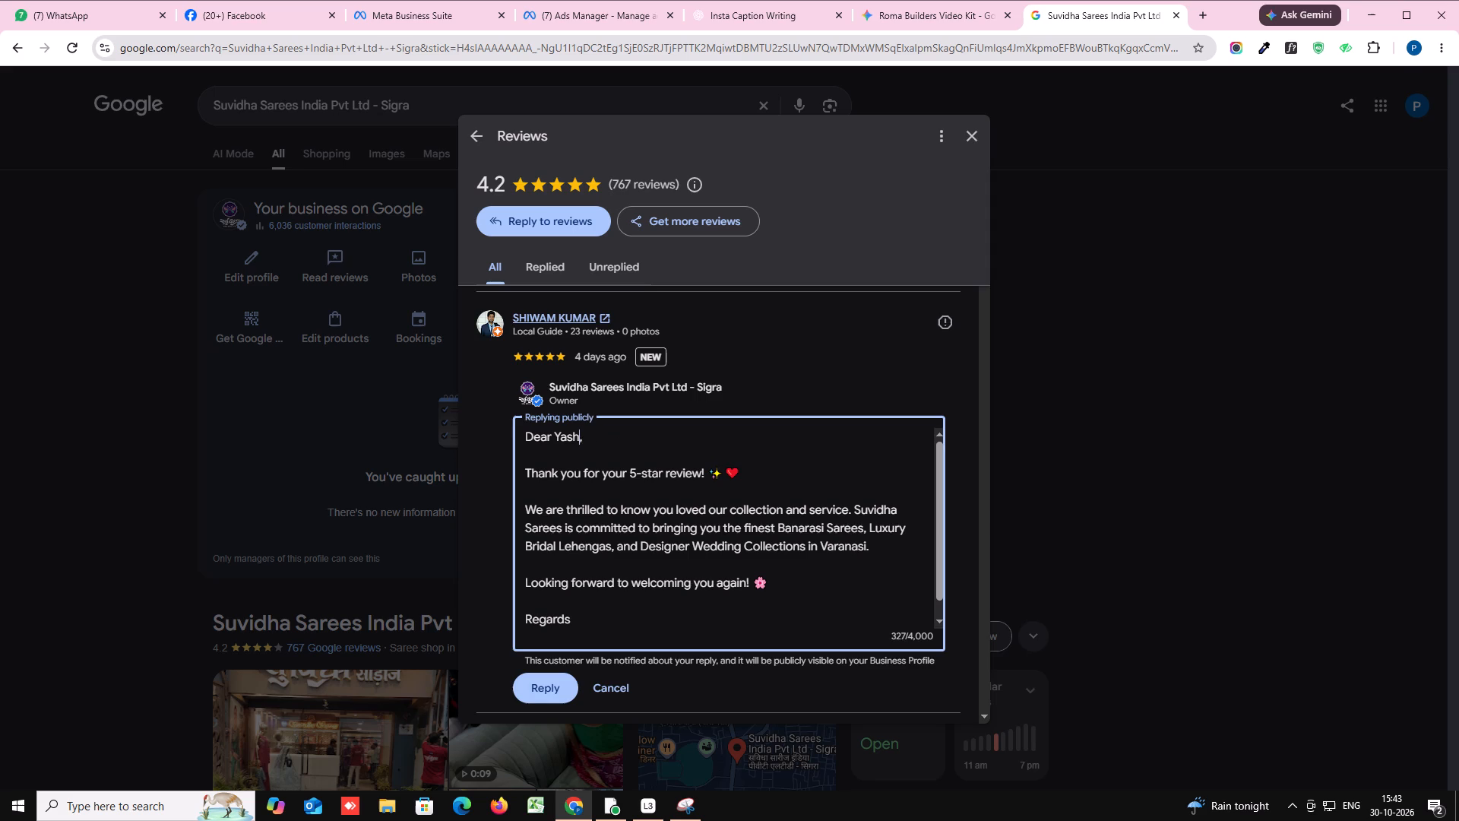
{"action": "key", "text": "BackSpace"}
{"action": "key", "text": "BackSpace"}
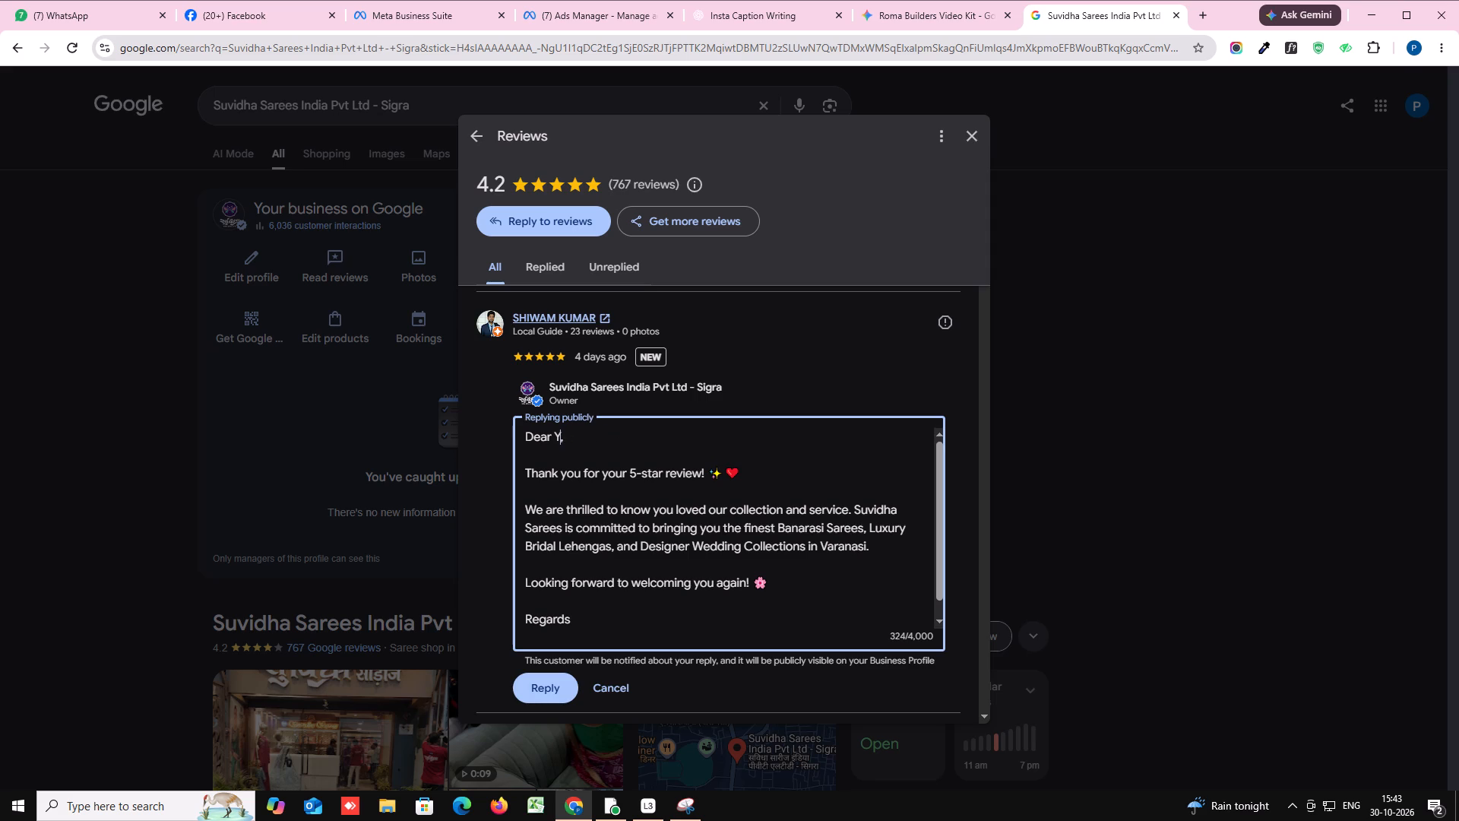
{"action": "key", "text": "BackSpace"}
{"action": "type", "text": "Shivam"}
{"action": "left_click", "coordinate": [549, 688]}
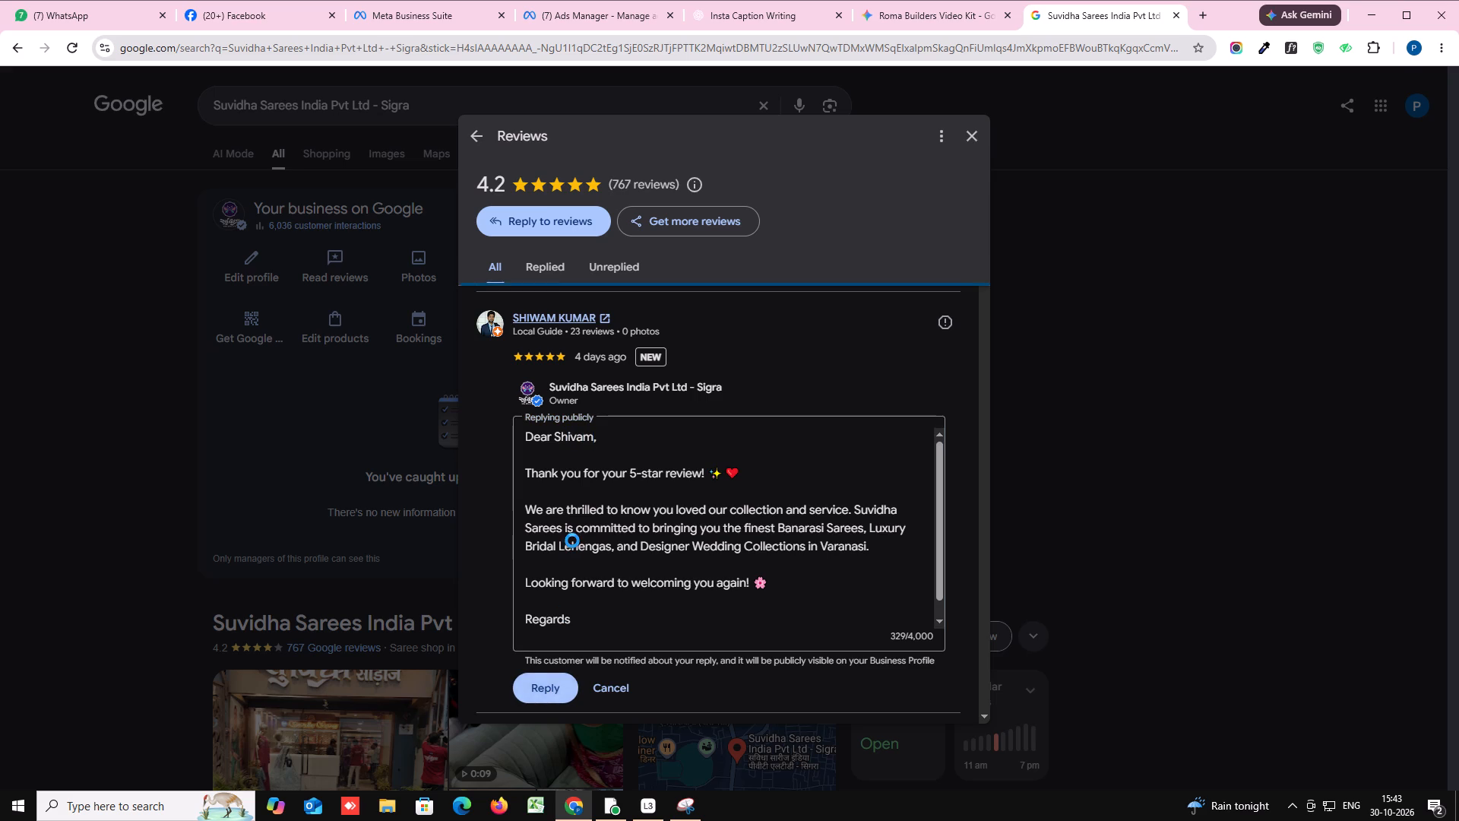
Start a reply to the five-star review "Best quality and service" and paste the copied thank-you text into it.
{"action": "scroll", "coordinate": [572, 540], "scroll_direction": "up", "scroll_amount": 3}
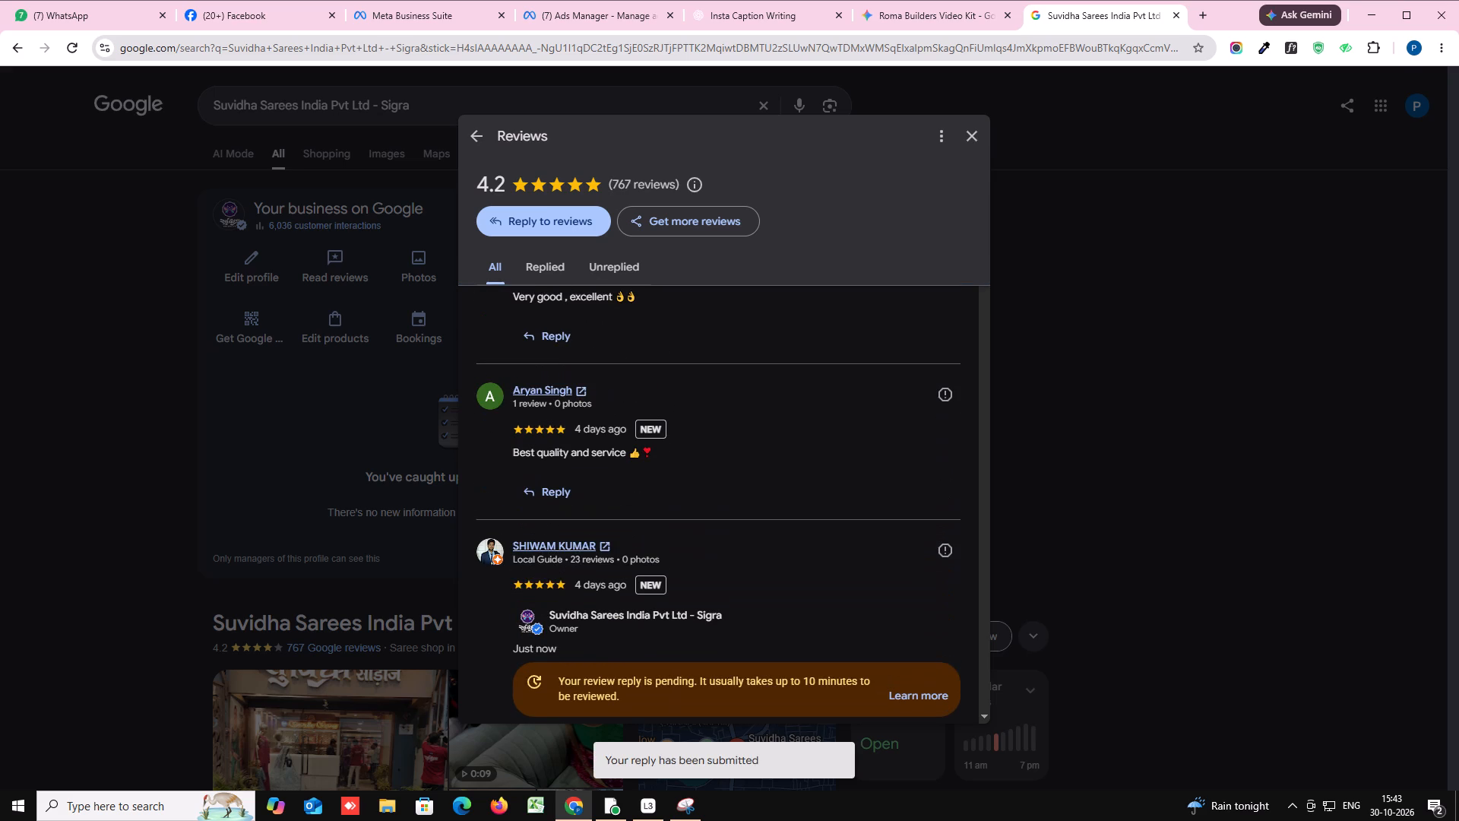
{"action": "left_click", "coordinate": [555, 490]}
{"action": "right_click", "coordinate": [582, 545]}
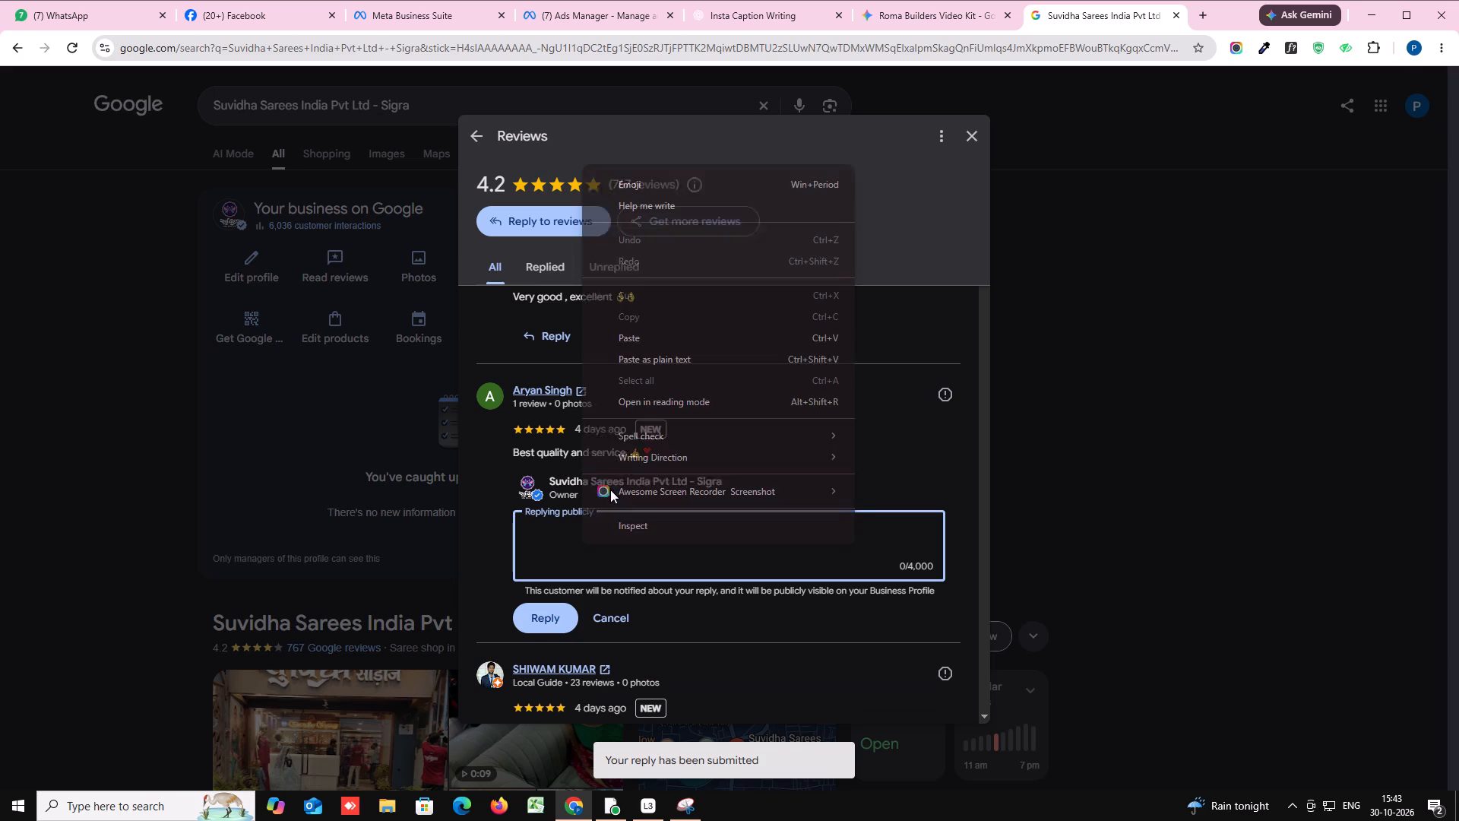
{"action": "left_click", "coordinate": [627, 337]}
Change the greeting of the pasted reply to "Dear Aryan," and submit the reply.
{"action": "scroll", "coordinate": [587, 579], "scroll_direction": "up", "scroll_amount": 3}
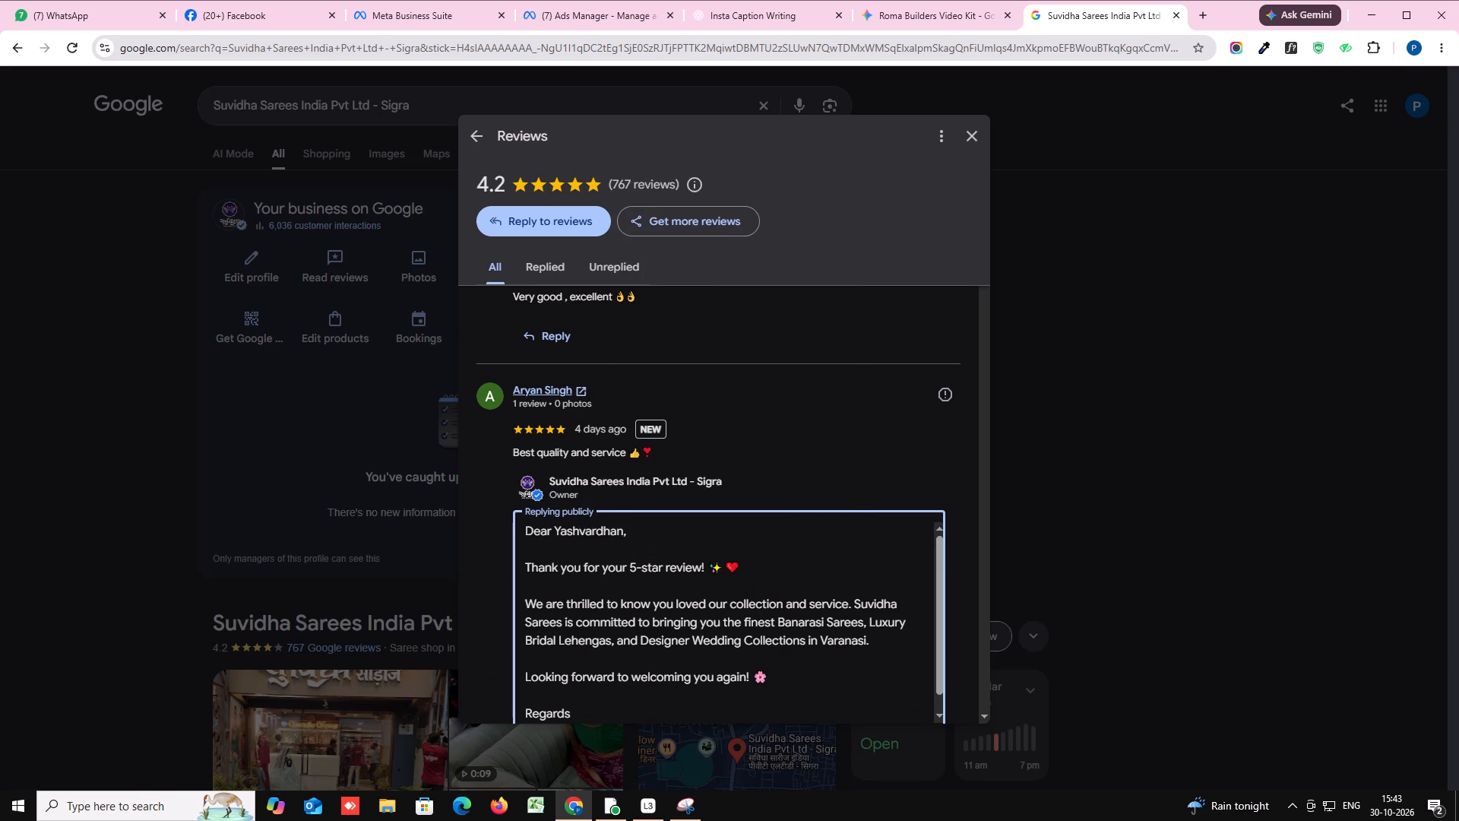
{"action": "left_click", "coordinate": [622, 531]}
{"action": "key", "text": "BackSpace"}
{"action": "key", "text": "BackSpace"}
{"action": "key", "text": "BackSpace"}
{"action": "key", "text": "BackSpace"}
{"action": "key", "text": "BackSpace"}
{"action": "key", "text": "BackSpace"}
{"action": "key", "text": "BackSpace"}
{"action": "key", "text": "BackSpace"}
{"action": "key", "text": "BackSpace"}
{"action": "key", "text": "BackSpace"}
{"action": "key", "text": "BackSpace"}
{"action": "type", "text": "Aryan"}
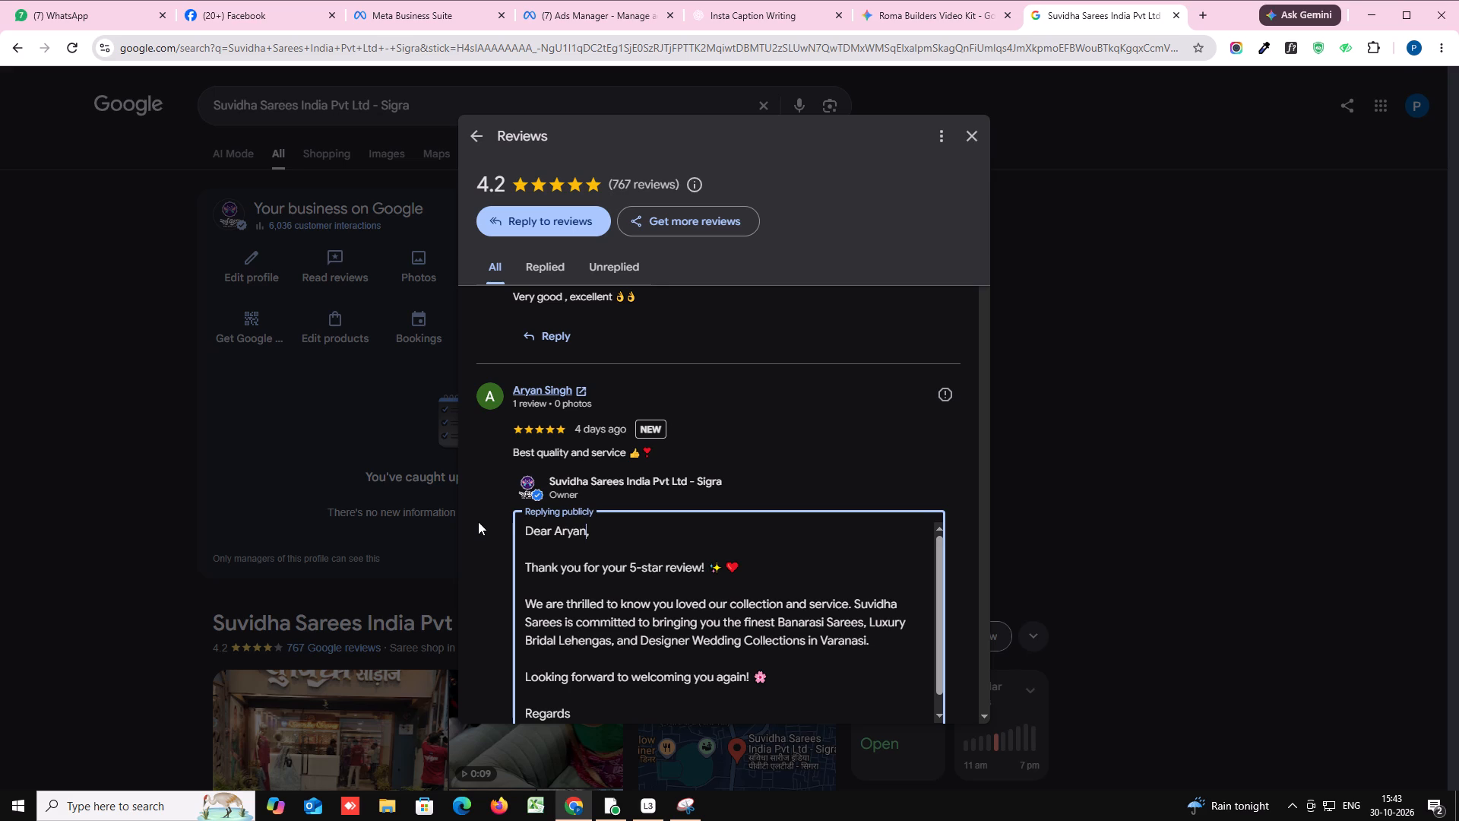
{"action": "scroll", "coordinate": [478, 515], "scroll_direction": "down", "scroll_amount": 2}
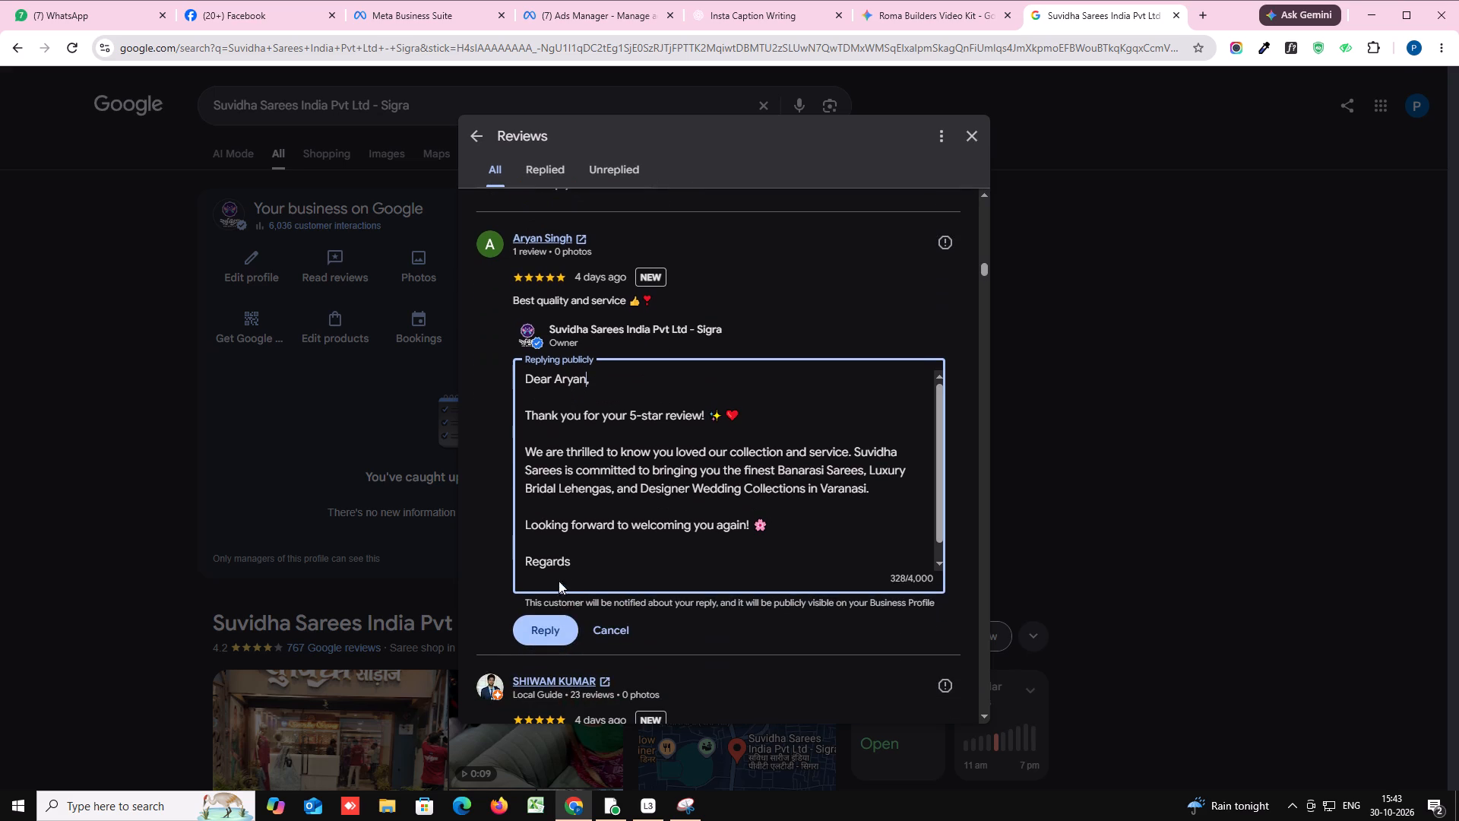
{"action": "left_click", "coordinate": [555, 632]}
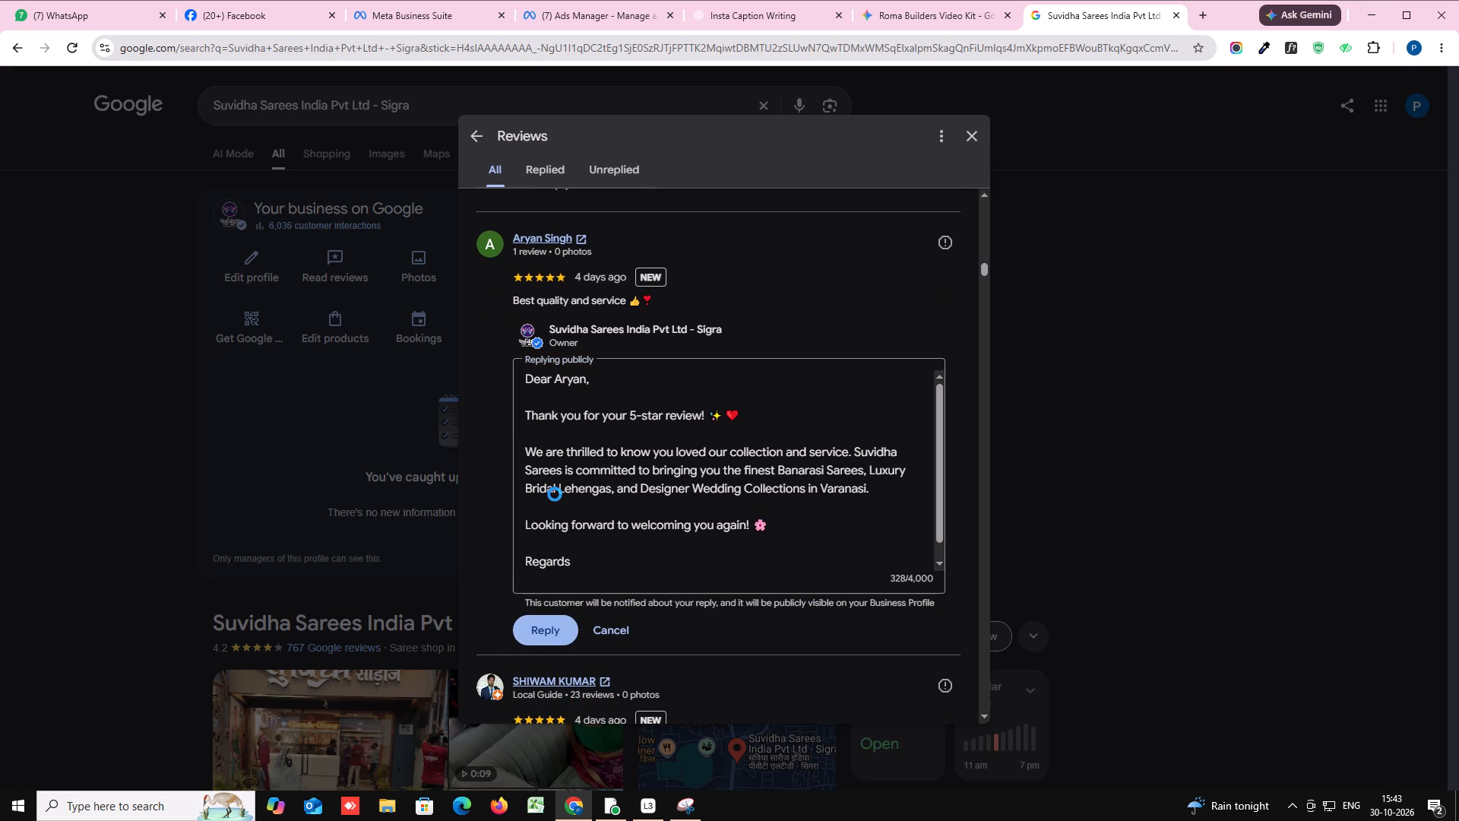
Start a reply to the five-star review "Very good , excellent" and paste the copied thank-you text into it.
{"action": "scroll", "coordinate": [555, 494], "scroll_direction": "up", "scroll_amount": 4}
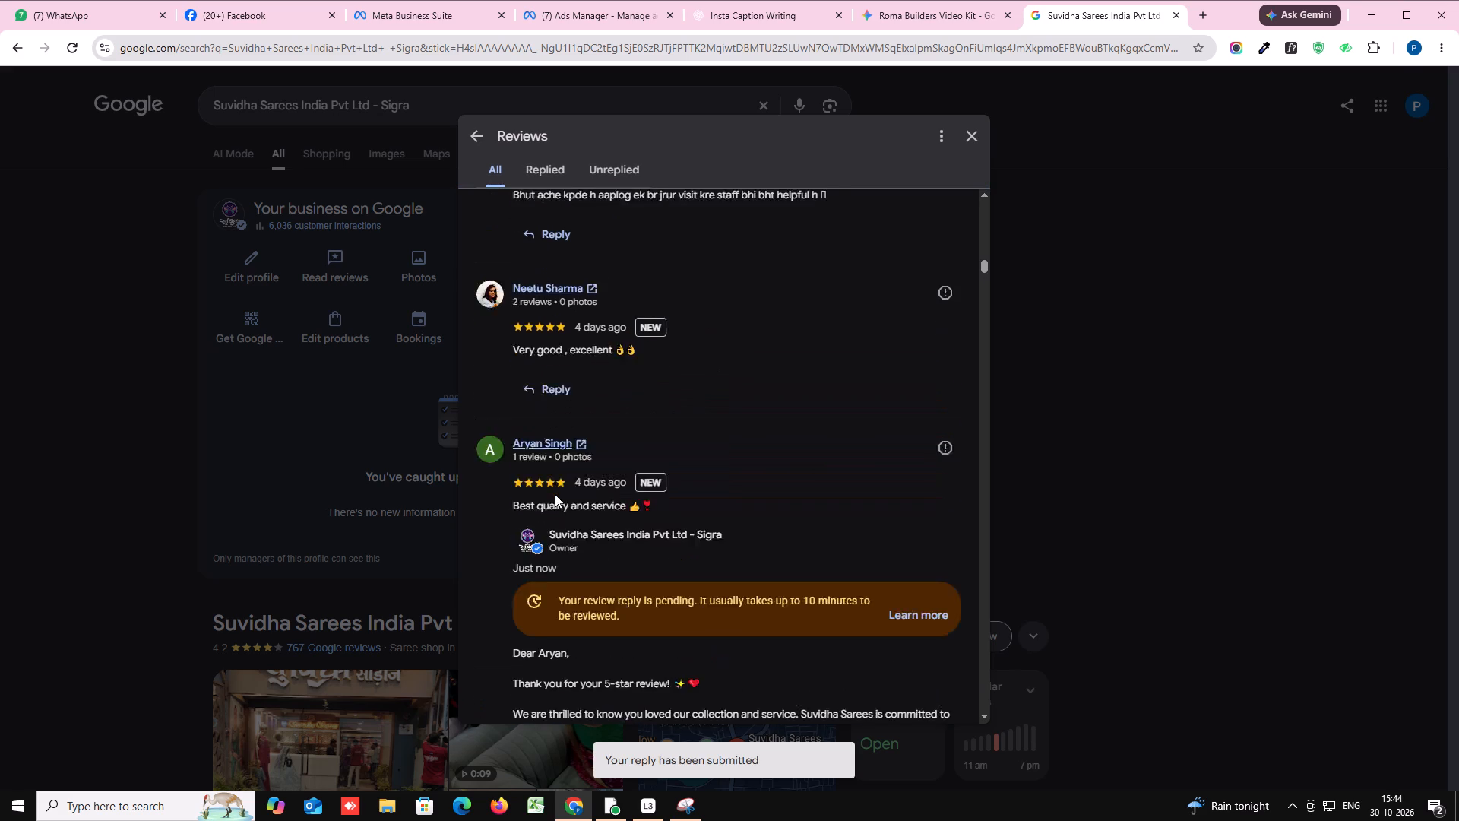
{"action": "left_click", "coordinate": [558, 479]}
{"action": "right_click", "coordinate": [580, 528]}
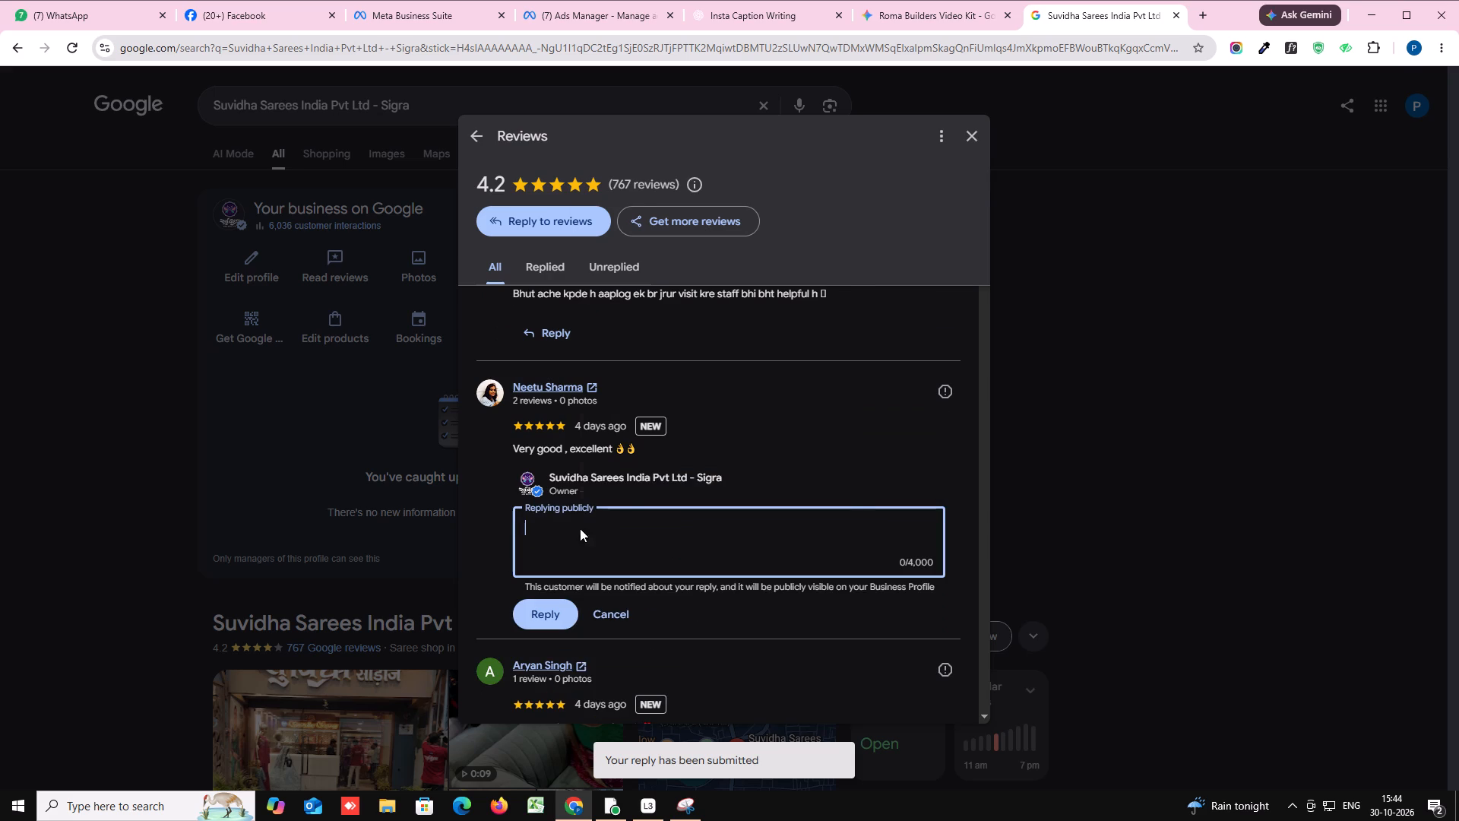
{"action": "left_click", "coordinate": [628, 319]}
Change the greeting of the pasted reply to "Dear Neetu," and submit the reply.
{"action": "scroll", "coordinate": [593, 564], "scroll_direction": "up", "scroll_amount": 2}
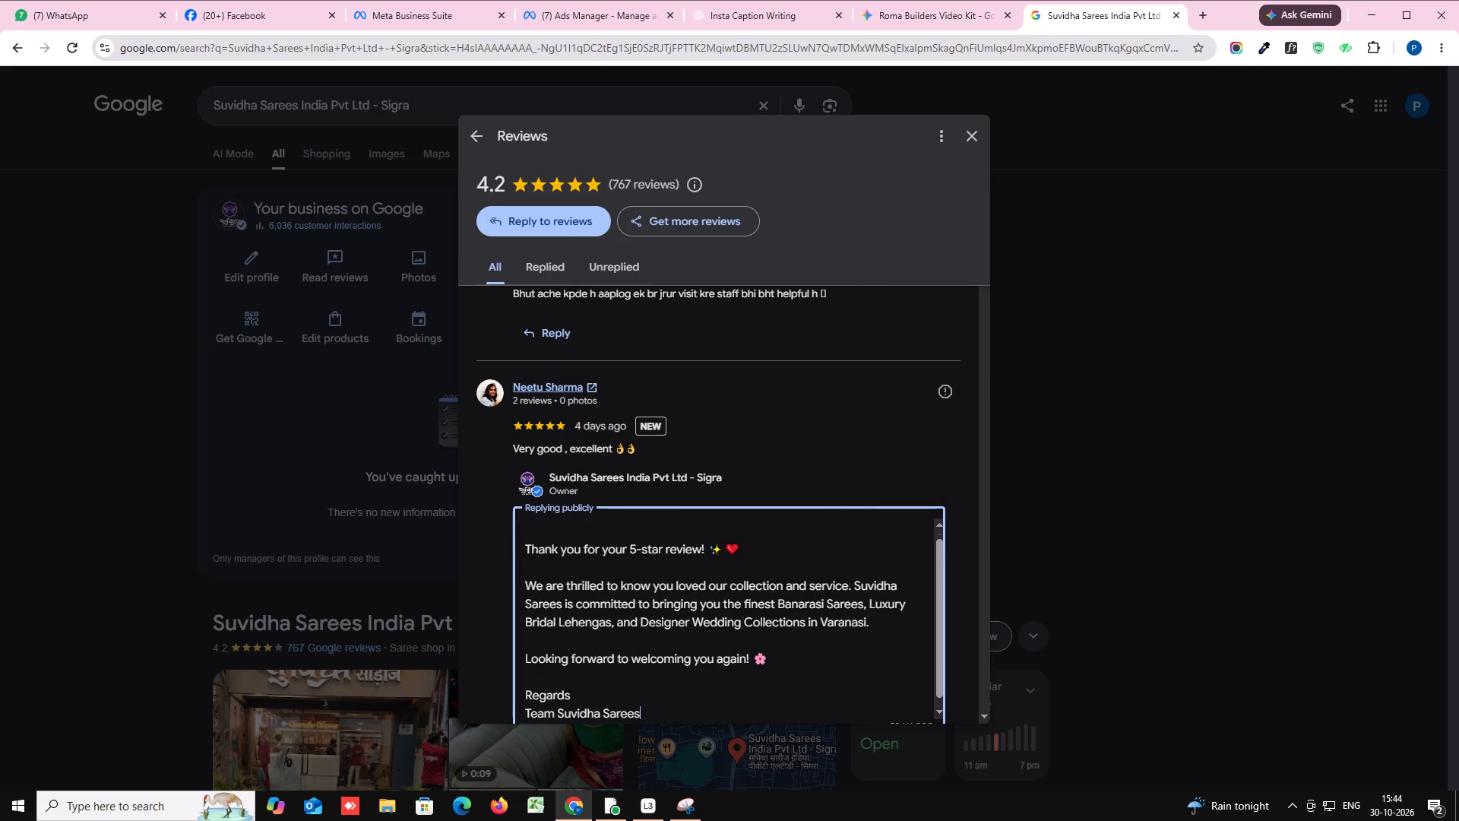
{"action": "left_click", "coordinate": [623, 525]}
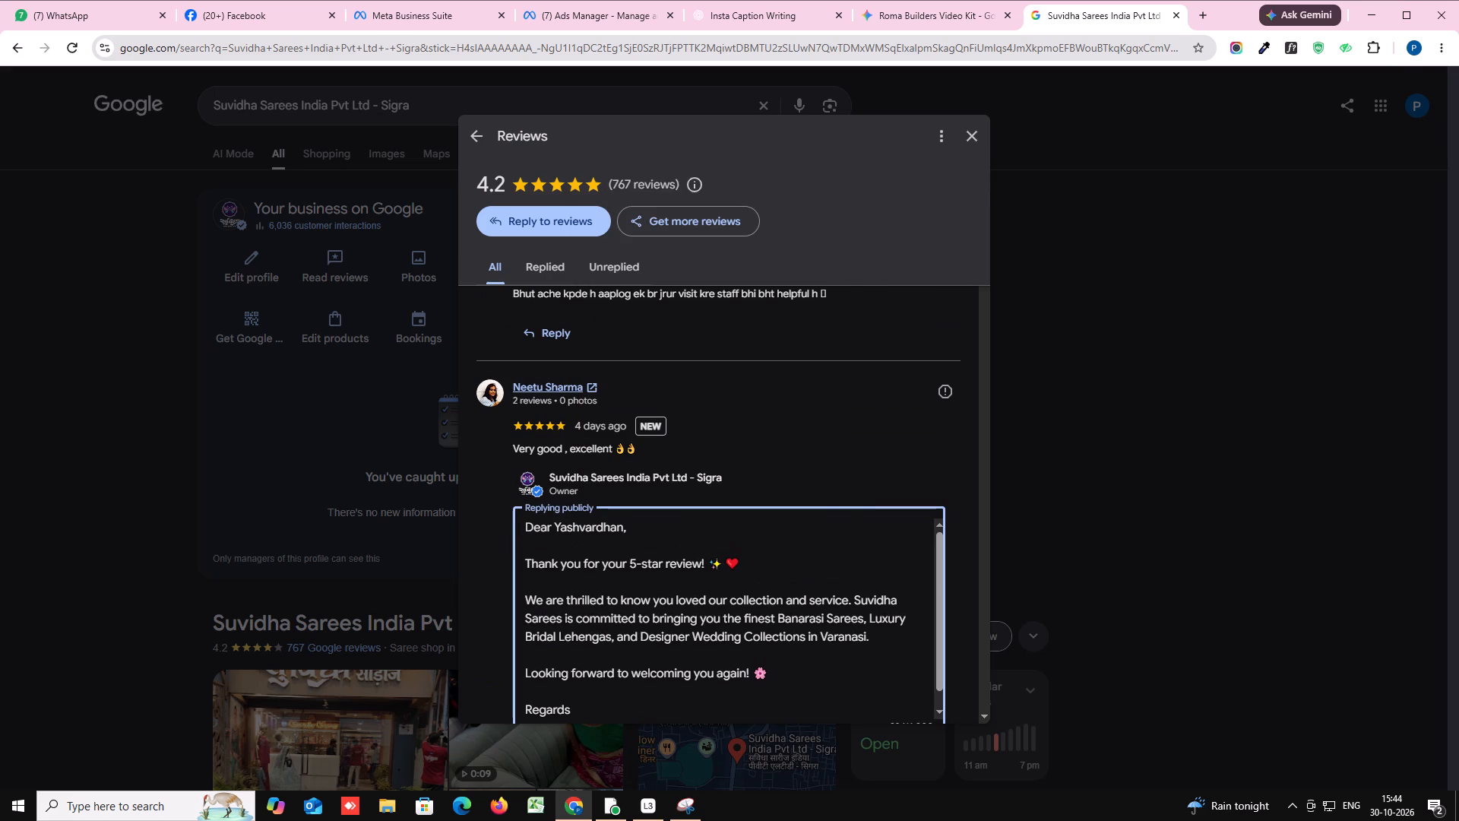
{"action": "key", "text": "BackSpace"}
{"action": "key", "text": "BackSpace"}
{"action": "key", "text": "BackSpace"}
{"action": "key", "text": "BackSpace"}
{"action": "key", "text": "BackSpace"}
{"action": "key", "text": "BackSpace"}
{"action": "key", "text": "BackSpace"}
{"action": "key", "text": "BackSpace"}
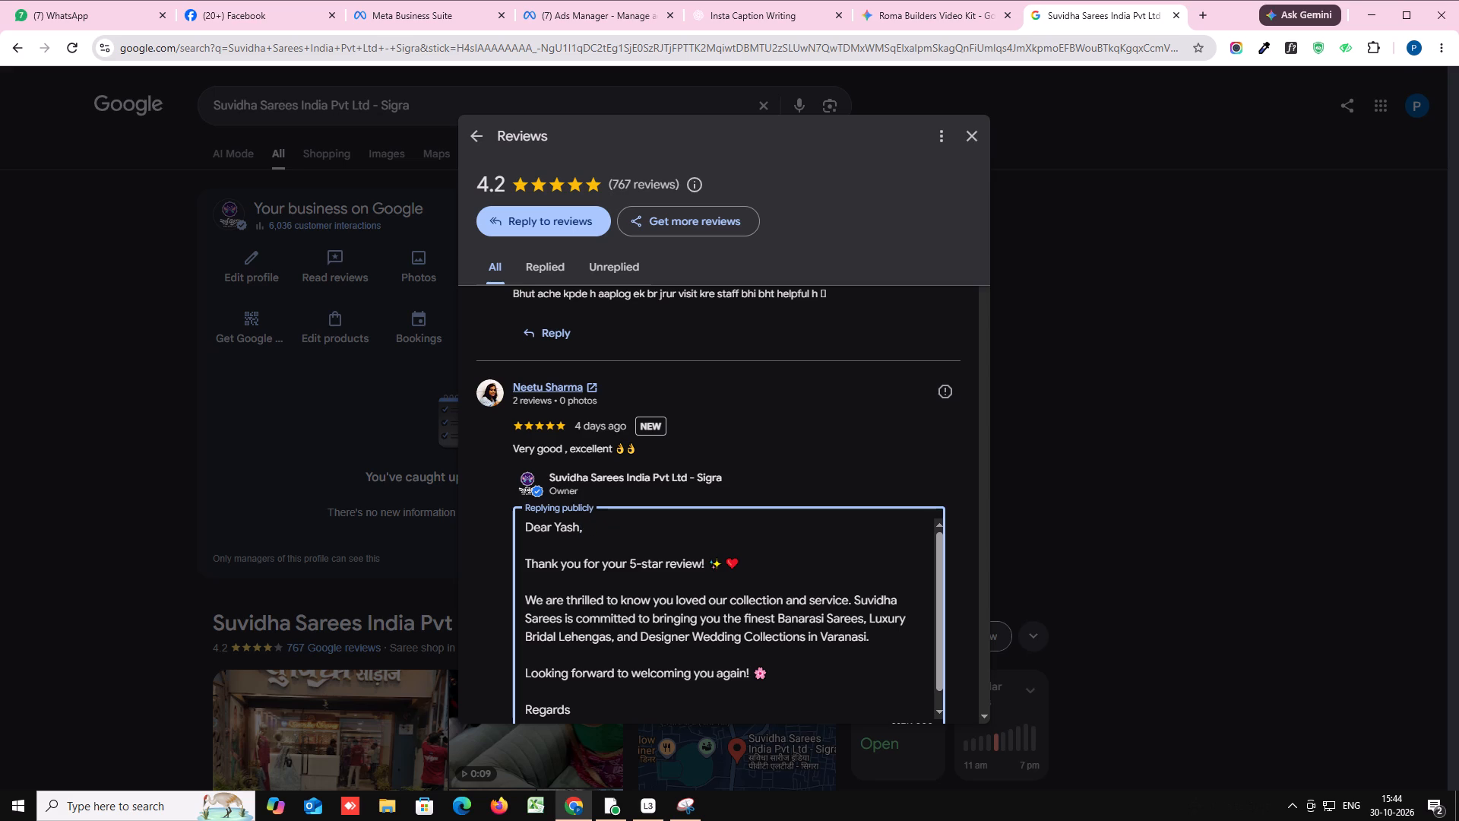
{"action": "key", "text": "BackSpace"}
{"action": "key", "text": "BackSpace"}
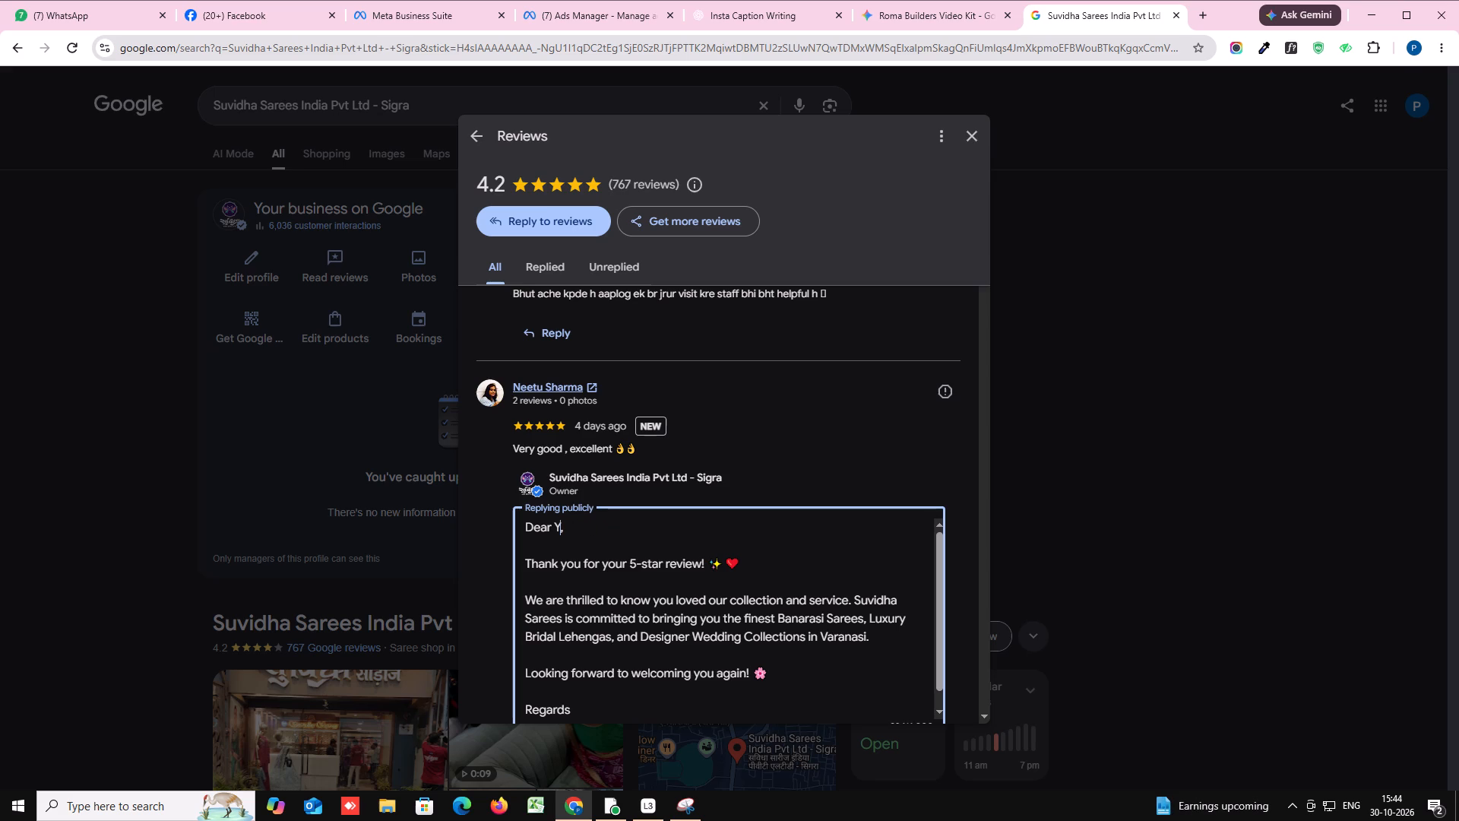
{"action": "key", "text": "BackSpace"}
{"action": "type", "text": "Neetu"}
{"action": "left_click", "coordinate": [501, 512]}
{"action": "scroll", "coordinate": [501, 512], "scroll_direction": "down", "scroll_amount": 1}
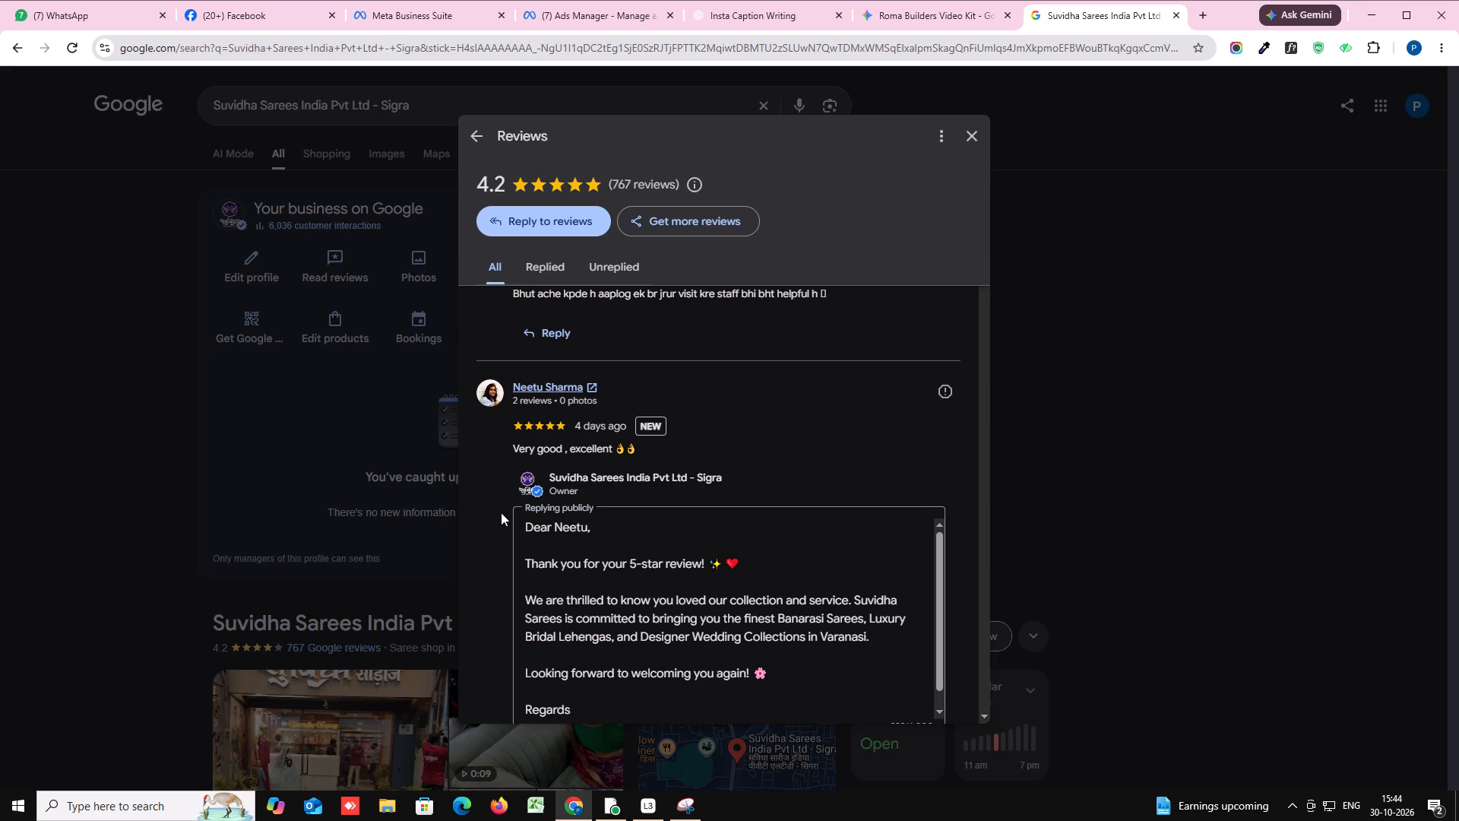
{"action": "scroll", "coordinate": [501, 512], "scroll_direction": "down", "scroll_amount": 2}
{"action": "left_click", "coordinate": [544, 542]}
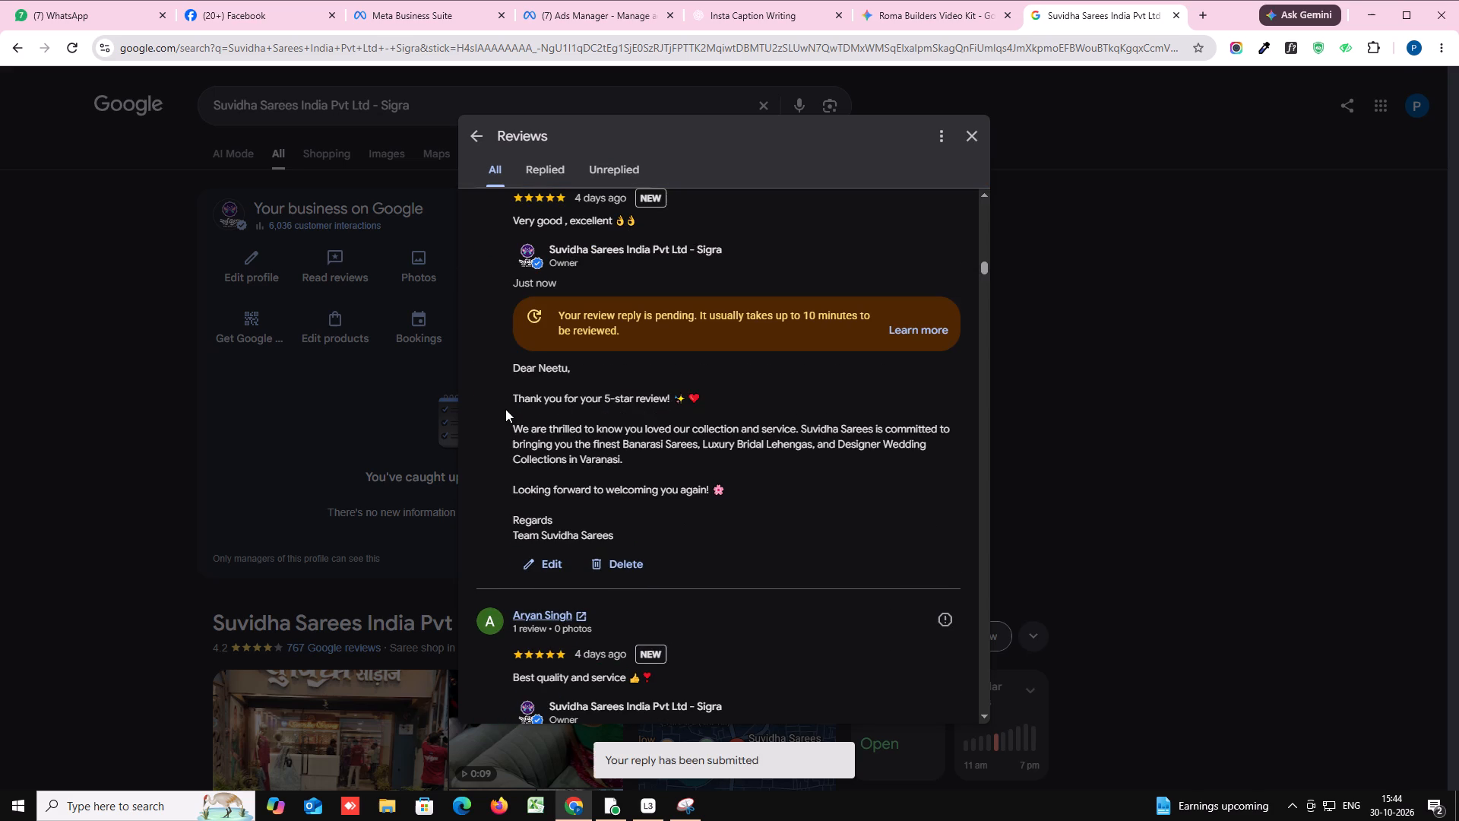
Start a reply to the five-star review beginning "Bhut ache kpde h" and paste the copied thank-you text into it.
{"action": "scroll", "coordinate": [505, 409], "scroll_direction": "up", "scroll_amount": 5}
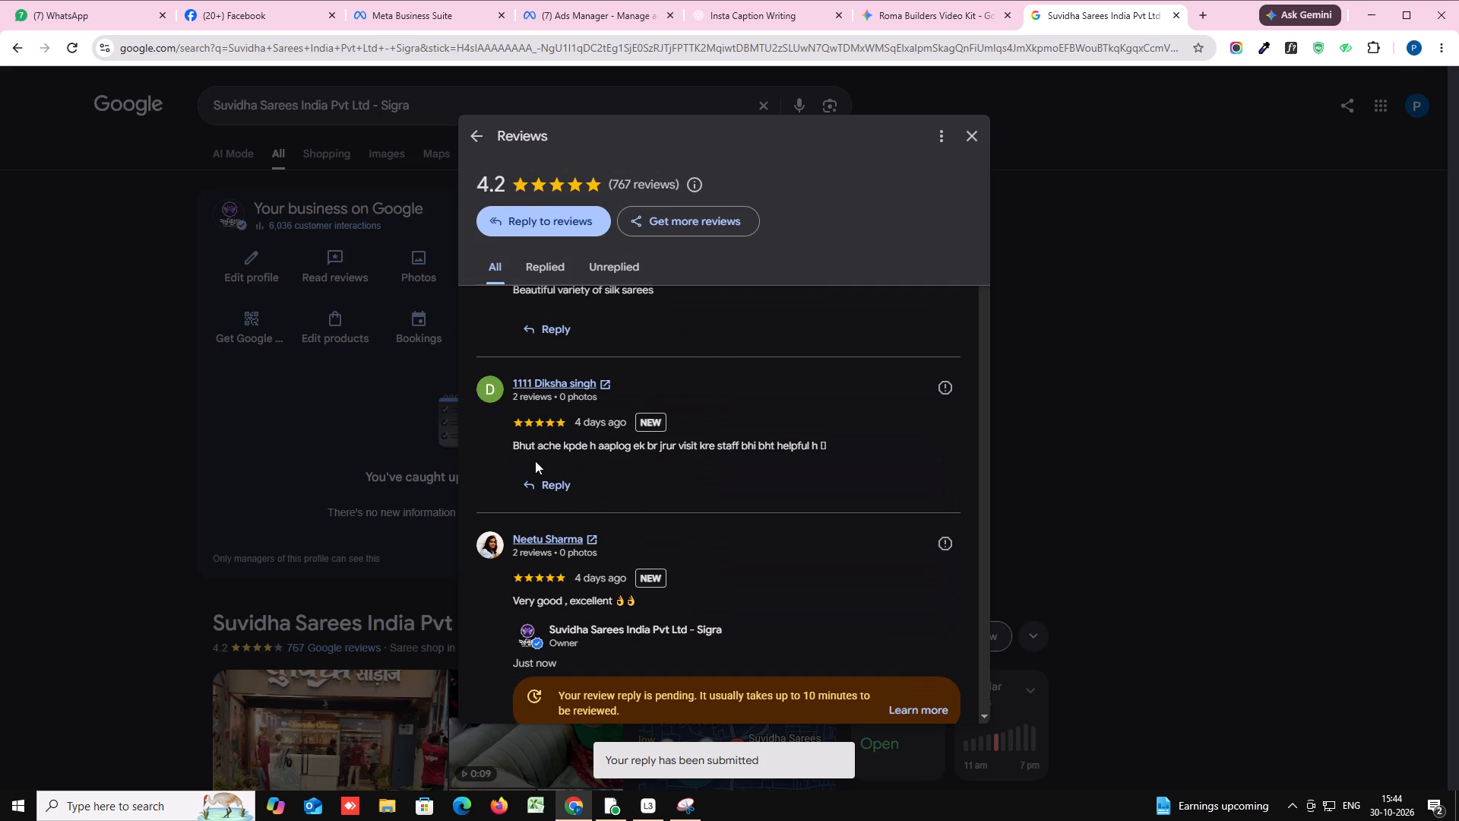
{"action": "left_click", "coordinate": [549, 481]}
{"action": "right_click", "coordinate": [568, 532]}
{"action": "left_click", "coordinate": [625, 322]}
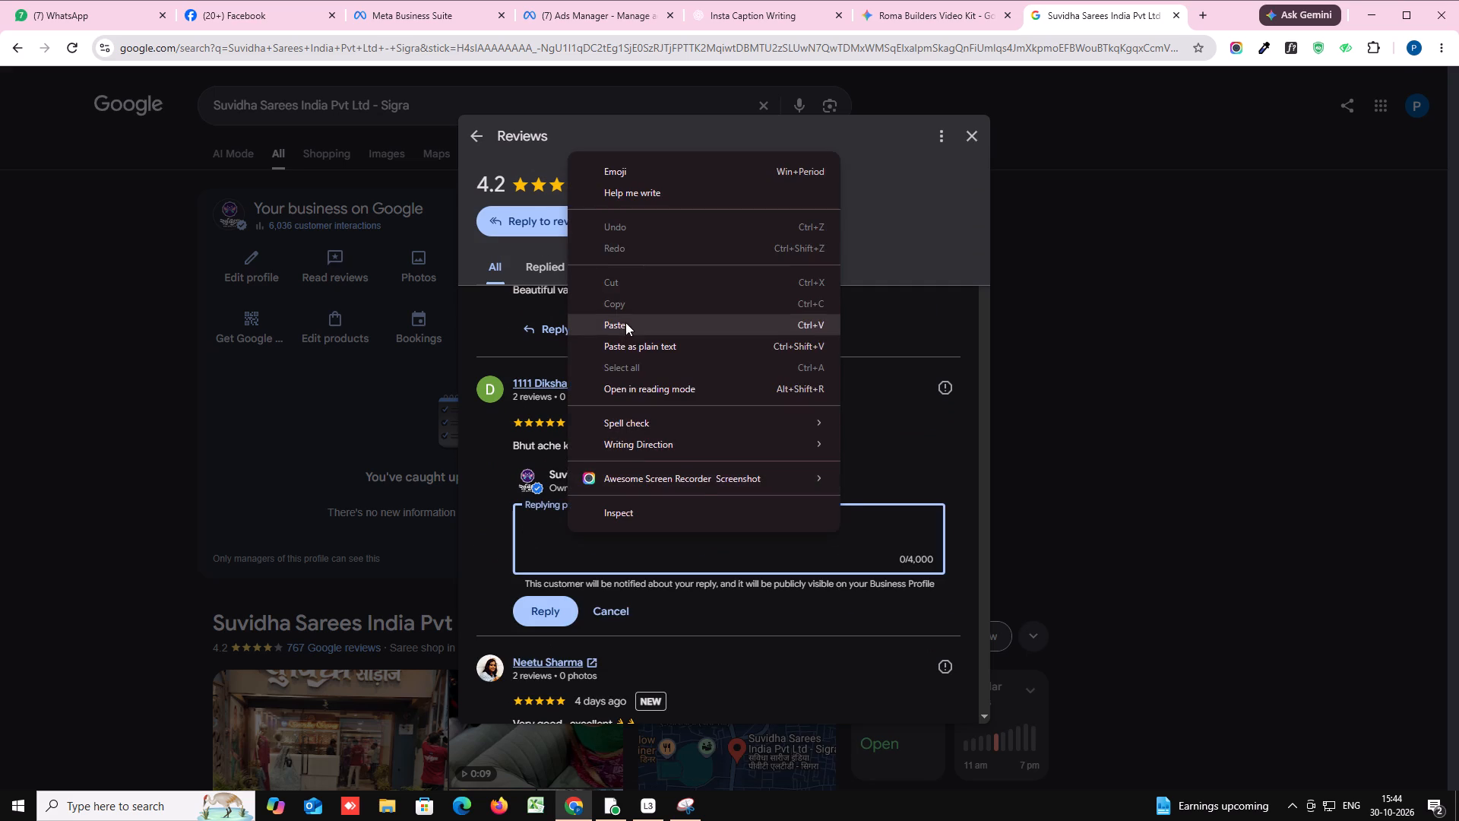
Change the greeting of the pasted reply to "Dear Diksha," and submit the reply.
{"action": "scroll", "coordinate": [600, 556], "scroll_direction": "up", "scroll_amount": 3}
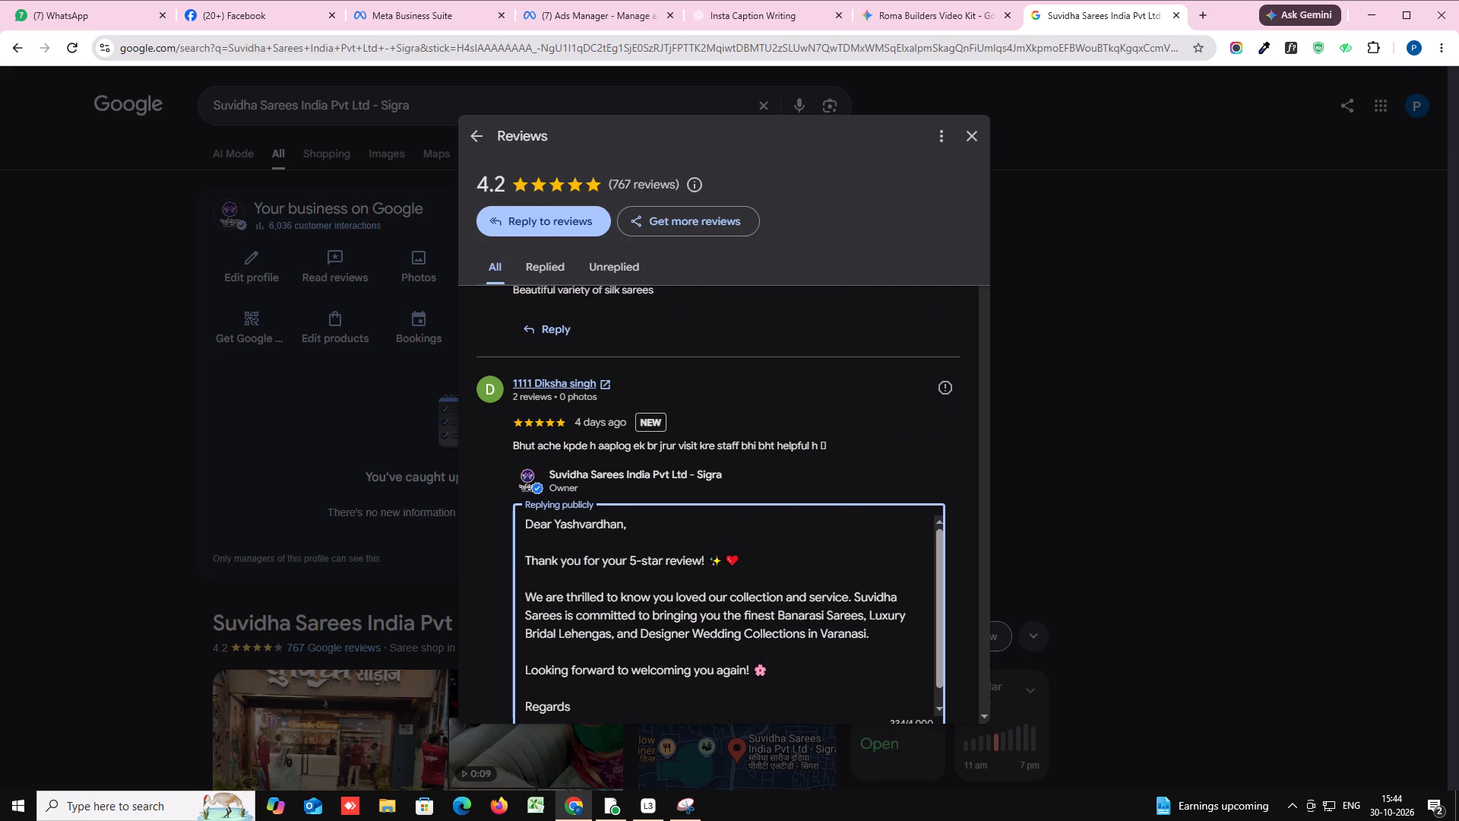
{"action": "left_click", "coordinate": [622, 523]}
{"action": "key", "text": "BackSpace"}
{"action": "key", "text": "BackSpace"}
{"action": "key", "text": "BackSpace"}
{"action": "key", "text": "BackSpace"}
{"action": "key", "text": "BackSpace"}
{"action": "key", "text": "BackSpace"}
{"action": "key", "text": "BackSpace"}
{"action": "key", "text": "BackSpace"}
{"action": "key", "text": "BackSpace"}
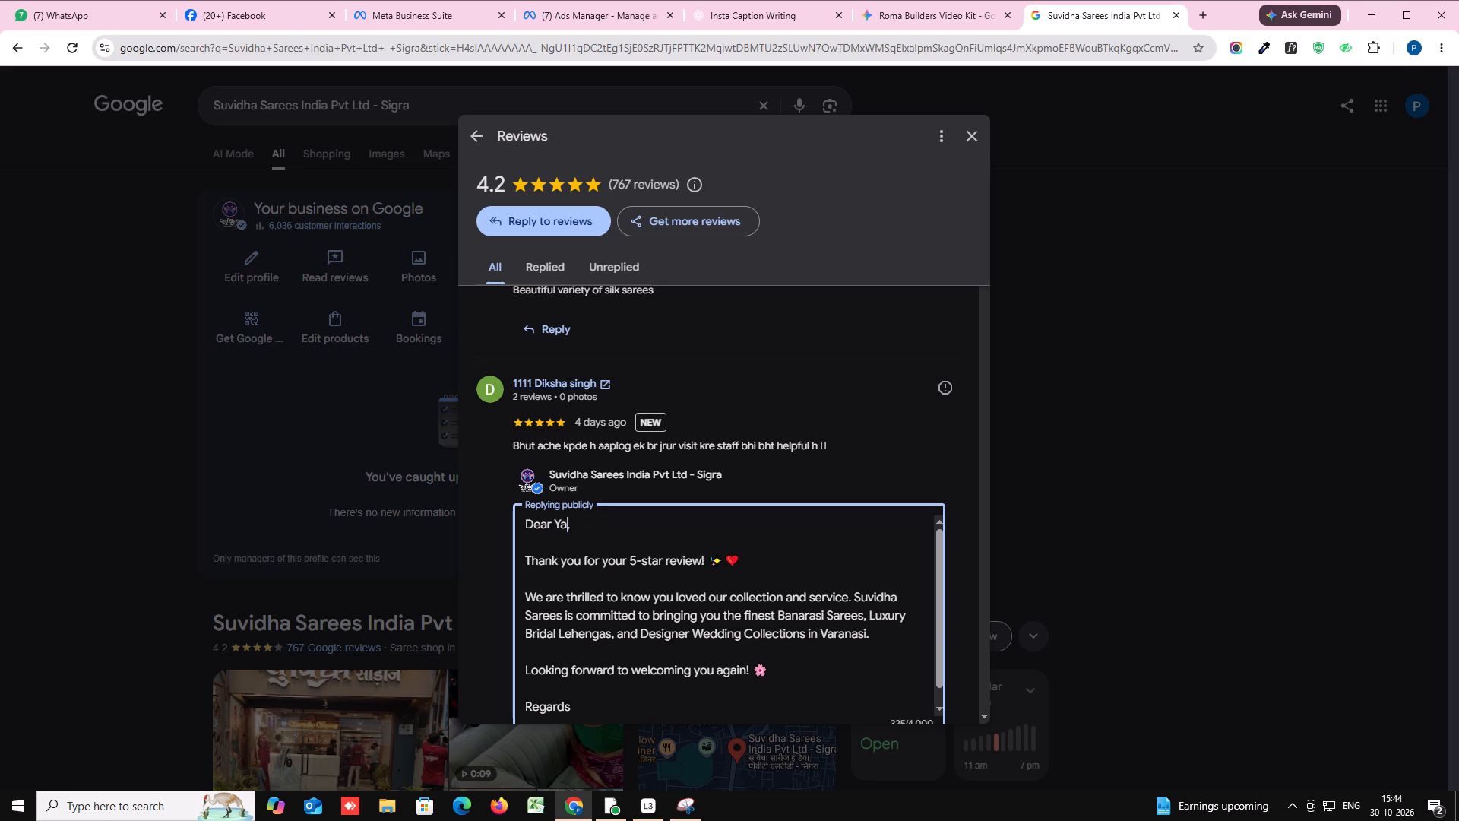
{"action": "key", "text": "BackSpace"}
{"action": "key", "text": "BackSpace"}
{"action": "type", "text": "Diksha"}
{"action": "scroll", "coordinate": [490, 512], "scroll_direction": "down", "scroll_amount": 2}
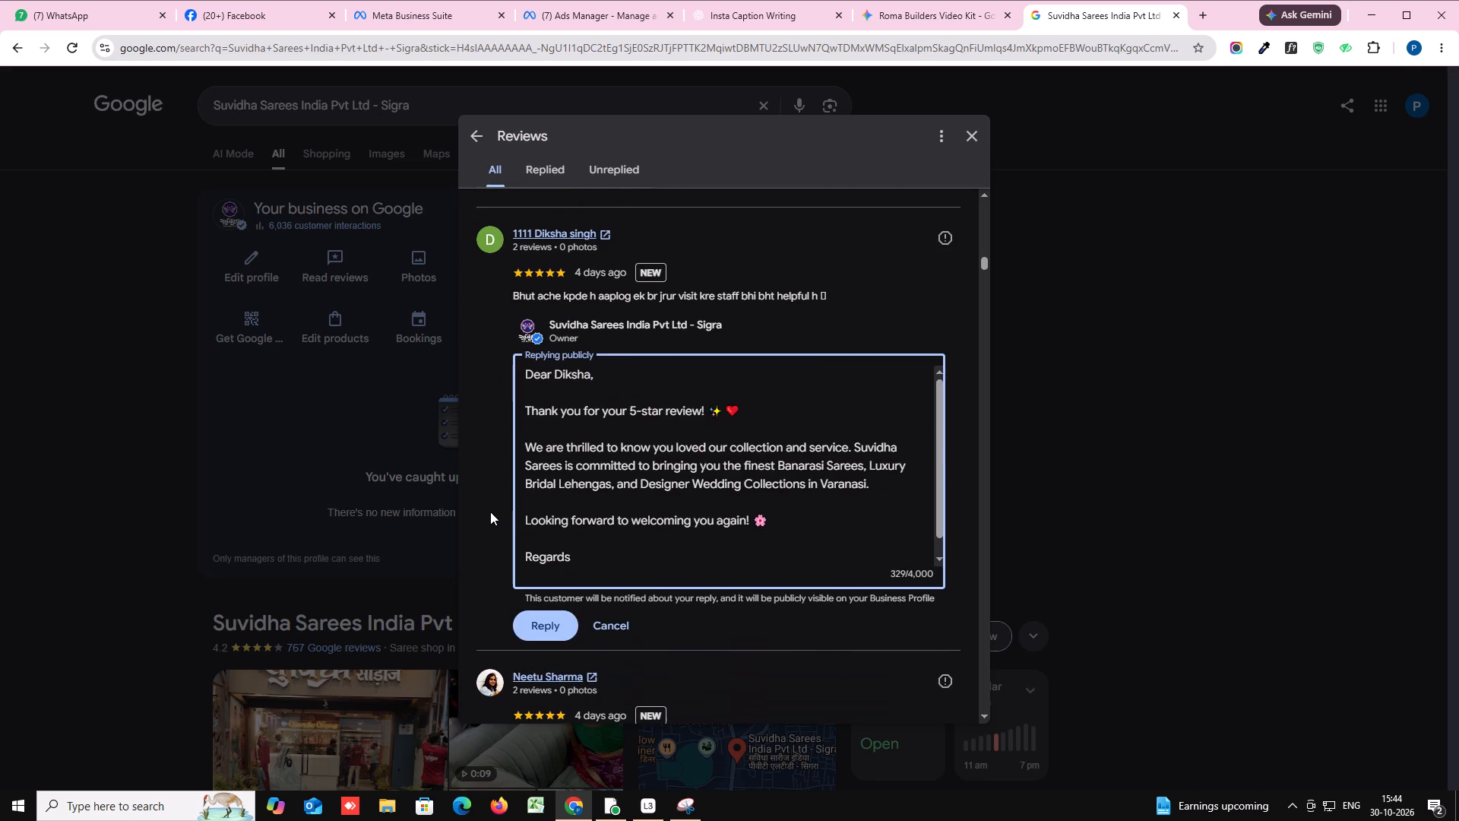
{"action": "left_click", "coordinate": [545, 617]}
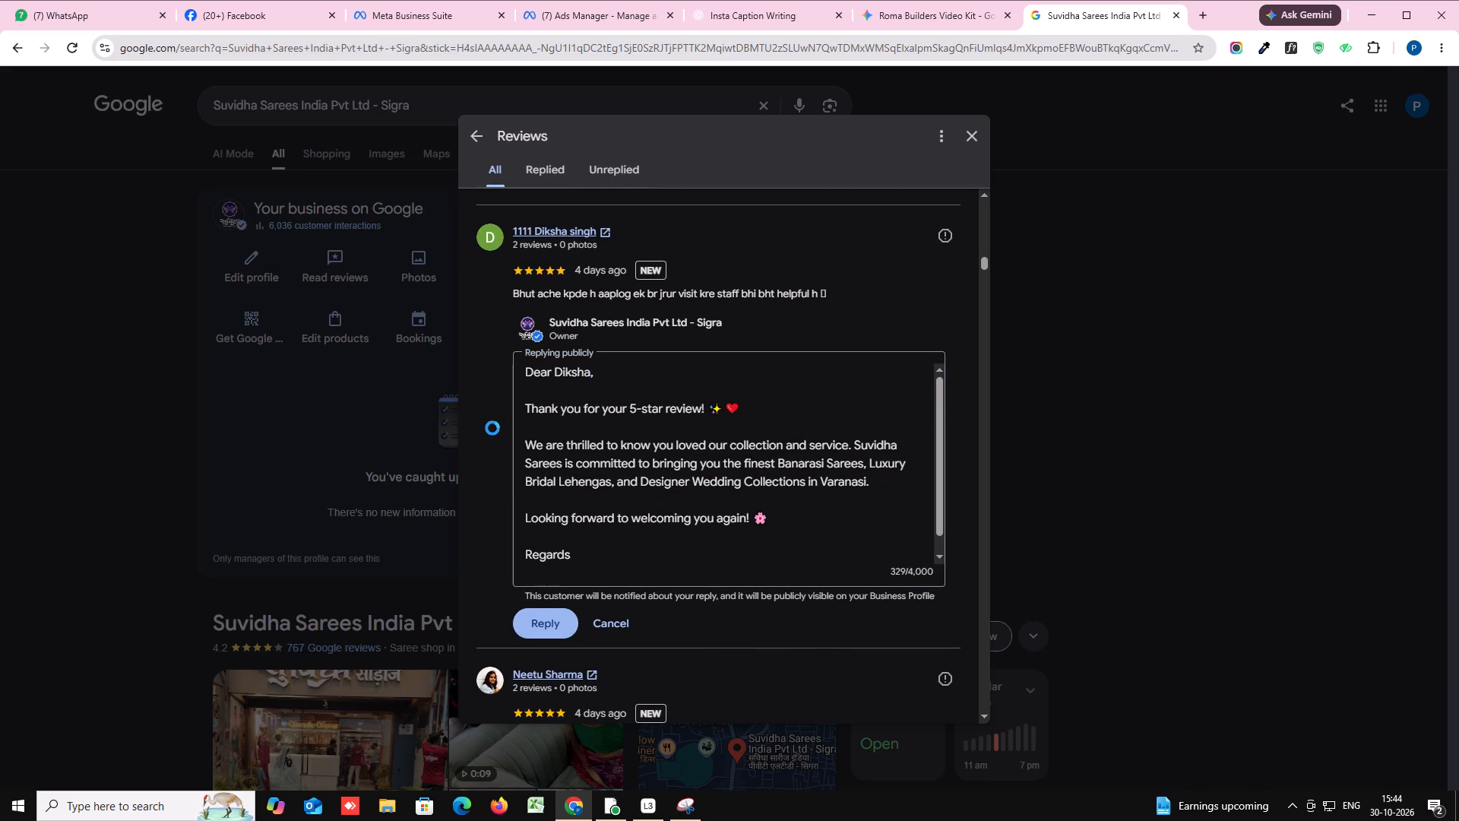
Start a reply to the five-star review "Beautiful variety of silk sarees" and paste the copied thank-you text into it.
{"action": "scroll", "coordinate": [492, 428], "scroll_direction": "up", "scroll_amount": 4}
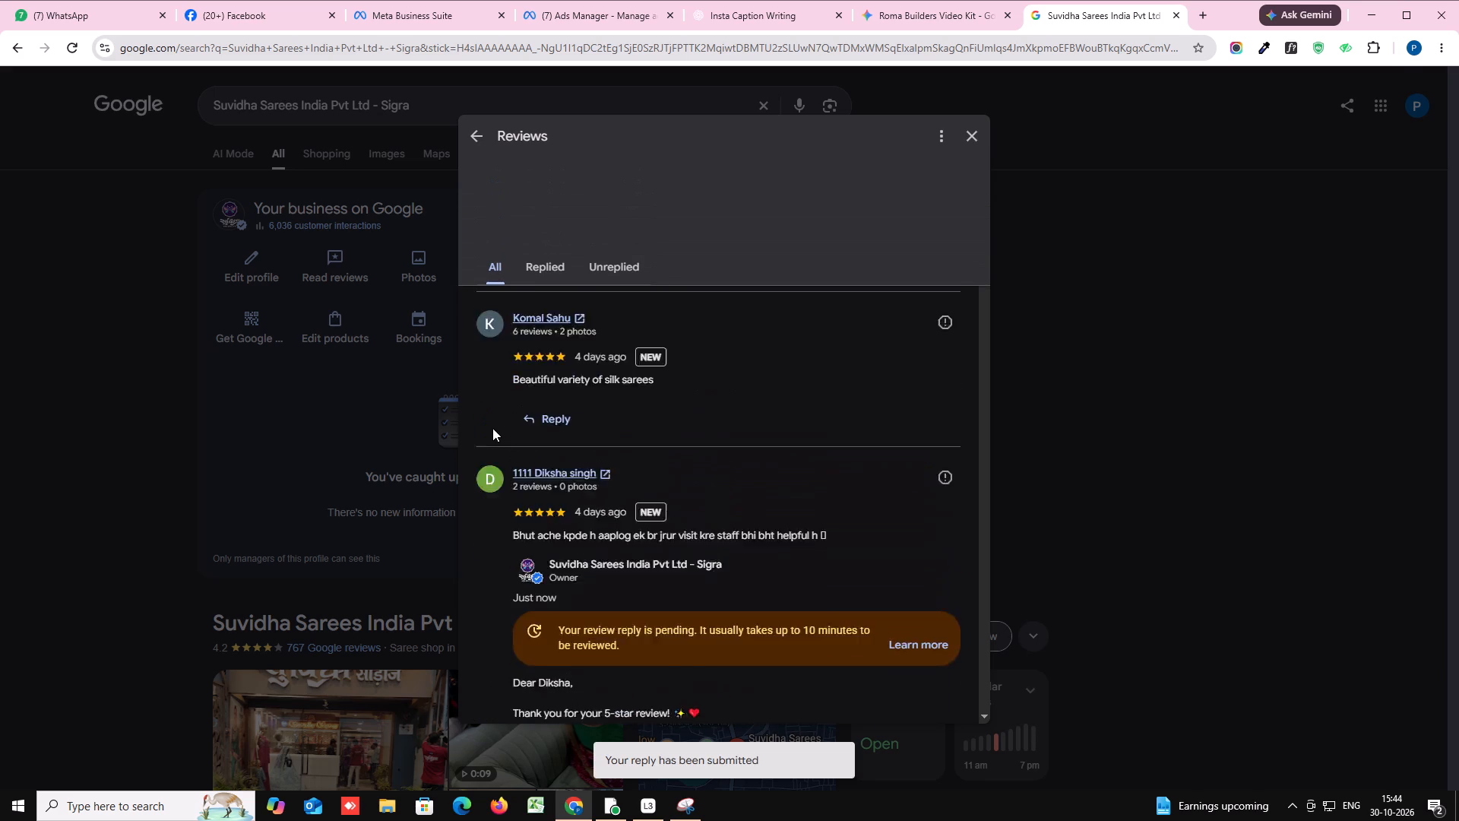
{"action": "left_click", "coordinate": [539, 479]}
{"action": "right_click", "coordinate": [553, 521]}
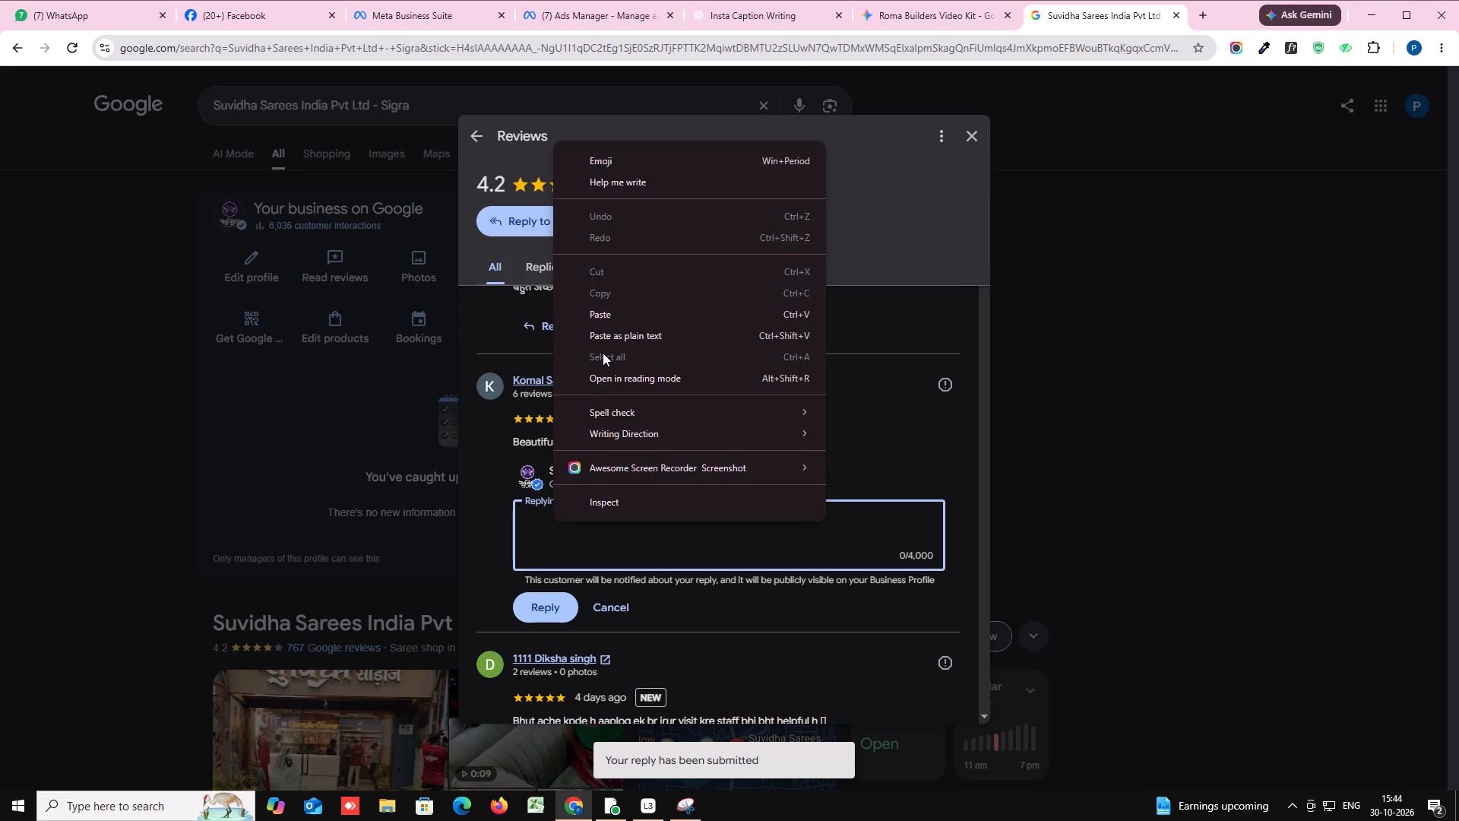
{"action": "left_click", "coordinate": [606, 305]}
{"action": "scroll", "coordinate": [592, 559], "scroll_direction": "up", "scroll_amount": 3}
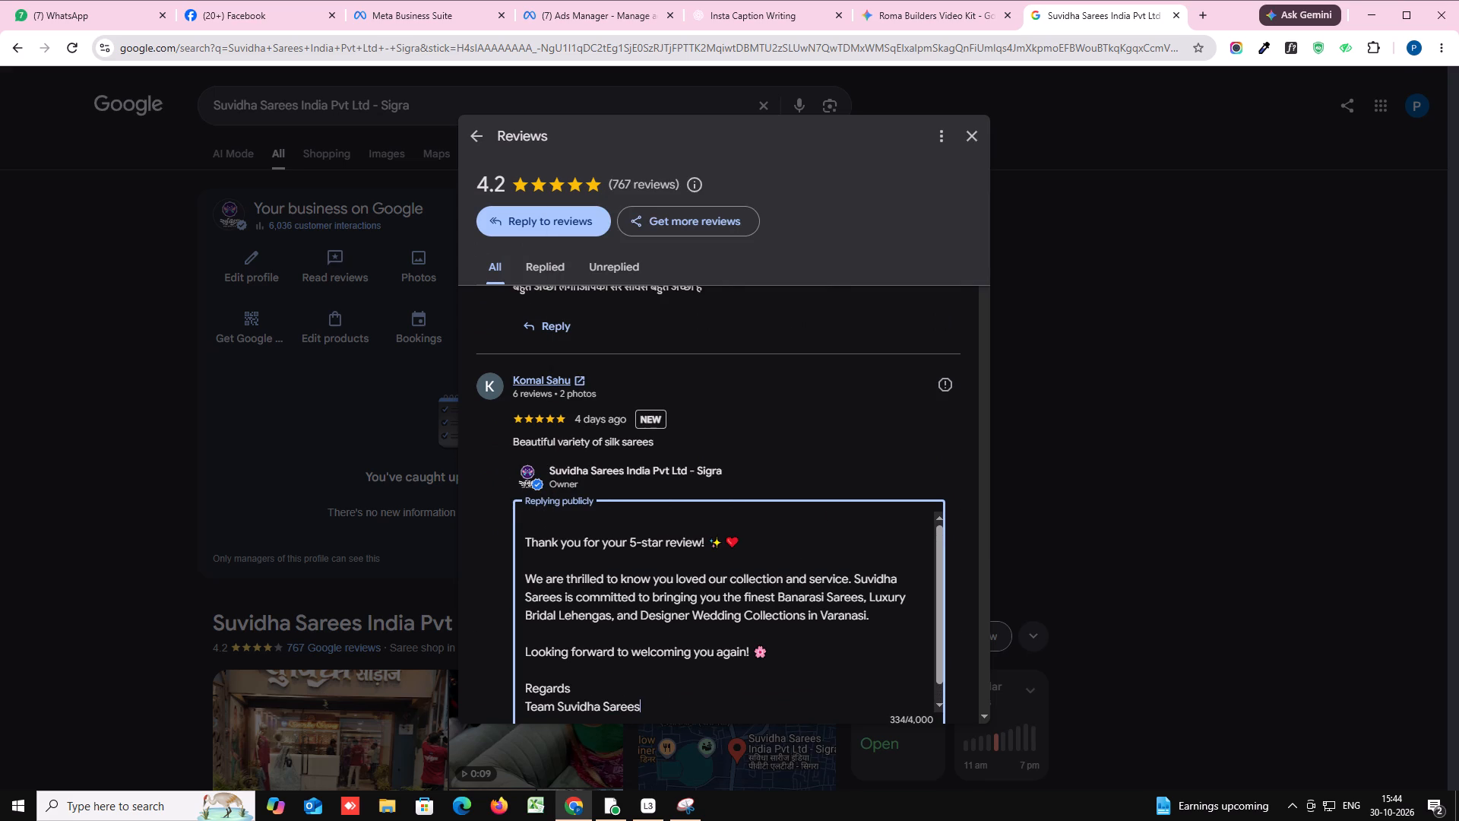
Change the greeting of the pasted reply to "Dear Komal," and submit the reply.
{"action": "left_click", "coordinate": [620, 524]}
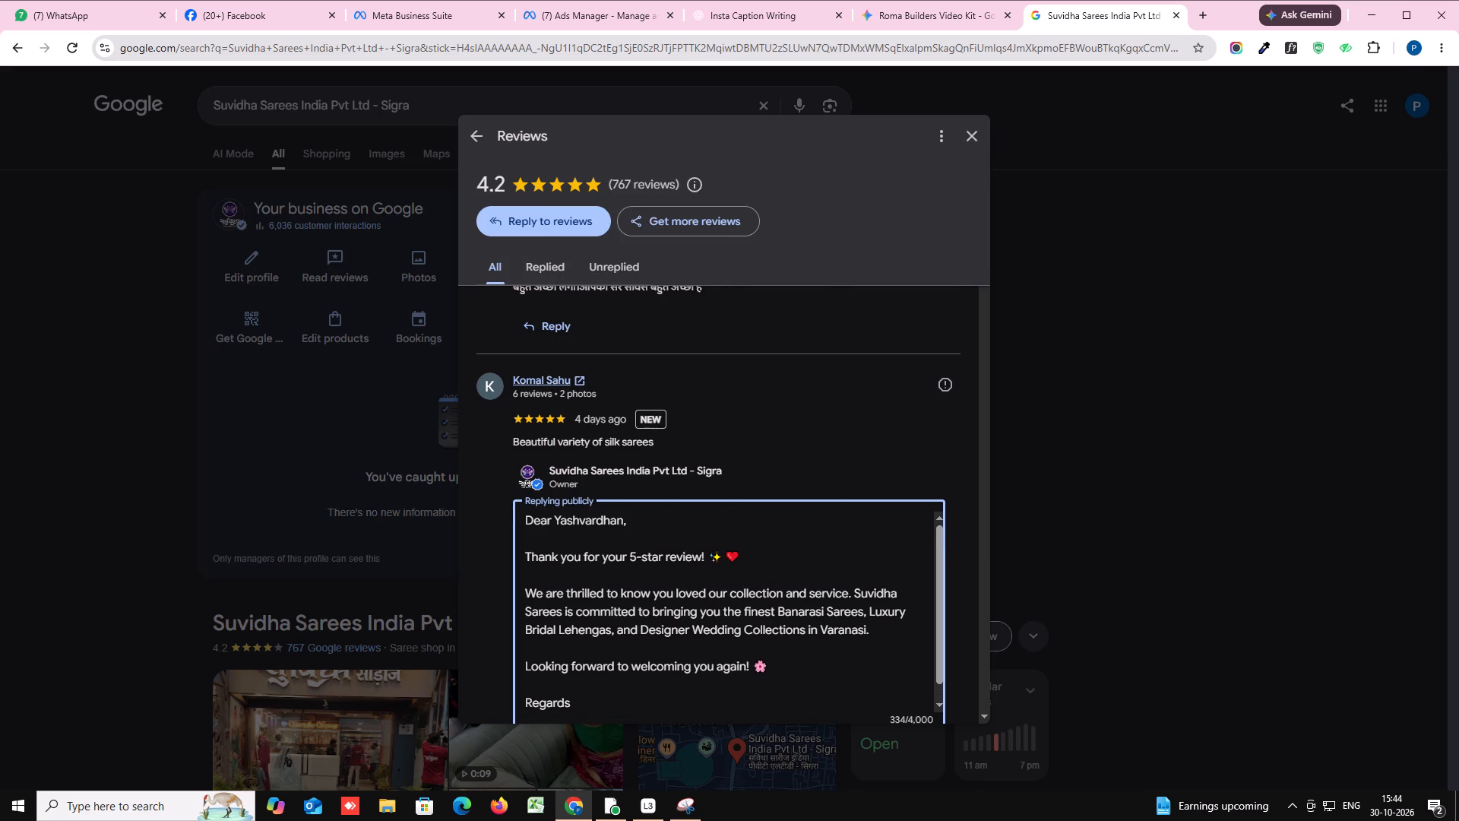
{"action": "key", "text": "BackSpace"}
{"action": "key", "text": "BackSpace"}
{"action": "key", "text": "BackSpace"}
{"action": "key", "text": "BackSpace"}
{"action": "key", "text": "BackSpace"}
{"action": "key", "text": "BackSpace"}
{"action": "key", "text": "BackSpace"}
{"action": "key", "text": "BackSpace"}
{"action": "key", "text": "BackSpace"}
{"action": "key", "text": "BackSpace"}
{"action": "key", "text": "BackSpace"}
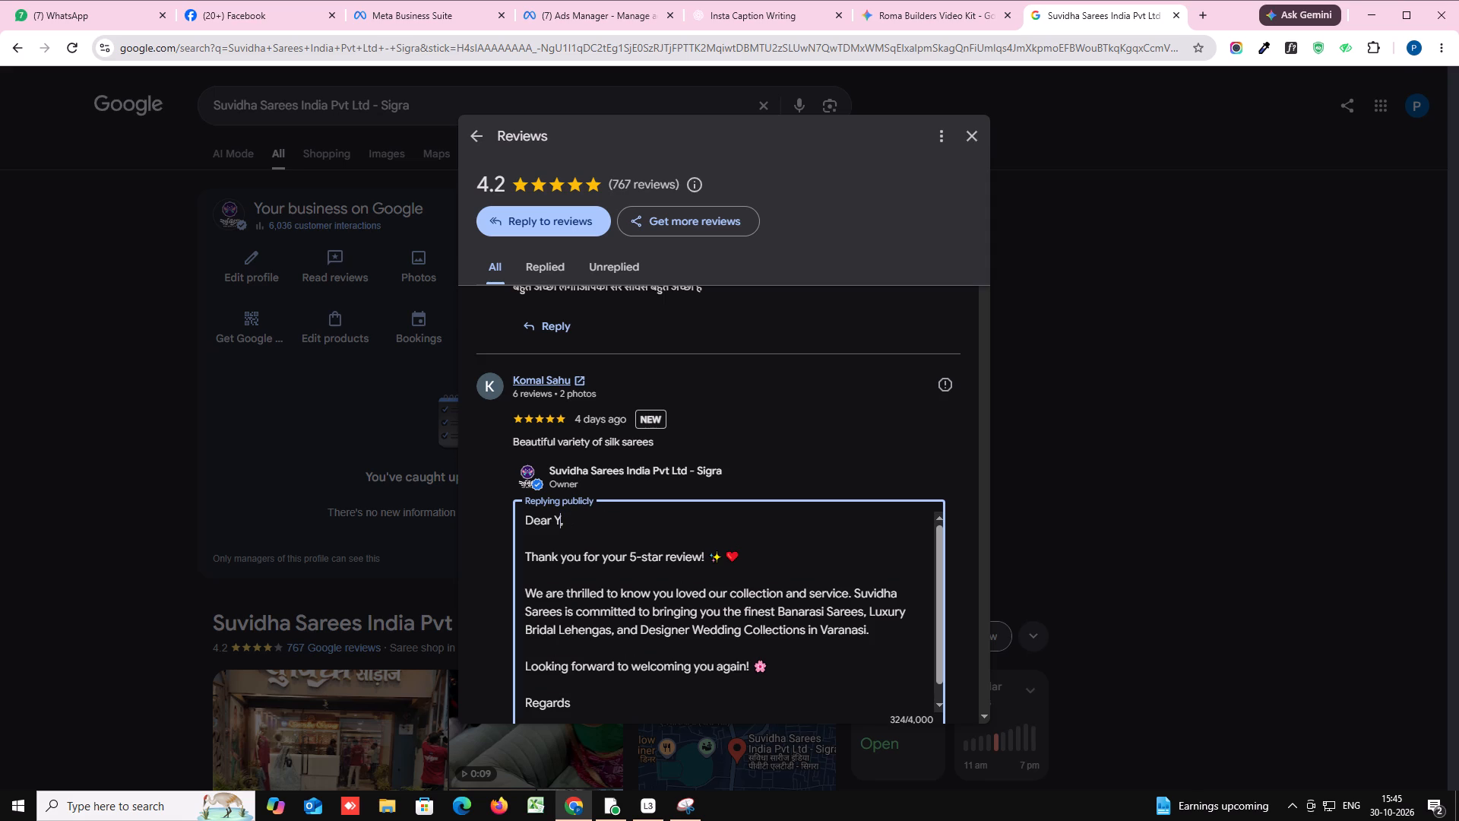
{"action": "type", "text": "Komal"}
{"action": "scroll", "coordinate": [499, 523], "scroll_direction": "down", "scroll_amount": 3}
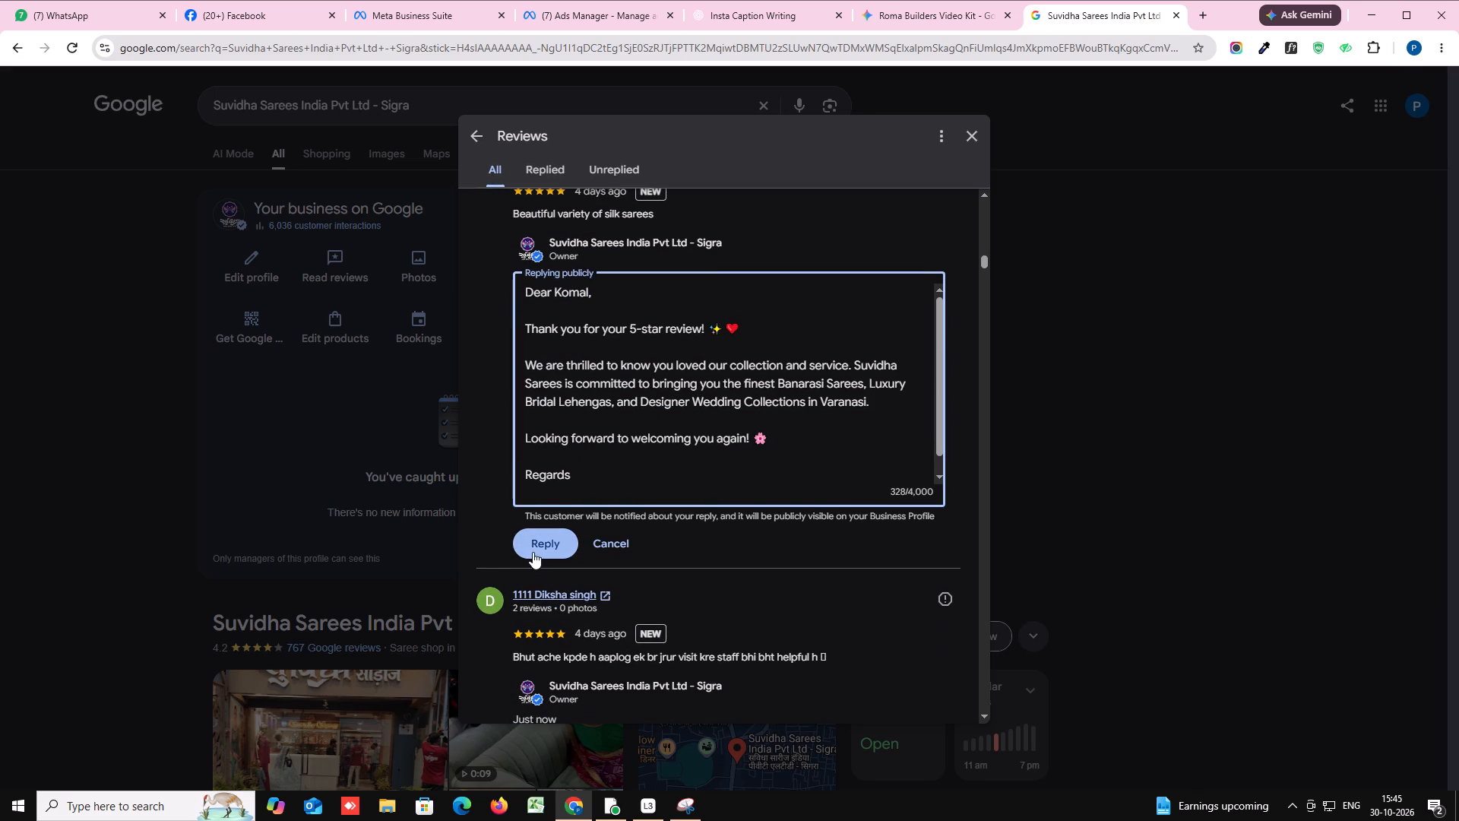
{"action": "left_click", "coordinate": [533, 551]}
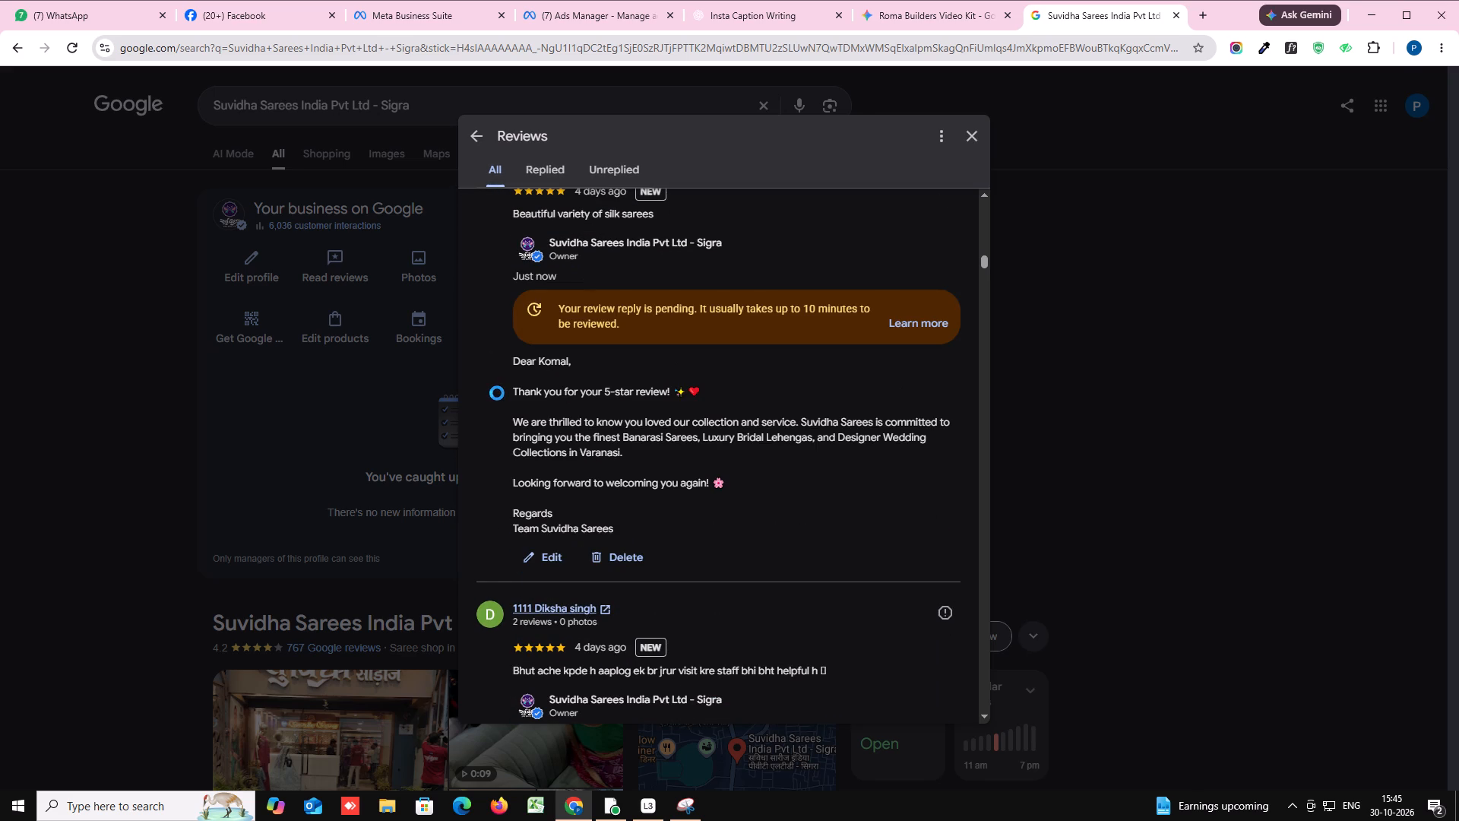
Start a reply to the five-star Hindi review beginning "बहुत अच्छा लगा" and paste the copied thank-you text into it.
{"action": "scroll", "coordinate": [492, 406], "scroll_direction": "up", "scroll_amount": 6}
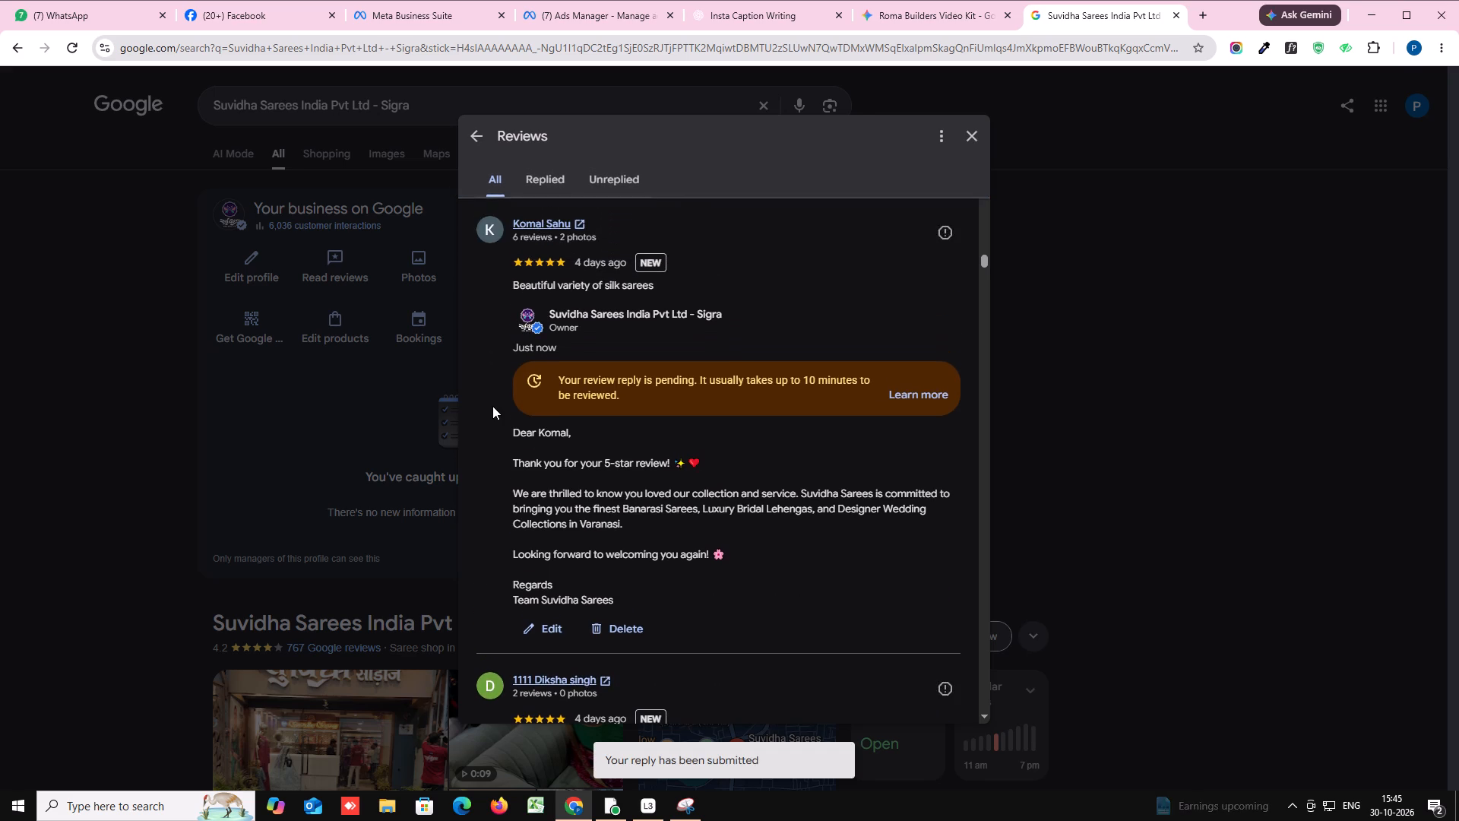
{"action": "scroll", "coordinate": [492, 406], "scroll_direction": "up", "scroll_amount": 3}
{"action": "left_click", "coordinate": [547, 474]}
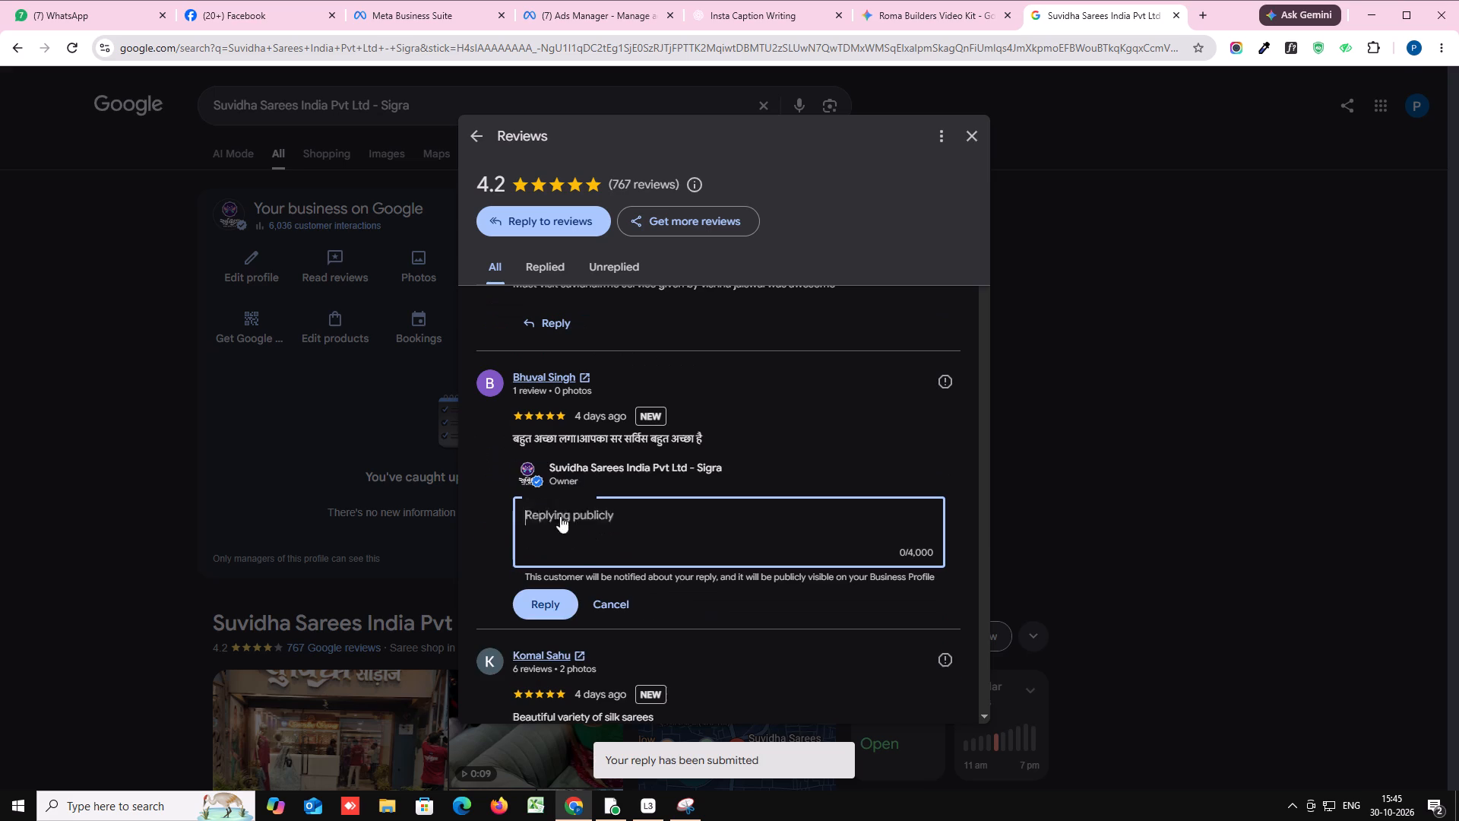
{"action": "right_click", "coordinate": [564, 526]}
{"action": "left_click", "coordinate": [620, 323]}
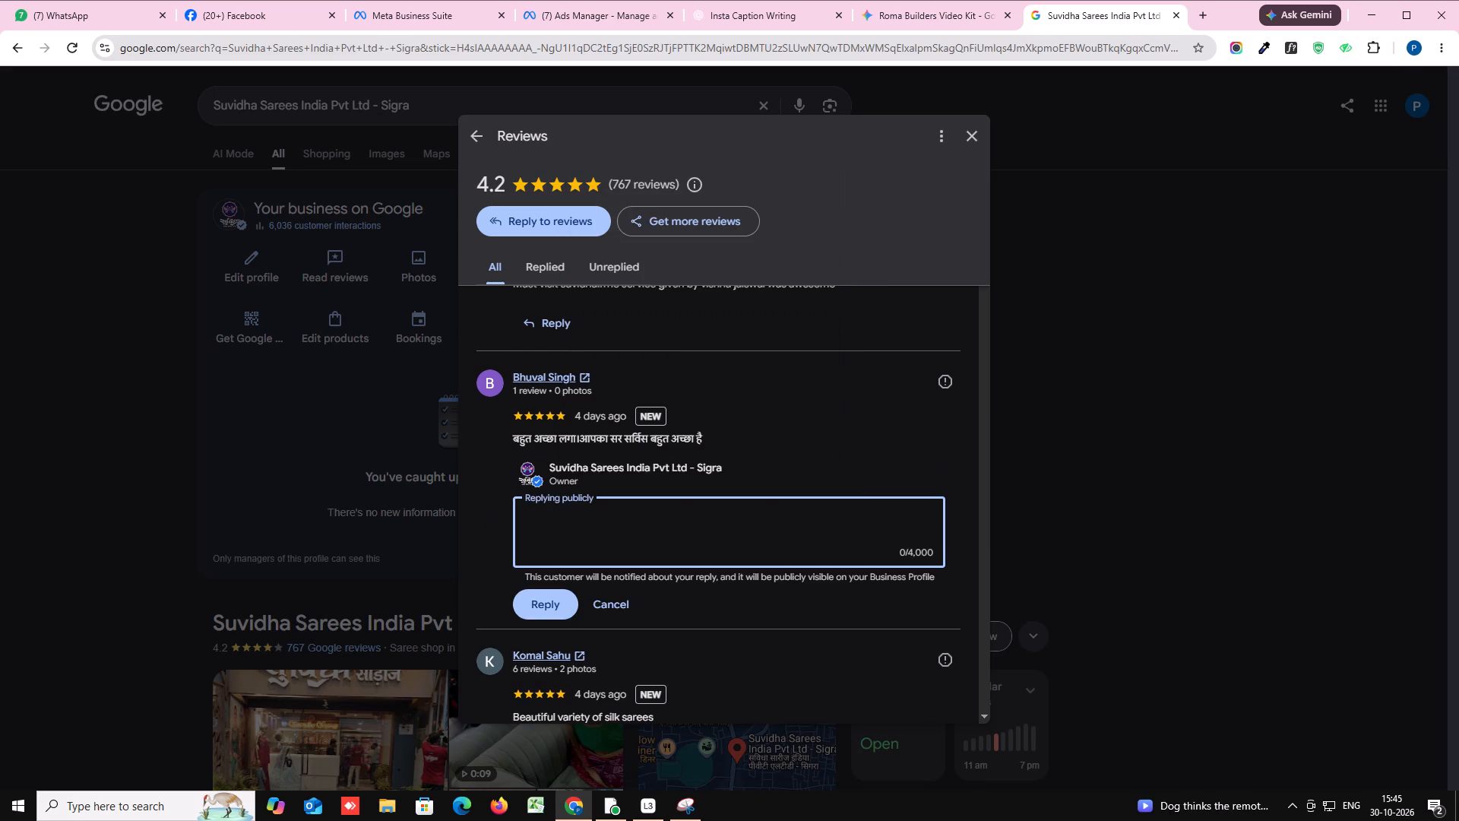
Change the greeting of the pasted reply to "Dear Bhuval," and submit the reply.
{"action": "scroll", "coordinate": [609, 565], "scroll_direction": "up", "scroll_amount": 3}
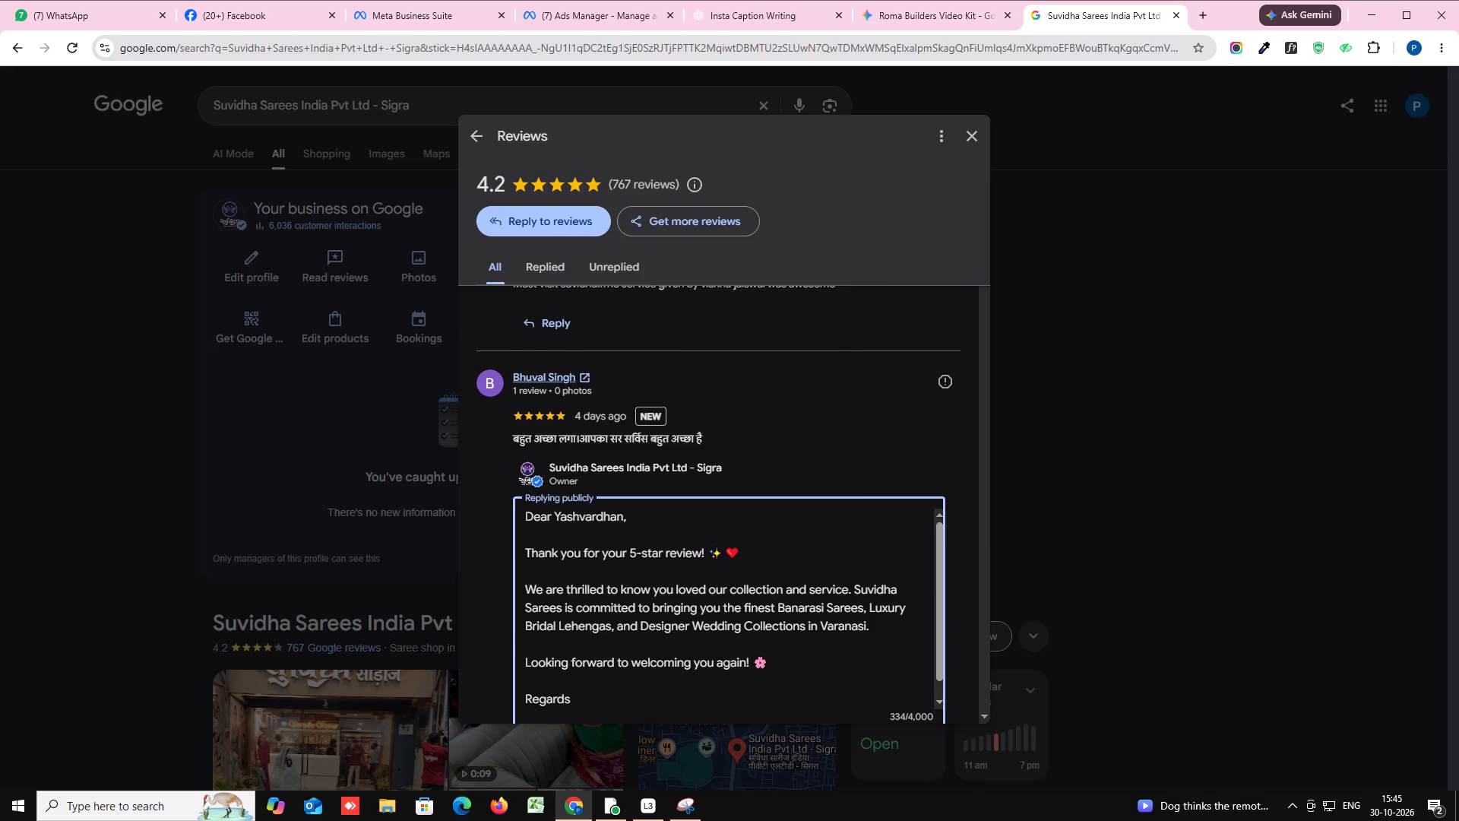
{"action": "left_click", "coordinate": [623, 514]}
{"action": "key", "text": "BackSpace"}
{"action": "key", "text": "BackSpace"}
{"action": "key", "text": "BackSpace"}
{"action": "key", "text": "BackSpace"}
{"action": "key", "text": "BackSpace"}
{"action": "key", "text": "BackSpace"}
{"action": "key", "text": "BackSpace"}
{"action": "key", "text": "BackSpace"}
{"action": "key", "text": "BackSpace"}
{"action": "key", "text": "BackSpace"}
{"action": "key", "text": "BackSpace"}
{"action": "key", "text": "BackSpace"}
{"action": "key", "text": "BackSpace"}
{"action": "key", "text": "BackSpace"}
{"action": "key", "text": "BackSpace"}
{"action": "key", "text": "BackSpace"}
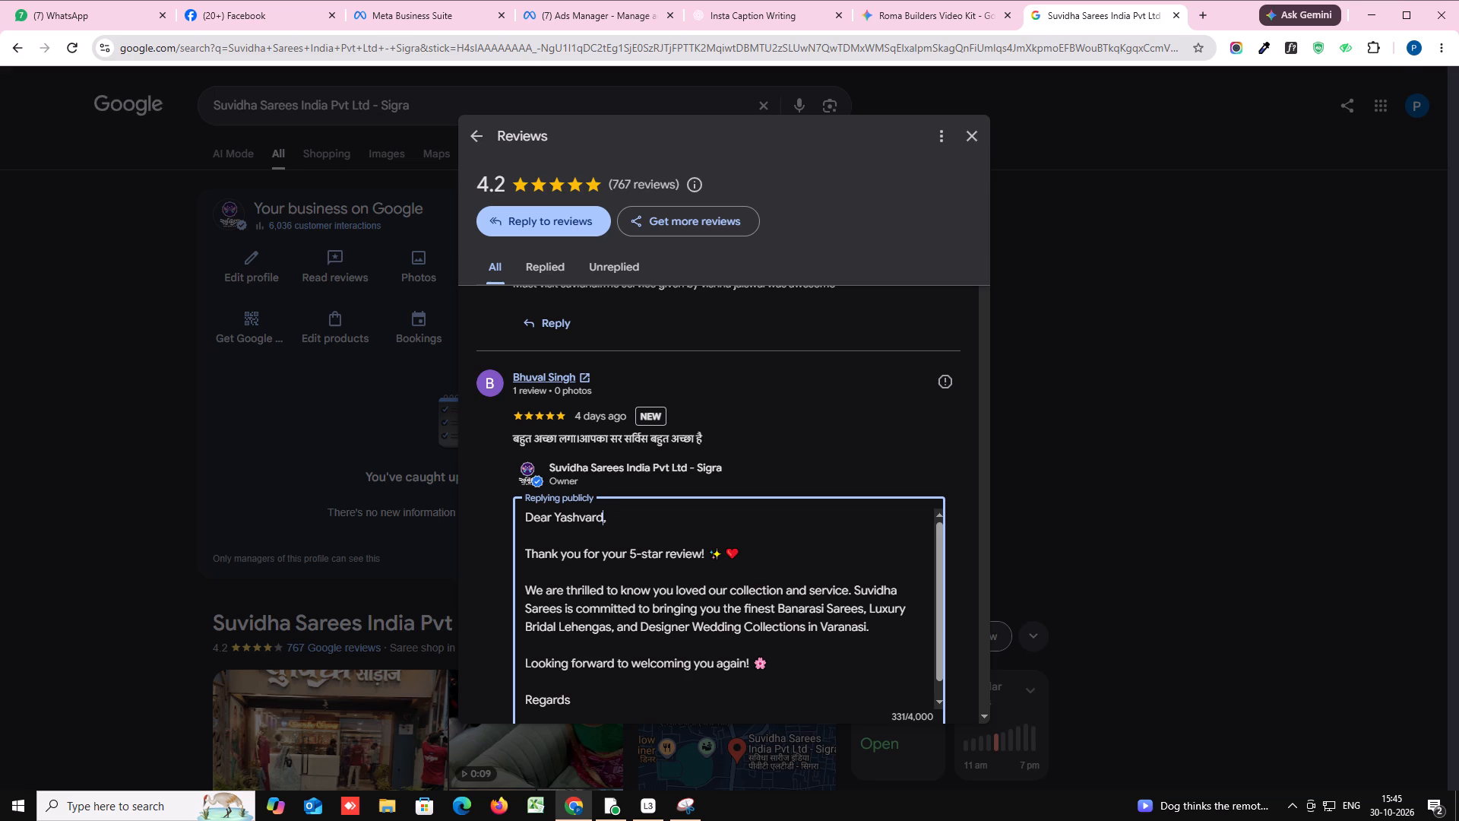
{"action": "key", "text": "BackSpace"}
{"action": "key", "text": "BackSpace"}
{"action": "type", "text": "Der"}
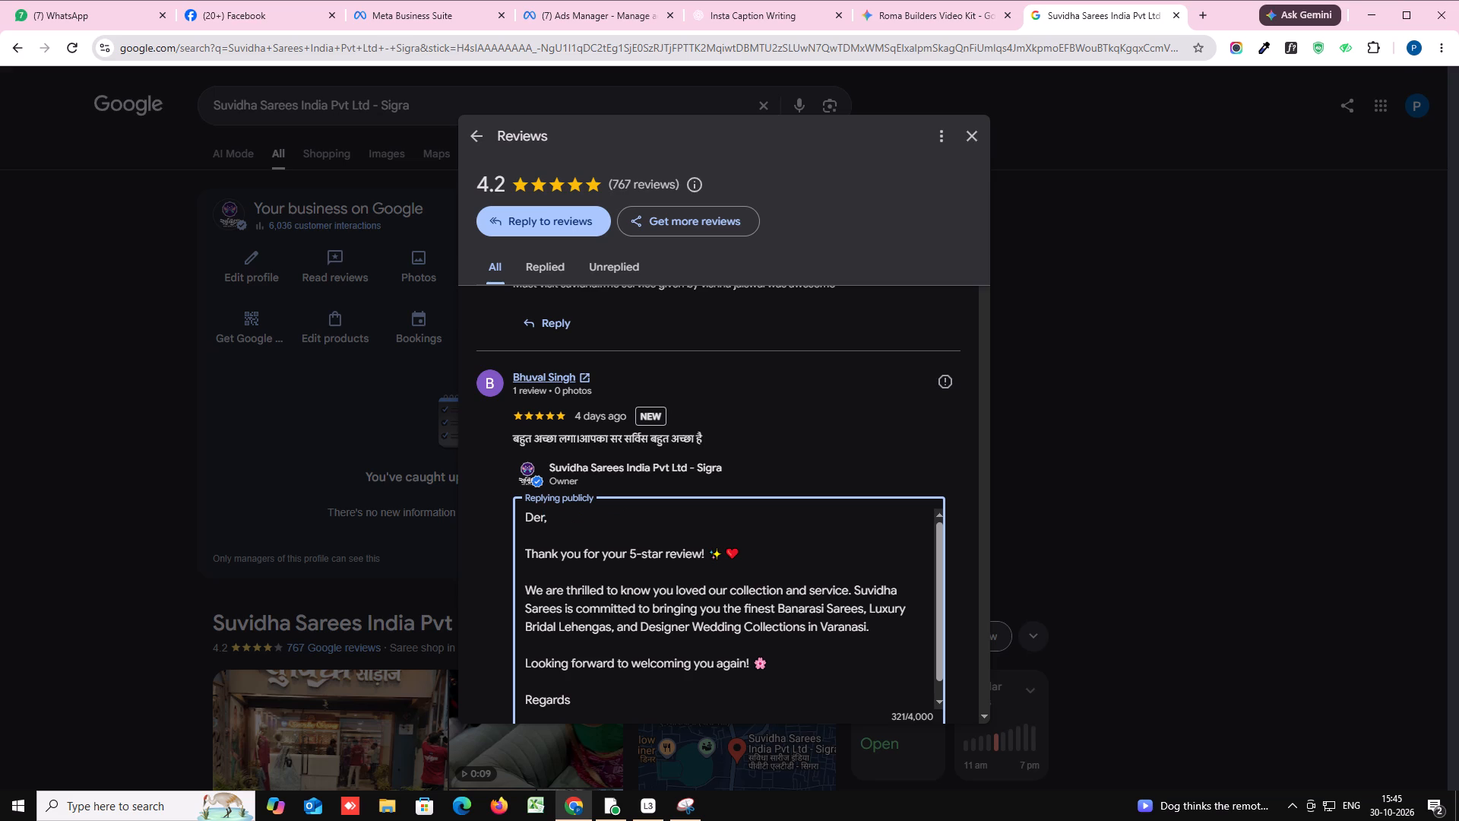
{"action": "key", "text": "BackSpace"}
{"action": "type", "text": "ar"}
{"action": "key", "text": "space"}
{"action": "type", "text": "Bhu"}
{"action": "type", "text": "va"}
{"action": "key", "text": "l"}
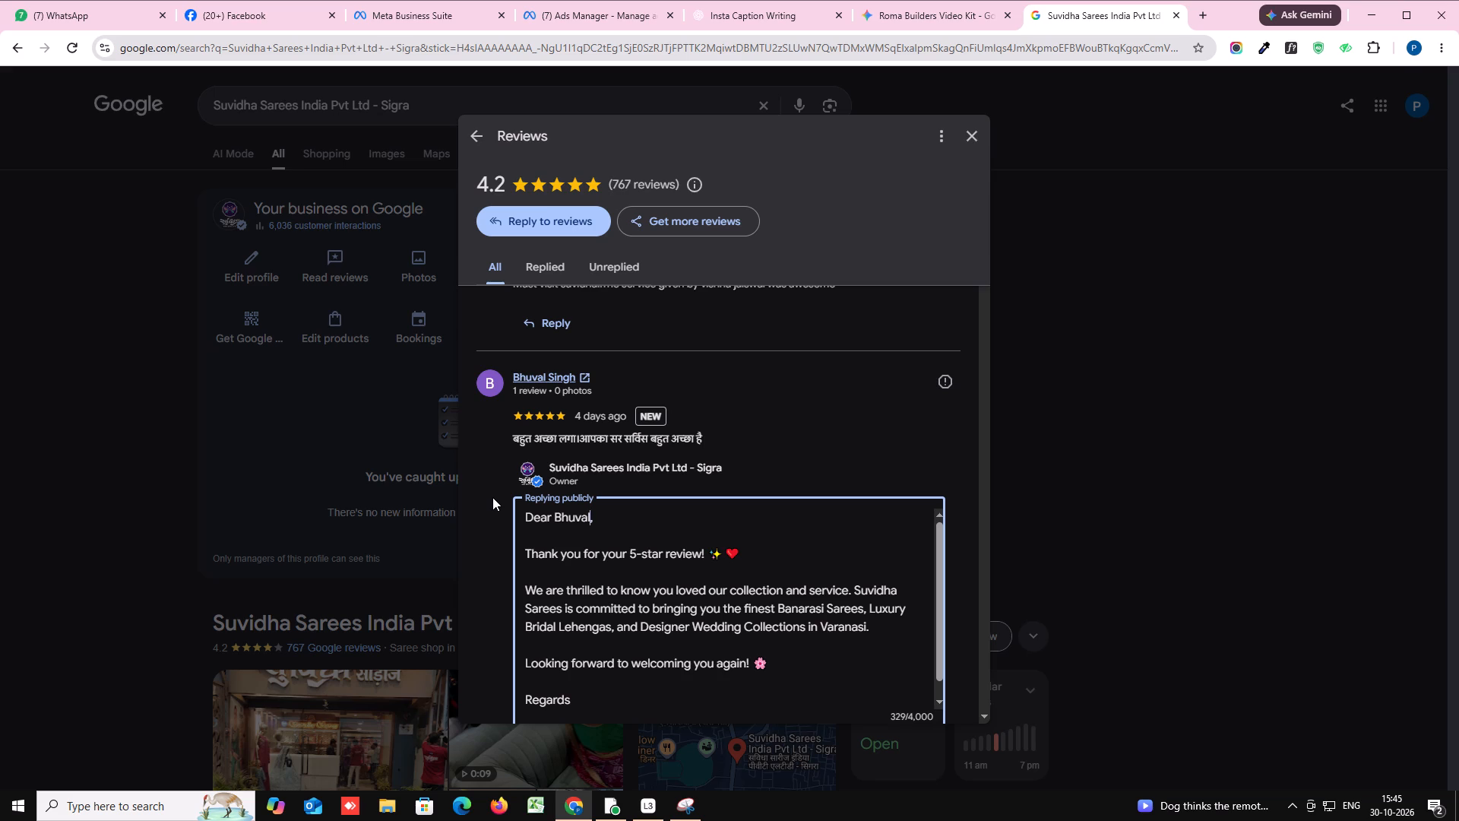
{"action": "scroll", "coordinate": [492, 496], "scroll_direction": "down", "scroll_amount": 3}
{"action": "left_click", "coordinate": [524, 545]}
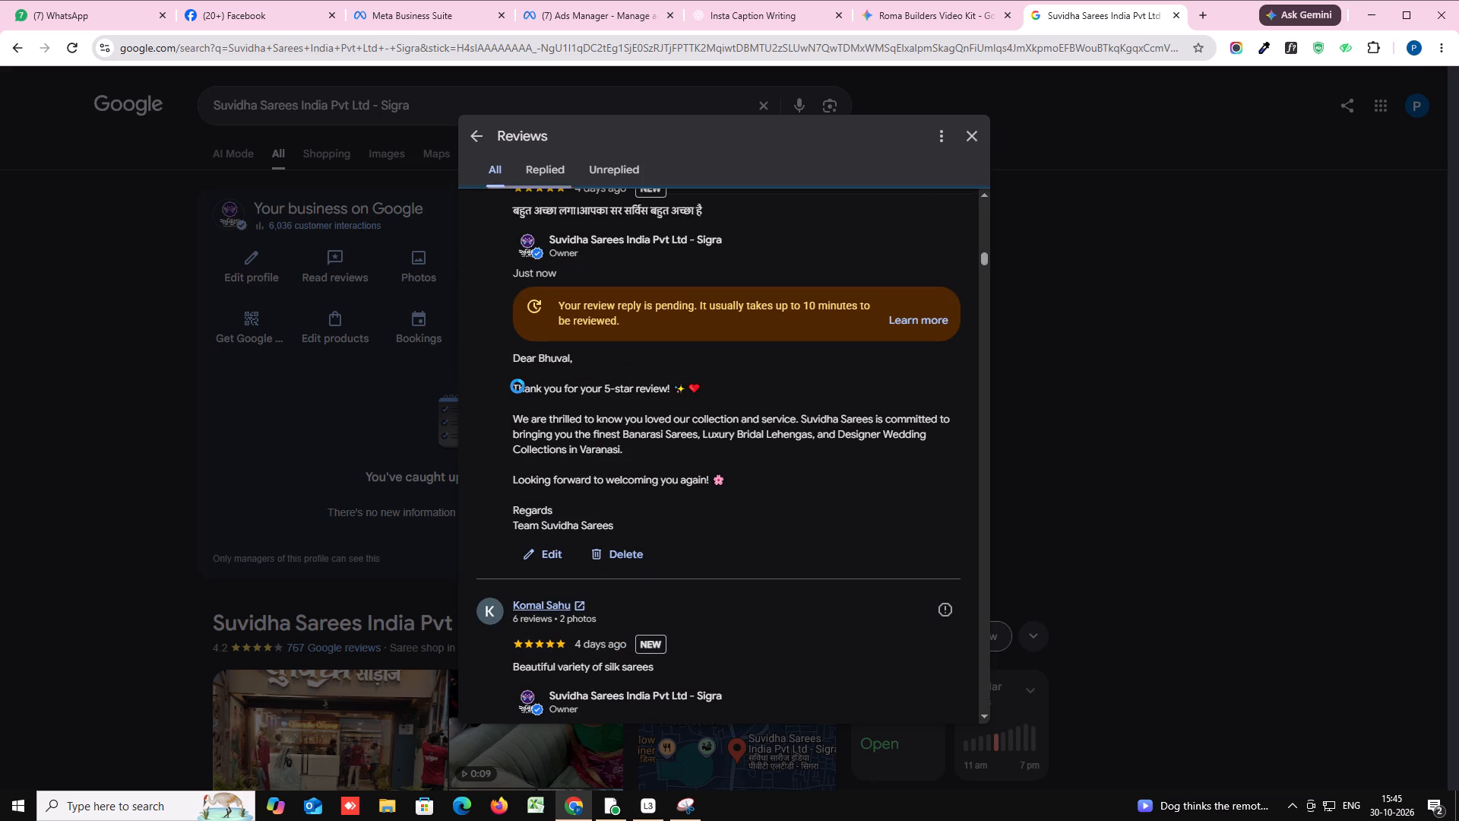
Start a reply to the five-star review beginning "Must visit suvidha" and paste the copied thank-you text into it.
{"action": "scroll", "coordinate": [496, 379], "scroll_direction": "up", "scroll_amount": 4}
{"action": "left_click", "coordinate": [549, 408]}
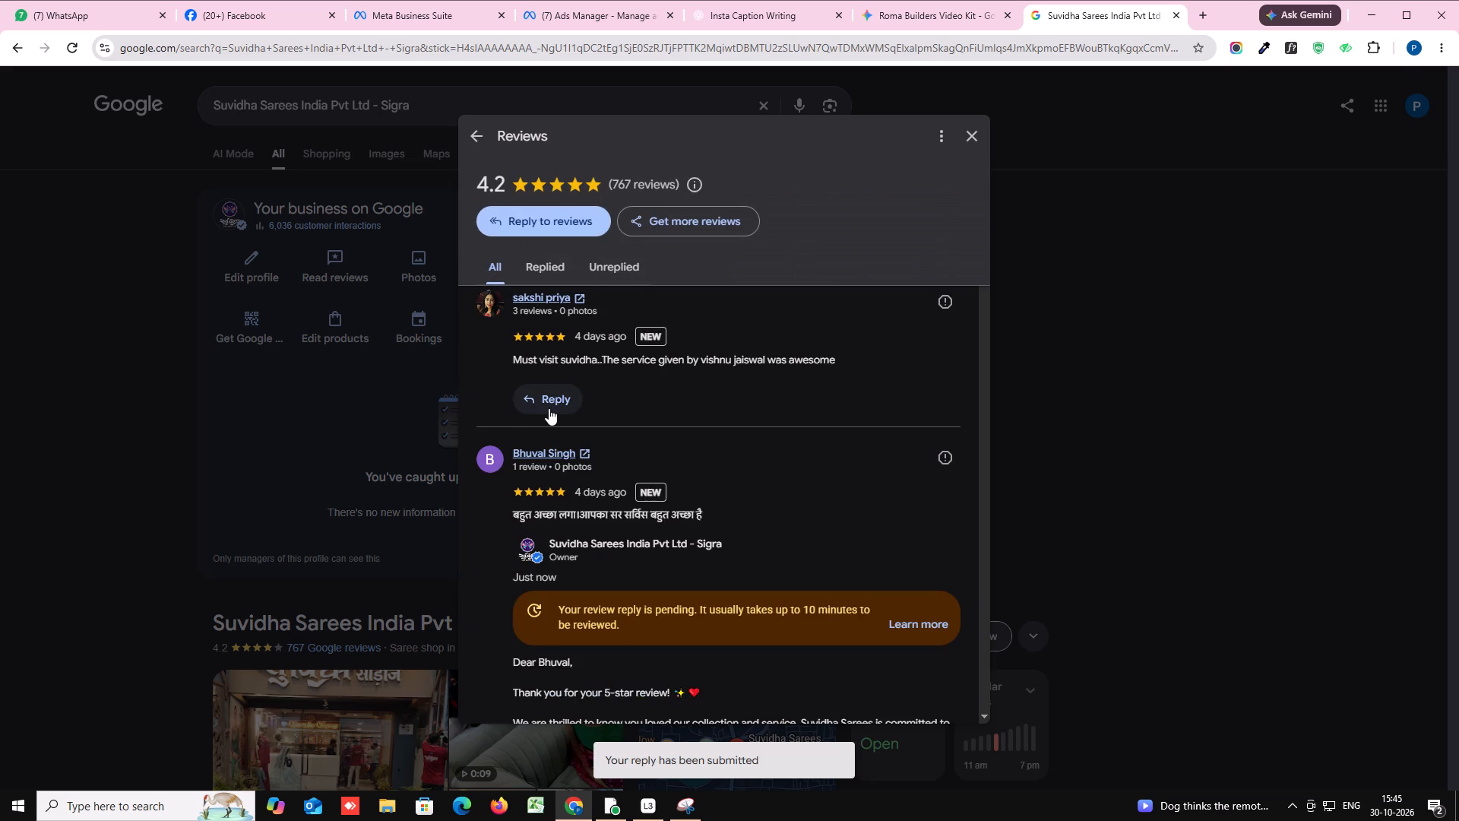
{"action": "right_click", "coordinate": [570, 455]}
{"action": "left_click", "coordinate": [621, 247]}
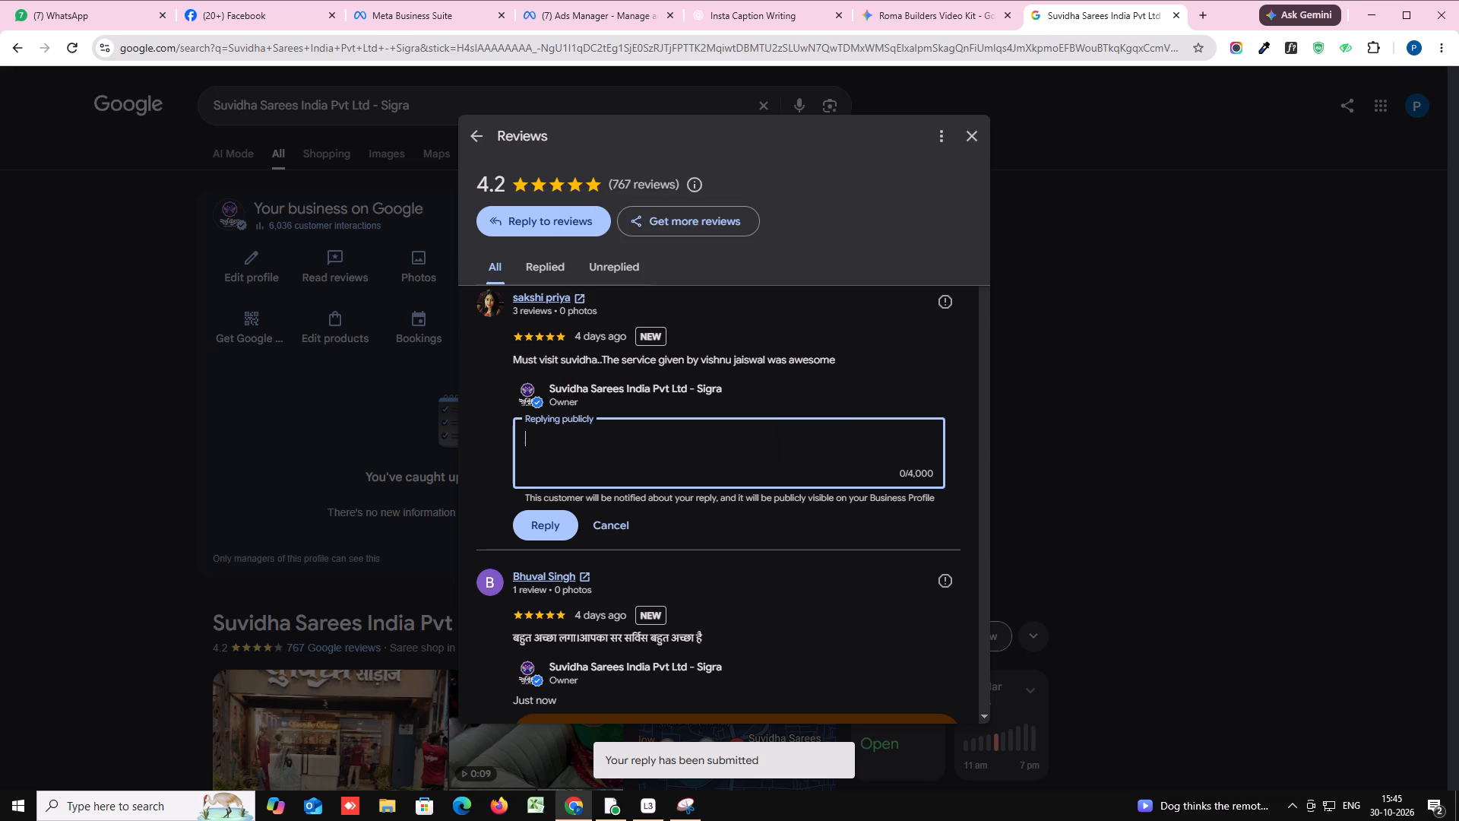
Change the greeting of the pasted reply to "Dear Sakshi," and submit the reply.
{"action": "scroll", "coordinate": [611, 482], "scroll_direction": "up", "scroll_amount": 3}
{"action": "left_click", "coordinate": [624, 444]}
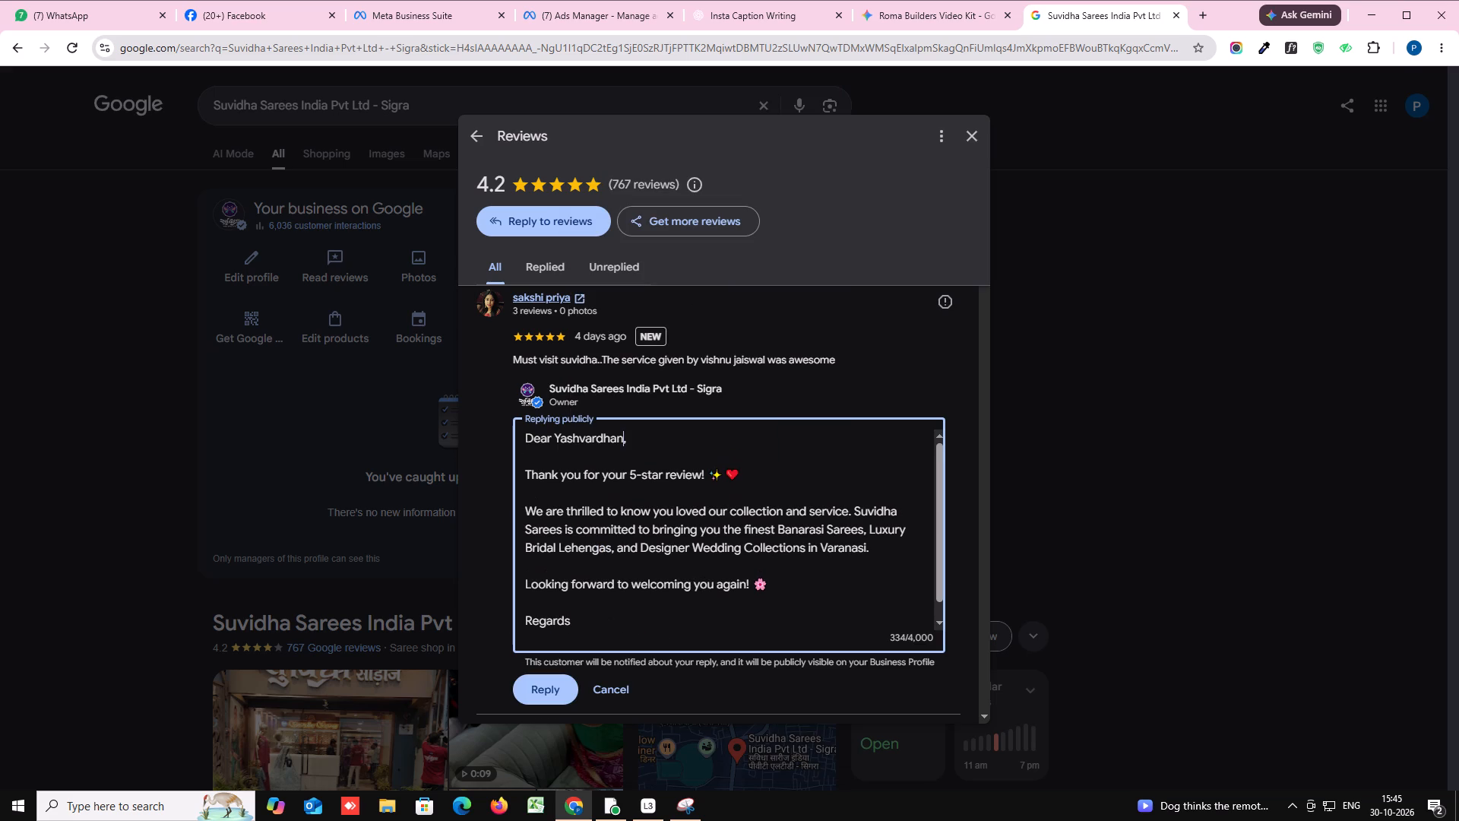
{"action": "key", "text": "BackSpace"}
{"action": "key", "text": "BackSpace"}
{"action": "key", "text": "BackSpace"}
{"action": "key", "text": "BackSpace"}
{"action": "key", "text": "BackSpace"}
{"action": "key", "text": "BackSpace"}
{"action": "key", "text": "BackSpace"}
{"action": "key", "text": "BackSpace"}
{"action": "key", "text": "BackSpace"}
{"action": "key", "text": "BackSpace"}
{"action": "key", "text": "BackSpace"}
{"action": "key", "text": "BackSpace"}
{"action": "key", "text": "BackSpace"}
{"action": "key", "text": "BackSpace"}
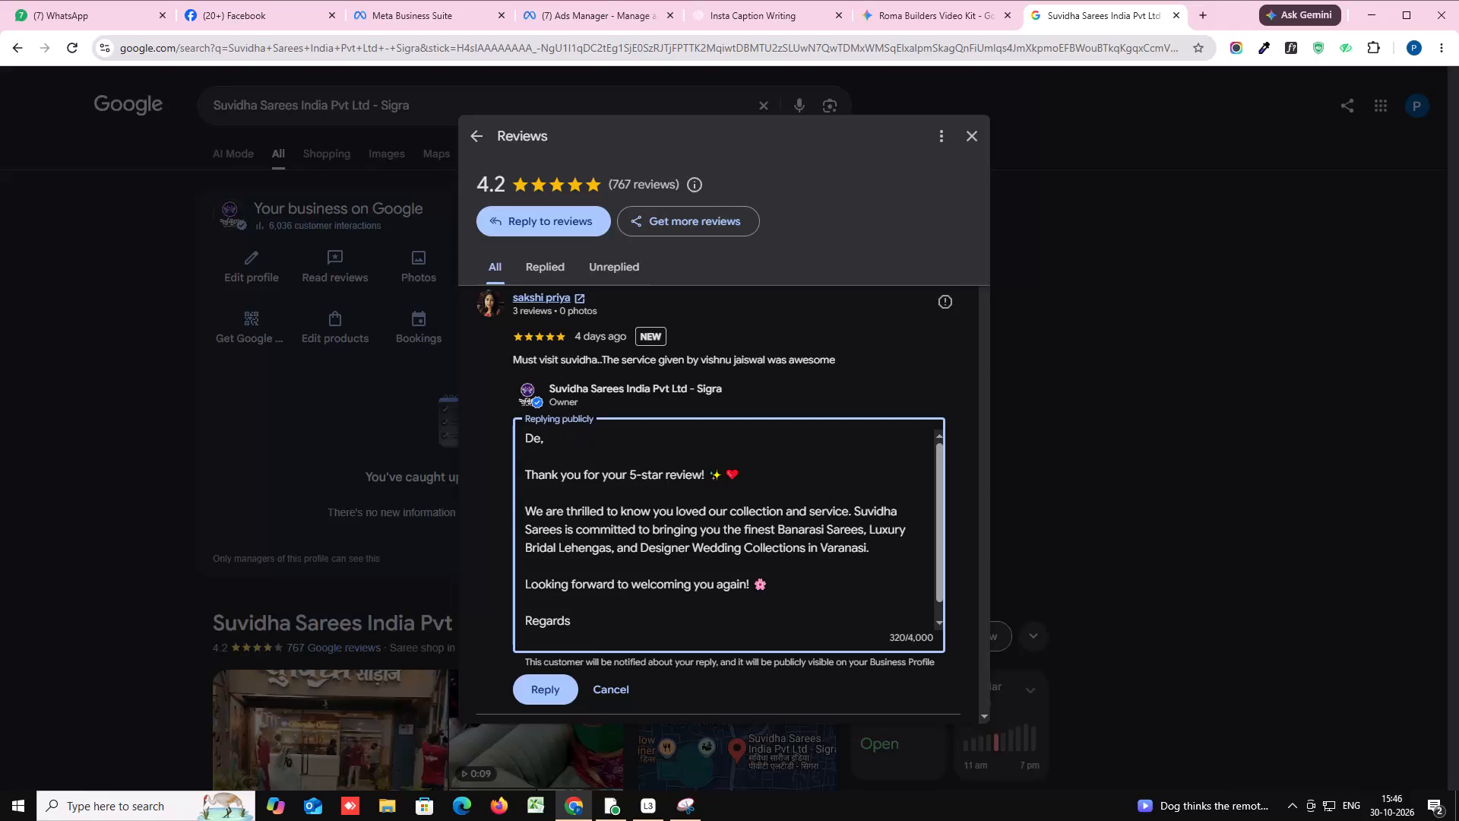
{"action": "type", "text": "ar"}
{"action": "key", "text": "space"}
{"action": "type", "text": "Sakshi"}
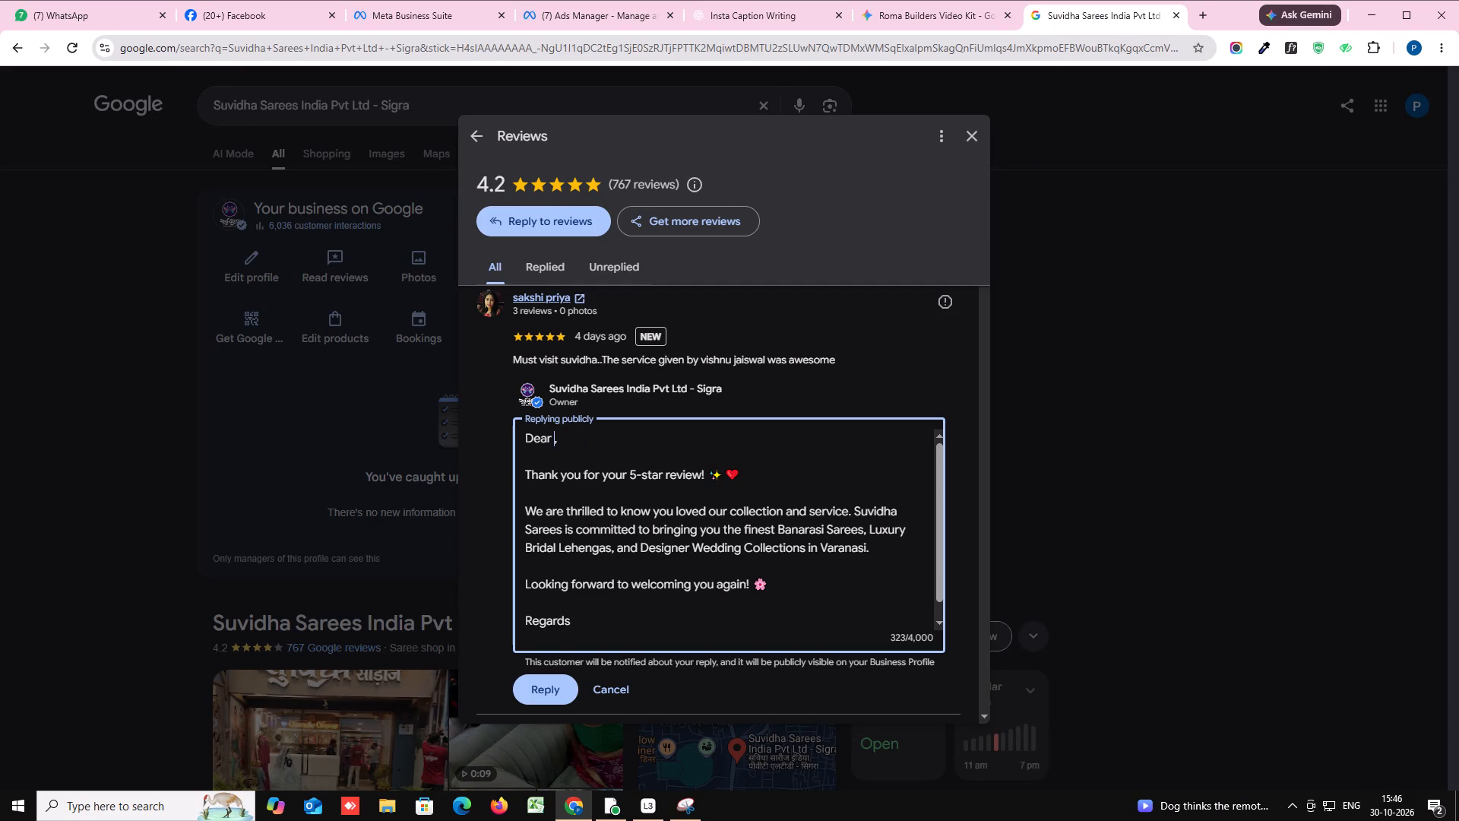
{"action": "scroll", "coordinate": [490, 439], "scroll_direction": "down", "scroll_amount": 1}
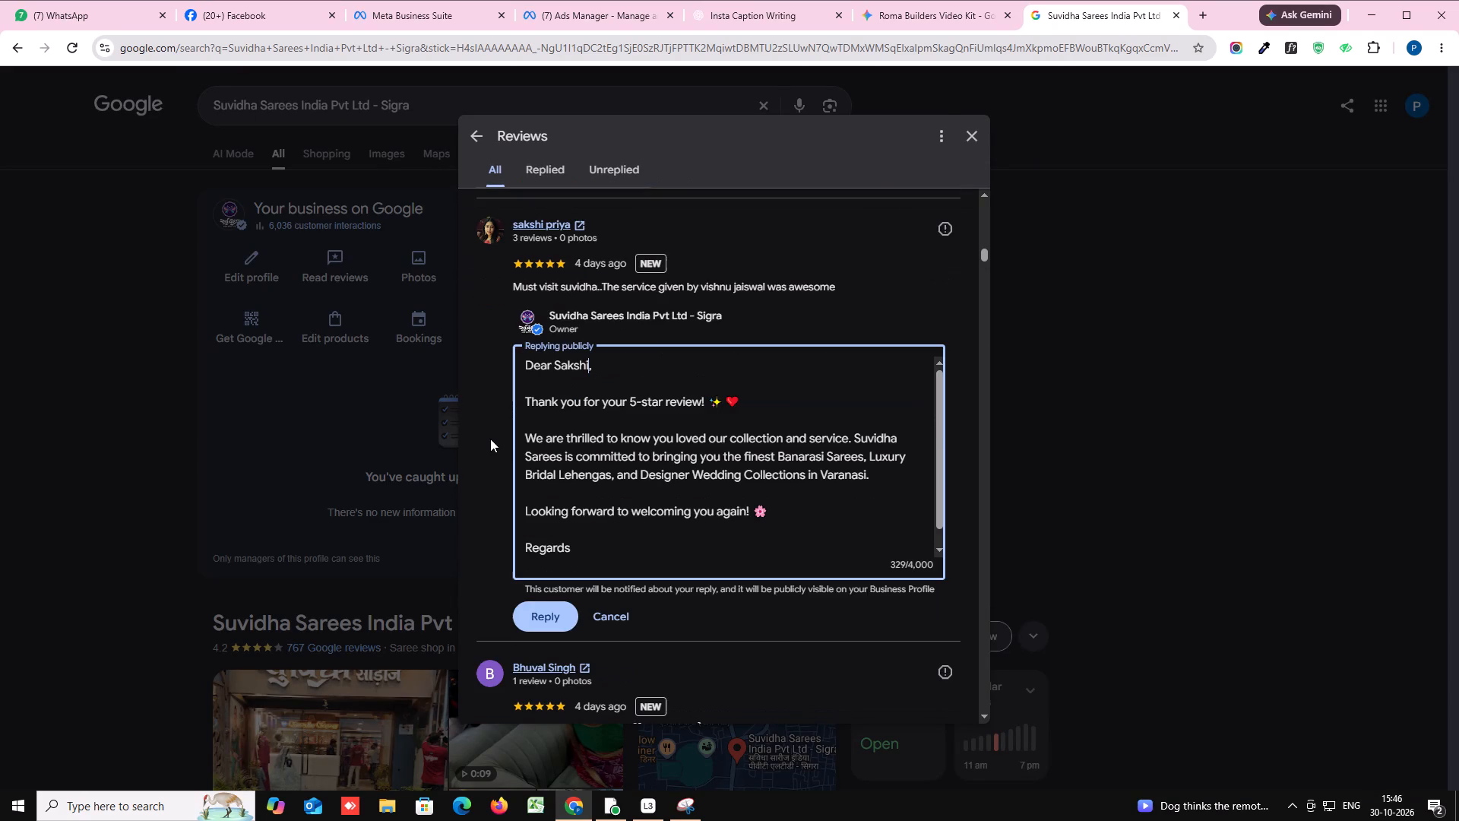
{"action": "left_click", "coordinate": [549, 601]}
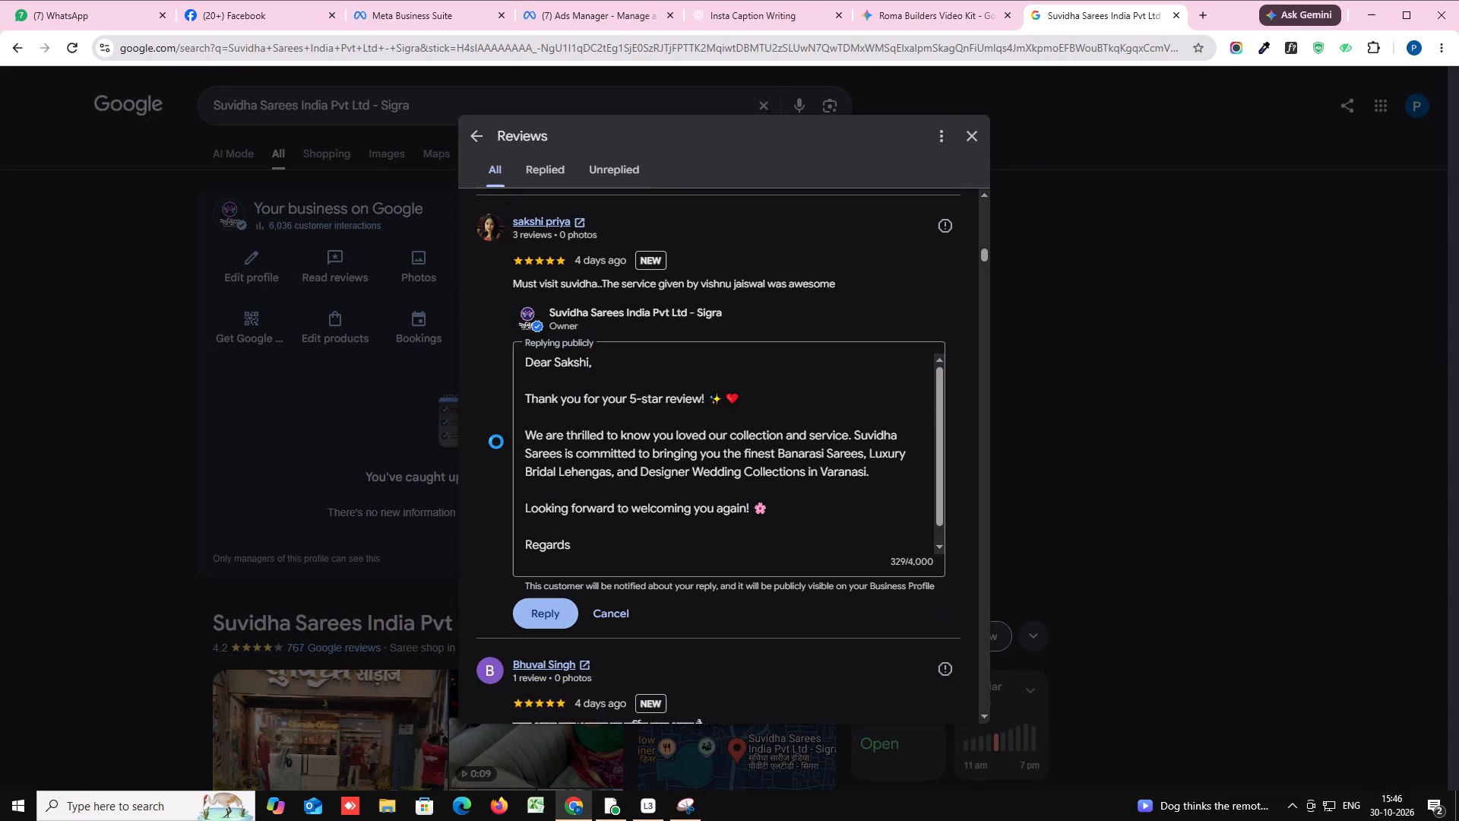
Start a reply to the photo review beginning "Suvidha Sarees, Varanasi, is a well-known destination" and paste the copied thank-you text into it.
{"action": "scroll", "coordinate": [496, 442], "scroll_direction": "up", "scroll_amount": 1}
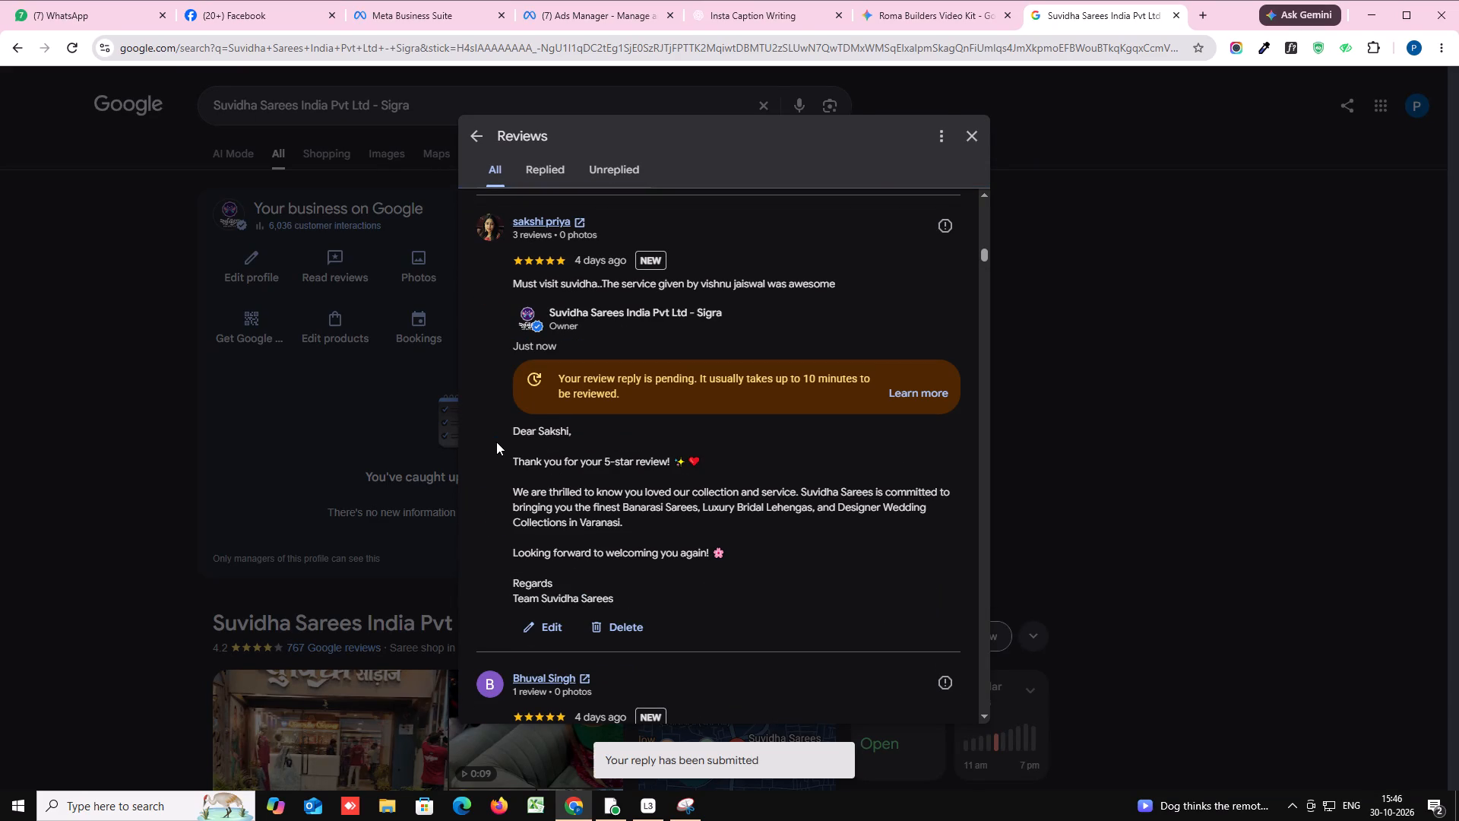
{"action": "scroll", "coordinate": [496, 442], "scroll_direction": "up", "scroll_amount": 4}
{"action": "scroll", "coordinate": [510, 452], "scroll_direction": "down", "scroll_amount": 1}
{"action": "scroll", "coordinate": [510, 452], "scroll_direction": "up", "scroll_amount": 2}
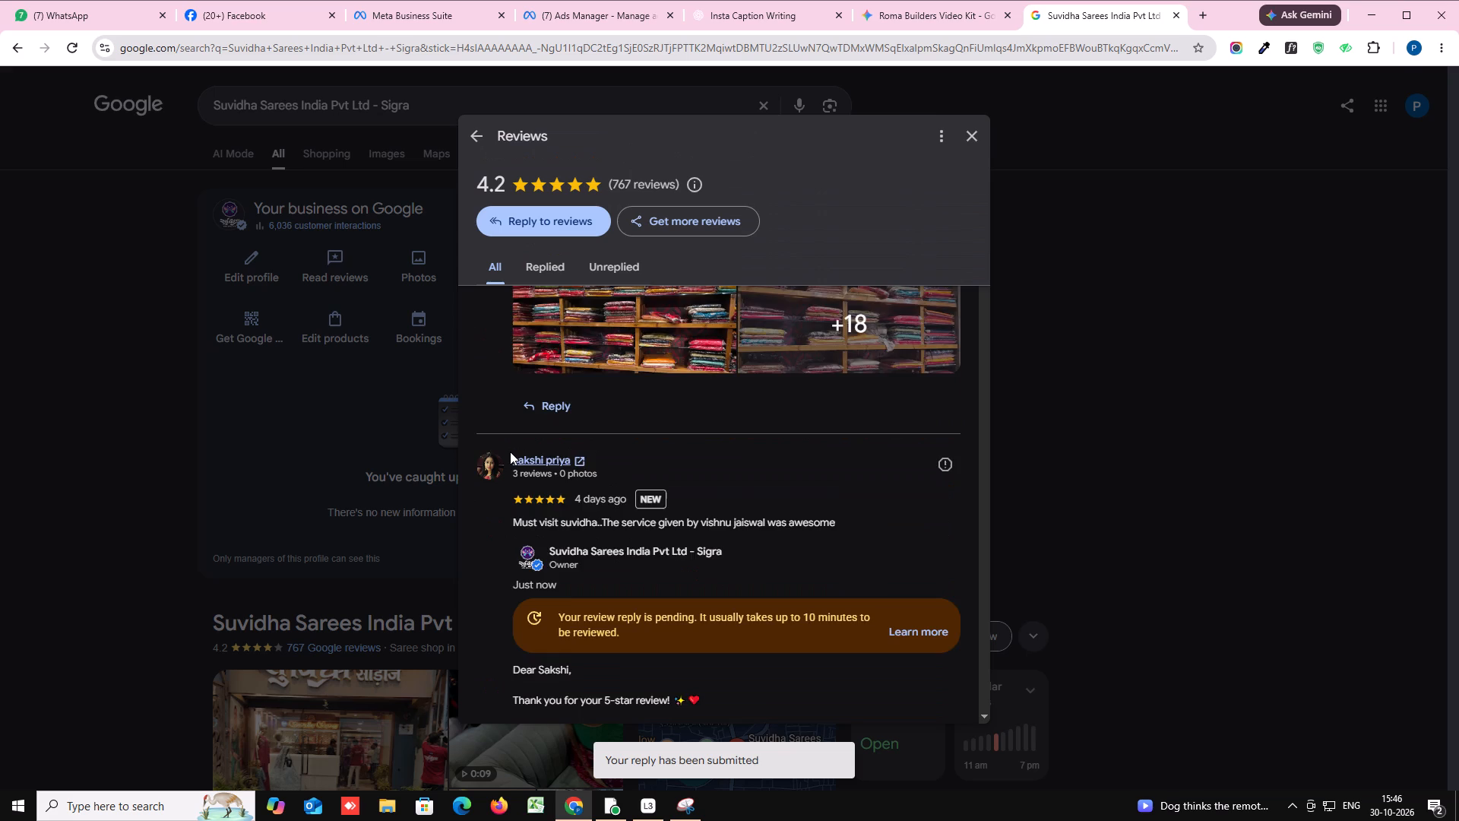
{"action": "scroll", "coordinate": [510, 452], "scroll_direction": "up", "scroll_amount": 2}
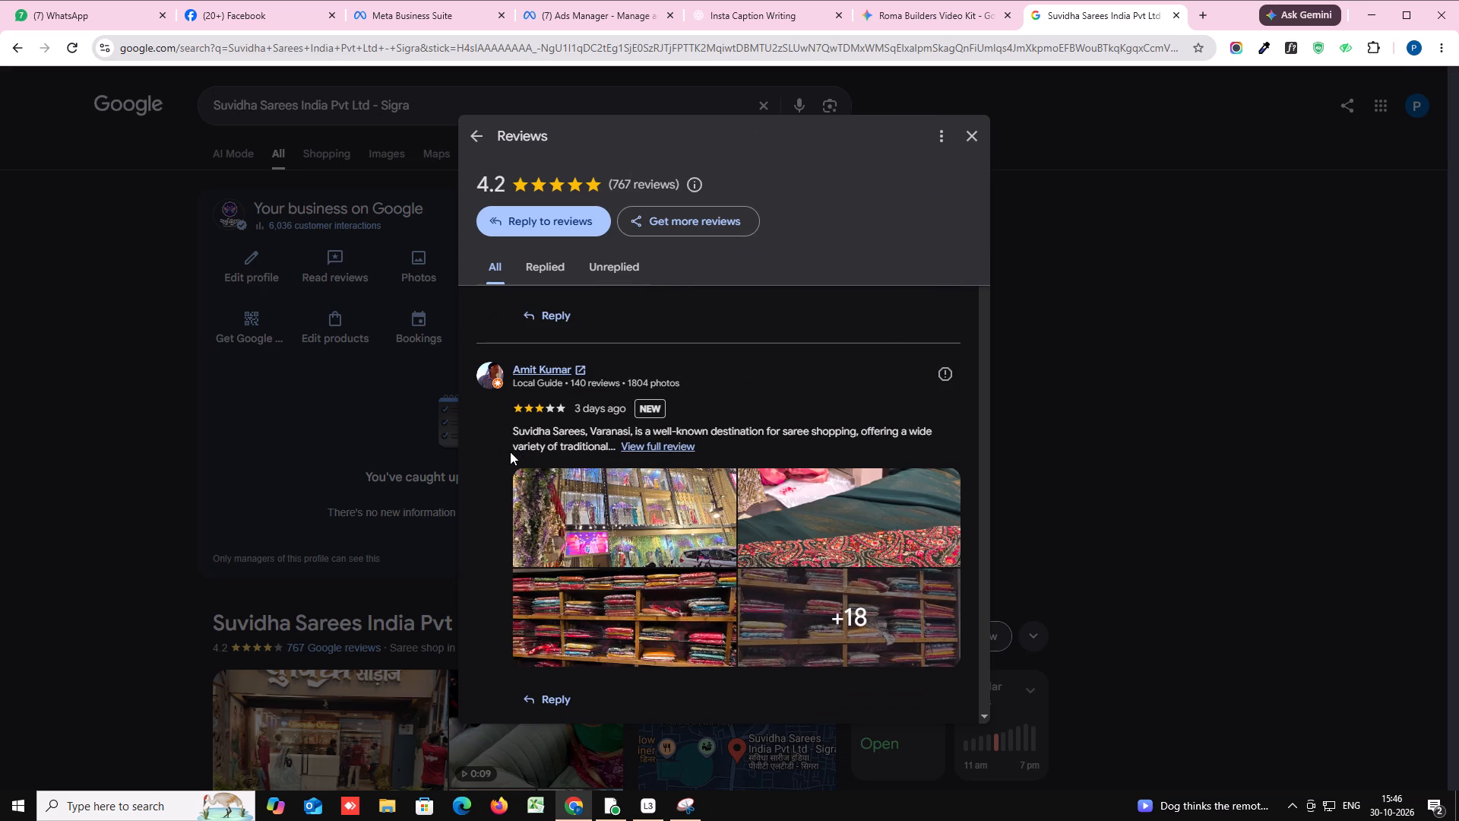
{"action": "scroll", "coordinate": [510, 452], "scroll_direction": "down", "scroll_amount": 3}
{"action": "left_click", "coordinate": [543, 479]}
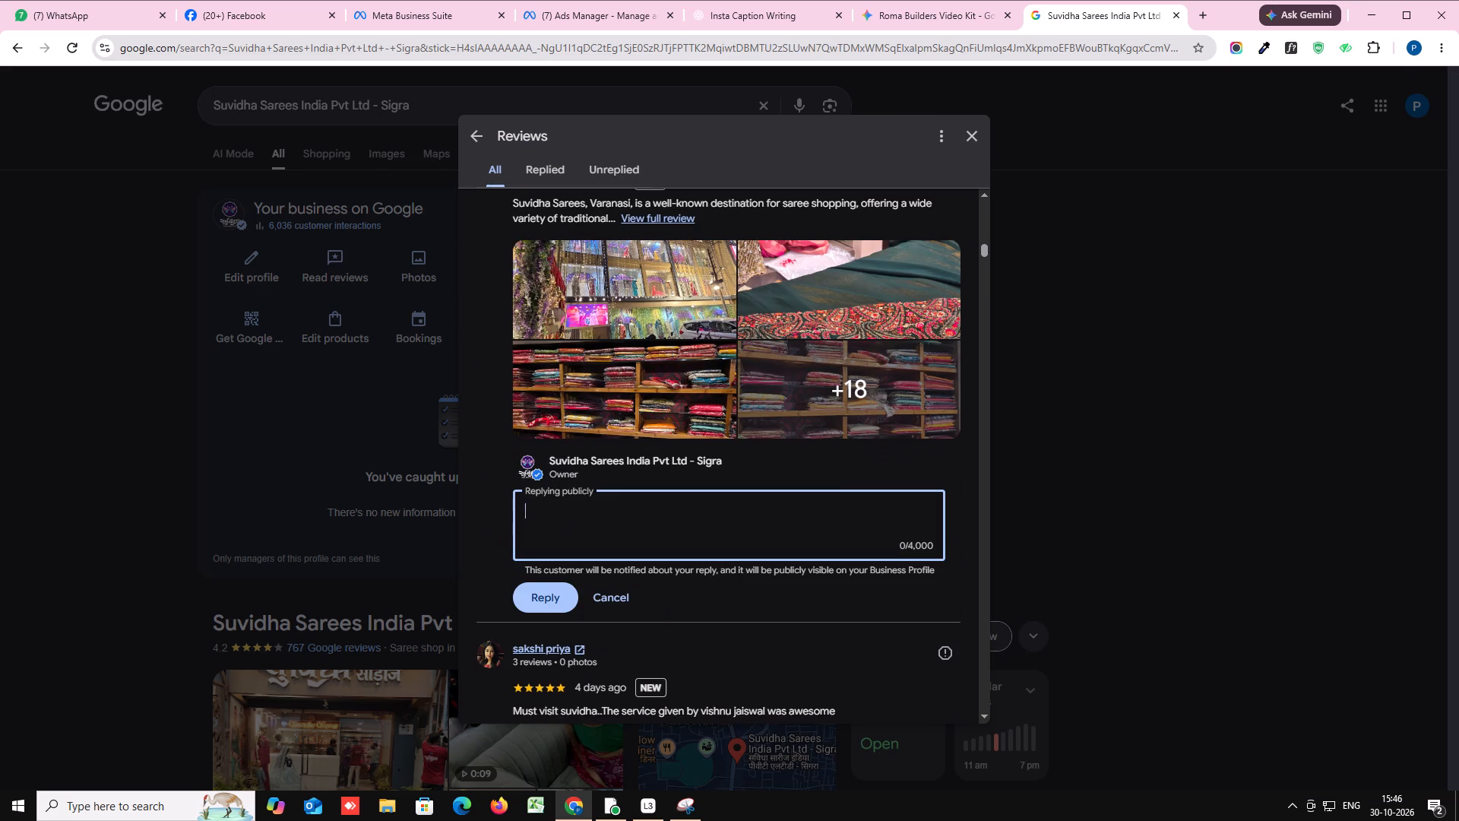
{"action": "right_click", "coordinate": [570, 529]}
{"action": "left_click", "coordinate": [625, 316]}
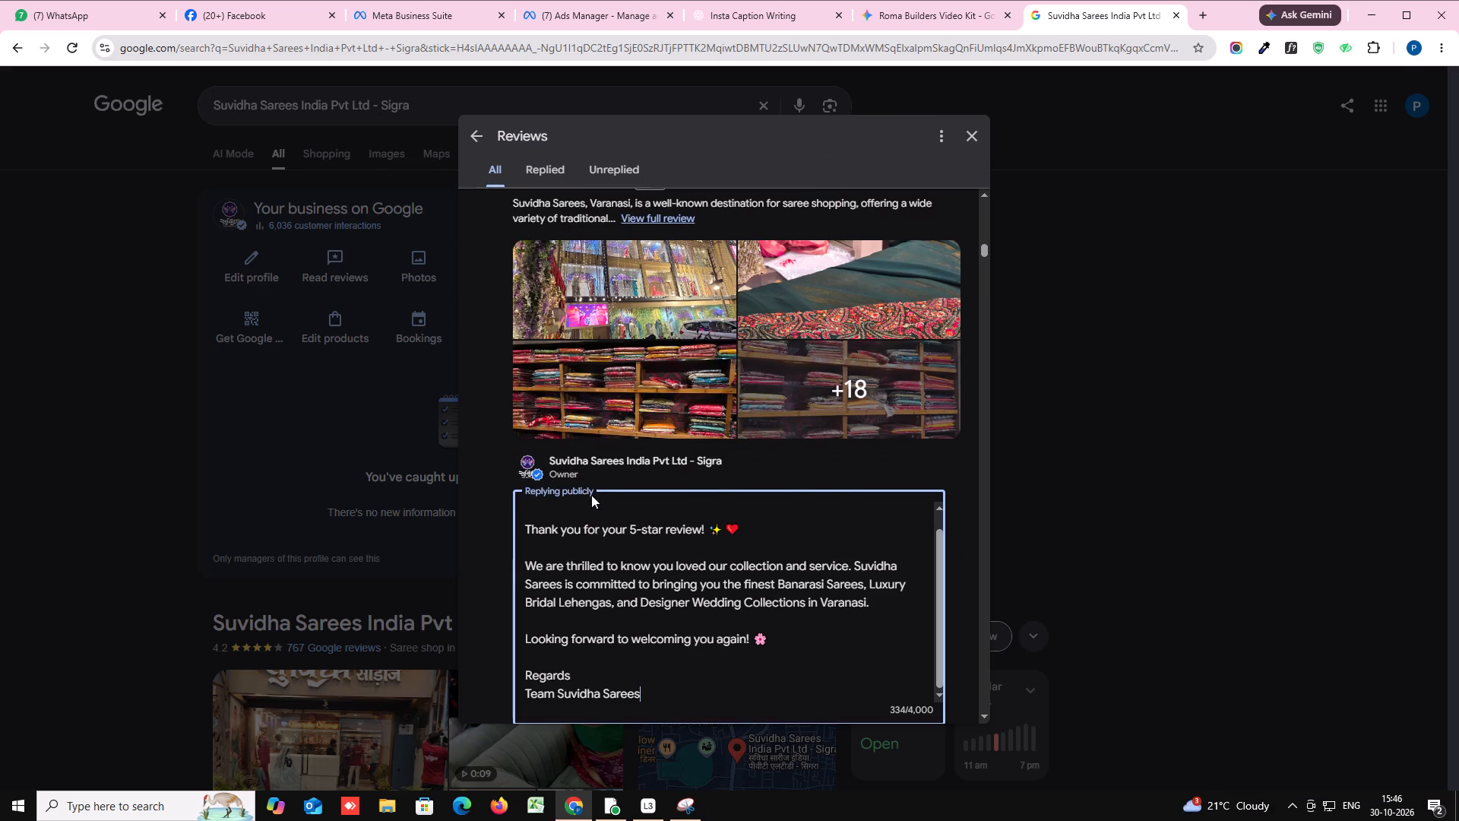
Change the greeting of the pasted reply to "Dear Amit," and submit the reply.
{"action": "scroll", "coordinate": [592, 579], "scroll_direction": "up", "scroll_amount": 3}
{"action": "left_click", "coordinate": [620, 509]}
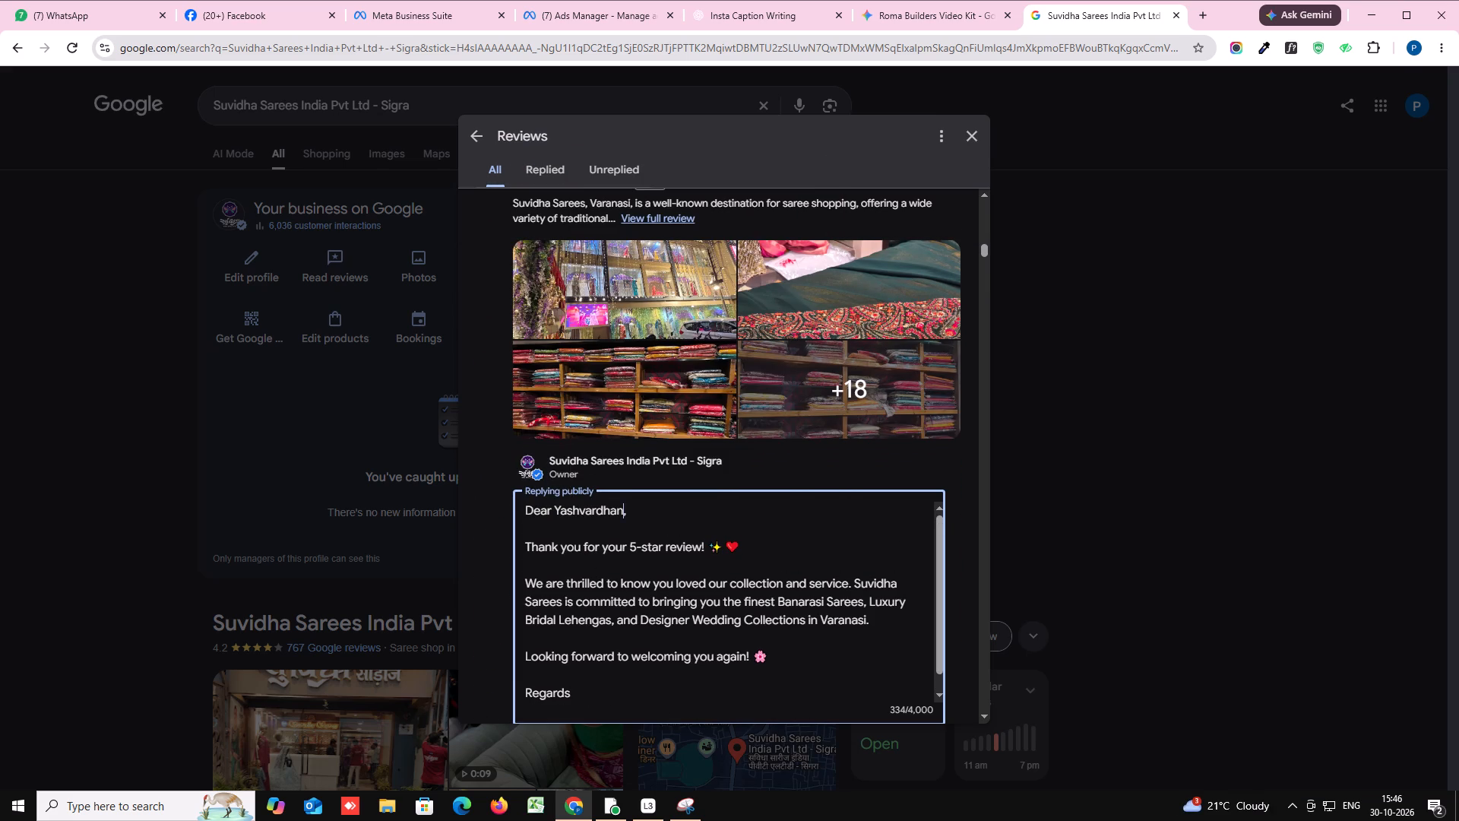
{"action": "key", "text": "BackSpace"}
{"action": "key", "text": "BackSpace"}
{"action": "key", "text": "BackSpace"}
{"action": "key", "text": "BackSpace"}
{"action": "key", "text": "BackSpace"}
{"action": "key", "text": "BackSpace"}
{"action": "key", "text": "BackSpace"}
{"action": "key", "text": "BackSpace"}
{"action": "key", "text": "BackSpace"}
{"action": "key", "text": "BackSpace"}
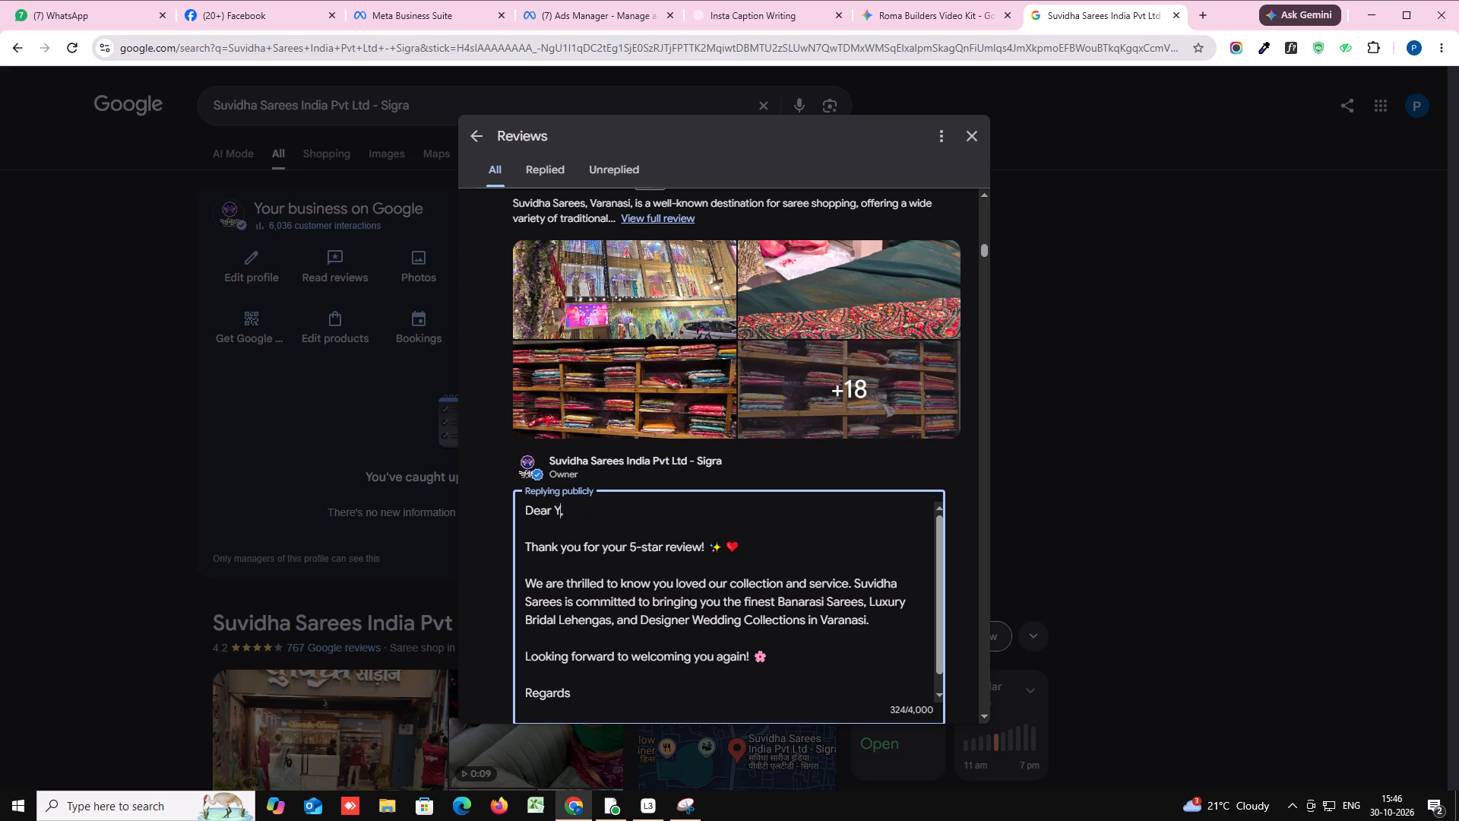
{"action": "key", "text": "BackSpace"}
{"action": "type", "text": "Amit"}
{"action": "scroll", "coordinate": [487, 488], "scroll_direction": "down", "scroll_amount": 3}
{"action": "left_click", "coordinate": [535, 538]}
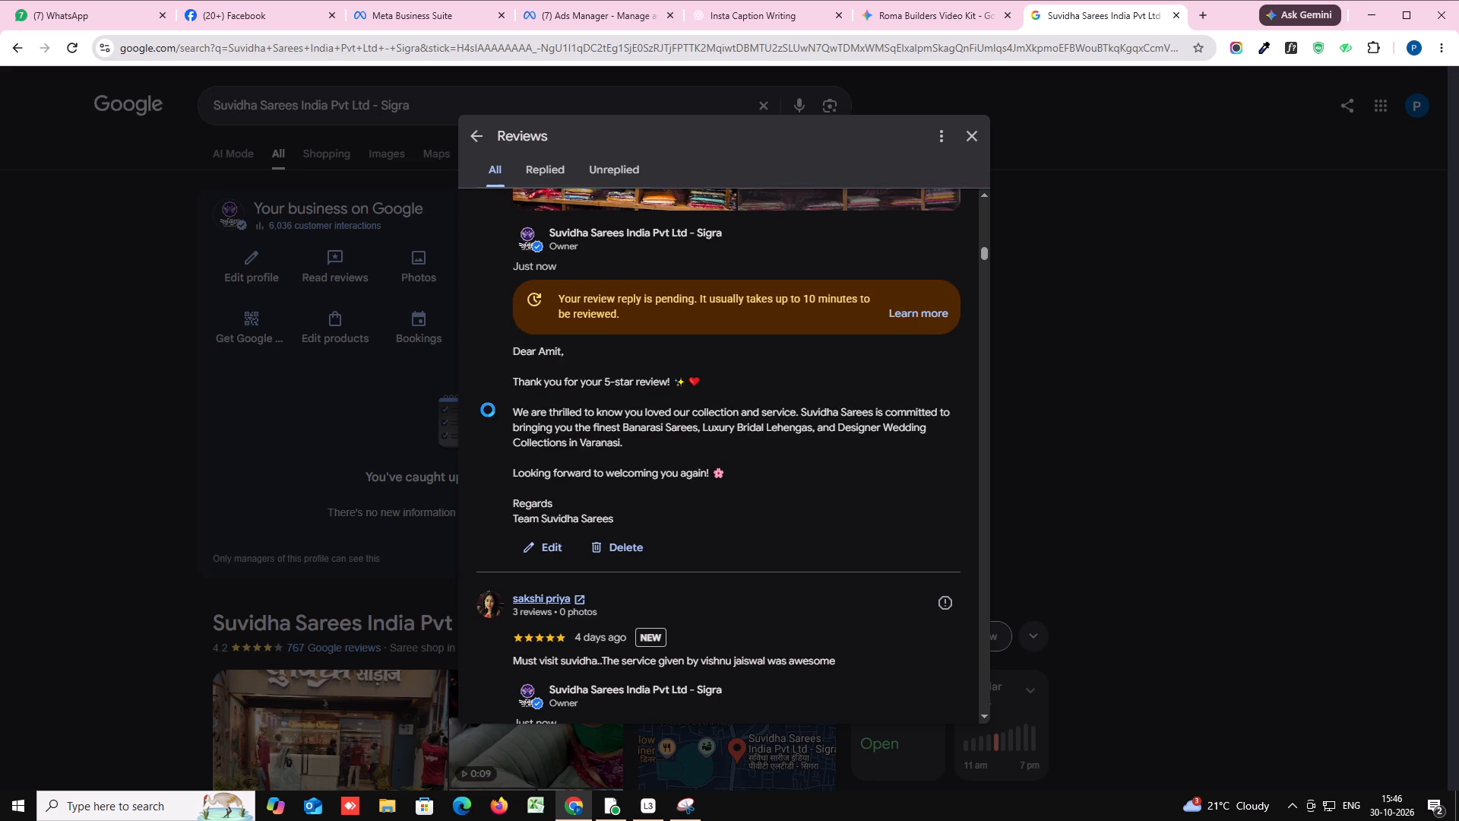
Start a reply to the five-star review "Excellent services and positive responses" and paste the copied thank-you text into it.
{"action": "scroll", "coordinate": [488, 410], "scroll_direction": "up", "scroll_amount": 6}
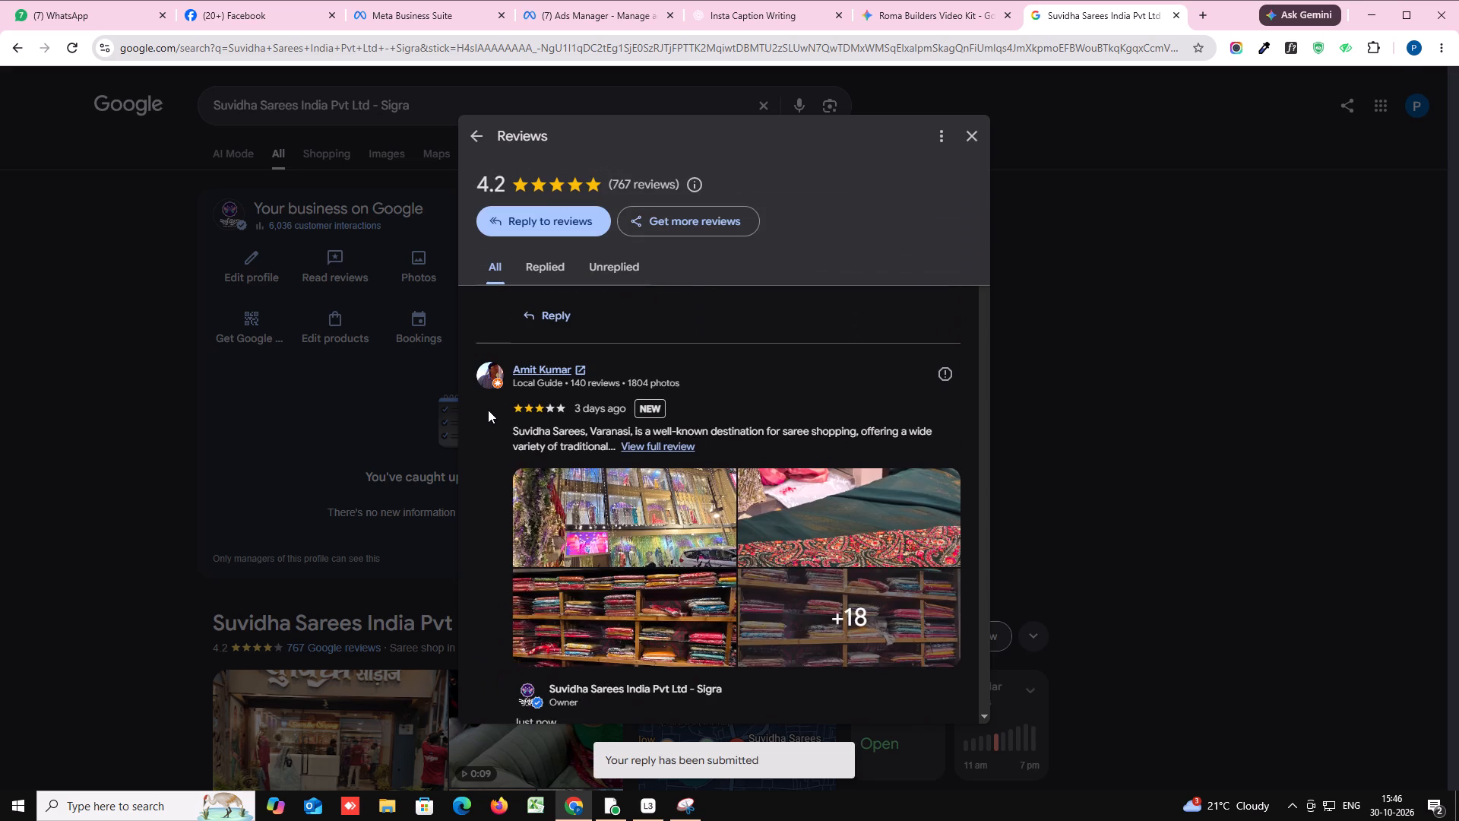
{"action": "scroll", "coordinate": [488, 410], "scroll_direction": "up", "scroll_amount": 2}
{"action": "left_click", "coordinate": [538, 464]}
{"action": "right_click", "coordinate": [562, 521]}
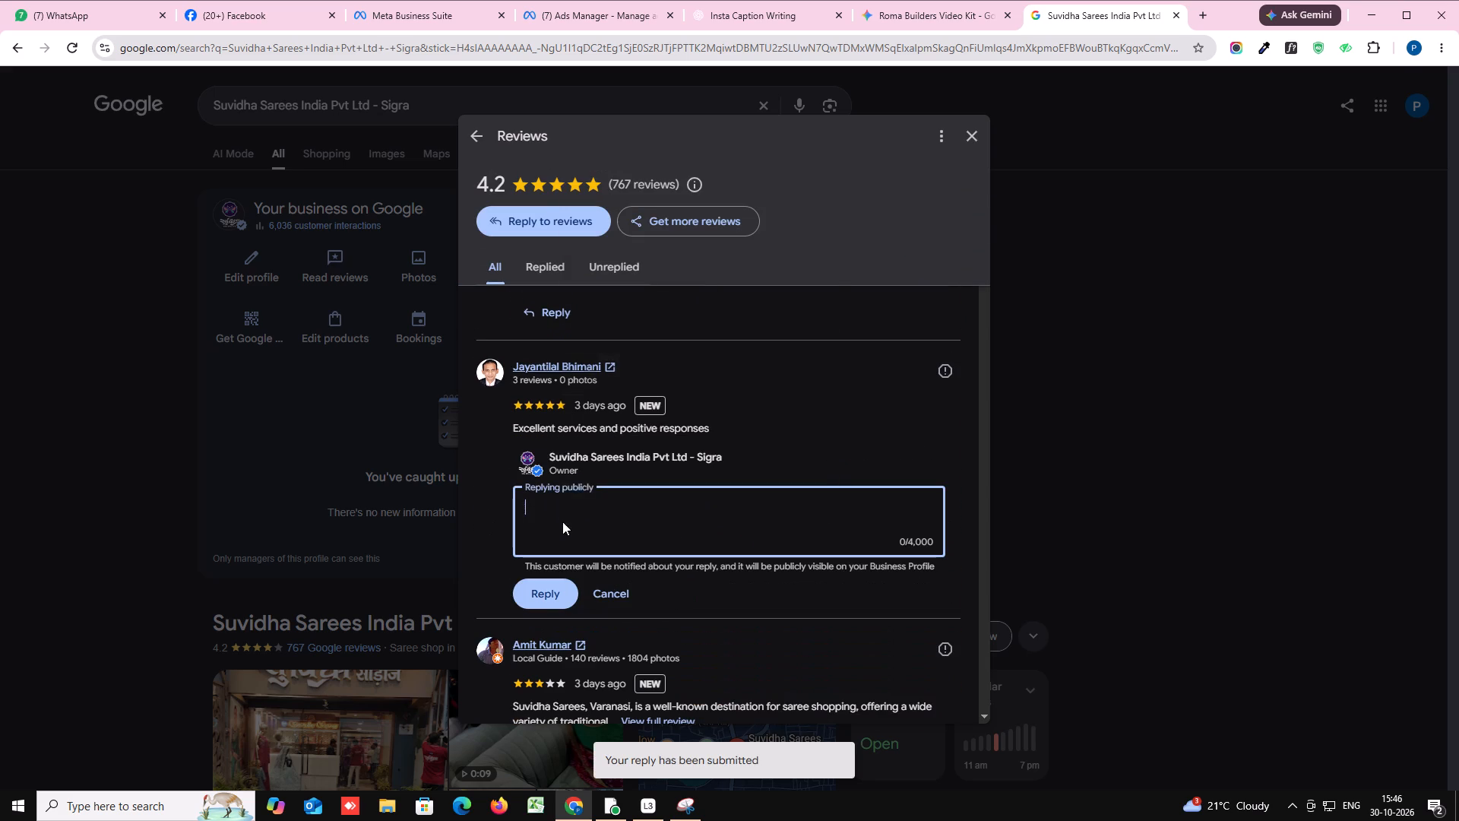
{"action": "left_click", "coordinate": [607, 316]}
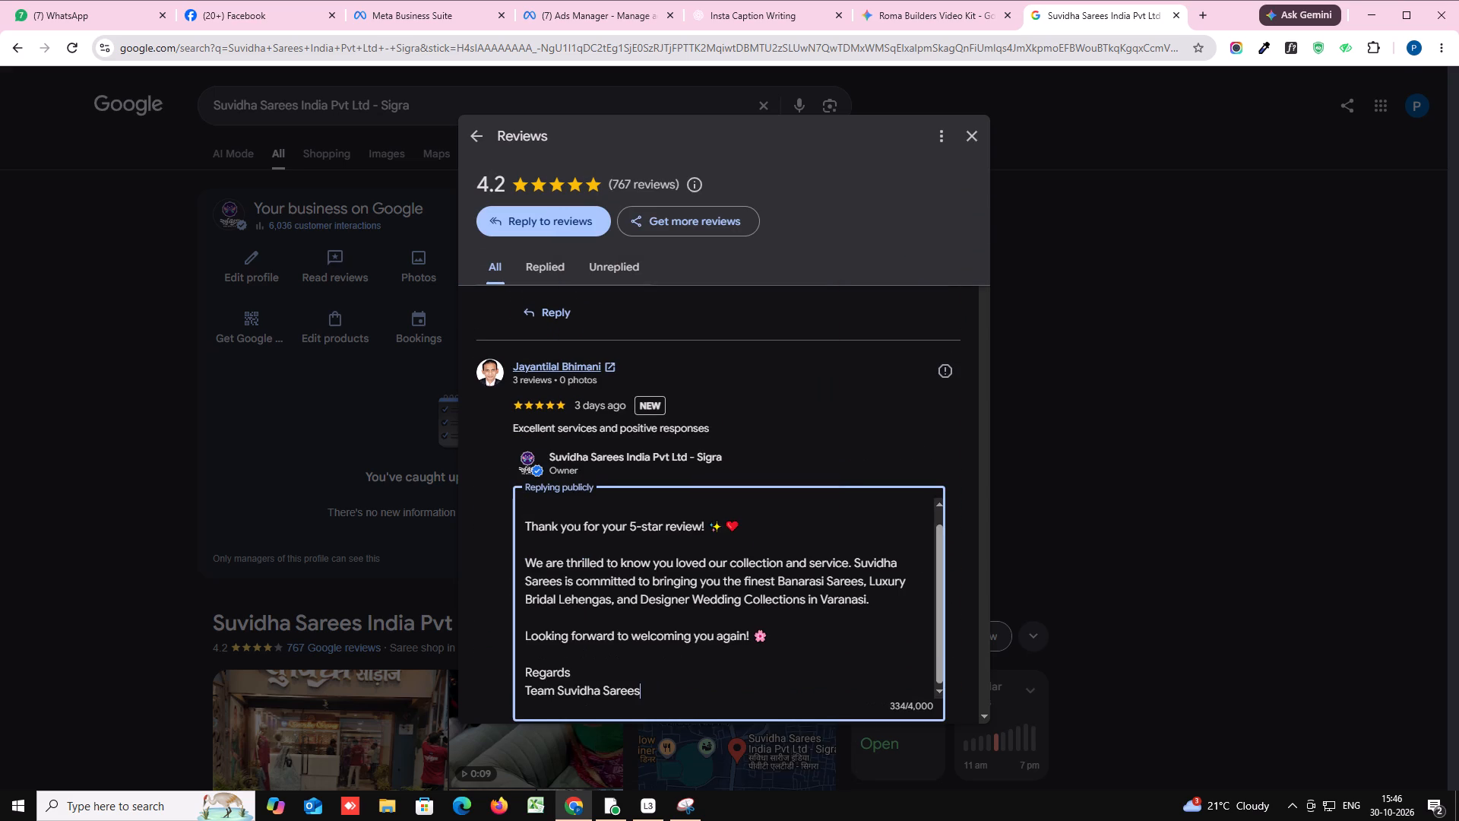
Change the greeting of the pasted reply to "Dear Jayantilal," and submit the reply.
{"action": "scroll", "coordinate": [600, 545], "scroll_direction": "up", "scroll_amount": 3}
{"action": "left_click", "coordinate": [623, 501]}
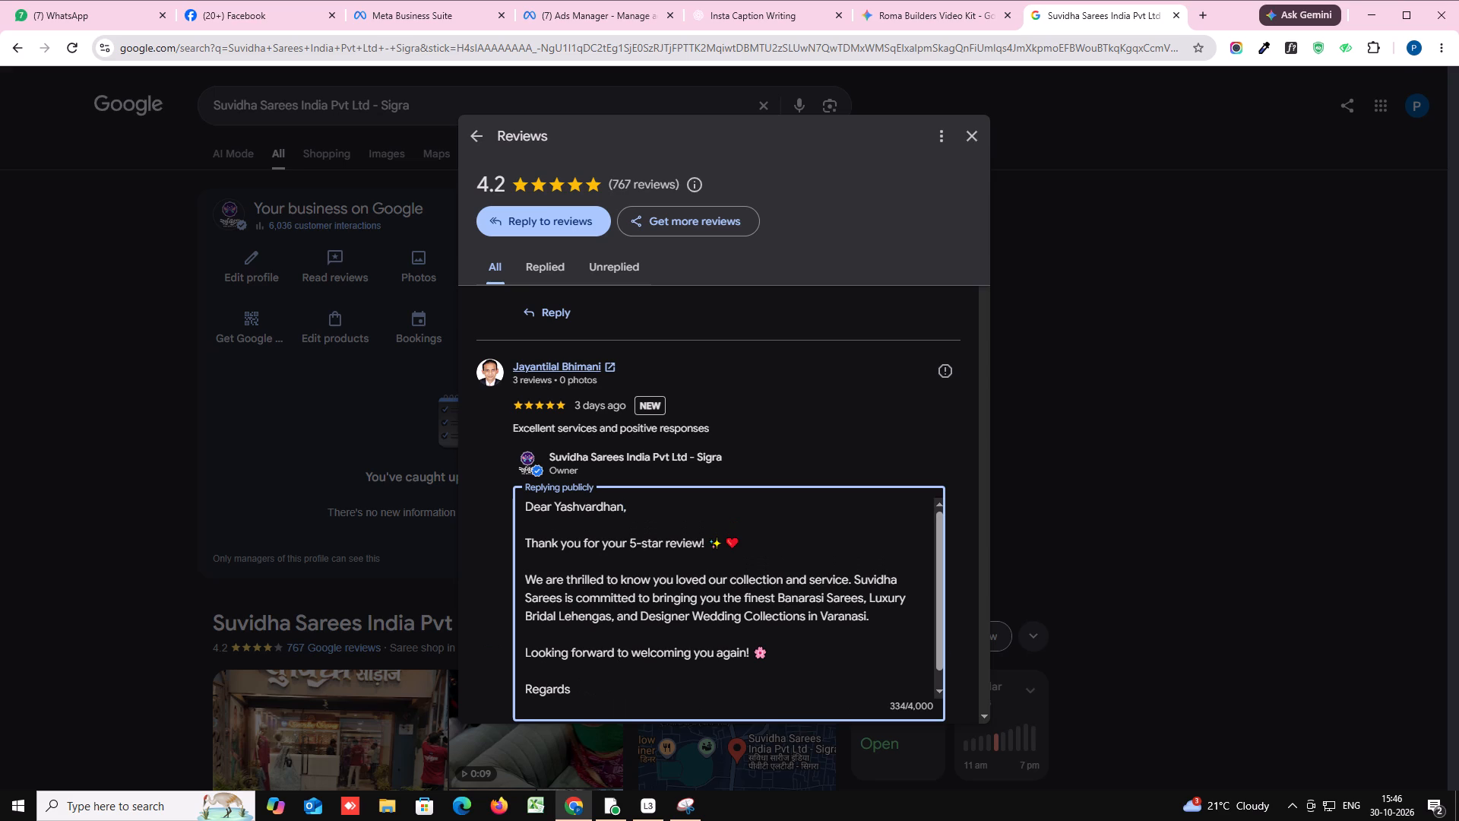
{"action": "key", "text": "BackSpace"}
{"action": "key", "text": "BackSpace"}
{"action": "key", "text": "BackSpace"}
{"action": "key", "text": "BackSpace"}
{"action": "key", "text": "BackSpace"}
{"action": "key", "text": "BackSpace"}
{"action": "key", "text": "BackSpace"}
{"action": "key", "text": "BackSpace"}
{"action": "key", "text": "BackSpace"}
{"action": "key", "text": "BackSpace"}
{"action": "key", "text": "BackSpace"}
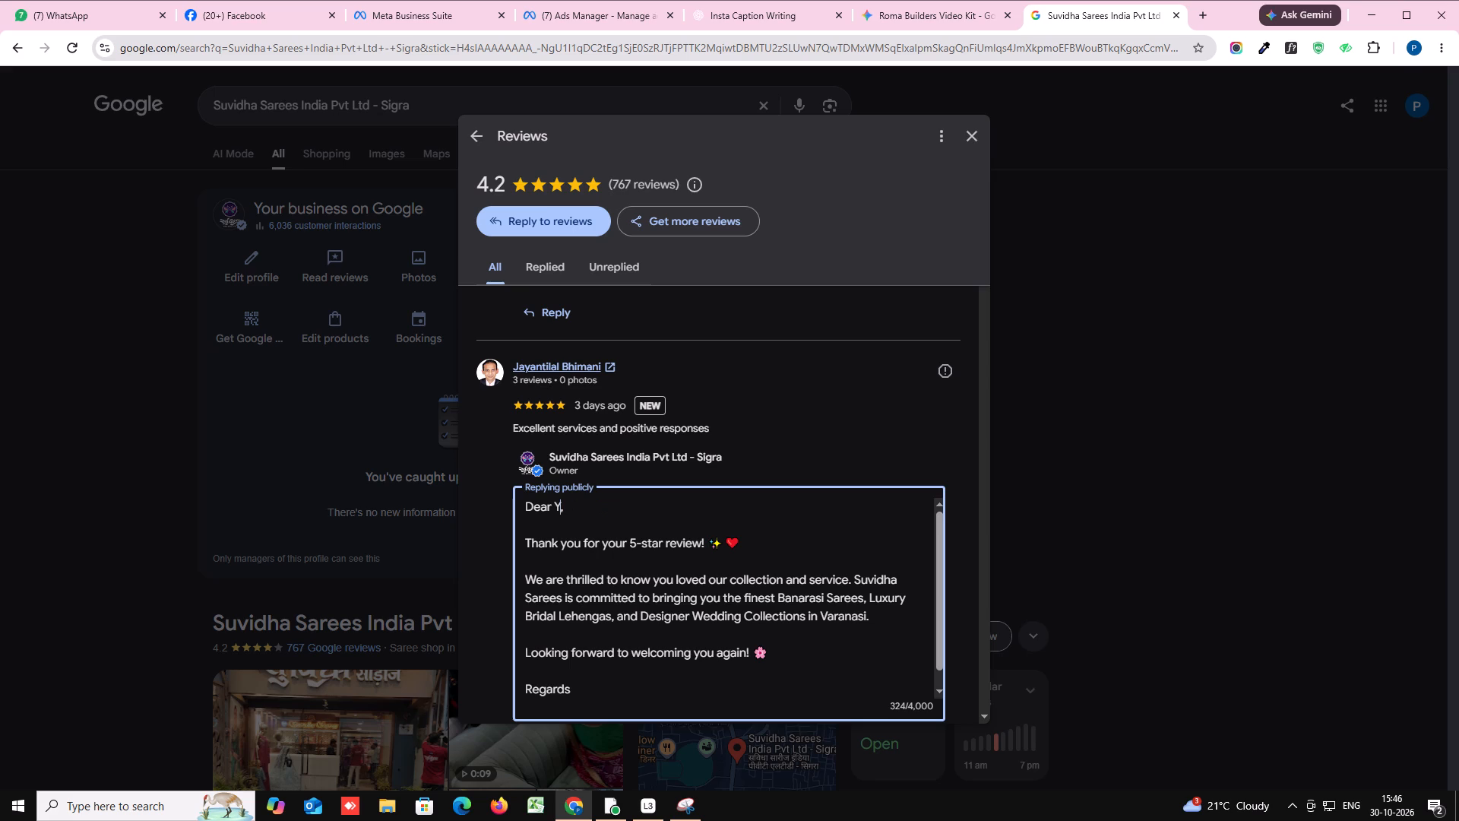
{"action": "type", "text": "Ja"}
{"action": "key", "text": "y"}
{"action": "type", "text": "an"}
{"action": "type", "text": "tilal"}
{"action": "scroll", "coordinate": [483, 476], "scroll_direction": "down", "scroll_amount": 3}
{"action": "left_click", "coordinate": [539, 531]}
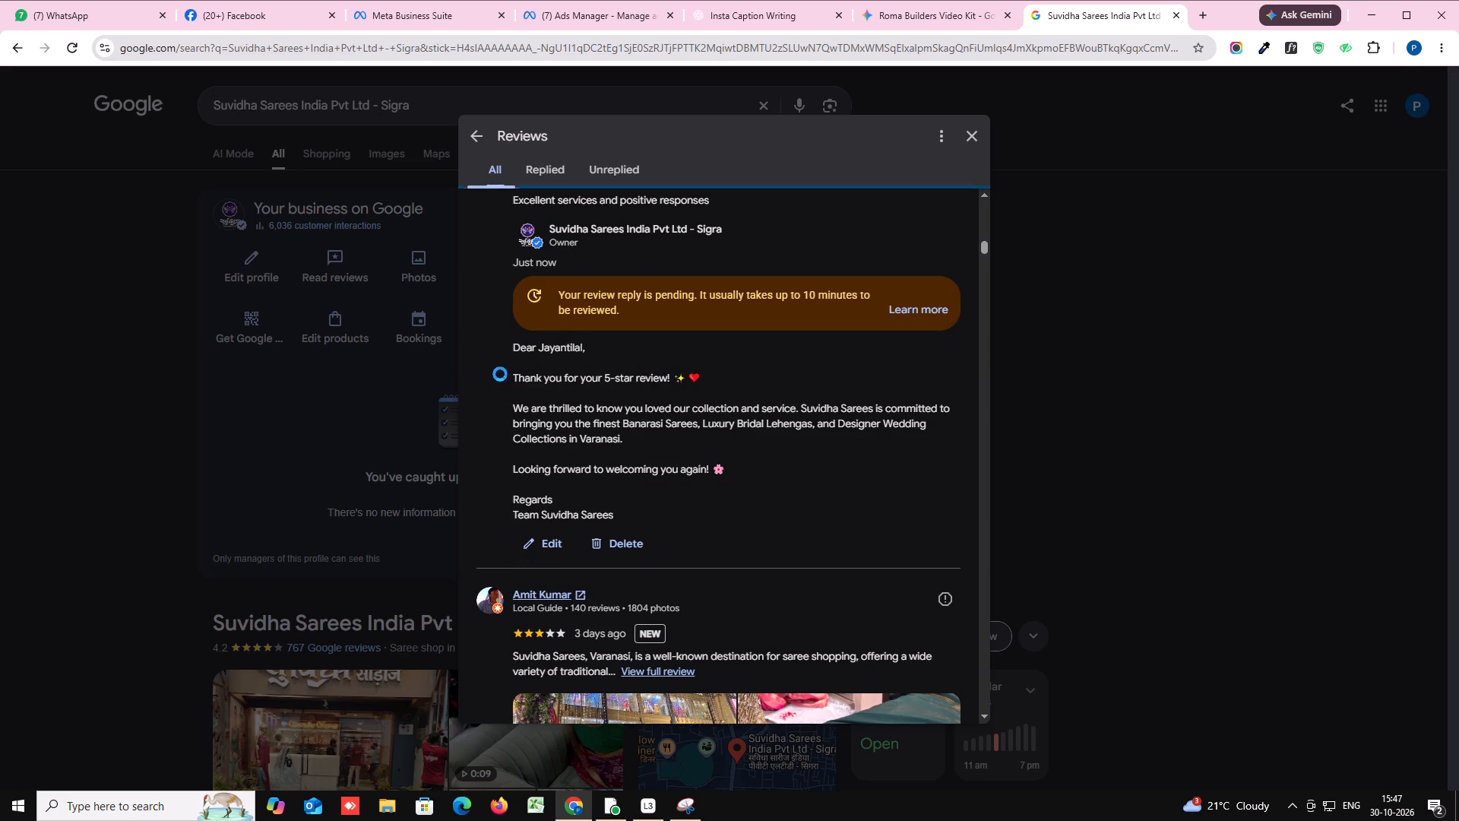
Start a reply to the five-star review beginning "Amazing collection" and paste the copied thank-you text into it.
{"action": "scroll", "coordinate": [500, 374], "scroll_direction": "up", "scroll_amount": 5}
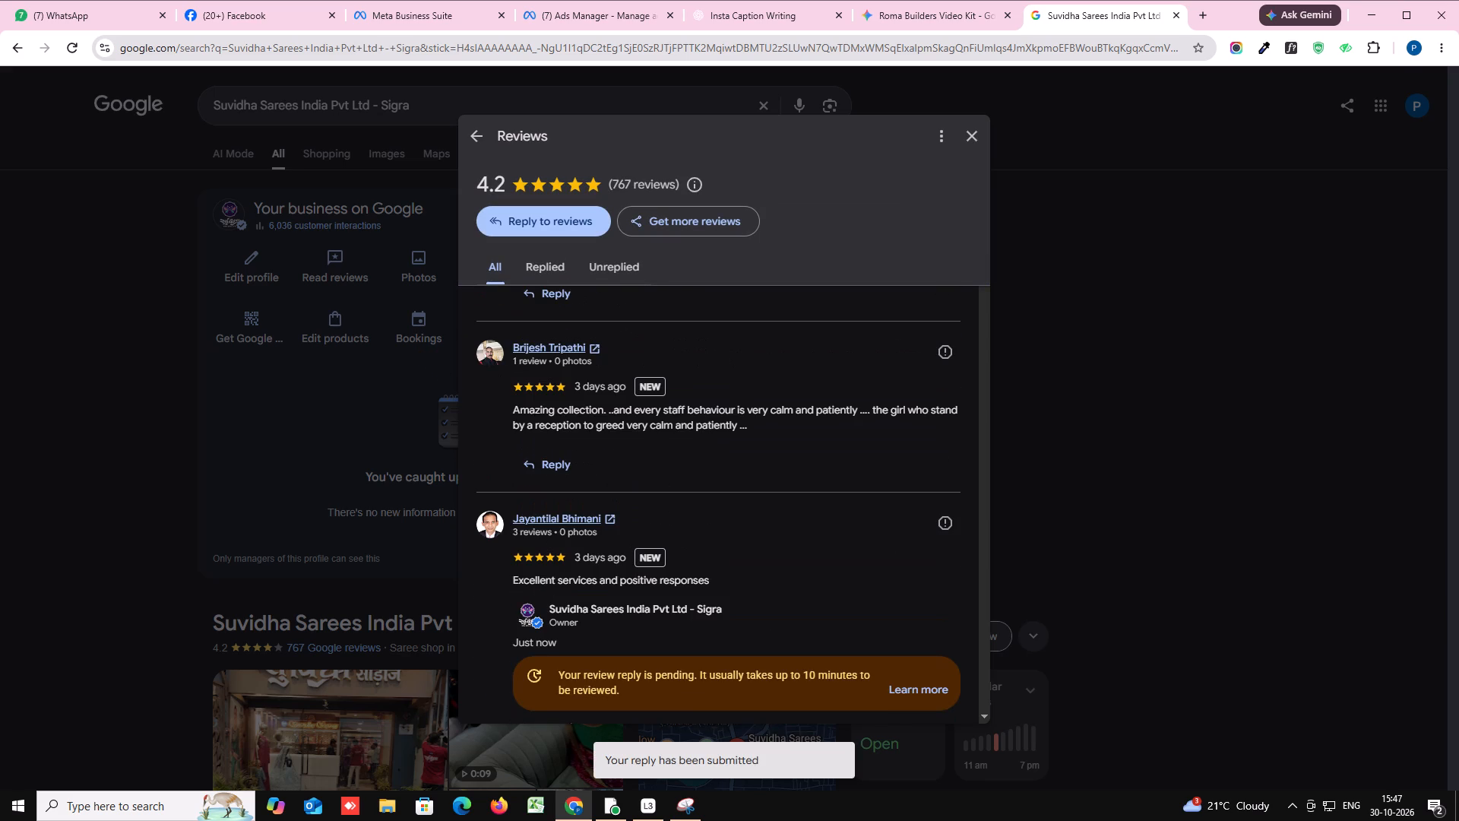
{"action": "left_click", "coordinate": [556, 455]}
{"action": "right_click", "coordinate": [559, 504]}
{"action": "left_click", "coordinate": [619, 296]}
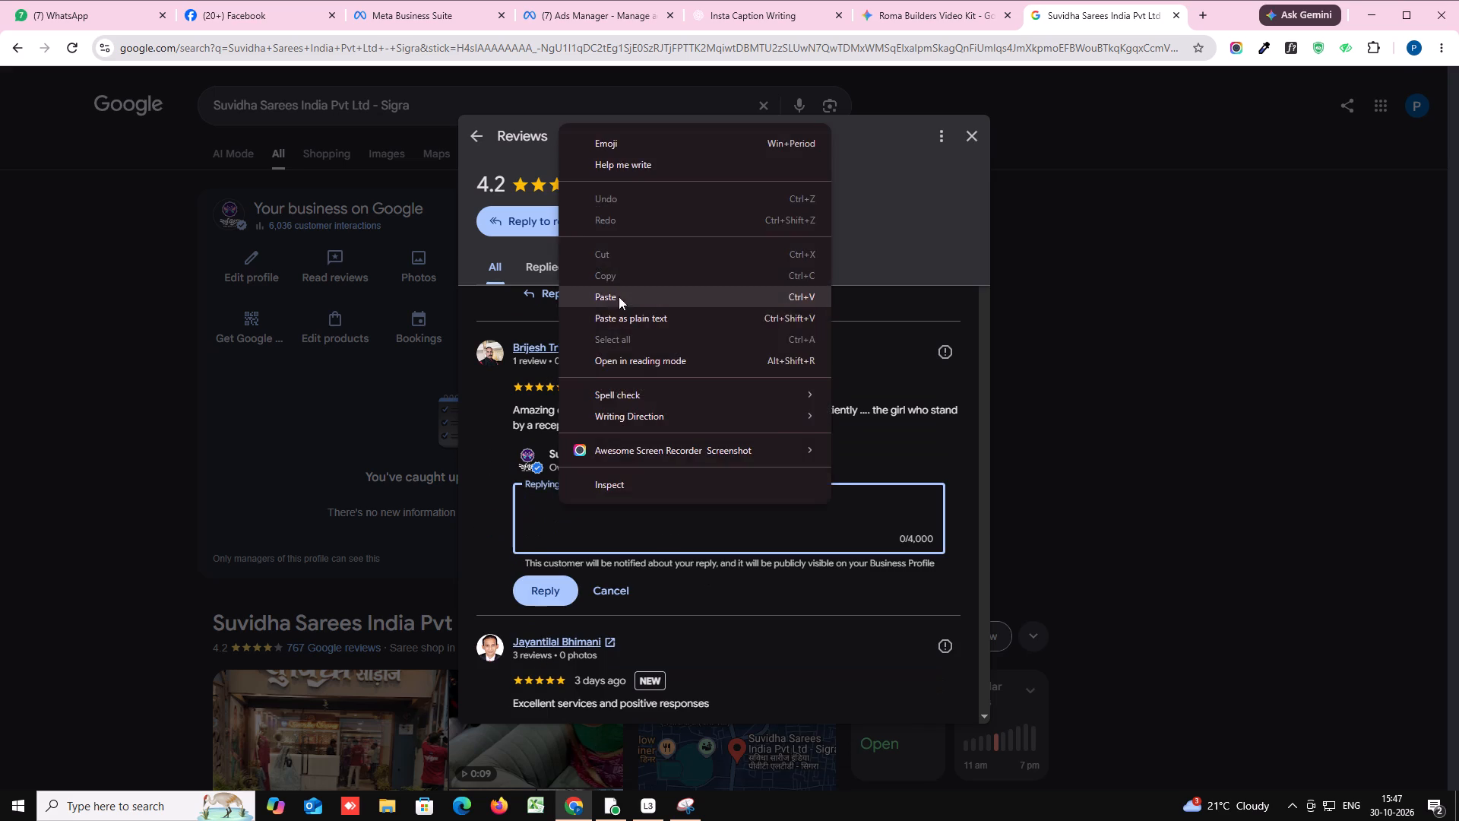
Change the greeting of the pasted reply to "Dear Brijesh," and submit the reply.
{"action": "scroll", "coordinate": [609, 532], "scroll_direction": "up", "scroll_amount": 3}
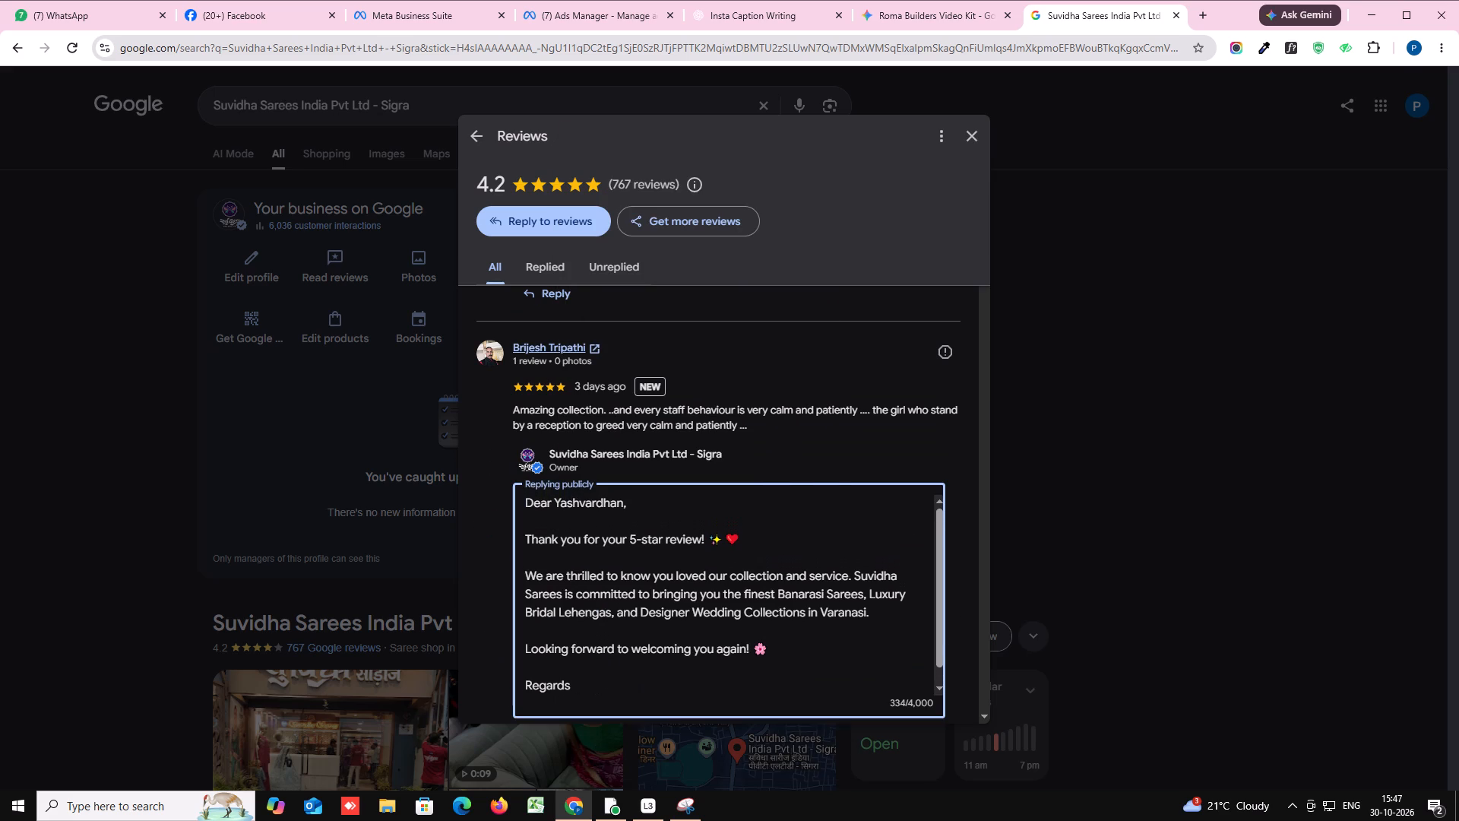
{"action": "left_click", "coordinate": [619, 500]}
{"action": "left_click", "coordinate": [623, 502]}
{"action": "key", "text": "BackSpace"}
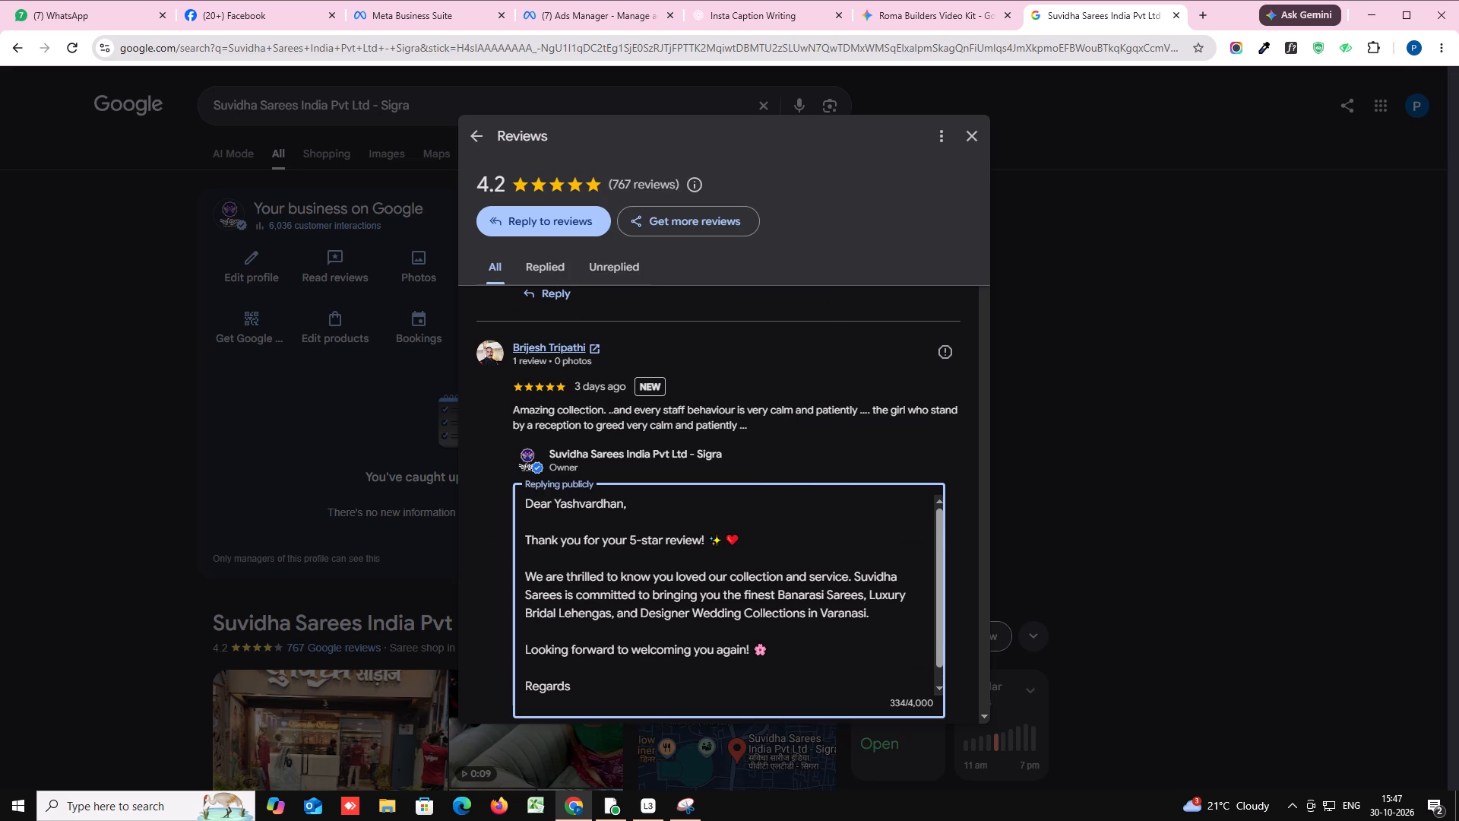
{"action": "key", "text": "BackSpace"}
{"action": "key", "text": "BackSpace"}
{"action": "key", "text": "BackSpace"}
{"action": "key", "text": "BackSpace"}
{"action": "key", "text": "BackSpace"}
{"action": "key", "text": "BackSpace"}
{"action": "key", "text": "BackSpace"}
{"action": "key", "text": "BackSpace"}
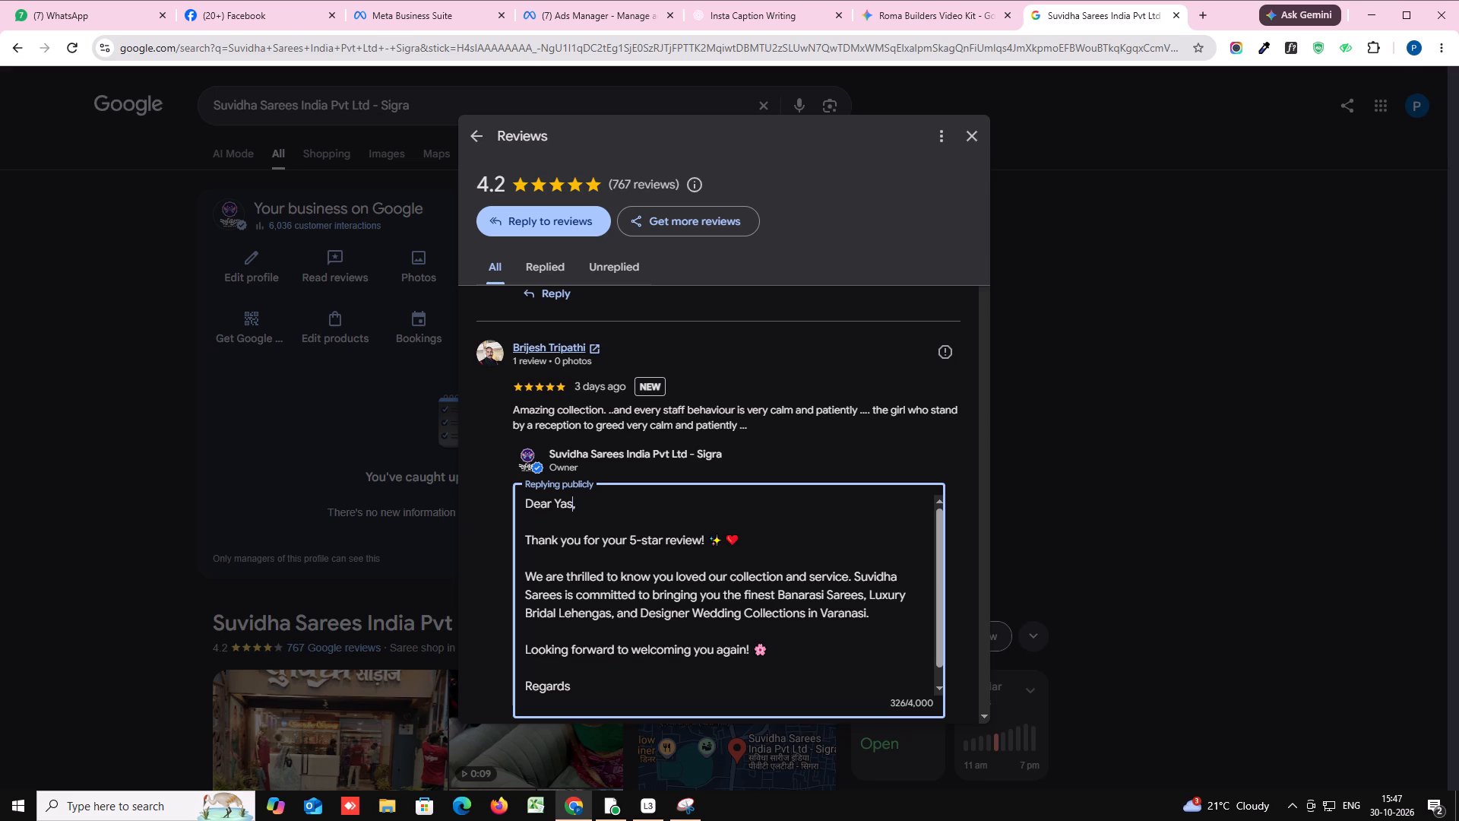
{"action": "key", "text": "BackSpace"}
{"action": "key", "text": "BackSpace"}
{"action": "type", "text": "Brijesh"}
{"action": "scroll", "coordinate": [487, 498], "scroll_direction": "down", "scroll_amount": 2}
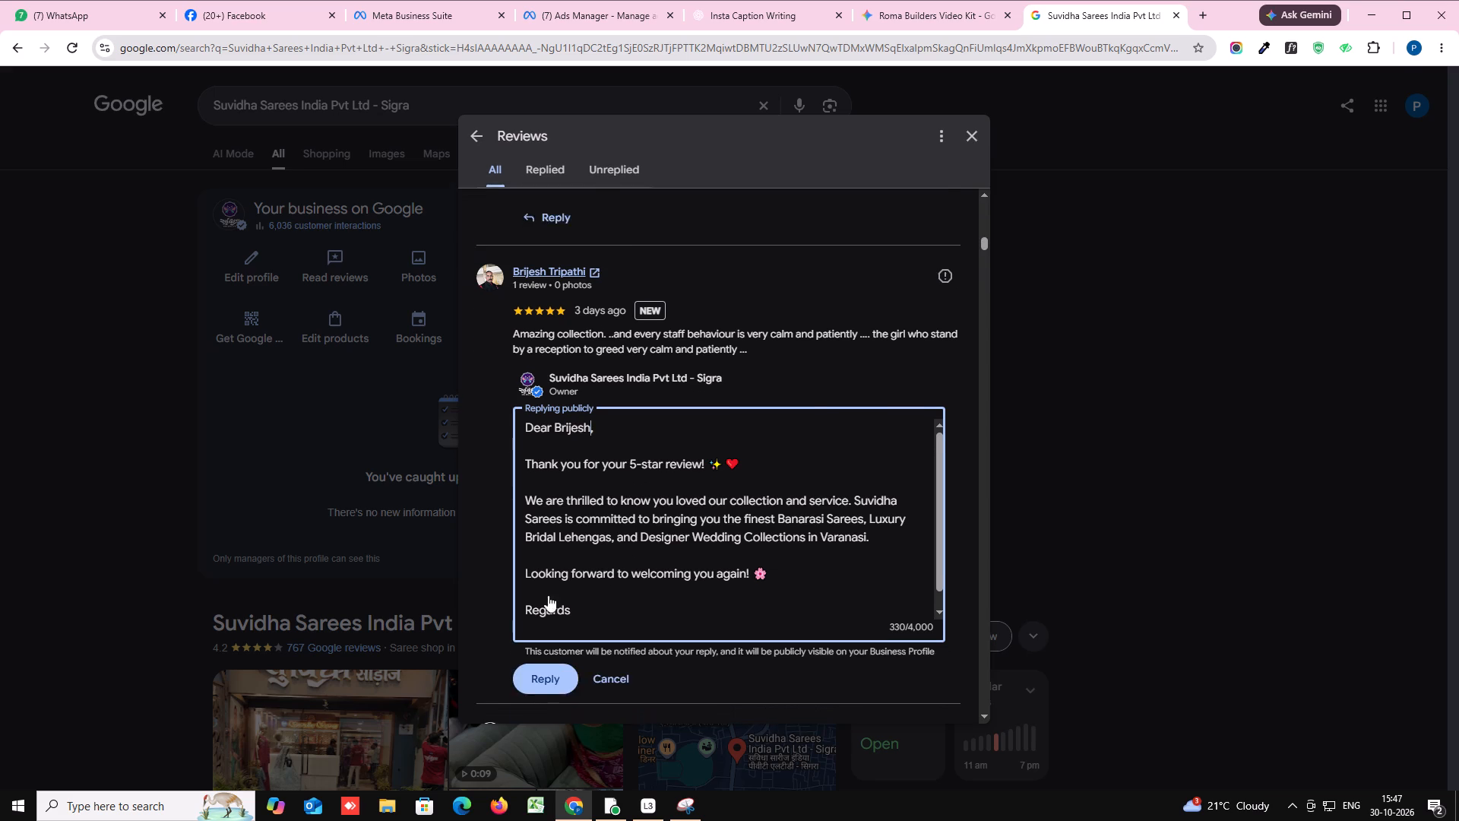
{"action": "left_click", "coordinate": [551, 607]}
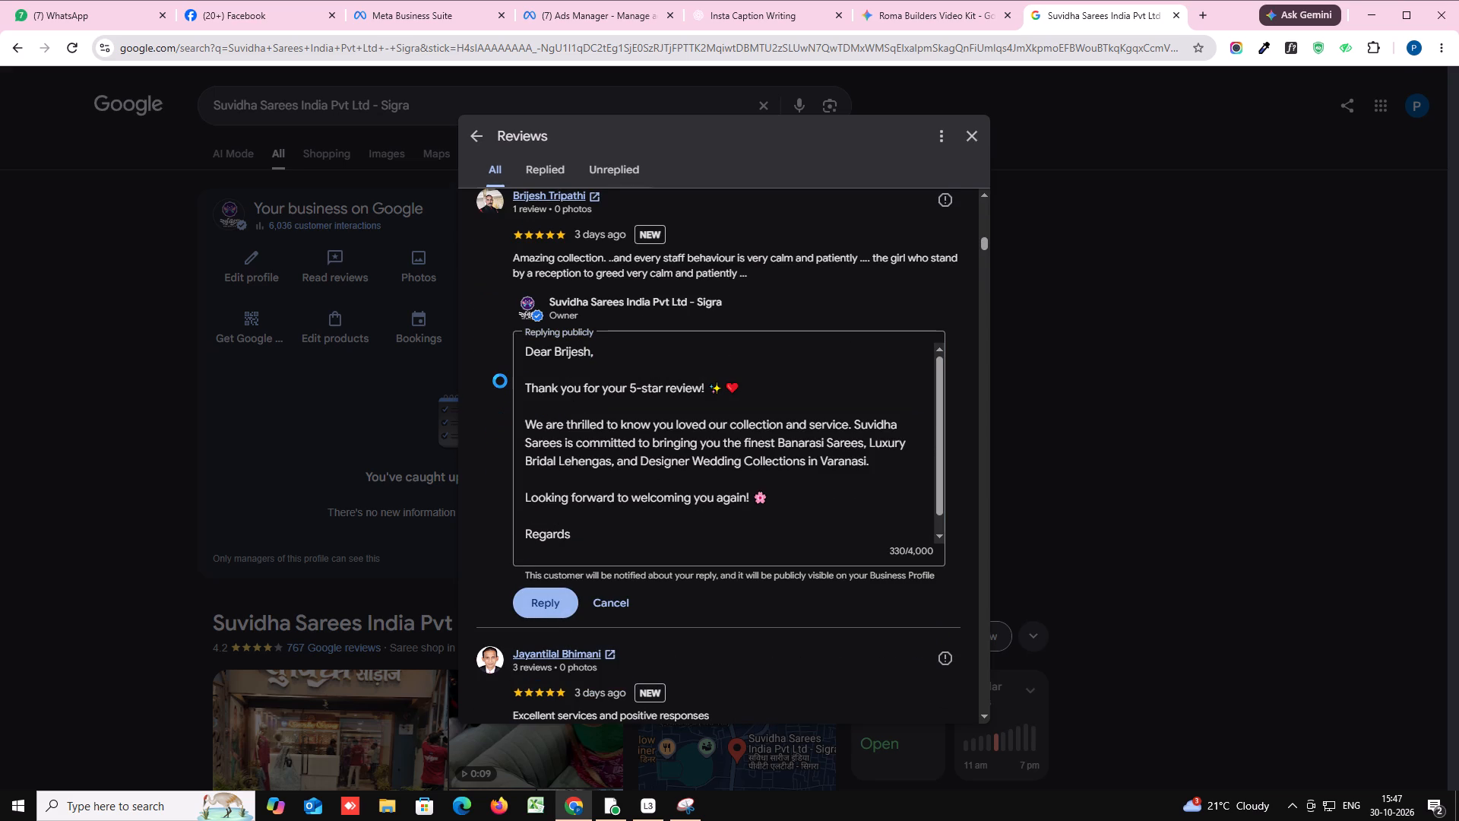
Start a reply to the five-star review beginning "Best experience and best collection here" and paste the copied thank-you text into it.
{"action": "scroll", "coordinate": [500, 381], "scroll_direction": "up", "scroll_amount": 2}
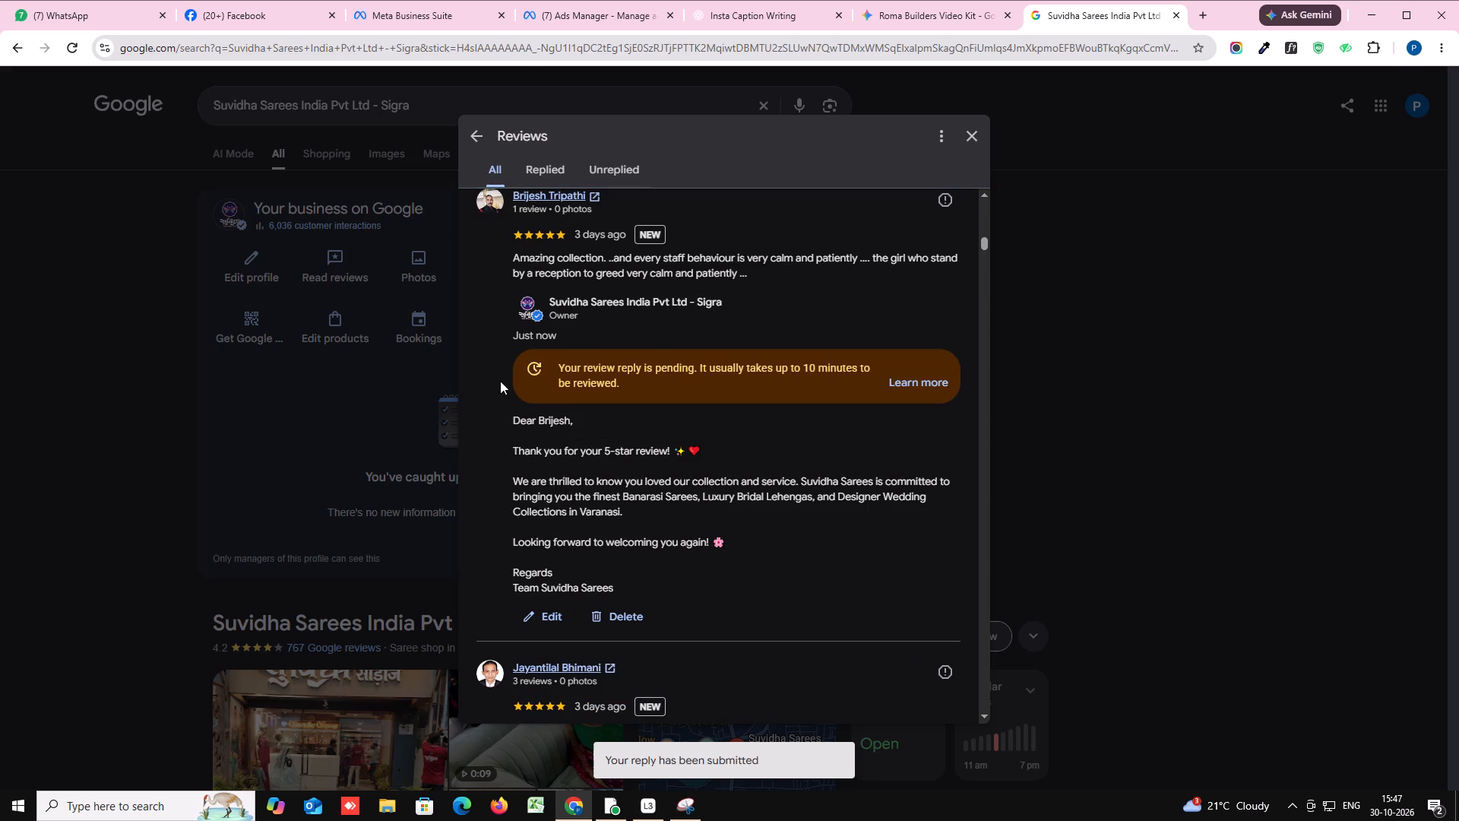
{"action": "scroll", "coordinate": [500, 381], "scroll_direction": "up", "scroll_amount": 5}
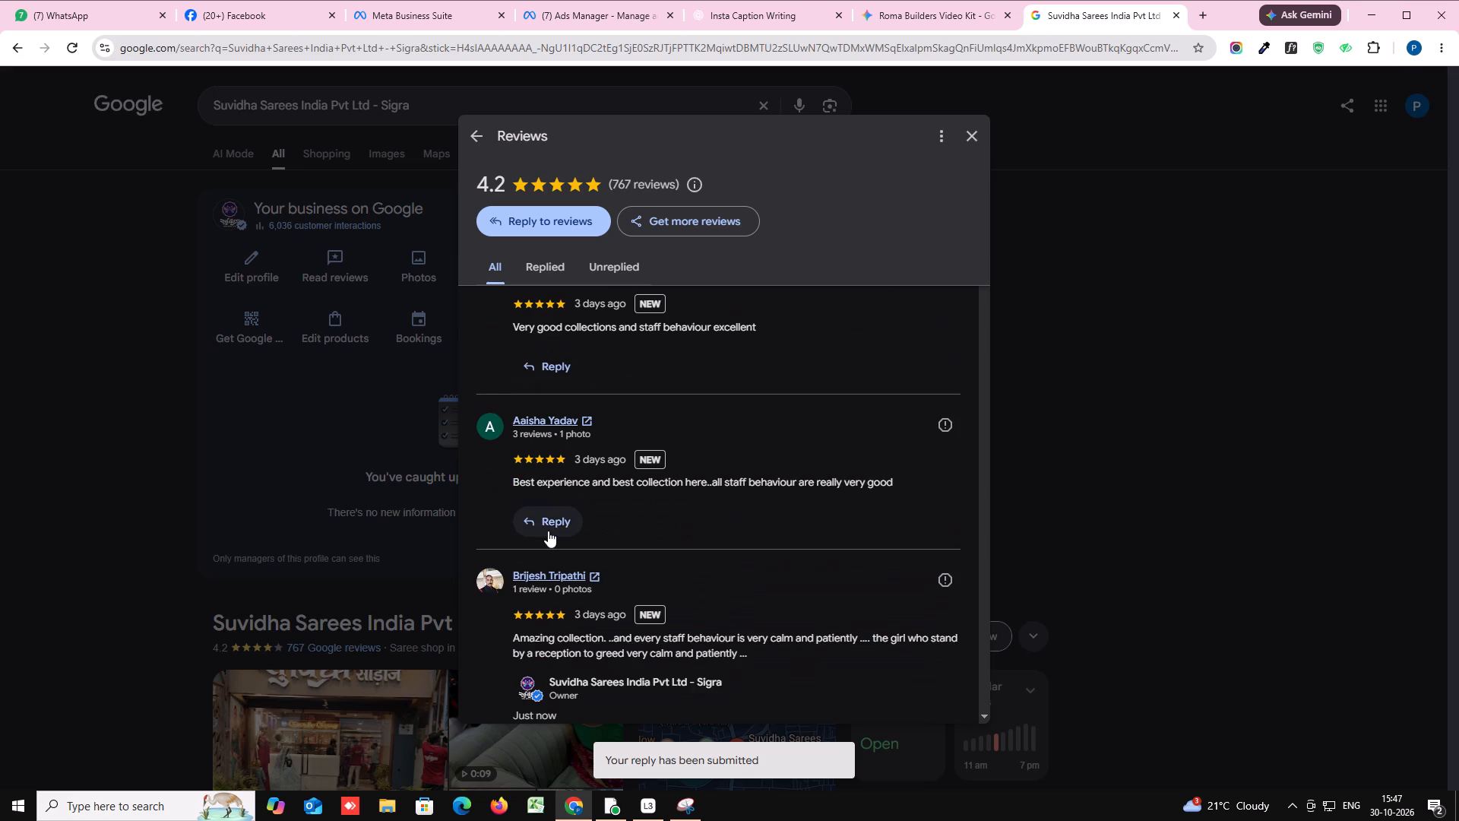
{"action": "left_click", "coordinate": [548, 531]}
{"action": "right_click", "coordinate": [567, 593]}
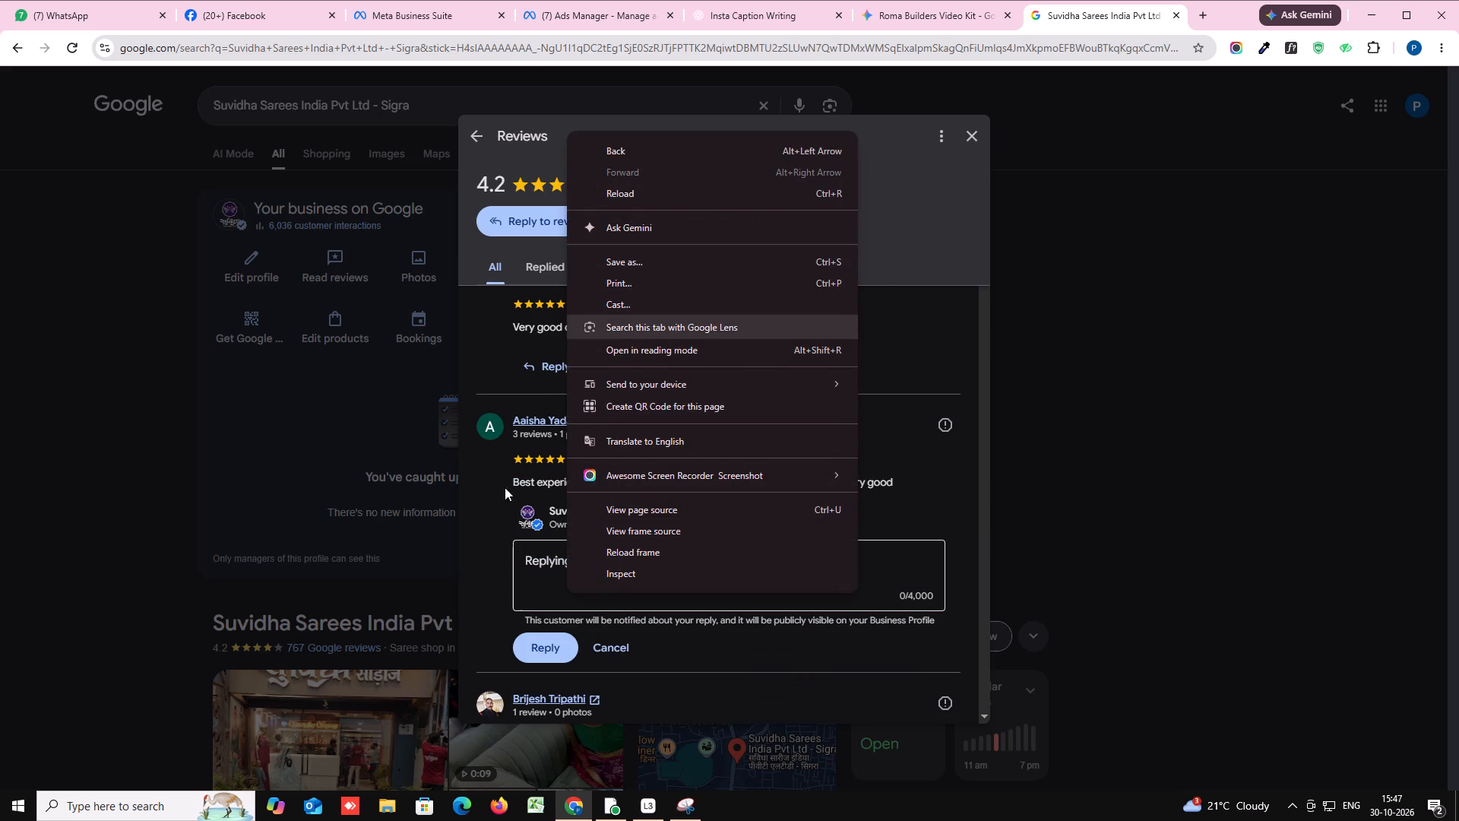
{"action": "right_click", "coordinate": [546, 567]}
{"action": "left_click", "coordinate": [600, 353]}
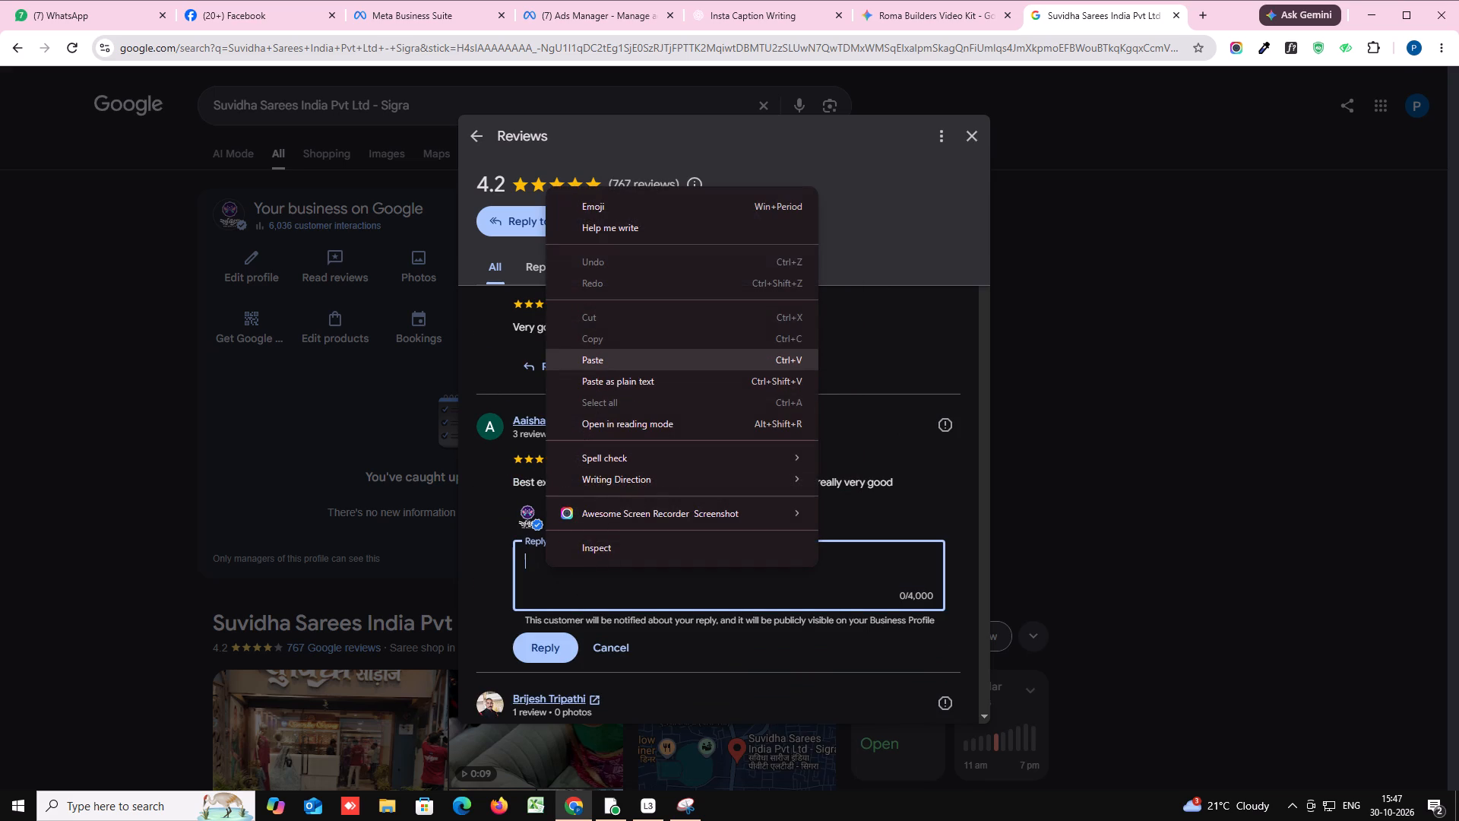
Change the greeting of the pasted reply to "Dear Aaisha," and submit the reply.
{"action": "scroll", "coordinate": [576, 585], "scroll_direction": "up", "scroll_amount": 2}
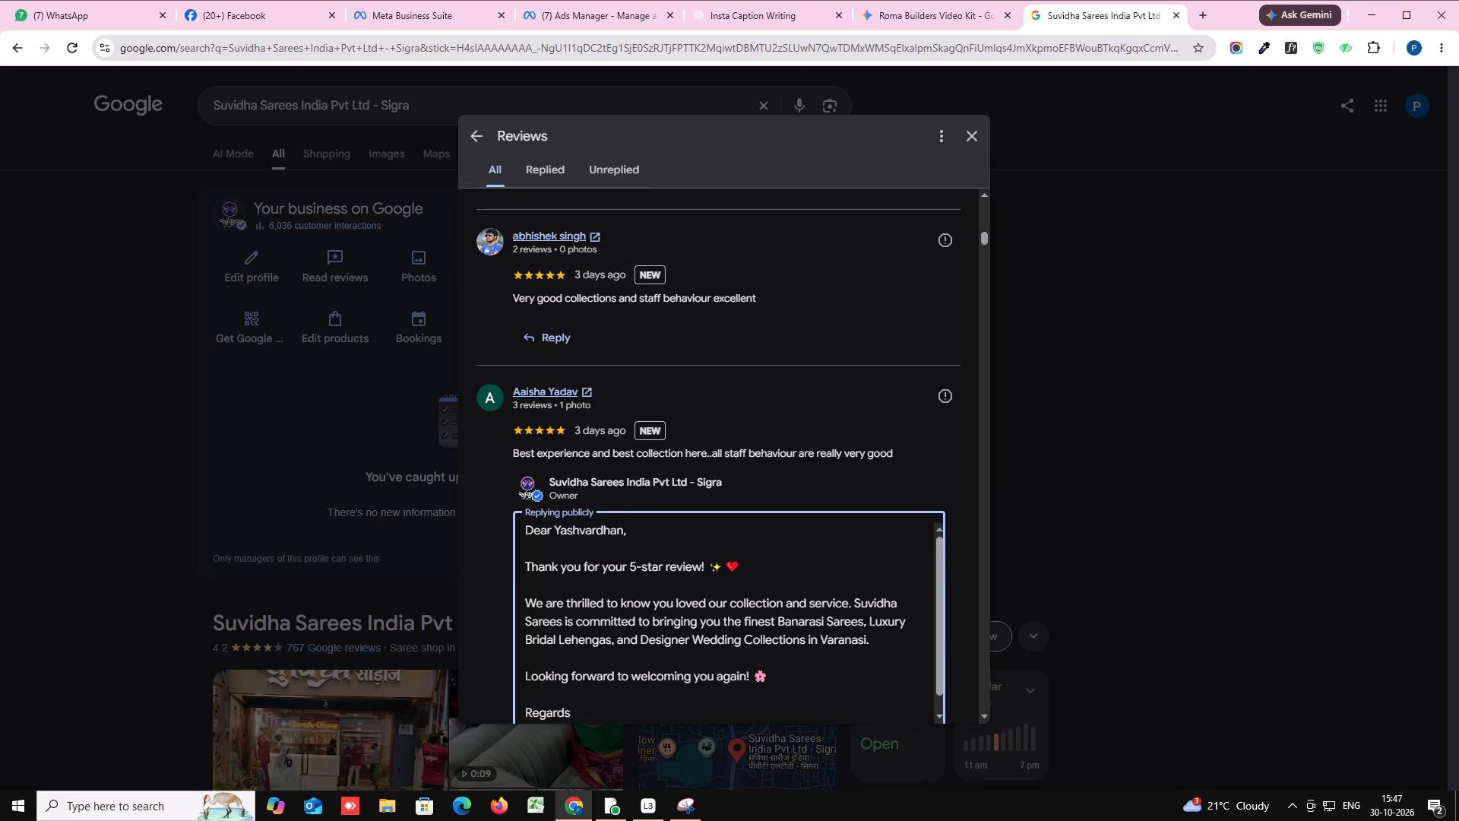
{"action": "left_click", "coordinate": [623, 527]}
{"action": "key", "text": "BackSpace"}
{"action": "key", "text": "BackSpace"}
{"action": "key", "text": "BackSpace"}
{"action": "key", "text": "BackSpace"}
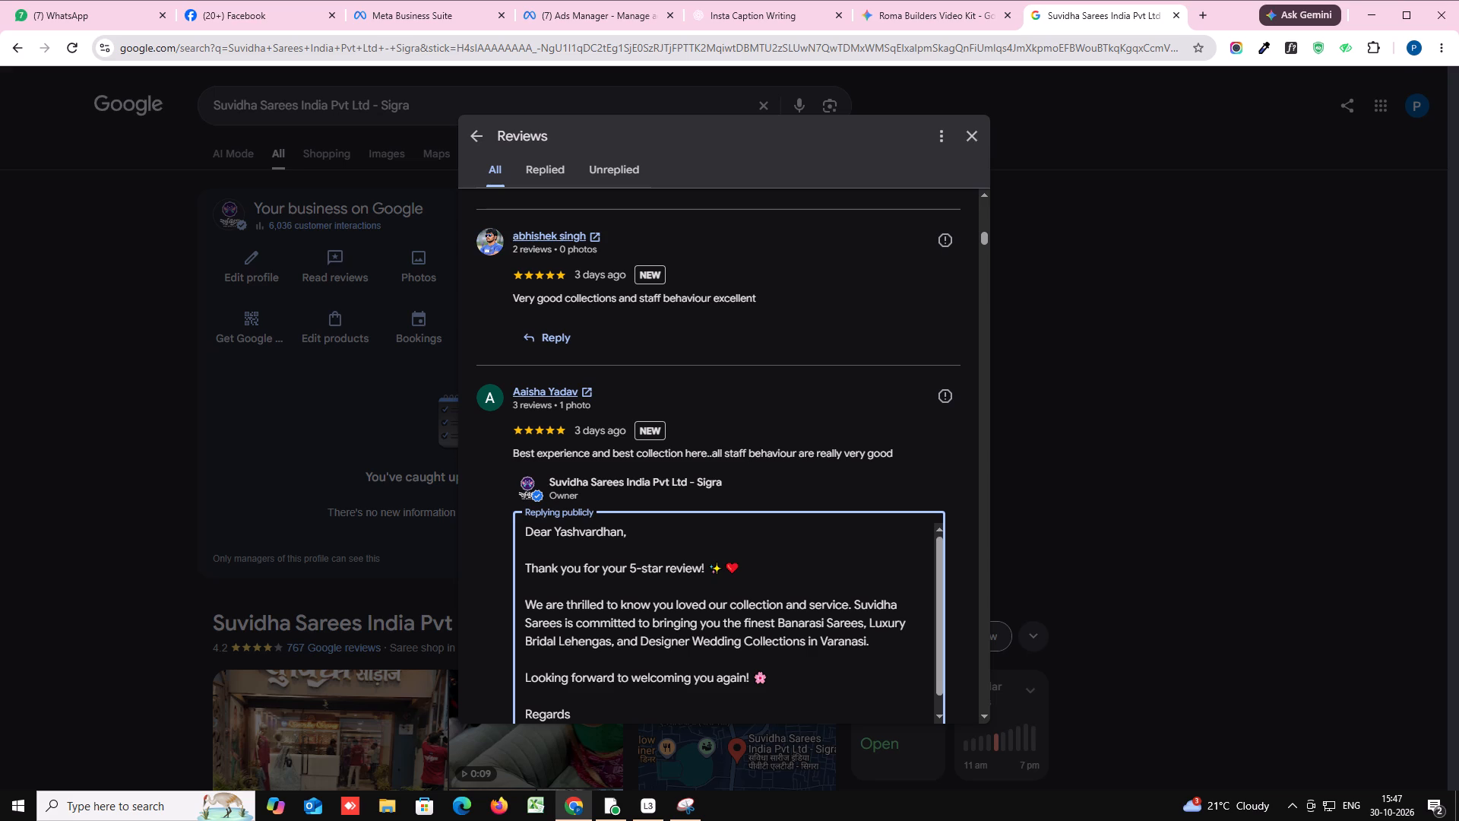
{"action": "key", "text": "BackSpace"}
{"action": "key", "text": "BackSpace"}
{"action": "key", "text": "BackSpace"}
{"action": "key", "text": "BackSpace"}
{"action": "key", "text": "BackSpace"}
{"action": "key", "text": "BackSpace"}
{"action": "key", "text": "BackSpace"}
{"action": "key", "text": "shift+a"}
{"action": "type", "text": "aisha"}
{"action": "scroll", "coordinate": [623, 527], "scroll_direction": "down", "scroll_amount": 2}
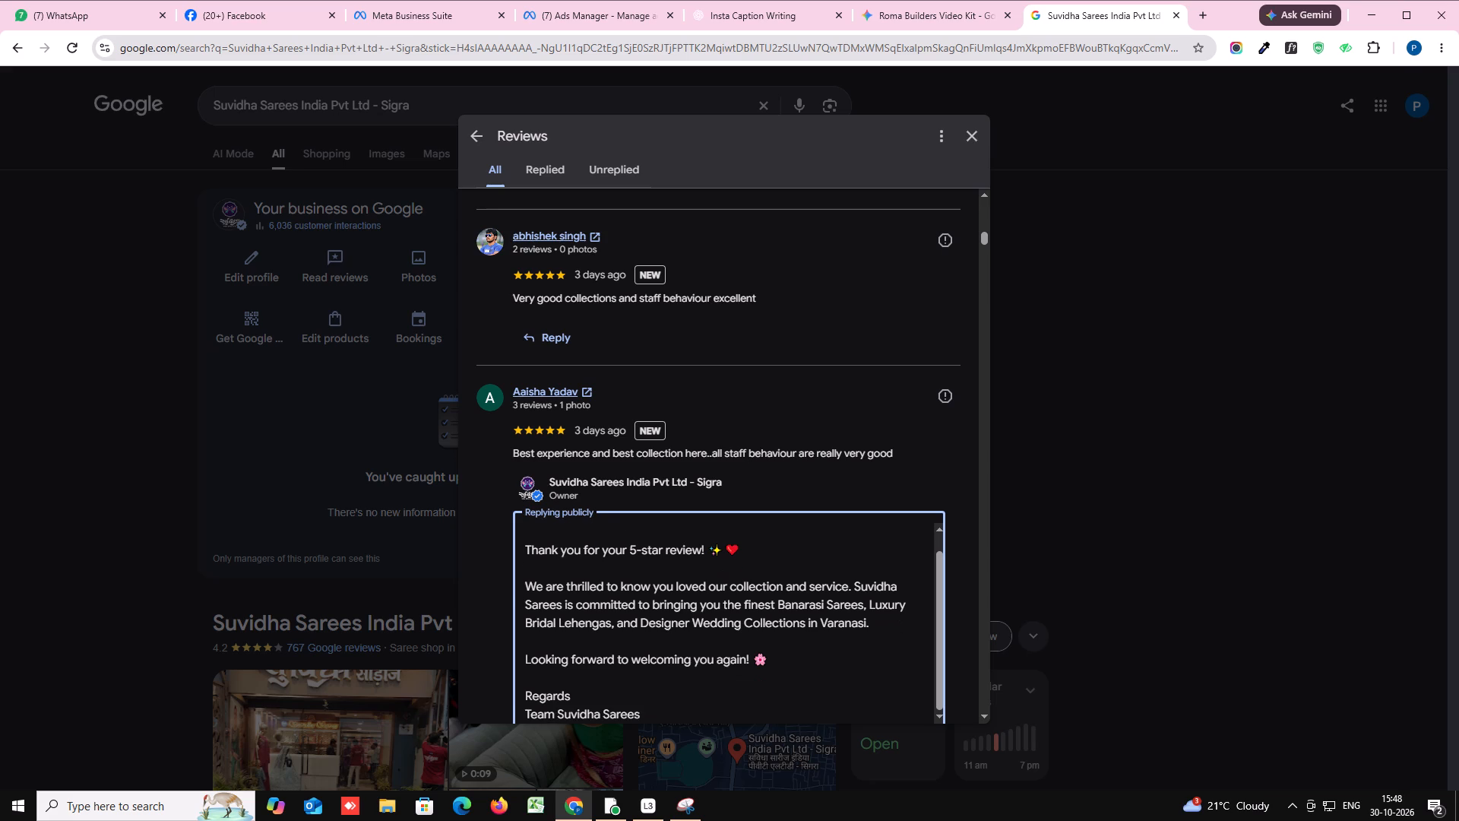
{"action": "scroll", "coordinate": [490, 528], "scroll_direction": "down", "scroll_amount": 2}
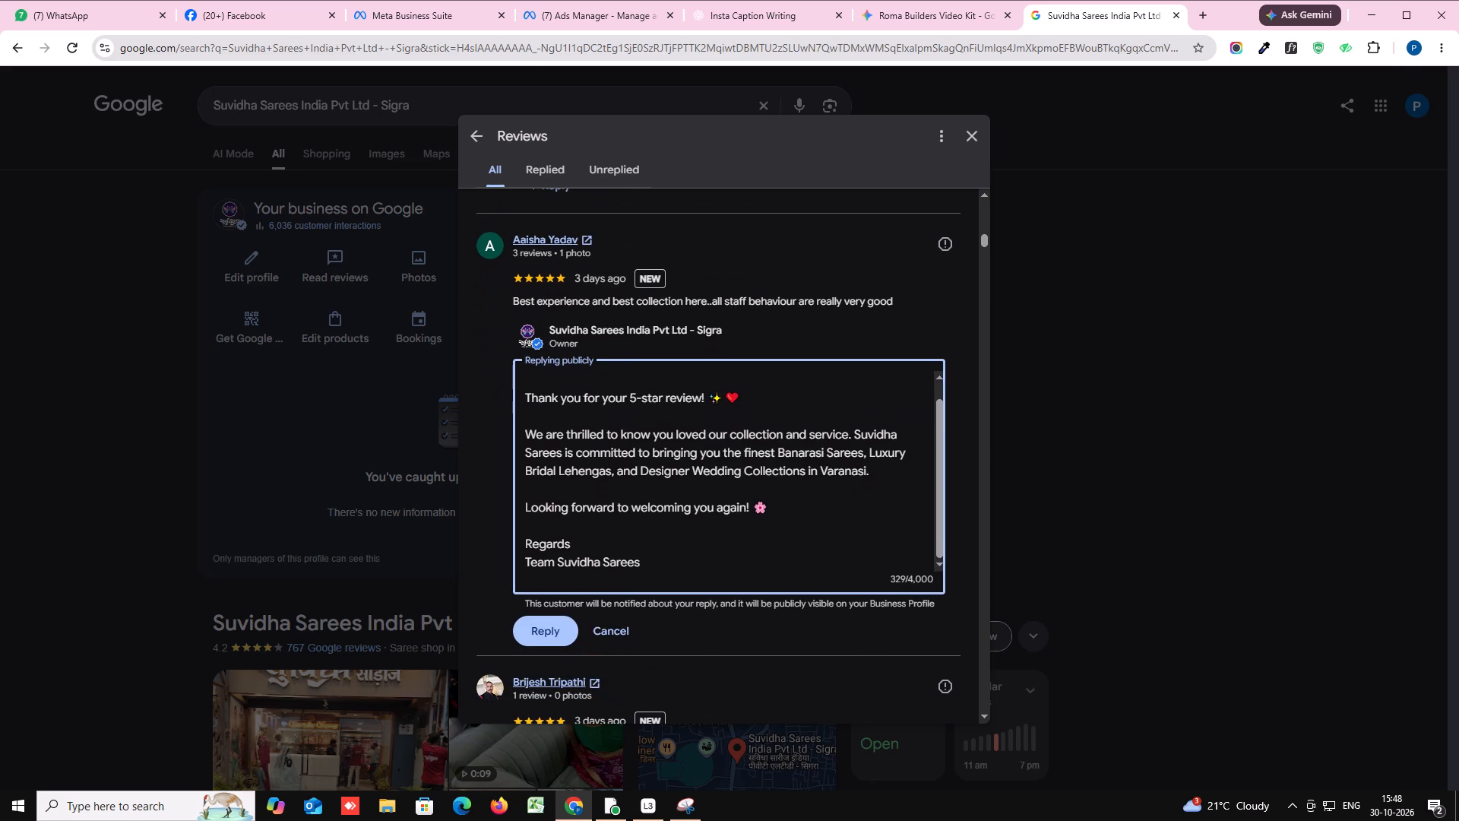
{"action": "left_click", "coordinate": [552, 628]}
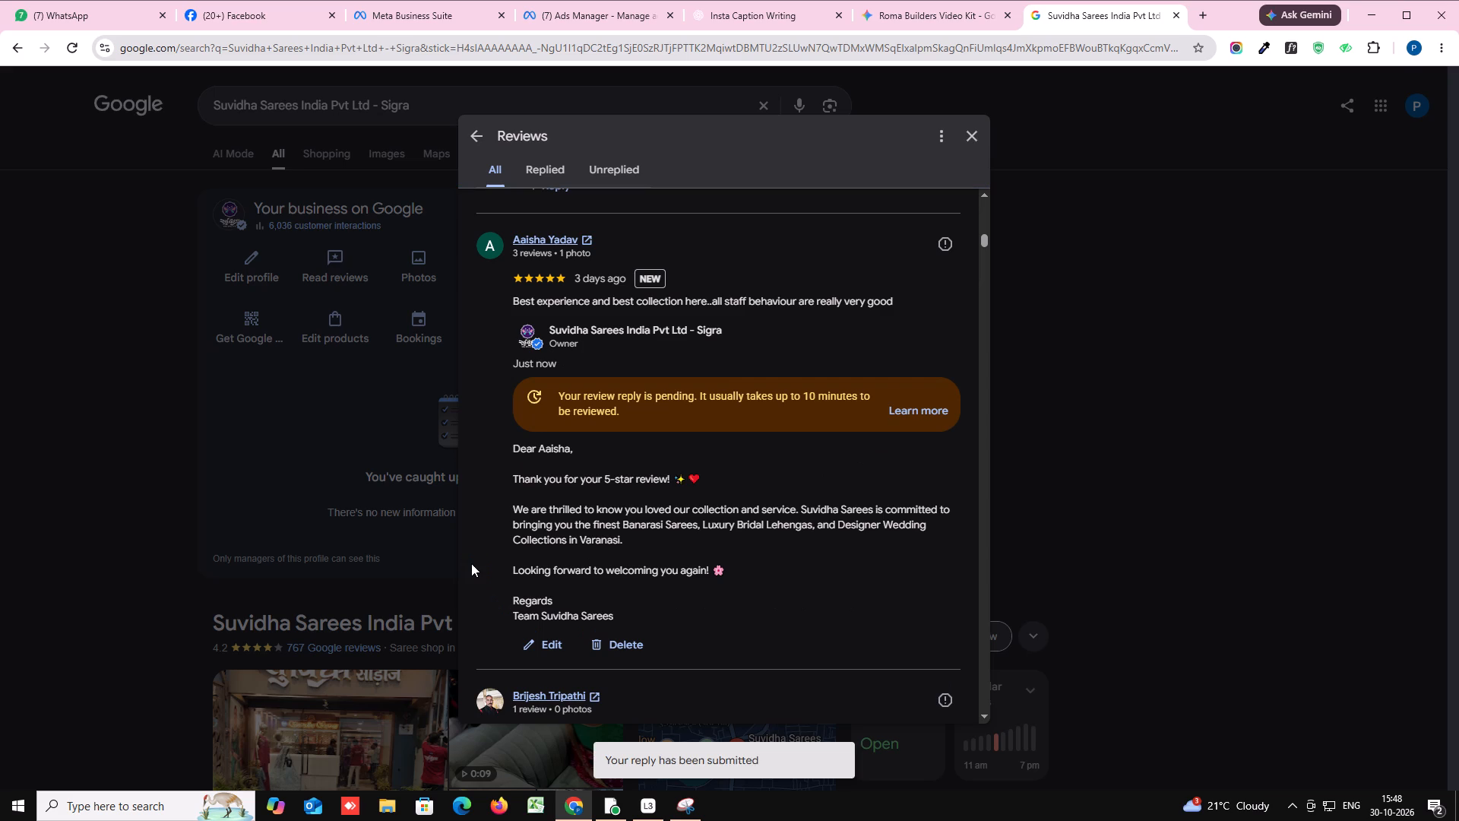
Start a reply to the five-star review "Very good collections and staff behaviour excellent" and paste the copied thank-you text into it.
{"action": "scroll", "coordinate": [560, 473], "scroll_direction": "up", "scroll_amount": 2}
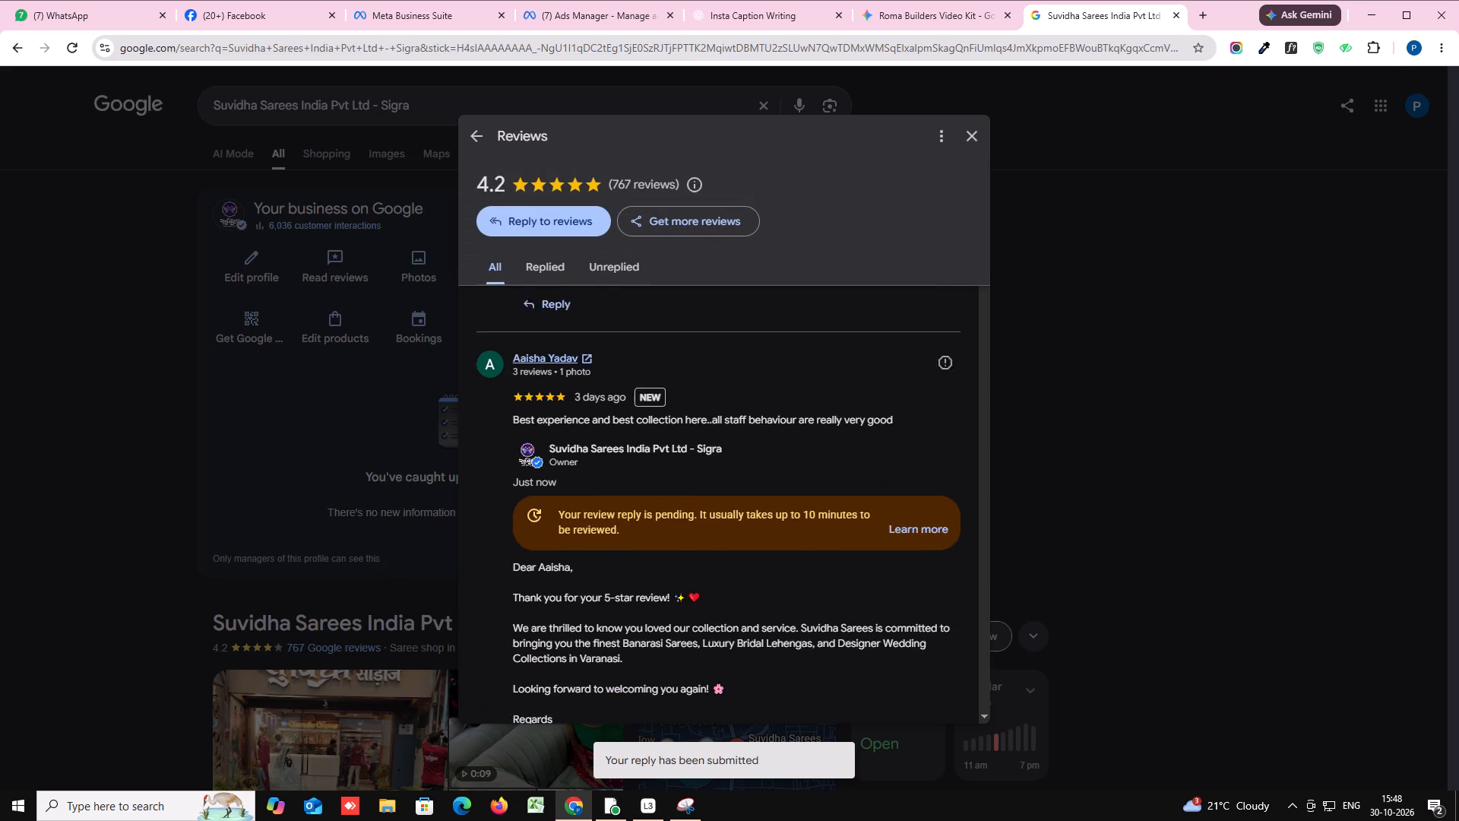
{"action": "scroll", "coordinate": [560, 473], "scroll_direction": "up", "scroll_amount": 2}
{"action": "left_click", "coordinate": [556, 487]}
{"action": "right_click", "coordinate": [568, 527]}
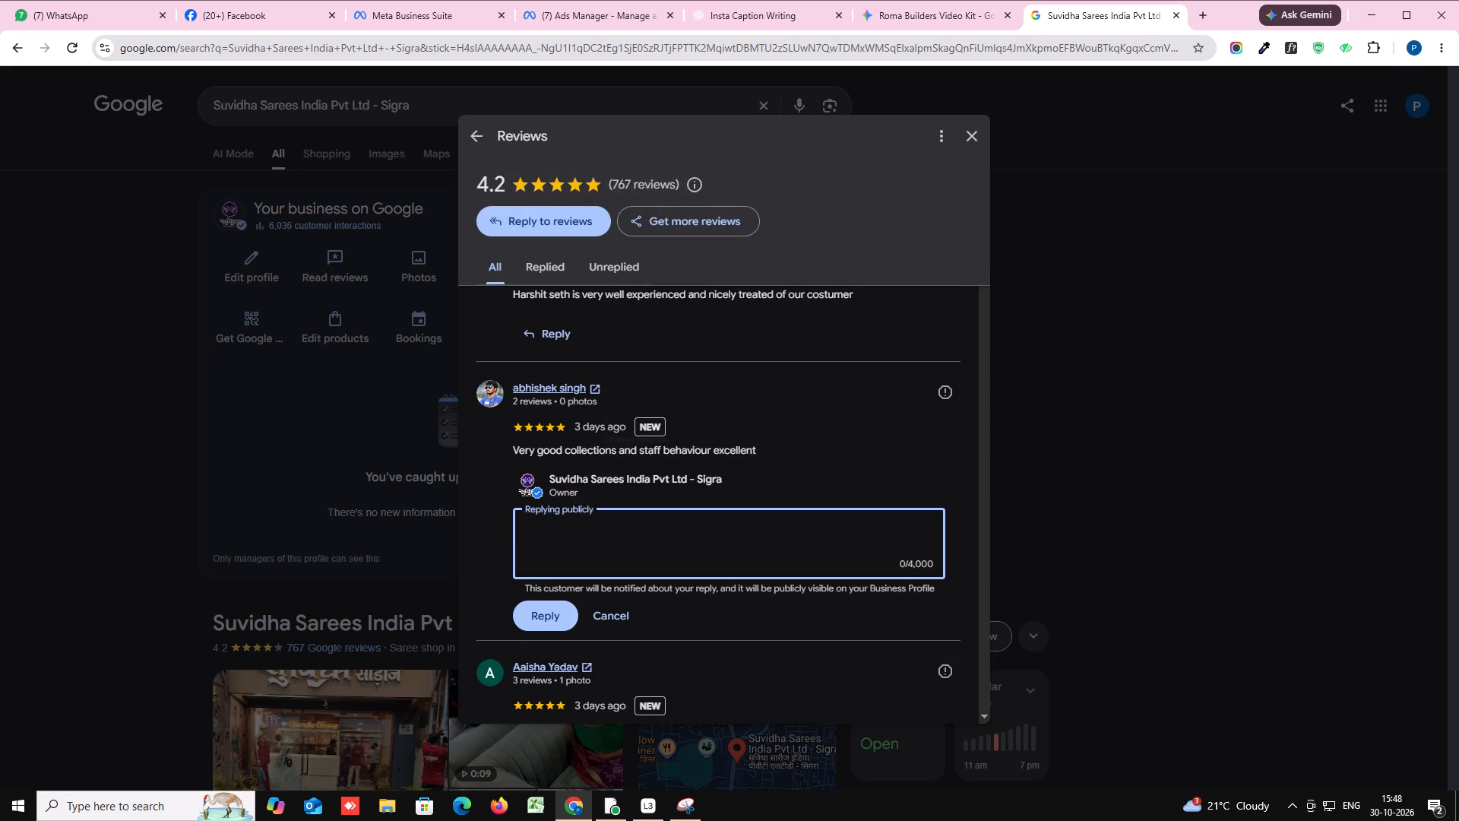
{"action": "left_click", "coordinate": [620, 317]}
Change the greeting of the pasted reply to "Dear Abhishek," and submit the reply.
{"action": "scroll", "coordinate": [597, 559], "scroll_direction": "up", "scroll_amount": 2}
{"action": "left_click", "coordinate": [625, 525]}
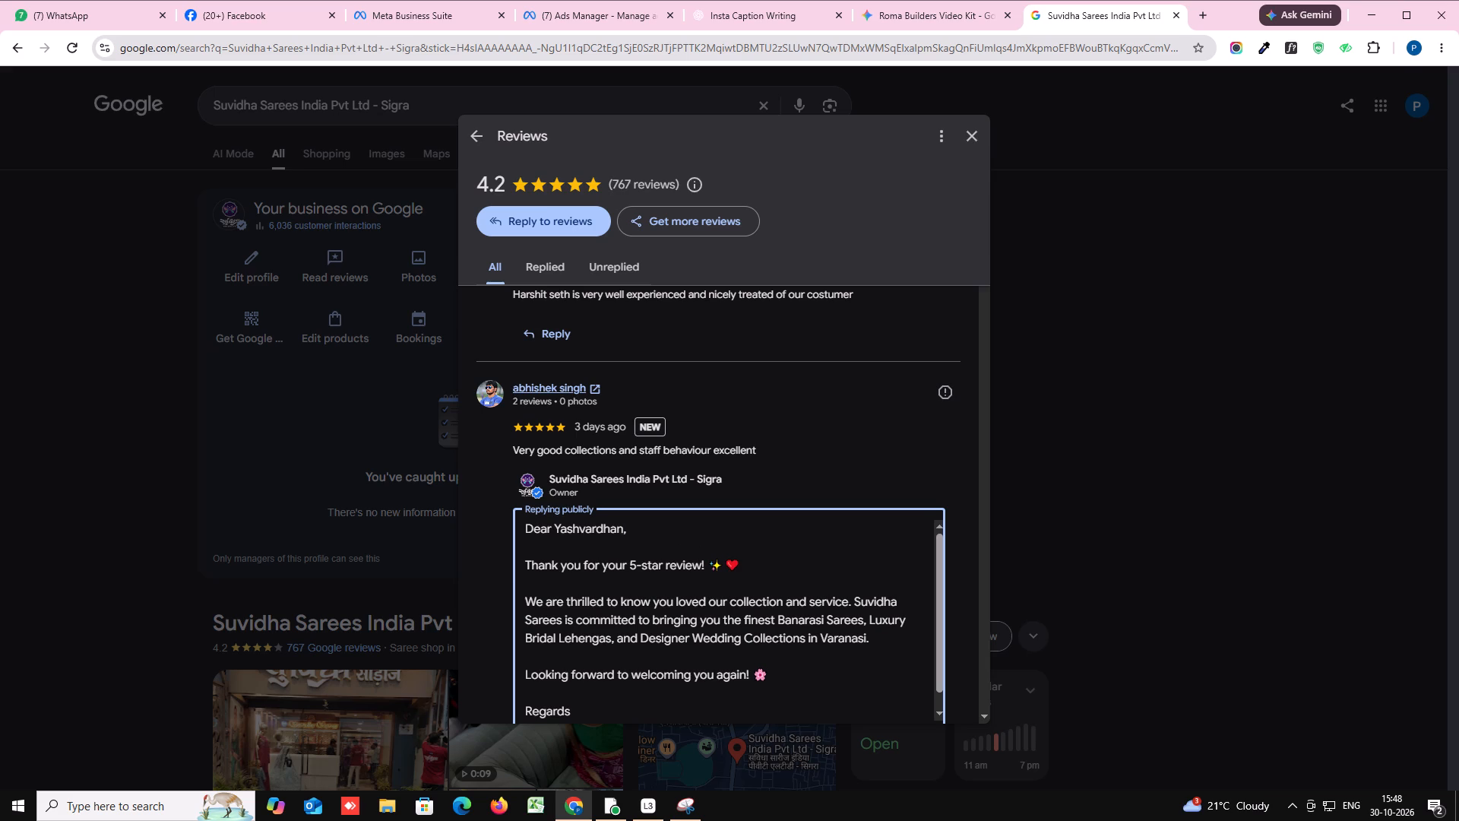
{"action": "key", "text": "BackSpace"}
{"action": "key", "text": "BackSpace"}
{"action": "key", "text": "BackSpace"}
{"action": "key", "text": "BackSpace"}
{"action": "key", "text": "BackSpace"}
{"action": "key", "text": "BackSpace"}
{"action": "key", "text": "BackSpace"}
{"action": "key", "text": "BackSpace"}
{"action": "key", "text": "BackSpace"}
{"action": "key", "text": "BackSpace"}
{"action": "key", "text": "BackSpace"}
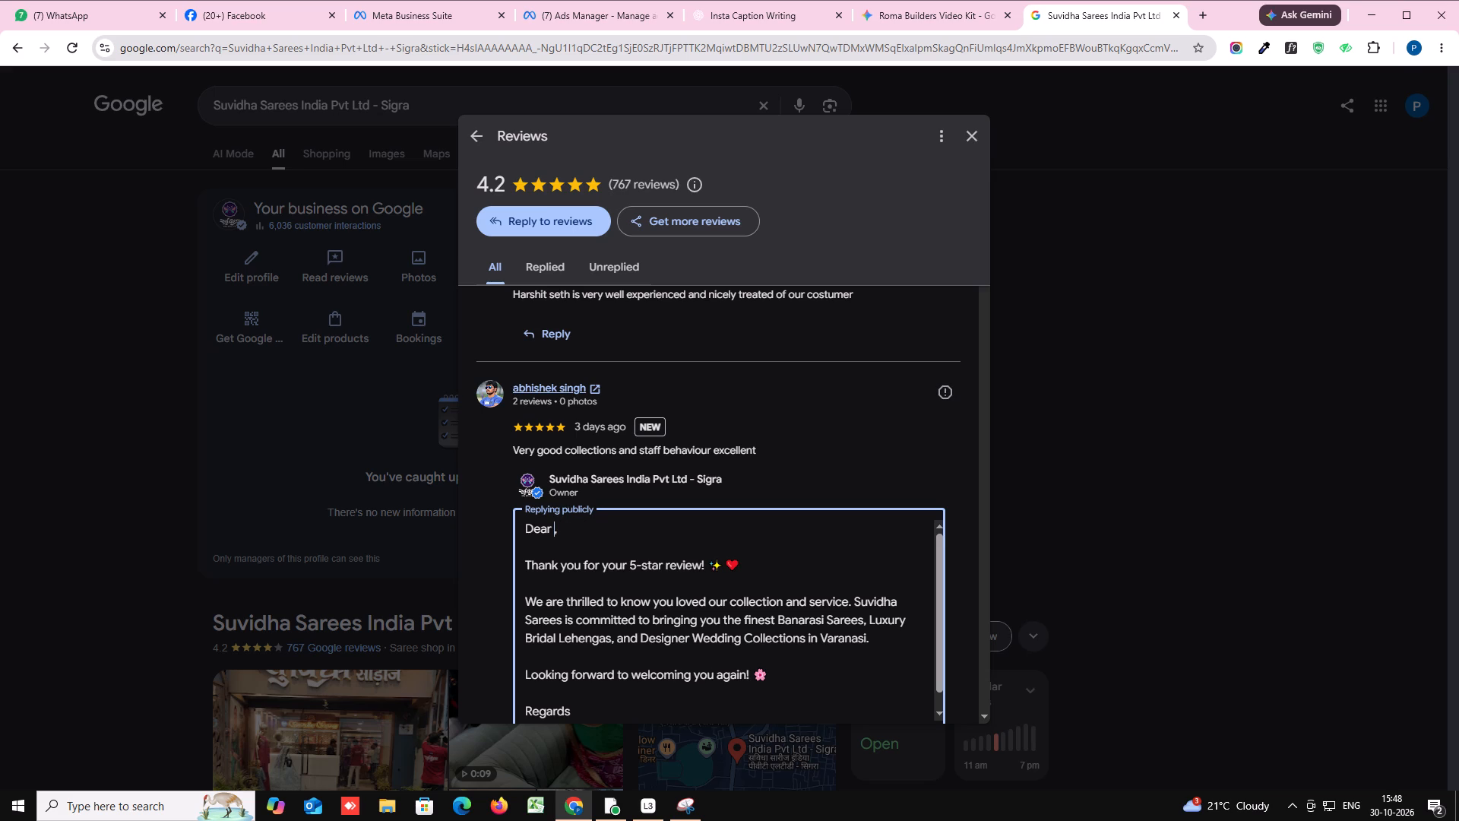
{"action": "type", "text": "Abh"}
{"action": "type", "text": "ishek"}
{"action": "scroll", "coordinate": [492, 511], "scroll_direction": "down", "scroll_amount": 2}
{"action": "left_click", "coordinate": [554, 633]}
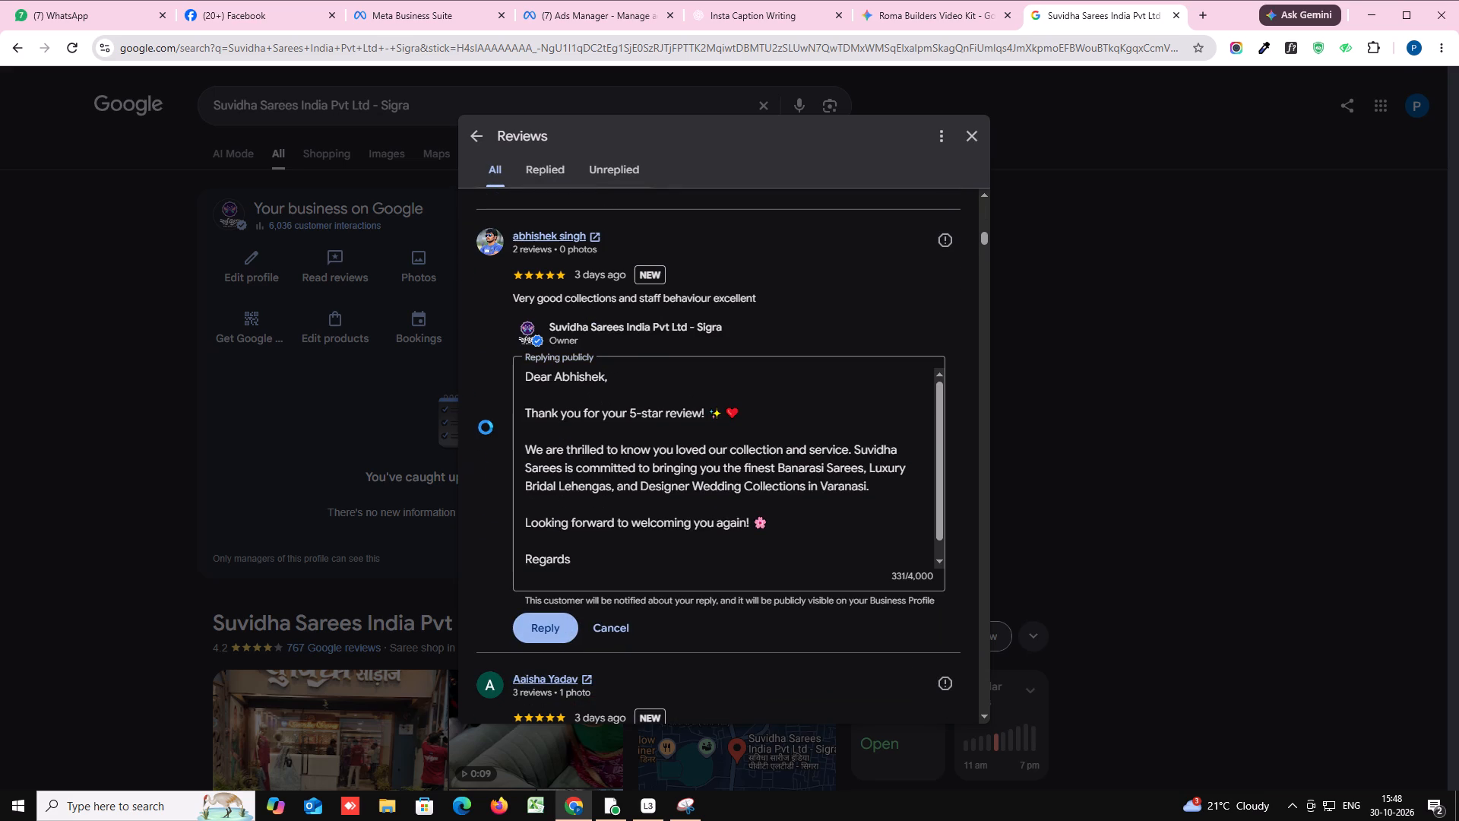
Start a reply to the five-star review containing "very well experienced and nicely treated" and paste the copied thank-you text into it.
{"action": "scroll", "coordinate": [492, 402], "scroll_direction": "up", "scroll_amount": 1}
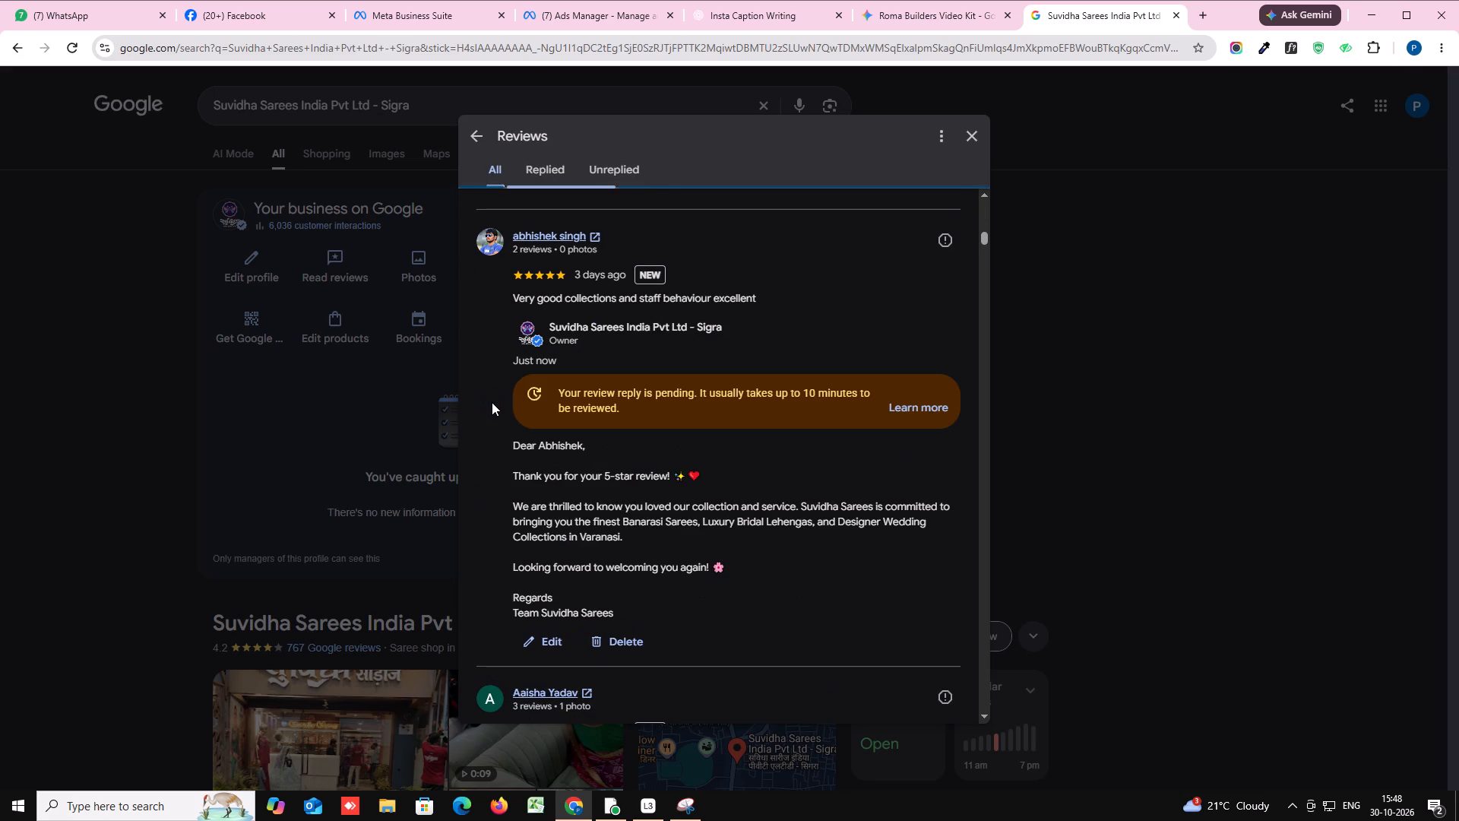
{"action": "scroll", "coordinate": [492, 402], "scroll_direction": "up", "scroll_amount": 5}
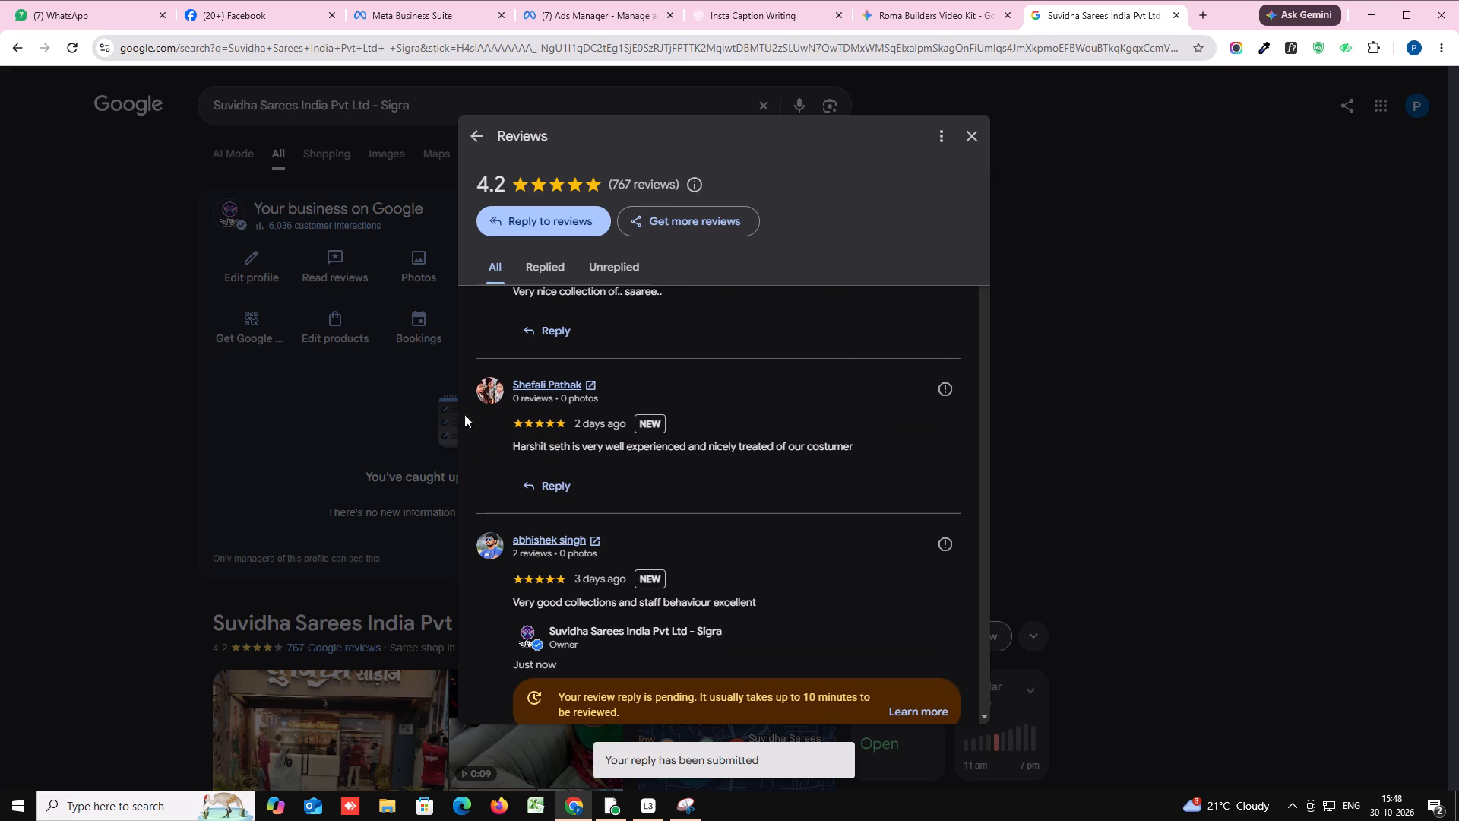
{"action": "left_click", "coordinate": [550, 481]}
{"action": "right_click", "coordinate": [540, 521]}
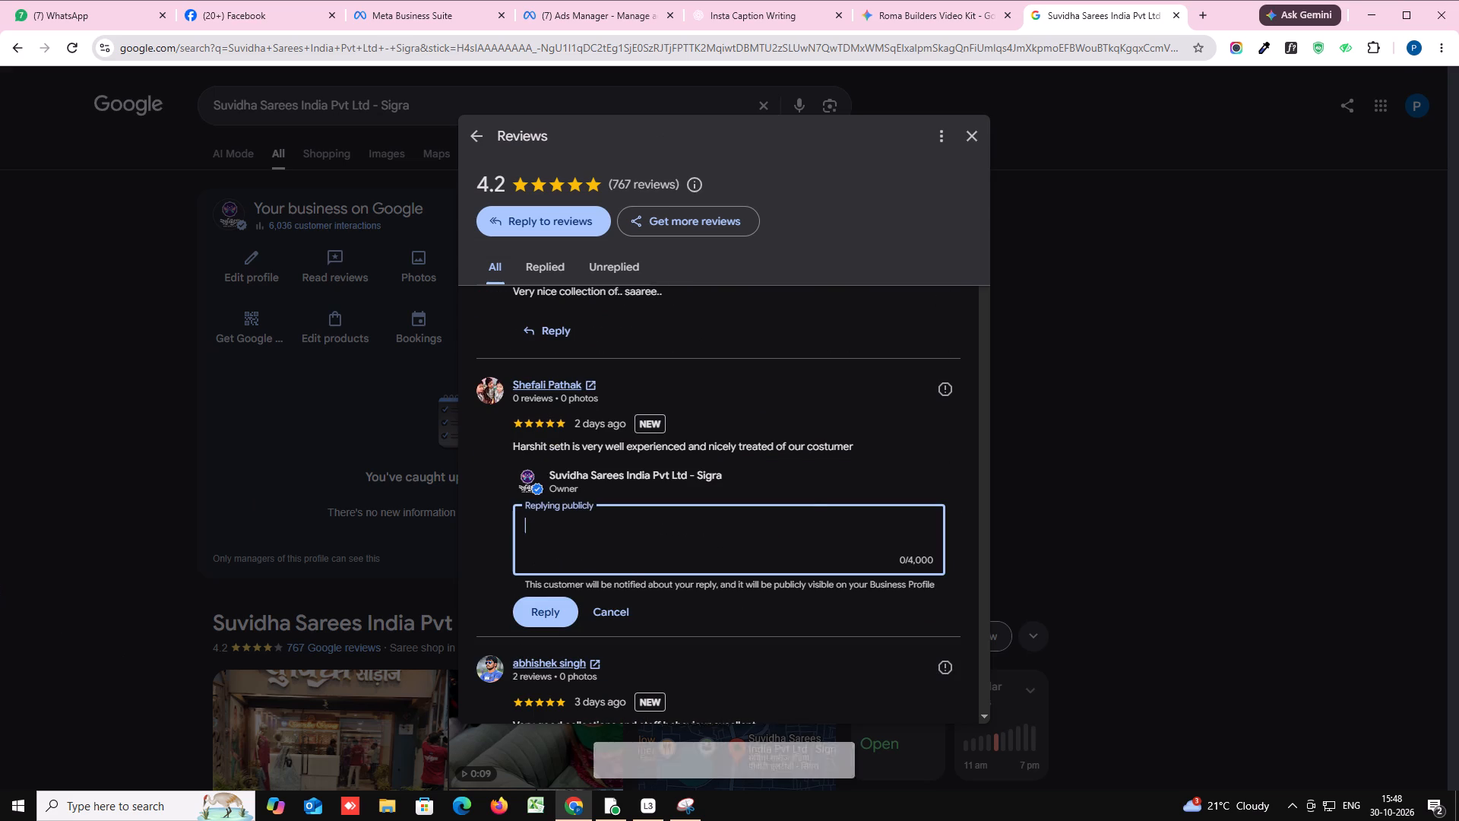
{"action": "left_click", "coordinate": [613, 314]}
Change the greeting of the pasted reply to "Dear Shefali," and submit the reply.
{"action": "scroll", "coordinate": [615, 545], "scroll_direction": "up", "scroll_amount": 3}
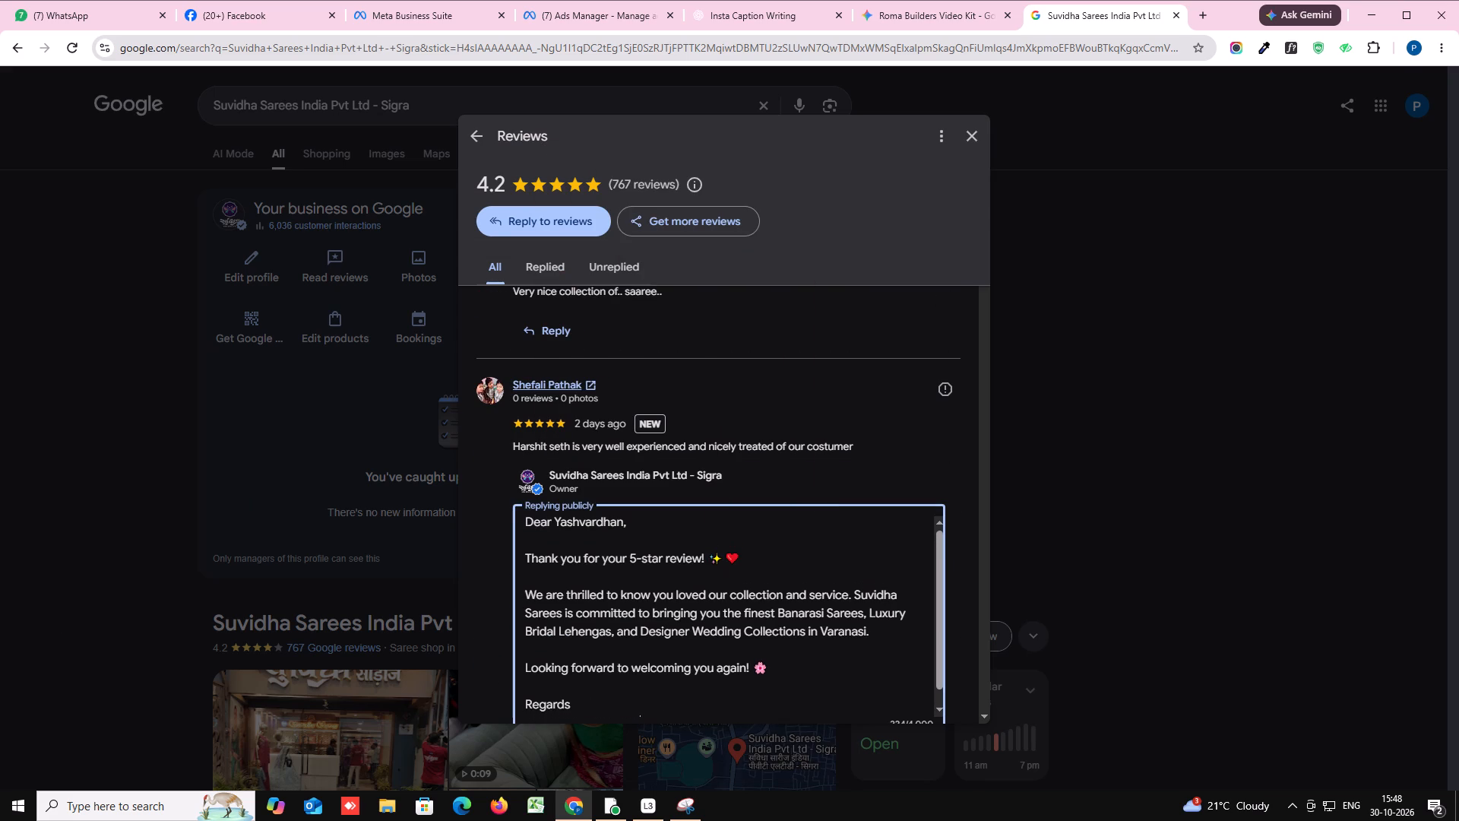
{"action": "left_click", "coordinate": [623, 521]}
{"action": "key", "text": "BackSpace"}
{"action": "key", "text": "BackSpace"}
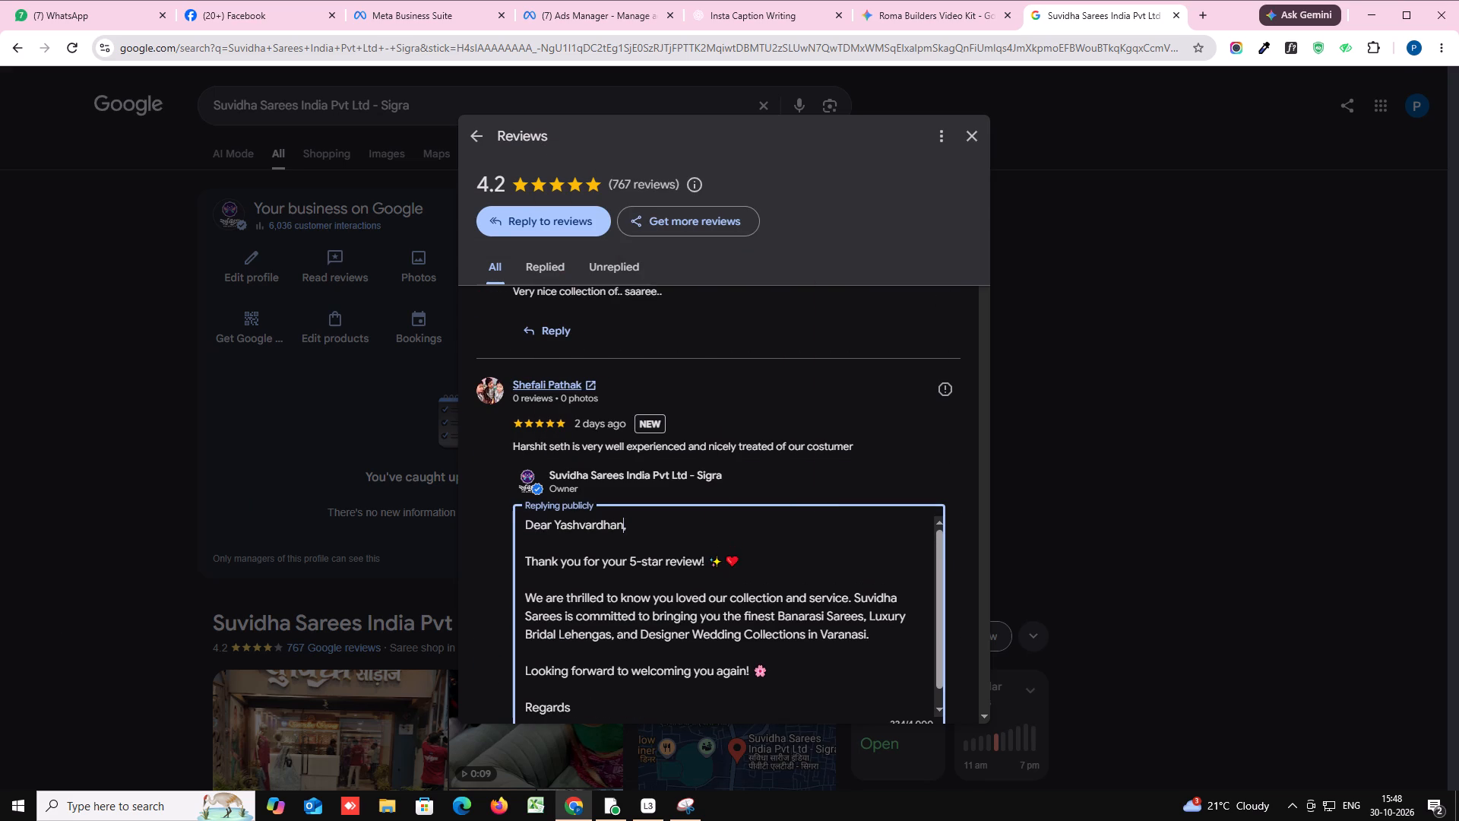
{"action": "key", "text": "BackSpace"}
{"action": "key", "text": "BackSpace"}
{"action": "key", "text": "BackSpace"}
{"action": "key", "text": "BackSpace"}
{"action": "key", "text": "BackSpace"}
{"action": "key", "text": "BackSpace"}
{"action": "key", "text": "BackSpace"}
{"action": "key", "text": "BackSpace"}
{"action": "key", "text": "BackSpace"}
{"action": "key", "text": "shift+s"}
{"action": "type", "text": "hefali"}
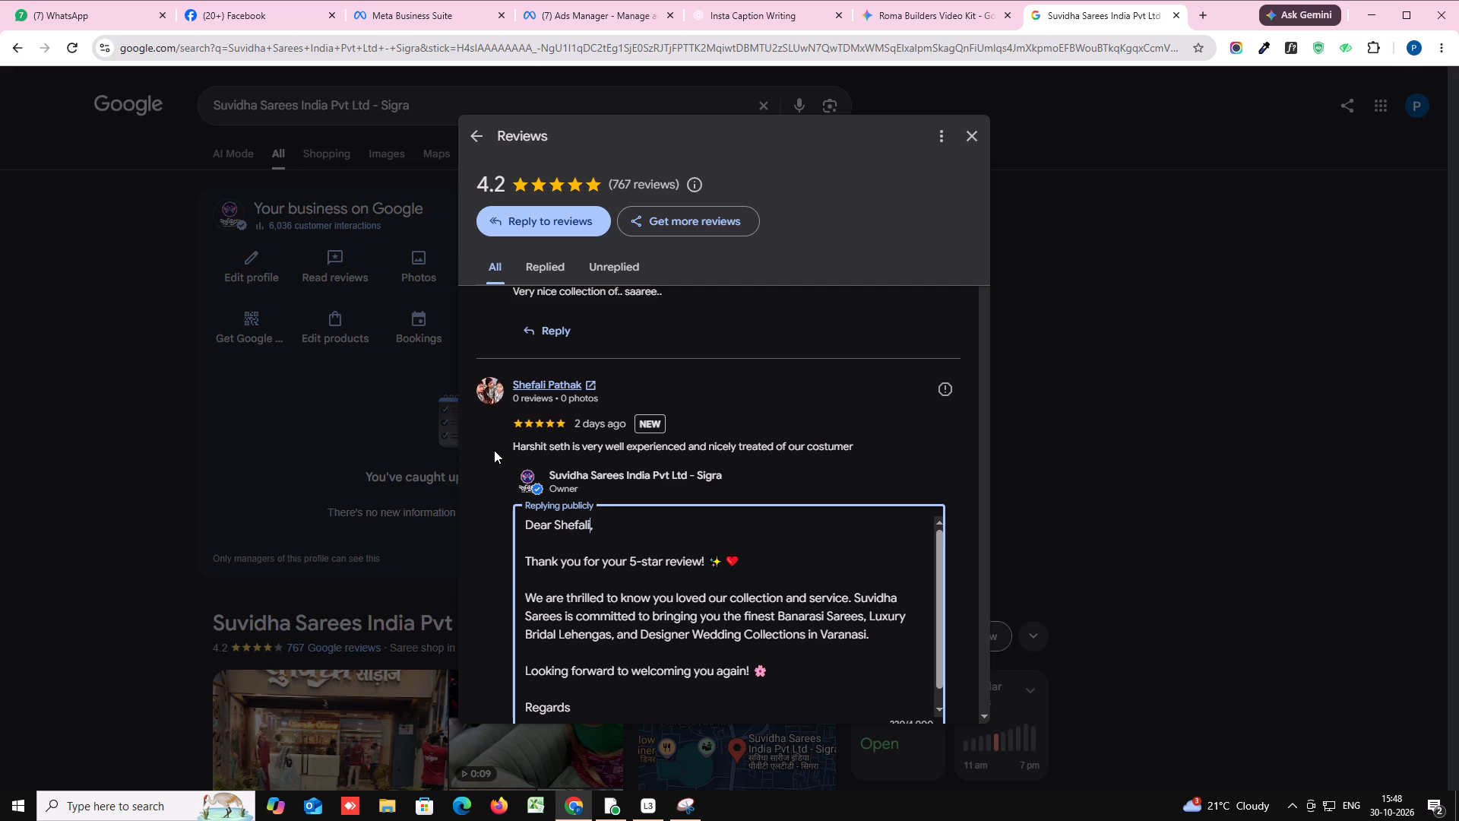
{"action": "scroll", "coordinate": [495, 463], "scroll_direction": "down", "scroll_amount": 2}
{"action": "left_click", "coordinate": [555, 618]}
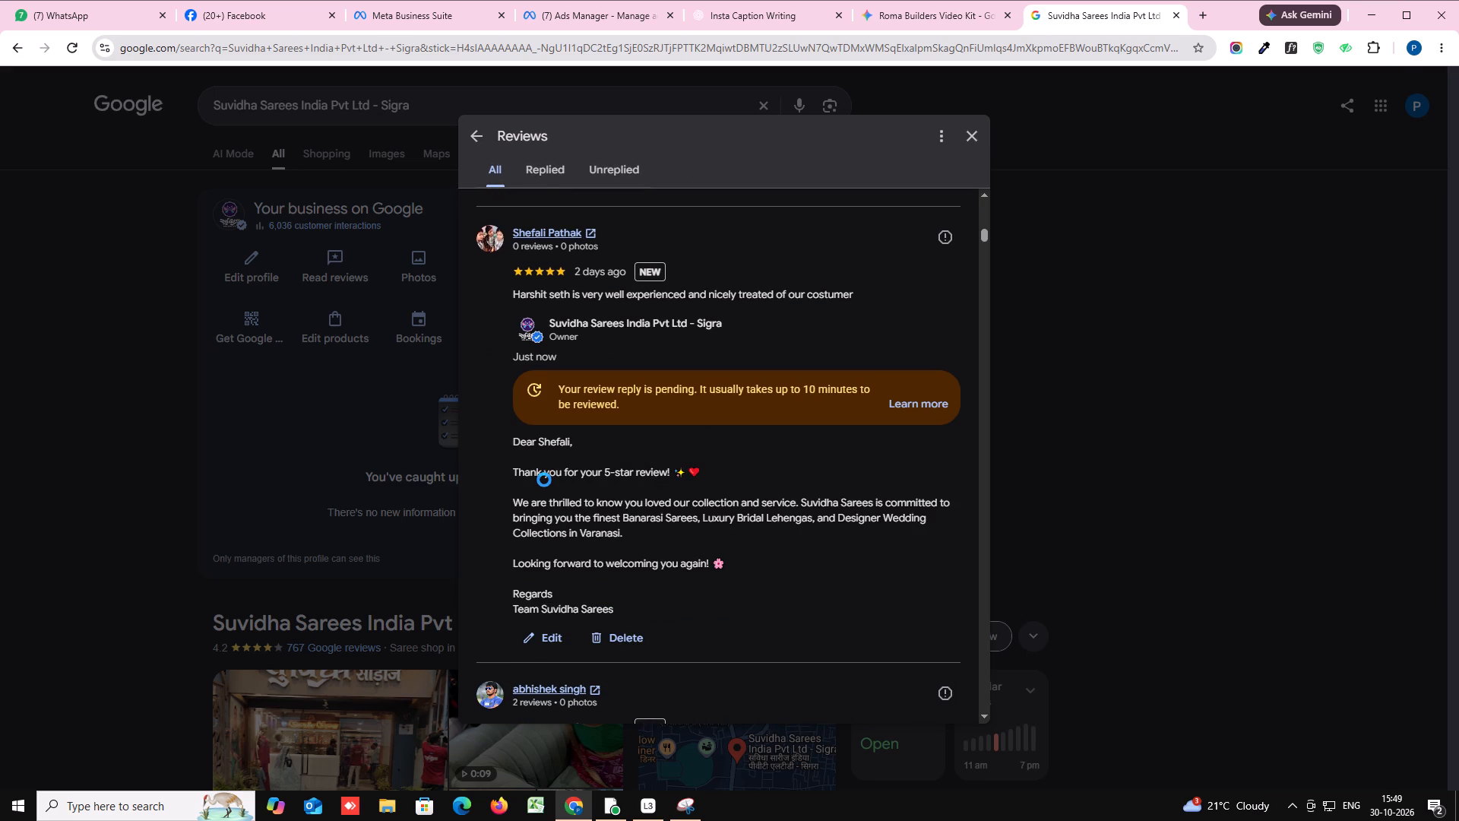
Start a reply to the five-star review "Very nice collection of.. saaree.." and paste the copied thank-you text into it.
{"action": "scroll", "coordinate": [544, 480], "scroll_direction": "up", "scroll_amount": 5}
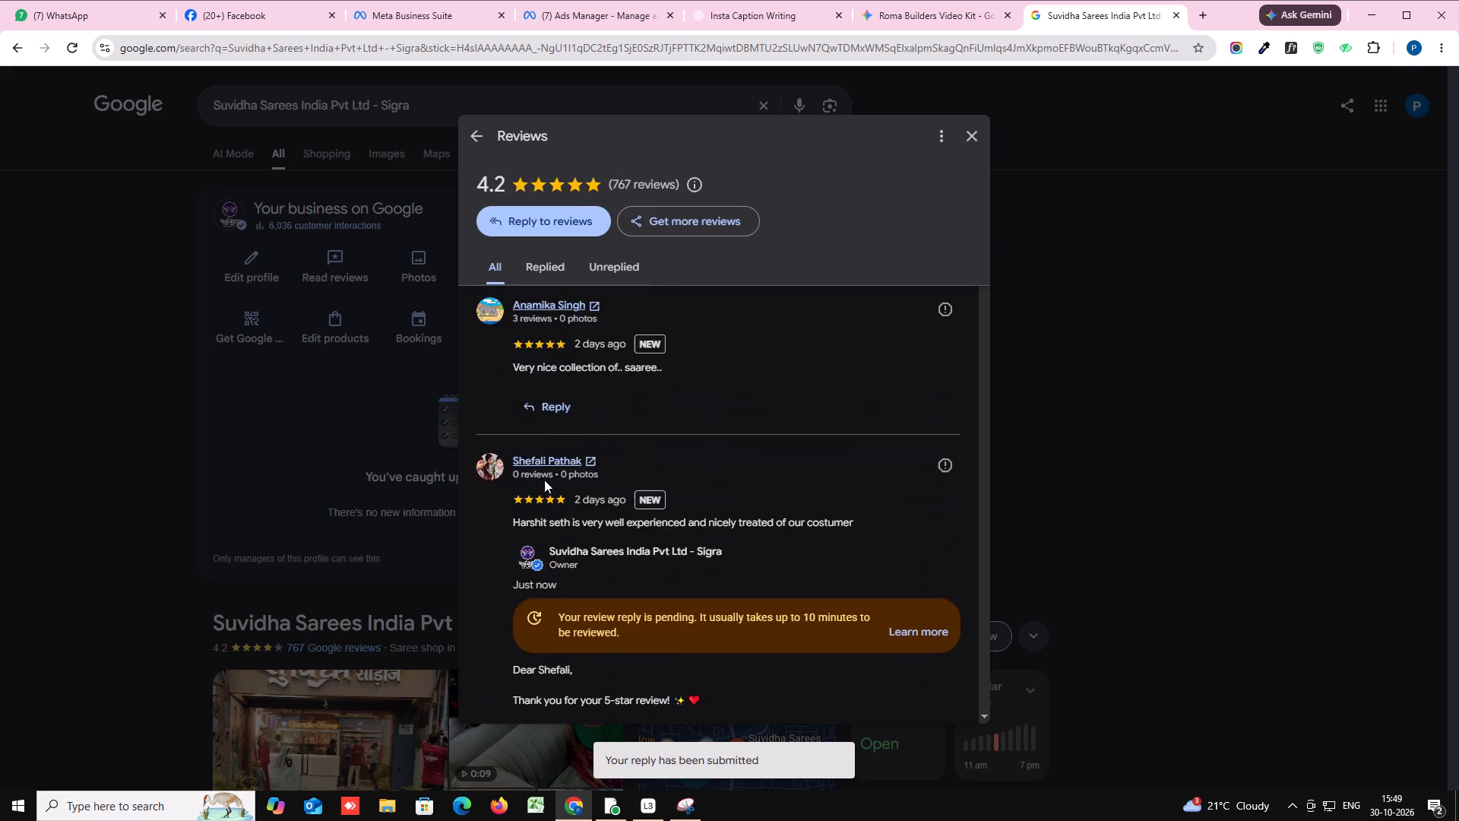
{"action": "left_click", "coordinate": [544, 480]}
{"action": "right_click", "coordinate": [557, 528]}
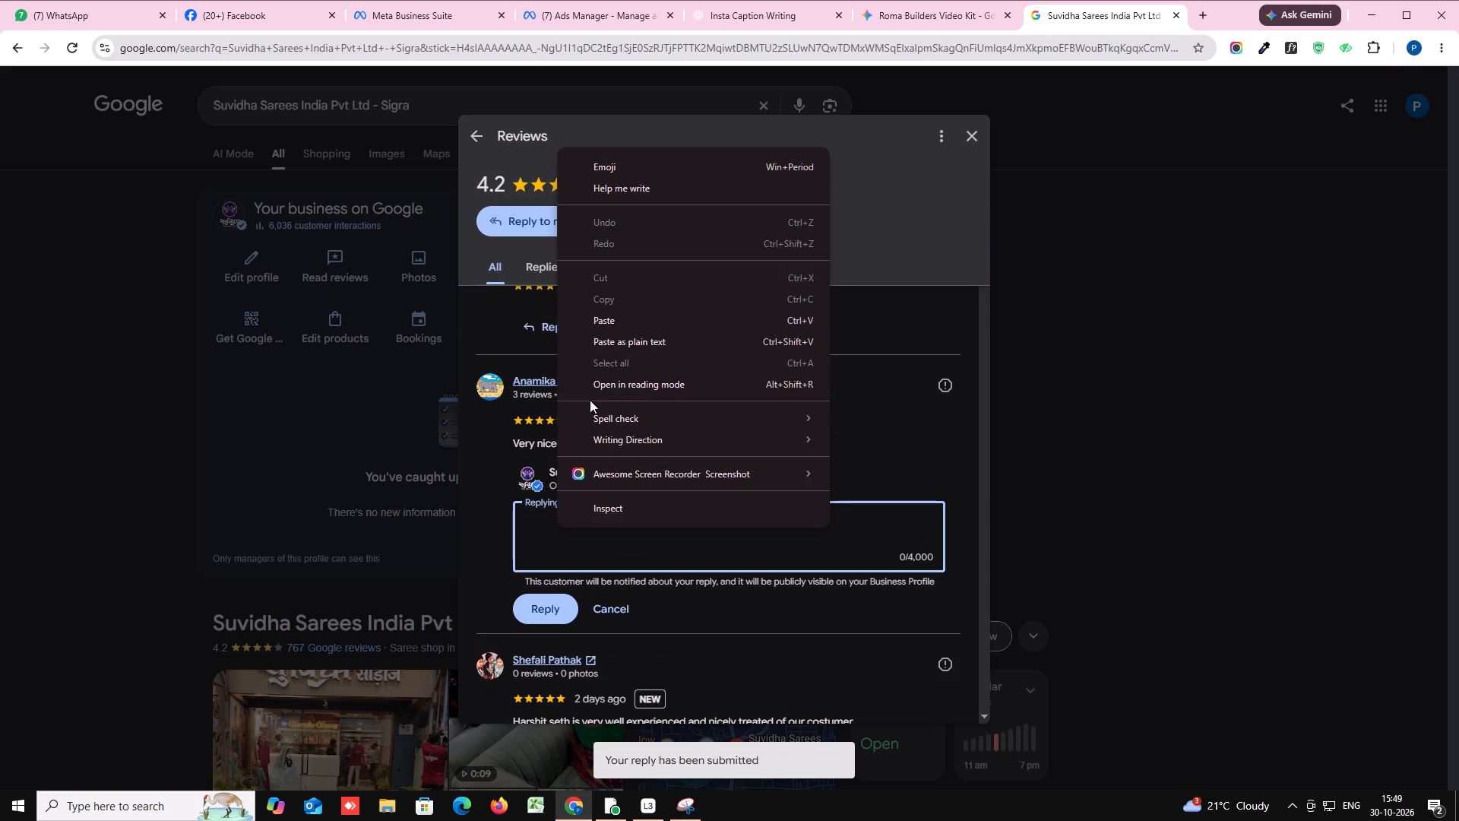
{"action": "left_click", "coordinate": [603, 321]}
Change the greeting of the pasted reply to "Dear Anamika," and submit the reply.
{"action": "scroll", "coordinate": [593, 547], "scroll_direction": "up", "scroll_amount": 4}
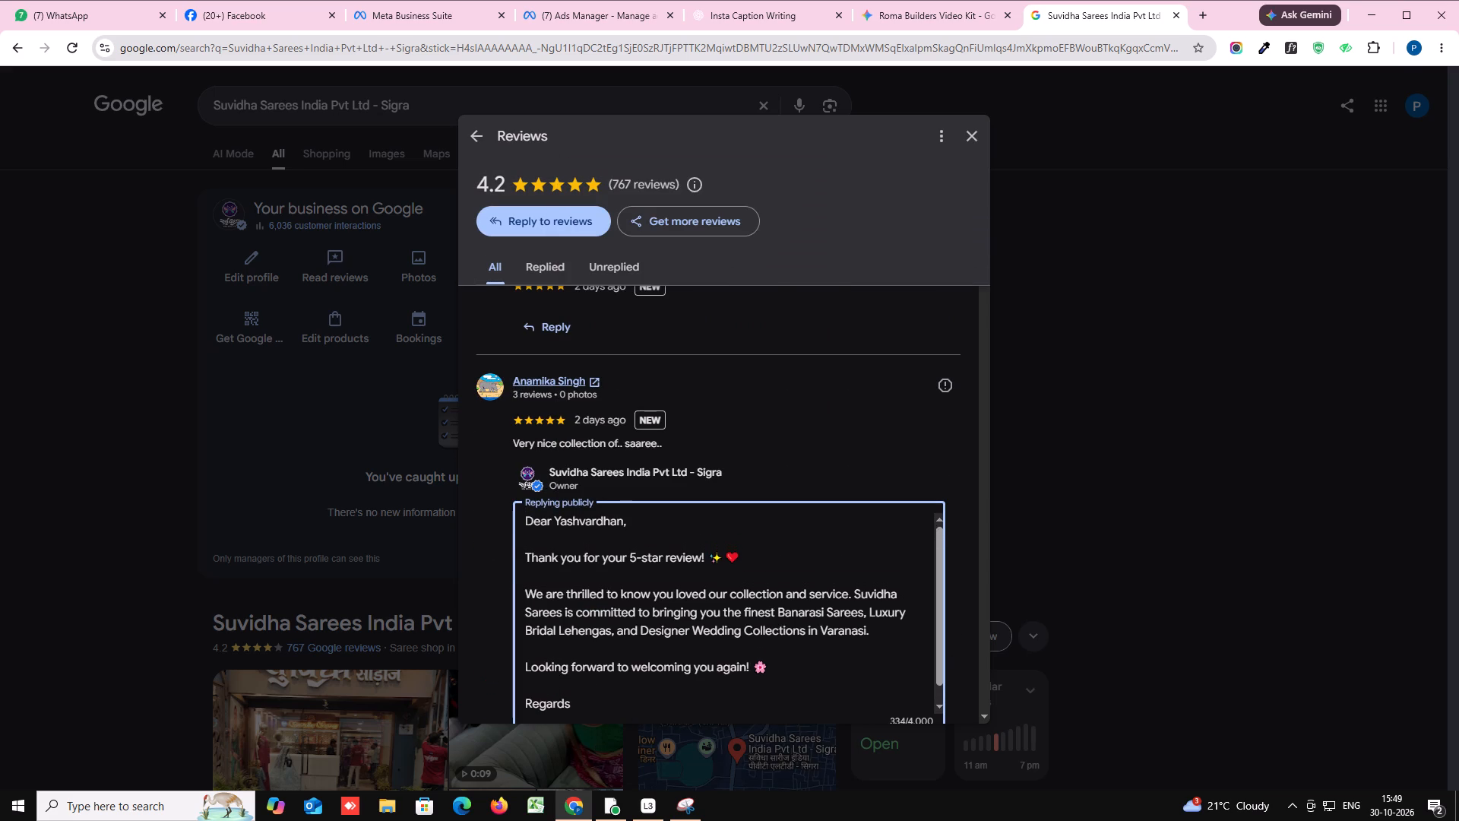
{"action": "left_click", "coordinate": [622, 524]}
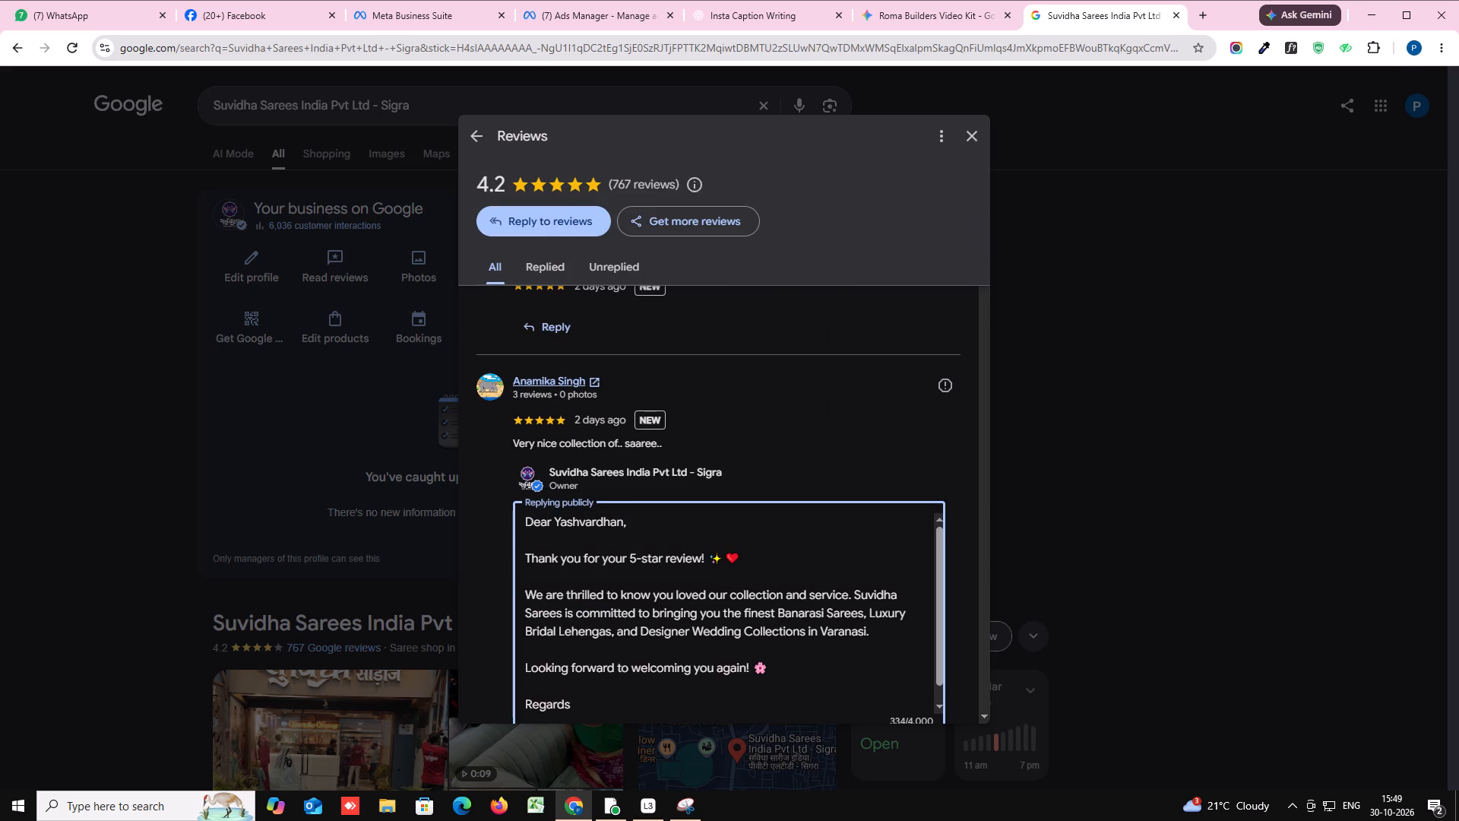
{"action": "key", "text": "BackSpace"}
{"action": "key", "text": "BackSpace"}
{"action": "key", "text": "BackSpace"}
{"action": "key", "text": "BackSpace"}
{"action": "key", "text": "BackSpace"}
{"action": "key", "text": "BackSpace"}
{"action": "key", "text": "BackSpace"}
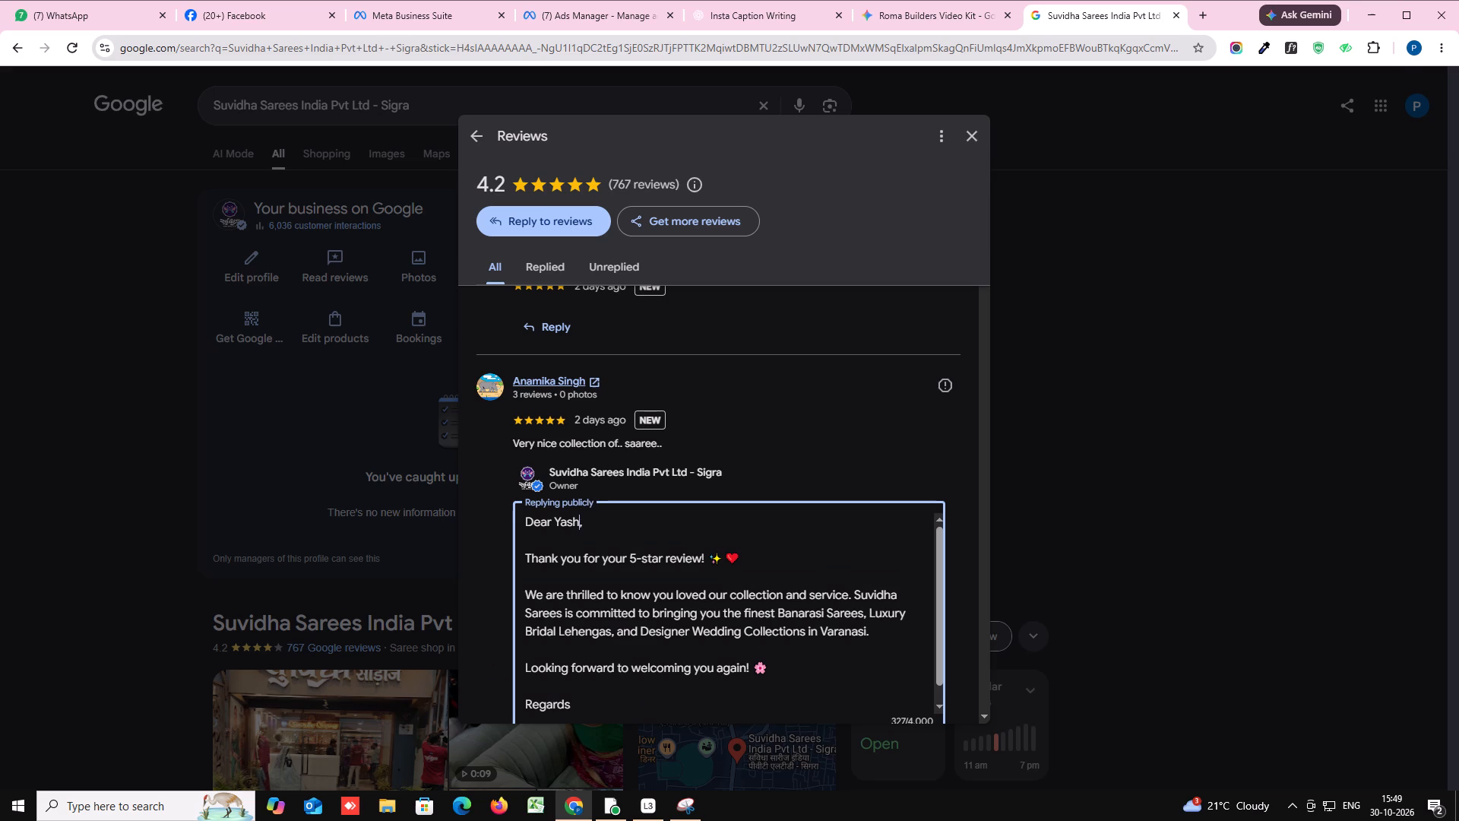
{"action": "key", "text": "BackSpace"}
{"action": "key", "text": "BackSpace"}
{"action": "key", "text": "BackSpace"}
{"action": "key", "text": "BackSpace"}
{"action": "type", "text": "Anamika"}
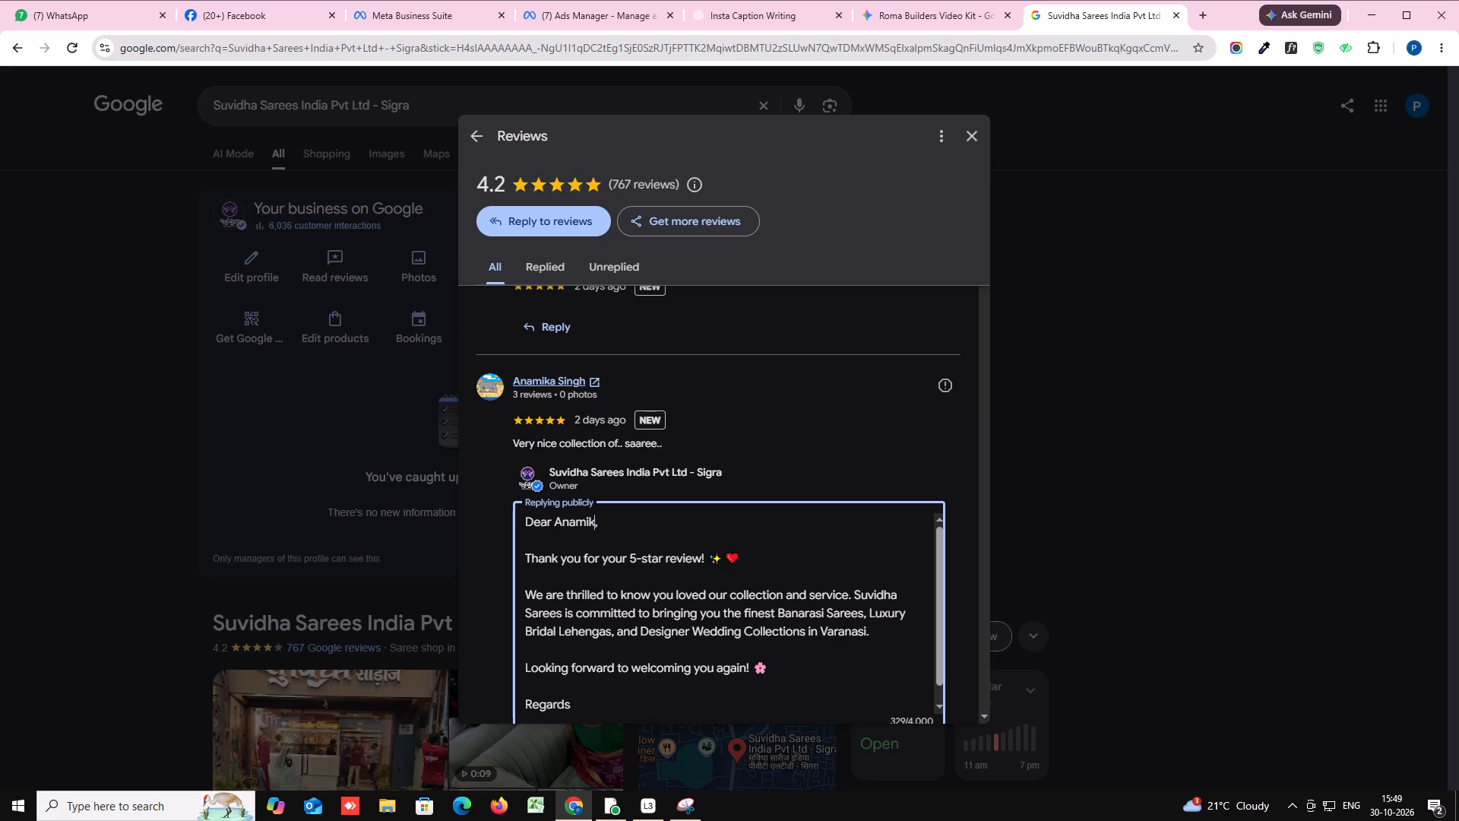
{"action": "scroll", "coordinate": [502, 535], "scroll_direction": "down", "scroll_amount": 2}
{"action": "left_click", "coordinate": [555, 619]}
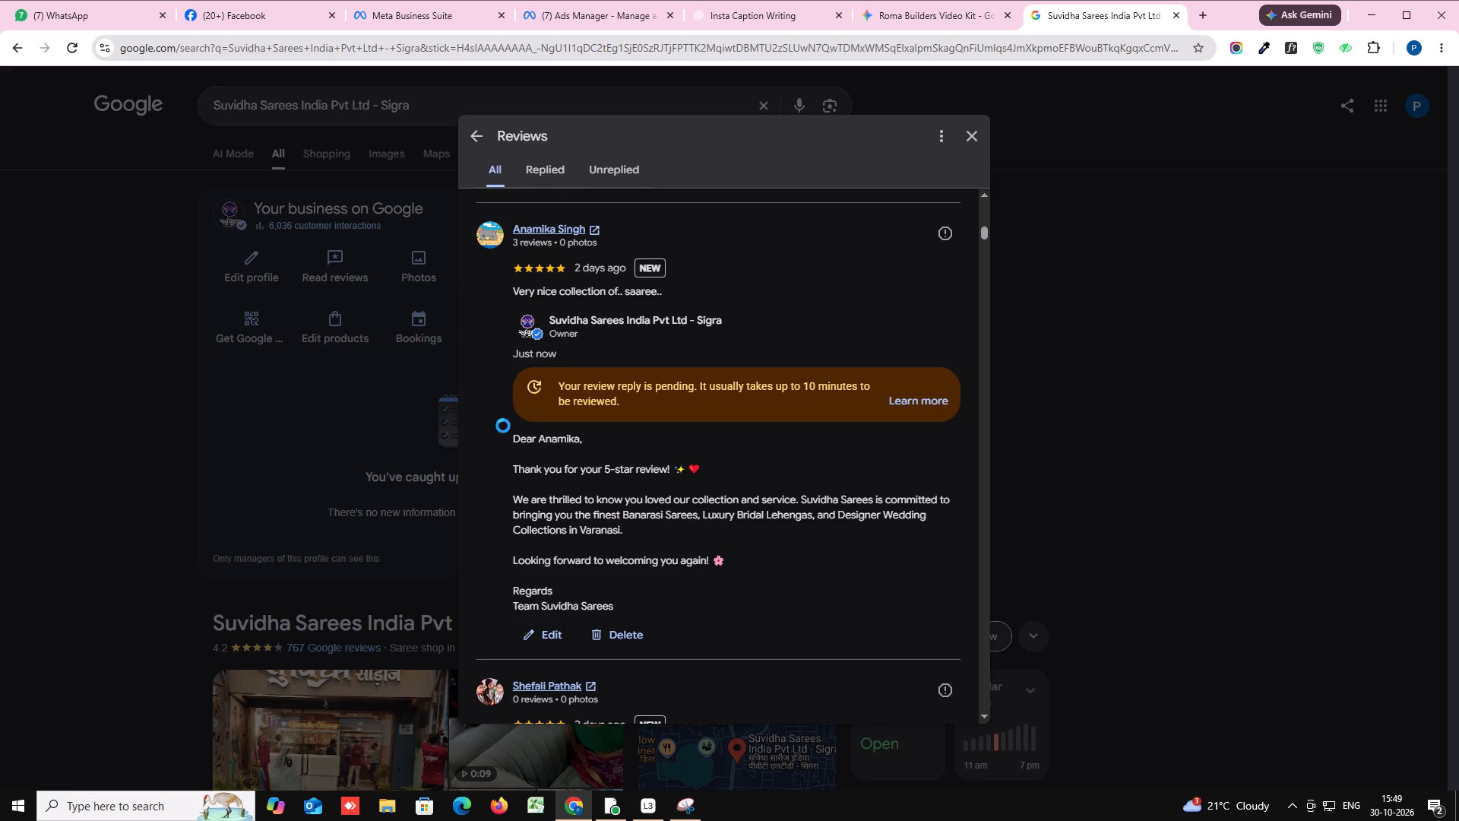
Start a reply to the five-star review without text, just above "Very nice collection of.. saaree..", and paste the copied thank-you text into it.
{"action": "scroll", "coordinate": [503, 426], "scroll_direction": "up", "scroll_amount": 3}
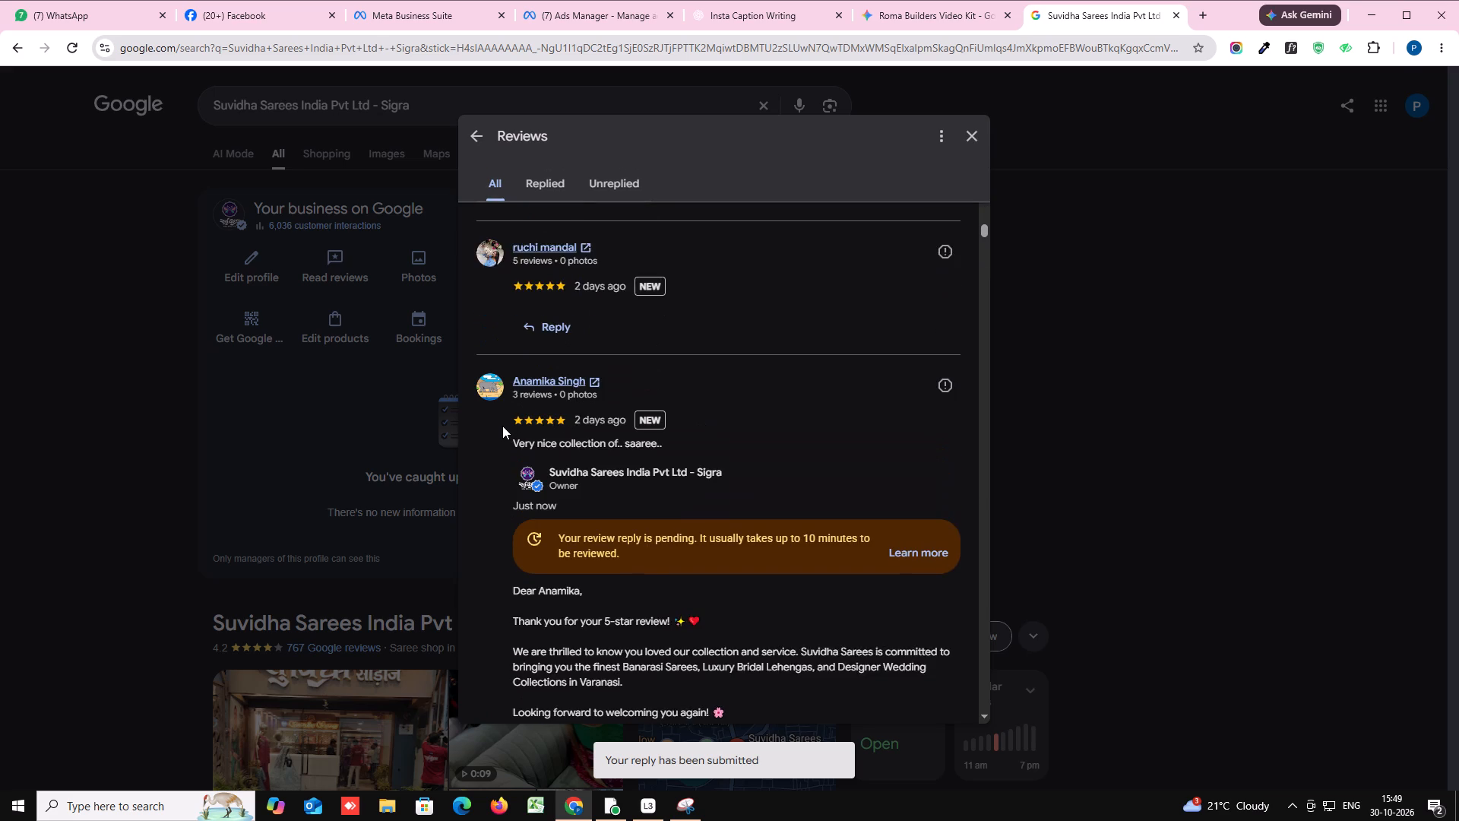
{"action": "scroll", "coordinate": [502, 426], "scroll_direction": "up", "scroll_amount": 1}
{"action": "left_click", "coordinate": [559, 491]}
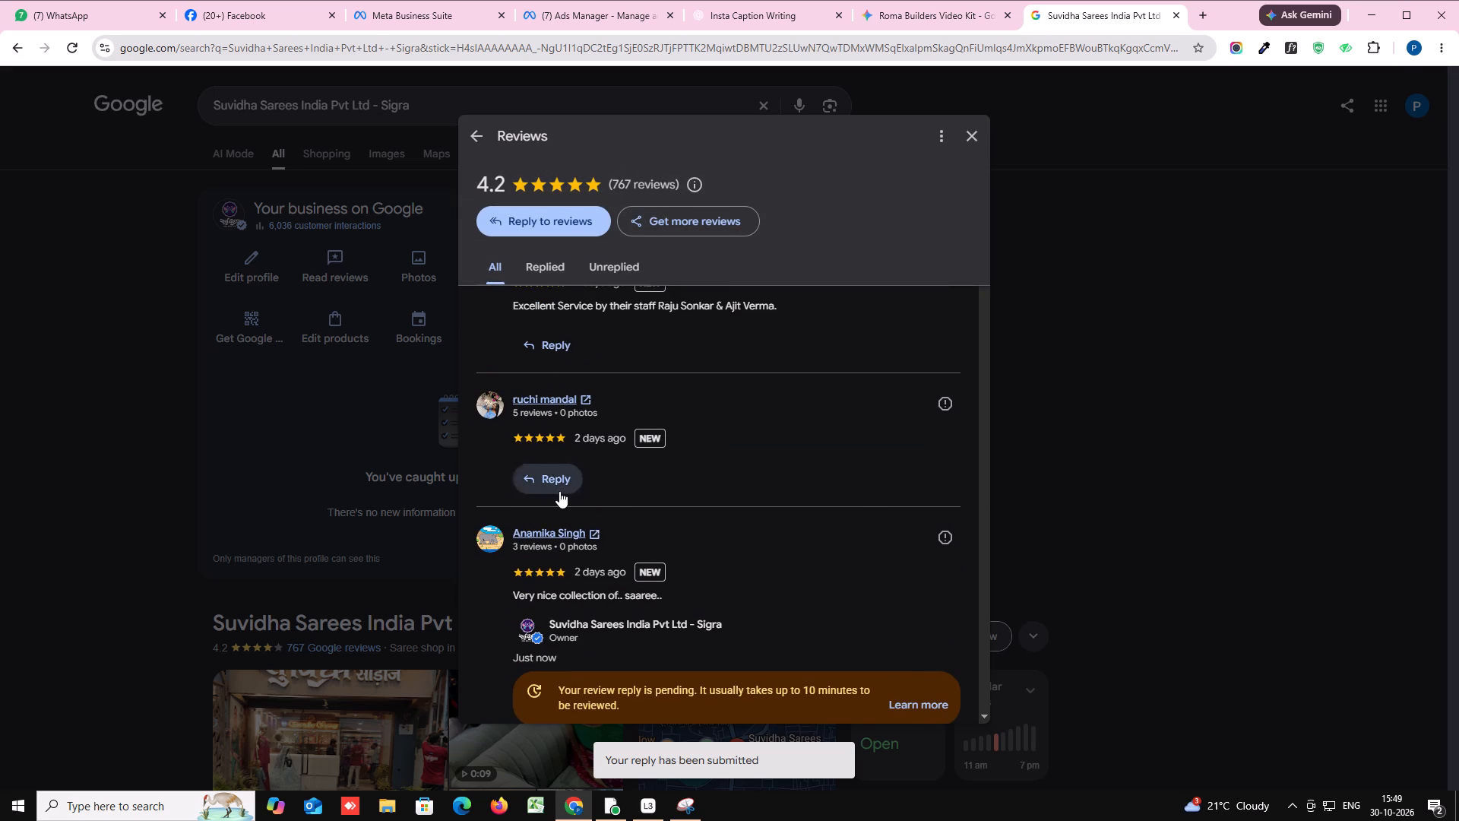
{"action": "right_click", "coordinate": [570, 528]}
{"action": "left_click", "coordinate": [624, 315]}
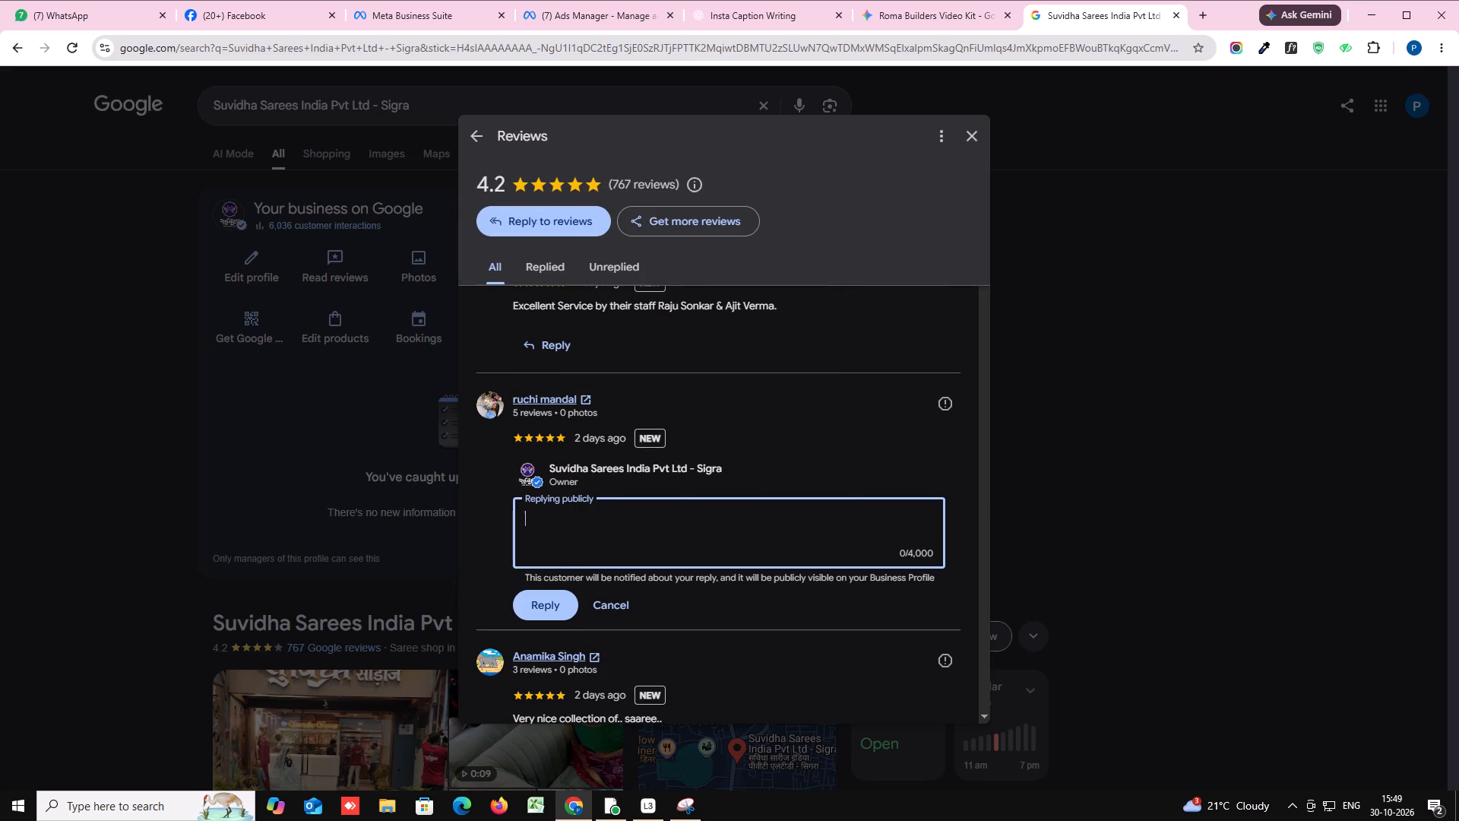
Change the greeting of the pasted reply to "Dear Ruchi," and submit the reply.
{"action": "scroll", "coordinate": [612, 540], "scroll_direction": "up", "scroll_amount": 3}
{"action": "left_click", "coordinate": [623, 521]}
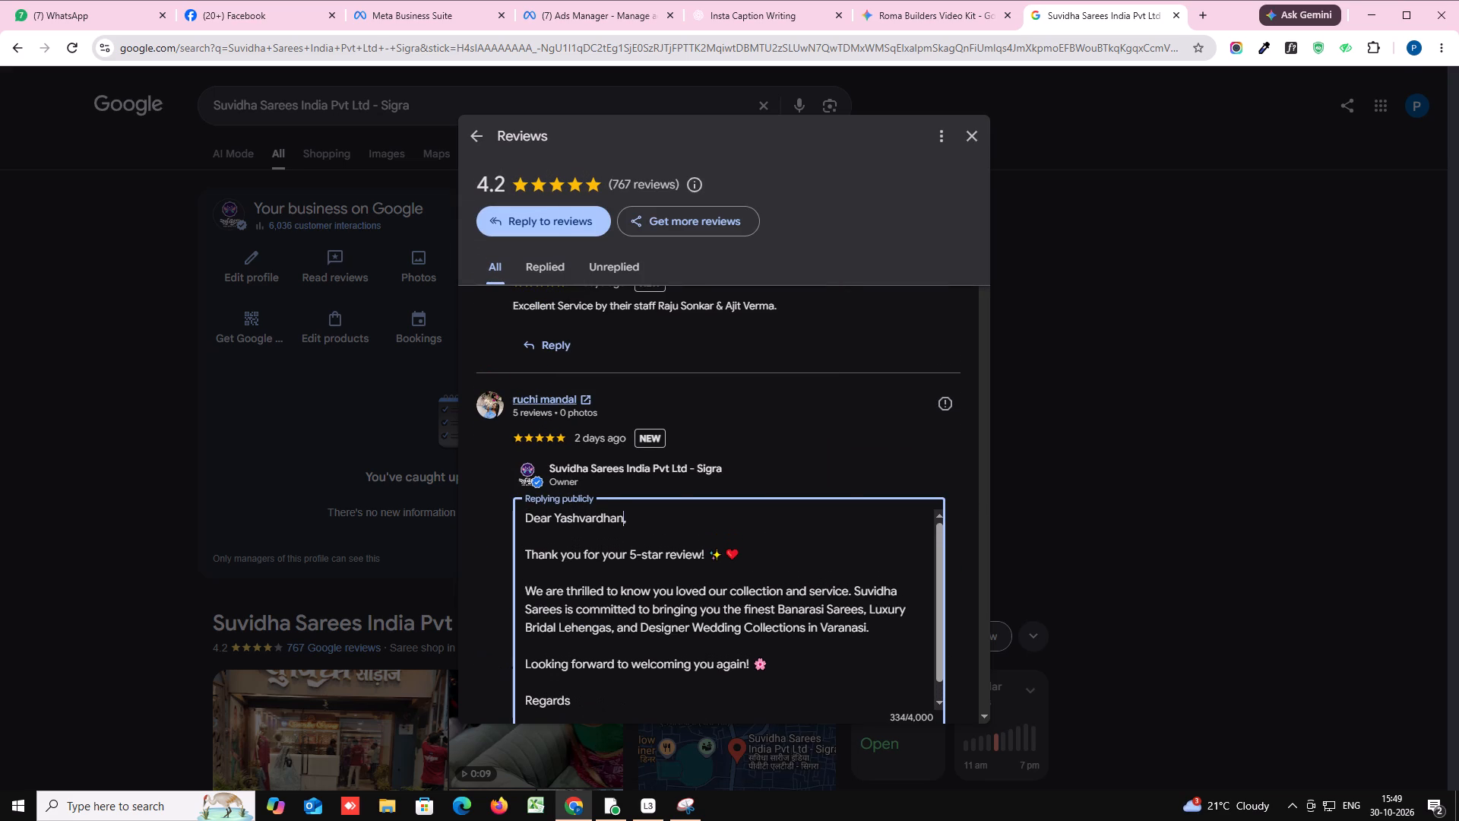
{"action": "key", "text": "BackSpace"}
{"action": "key", "text": "BackSpace"}
{"action": "key", "text": "BackSpace"}
{"action": "key", "text": "BackSpace"}
{"action": "key", "text": "BackSpace"}
{"action": "key", "text": "BackSpace"}
{"action": "key", "text": "BackSpace"}
{"action": "key", "text": "BackSpace"}
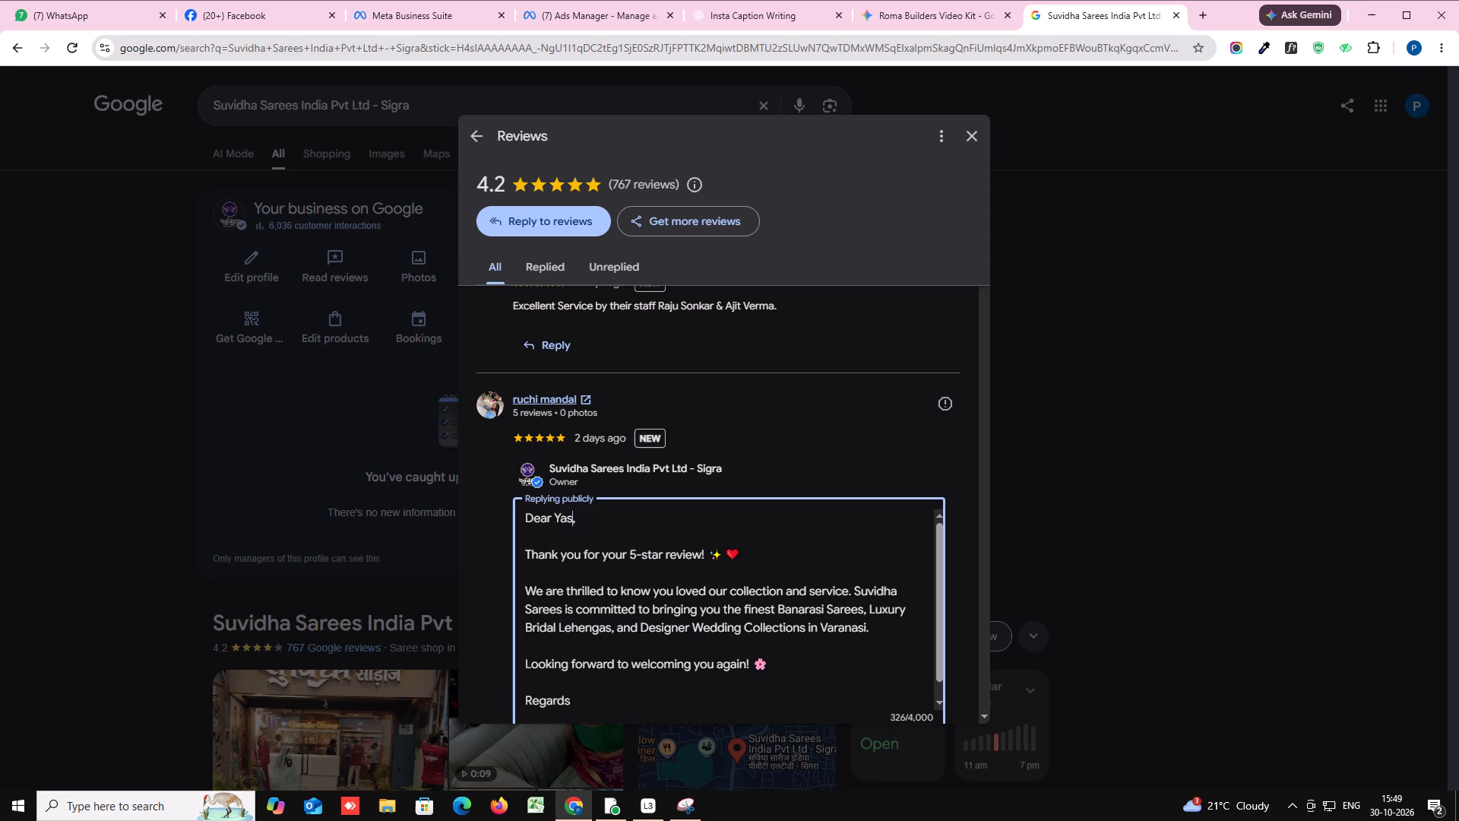
{"action": "key", "text": "BackSpace"}
{"action": "key", "text": "BackSpace"}
{"action": "key", "text": "BackSpace"}
{"action": "type", "text": "Ruchi"}
{"action": "scroll", "coordinate": [490, 483], "scroll_direction": "down", "scroll_amount": 1}
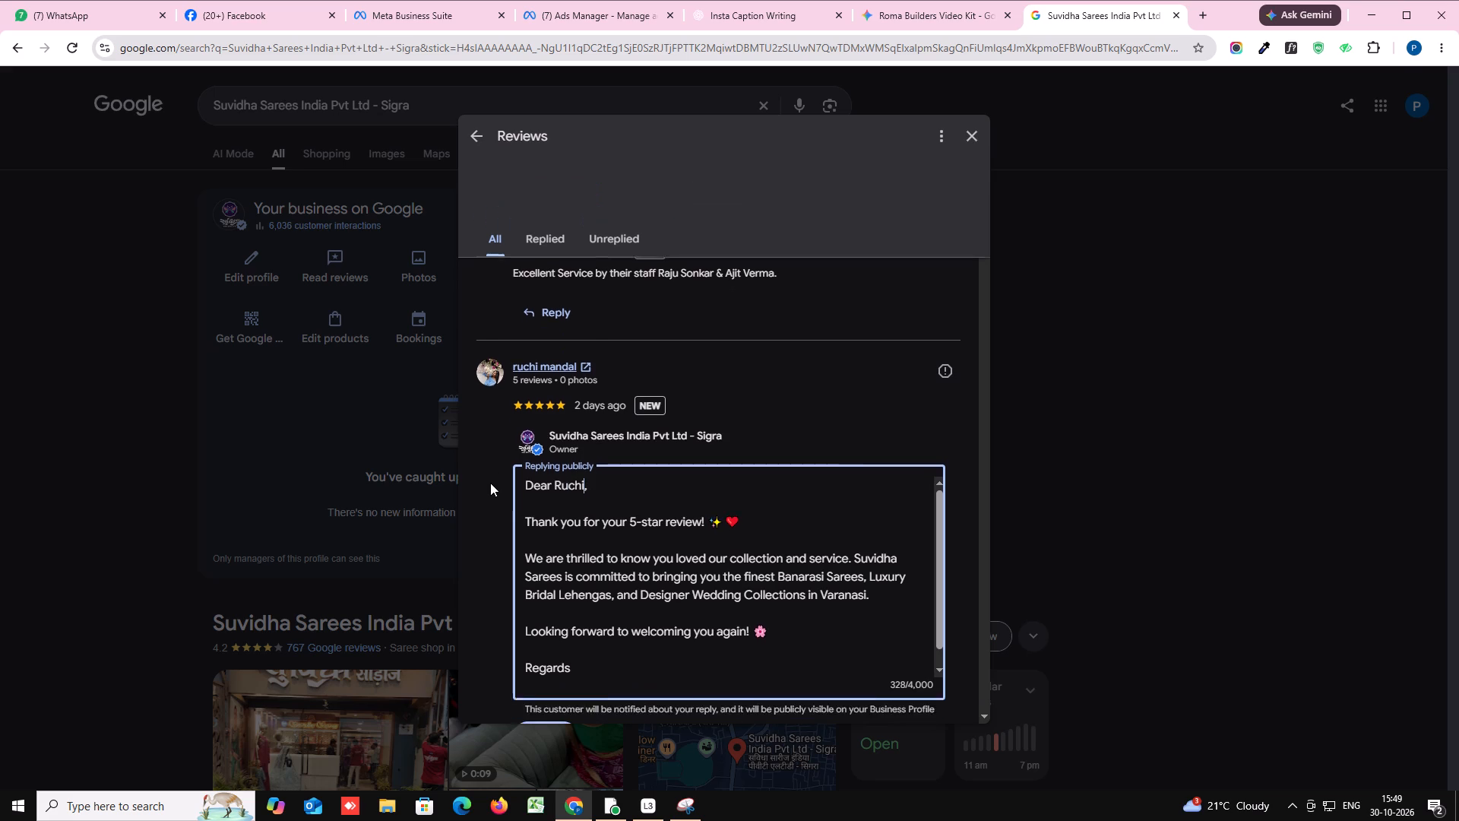
{"action": "scroll", "coordinate": [490, 483], "scroll_direction": "down", "scroll_amount": 2}
{"action": "left_click", "coordinate": [538, 542]}
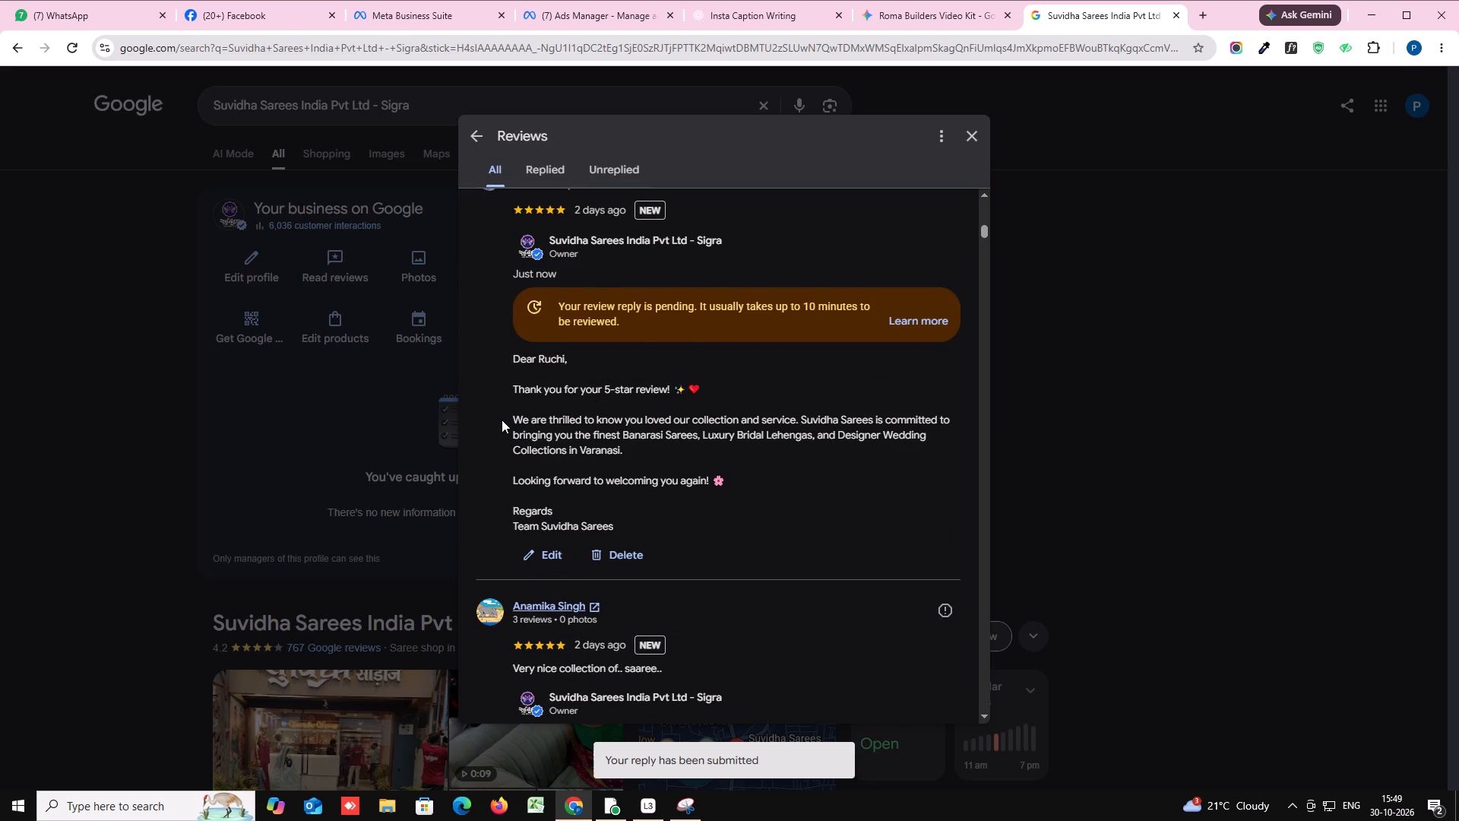
Start a reply to the five-star review beginning "Excellent Service by their staff" and paste the copied thank-you text into it.
{"action": "scroll", "coordinate": [502, 420], "scroll_direction": "up", "scroll_amount": 5}
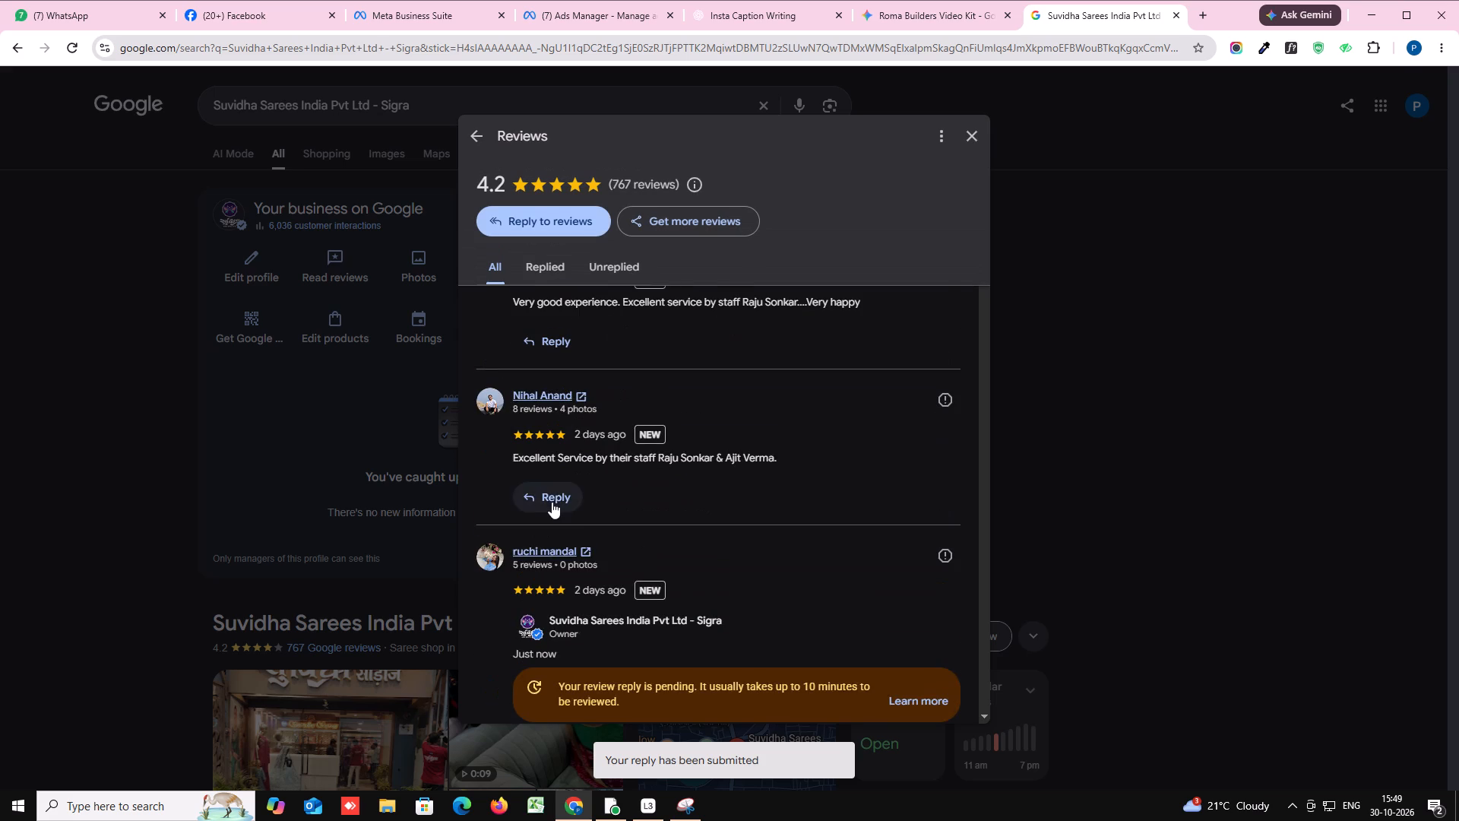
{"action": "left_click", "coordinate": [552, 504]}
{"action": "right_click", "coordinate": [563, 547]}
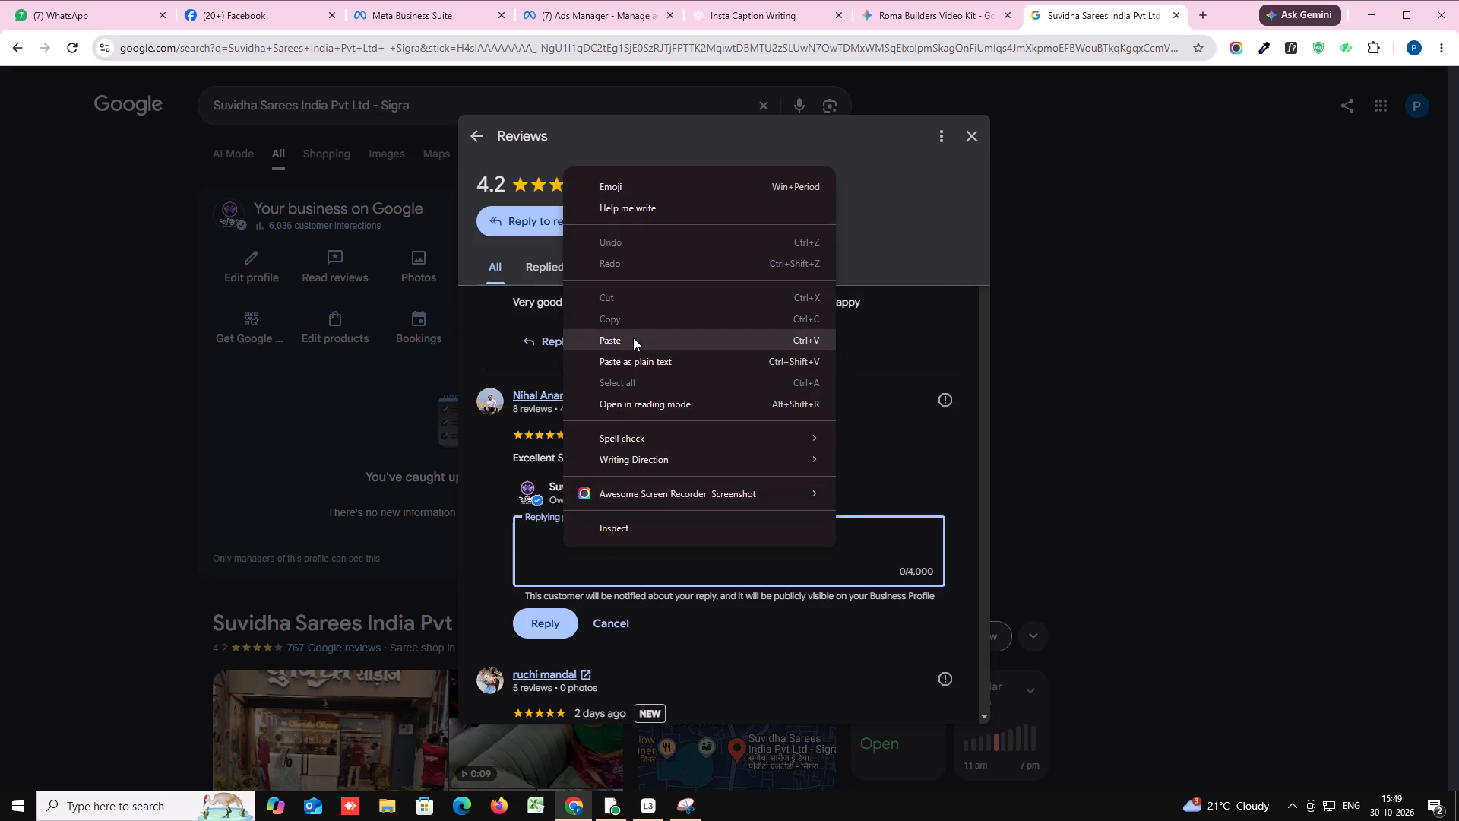
{"action": "left_click", "coordinate": [633, 338]}
Change the greeting of the pasted reply to "Dear Nihal," and submit the reply.
{"action": "scroll", "coordinate": [609, 569], "scroll_direction": "up", "scroll_amount": 3}
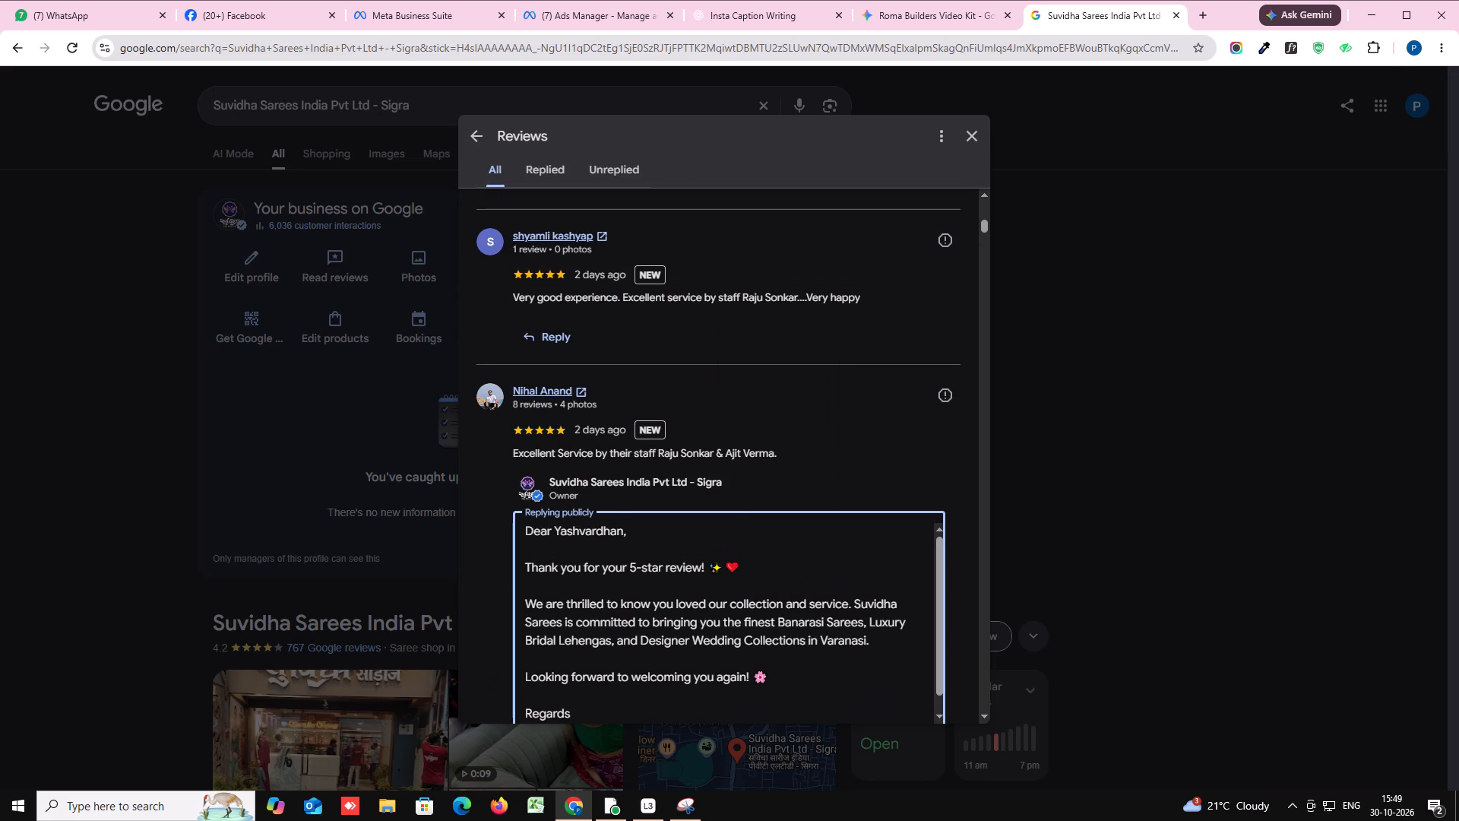
{"action": "left_click", "coordinate": [620, 534]}
{"action": "key", "text": "BackSpace"}
{"action": "key", "text": "BackSpace"}
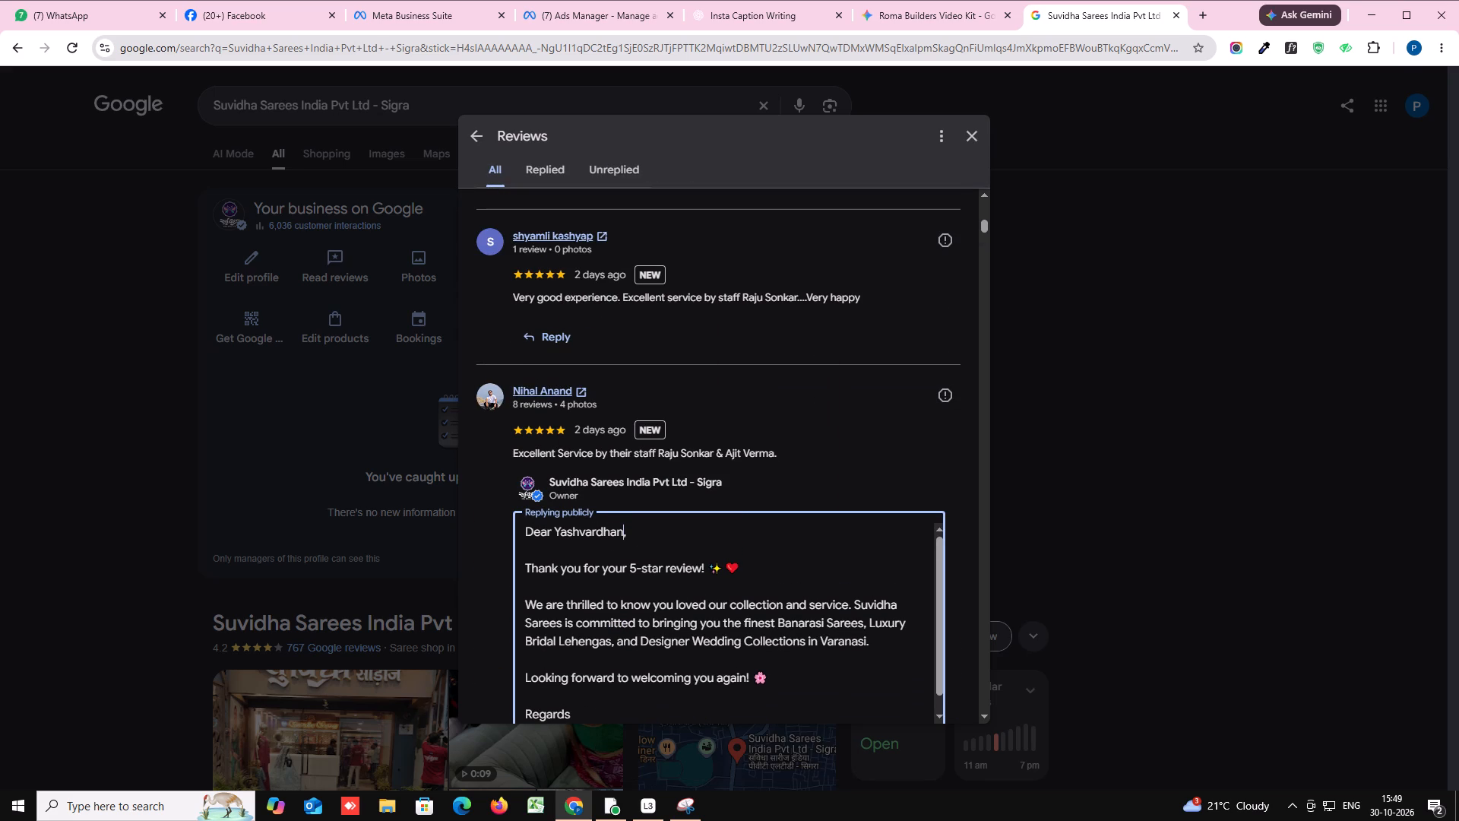
{"action": "key", "text": "BackSpace"}
{"action": "key", "text": "BackSpace"}
{"action": "key", "text": "BackSpace"}
{"action": "key", "text": "BackSpace"}
{"action": "key", "text": "BackSpace"}
{"action": "key", "text": "BackSpace"}
{"action": "key", "text": "BackSpace"}
{"action": "key", "text": "BackSpace"}
{"action": "key", "text": "BackSpace"}
{"action": "type", "text": "Nihal"}
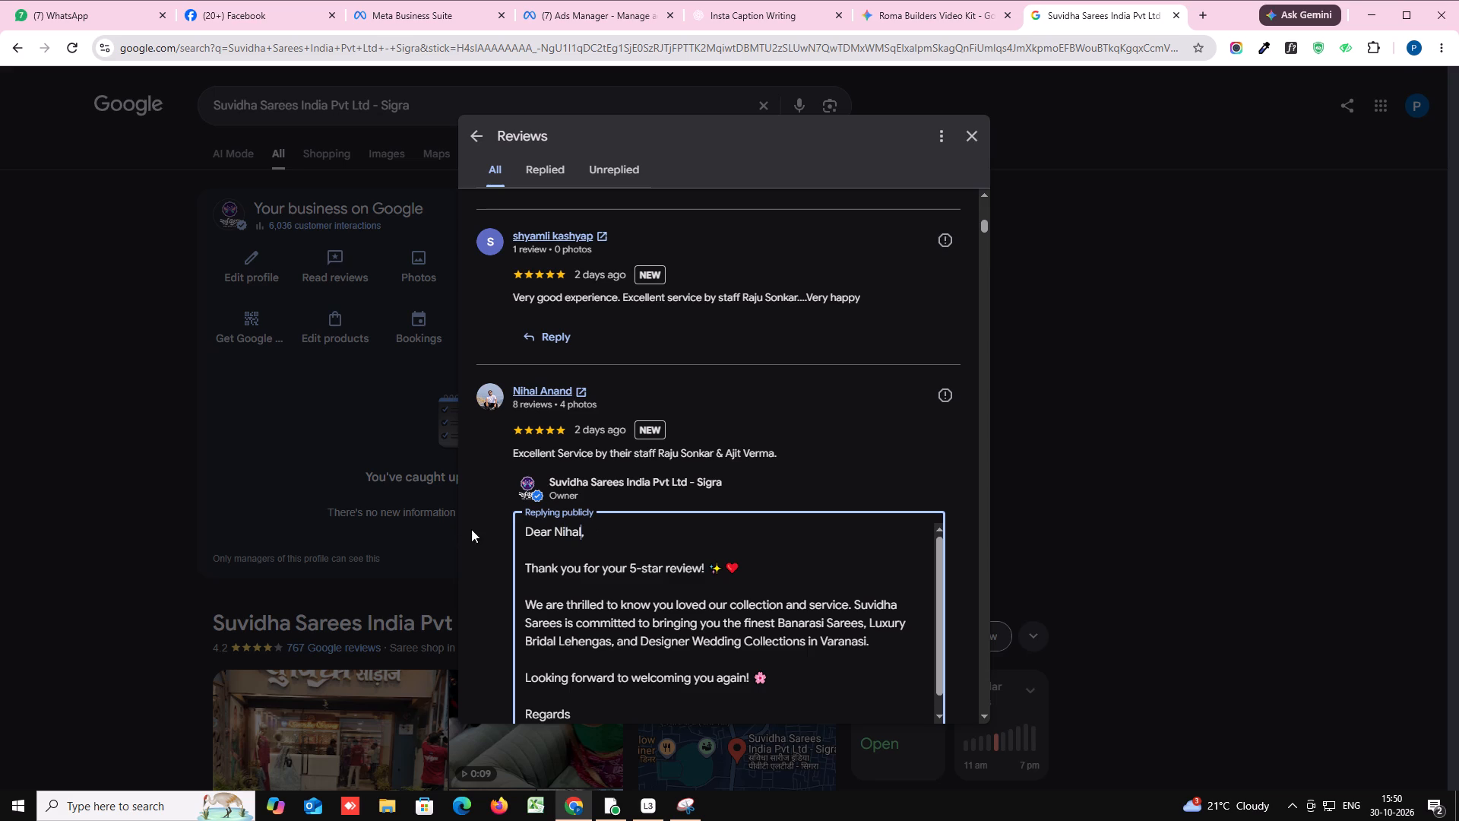
{"action": "scroll", "coordinate": [489, 580], "scroll_direction": "down", "scroll_amount": 2}
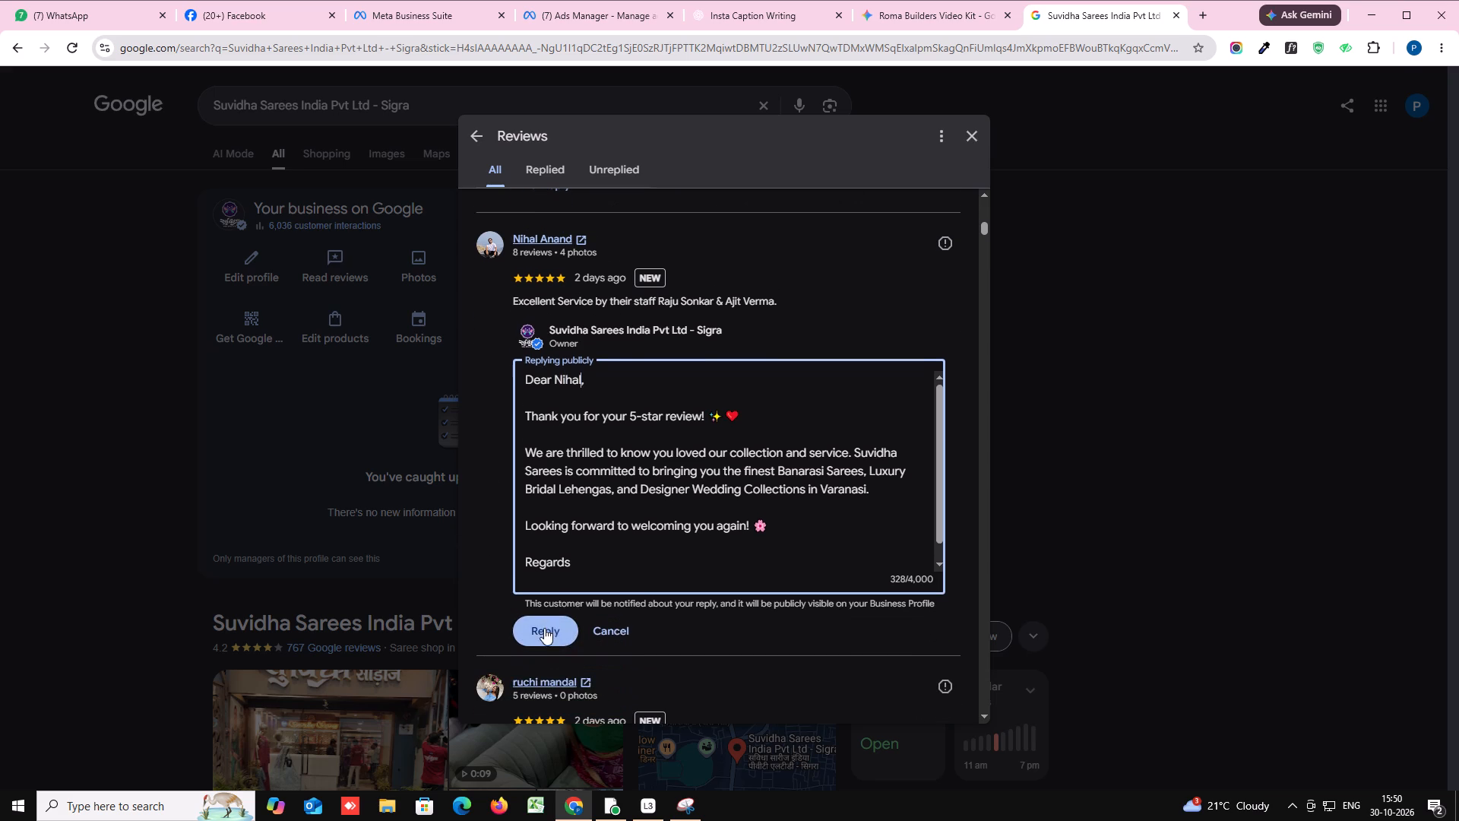
{"action": "left_click", "coordinate": [544, 628]}
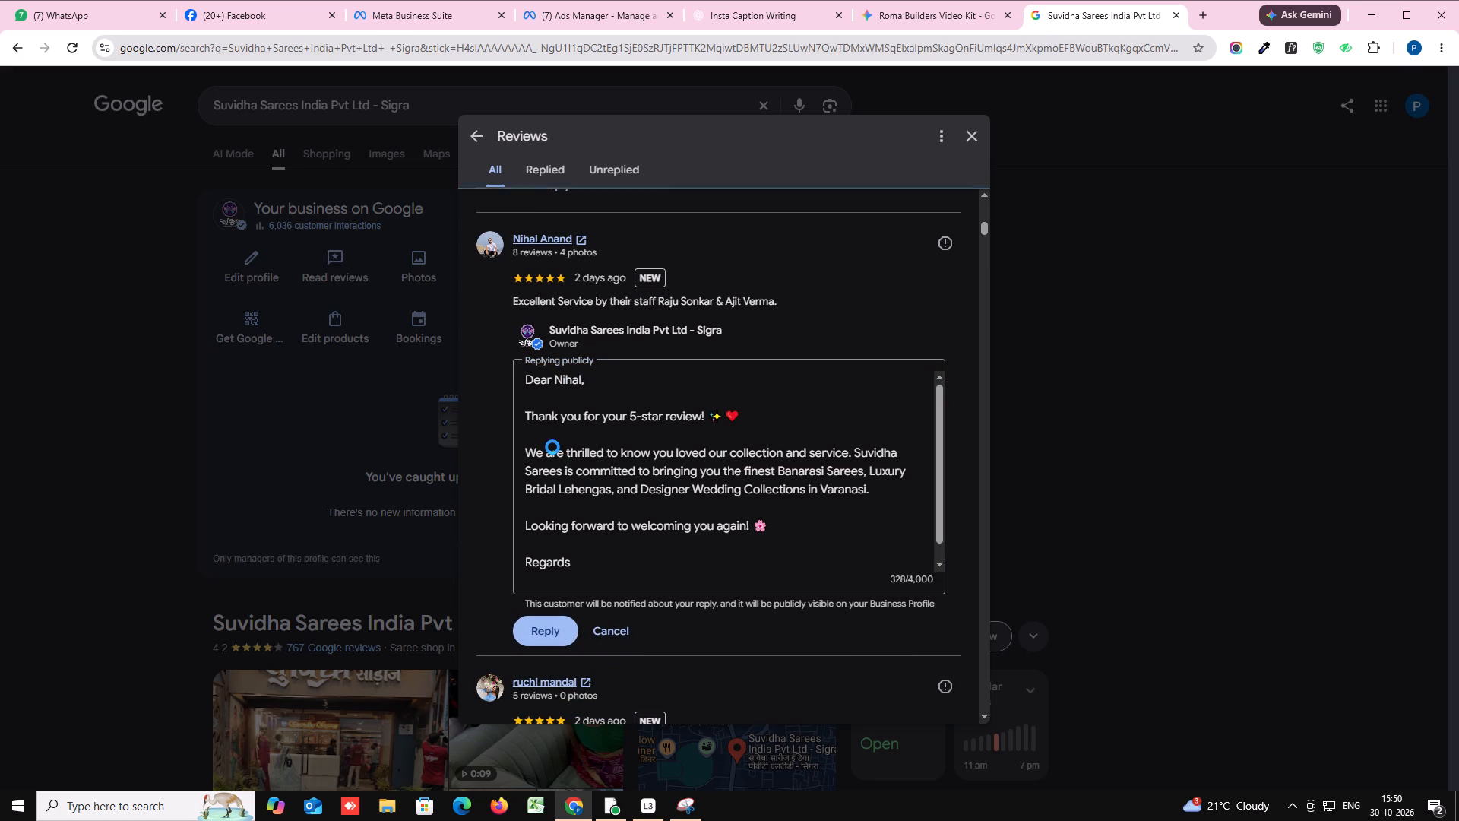
Start a reply to the unanswered five-star review beginning "Very good experience. Excellent service by staff".
{"action": "scroll", "coordinate": [552, 447], "scroll_direction": "up", "scroll_amount": 2}
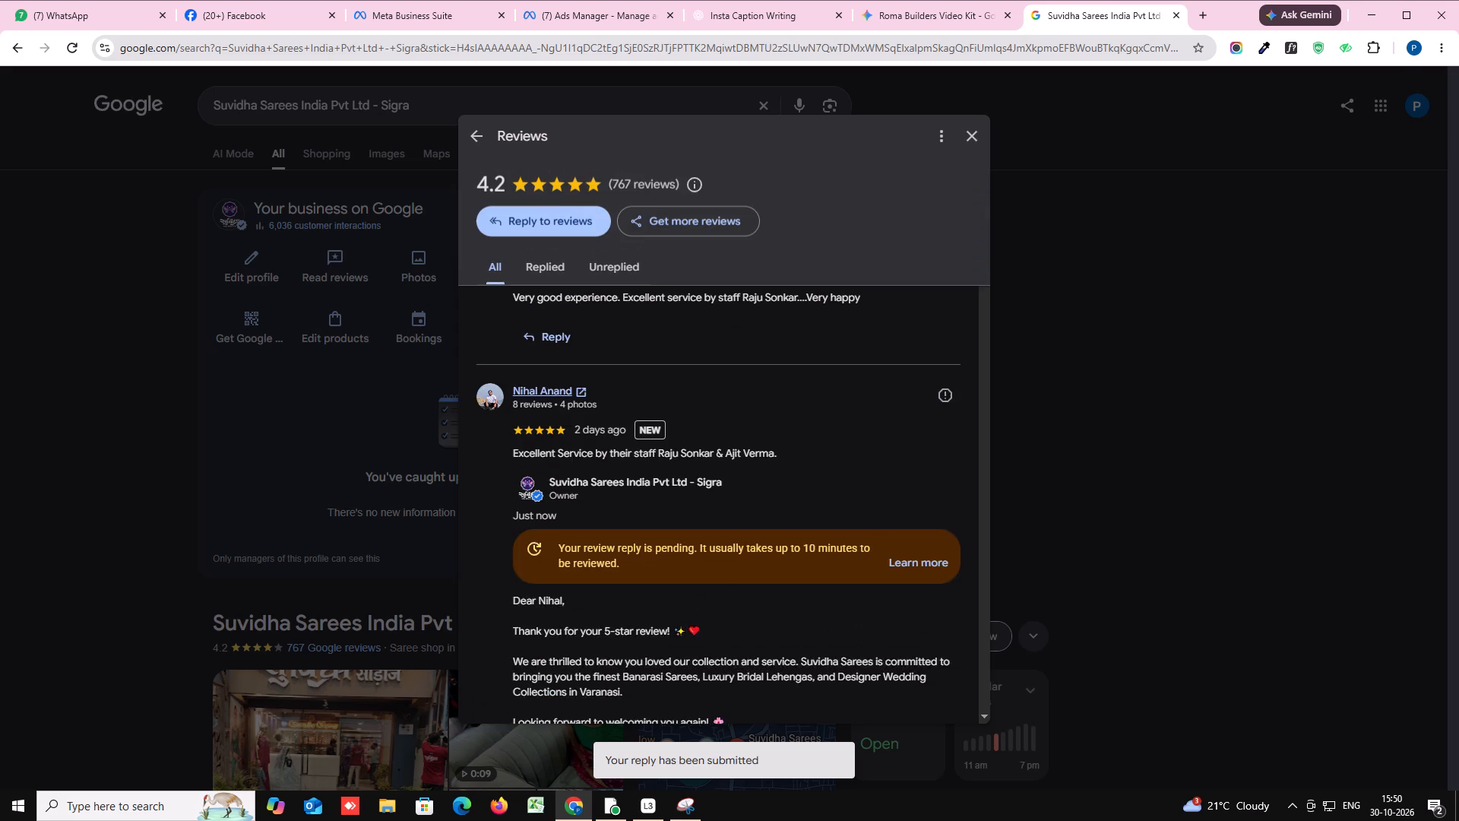
{"action": "scroll", "coordinate": [552, 447], "scroll_direction": "up", "scroll_amount": 2}
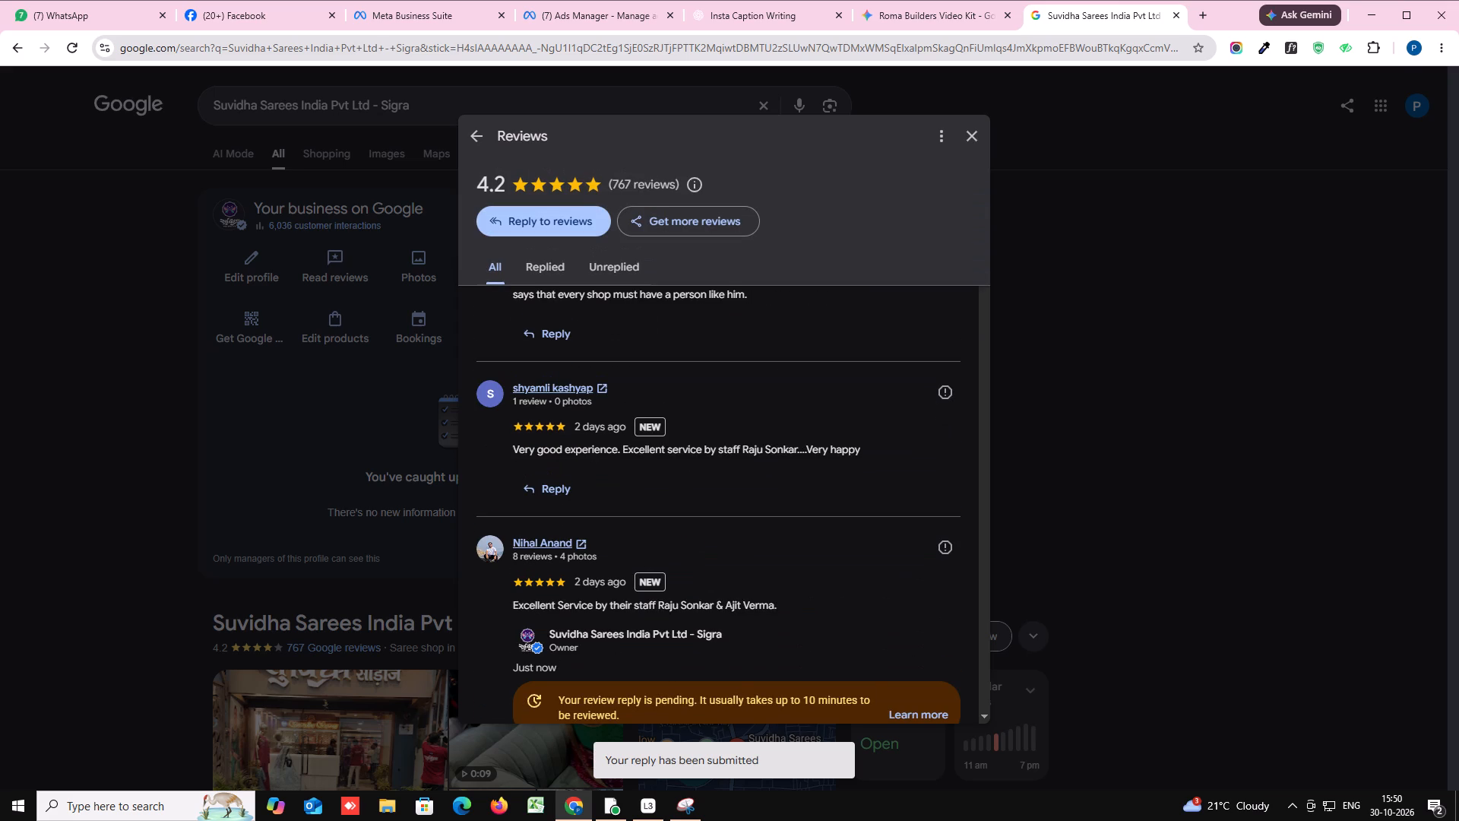
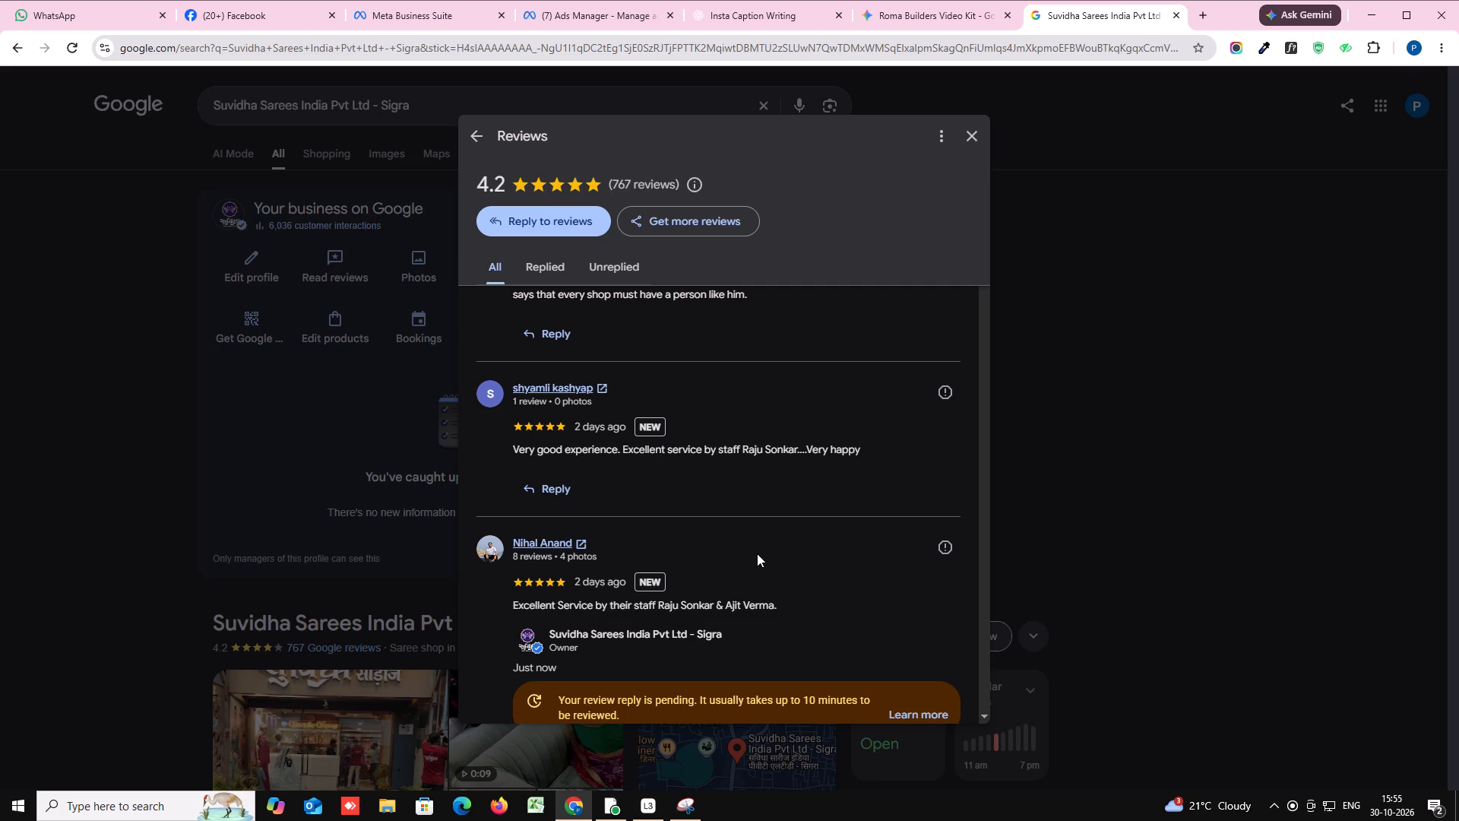
Start a public reply to the "Very good experience" review and paste the copied thank-you message into it.
{"action": "left_click", "coordinate": [556, 490]}
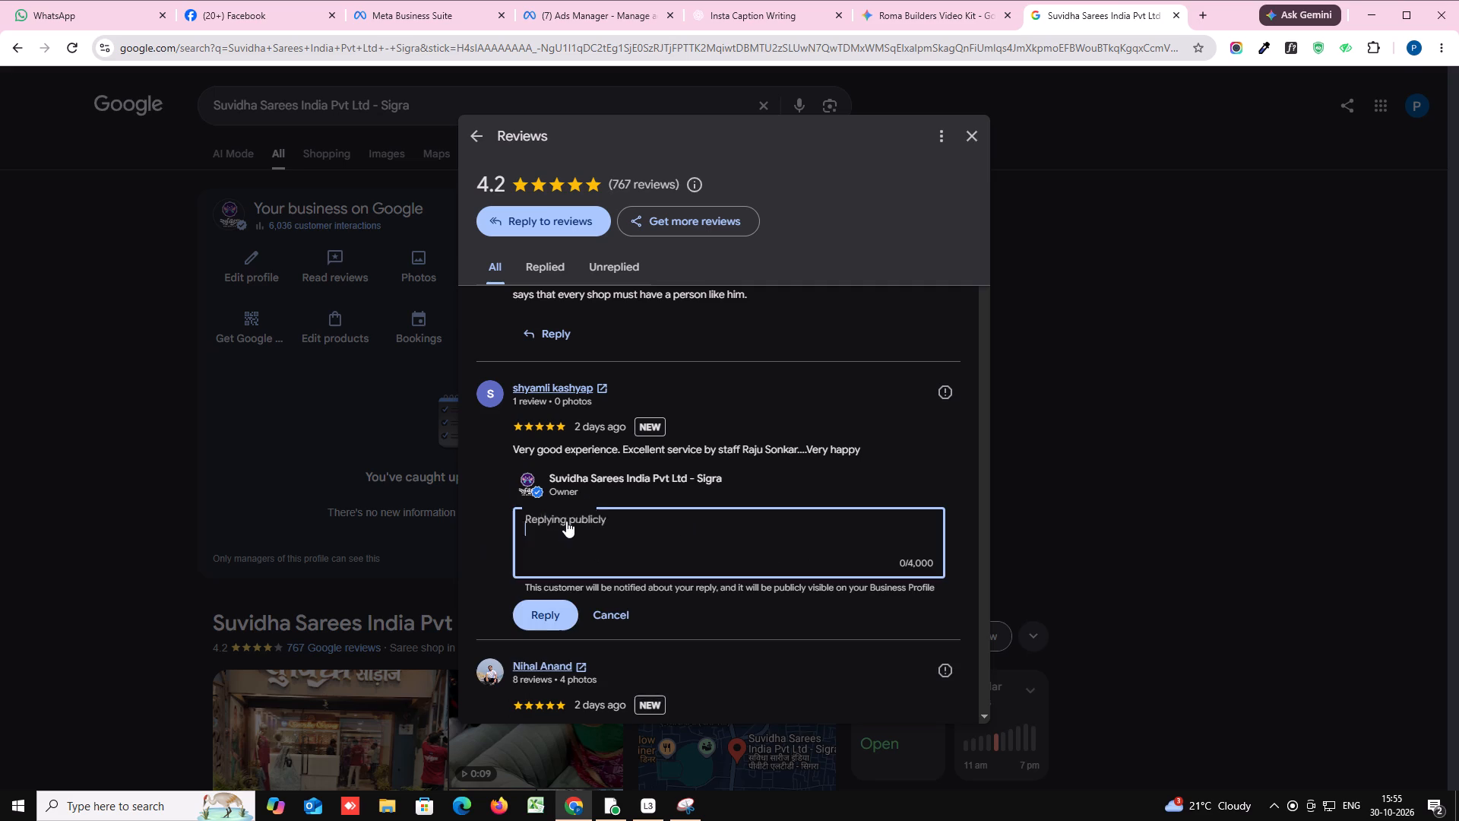
{"action": "right_click", "coordinate": [579, 531]}
{"action": "left_click", "coordinate": [638, 325]}
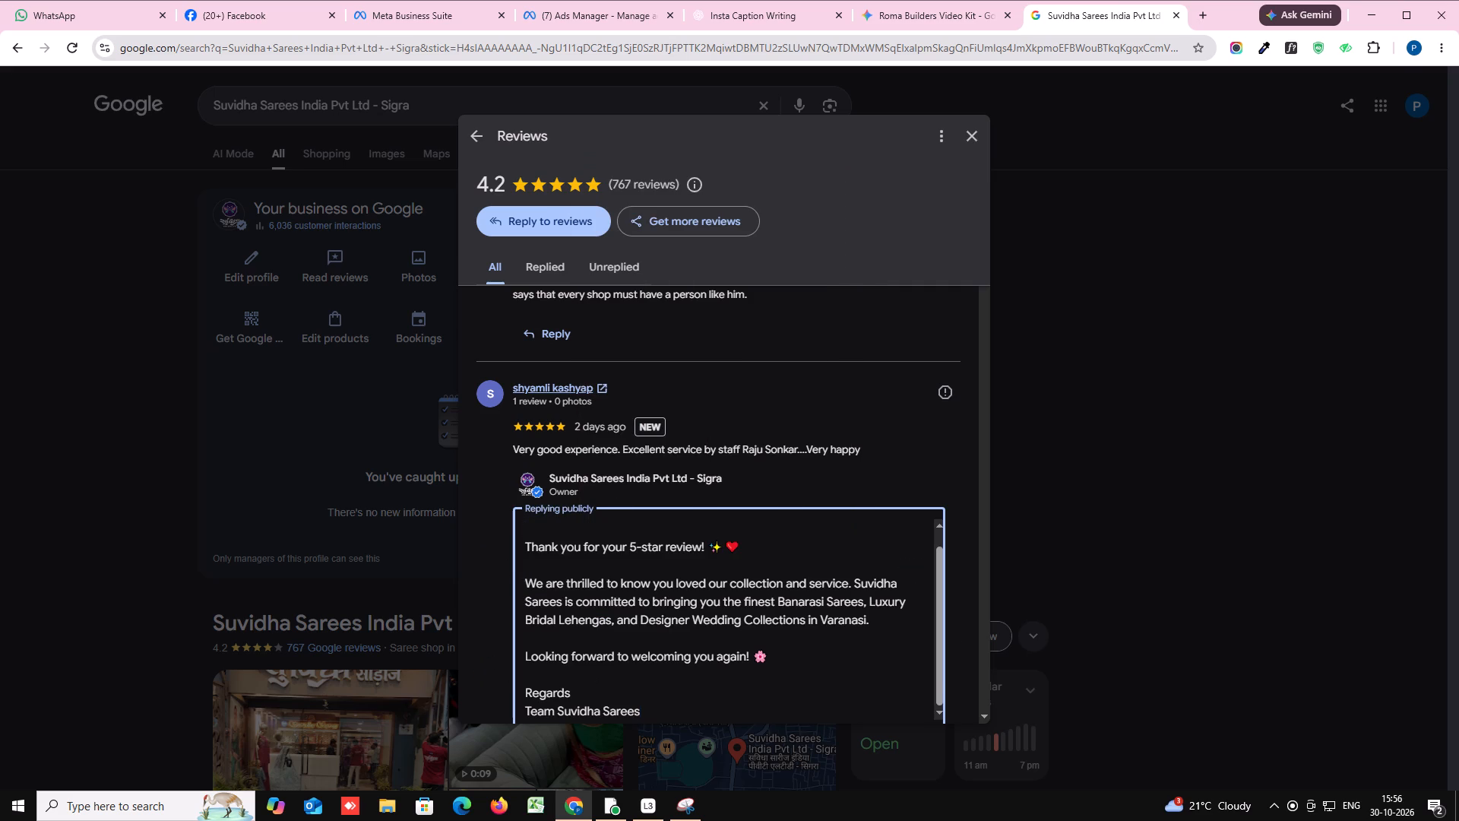
Replace the name in the pasted reply's greeting so it reads "Dear Shyamil,".
{"action": "scroll", "coordinate": [606, 597], "scroll_direction": "up", "scroll_amount": 3}
{"action": "left_click", "coordinate": [622, 531]}
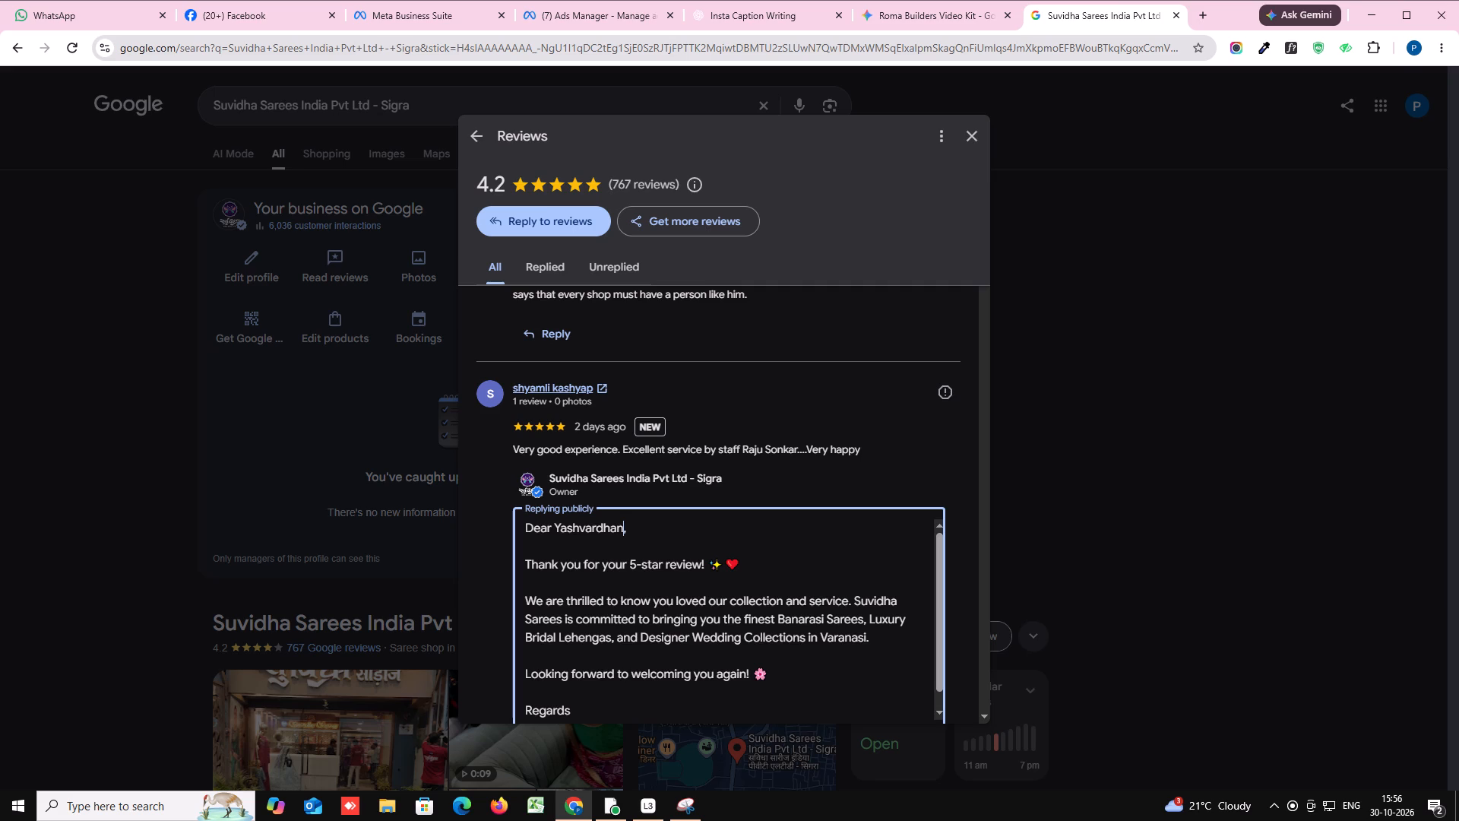
{"action": "key", "text": "BackSpace"}
{"action": "key", "text": "BackSpace"}
{"action": "key", "text": "BackSpace"}
{"action": "key", "text": "BackSpace"}
{"action": "key", "text": "BackSpace"}
{"action": "key", "text": "BackSpace"}
{"action": "key", "text": "BackSpace"}
{"action": "key", "text": "BackSpace"}
{"action": "key", "text": "BackSpace"}
{"action": "key", "text": "BackSpace"}
{"action": "key", "text": "BackSpace"}
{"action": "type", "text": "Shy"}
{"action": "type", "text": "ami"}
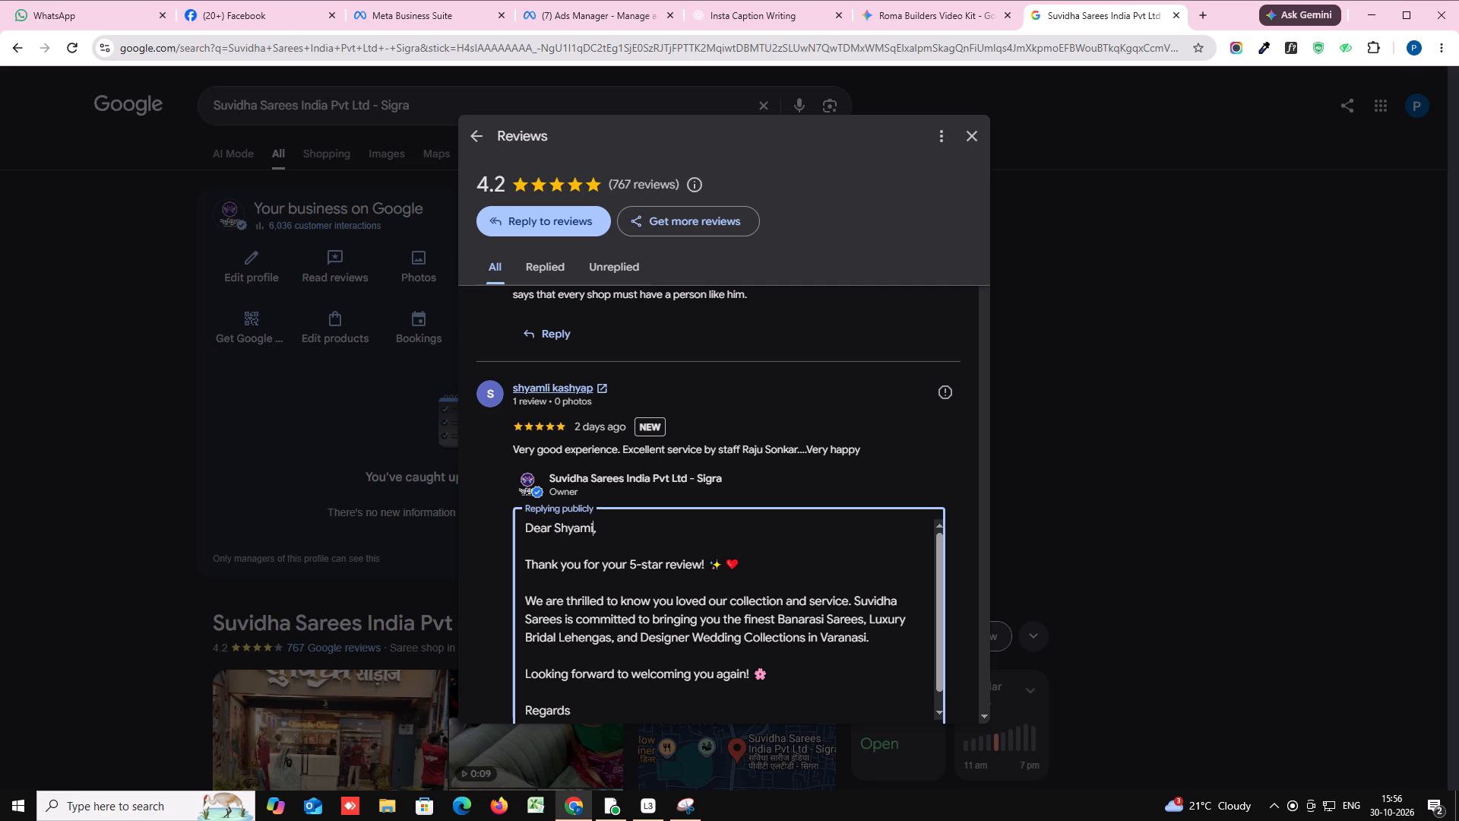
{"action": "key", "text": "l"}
Submit the reply to the "Very good experience" review.
{"action": "scroll", "coordinate": [511, 522], "scroll_direction": "down", "scroll_amount": 1}
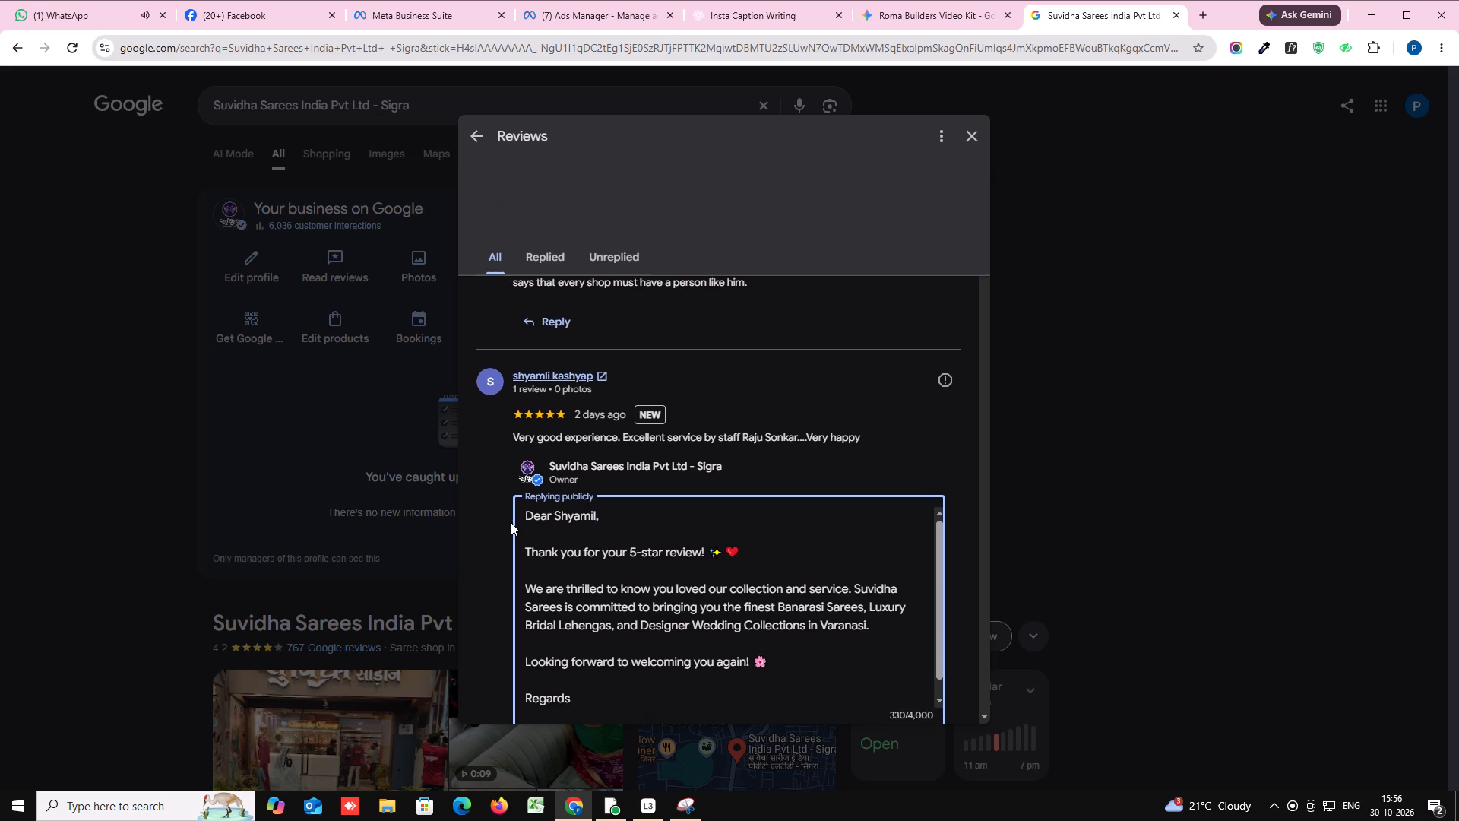
{"action": "scroll", "coordinate": [511, 522], "scroll_direction": "down", "scroll_amount": 3}
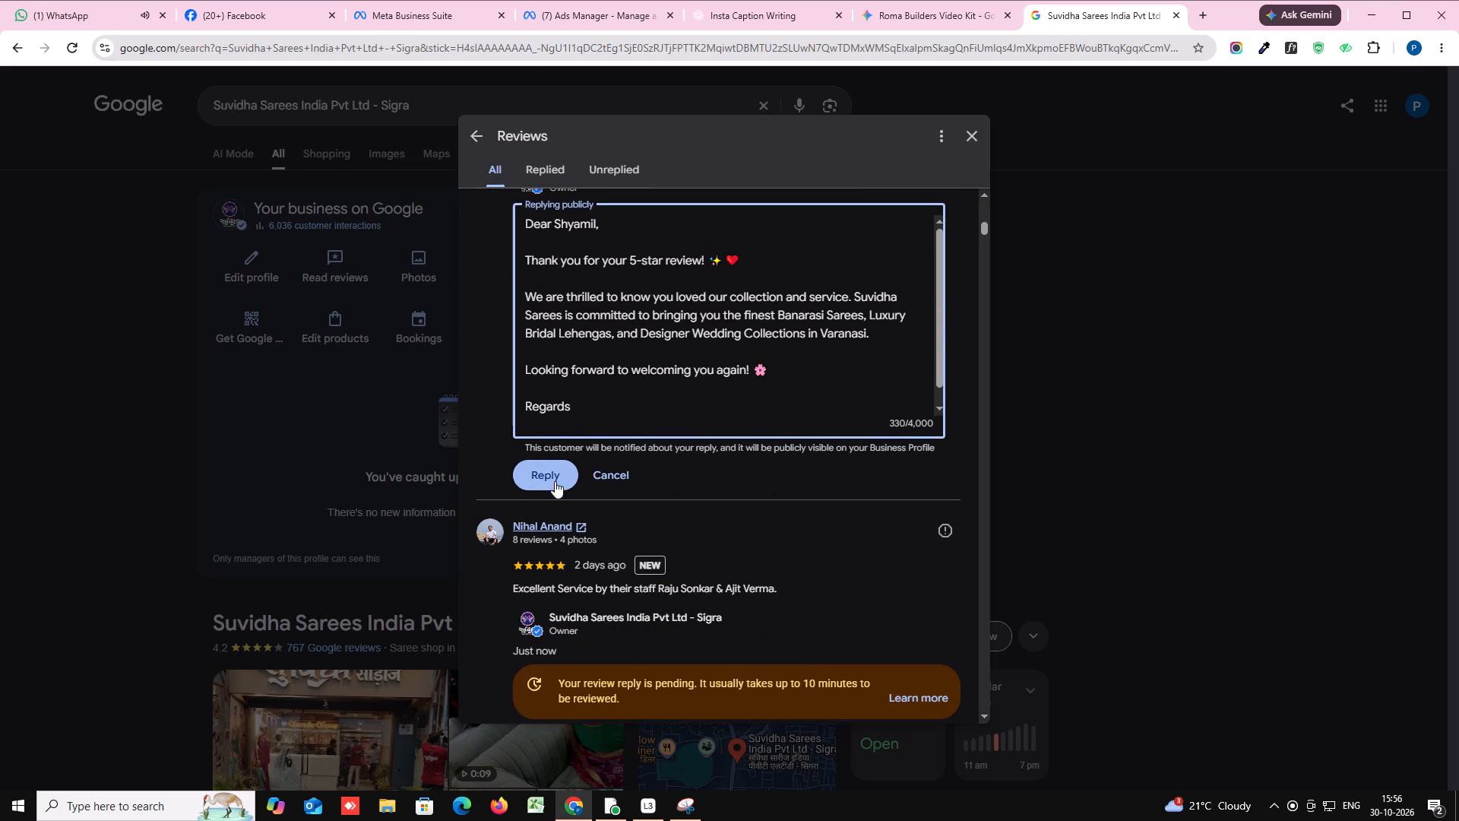
{"action": "left_click", "coordinate": [555, 481]}
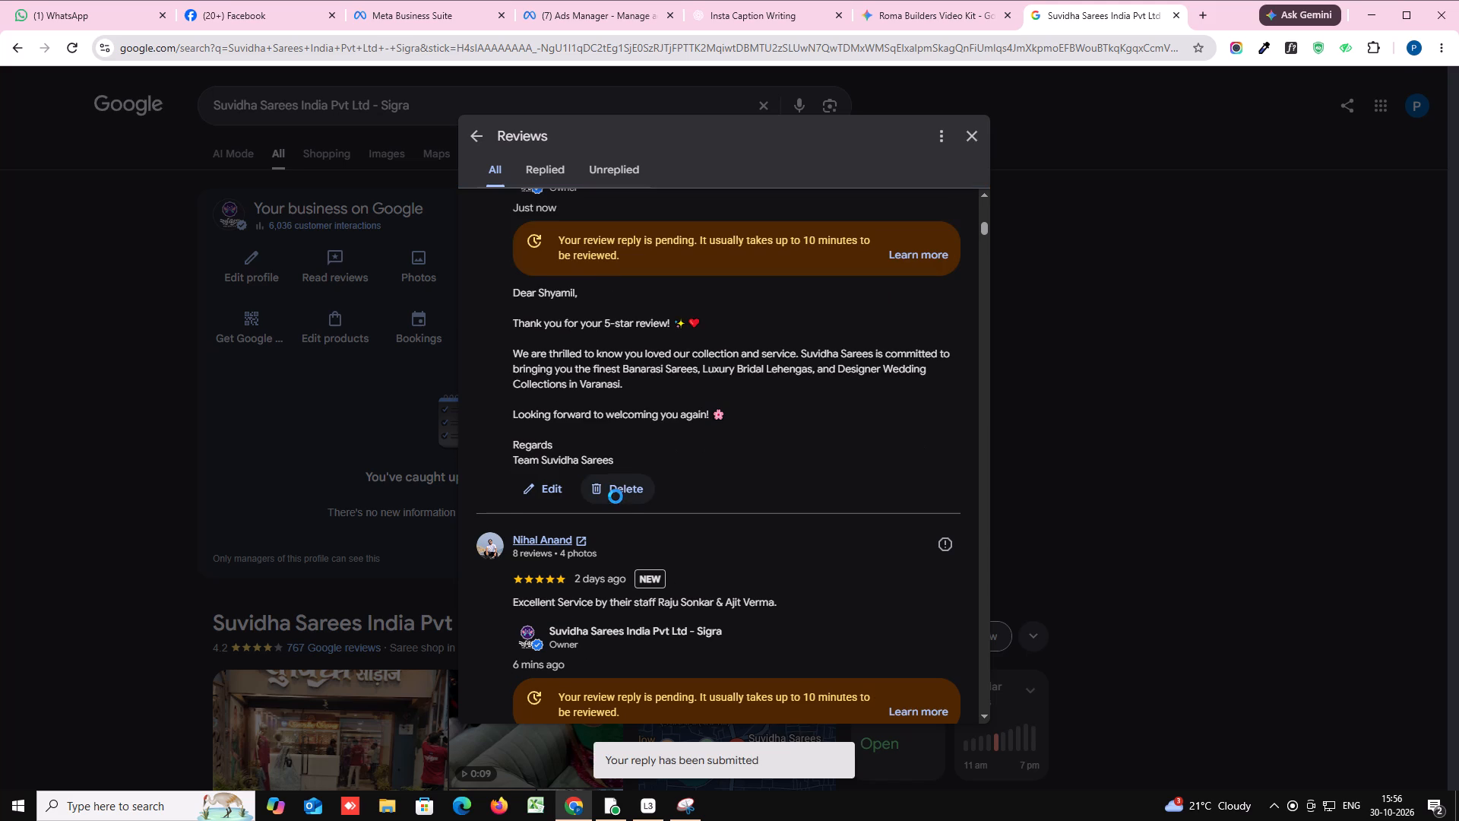
Start a reply to the "Wonderful service" review directly above and paste the copied thank-you message into it.
{"action": "scroll", "coordinate": [616, 496], "scroll_direction": "up", "scroll_amount": 6}
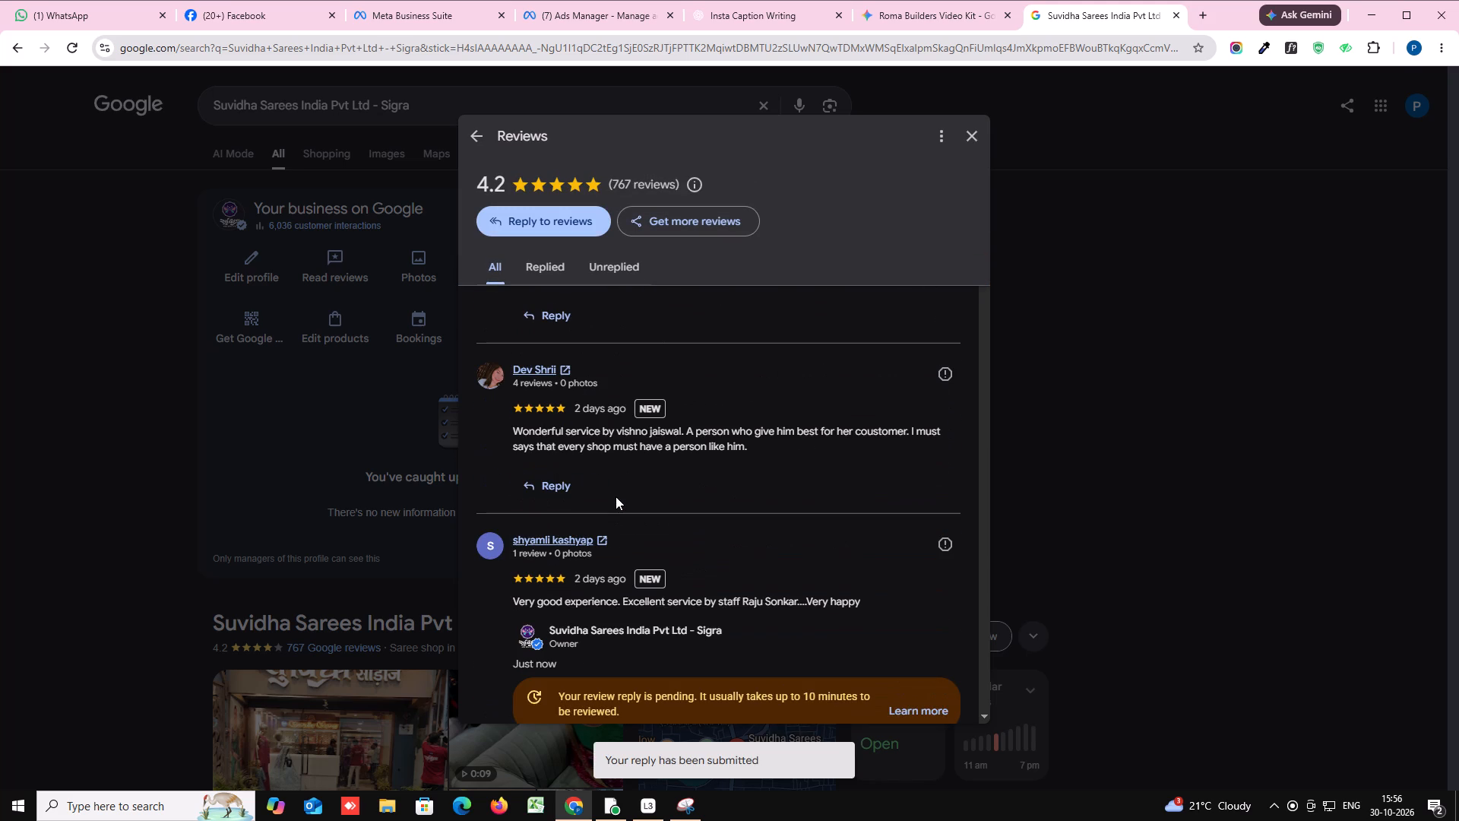
{"action": "left_click", "coordinate": [550, 480]}
{"action": "right_click", "coordinate": [572, 525]}
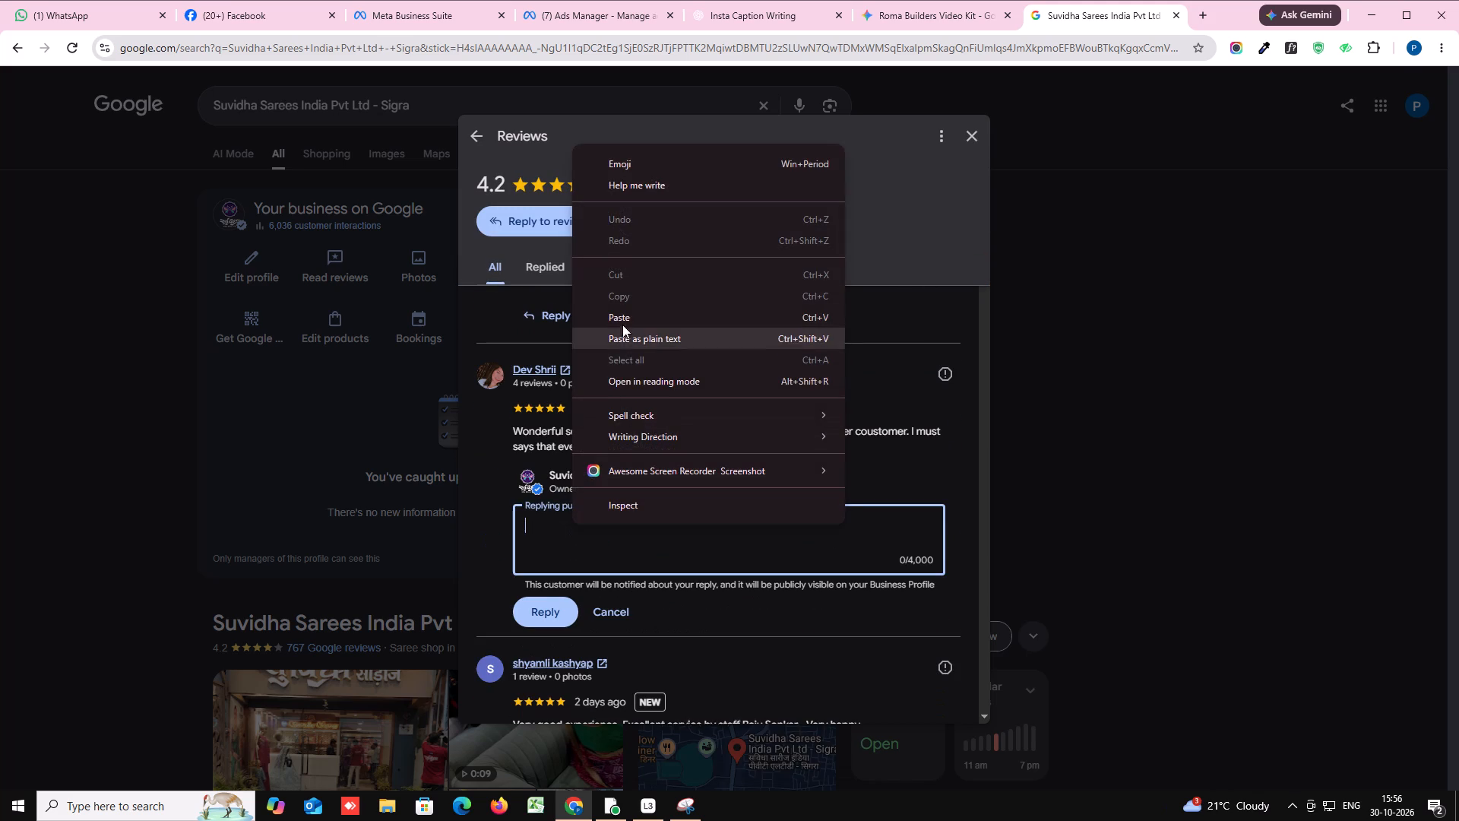
{"action": "left_click", "coordinate": [625, 312]}
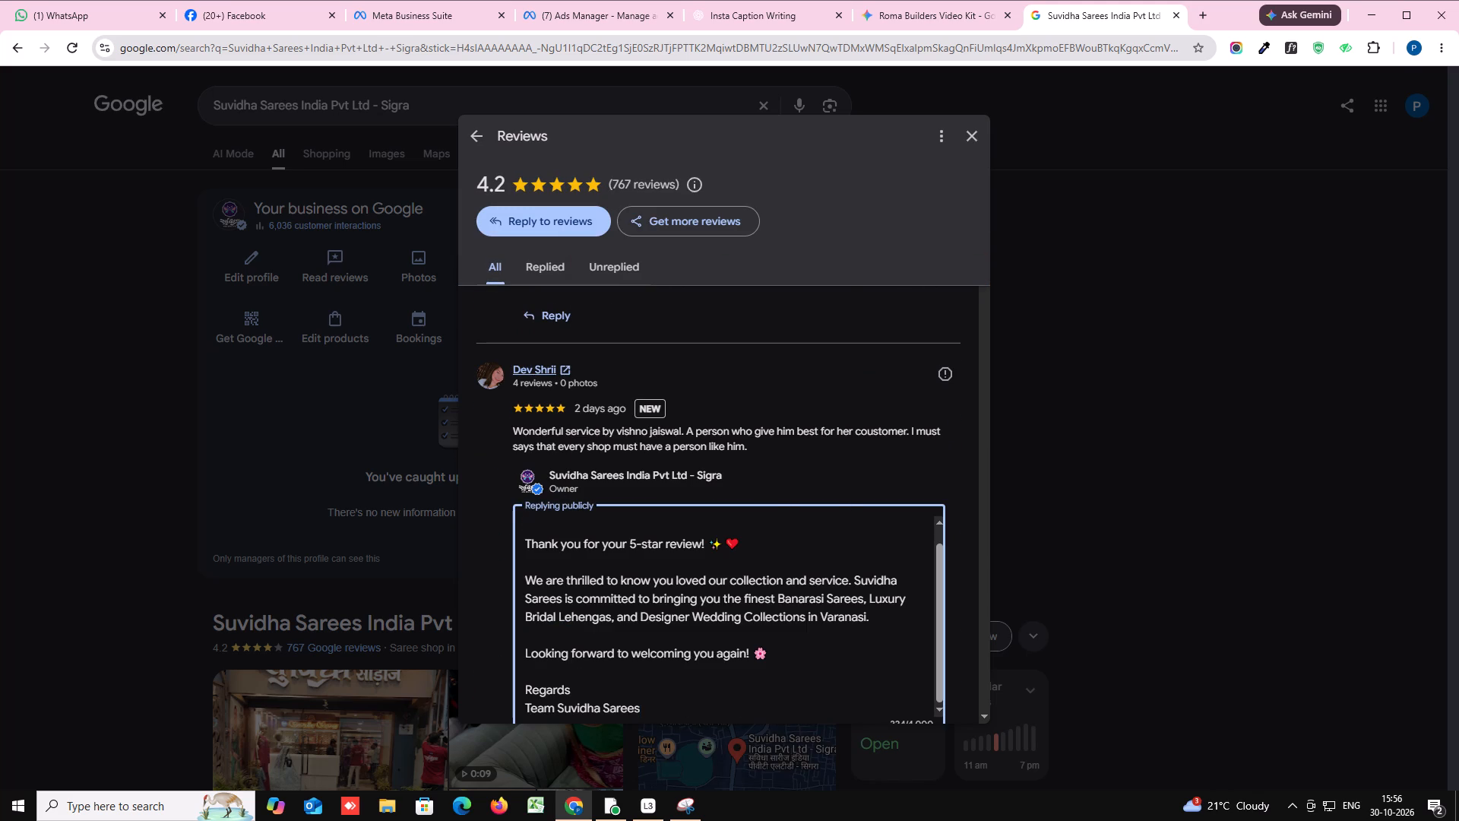
Rewrite the pasted reply's greeting as "Dear" followed by this reviewer's profile name, keeping the comma.
{"action": "scroll", "coordinate": [609, 602], "scroll_direction": "up", "scroll_amount": 4}
{"action": "left_click", "coordinate": [623, 531]}
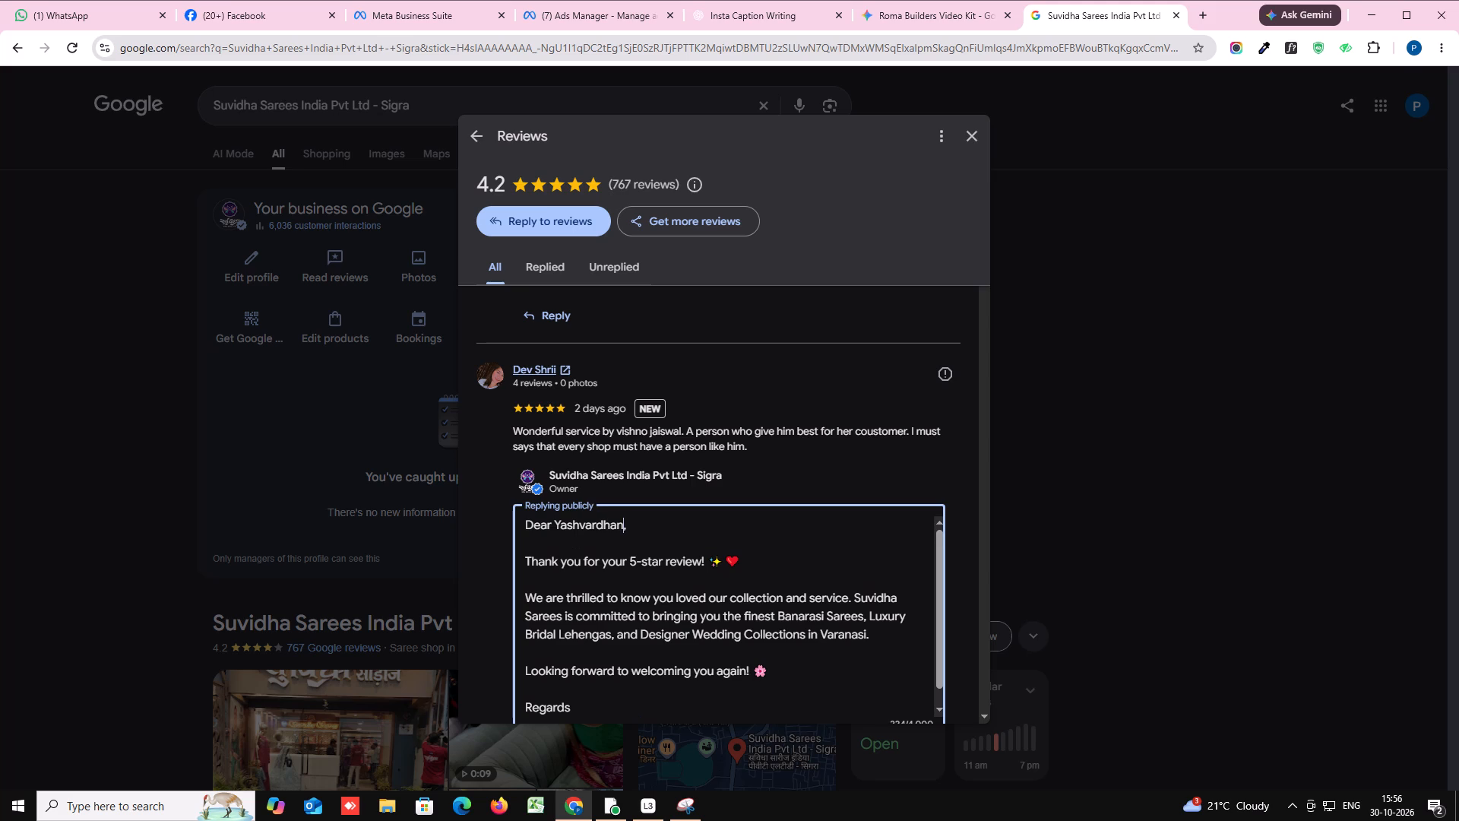
{"action": "key", "text": "BackSpace"}
{"action": "key", "text": "BackSpace"}
{"action": "key", "text": "BackSpace"}
{"action": "key", "text": "BackSpace"}
{"action": "key", "text": "BackSpace"}
{"action": "key", "text": "BackSpace"}
{"action": "key", "text": "BackSpace"}
{"action": "key", "text": "BackSpace"}
{"action": "key", "text": "BackSpace"}
{"action": "key", "text": "BackSpace"}
{"action": "key", "text": "BackSpace"}
{"action": "key", "text": "BackSpace"}
{"action": "key", "text": "BackSpace"}
{"action": "key", "text": "BackSpace"}
{"action": "key", "text": "BackSpace"}
{"action": "key", "text": "BackSpace"}
{"action": "key", "text": "BackSpace"}
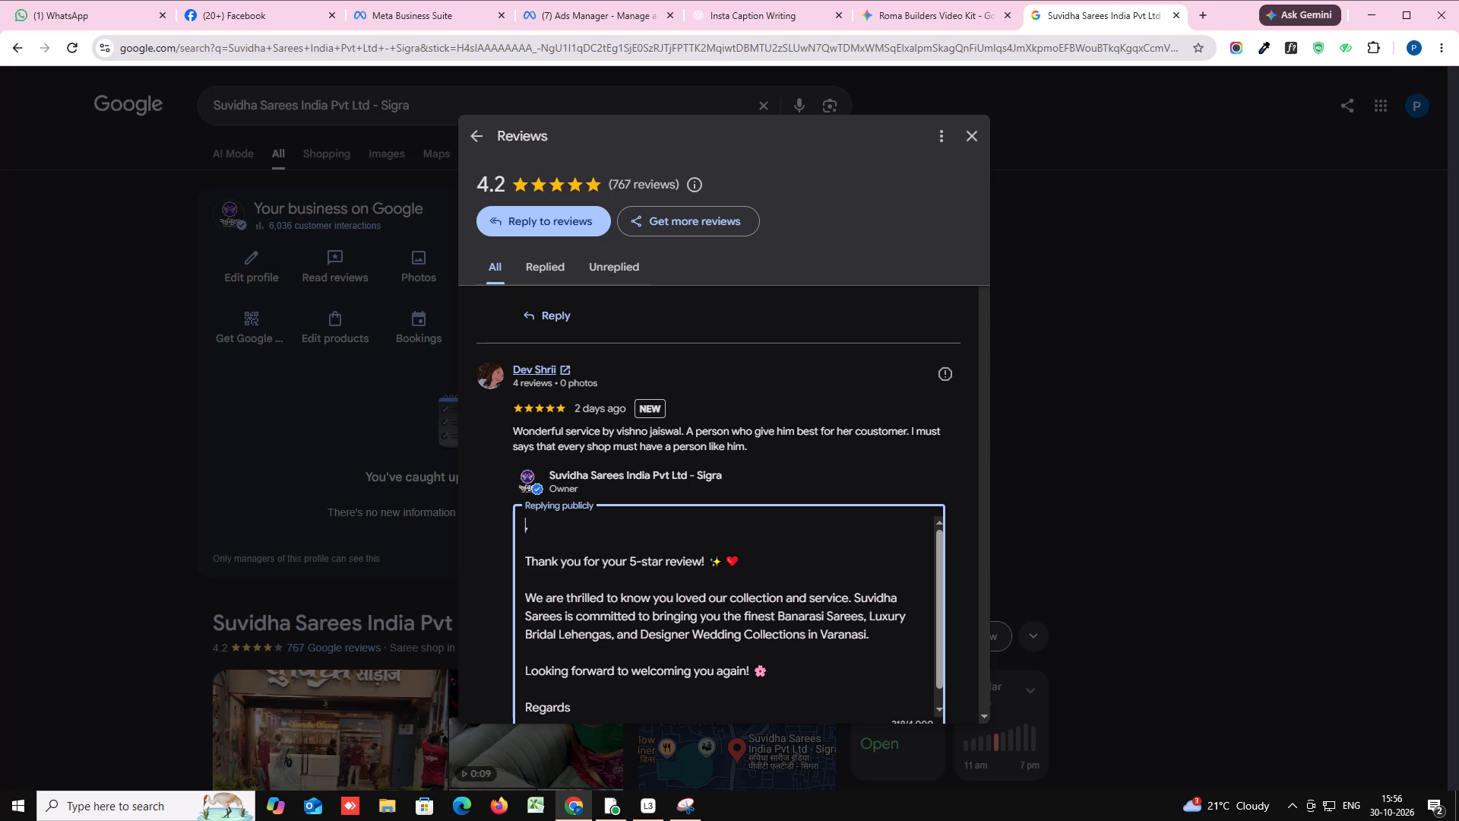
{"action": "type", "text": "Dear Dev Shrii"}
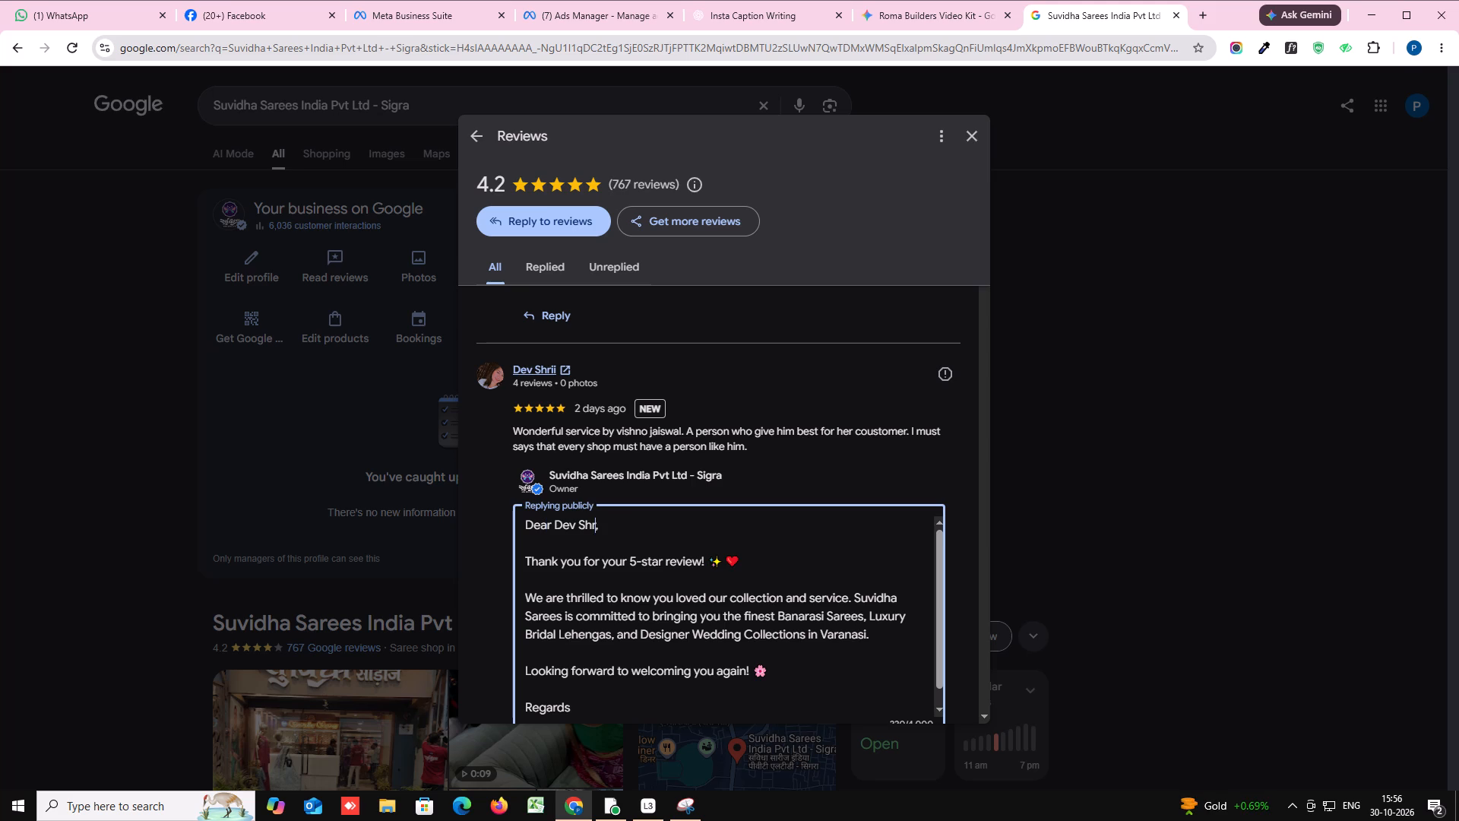
Submit the reply to the "Wonderful service" review.
{"action": "scroll", "coordinate": [610, 534], "scroll_direction": "down", "scroll_amount": 1}
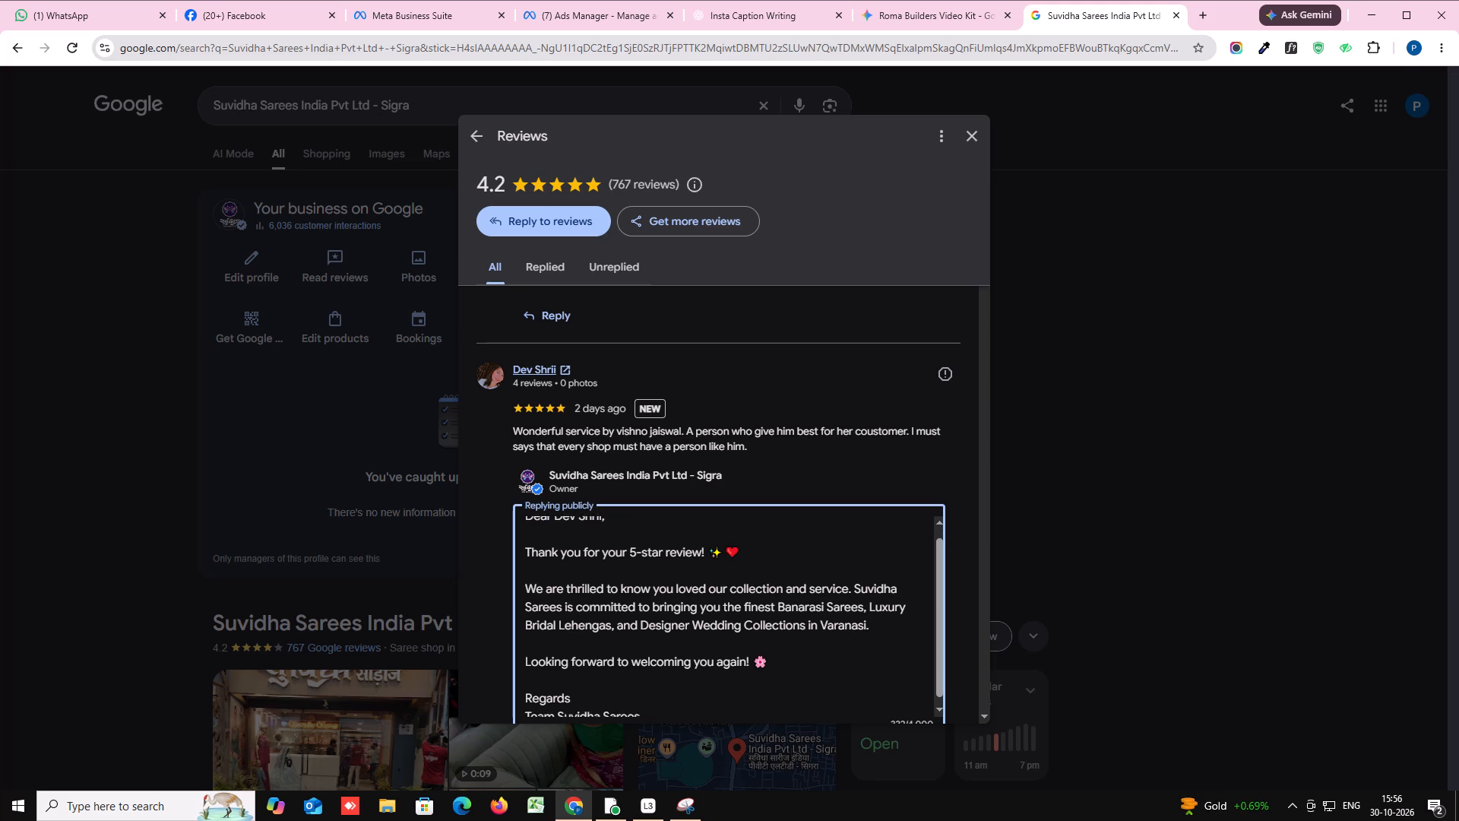
{"action": "scroll", "coordinate": [610, 534], "scroll_direction": "down", "scroll_amount": 5}
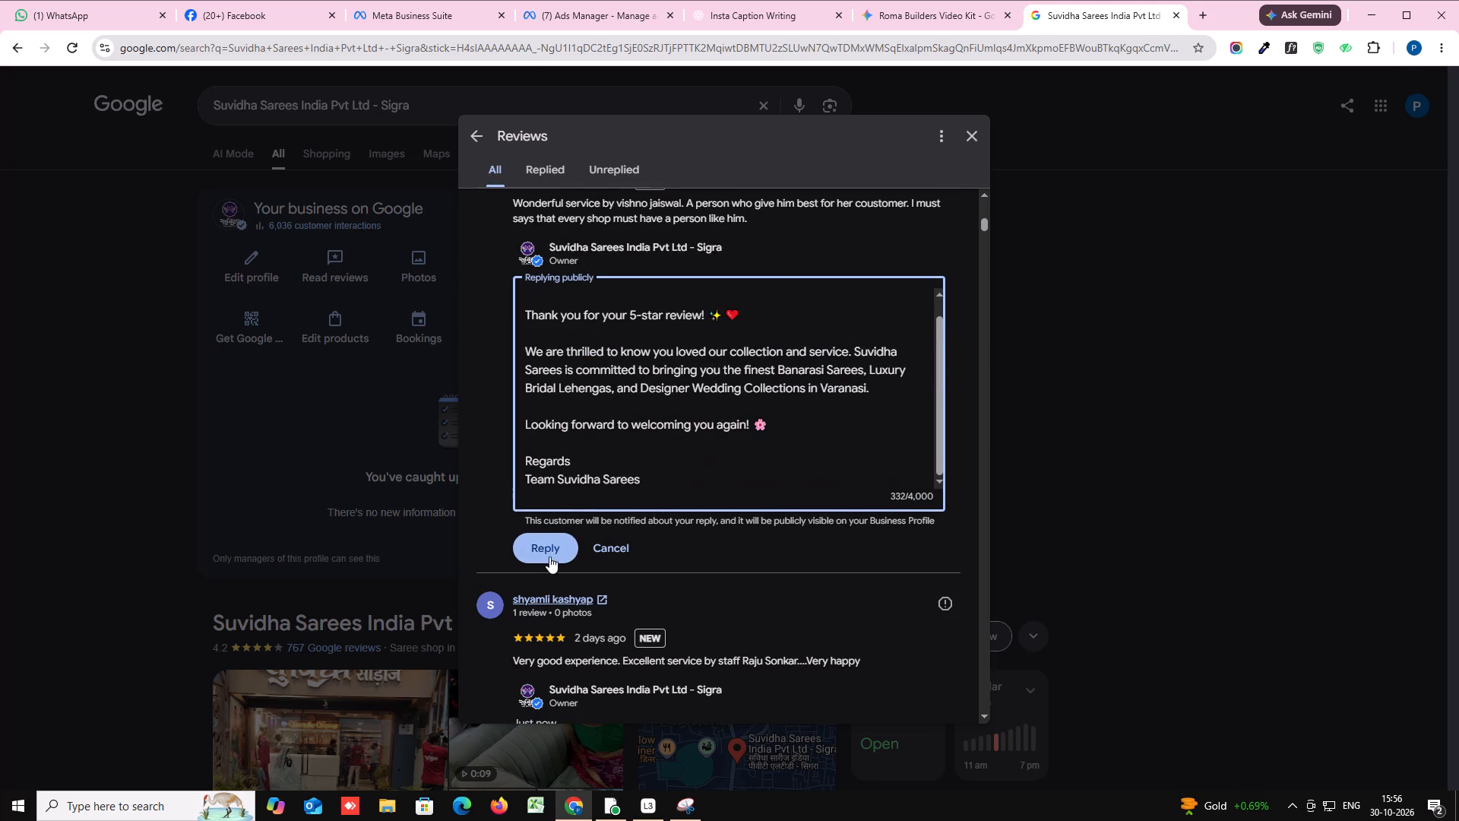
{"action": "left_click", "coordinate": [543, 556]}
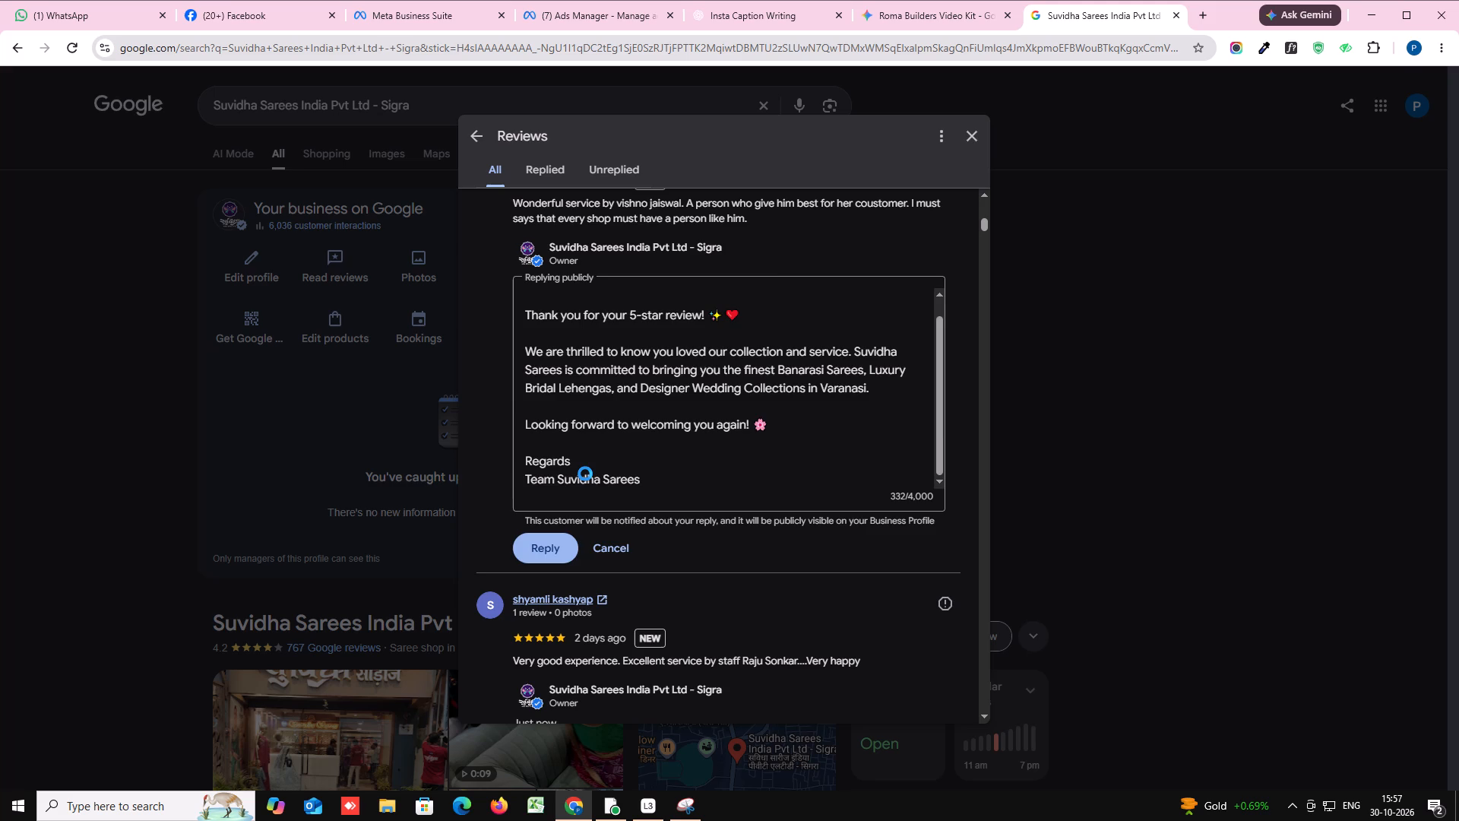
Start a reply to the 23-hour-old review praising the exceptional collection and paste the copied thank-you message into it.
{"action": "scroll", "coordinate": [585, 474], "scroll_direction": "up", "scroll_amount": 1}
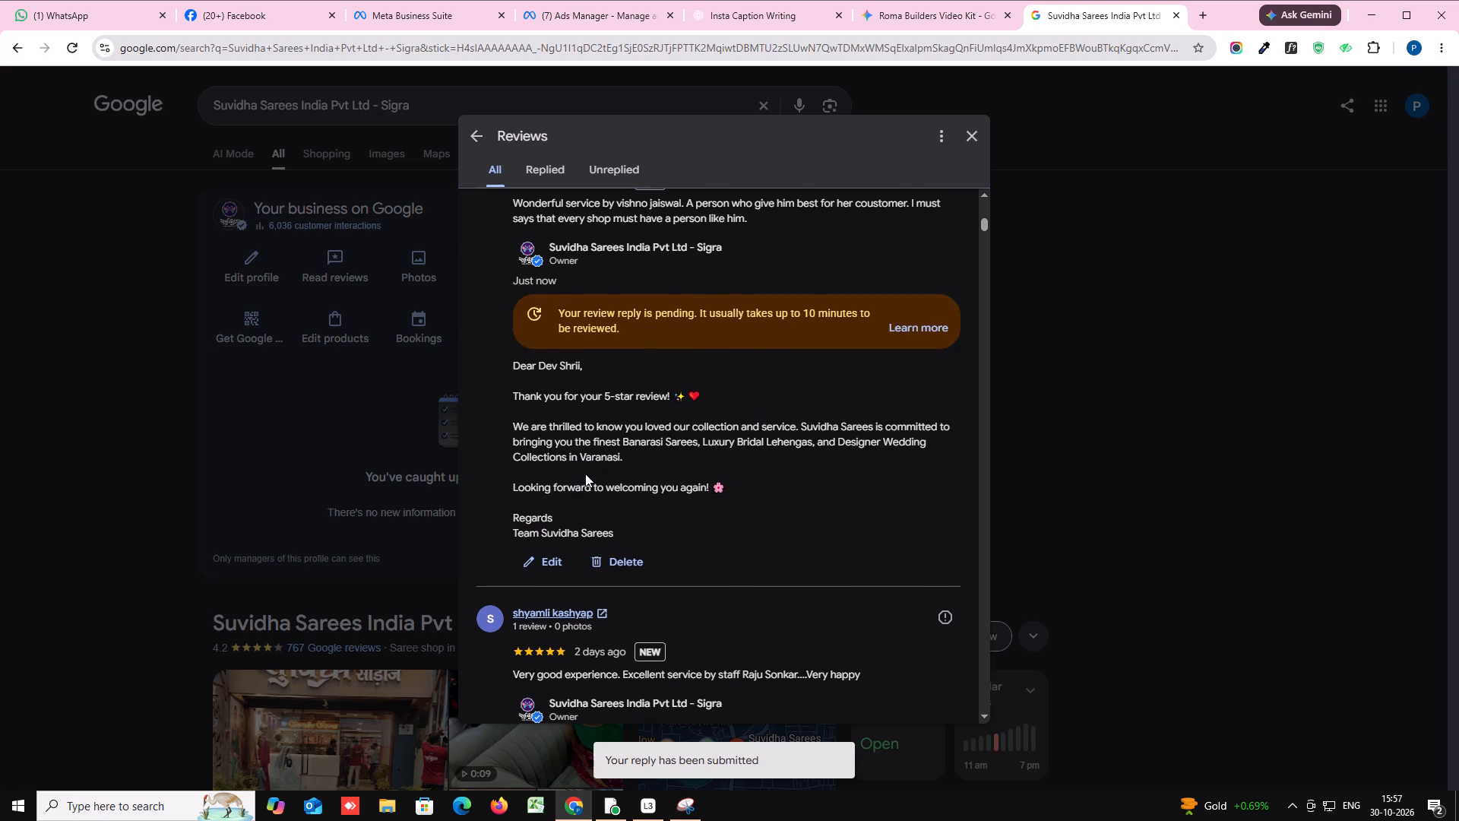
{"action": "scroll", "coordinate": [585, 474], "scroll_direction": "up", "scroll_amount": 5}
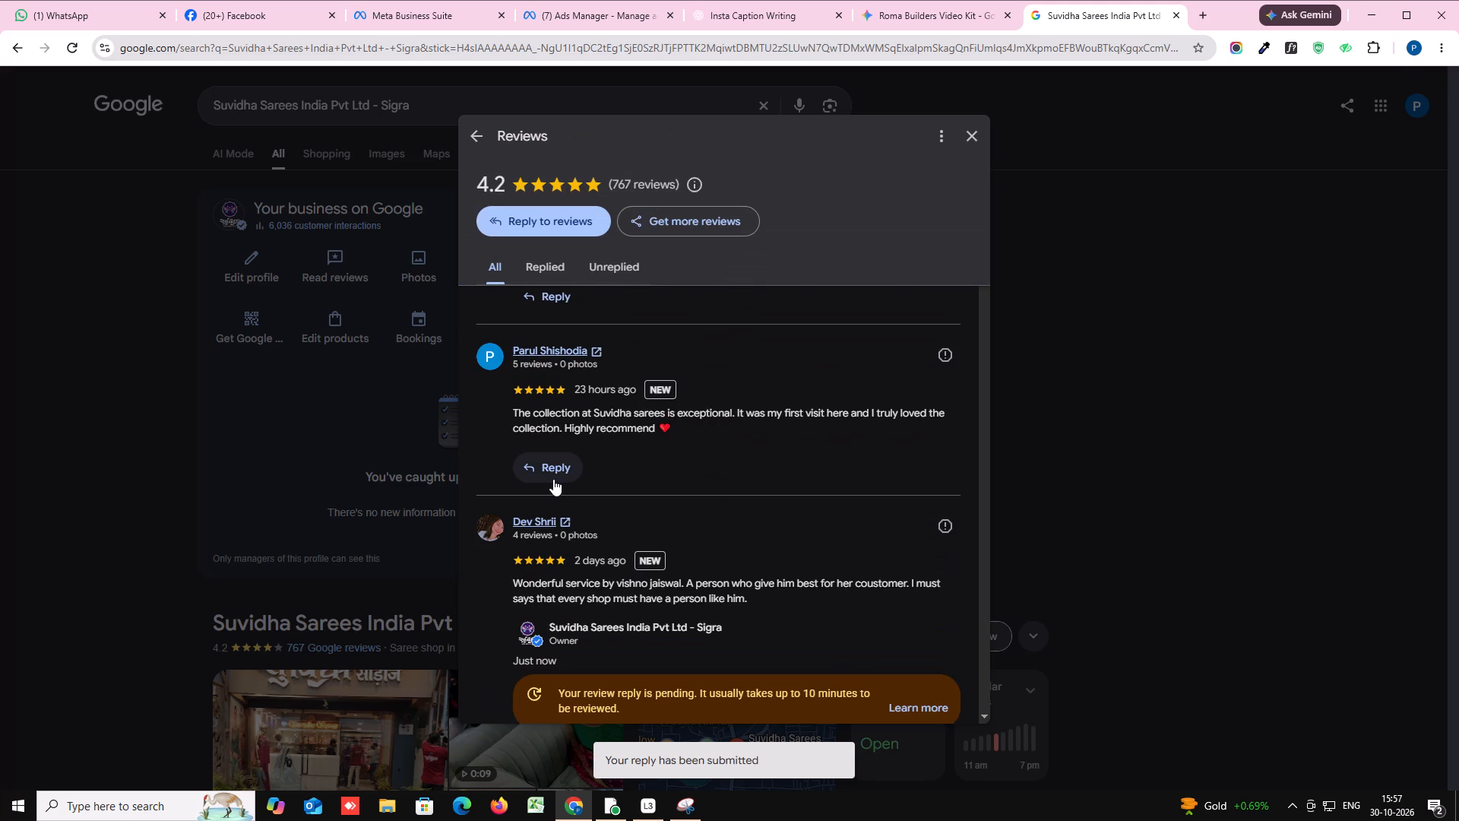
{"action": "left_click", "coordinate": [553, 479]}
{"action": "right_click", "coordinate": [574, 516]}
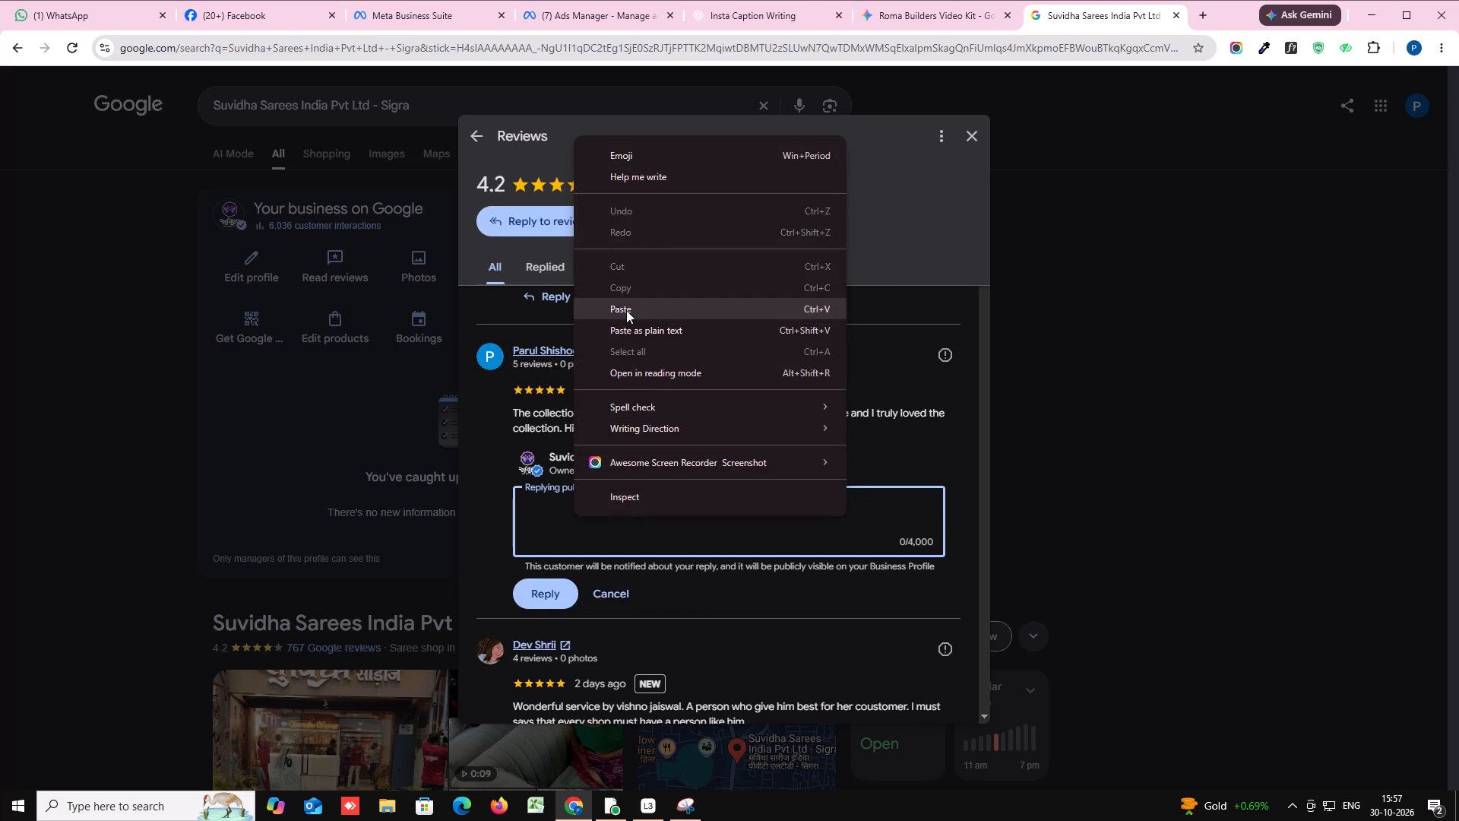
{"action": "left_click", "coordinate": [626, 310]}
Replace the name in the pasted reply's greeting so it reads "Dear Parul,".
{"action": "scroll", "coordinate": [601, 537], "scroll_direction": "up", "scroll_amount": 2}
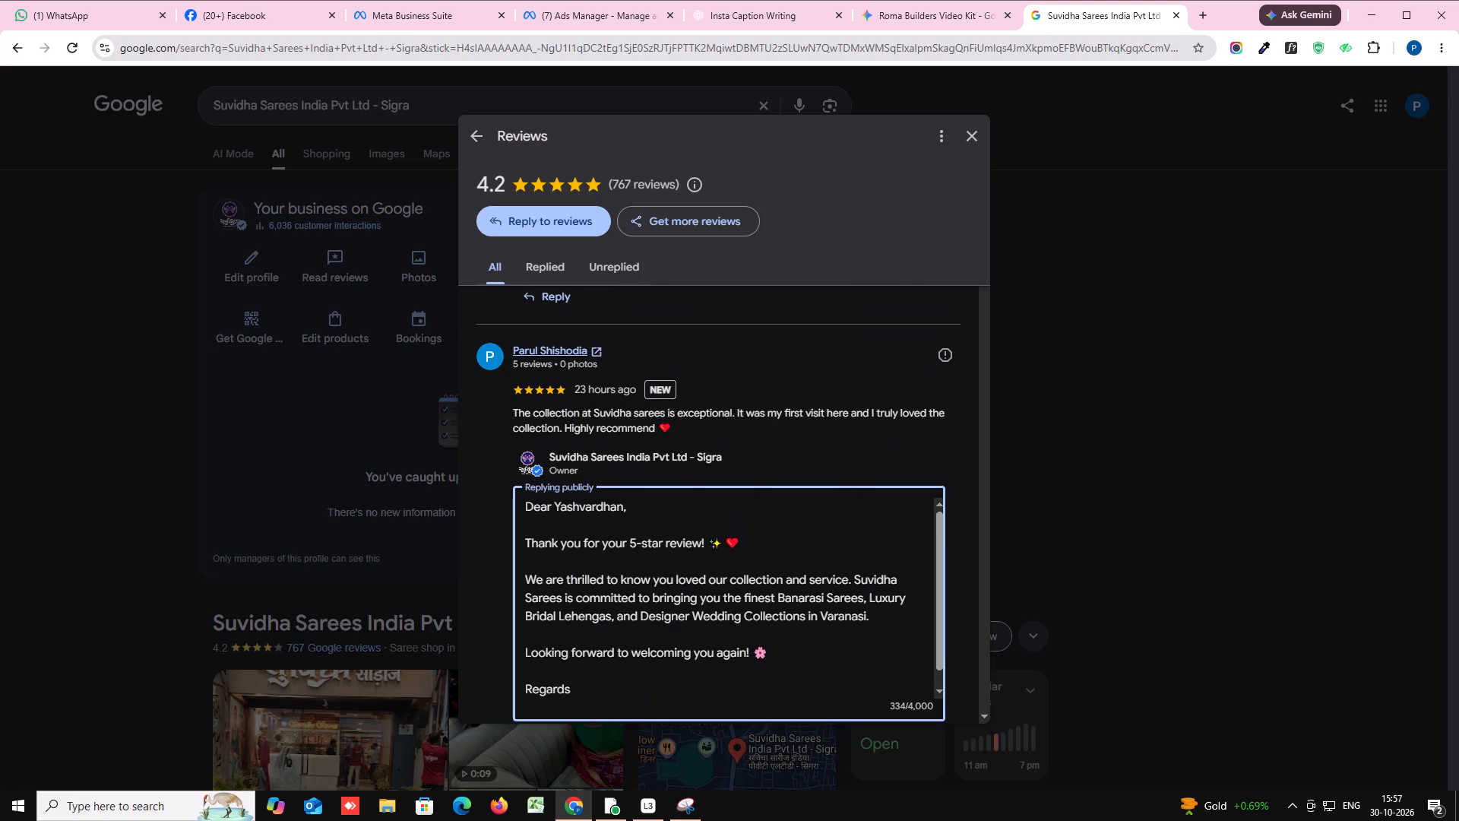
{"action": "left_click", "coordinate": [620, 509]}
{"action": "key", "text": "BackSpace"}
{"action": "key", "text": "BackSpace"}
{"action": "key", "text": "BackSpace"}
{"action": "key", "text": "BackSpace"}
{"action": "key", "text": "BackSpace"}
{"action": "key", "text": "BackSpace"}
{"action": "key", "text": "BackSpace"}
{"action": "key", "text": "BackSpace"}
{"action": "key", "text": "BackSpace"}
{"action": "key", "text": "BackSpace"}
{"action": "key", "text": "BackSpace"}
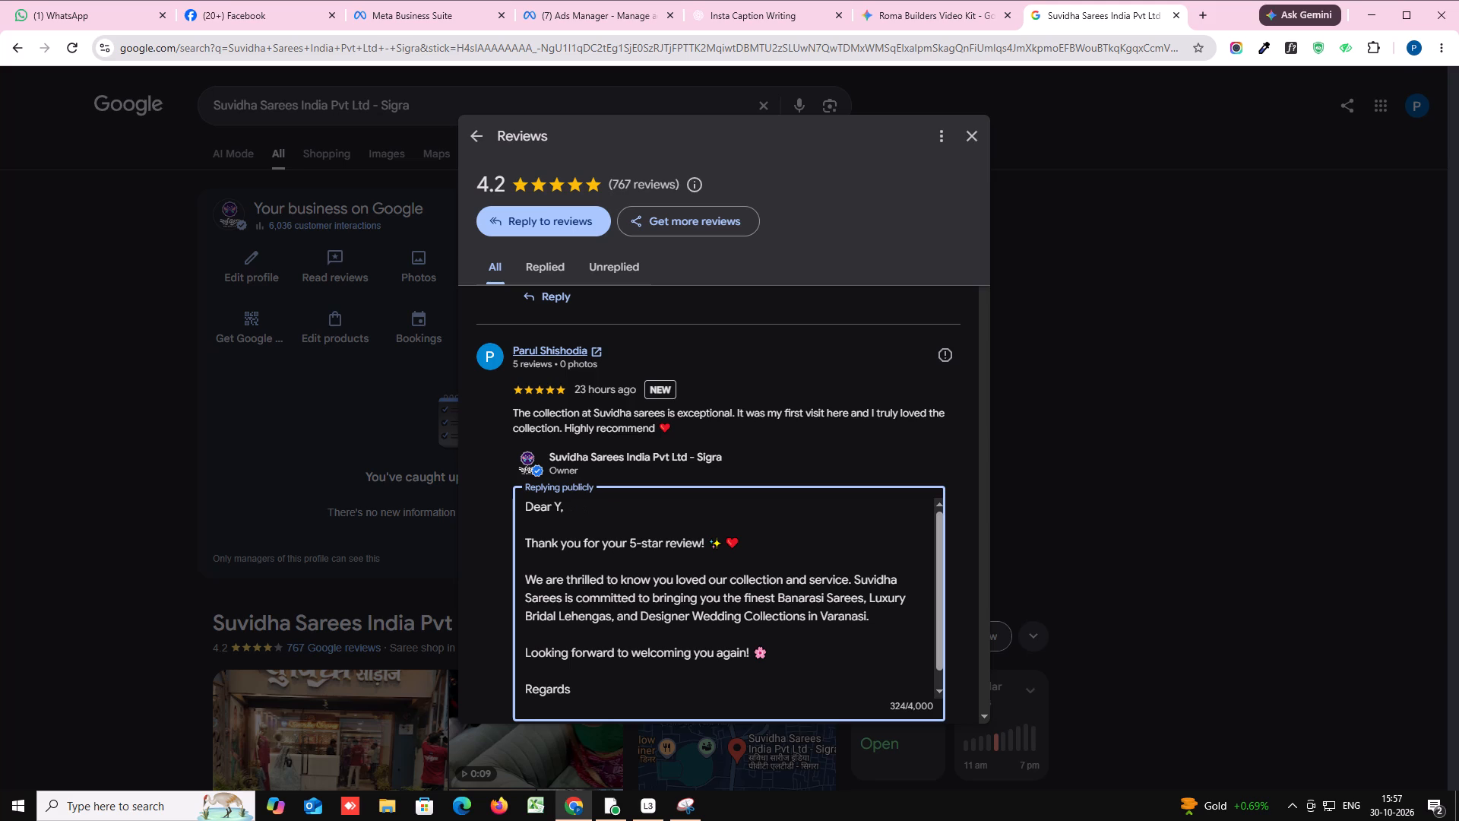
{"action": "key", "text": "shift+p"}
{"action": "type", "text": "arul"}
Submit the reply to the review praising the exceptional collection.
{"action": "scroll", "coordinate": [505, 499], "scroll_direction": "down", "scroll_amount": 2}
{"action": "left_click", "coordinate": [551, 591]}
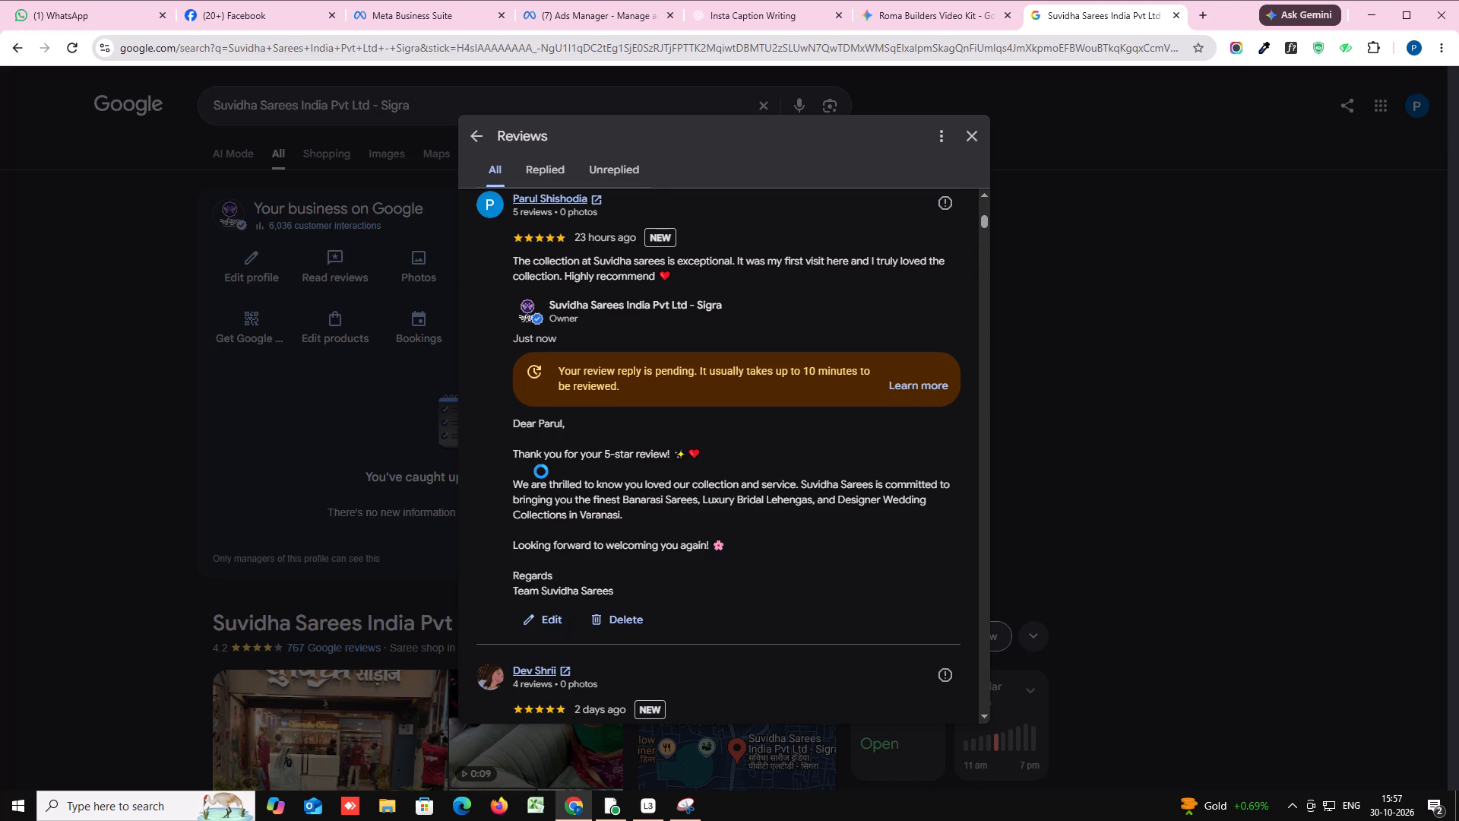
Start a reply to the 22-hour-old review "This store is the best." and paste the copied thank-you message into it.
{"action": "scroll", "coordinate": [541, 471], "scroll_direction": "up", "scroll_amount": 3}
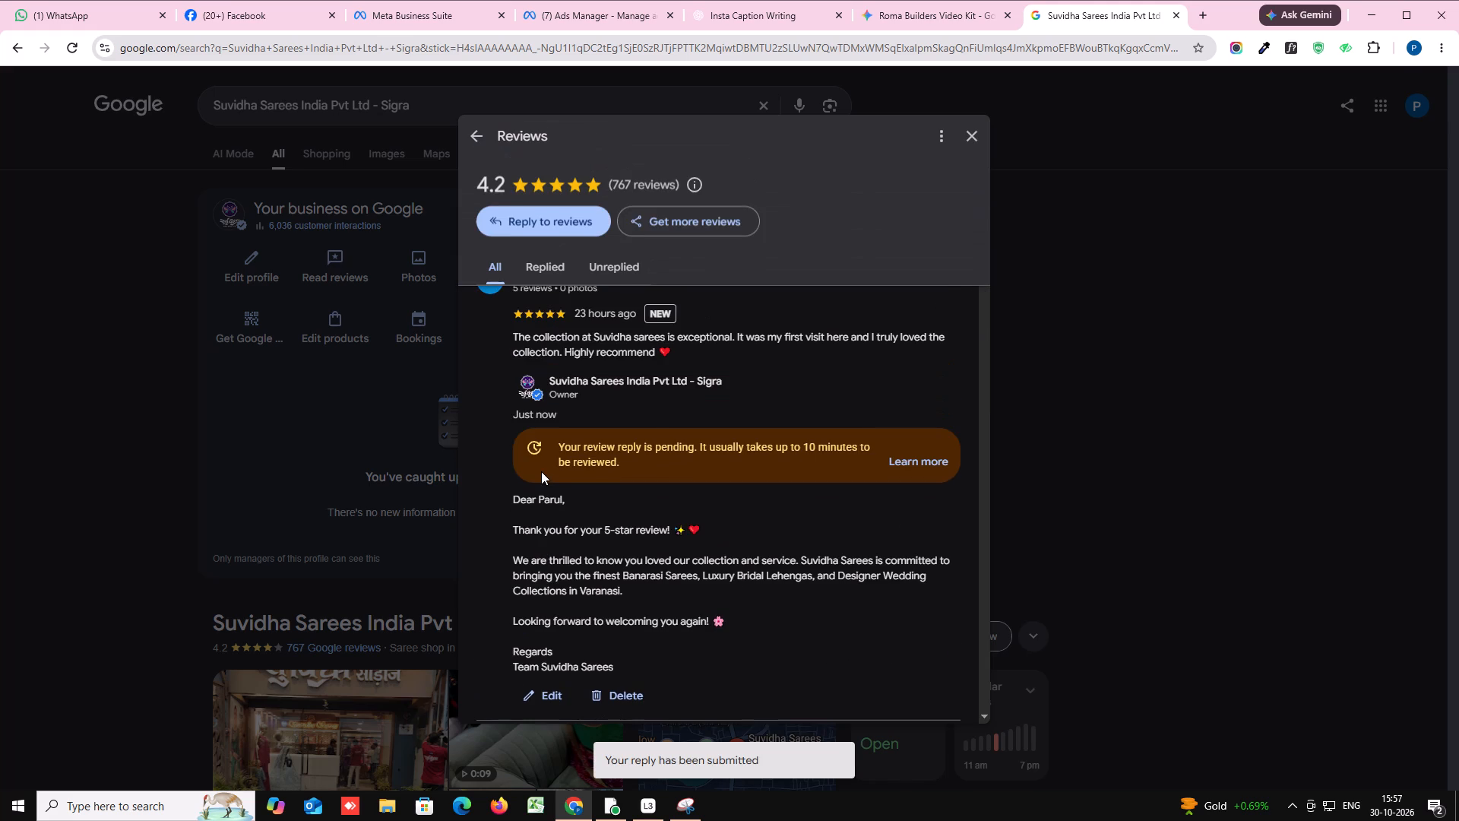
{"action": "scroll", "coordinate": [541, 471], "scroll_direction": "up", "scroll_amount": 4}
{"action": "scroll", "coordinate": [541, 471], "scroll_direction": "down", "scroll_amount": 1}
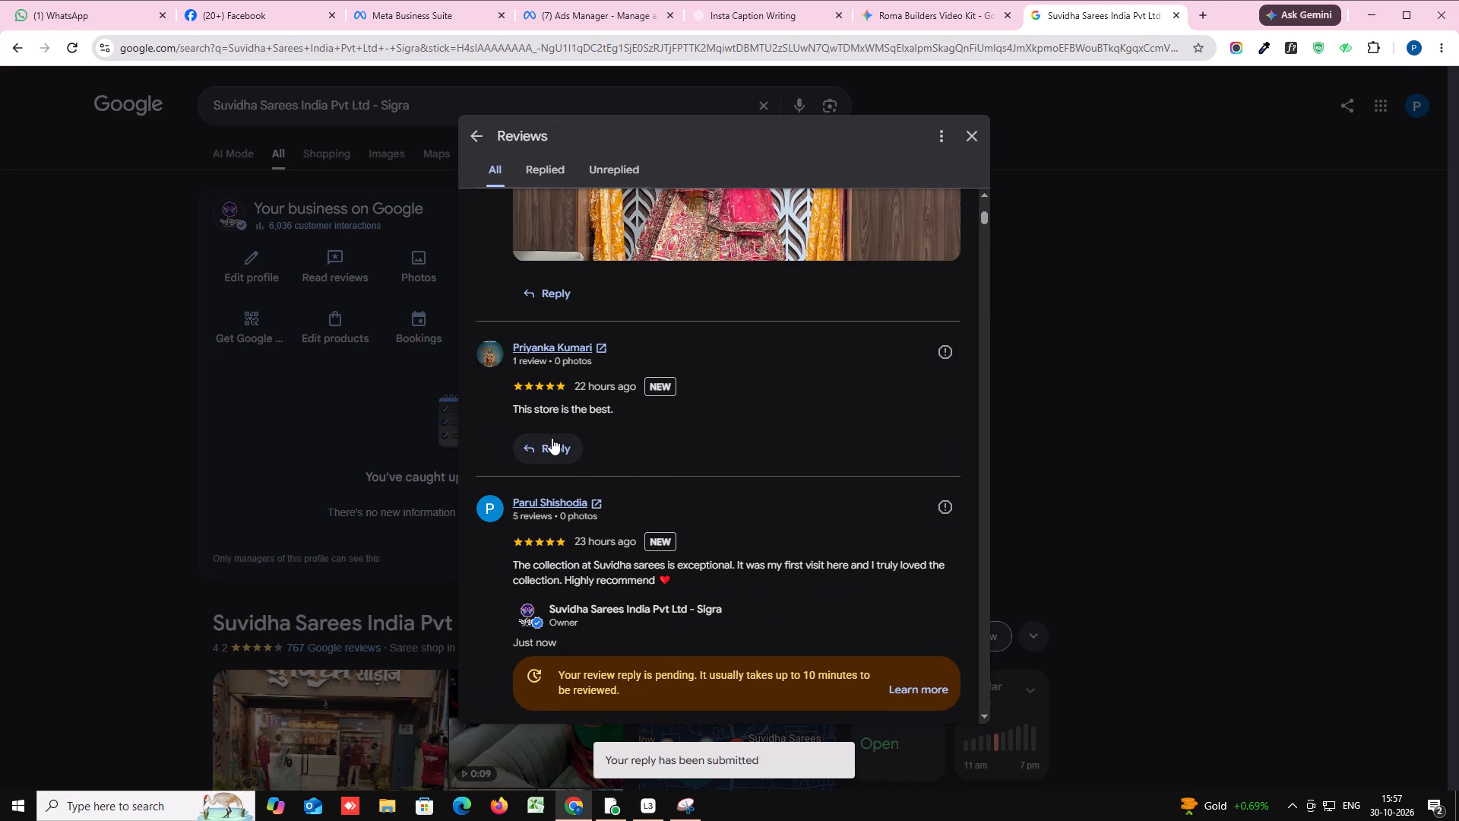
{"action": "left_click", "coordinate": [552, 438]}
{"action": "right_click", "coordinate": [569, 480]}
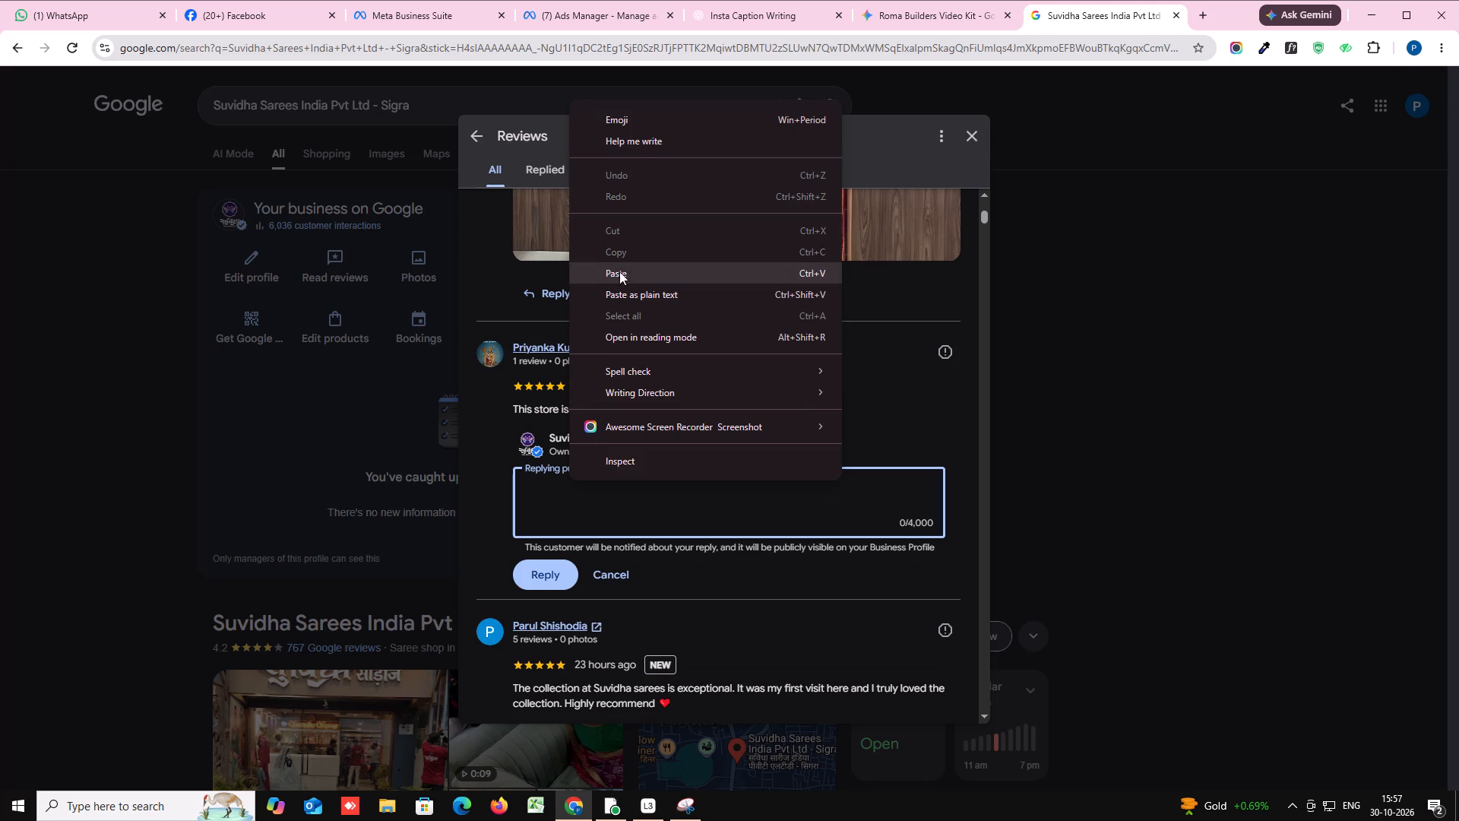
{"action": "left_click", "coordinate": [619, 271]}
Replace the name in the pasted reply's greeting with the reviewer's full name as shown on the review.
{"action": "scroll", "coordinate": [620, 525], "scroll_direction": "up", "scroll_amount": 3}
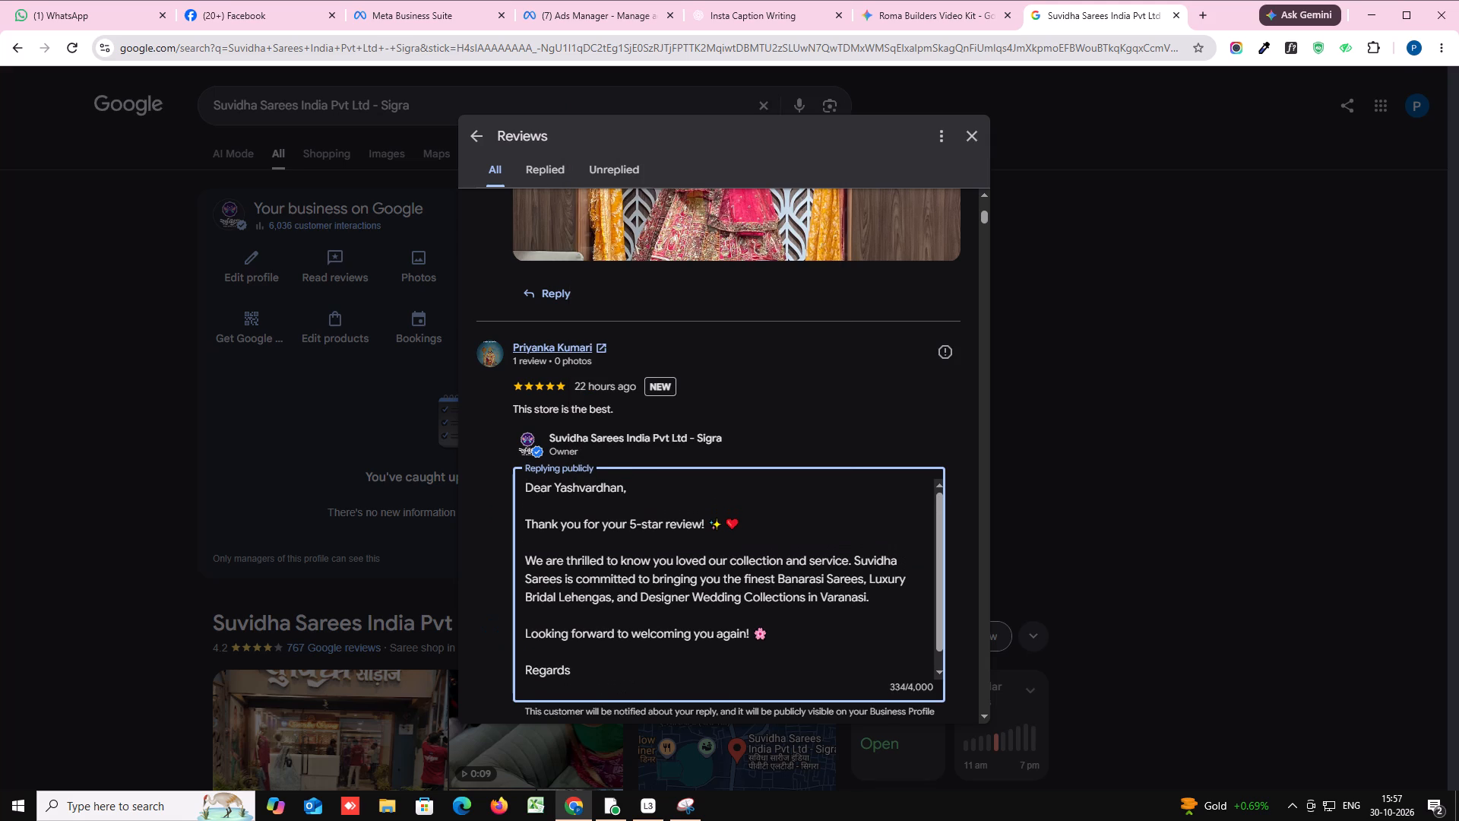
{"action": "left_click", "coordinate": [620, 487]}
{"action": "key", "text": "BackSpace"}
{"action": "key", "text": "BackSpace"}
{"action": "key", "text": "BackSpace"}
{"action": "key", "text": "BackSpace"}
{"action": "key", "text": "BackSpace"}
{"action": "key", "text": "BackSpace"}
{"action": "key", "text": "BackSpace"}
{"action": "key", "text": "BackSpace"}
{"action": "key", "text": "BackSpace"}
{"action": "key", "text": "BackSpace"}
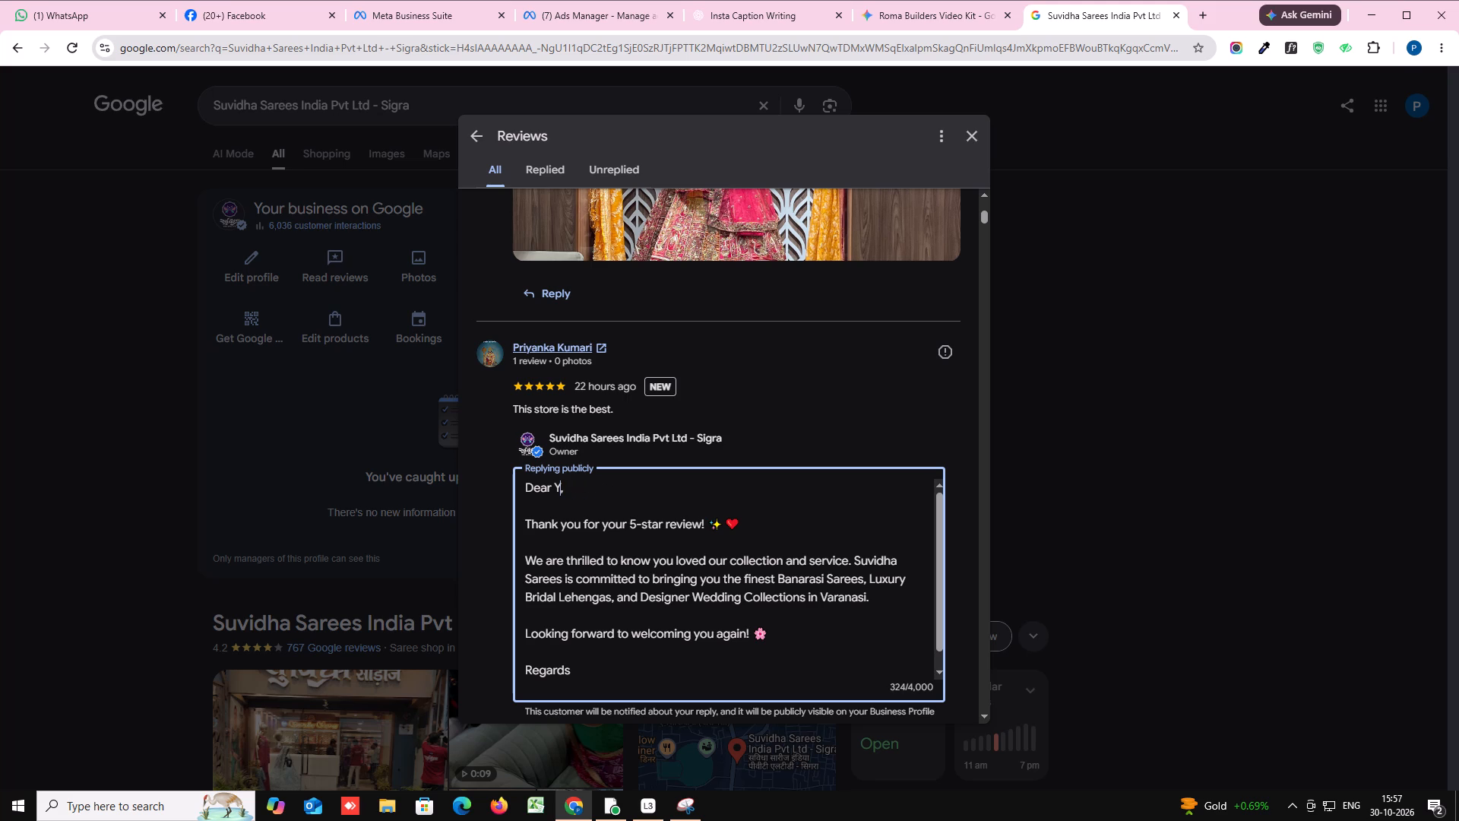
{"action": "key", "text": "BackSpace"}
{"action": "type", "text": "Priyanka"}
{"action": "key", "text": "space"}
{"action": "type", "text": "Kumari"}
Submit the reply to the "This store is the best." review.
{"action": "scroll", "coordinate": [546, 511], "scroll_direction": "down", "scroll_amount": 1}
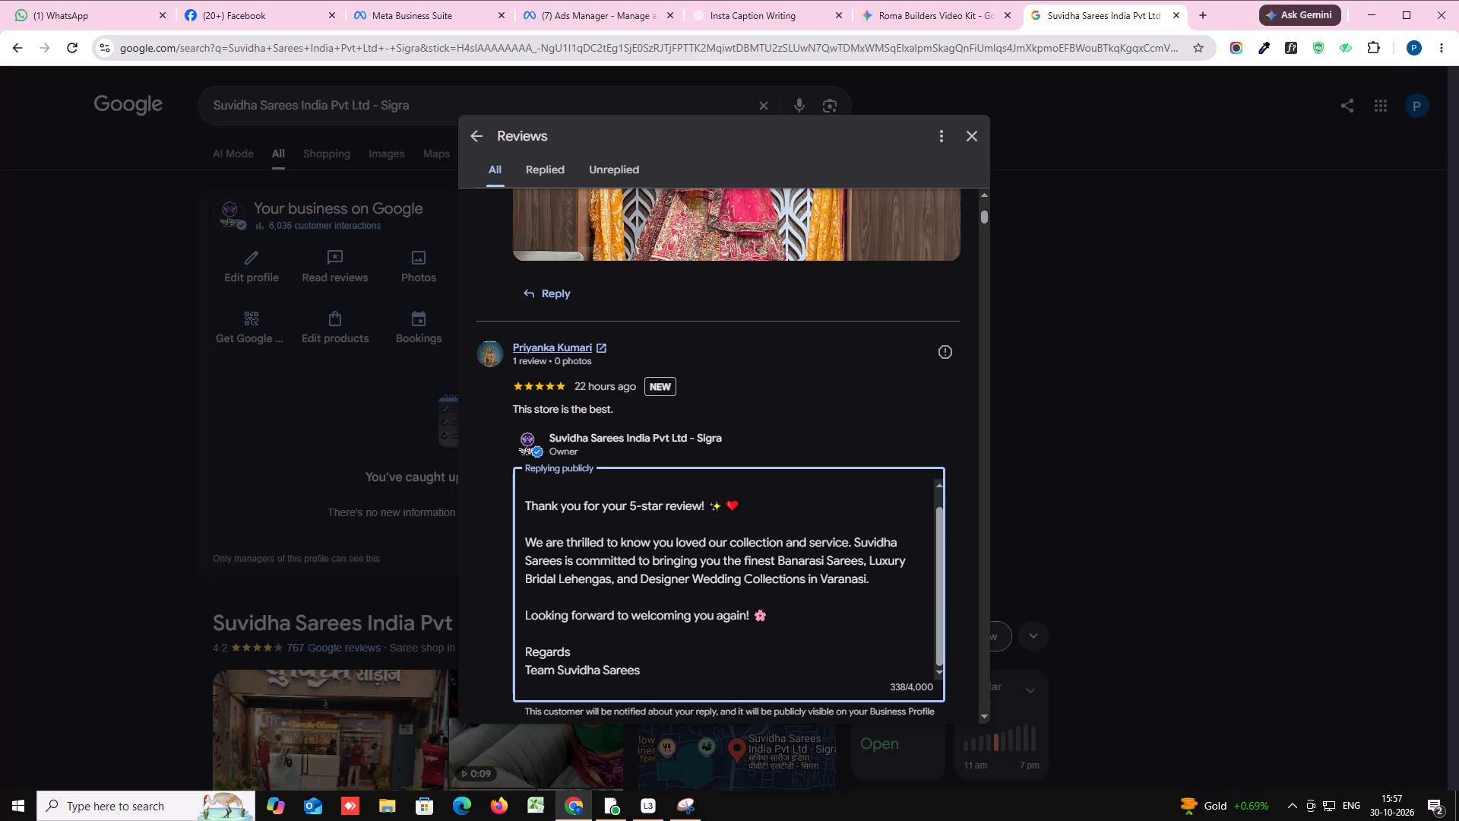
{"action": "scroll", "coordinate": [546, 511], "scroll_direction": "down", "scroll_amount": 3}
{"action": "left_click", "coordinate": [551, 521]}
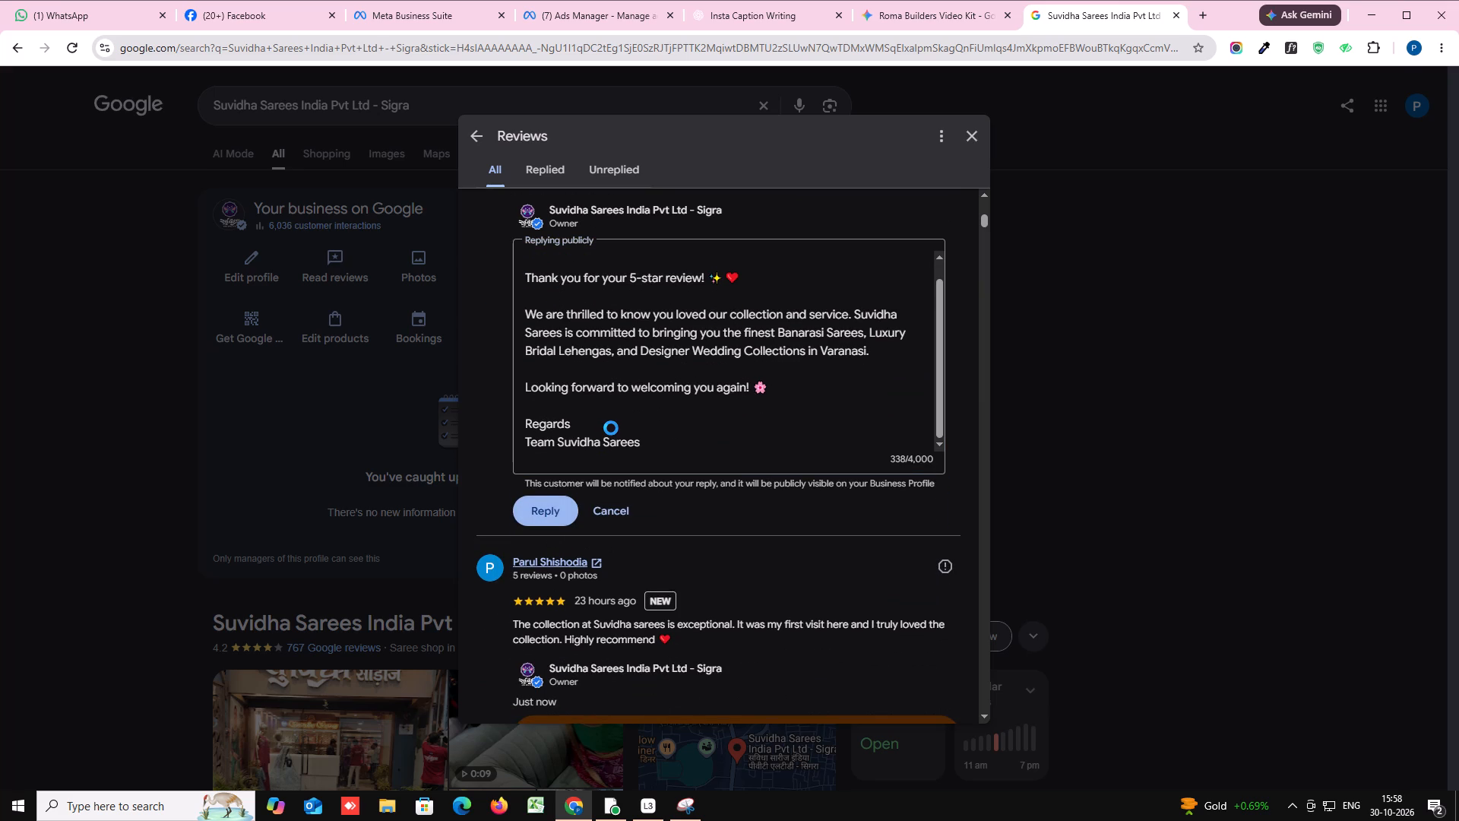
Start a reply to the 21-hour-old review about buying authentic banarasi sarees and paste the copied thank-you message into it.
{"action": "scroll", "coordinate": [611, 428], "scroll_direction": "up", "scroll_amount": 1}
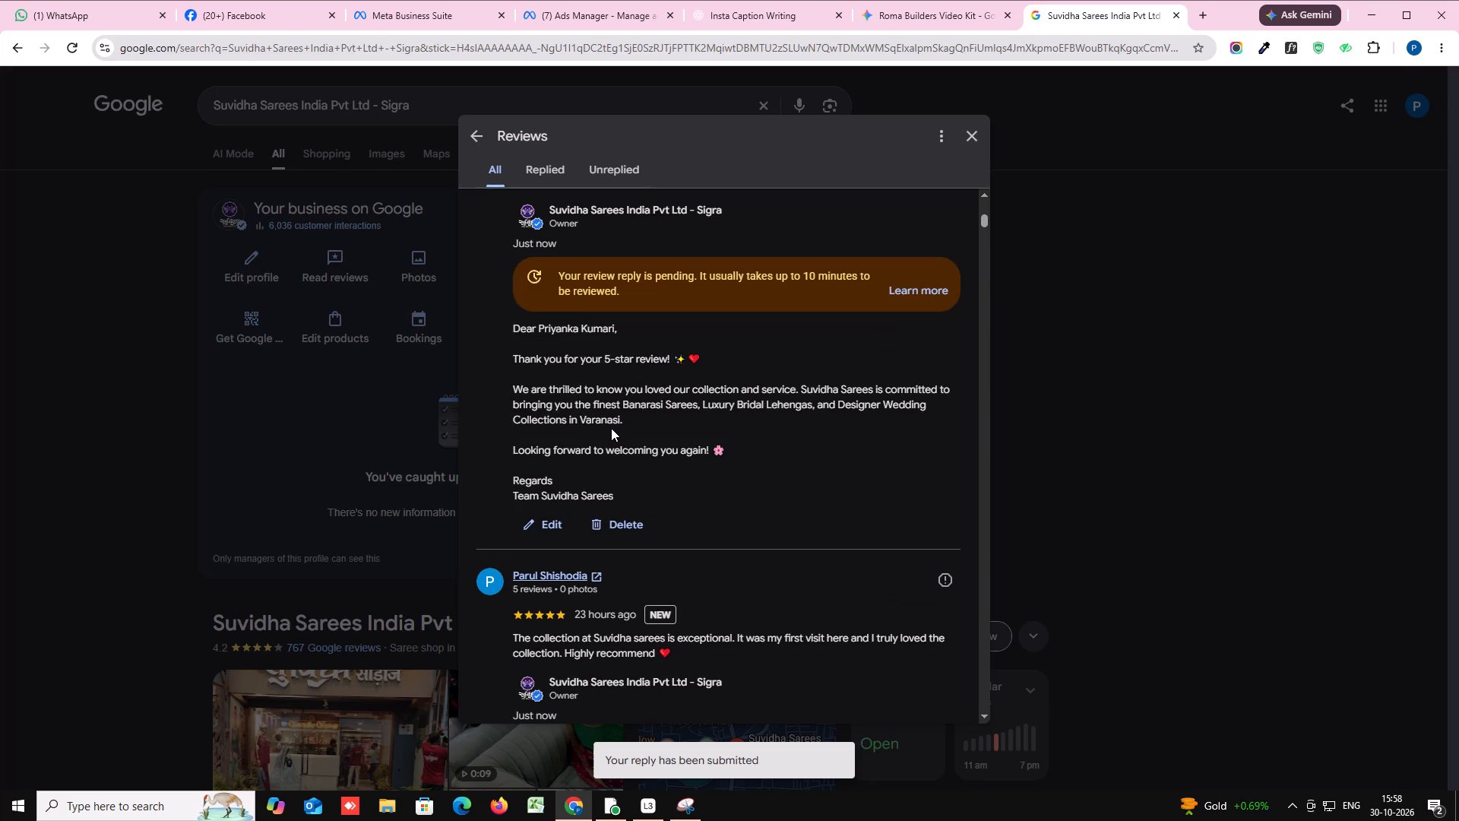
{"action": "scroll", "coordinate": [611, 428], "scroll_direction": "up", "scroll_amount": 3}
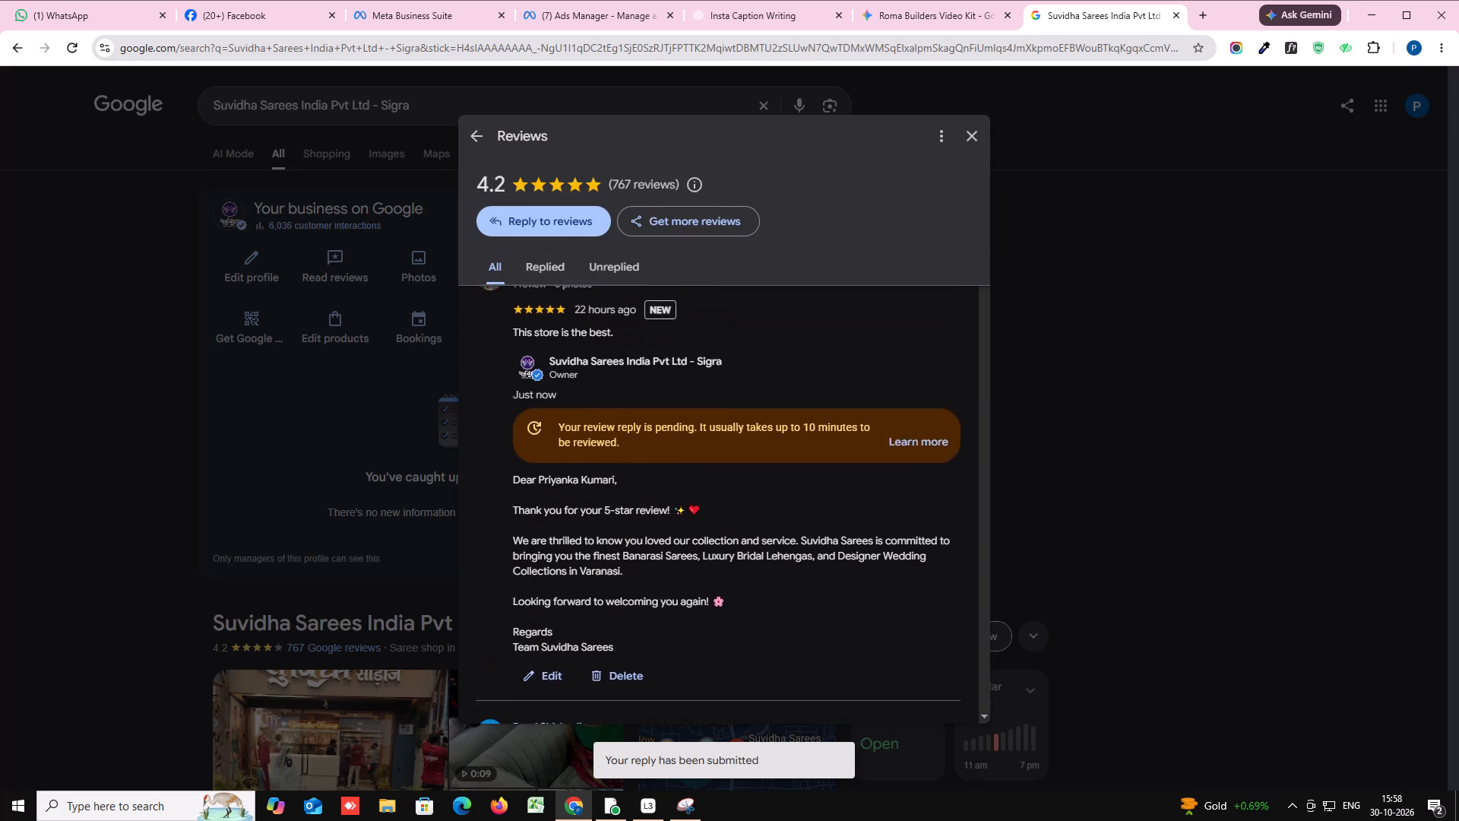
{"action": "scroll", "coordinate": [611, 428], "scroll_direction": "up", "scroll_amount": 6}
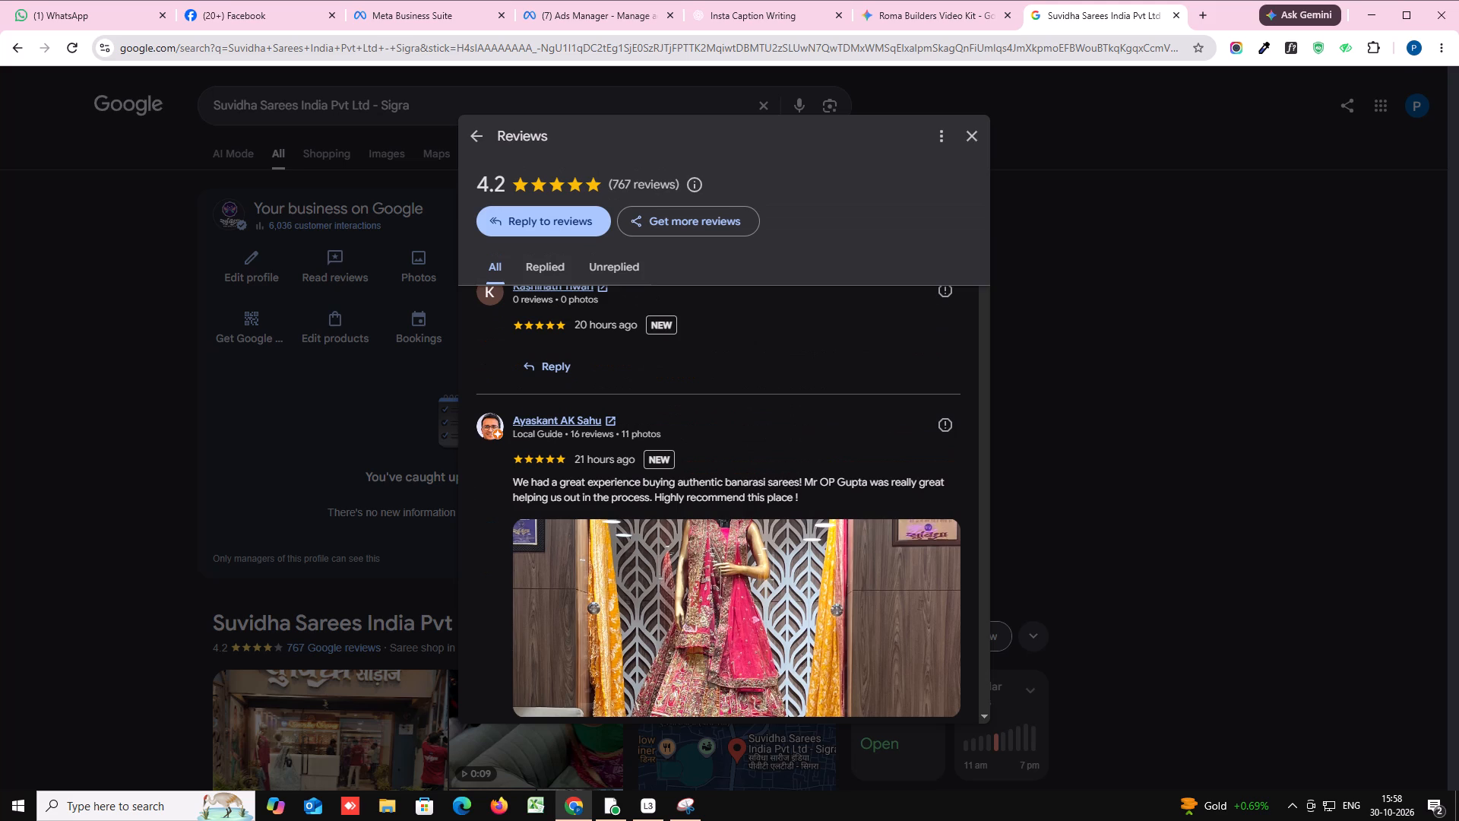
{"action": "scroll", "coordinate": [574, 537], "scroll_direction": "down", "scroll_amount": 2}
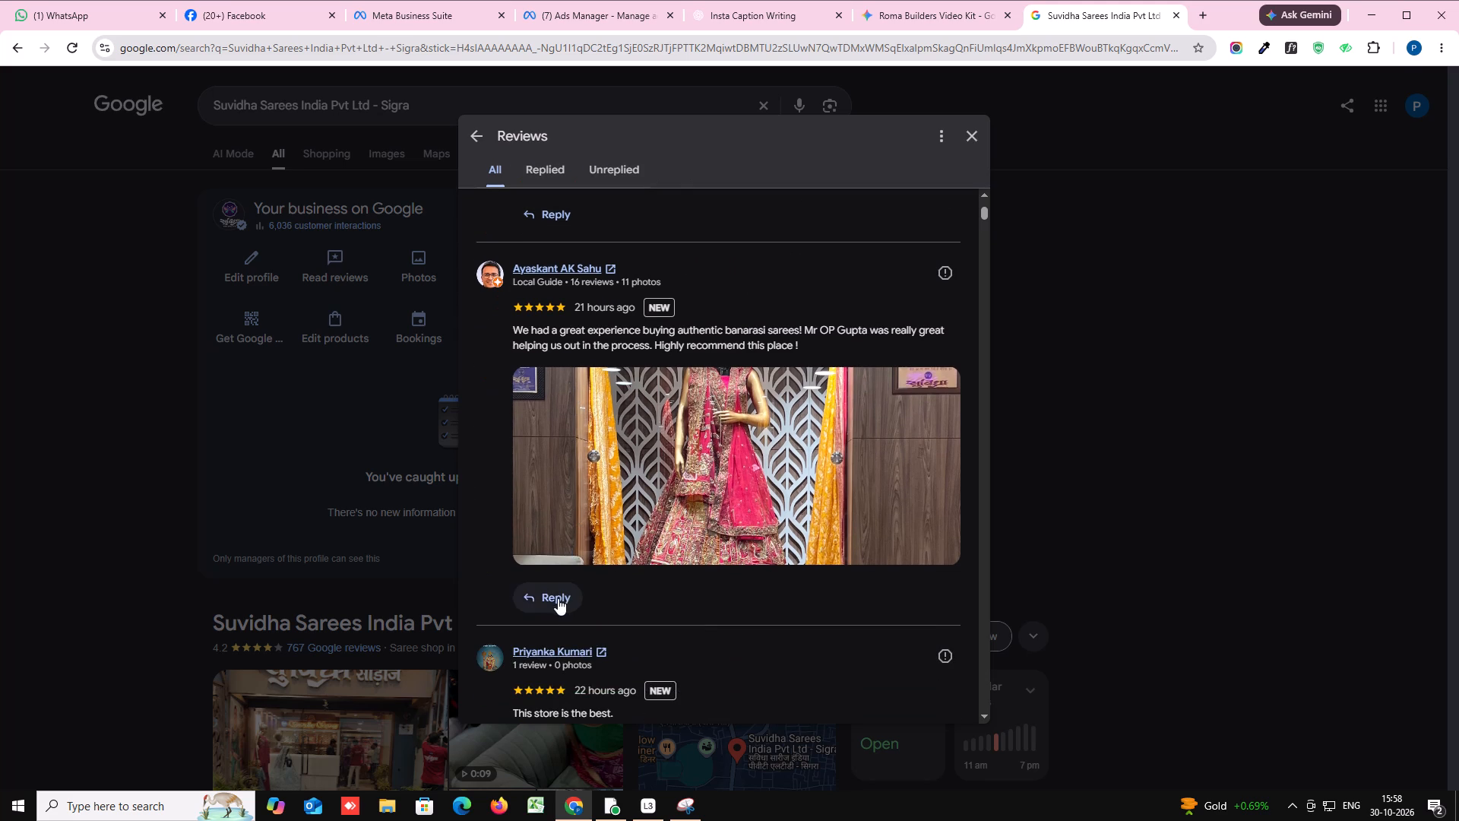
{"action": "left_click", "coordinate": [559, 598]}
{"action": "right_click", "coordinate": [576, 651]}
{"action": "left_click", "coordinate": [624, 453]}
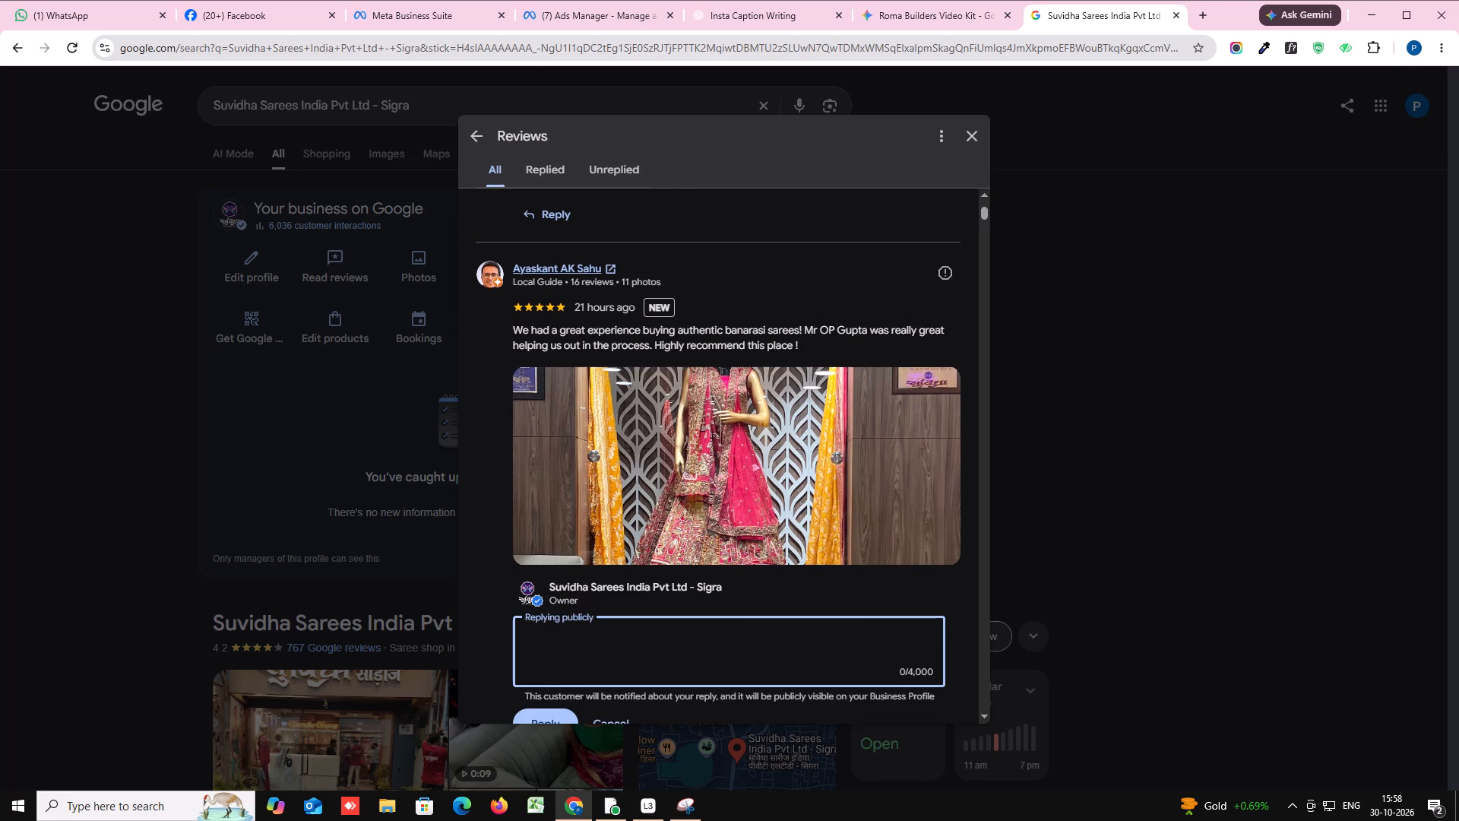
Replace the name in the pasted reply's greeting so it reads "Dear Ayaskant,".
{"action": "scroll", "coordinate": [600, 656], "scroll_direction": "up", "scroll_amount": 4}
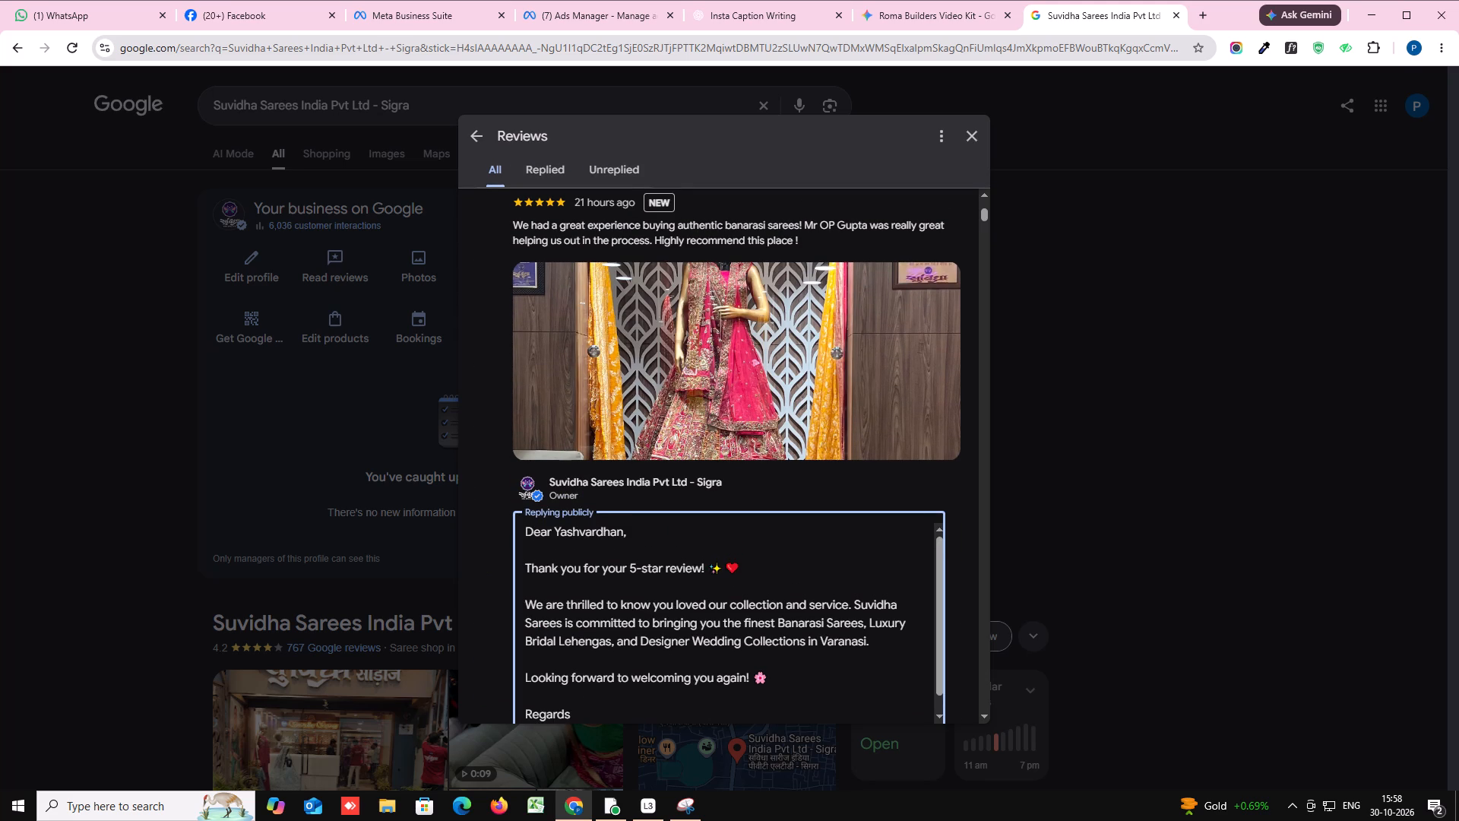
{"action": "left_click", "coordinate": [621, 531]}
{"action": "key", "text": "BackSpace"}
{"action": "key", "text": "BackSpace"}
{"action": "key", "text": "BackSpace"}
{"action": "key", "text": "BackSpace"}
{"action": "key", "text": "BackSpace"}
{"action": "key", "text": "BackSpace"}
{"action": "key", "text": "BackSpace"}
{"action": "key", "text": "BackSpace"}
{"action": "key", "text": "BackSpace"}
{"action": "key", "text": "BackSpace"}
{"action": "key", "text": "BackSpace"}
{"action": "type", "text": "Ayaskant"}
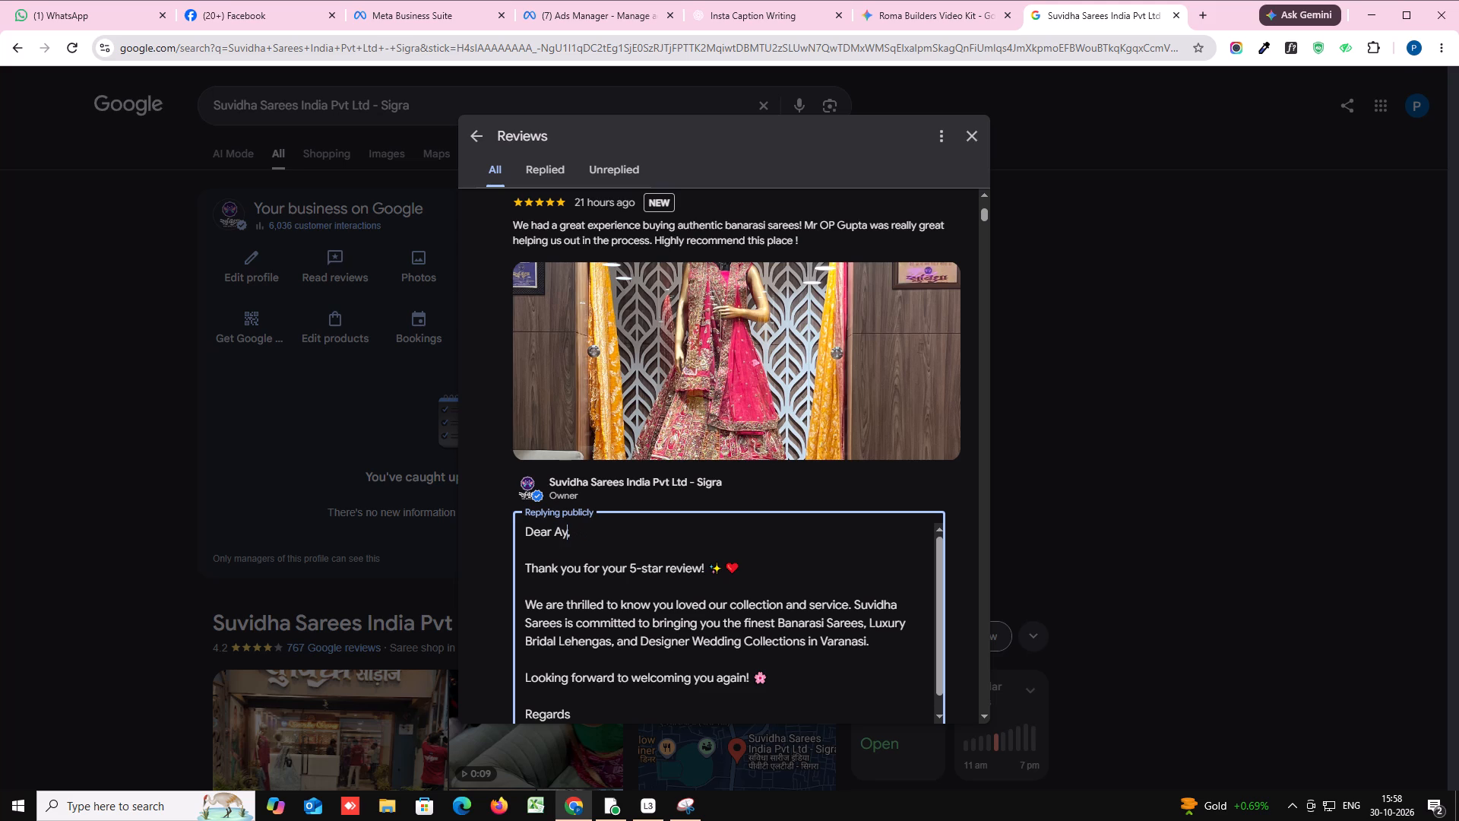
Submit the reply to the review about buying authentic banarasi sarees.
{"action": "scroll", "coordinate": [489, 511], "scroll_direction": "down", "scroll_amount": 2}
{"action": "left_click", "coordinate": [548, 630]}
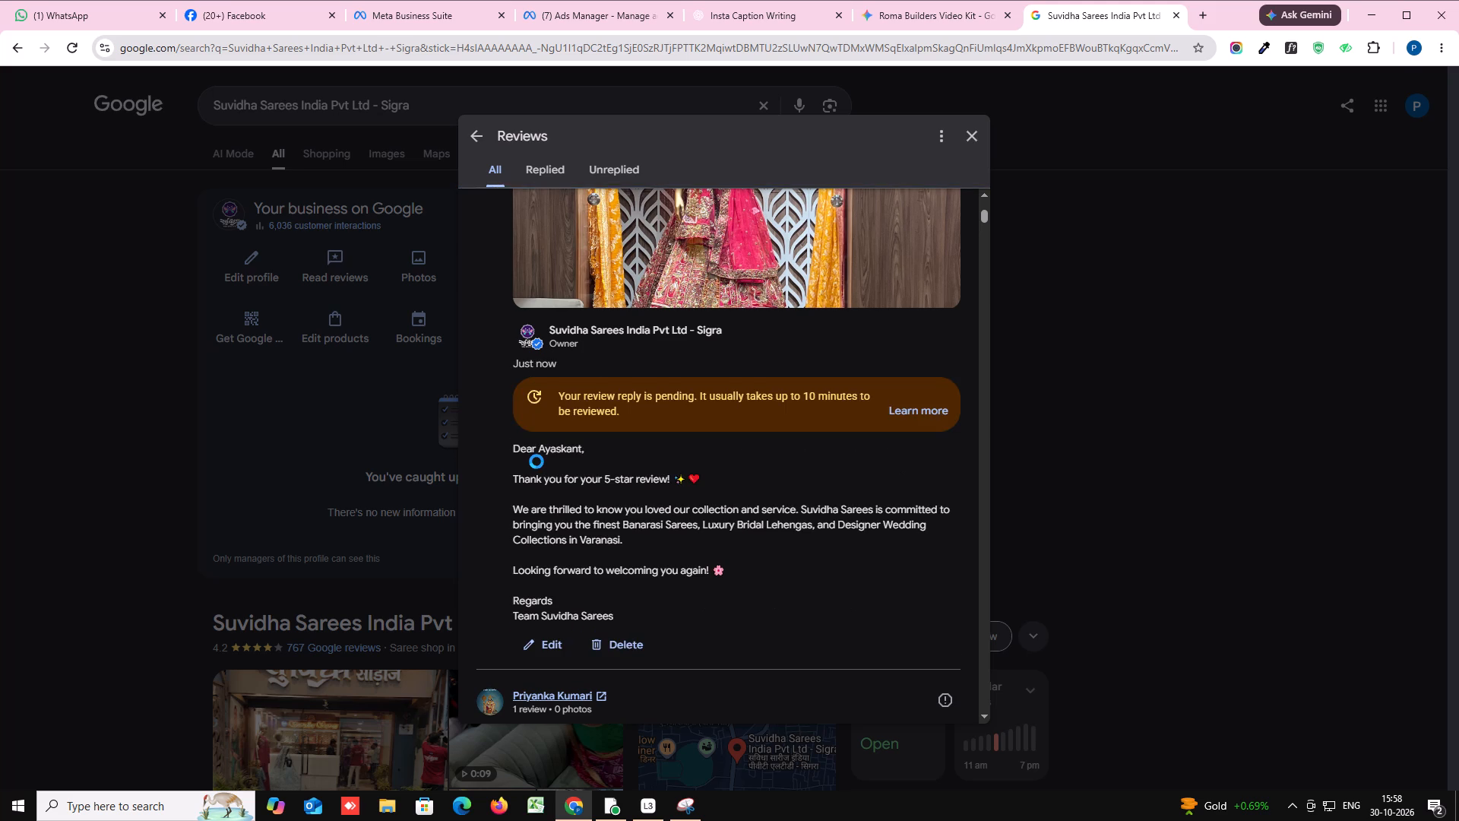
Start a reply to Kashinath's 20-hour-old rating without text and paste the copied thank-you message into it.
{"action": "scroll", "coordinate": [536, 461], "scroll_direction": "up", "scroll_amount": 7}
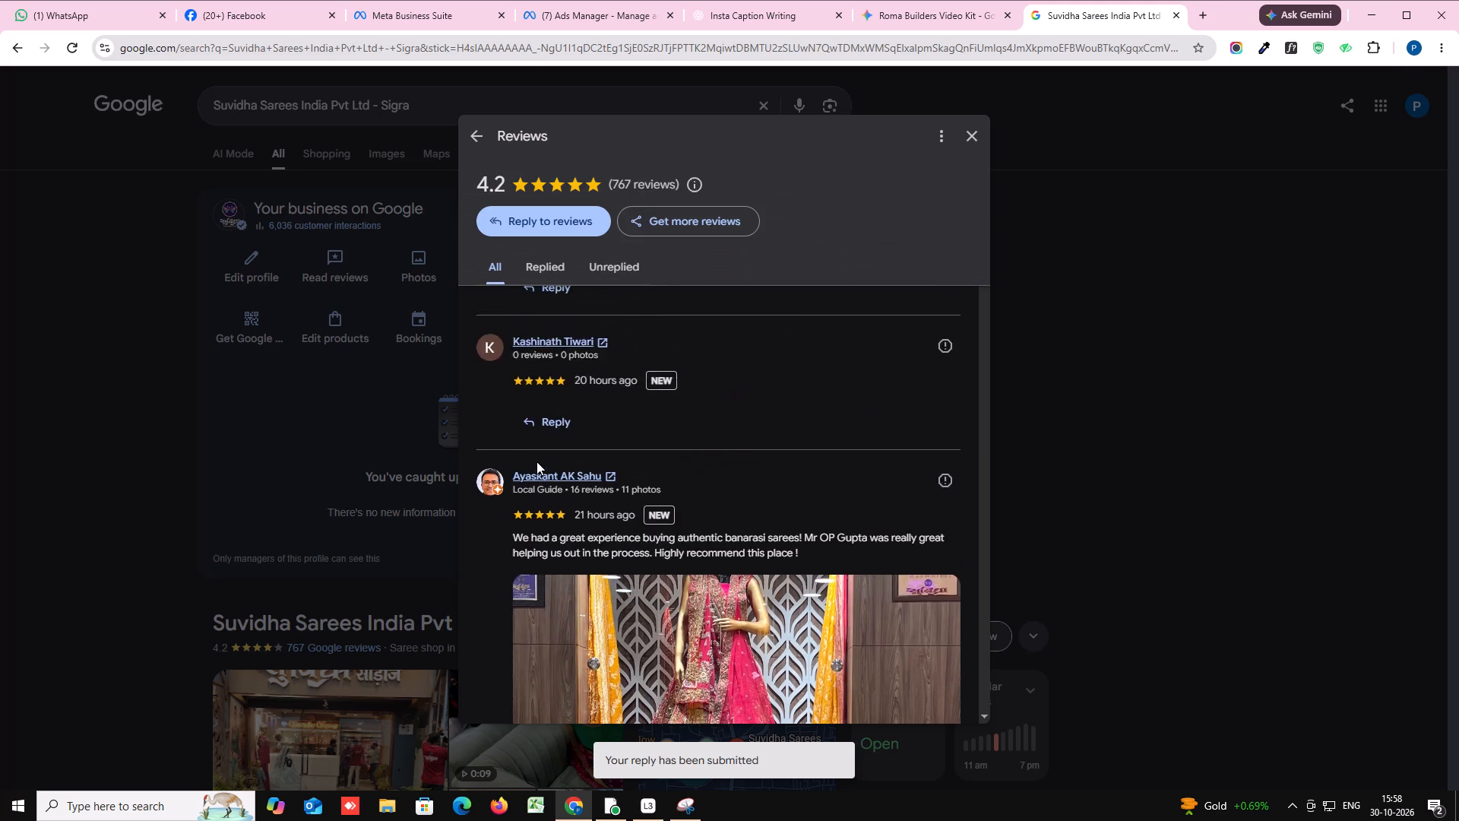
{"action": "left_click", "coordinate": [546, 486]}
{"action": "right_click", "coordinate": [560, 548]}
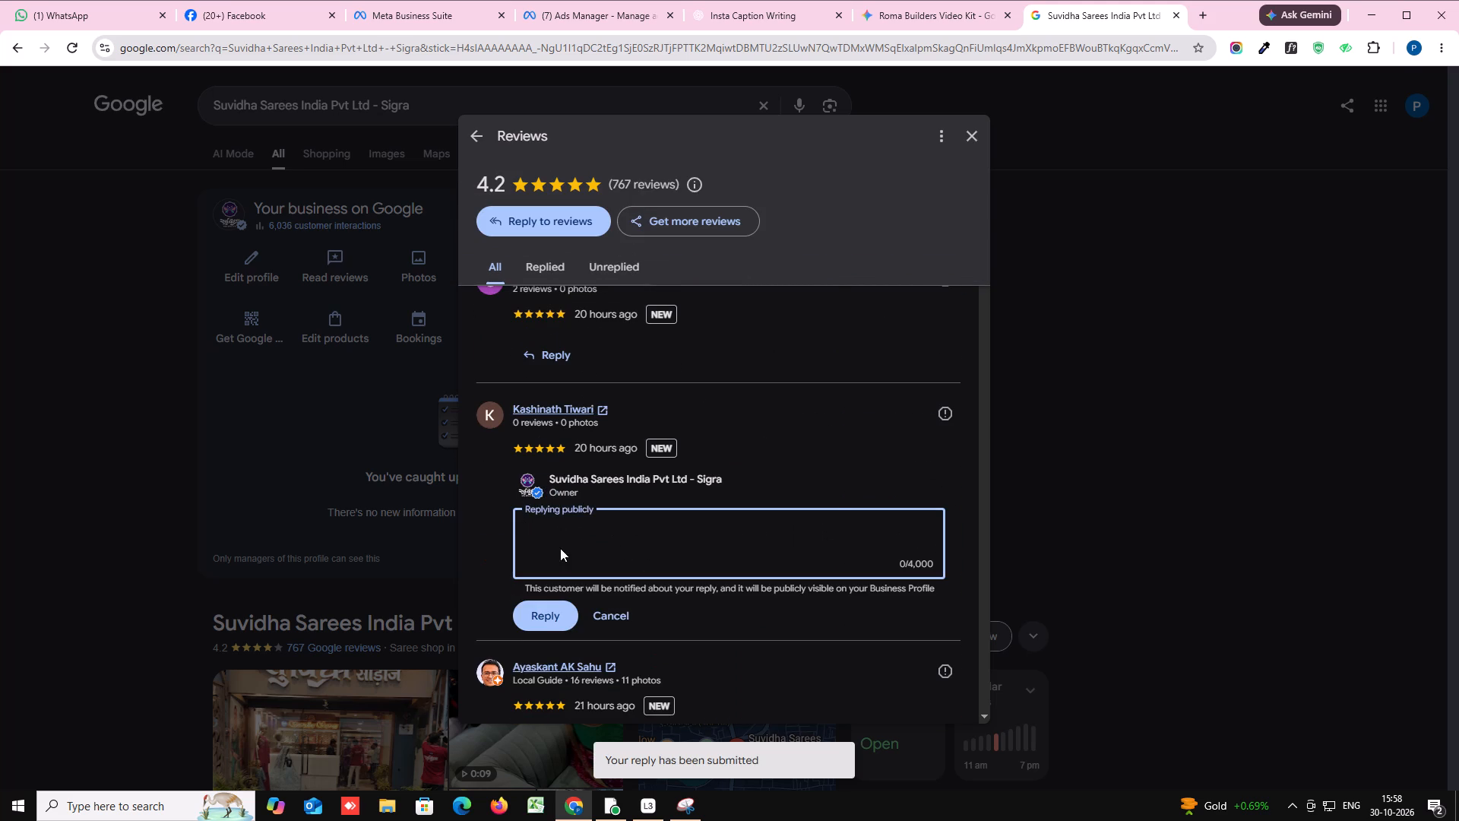
{"action": "left_click", "coordinate": [629, 341]}
Replace the name in the pasted reply's greeting so it reads "Dear Kashinath,".
{"action": "scroll", "coordinate": [611, 563], "scroll_direction": "up", "scroll_amount": 3}
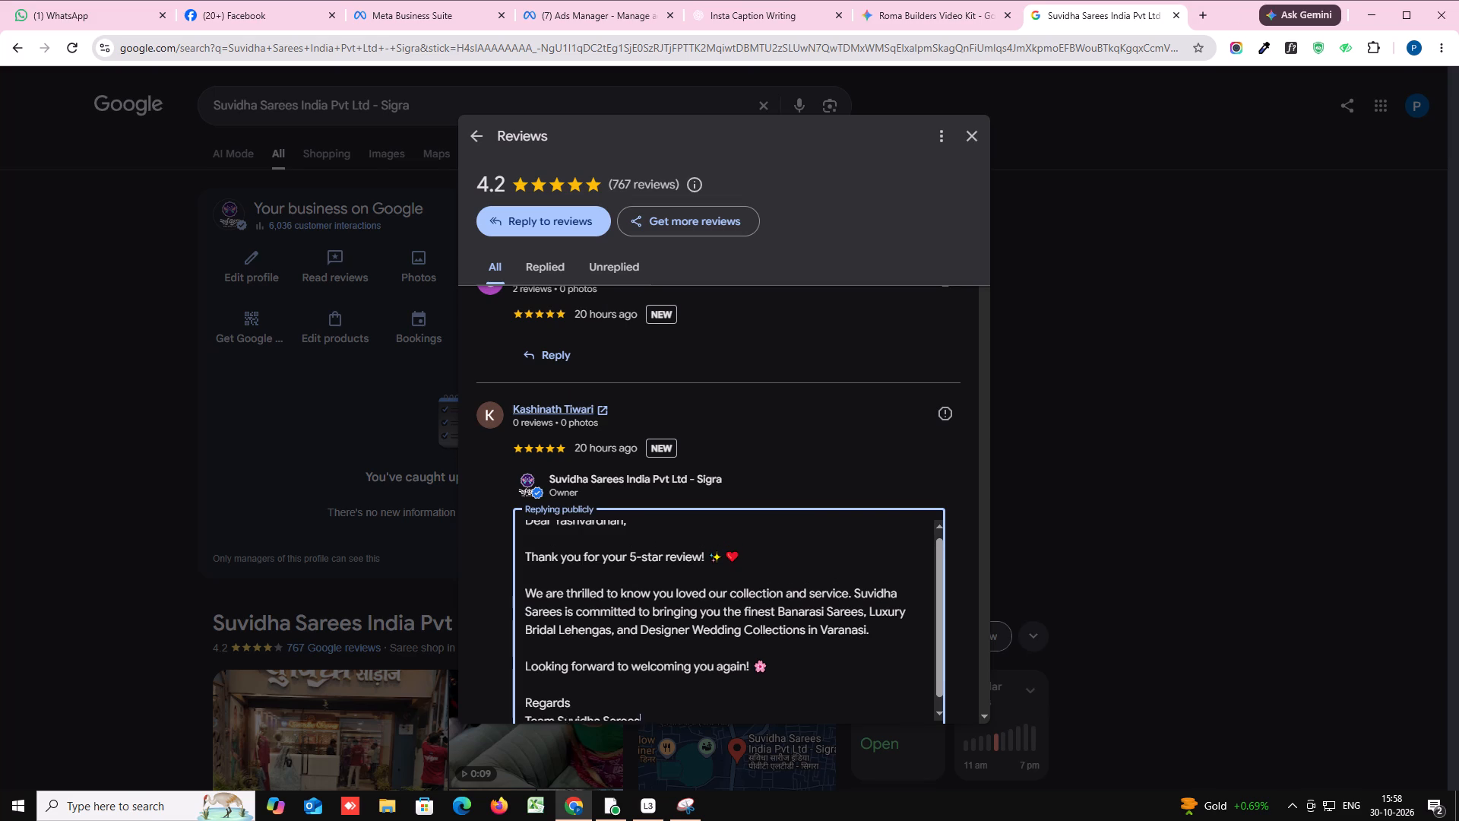
{"action": "left_click", "coordinate": [621, 532]}
{"action": "key", "text": "BackSpace"}
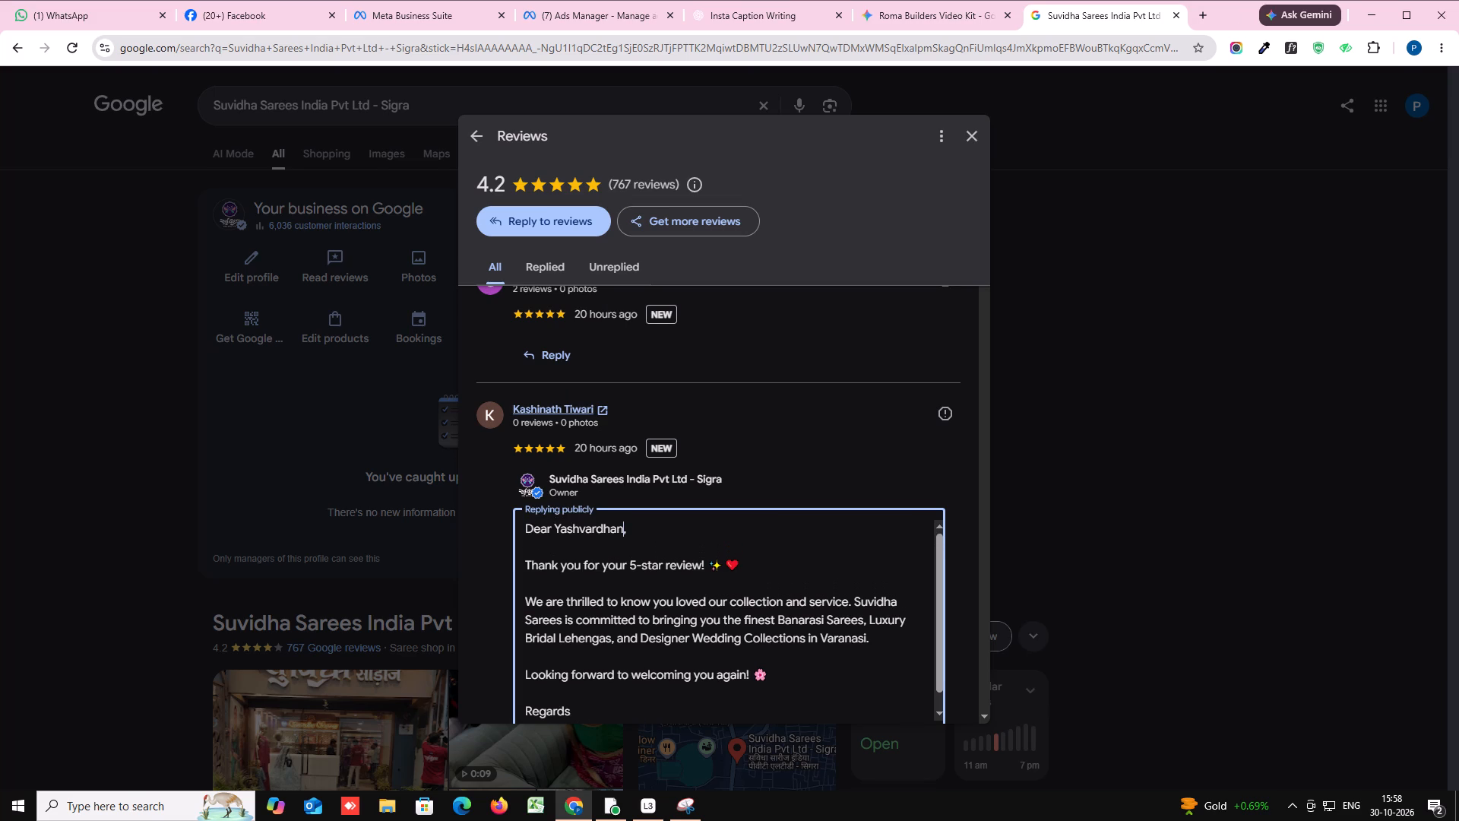
{"action": "key", "text": "BackSpace"}
{"action": "key", "text": "BackSpace"}
{"action": "key", "text": "BackSpace"}
{"action": "key", "text": "BackSpace"}
{"action": "key", "text": "BackSpace"}
{"action": "key", "text": "BackSpace"}
{"action": "key", "text": "BackSpace"}
{"action": "key", "text": "BackSpace"}
{"action": "key", "text": "BackSpace"}
{"action": "key", "text": "BackSpace"}
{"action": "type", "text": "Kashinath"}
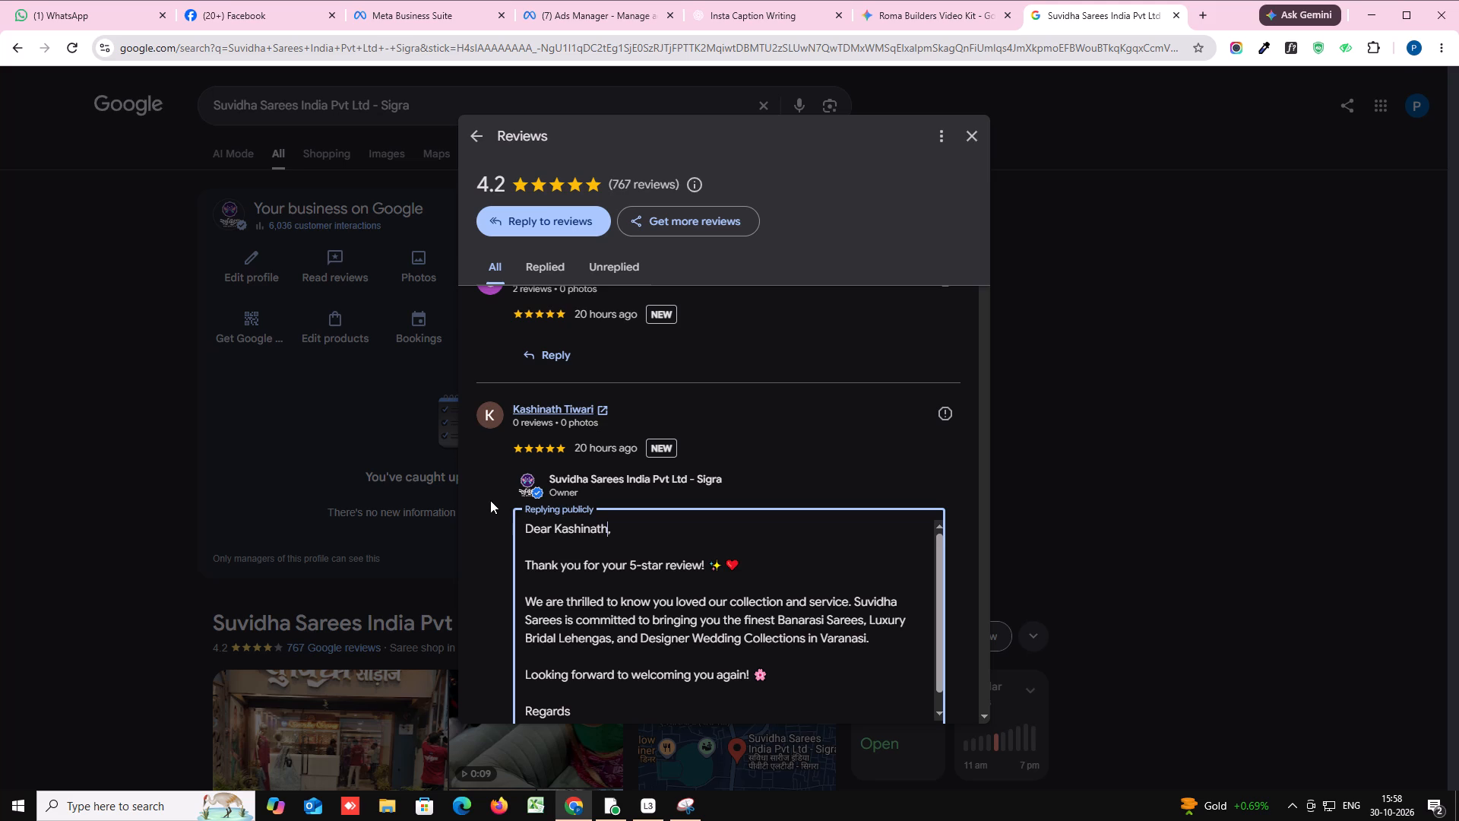
Submit the thank-you reply to Kashinath's 20-hour-old rating.
{"action": "scroll", "coordinate": [485, 498], "scroll_direction": "down", "scroll_amount": 2}
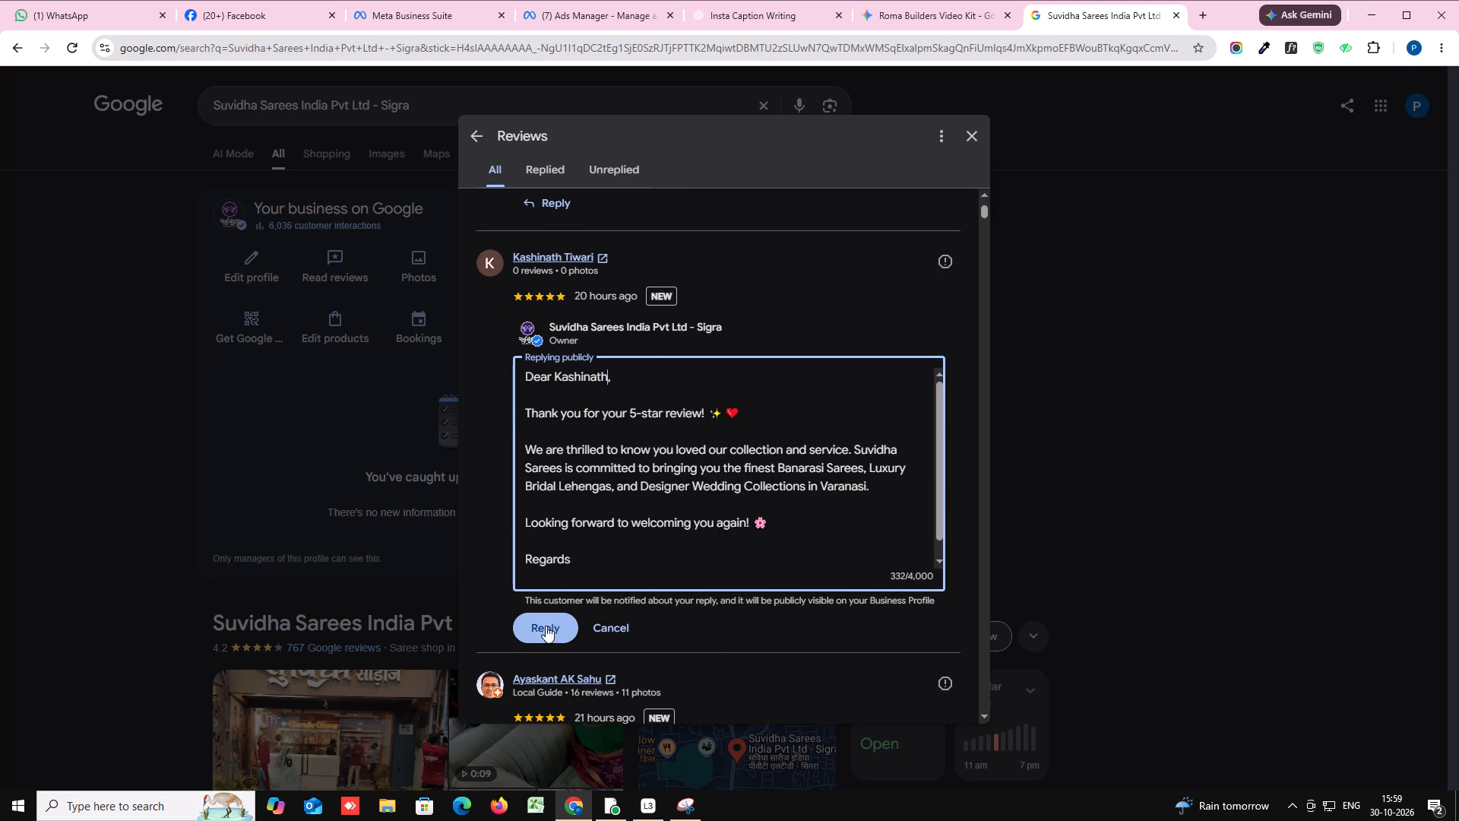
{"action": "left_click", "coordinate": [546, 632]}
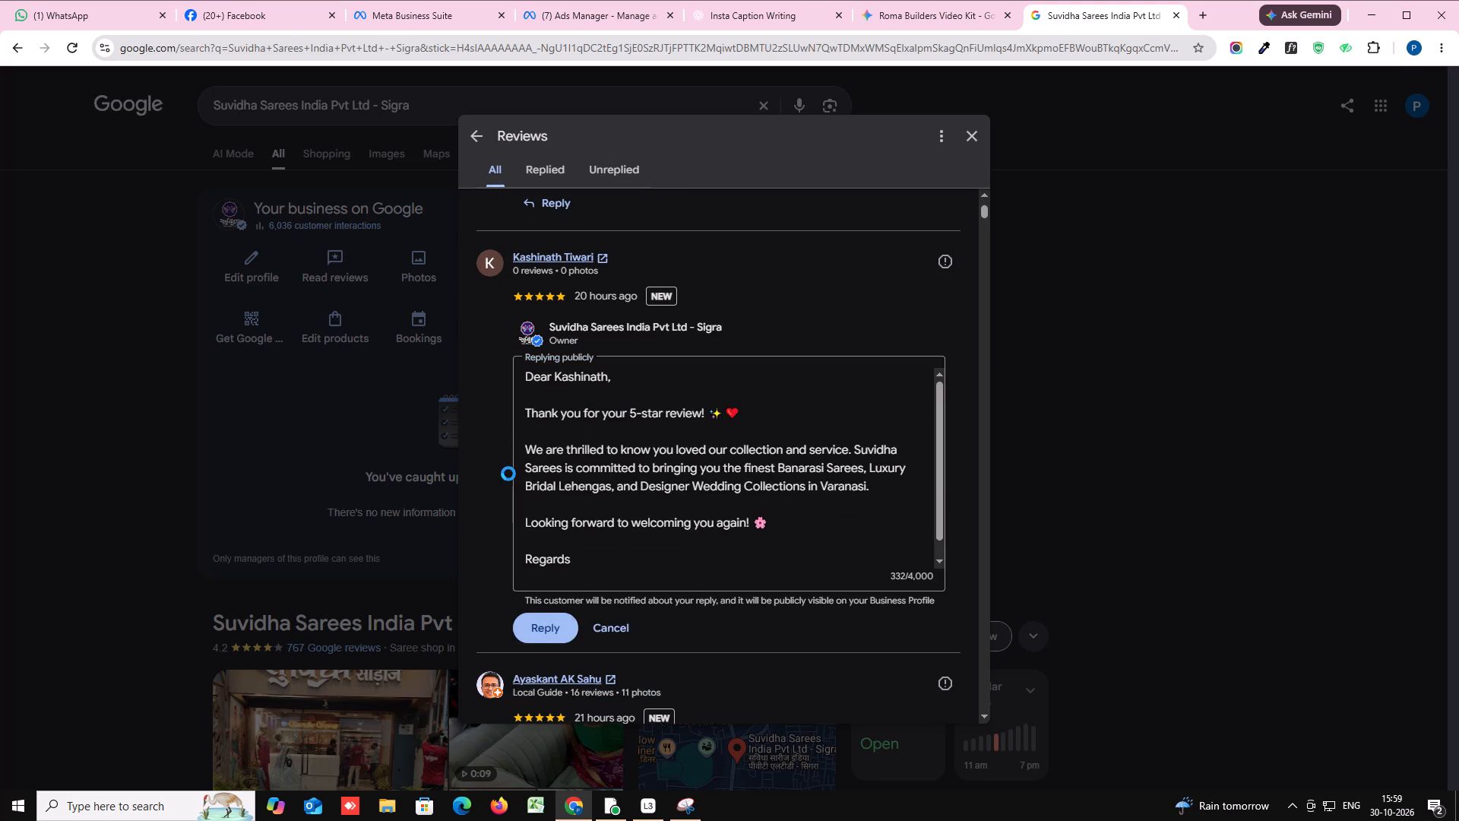
Start a reply to Subhra's 20-hour-old rating without text and paste the copied thank-you message into it.
{"action": "scroll", "coordinate": [508, 474], "scroll_direction": "up", "scroll_amount": 4}
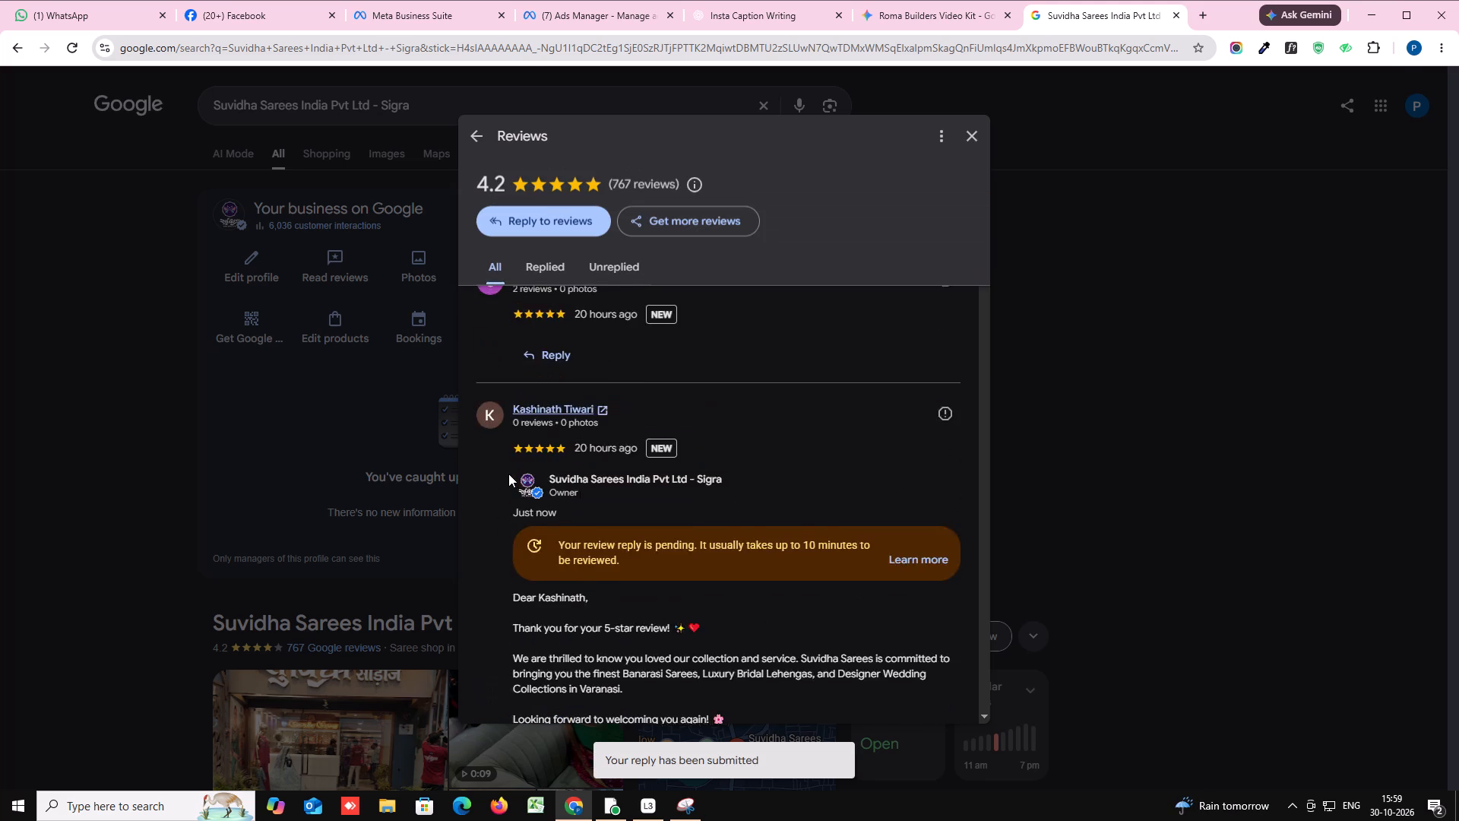
{"action": "scroll", "coordinate": [508, 474], "scroll_direction": "up", "scroll_amount": 1}
{"action": "left_click", "coordinate": [559, 439]}
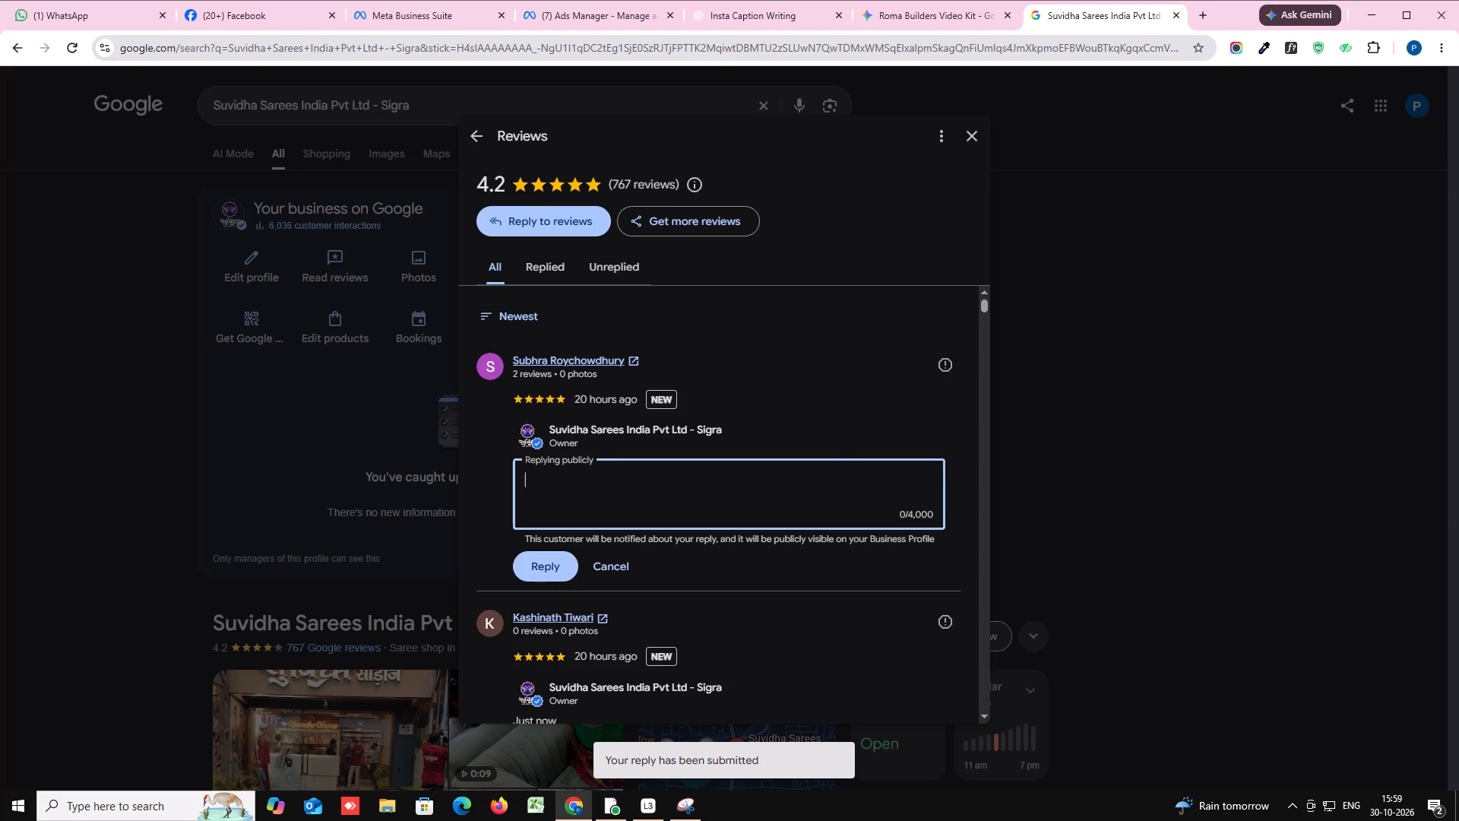
{"action": "right_click", "coordinate": [565, 487]}
{"action": "left_click", "coordinate": [613, 277]}
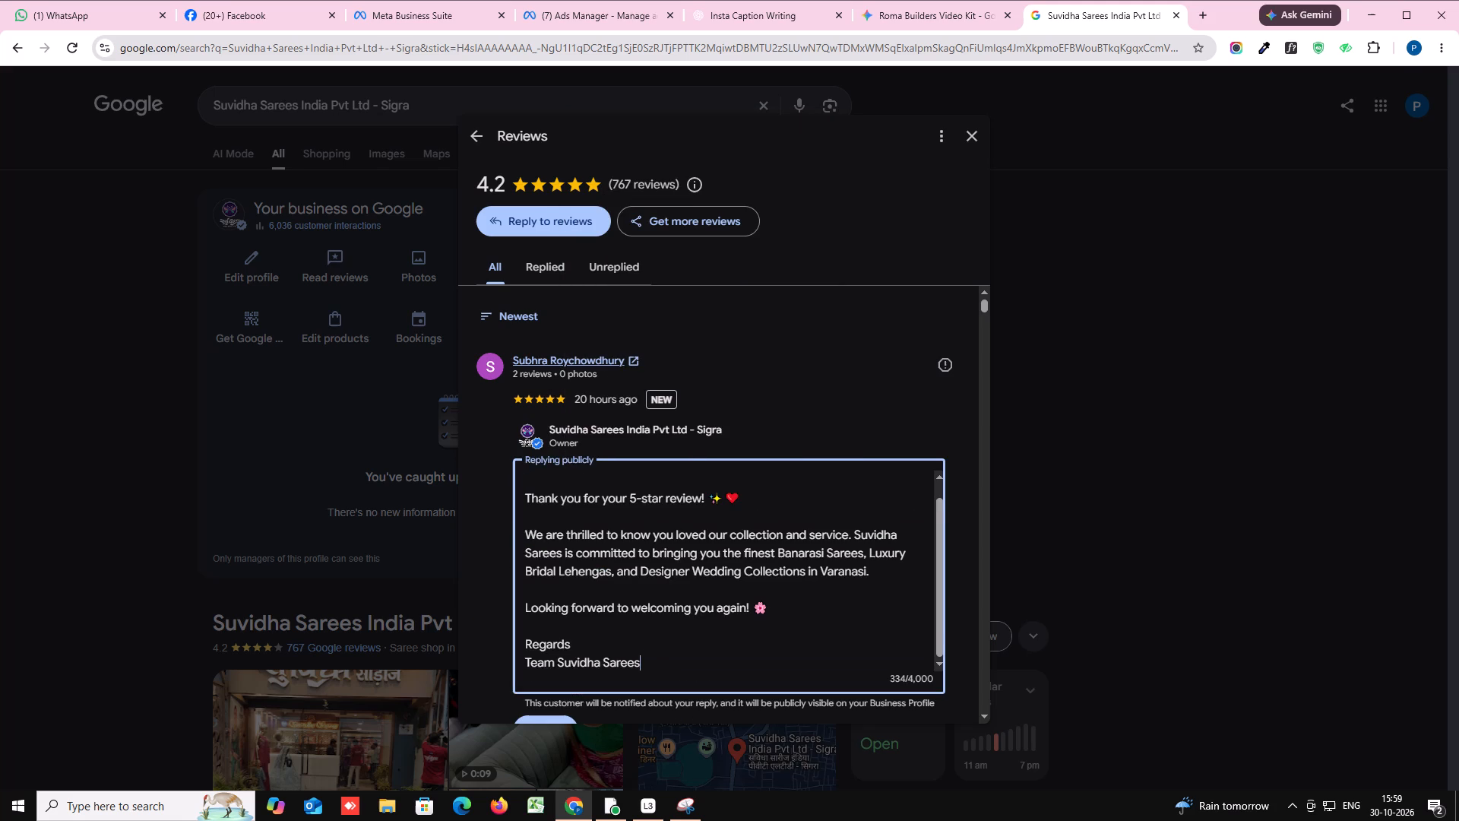
Replace the name in the pasted reply's greeting so it reads "Dear Subhra,".
{"action": "scroll", "coordinate": [609, 514], "scroll_direction": "up", "scroll_amount": 3}
{"action": "left_click", "coordinate": [621, 477]}
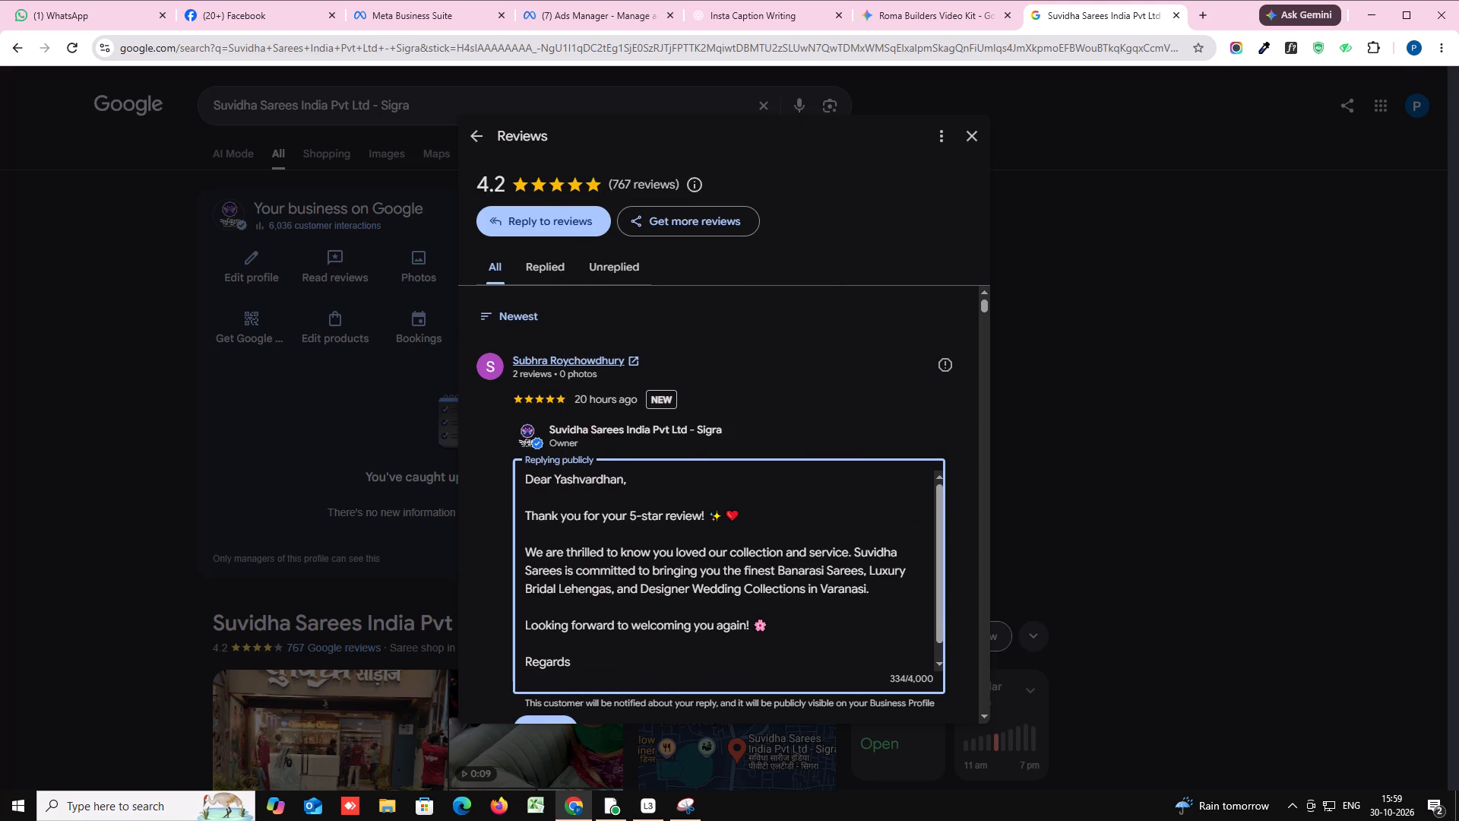
{"action": "key", "text": "BackSpace"}
{"action": "key", "text": "BackSpace"}
{"action": "key", "text": "BackSpace"}
{"action": "key", "text": "BackSpace"}
{"action": "key", "text": "BackSpace"}
{"action": "key", "text": "BackSpace"}
{"action": "key", "text": "BackSpace"}
{"action": "key", "text": "BackSpace"}
{"action": "key", "text": "BackSpace"}
{"action": "key", "text": "BackSpace"}
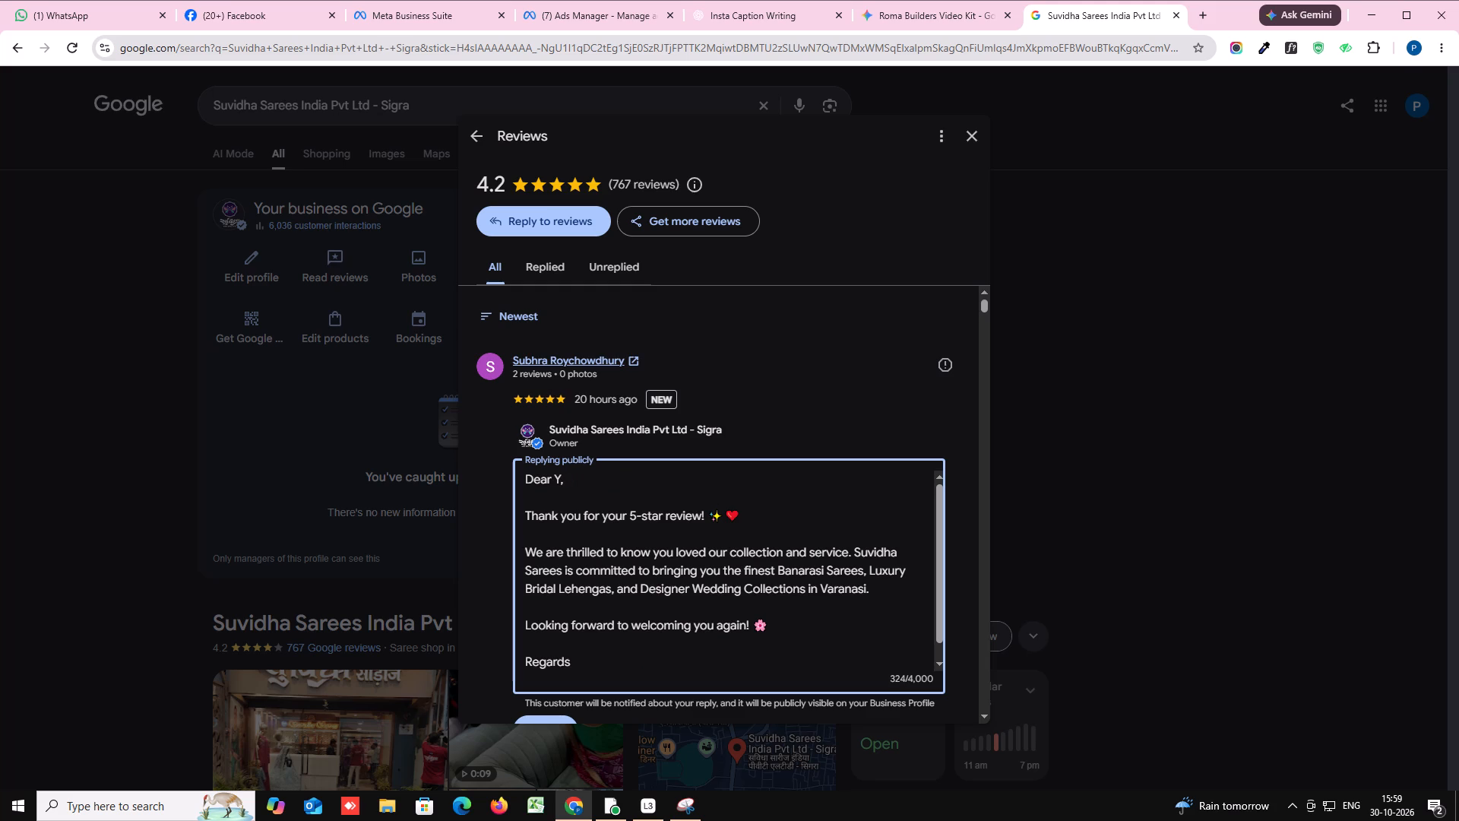
{"action": "key", "text": "BackSpace"}
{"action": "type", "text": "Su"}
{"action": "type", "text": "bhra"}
Submit the thank-you reply to Subhra's rating.
{"action": "scroll", "coordinate": [511, 467], "scroll_direction": "down", "scroll_amount": 2}
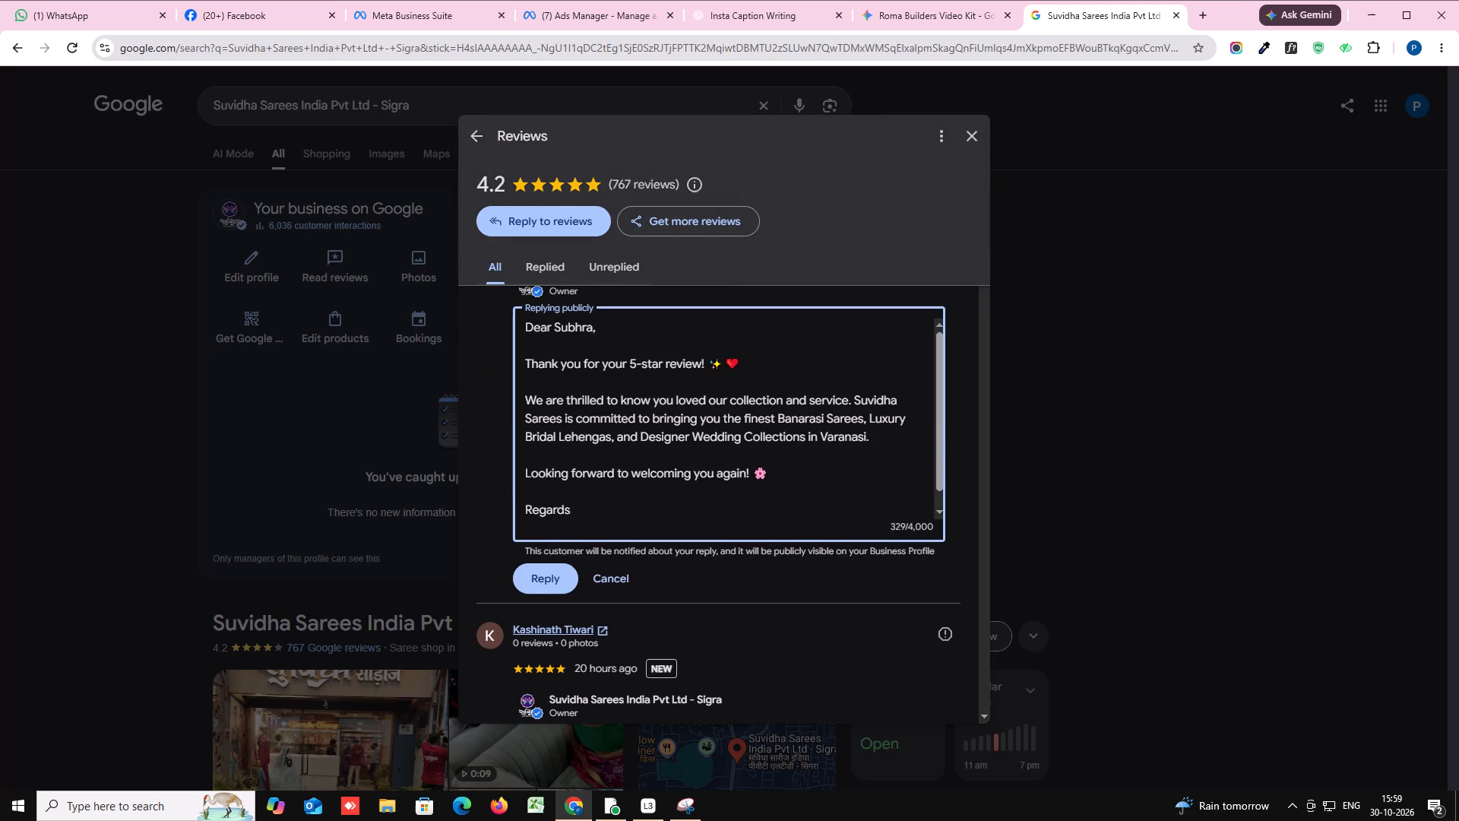
{"action": "left_click", "coordinate": [550, 578]}
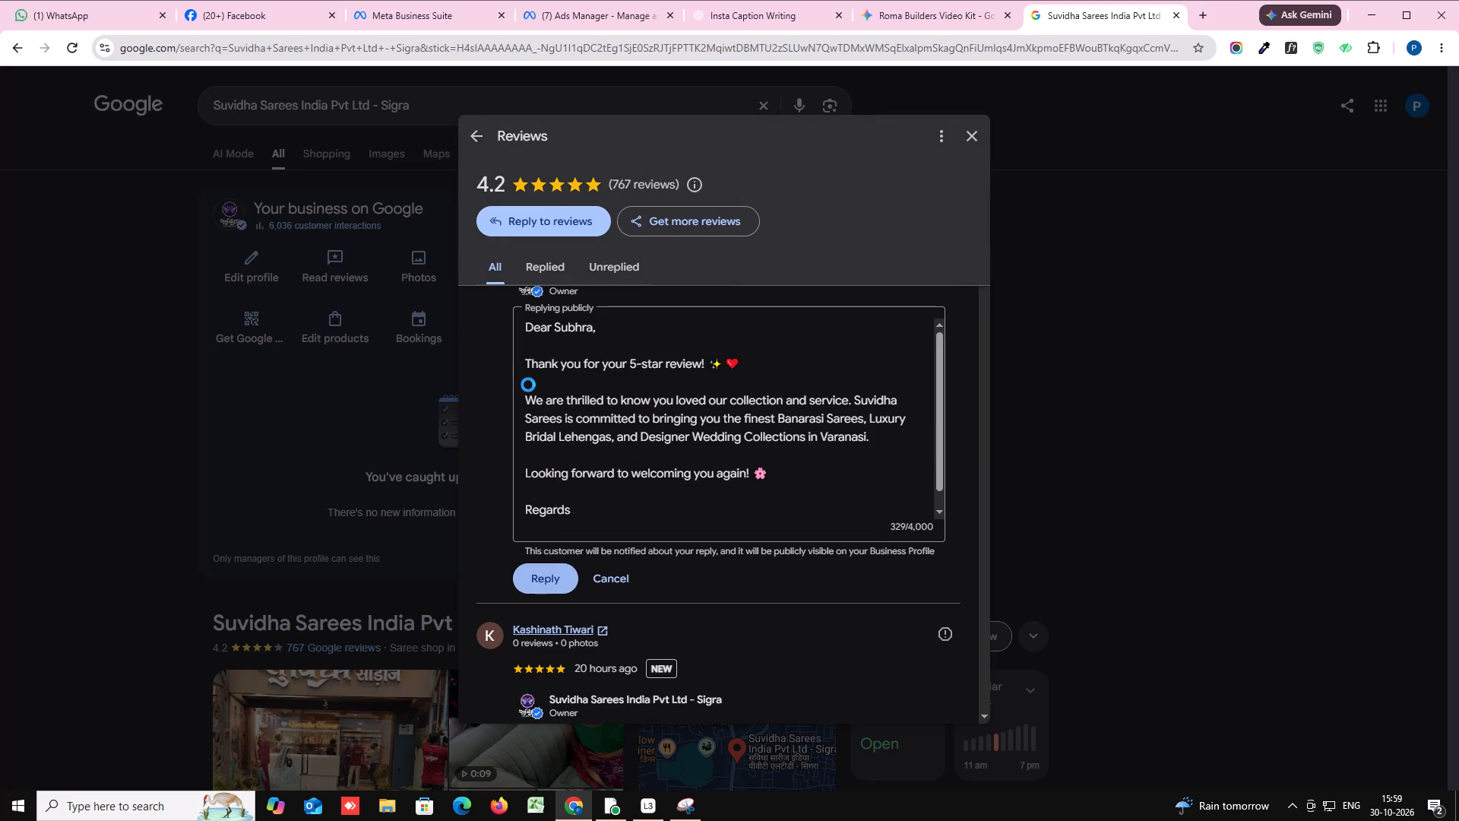
Open the queue of reviews awaiting a reply and paste the copied thank-you message into the reply to Shalini's review.
{"action": "left_click", "coordinate": [565, 225]}
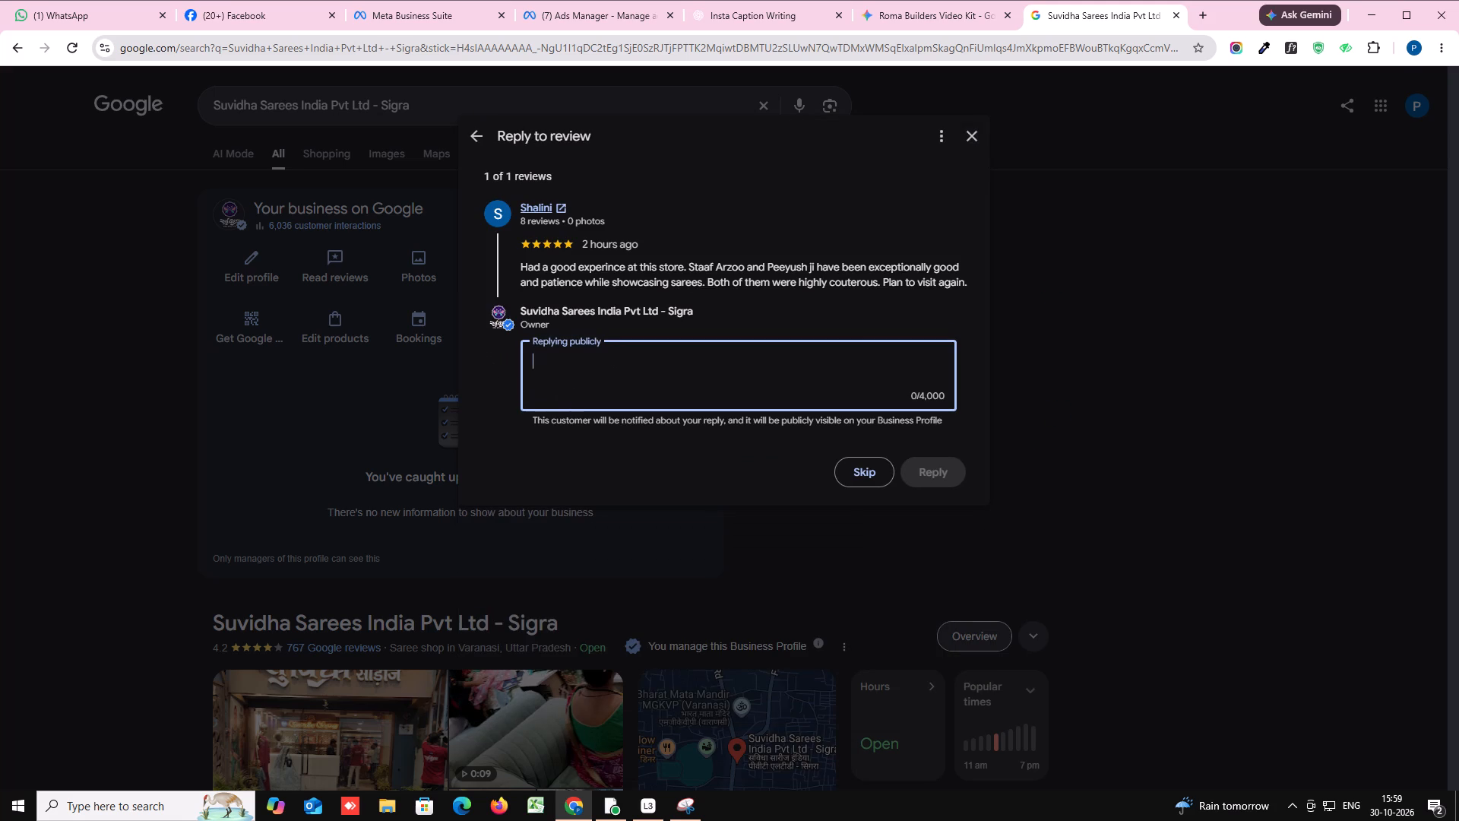
{"action": "right_click", "coordinate": [576, 368]}
{"action": "left_click", "coordinate": [625, 532]}
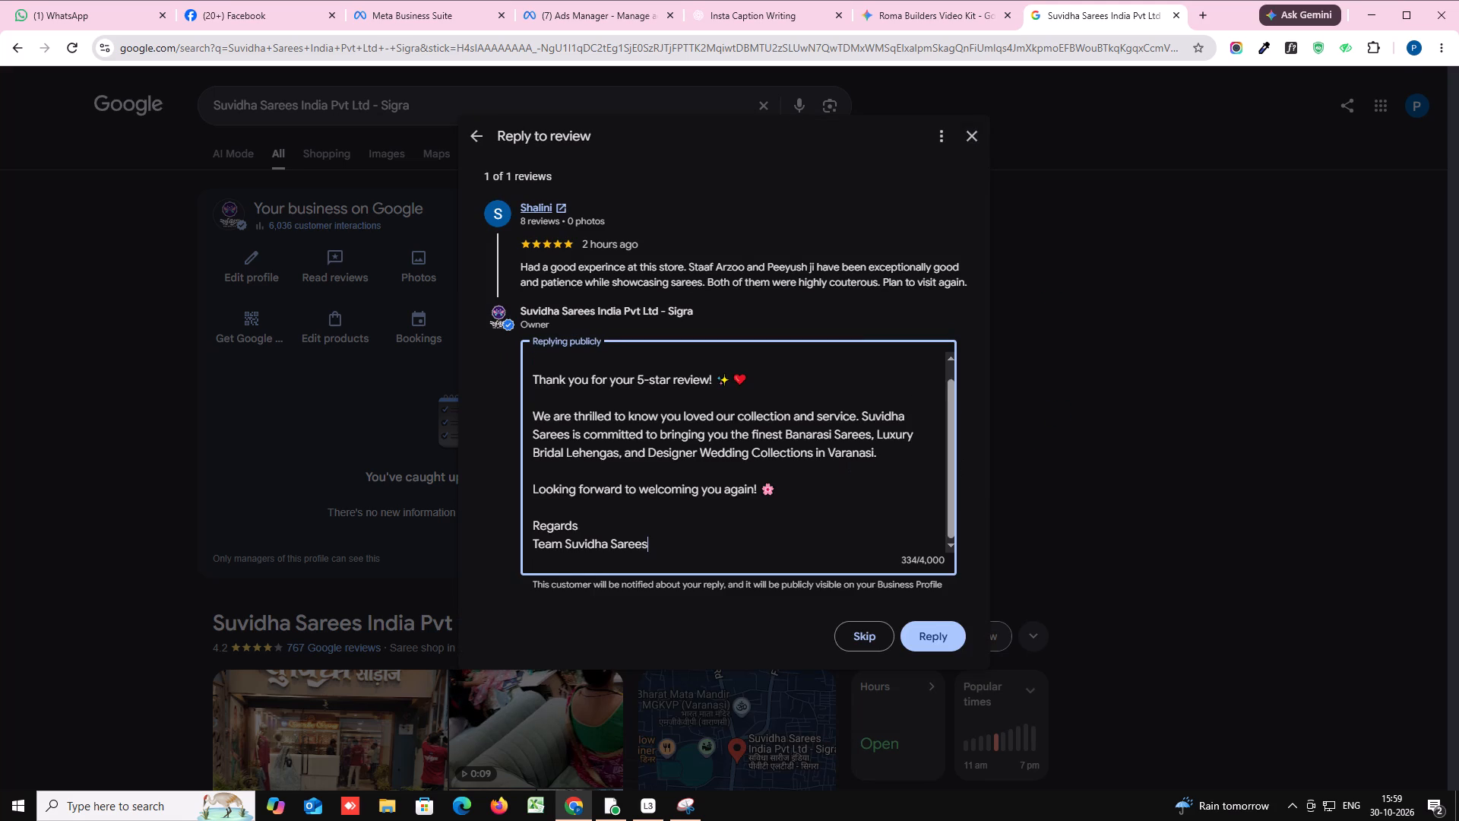
Replace the name in the pasted reply's greeting so it reads "Dear Shalini,".
{"action": "scroll", "coordinate": [627, 433], "scroll_direction": "up", "scroll_amount": 4}
{"action": "left_click", "coordinate": [629, 365]}
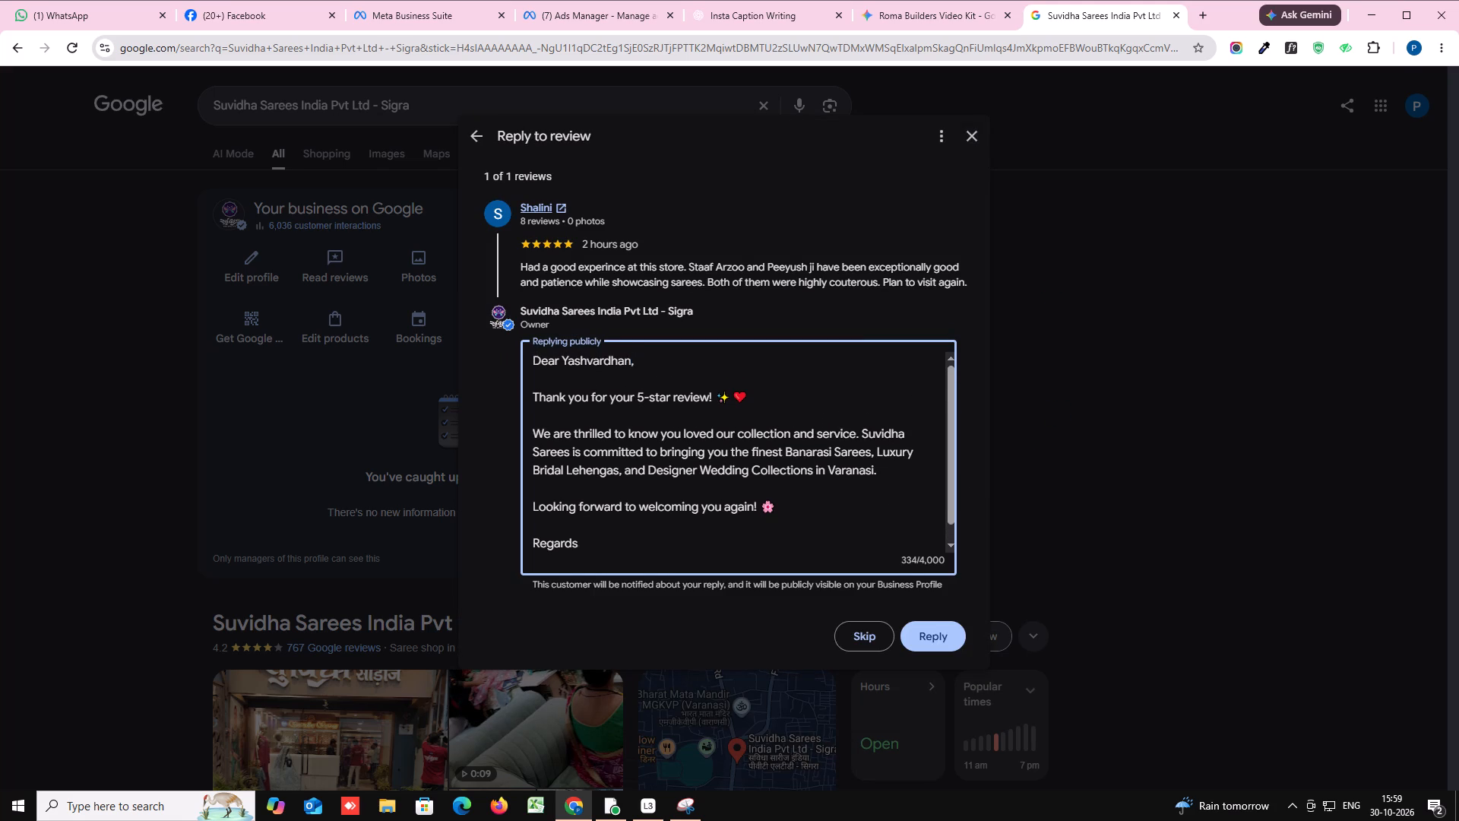
{"action": "key", "text": "BackSpace"}
{"action": "key", "text": "BackSpace"}
{"action": "key", "text": "BackSpace"}
{"action": "key", "text": "BackSpace"}
{"action": "key", "text": "BackSpace"}
{"action": "key", "text": "BackSpace"}
{"action": "key", "text": "BackSpace"}
{"action": "key", "text": "BackSpace"}
{"action": "key", "text": "BackSpace"}
{"action": "key", "text": "BackSpace"}
{"action": "key", "text": "BackSpace"}
{"action": "key", "text": "BackSpace"}
{"action": "key", "text": "BackSpace"}
{"action": "key", "text": "BackSpace"}
{"action": "key", "text": "BackSpace"}
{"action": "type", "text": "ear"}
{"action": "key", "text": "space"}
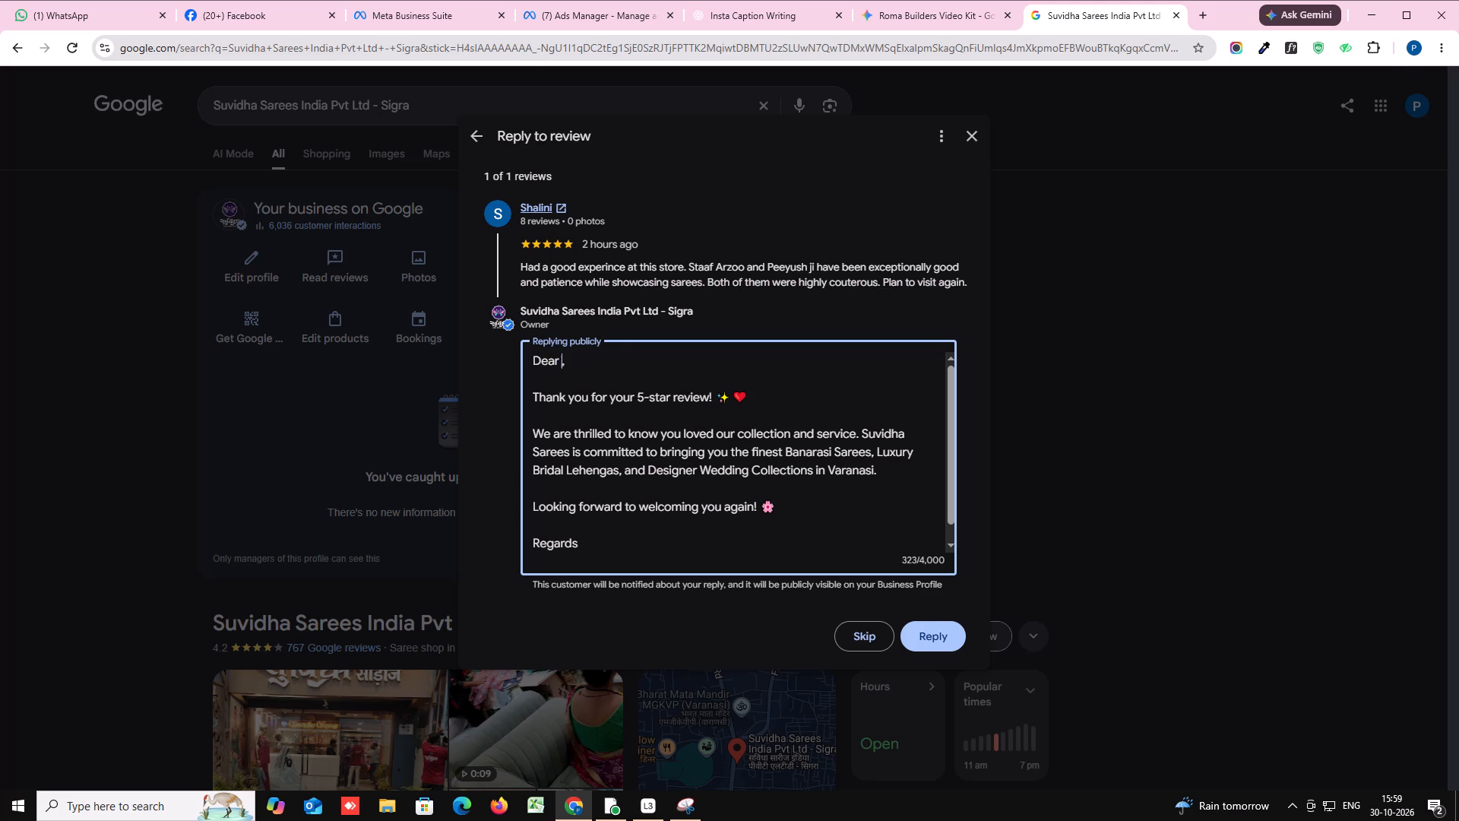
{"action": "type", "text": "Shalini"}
Submit the reply to Shalini's review about the courteous store staff.
{"action": "scroll", "coordinate": [711, 426], "scroll_direction": "down", "scroll_amount": 5}
{"action": "left_click", "coordinate": [924, 630]}
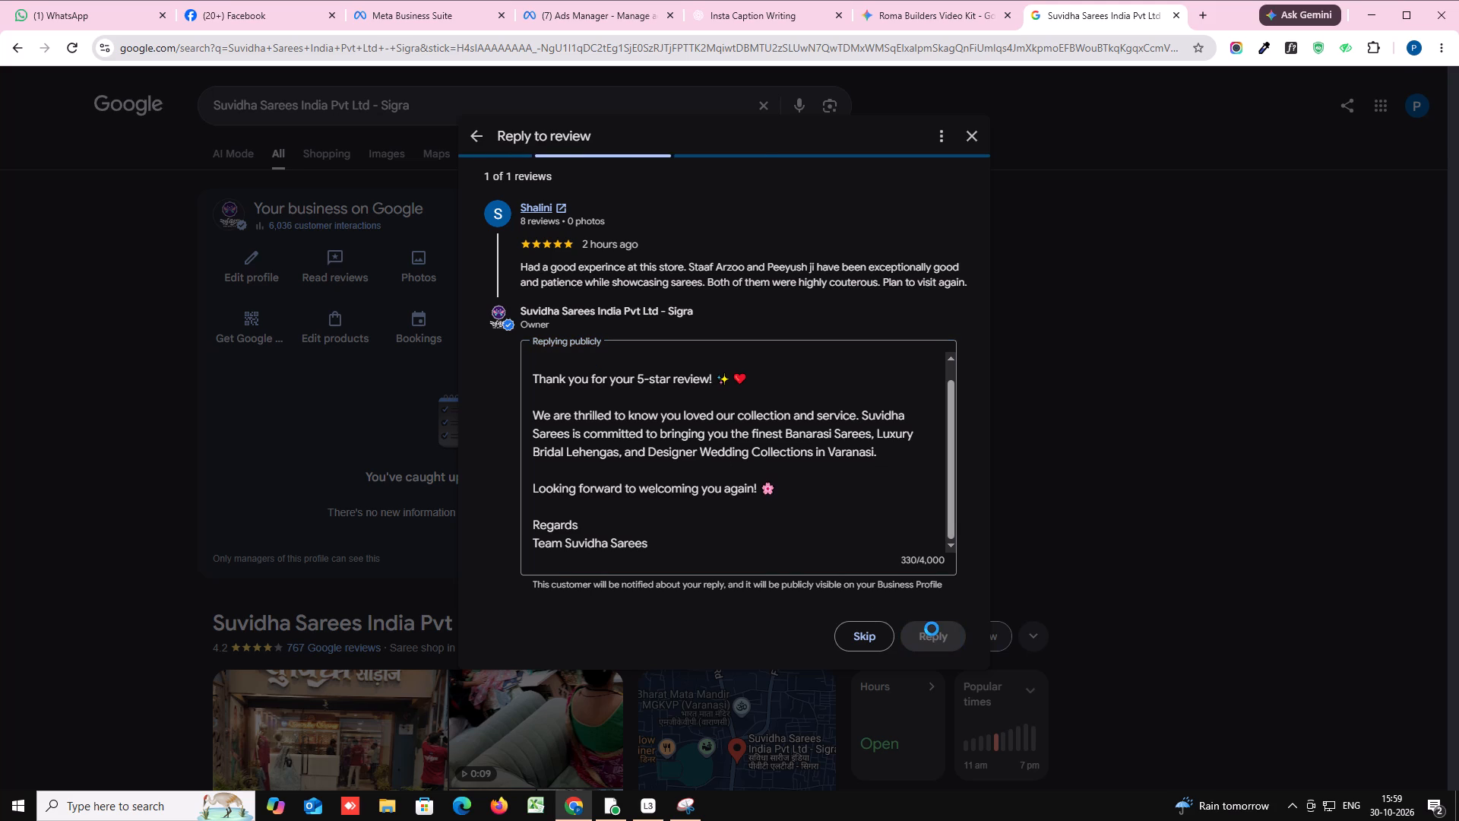
Switch to Snipping Tool and capture a rectangular snip of the "Caught up with everything!" message.
{"action": "left_click", "coordinate": [686, 804]}
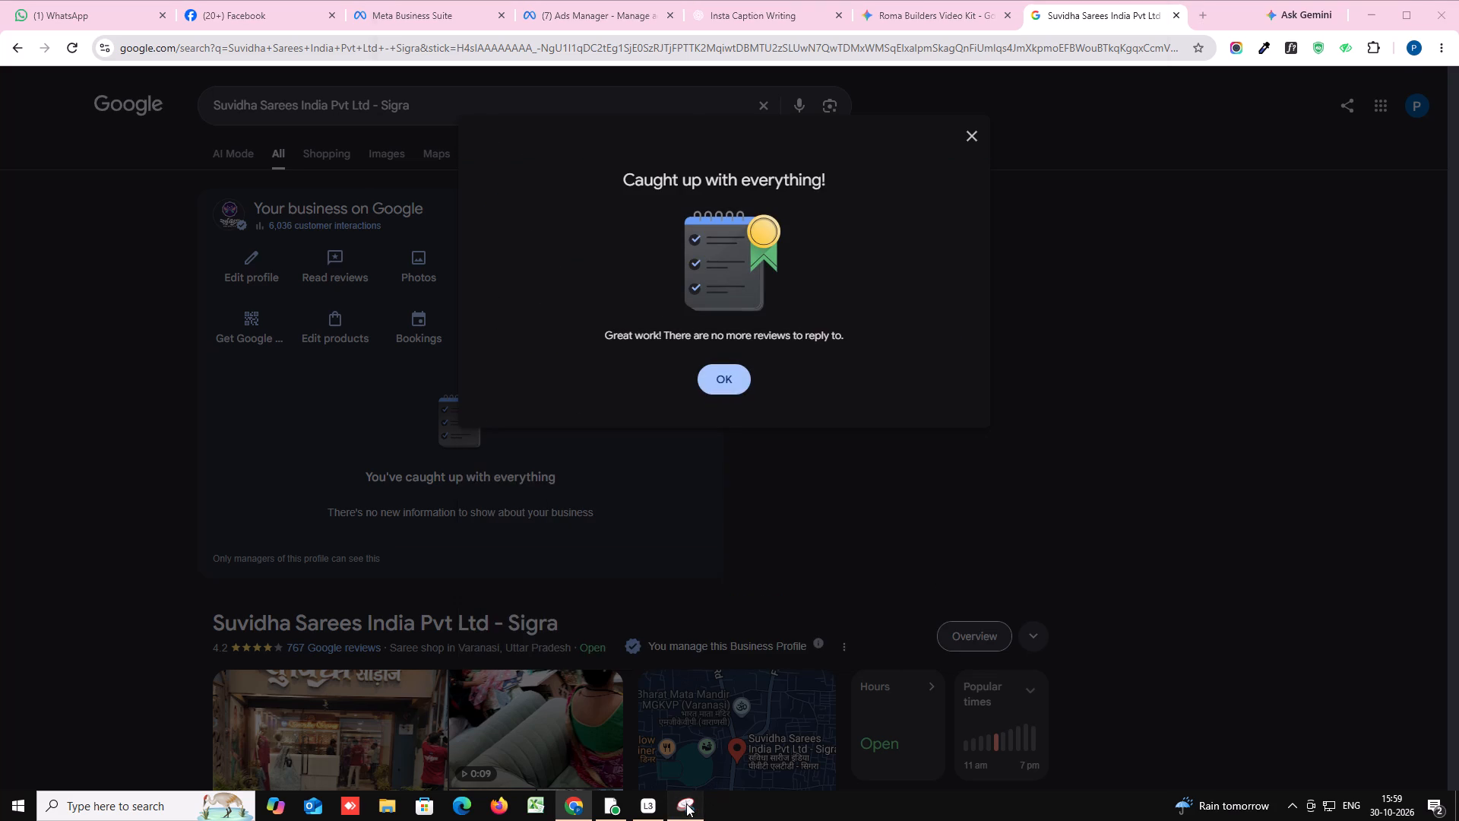
{"action": "left_click", "coordinate": [410, 48]}
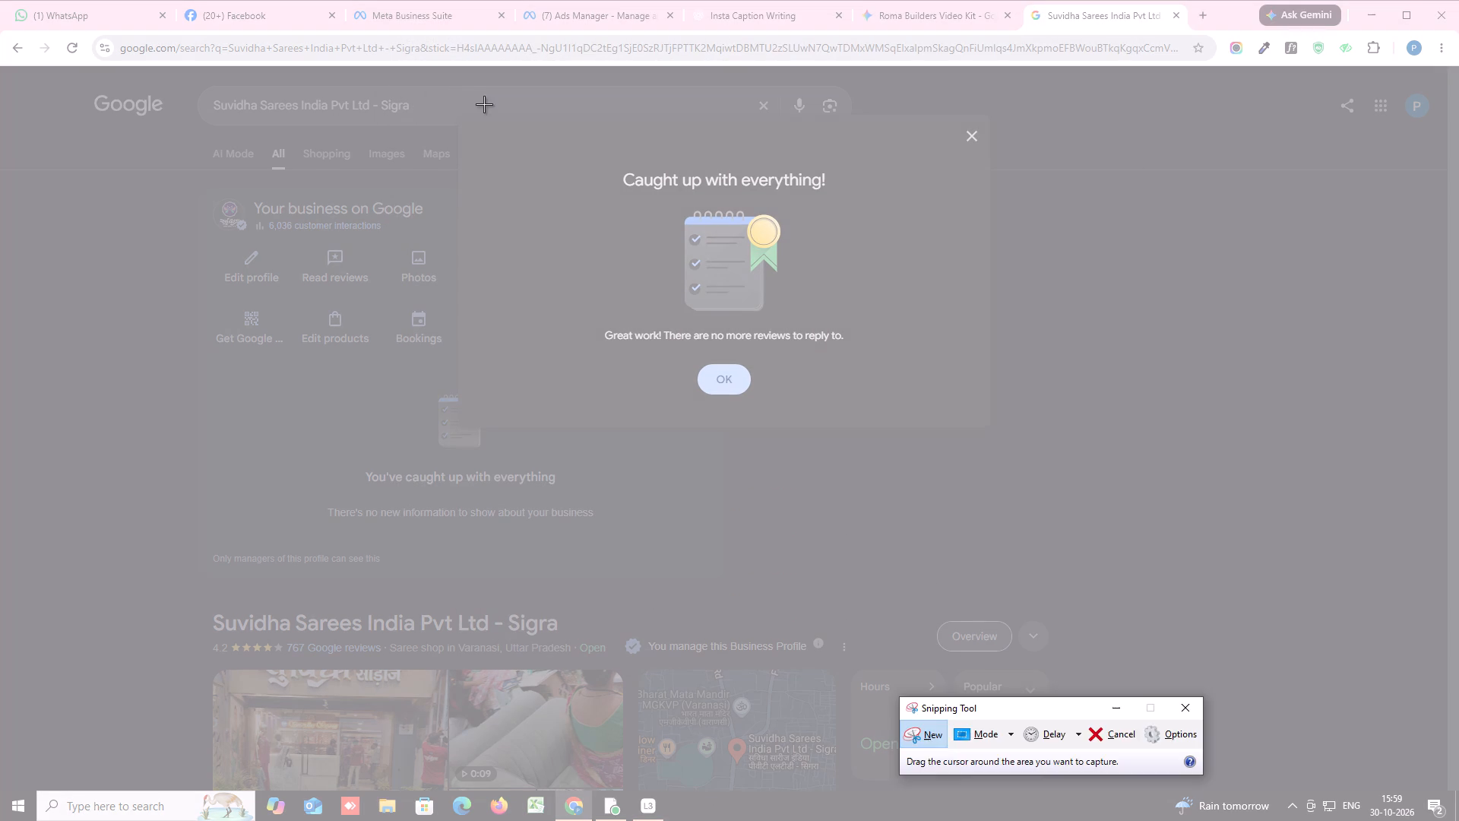
{"action": "left_click_drag", "start_coordinate": [461, 107], "coordinate": [1368, 553]}
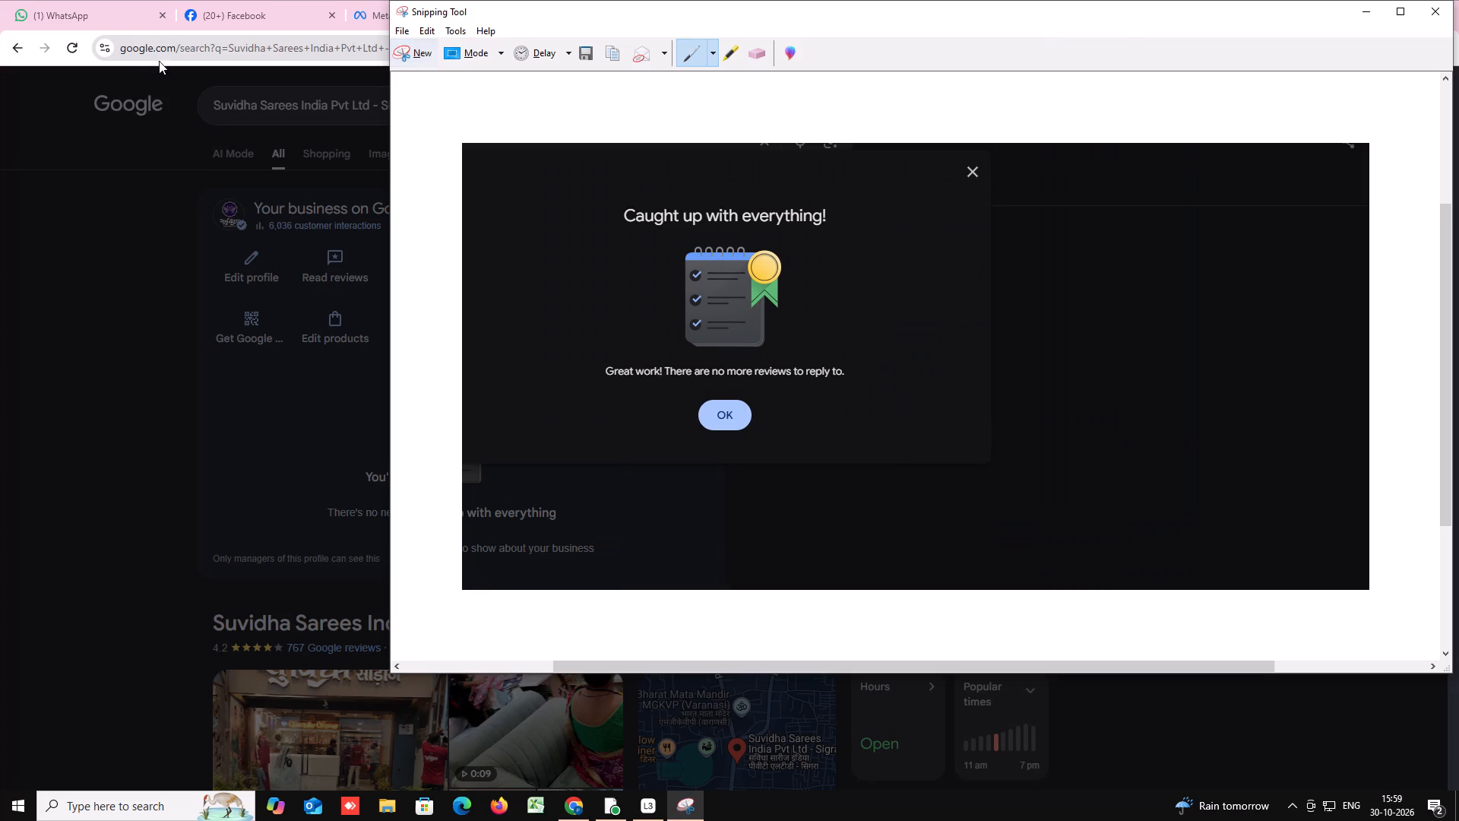